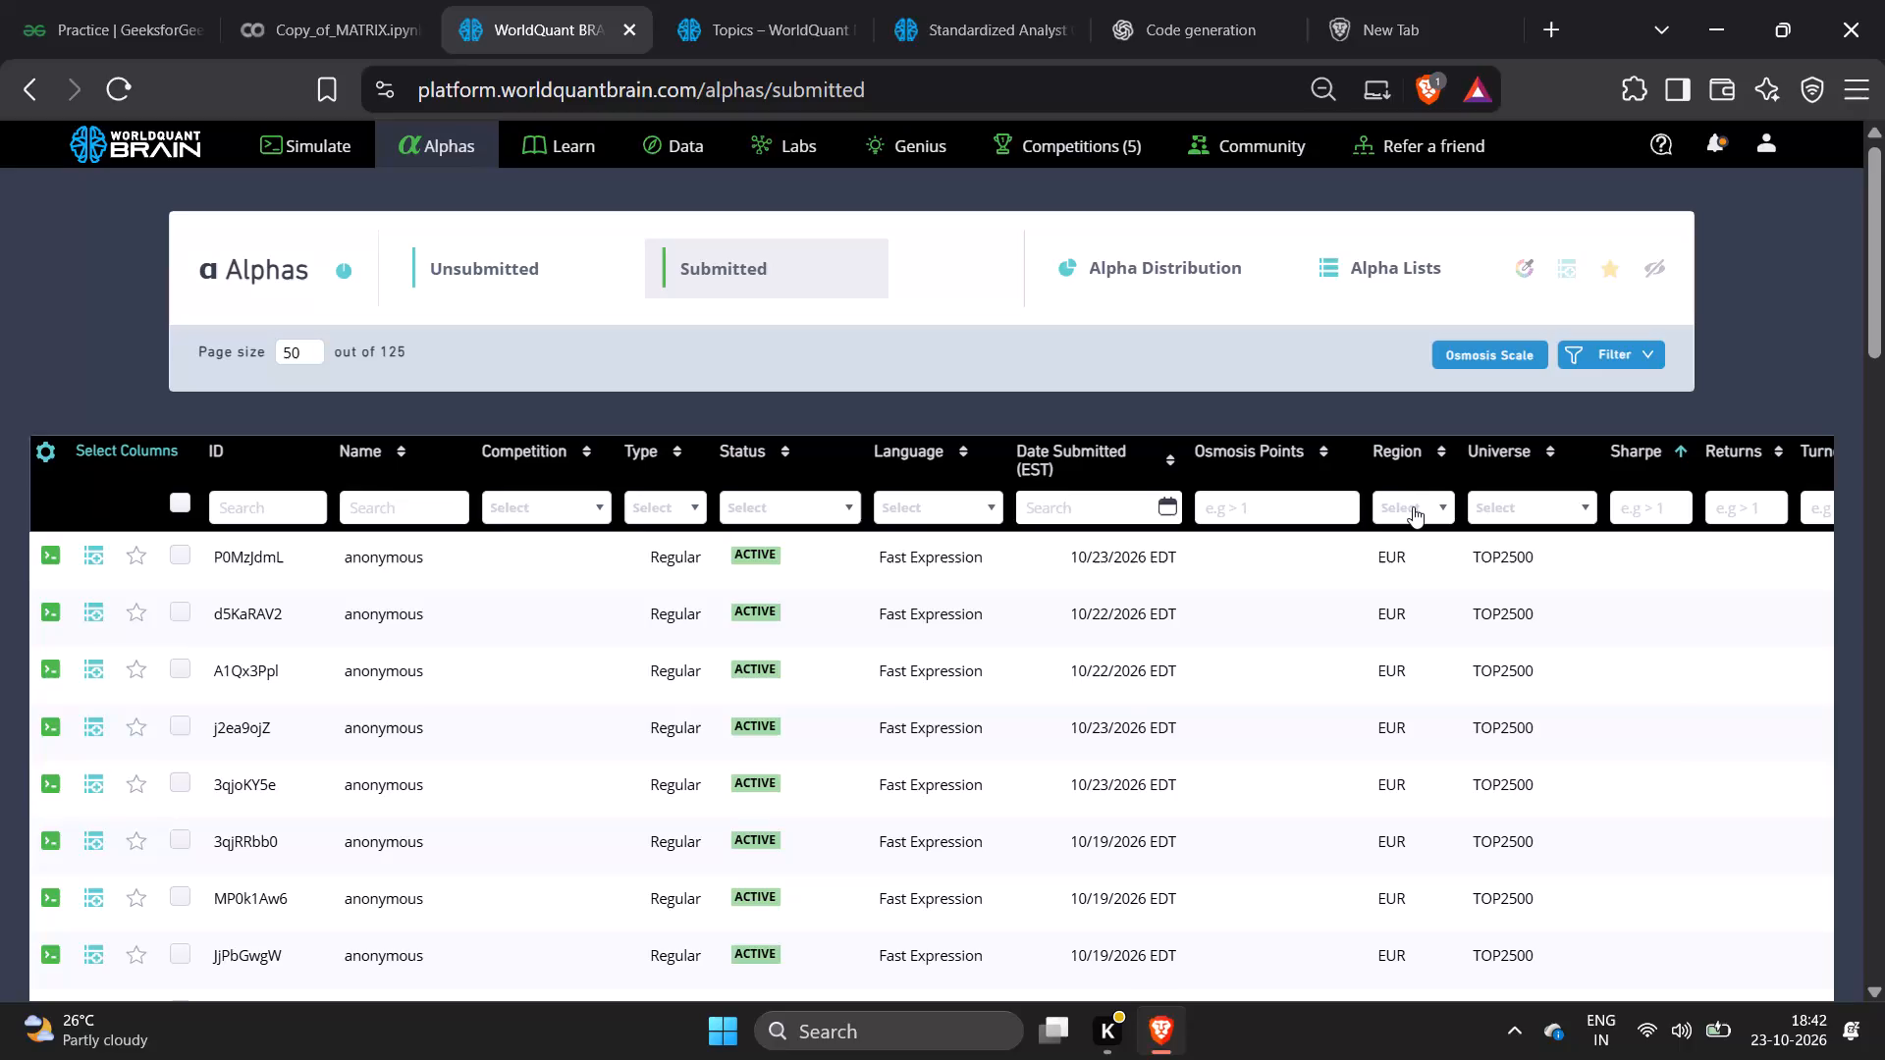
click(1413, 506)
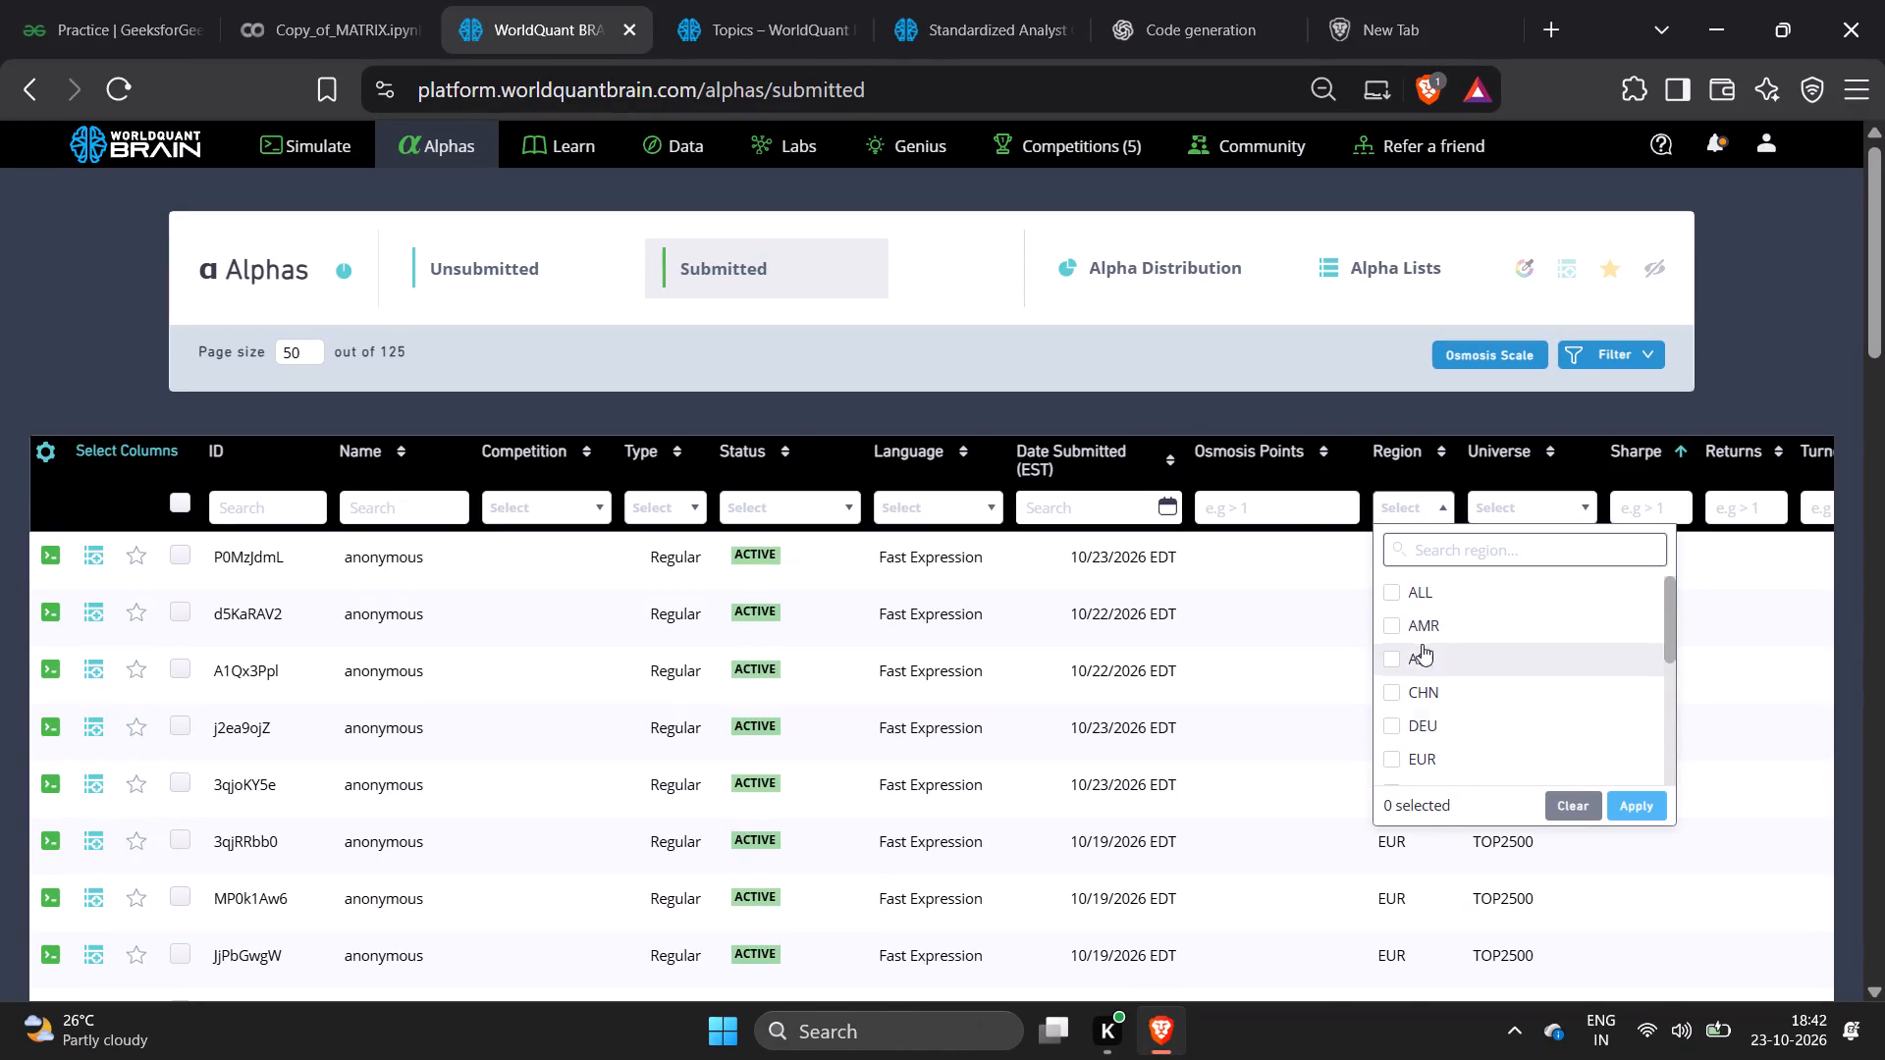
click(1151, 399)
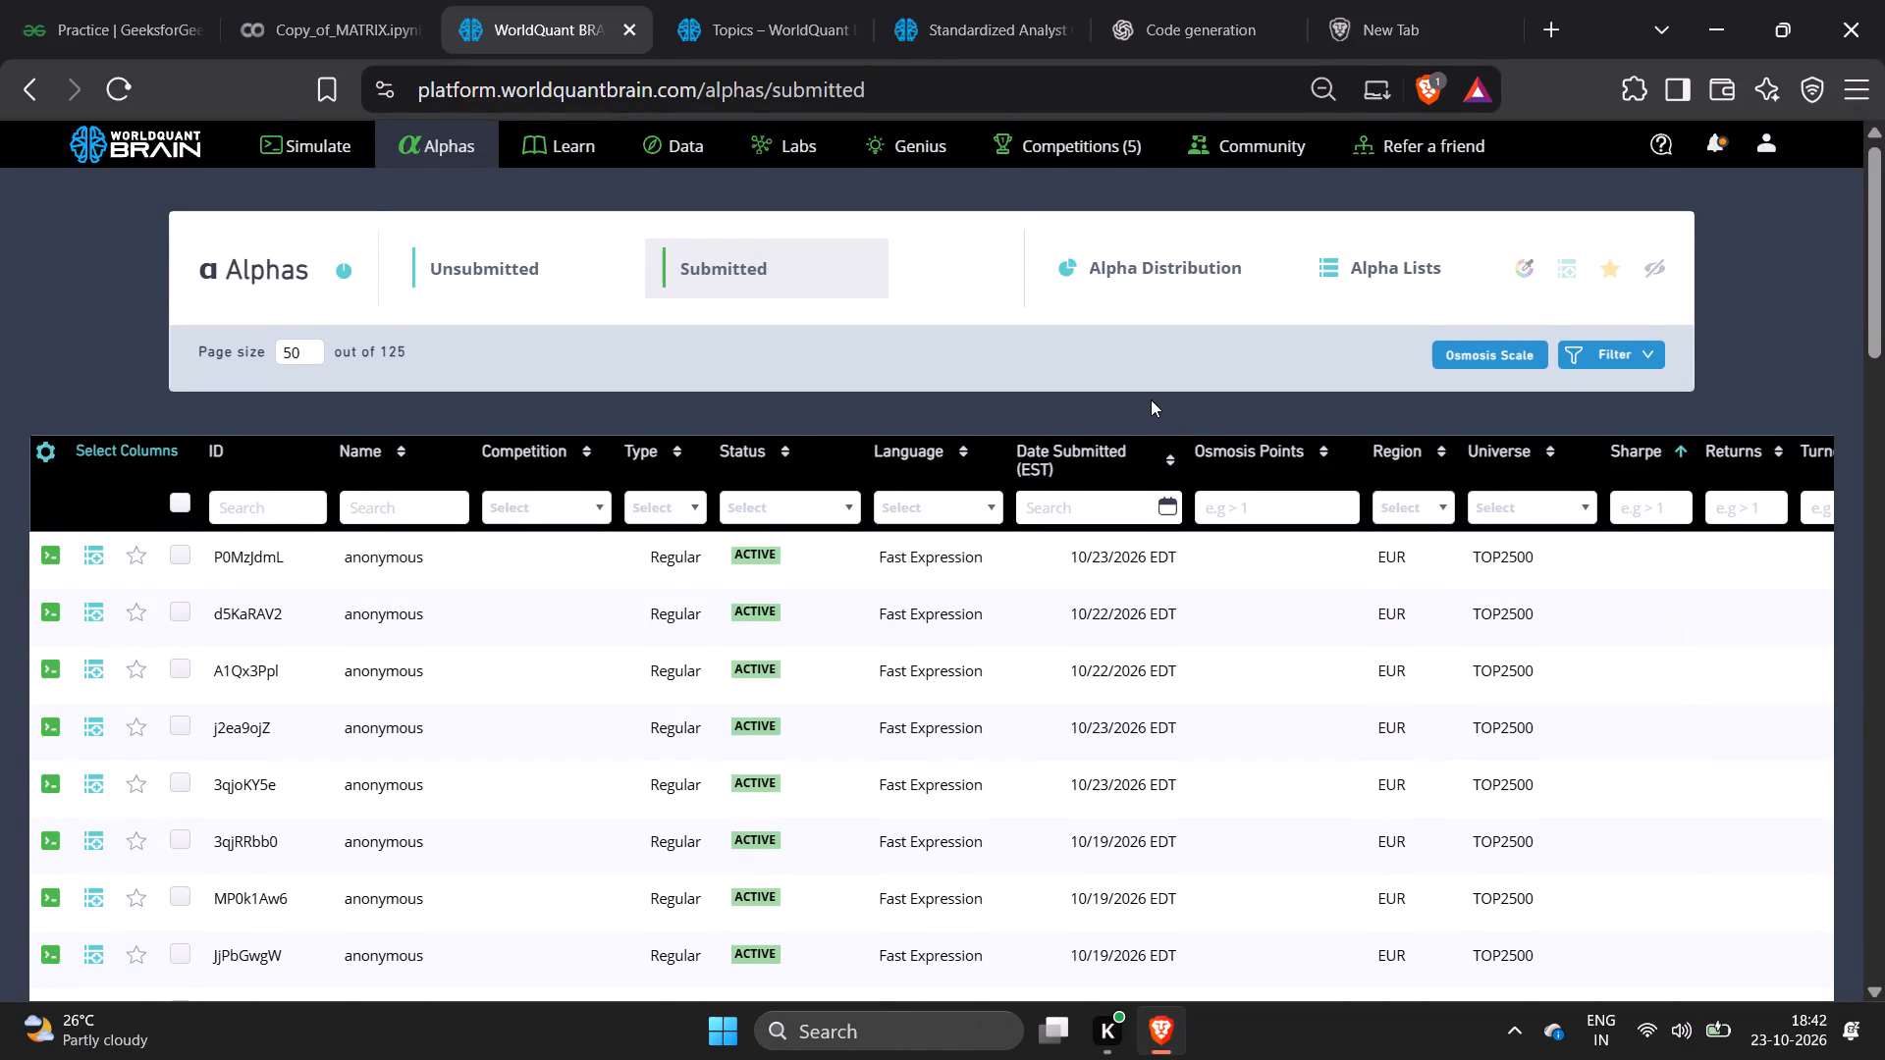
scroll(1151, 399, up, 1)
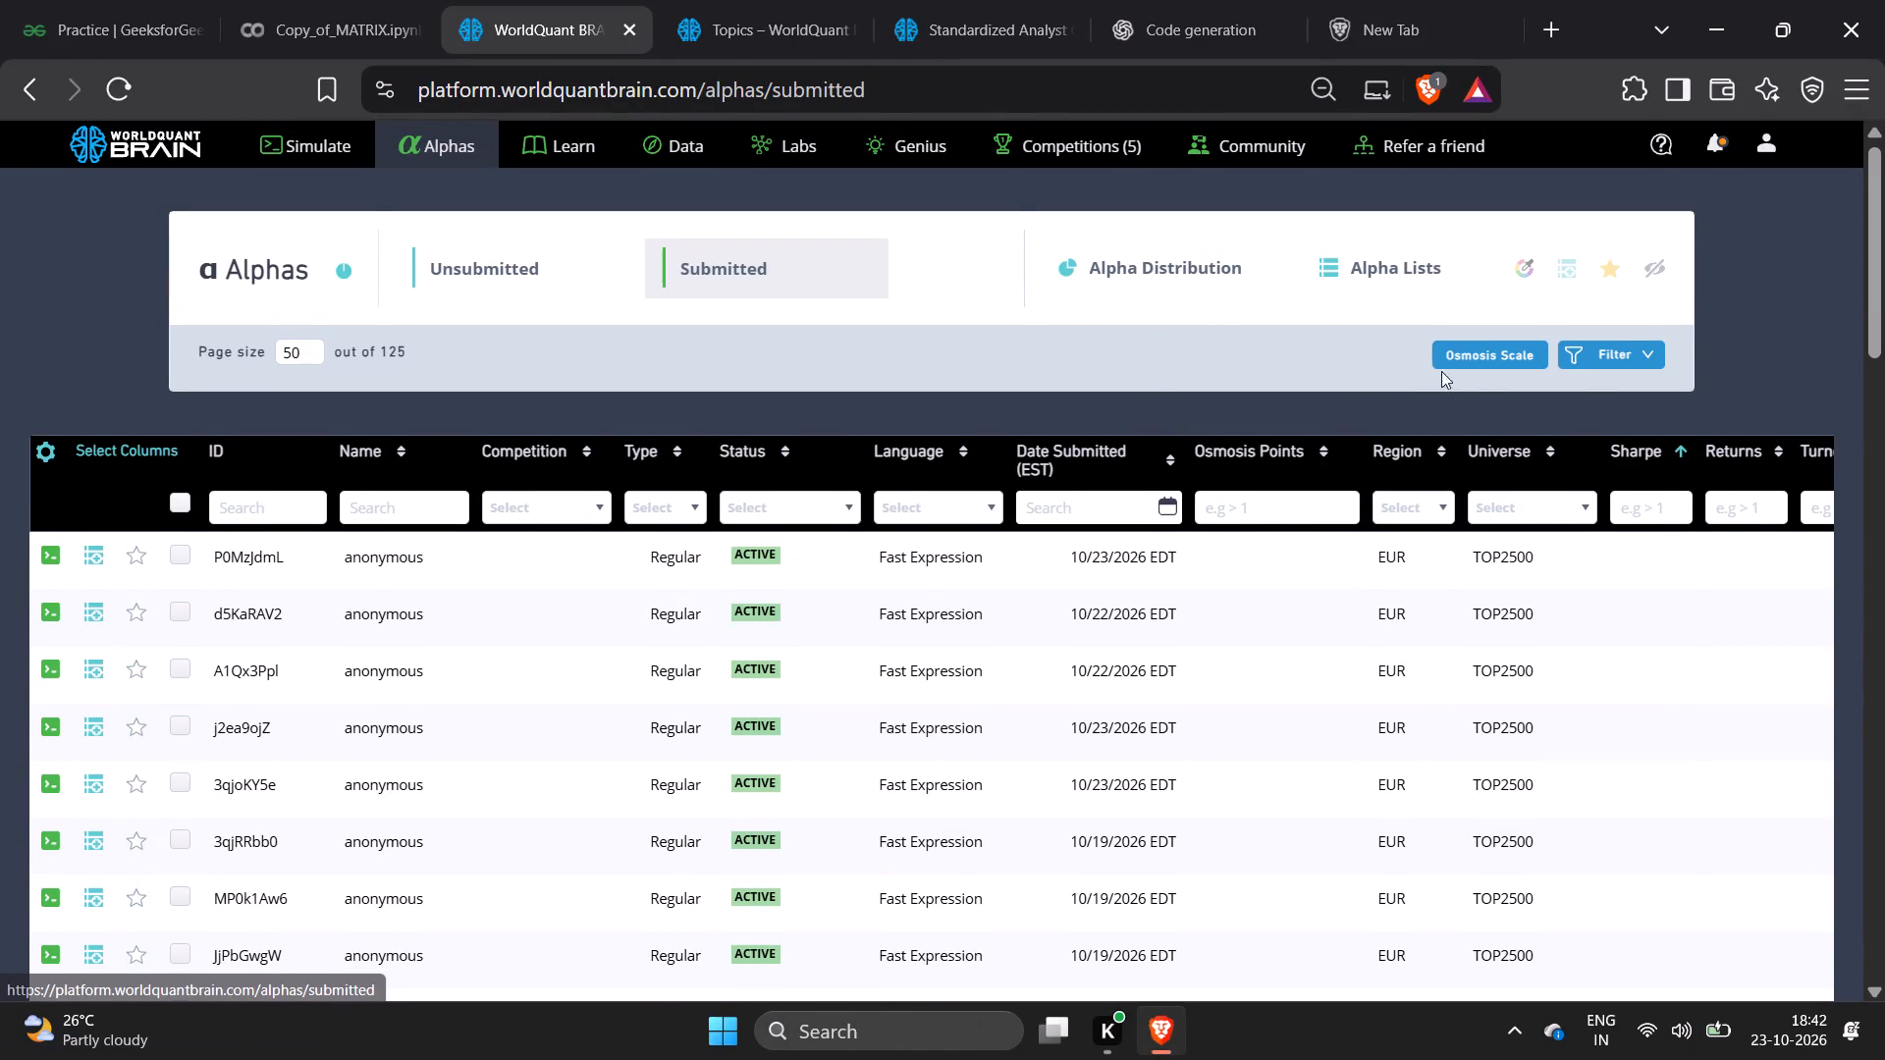
Filter the submitted alphas by Region, choosing USA.
click(1597, 349)
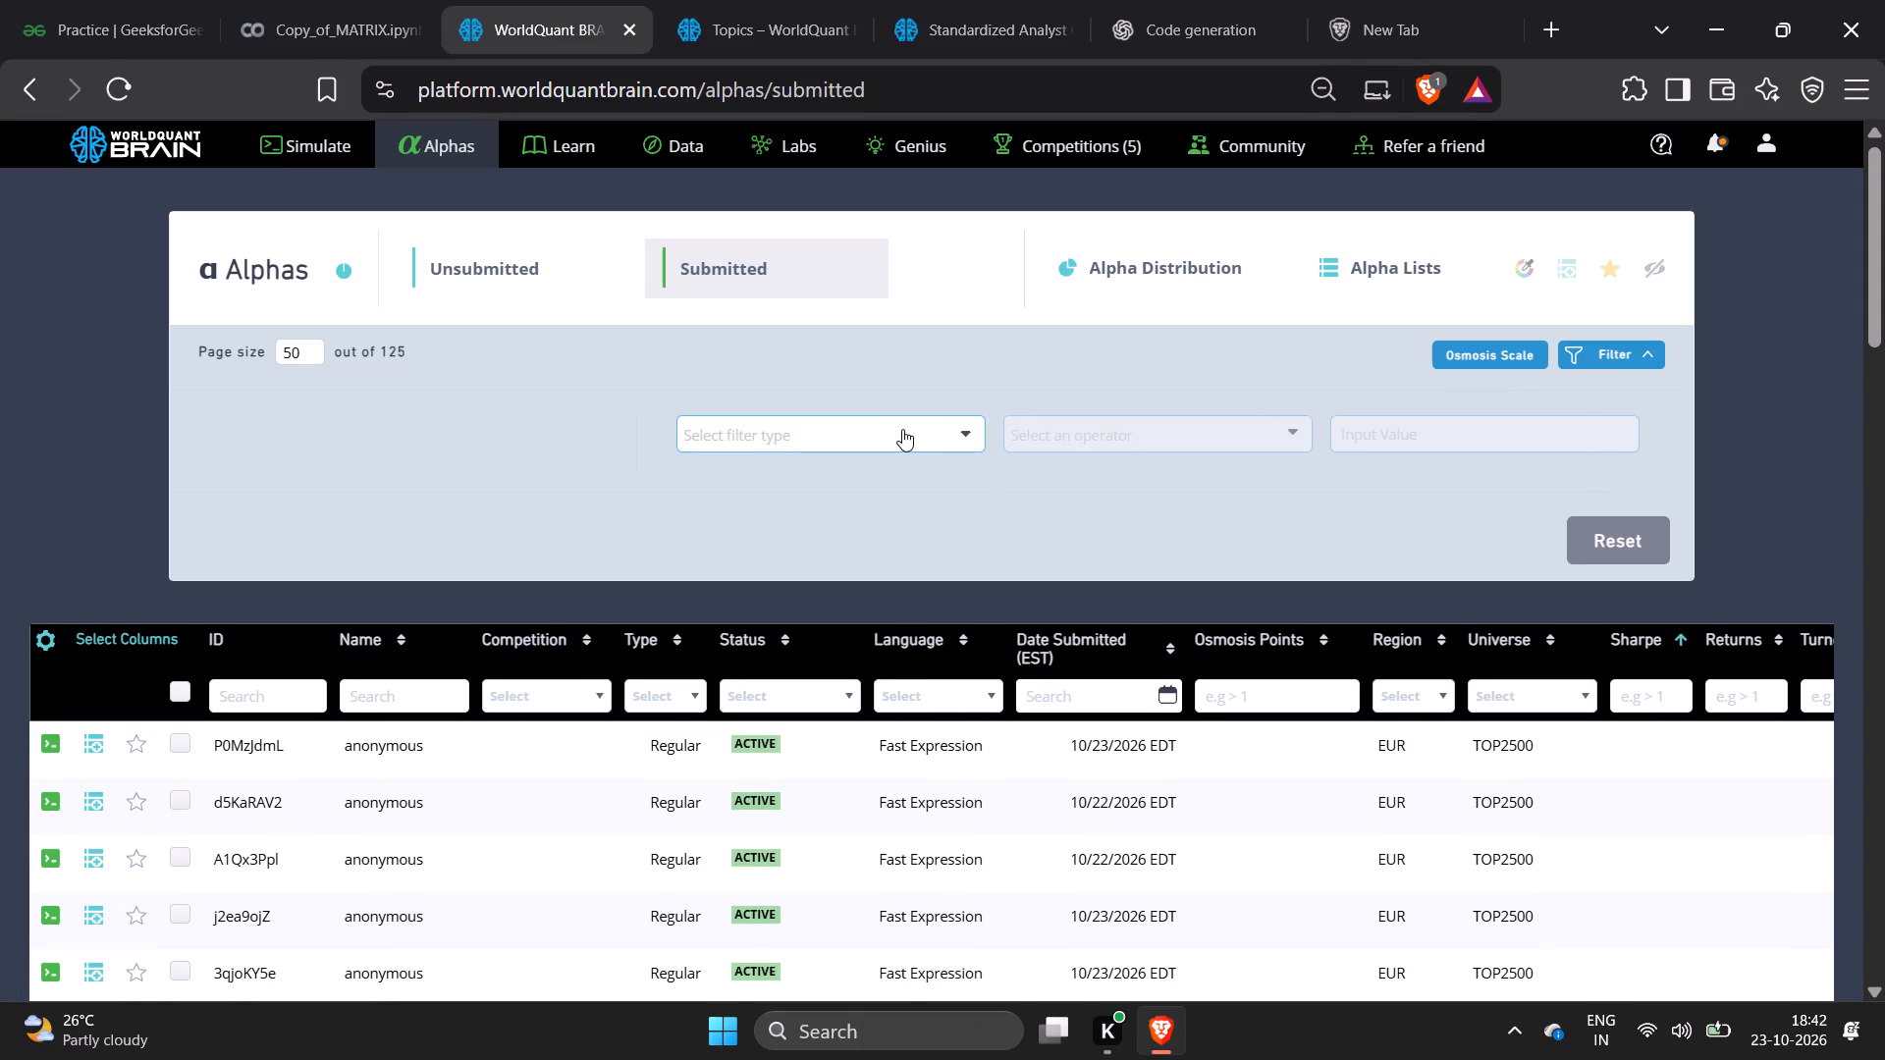
click(902, 429)
scroll(810, 653, down, 2)
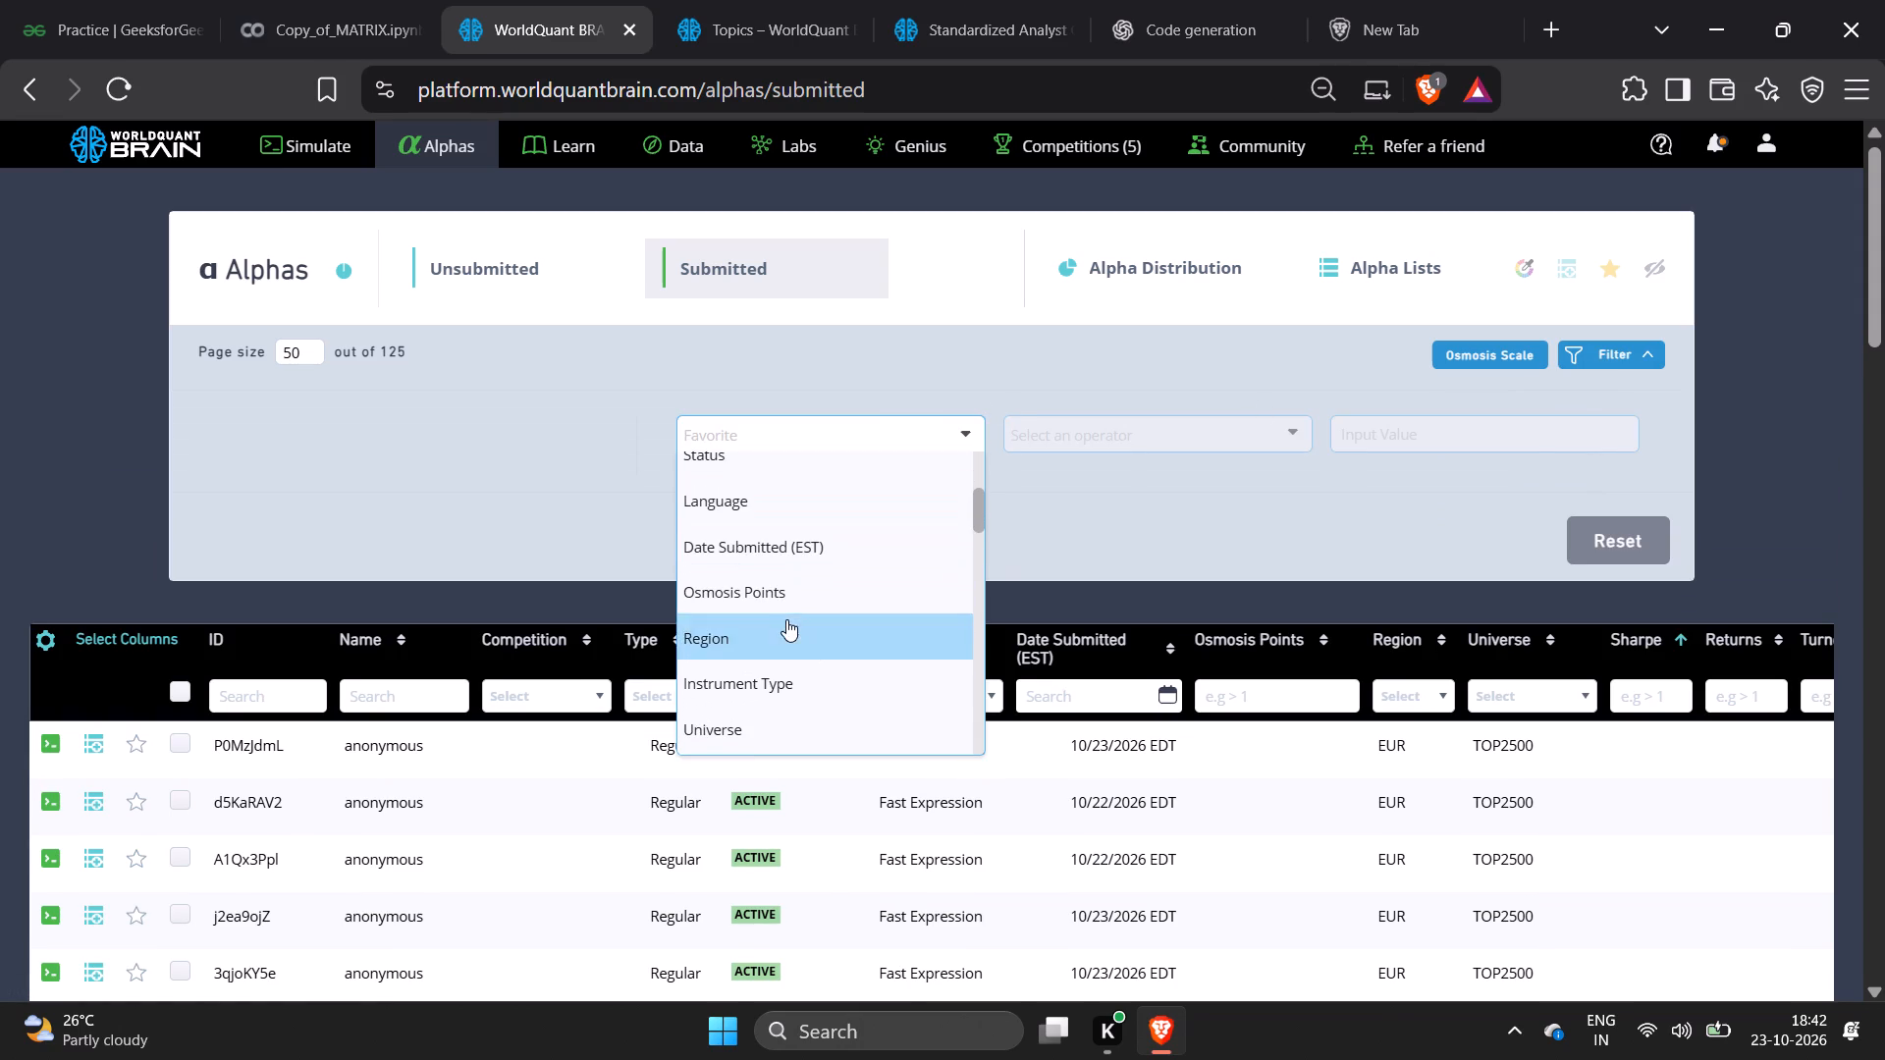
scroll(765, 680, down, 5)
scroll(774, 648, up, 4)
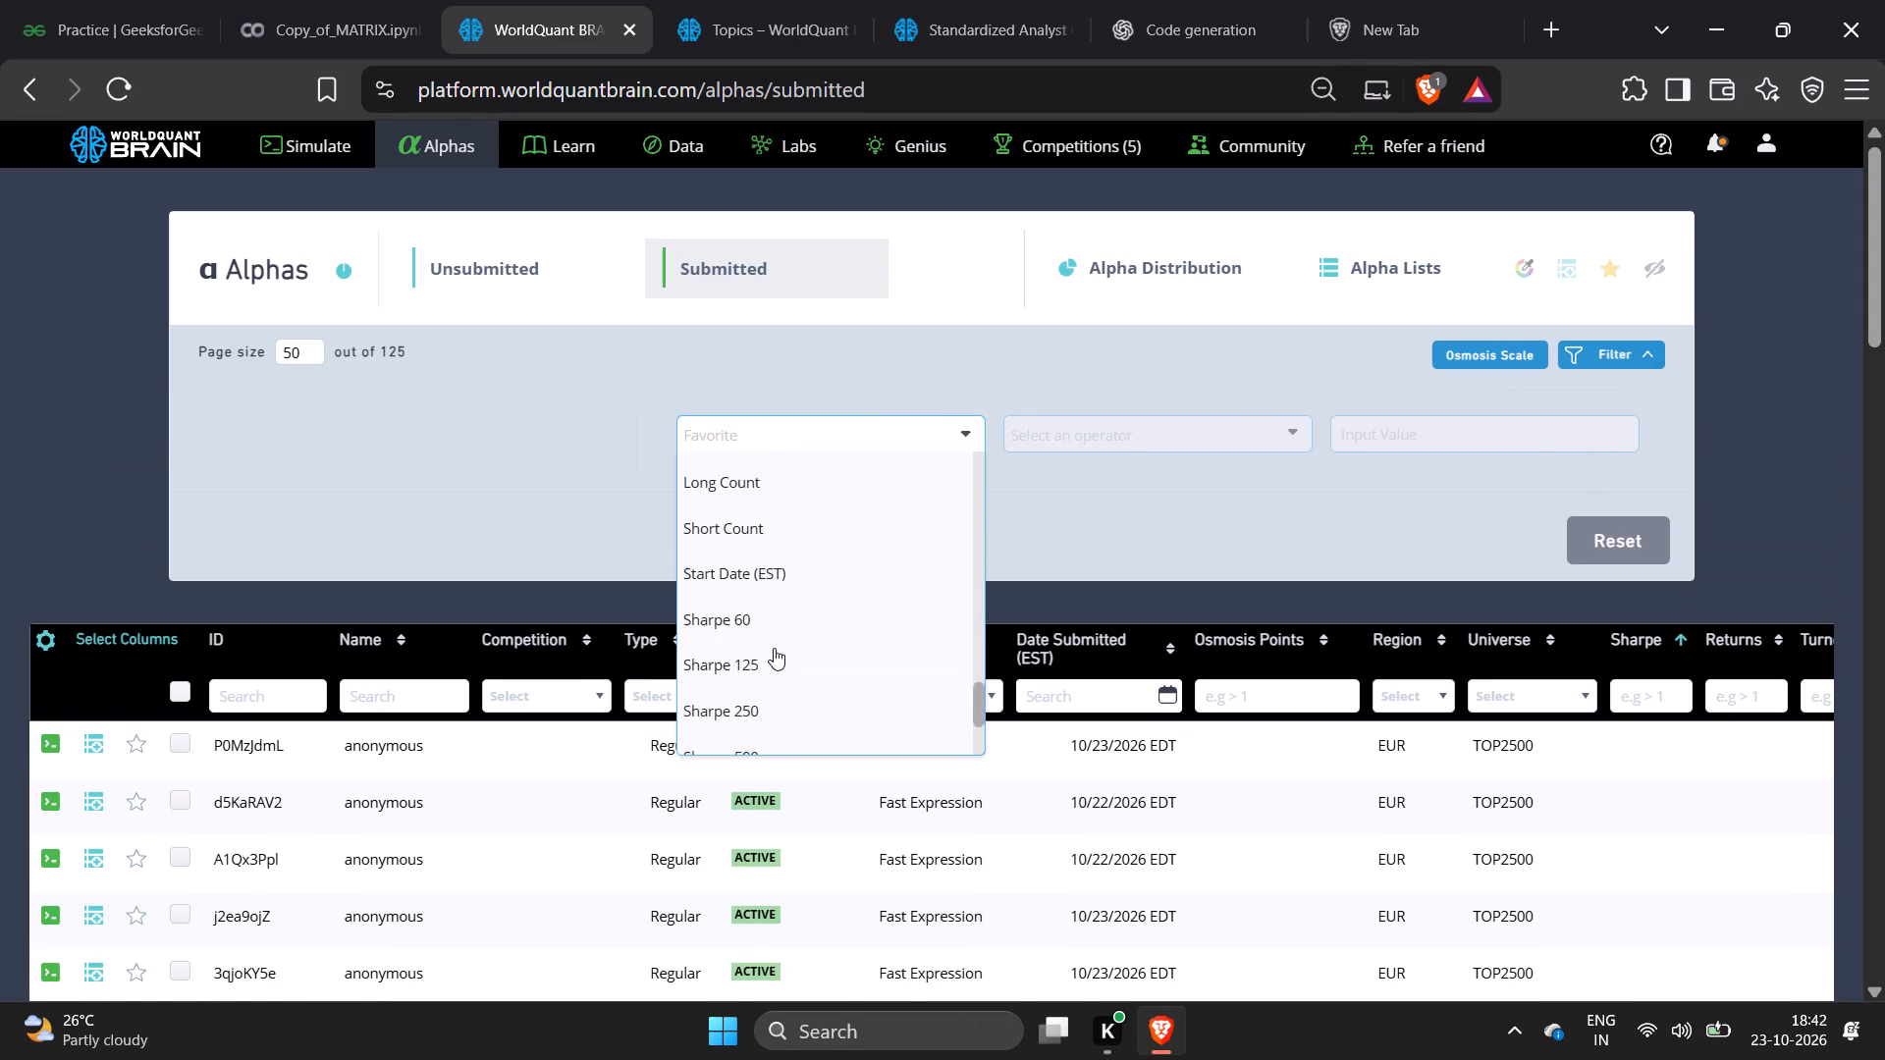
scroll(774, 648, up, 4)
scroll(774, 648, down, 3)
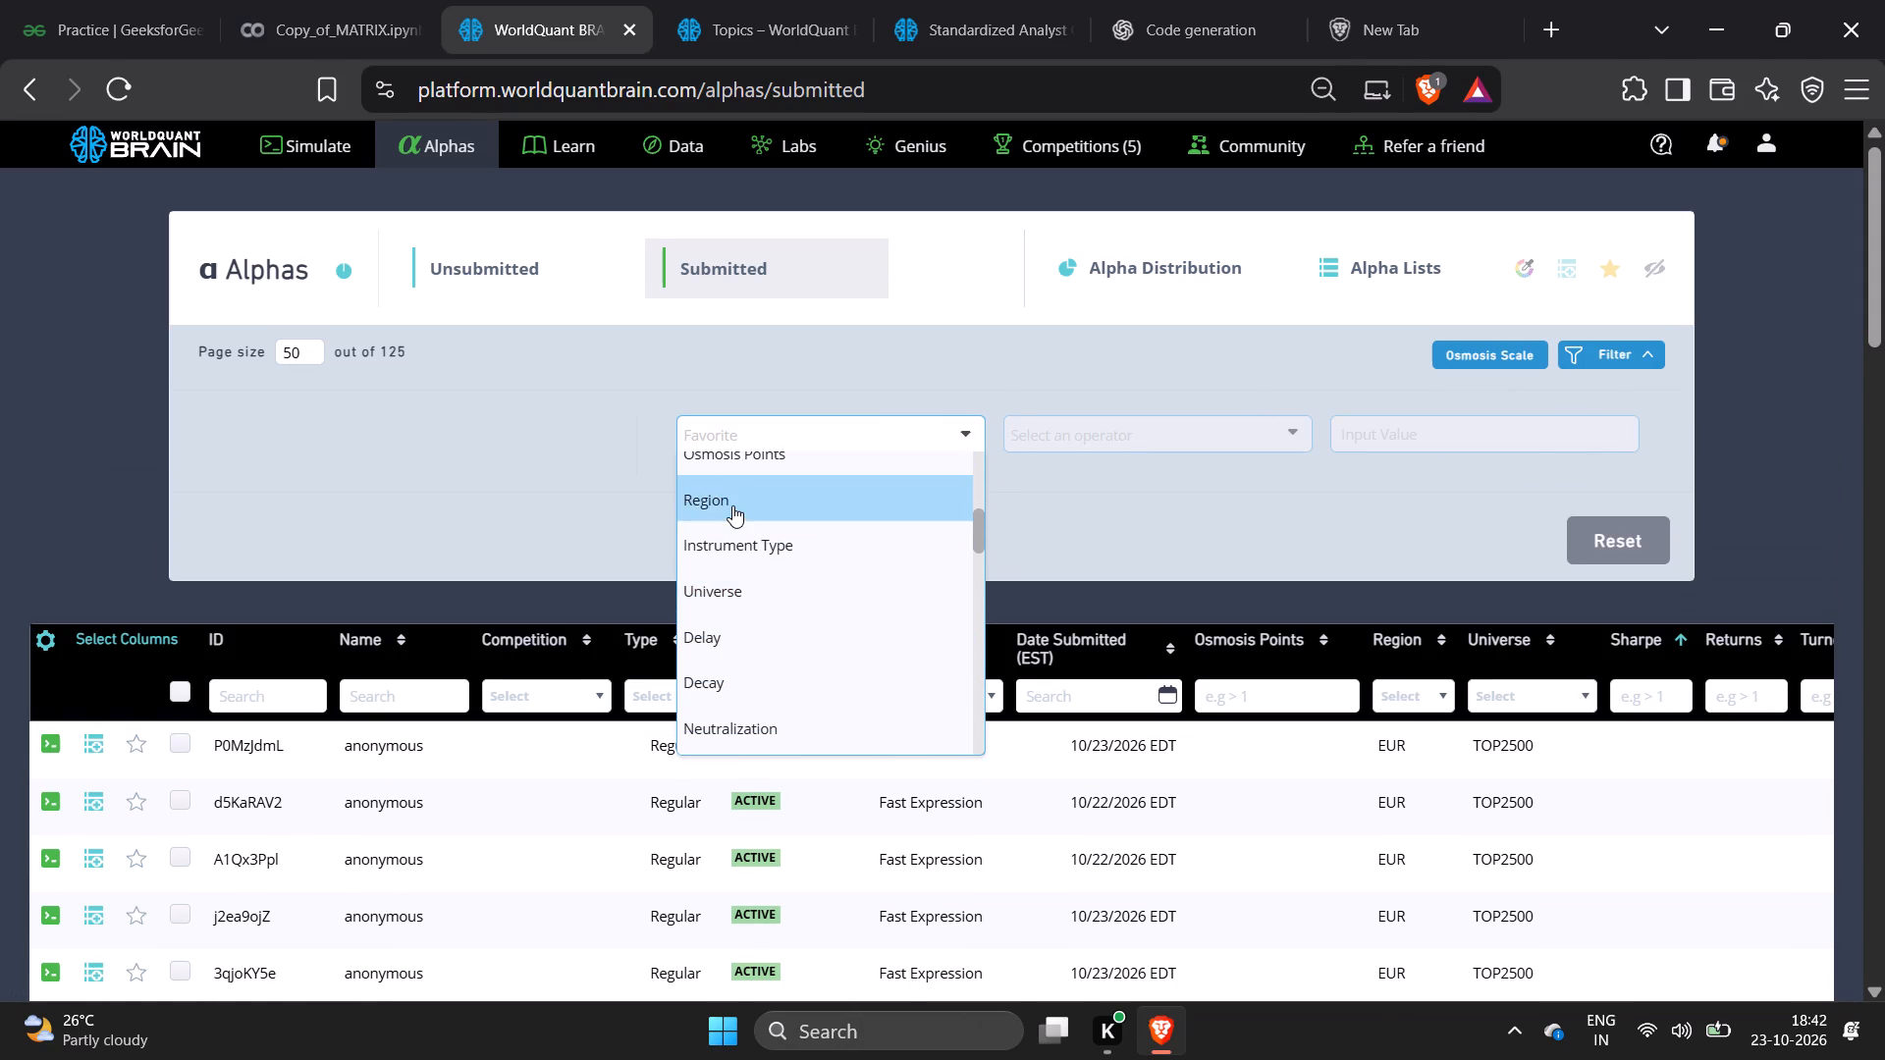
click(732, 505)
click(1088, 444)
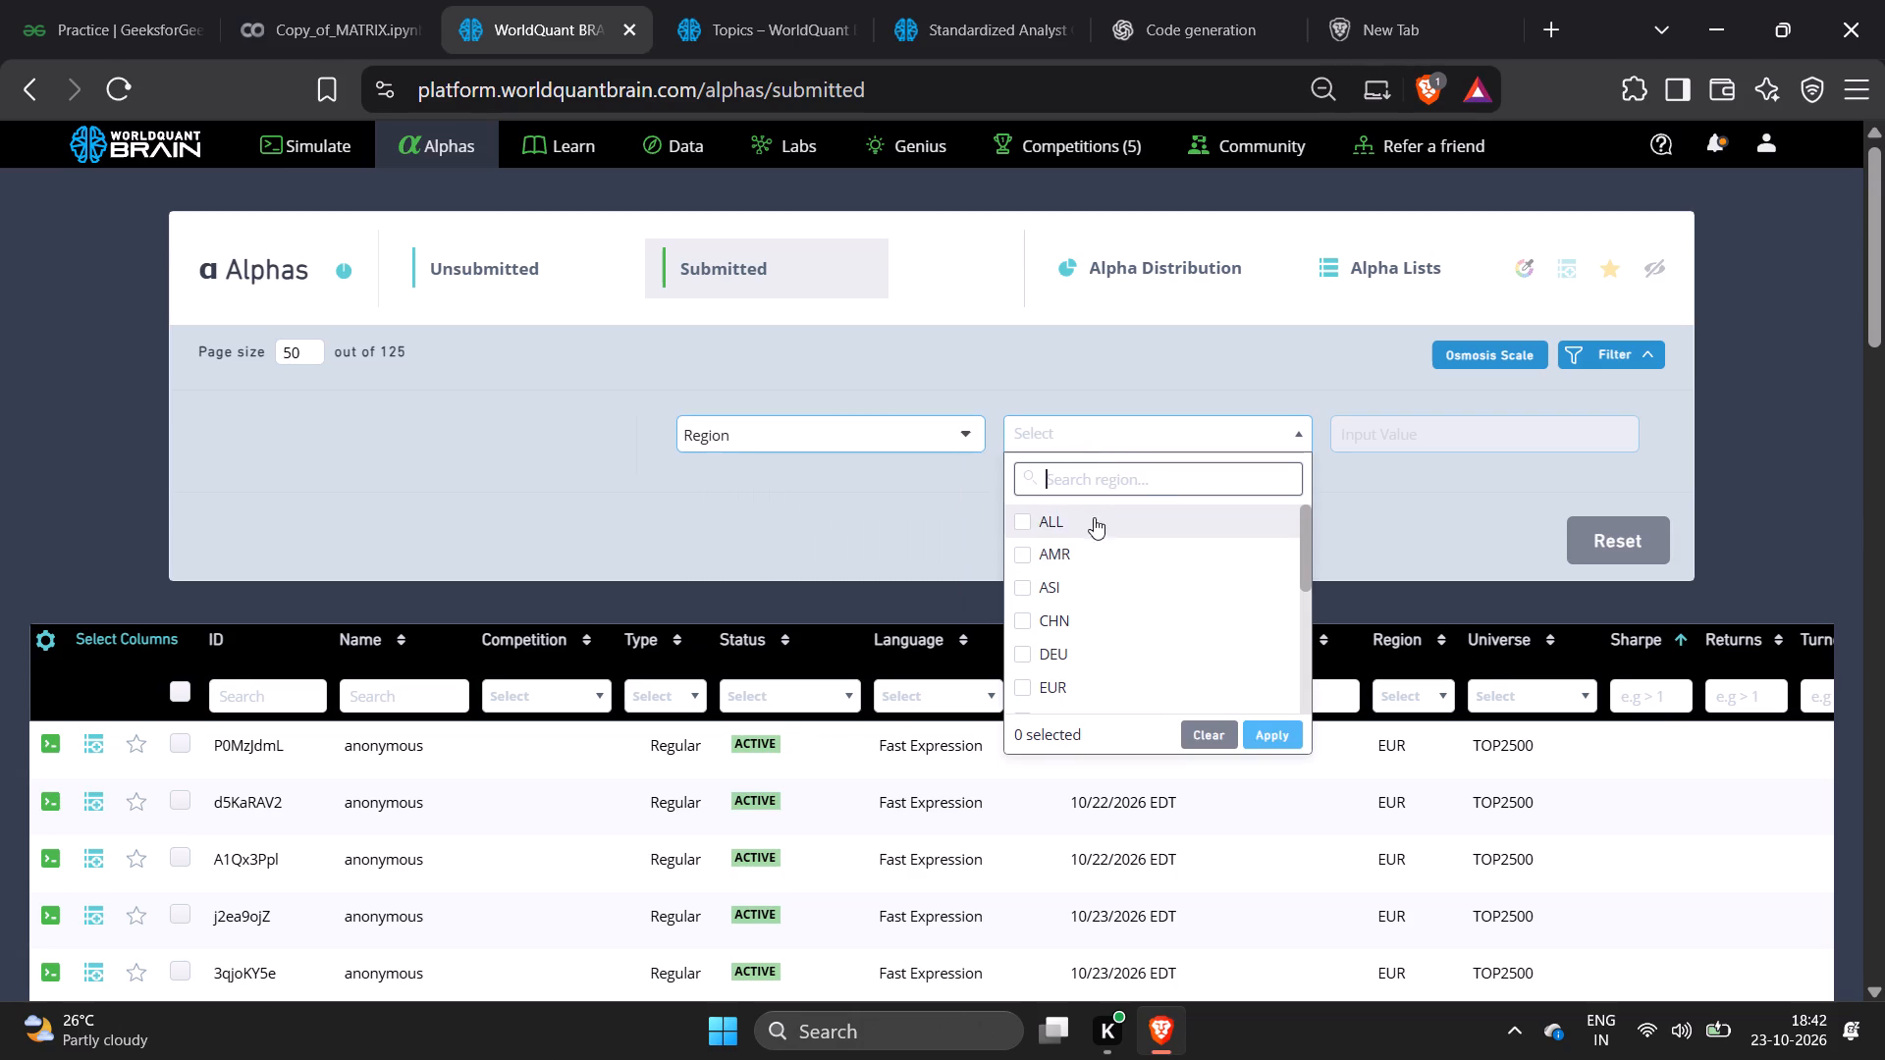
scroll(1094, 591, down, 4)
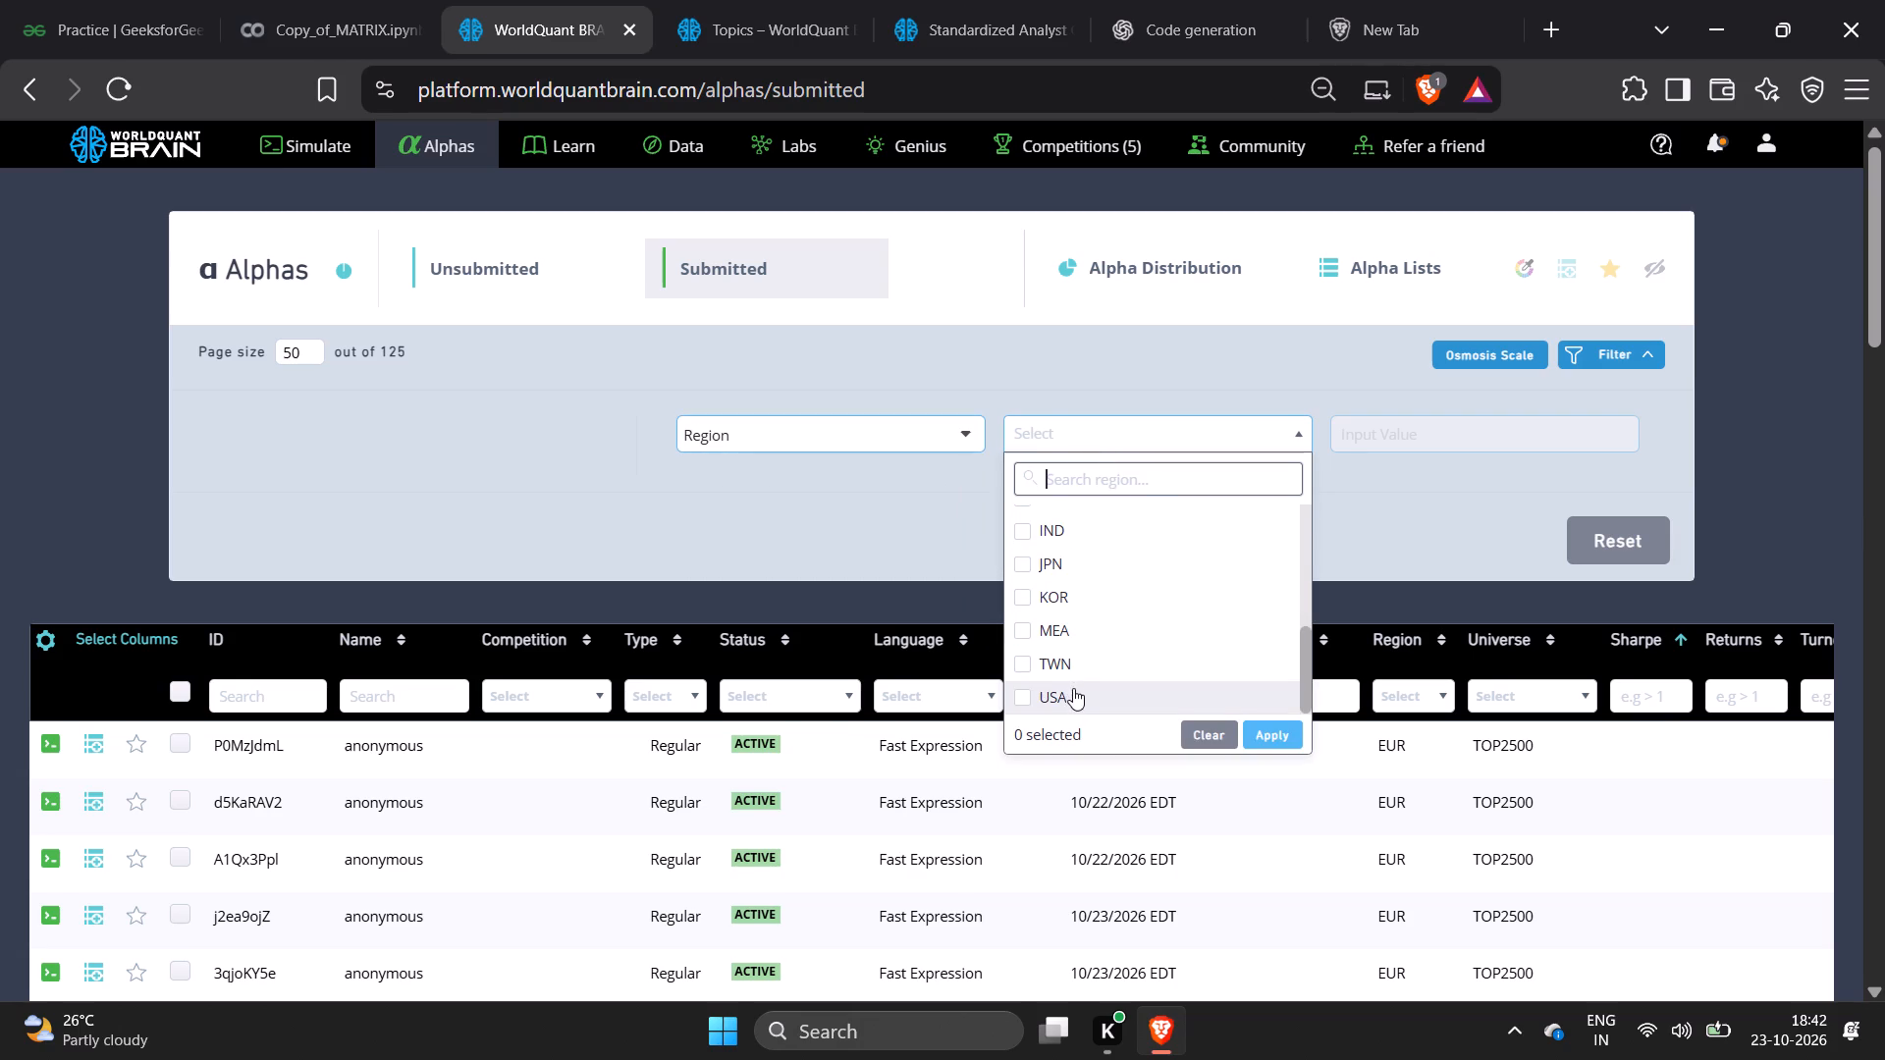
click(1073, 688)
click(1277, 726)
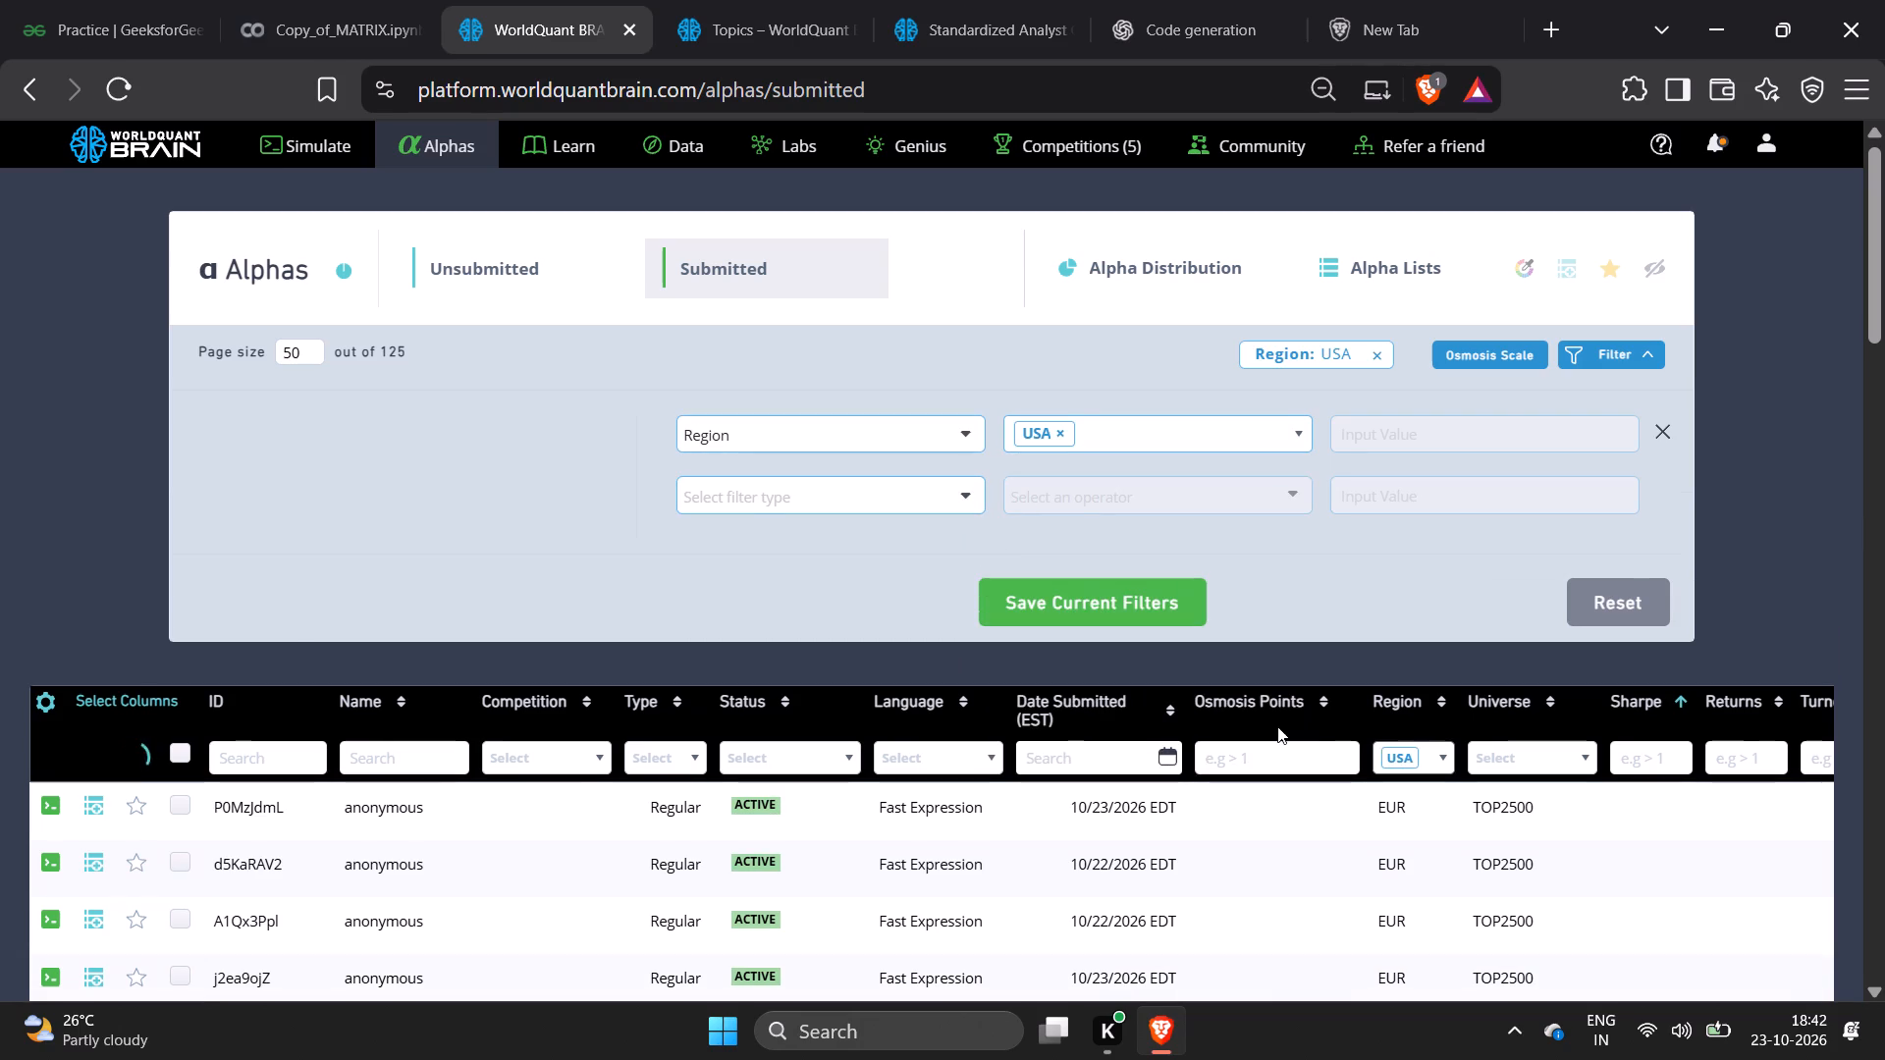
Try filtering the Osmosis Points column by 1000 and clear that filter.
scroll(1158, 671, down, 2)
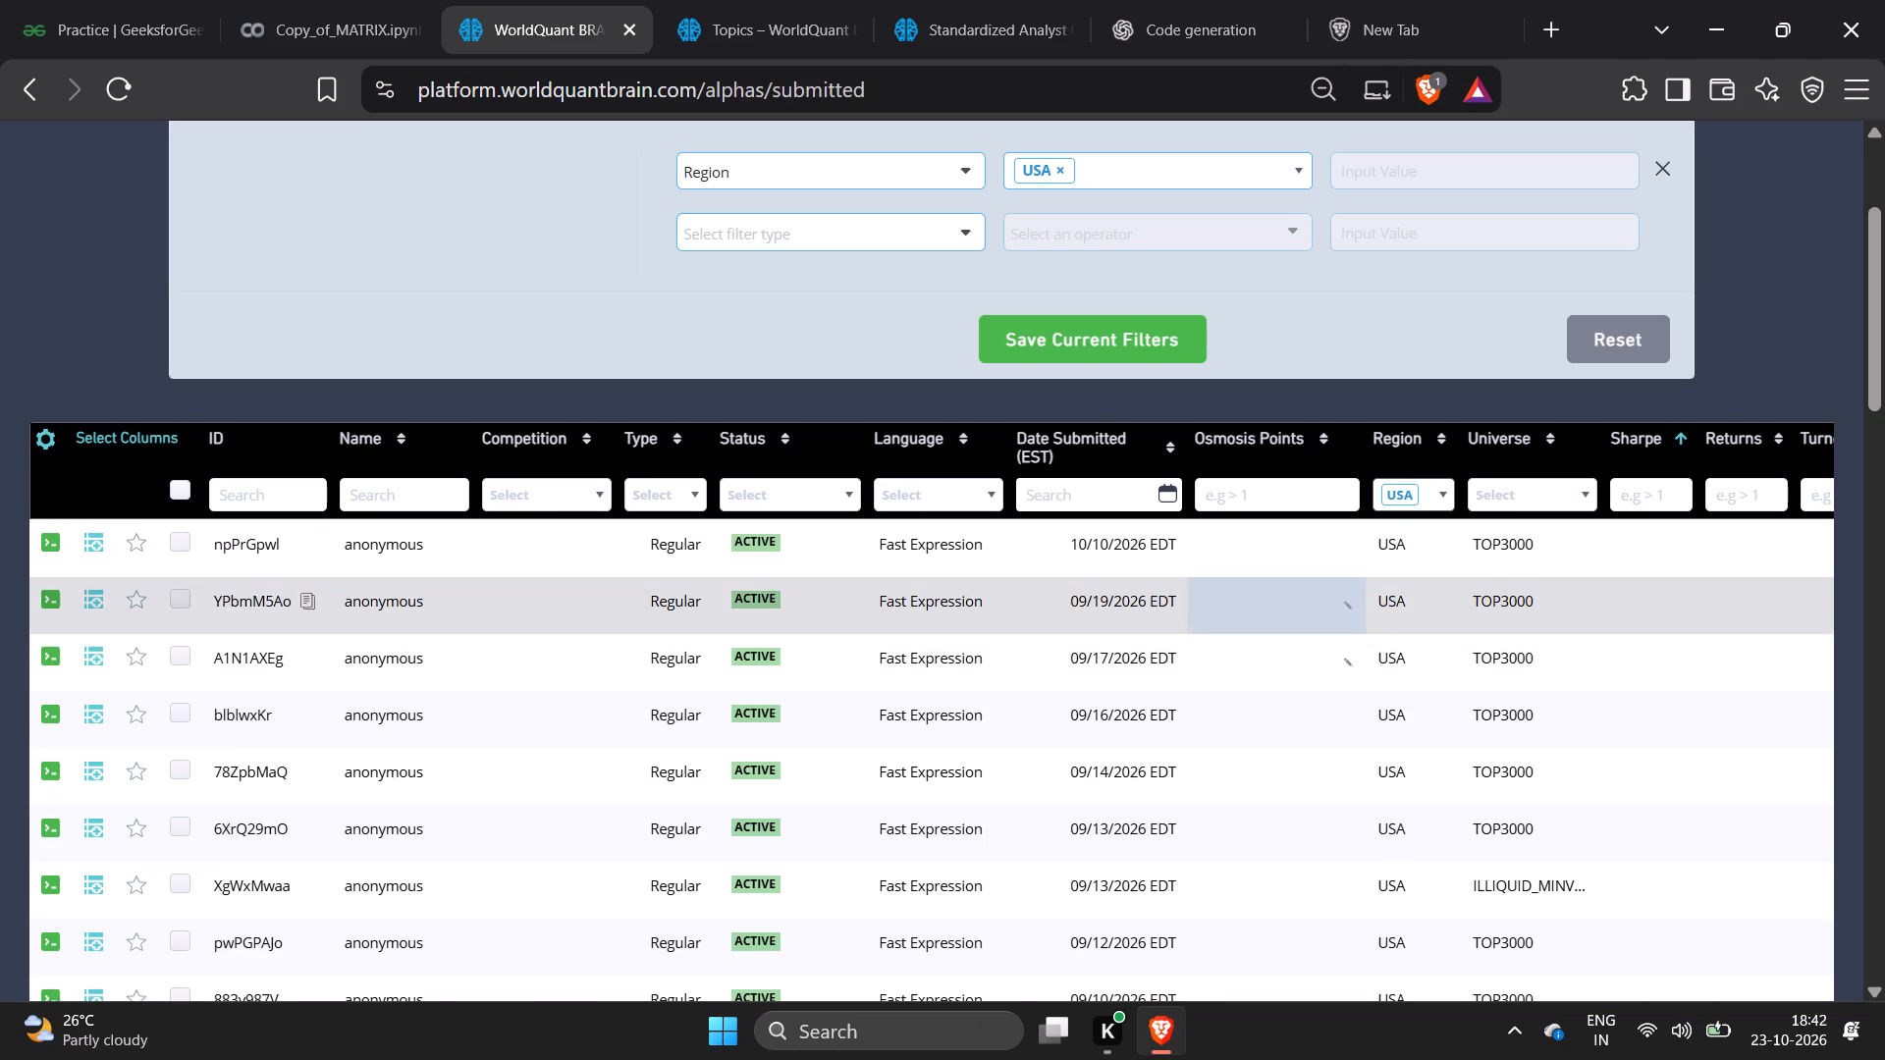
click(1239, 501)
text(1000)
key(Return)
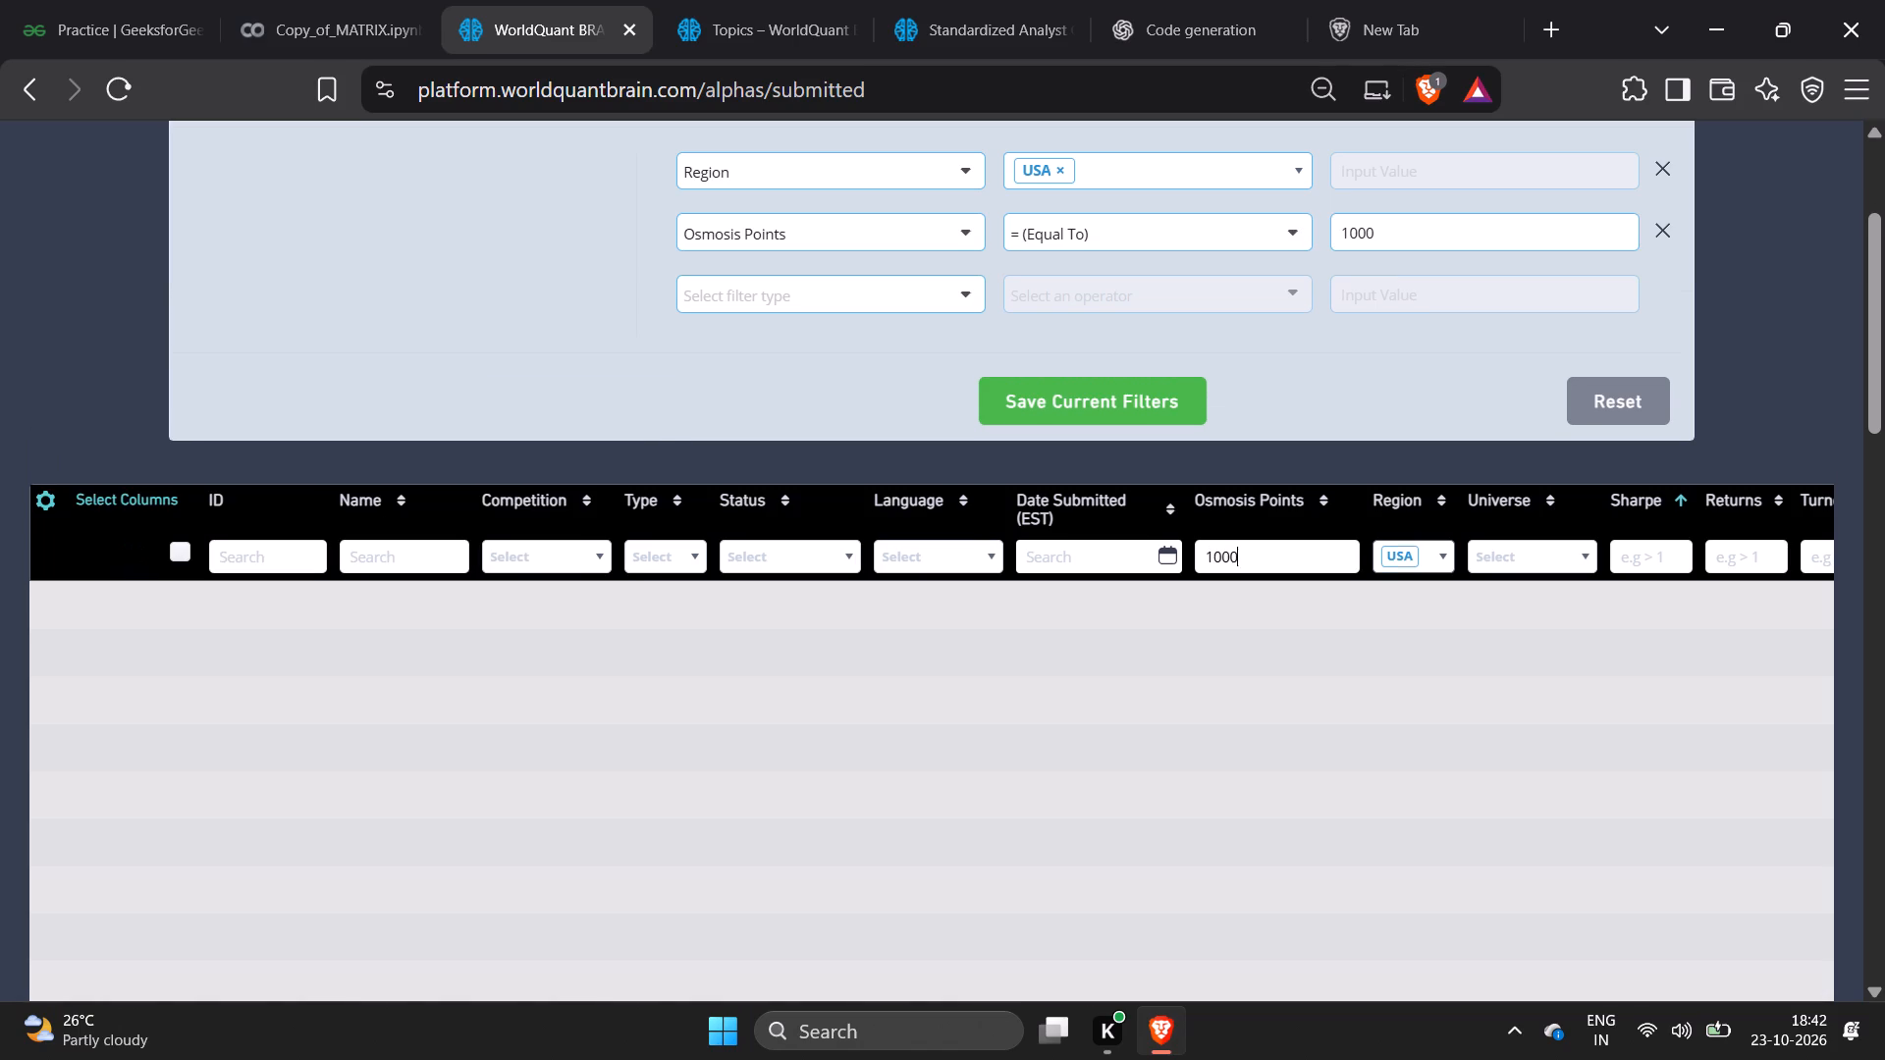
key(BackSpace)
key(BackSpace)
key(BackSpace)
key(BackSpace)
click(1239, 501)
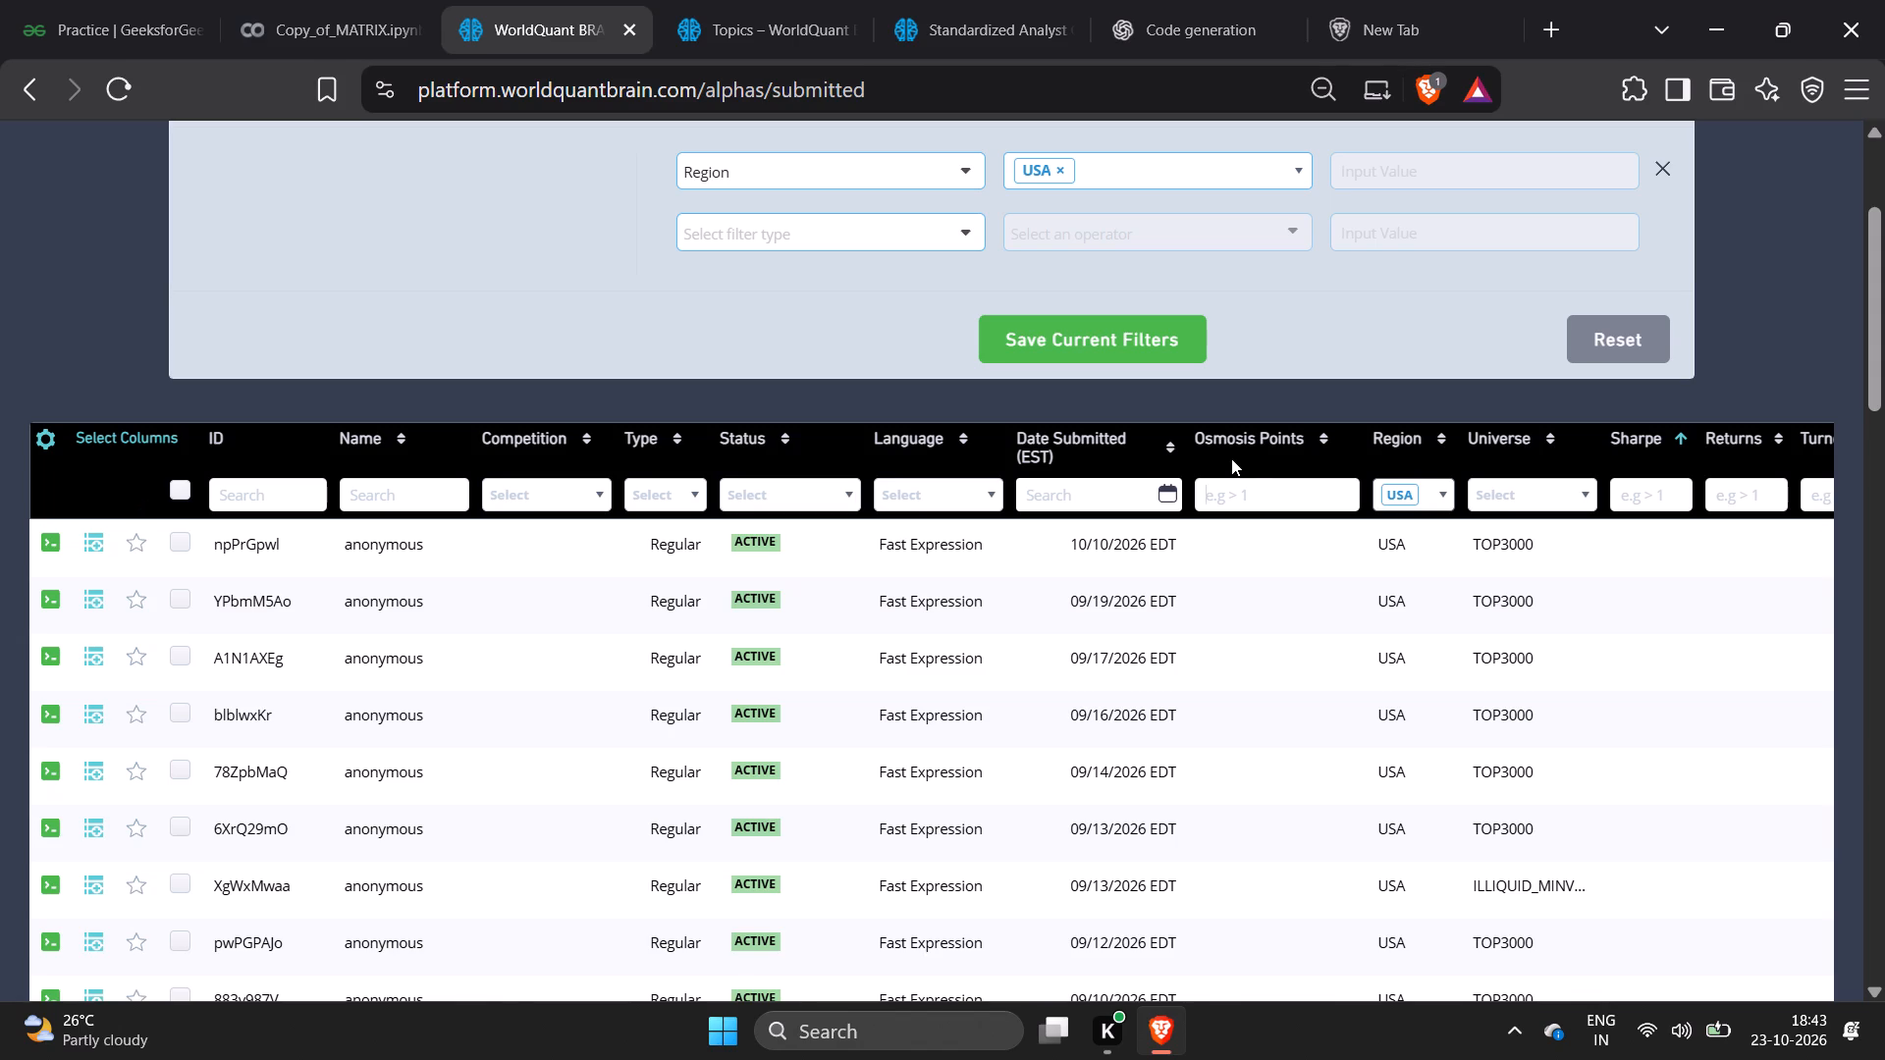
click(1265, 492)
click(1242, 537)
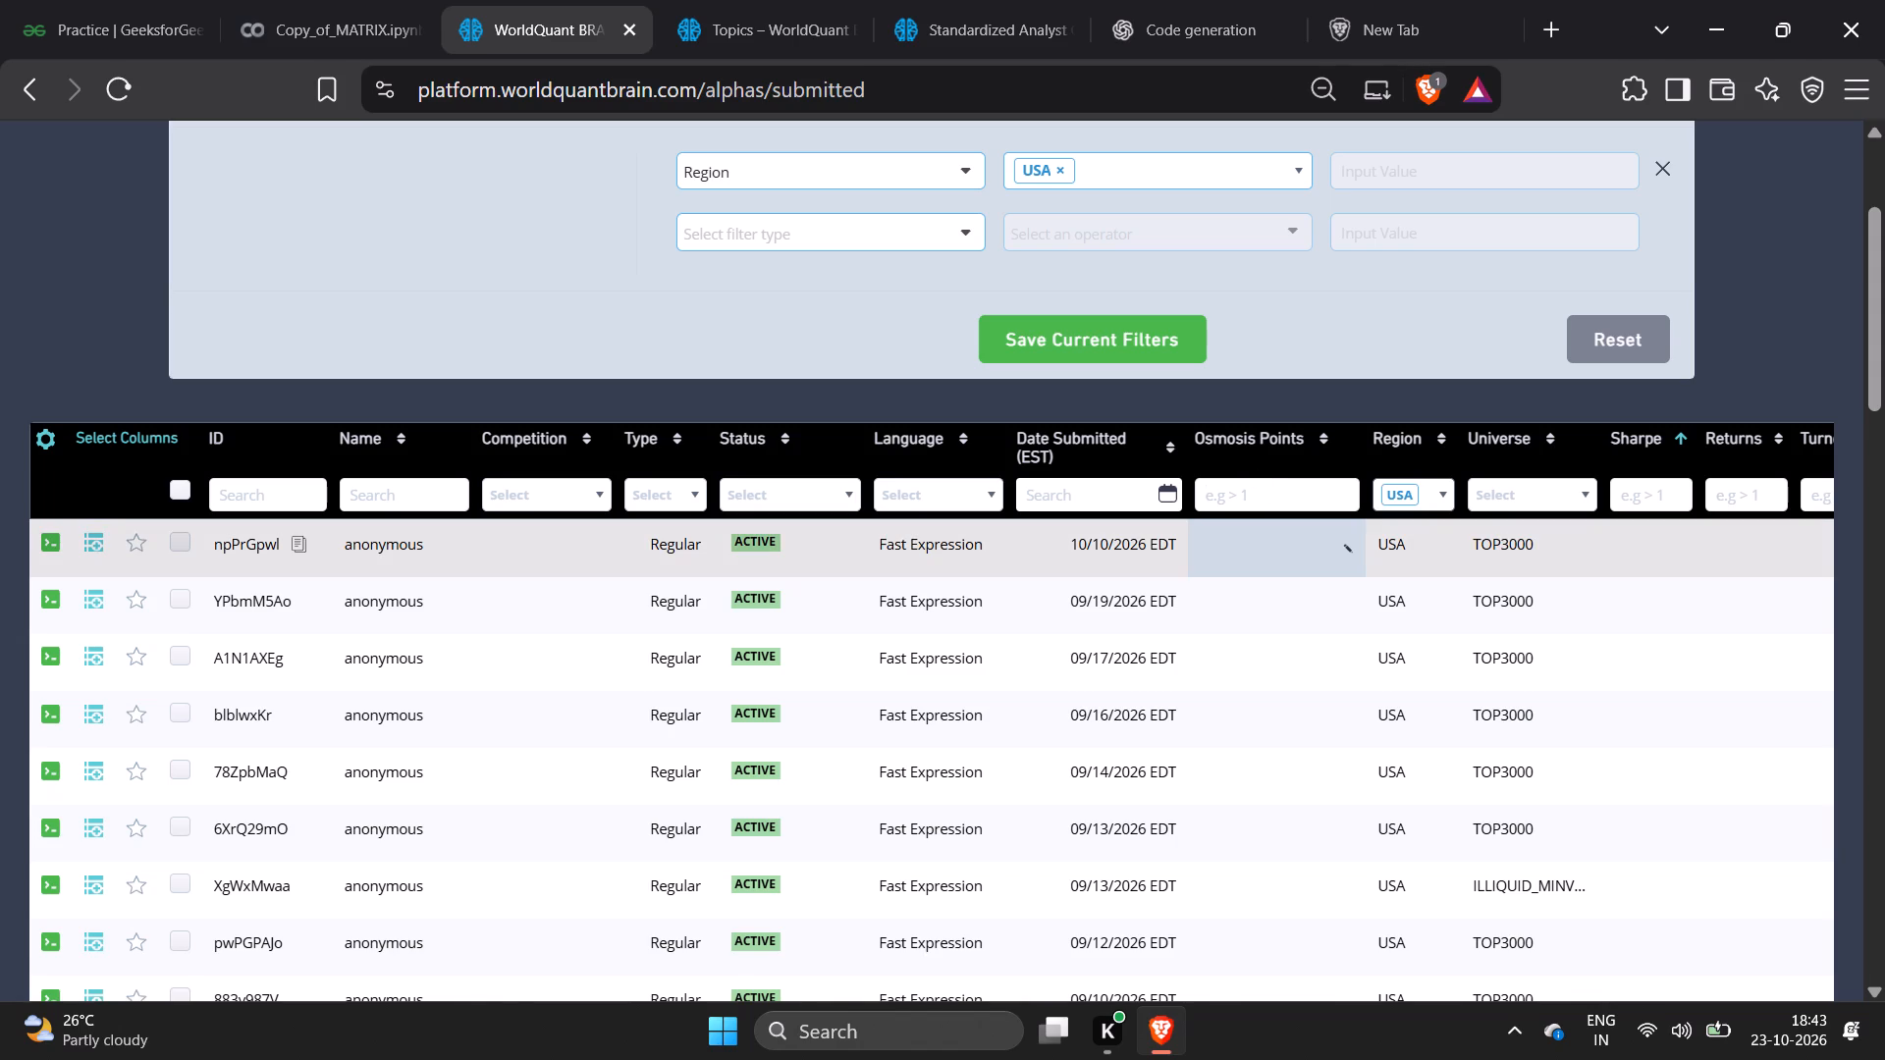
text(1000)
key(Return)
scroll(1246, 620, down, 1)
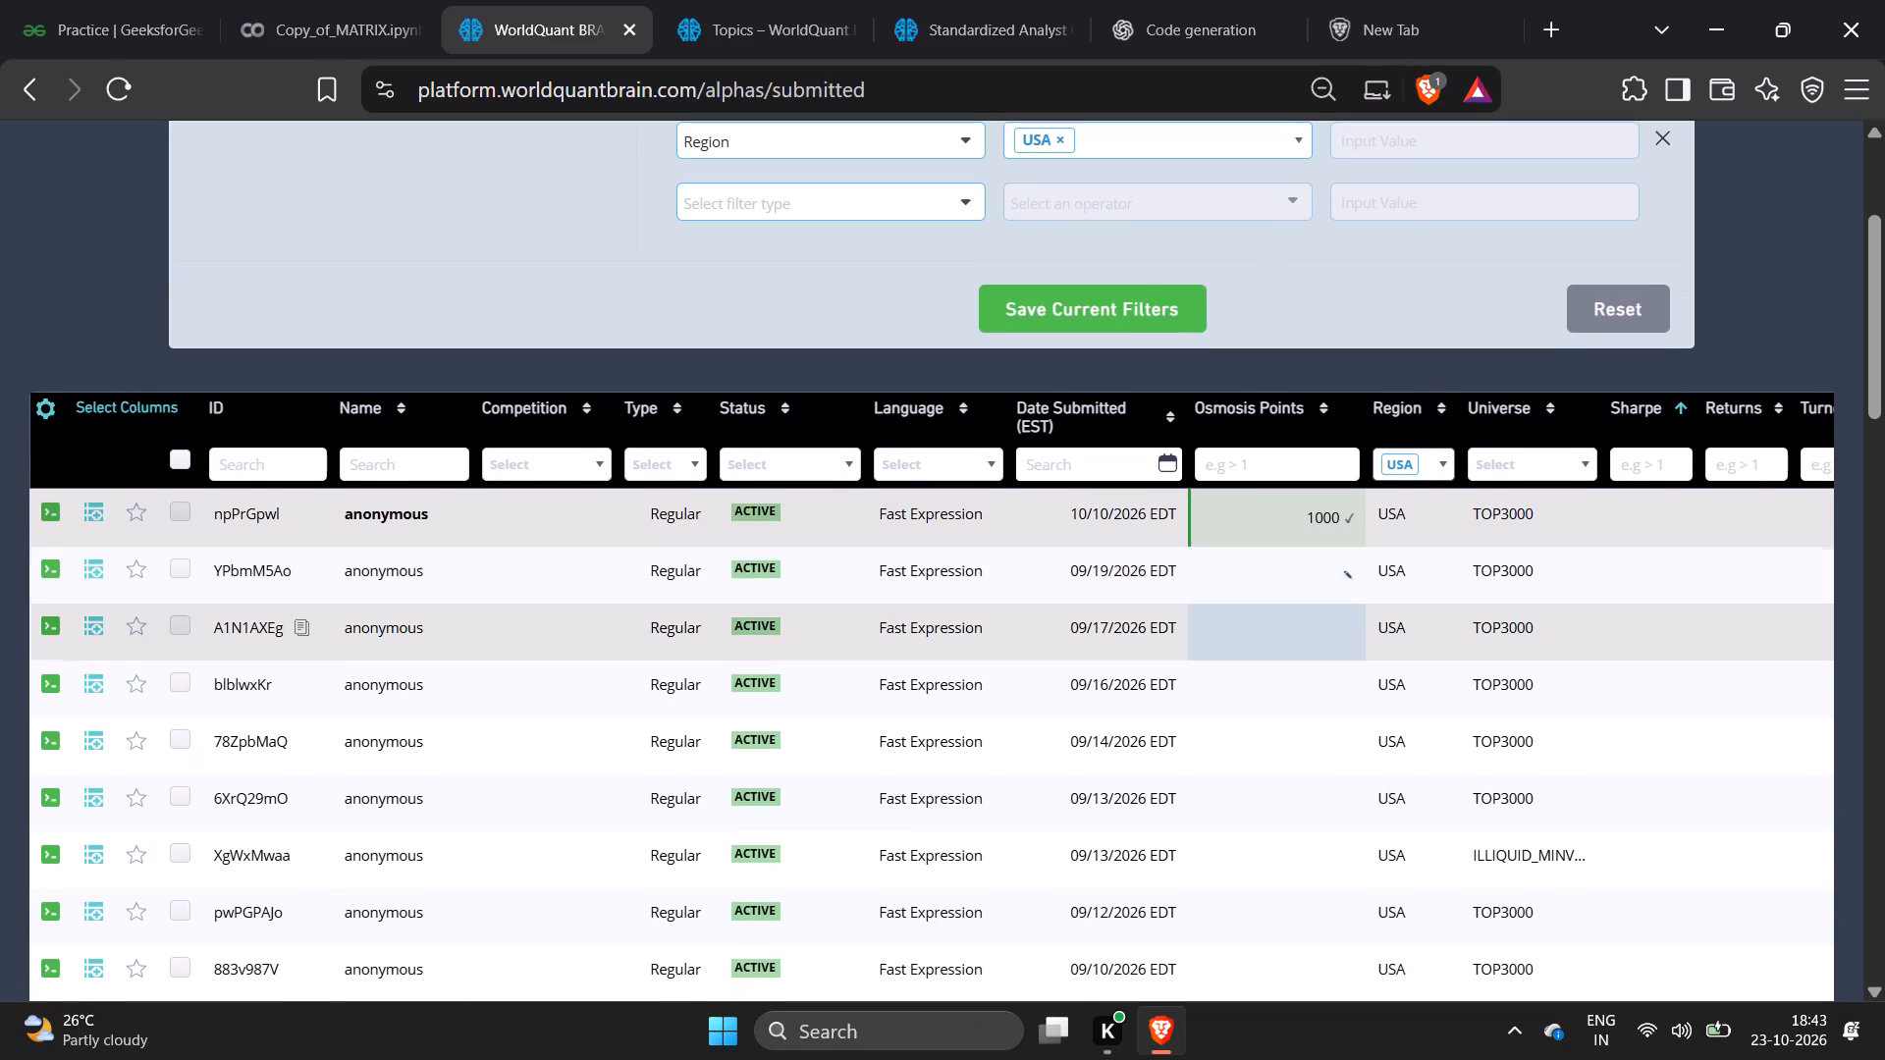
click(1267, 565)
text(10000)
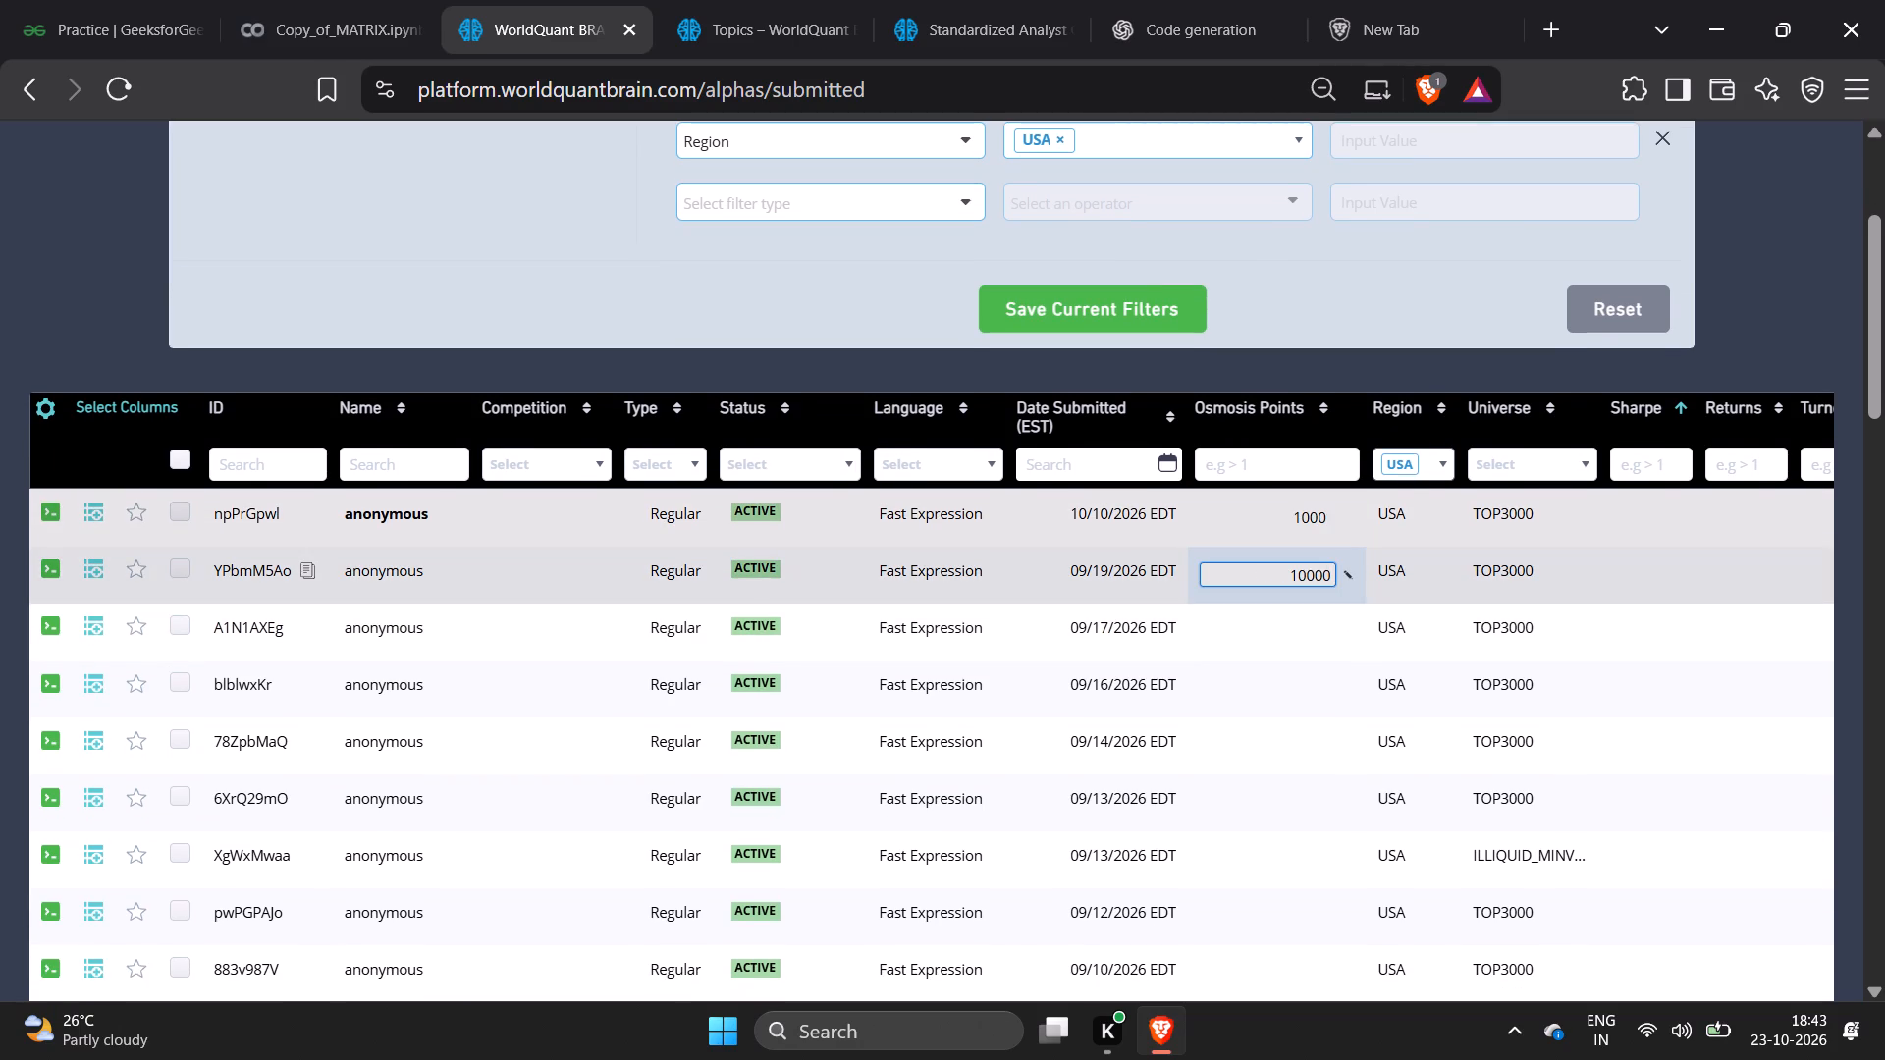
key(Return)
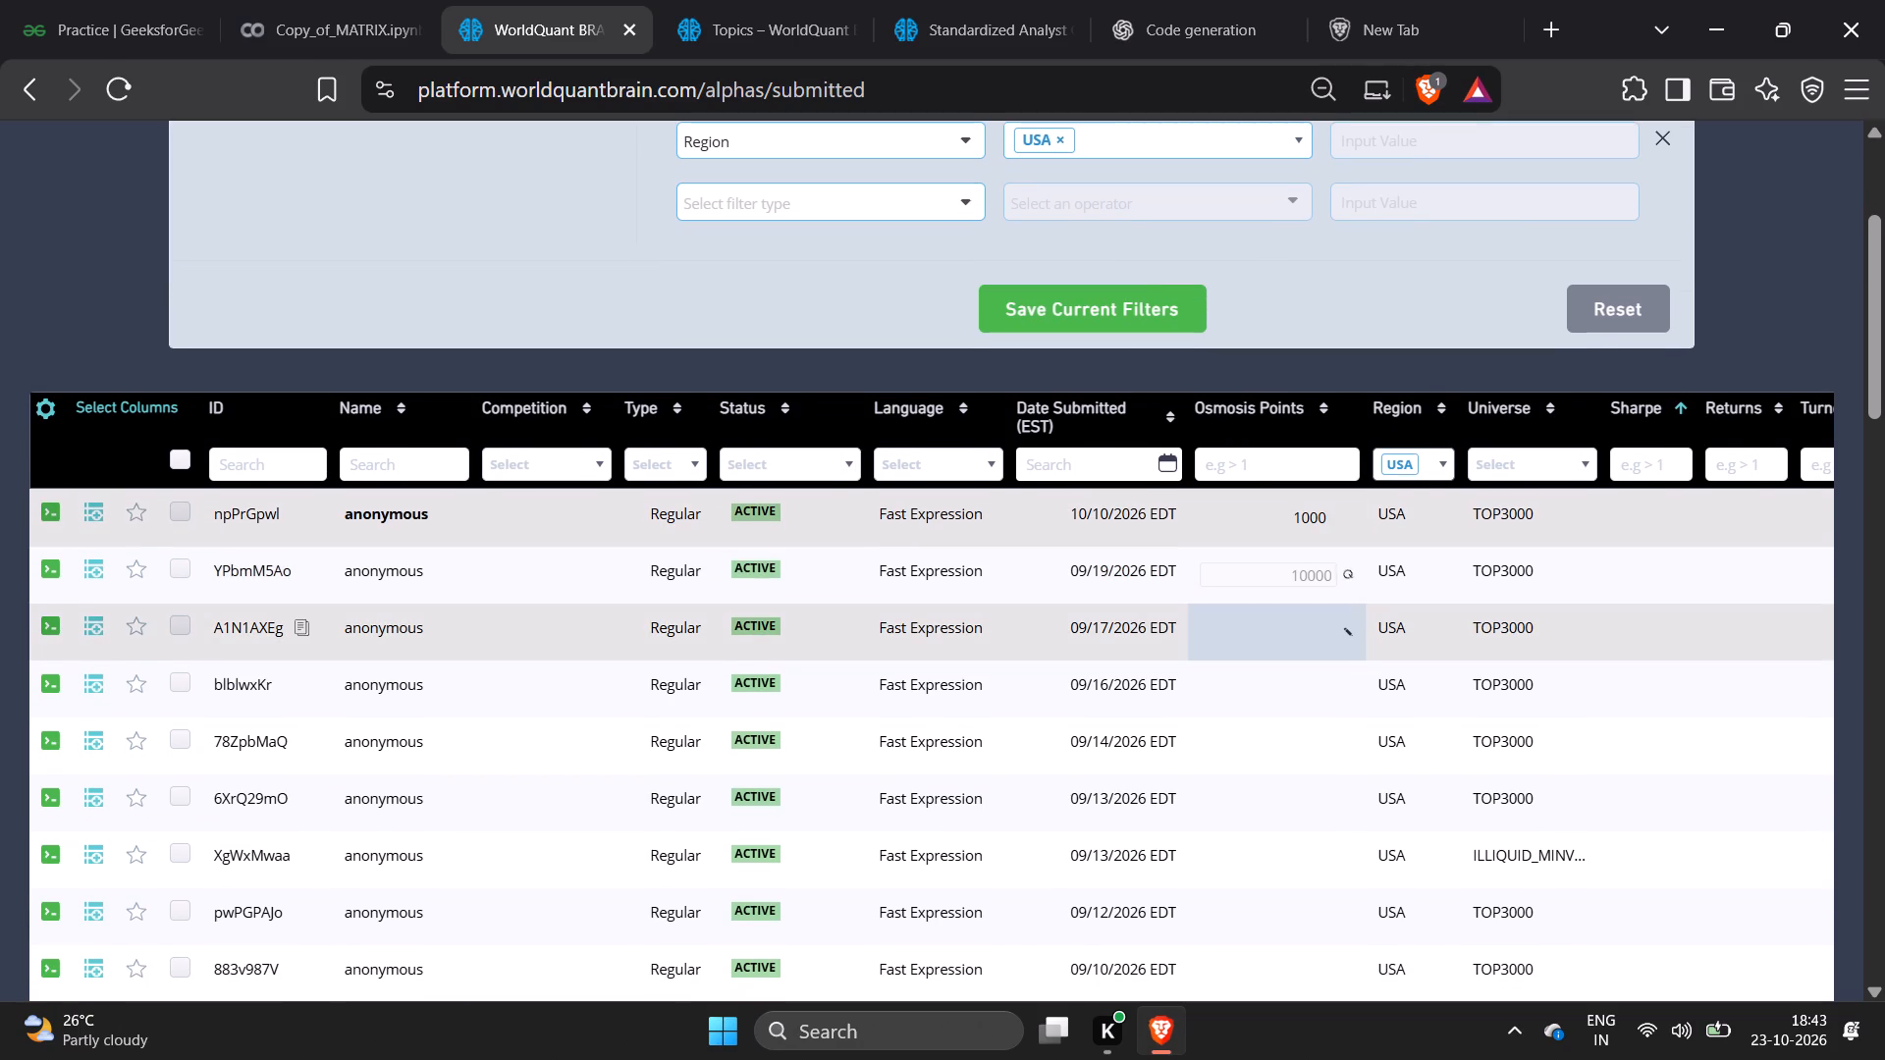
click(1309, 637)
text(1000)
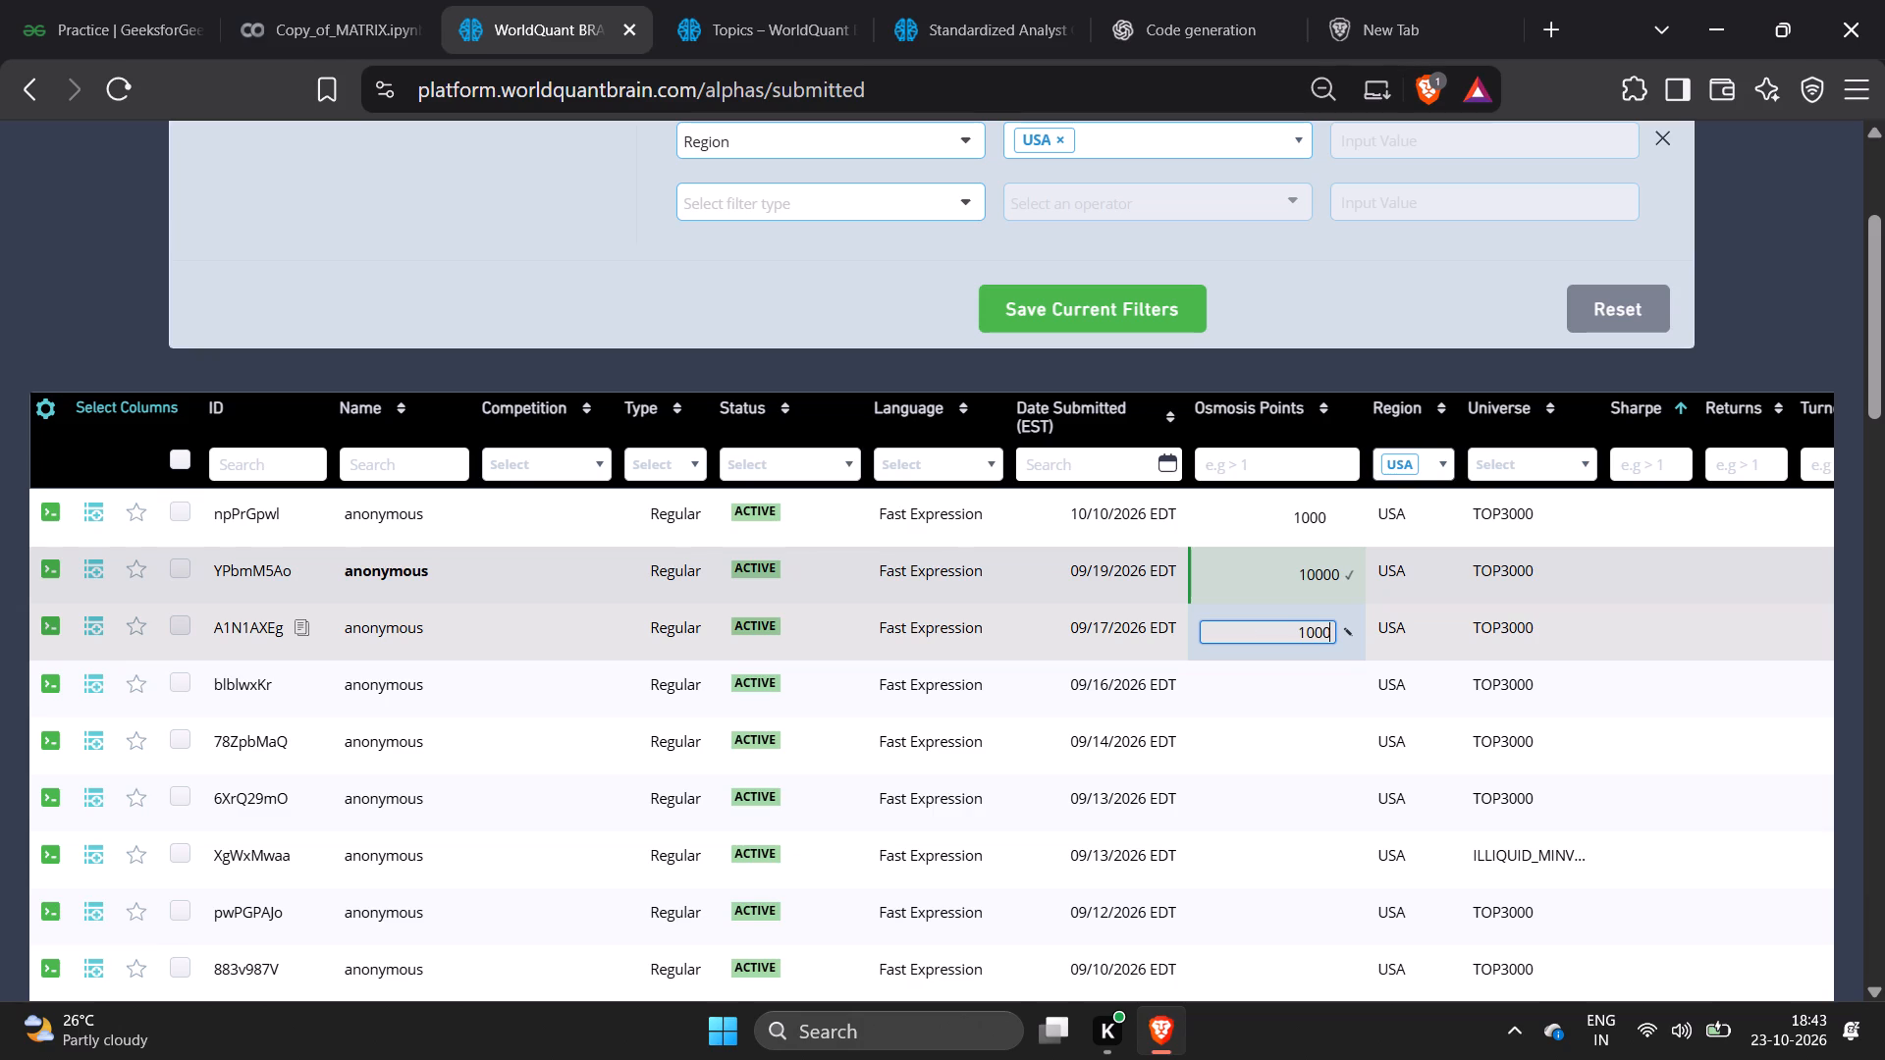
key(0)
key(Return)
scroll(1309, 637, down, 1)
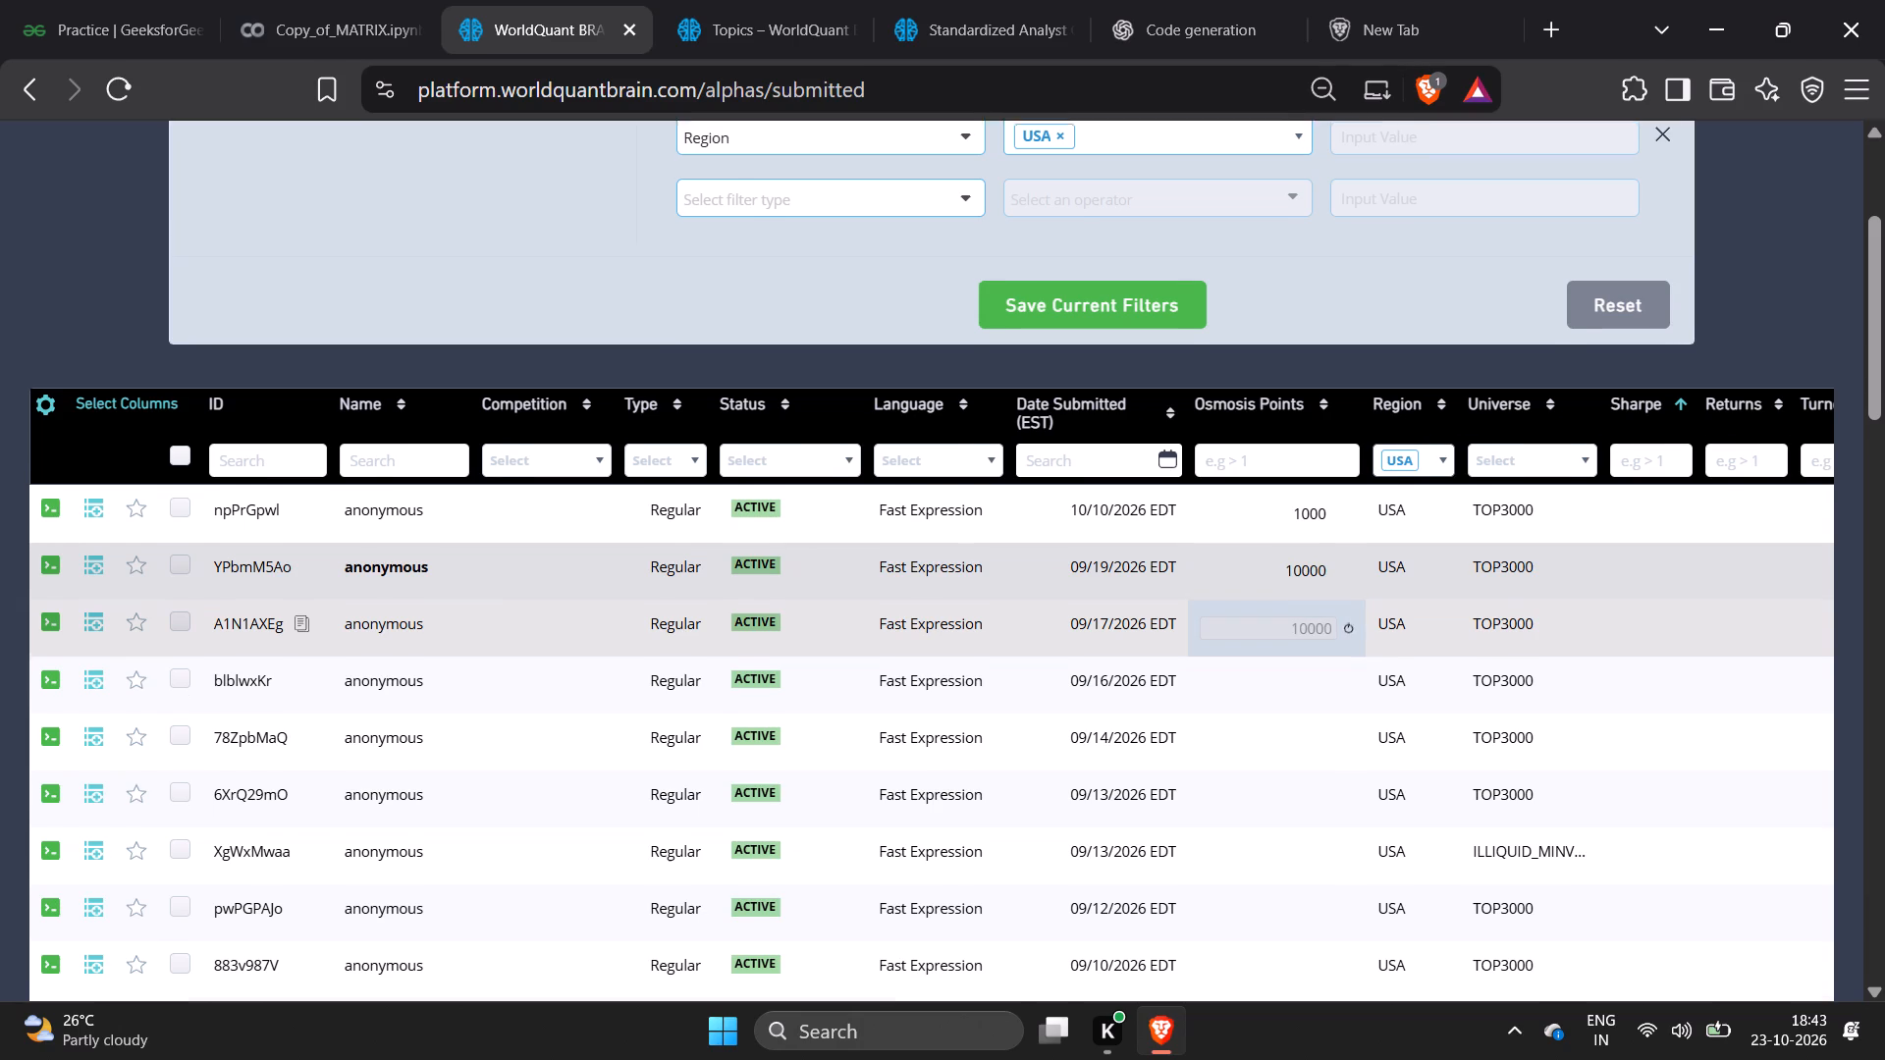
scroll(1309, 637, down, 1)
click(1297, 612)
text(10000)
key(Return)
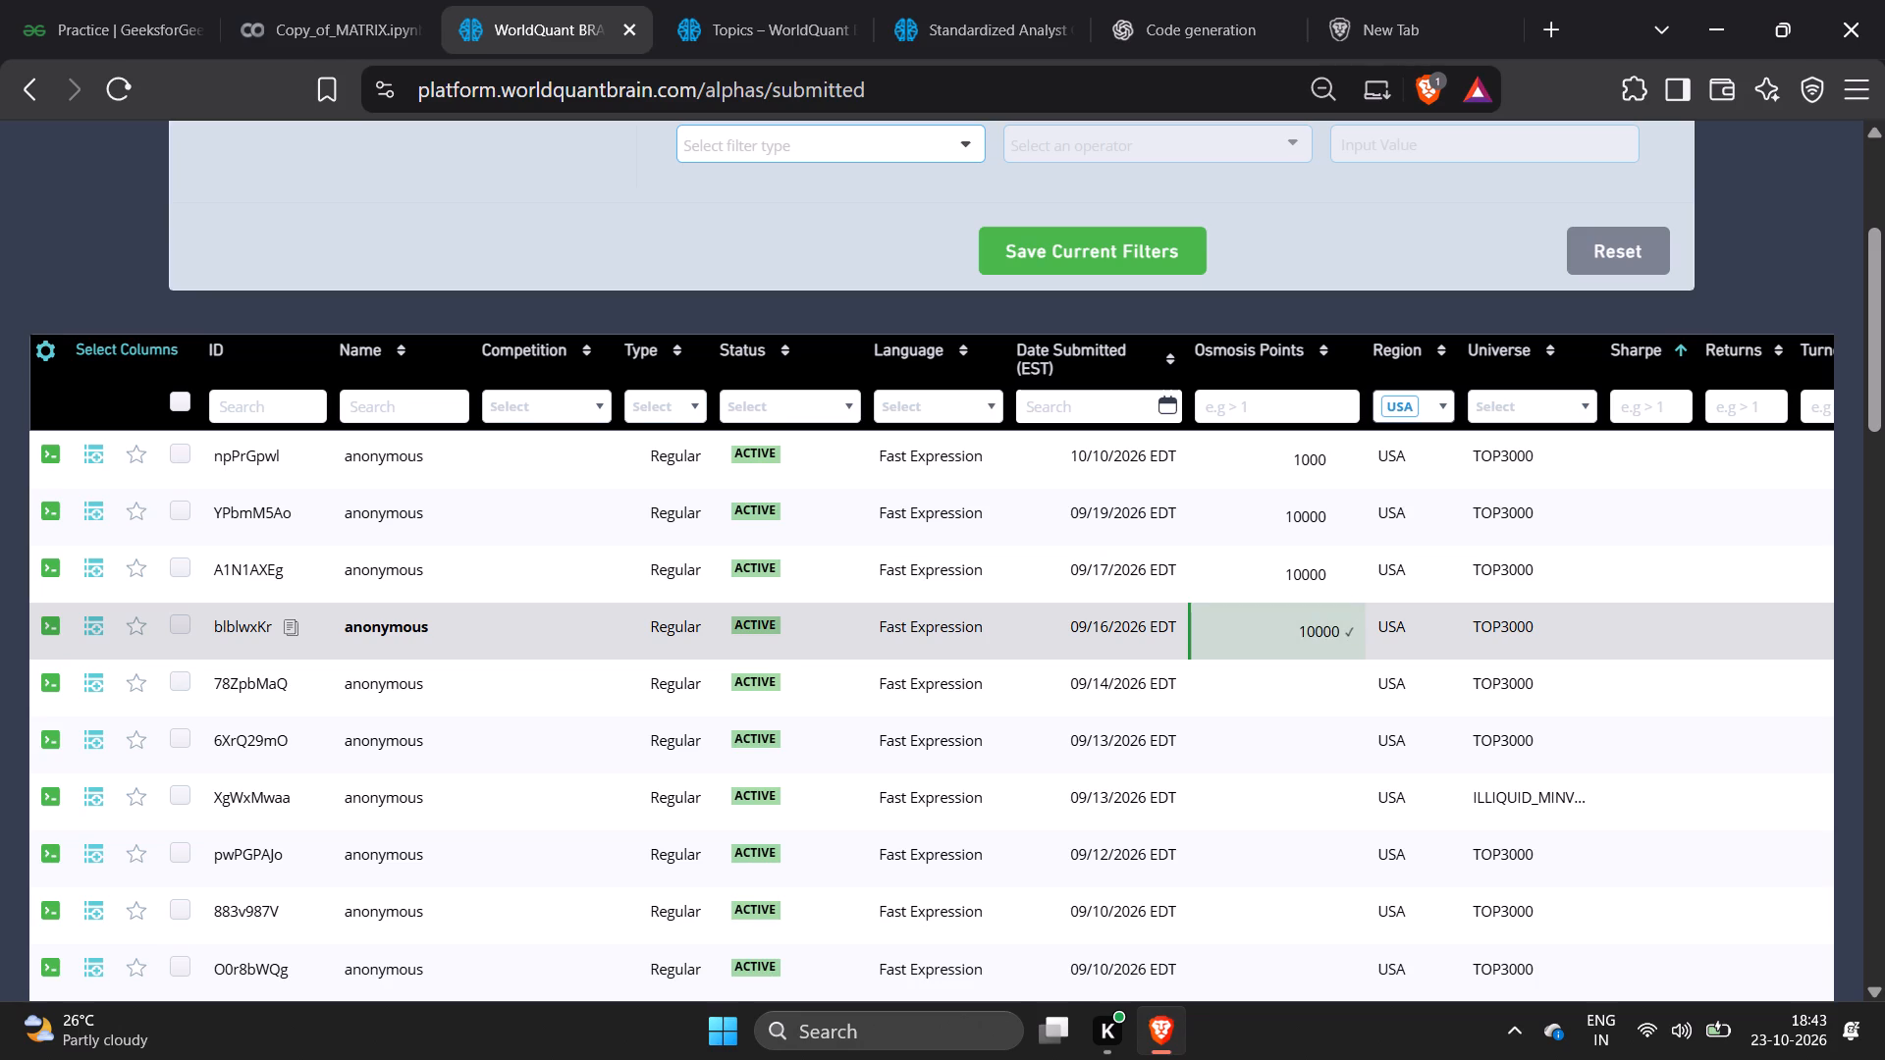
drag(1297, 612, 1294, 615)
drag(1294, 615, 1321, 695)
click(1321, 695)
text(10000)
key(Return)
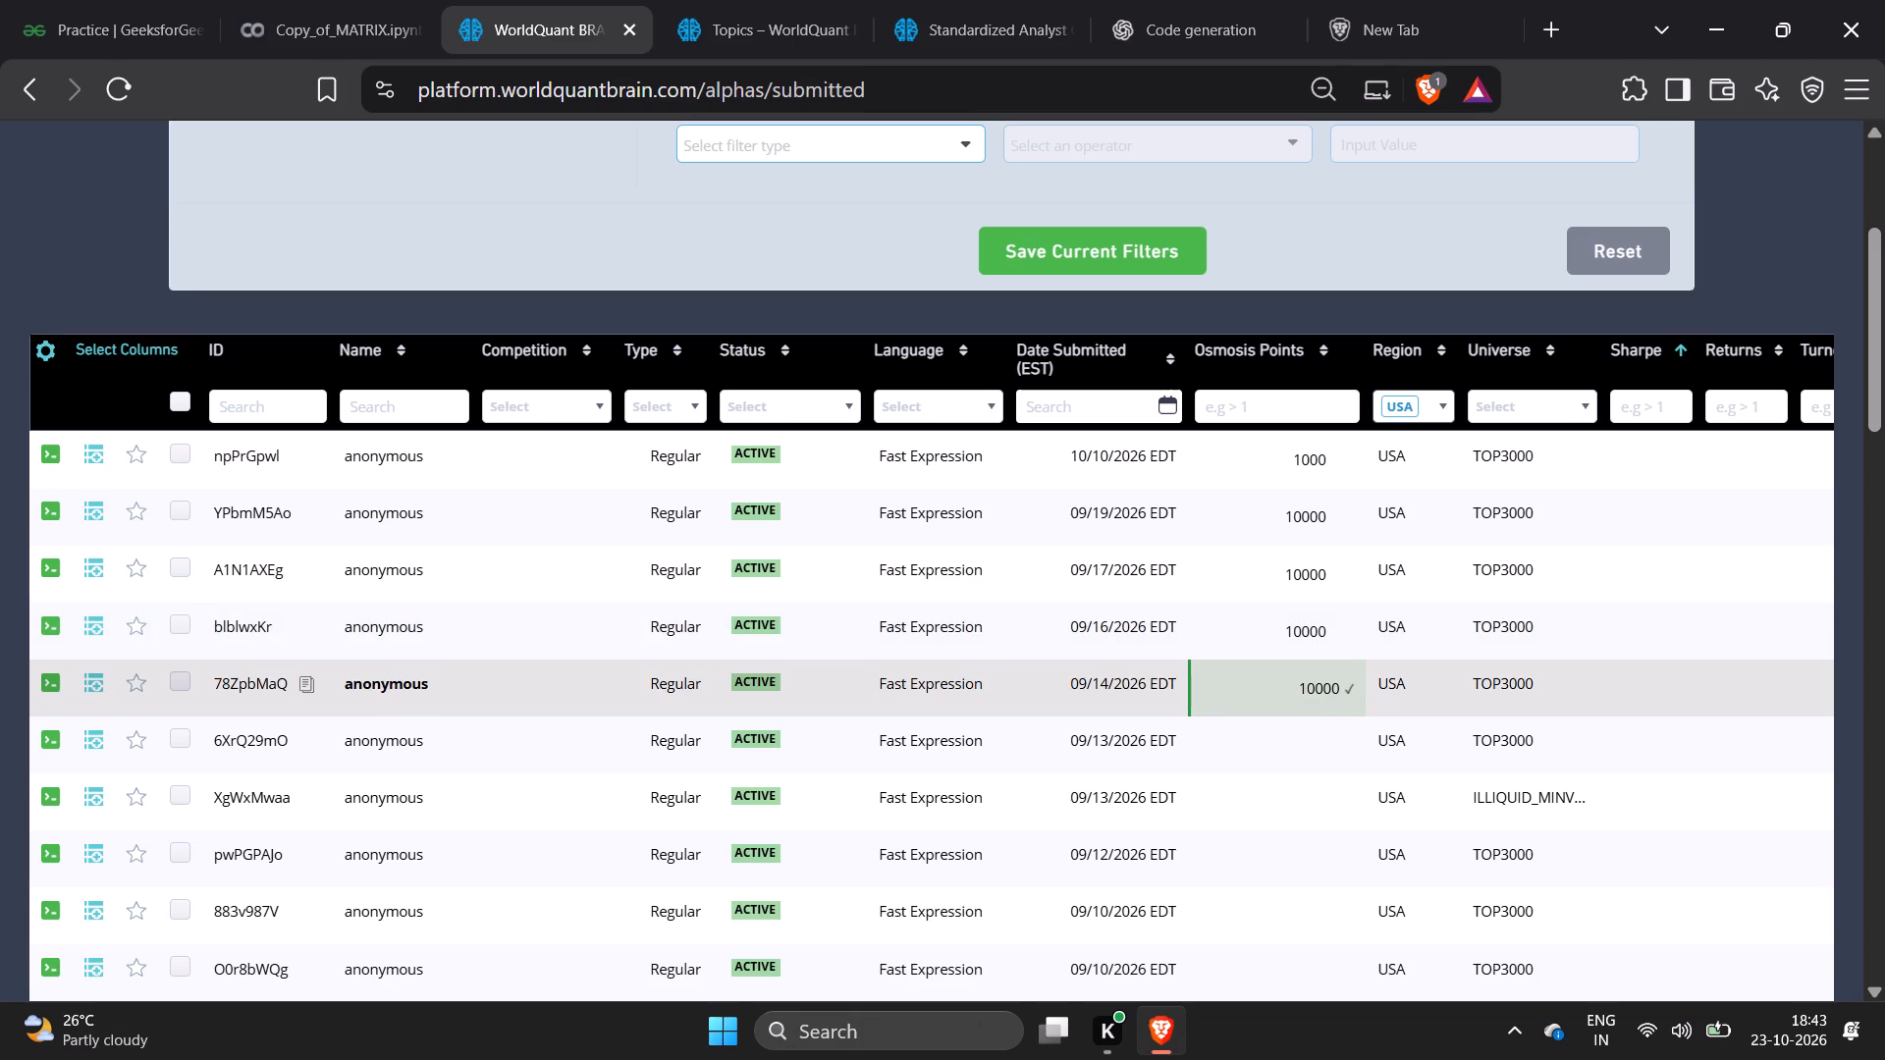
click(1328, 757)
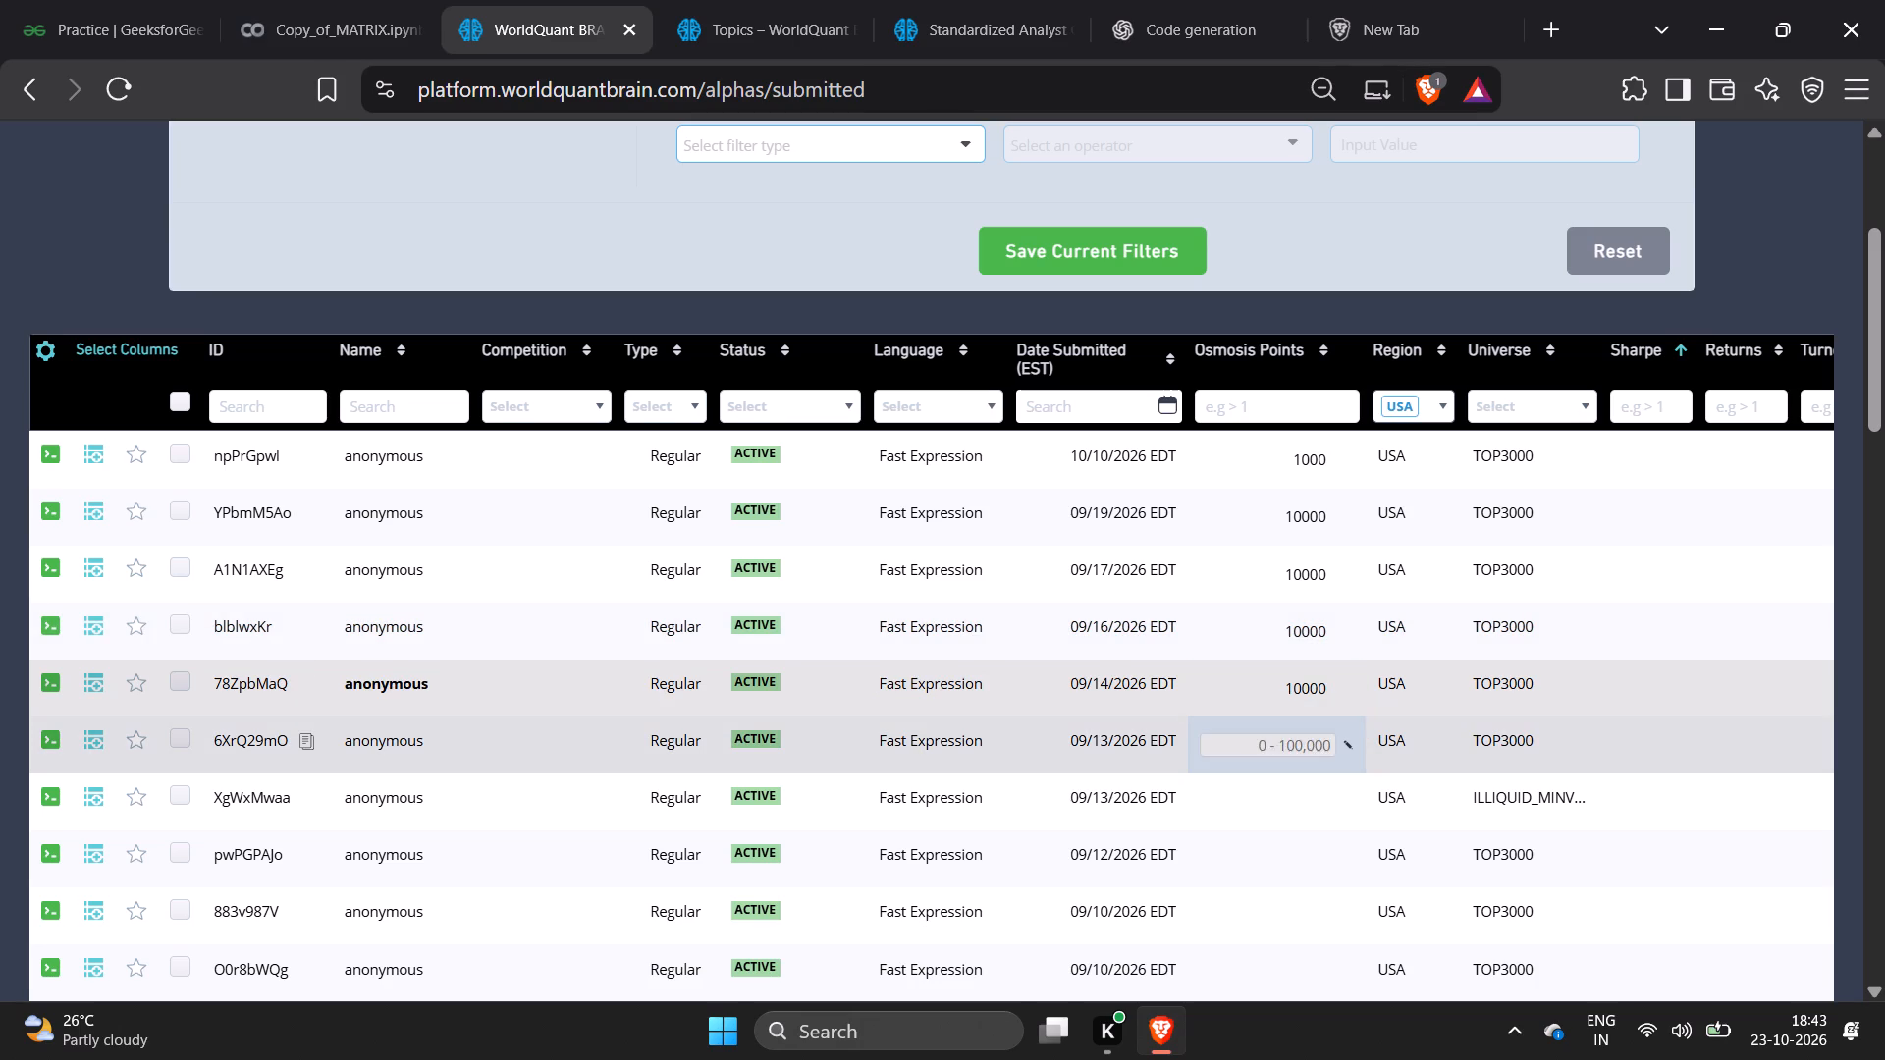
text(10000)
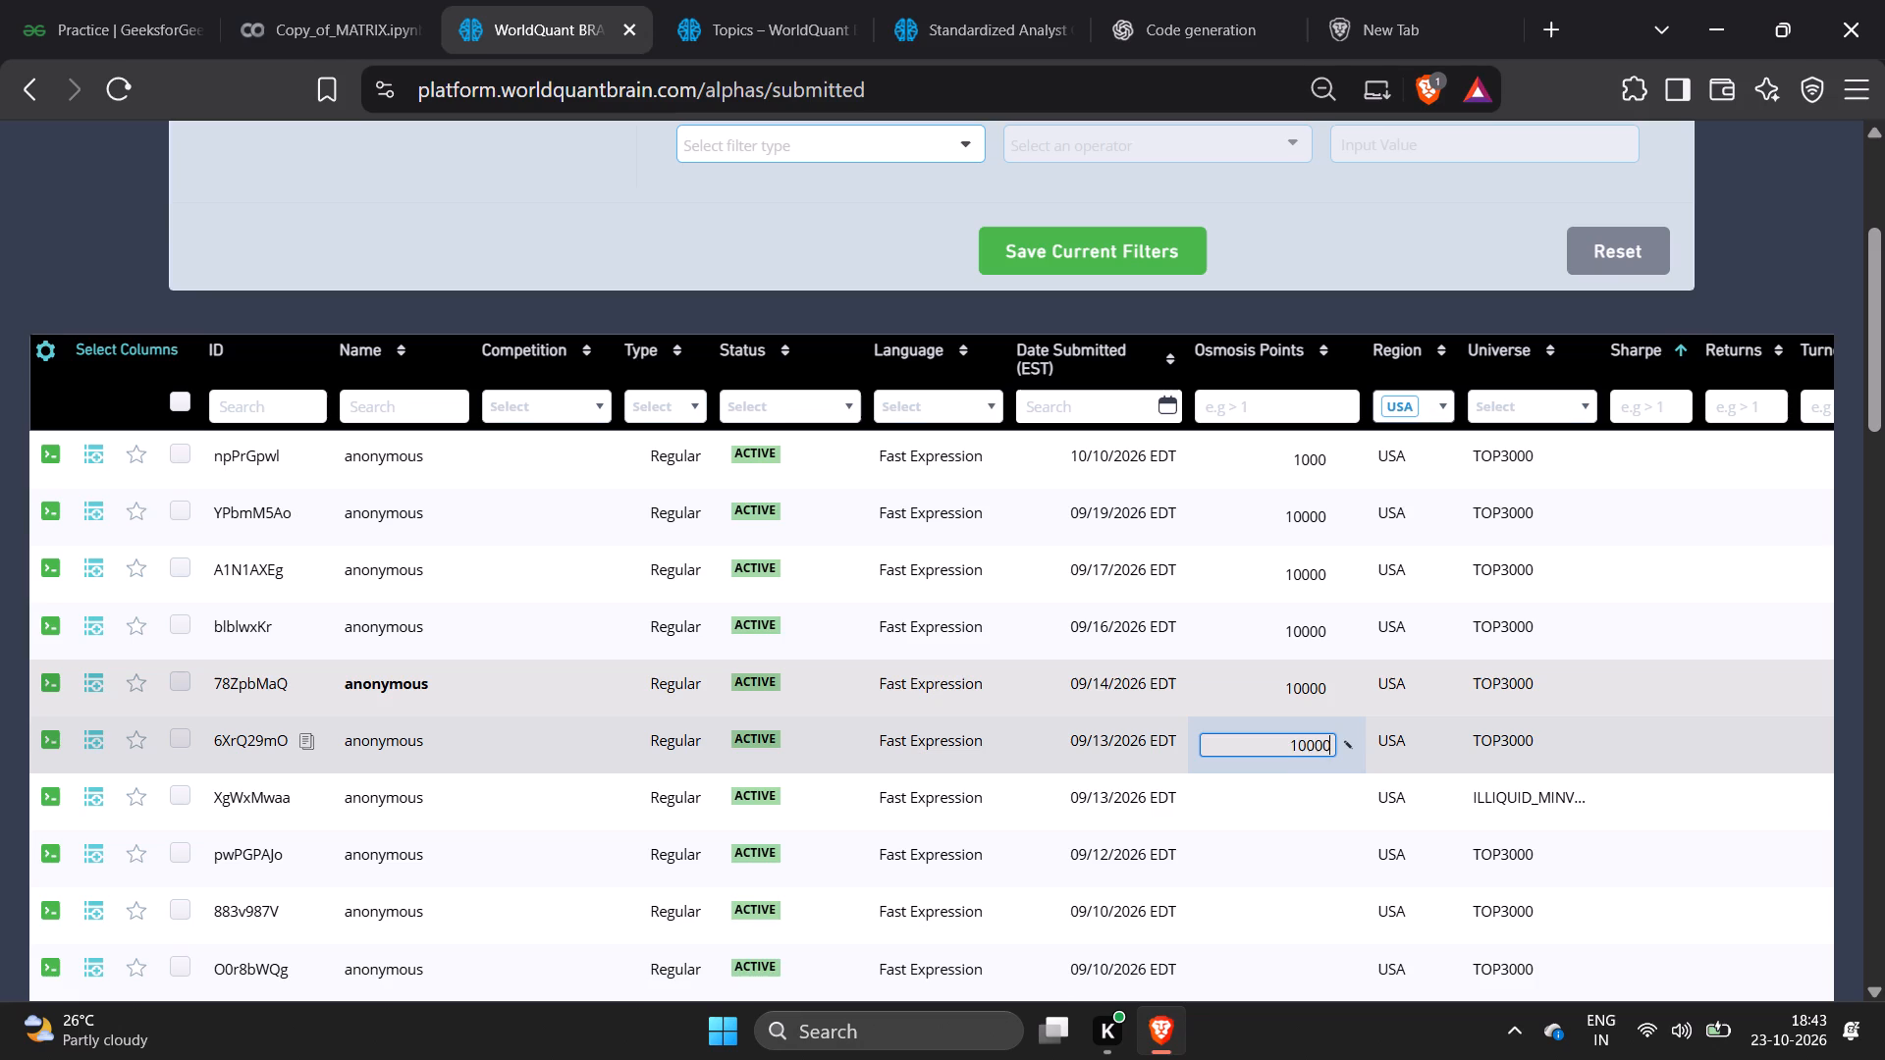
key(Return)
scroll(1328, 757, down, 1)
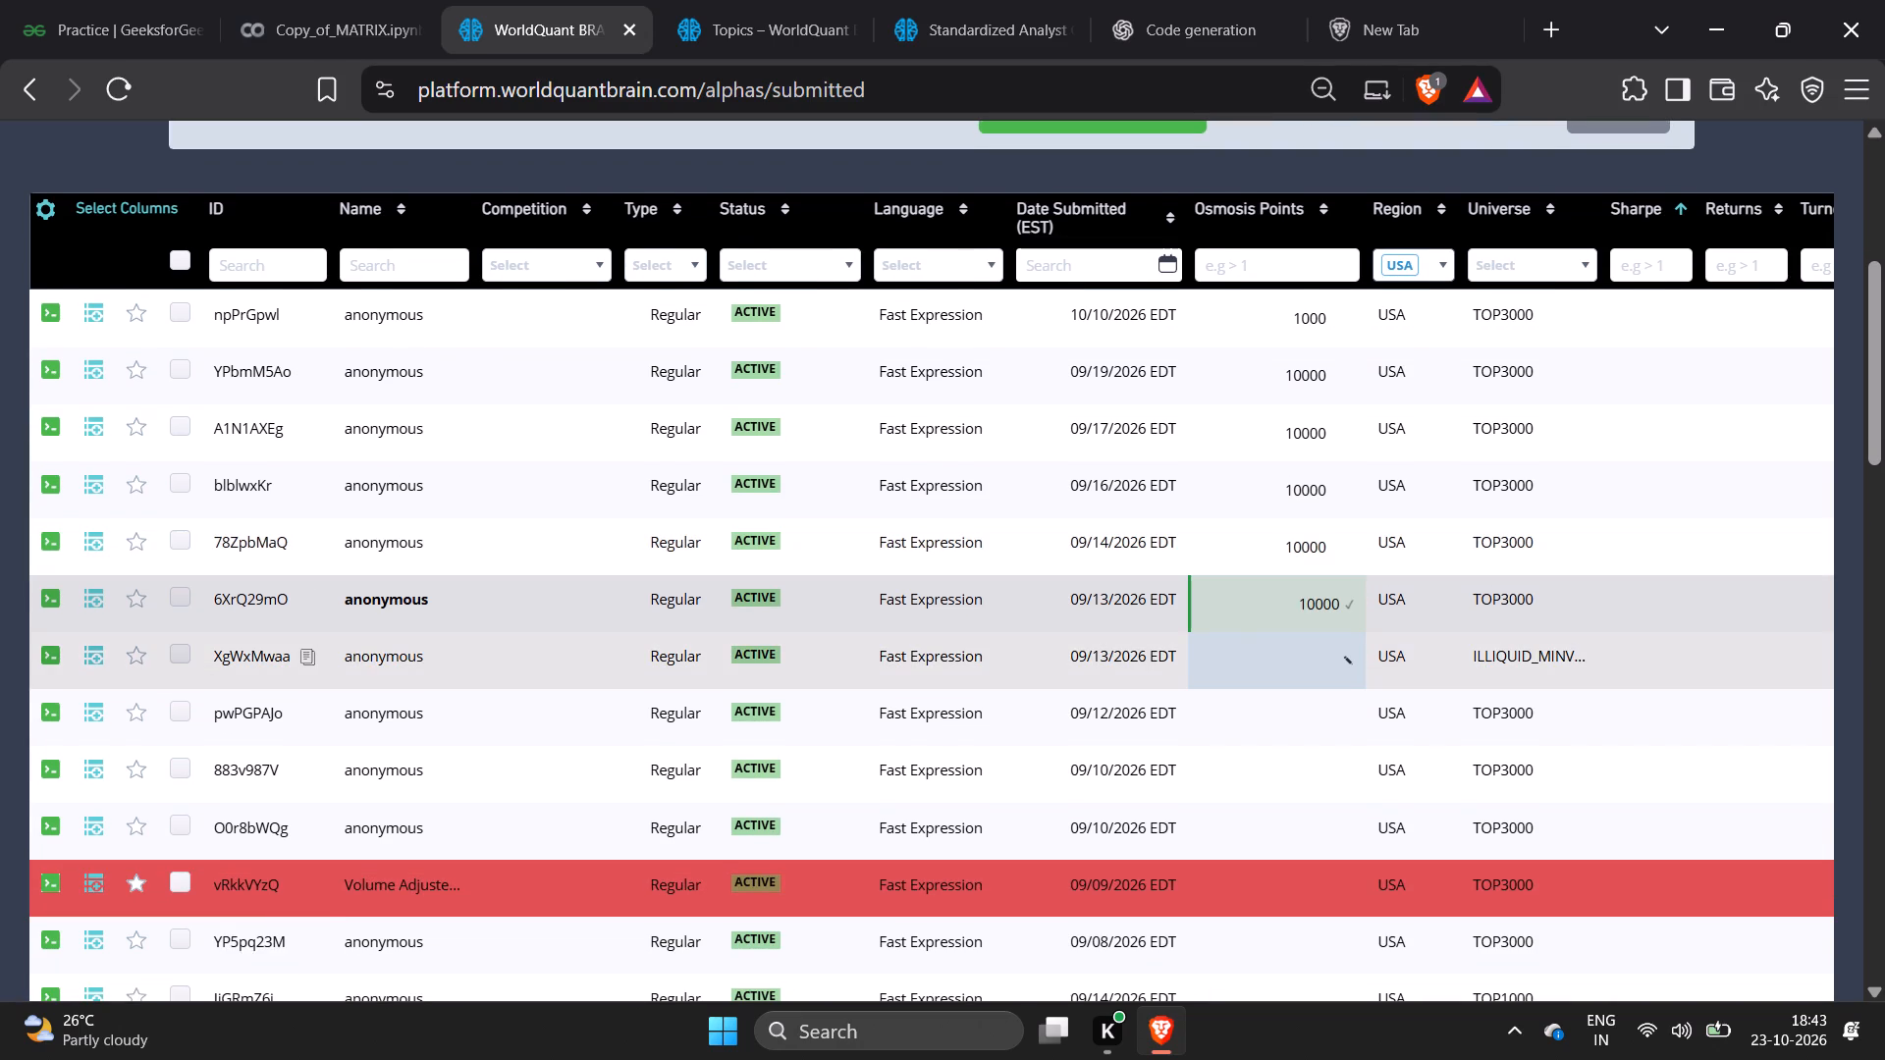
click(1333, 637)
text(10000)
key(Return)
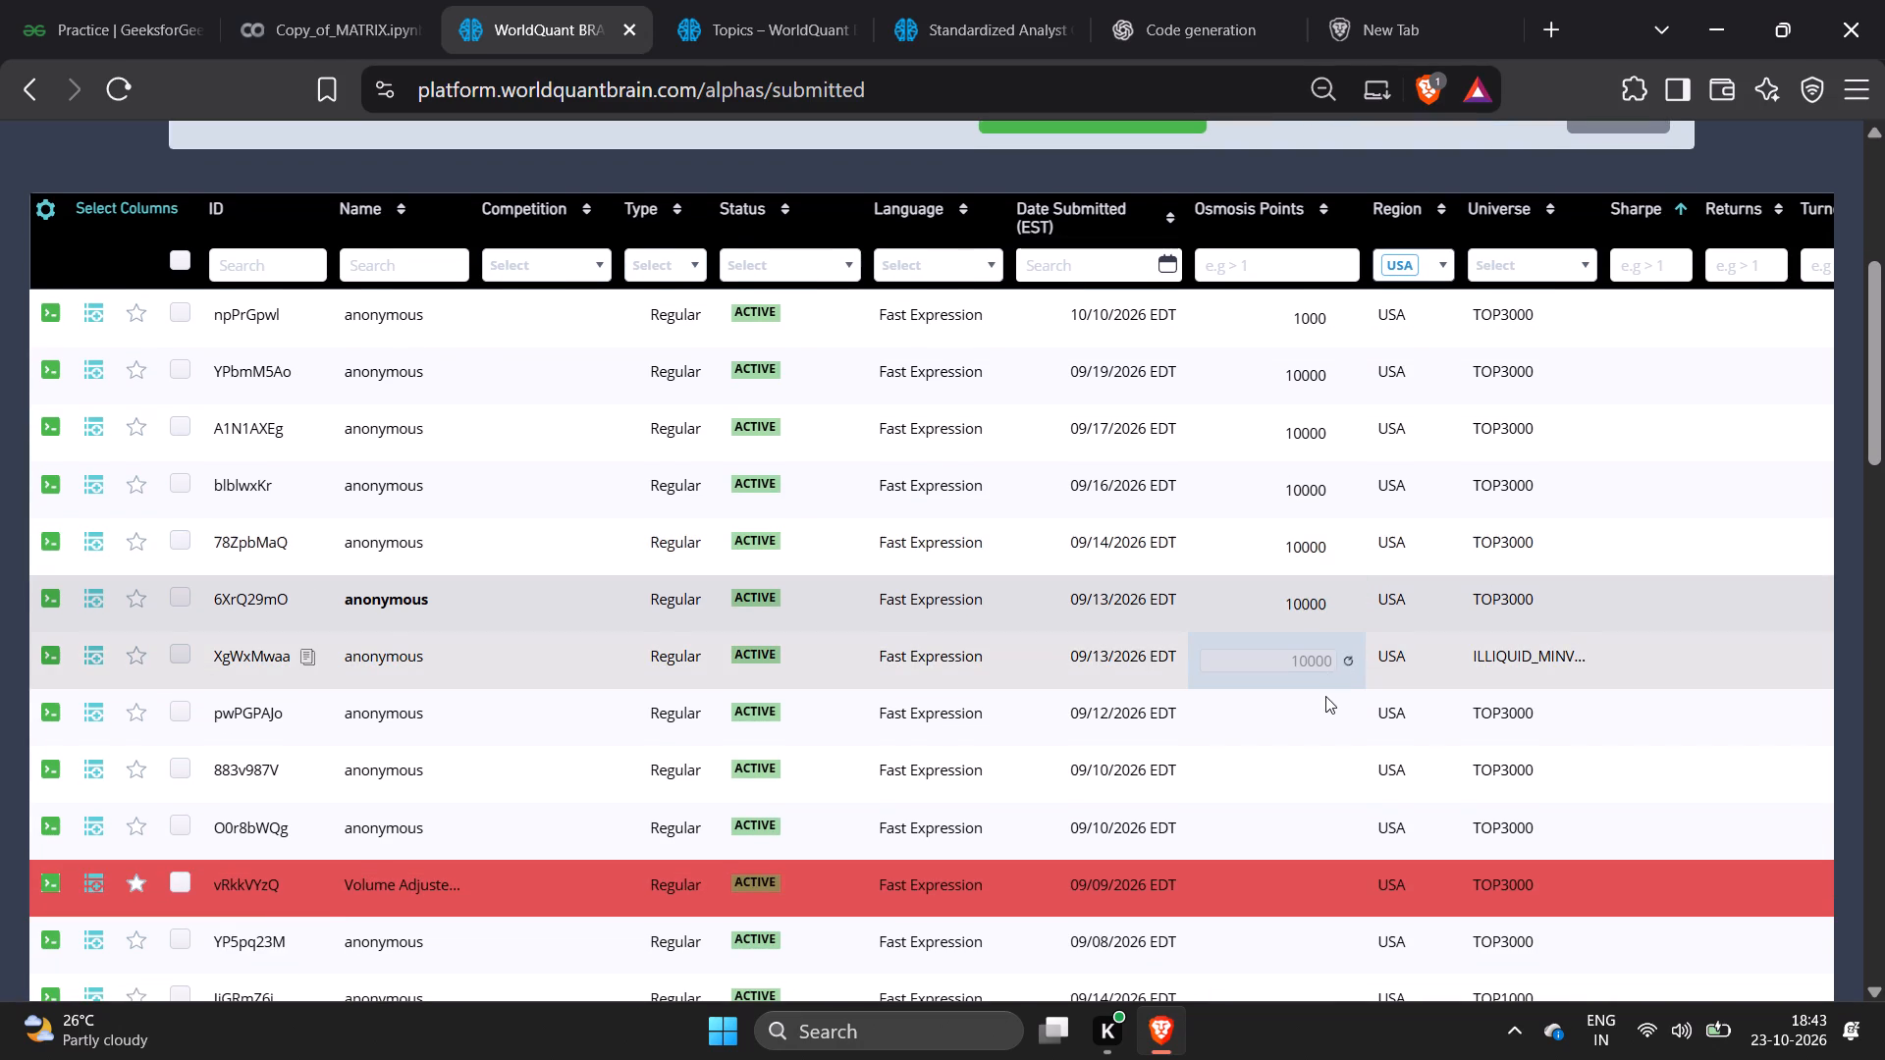
click(1329, 717)
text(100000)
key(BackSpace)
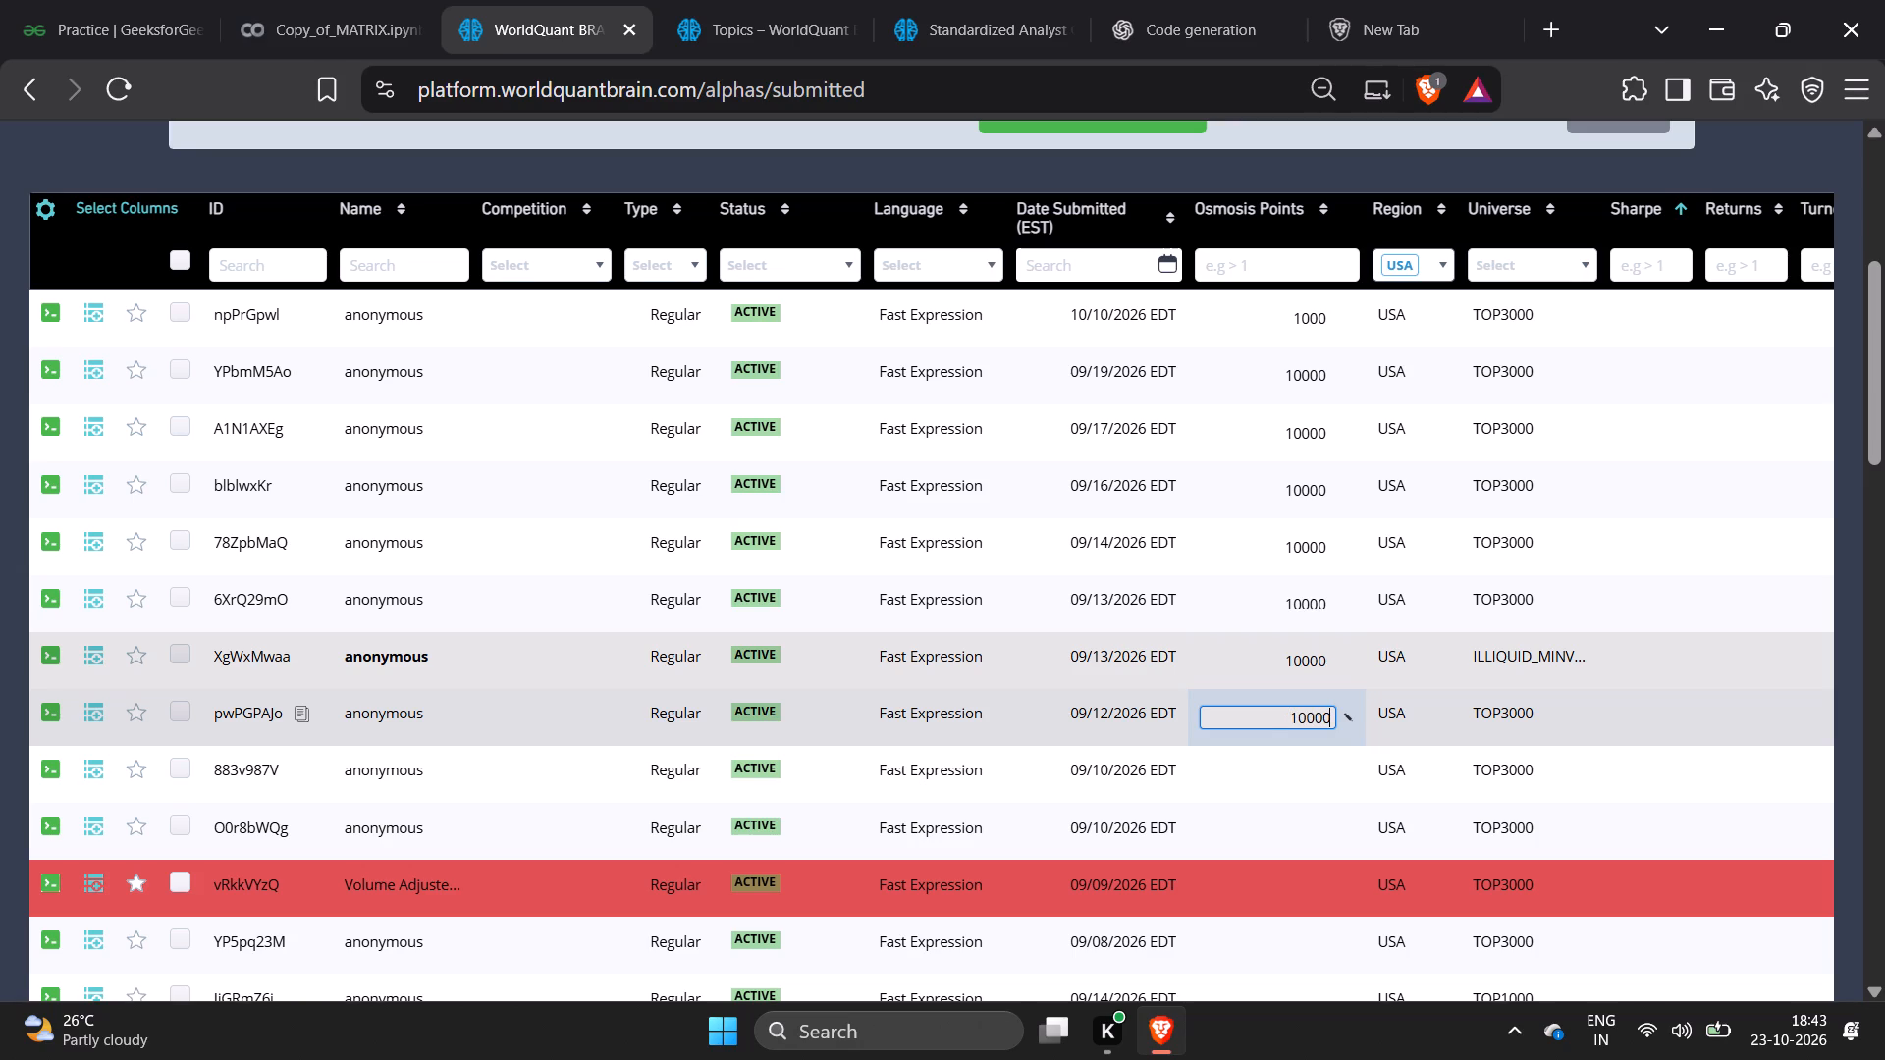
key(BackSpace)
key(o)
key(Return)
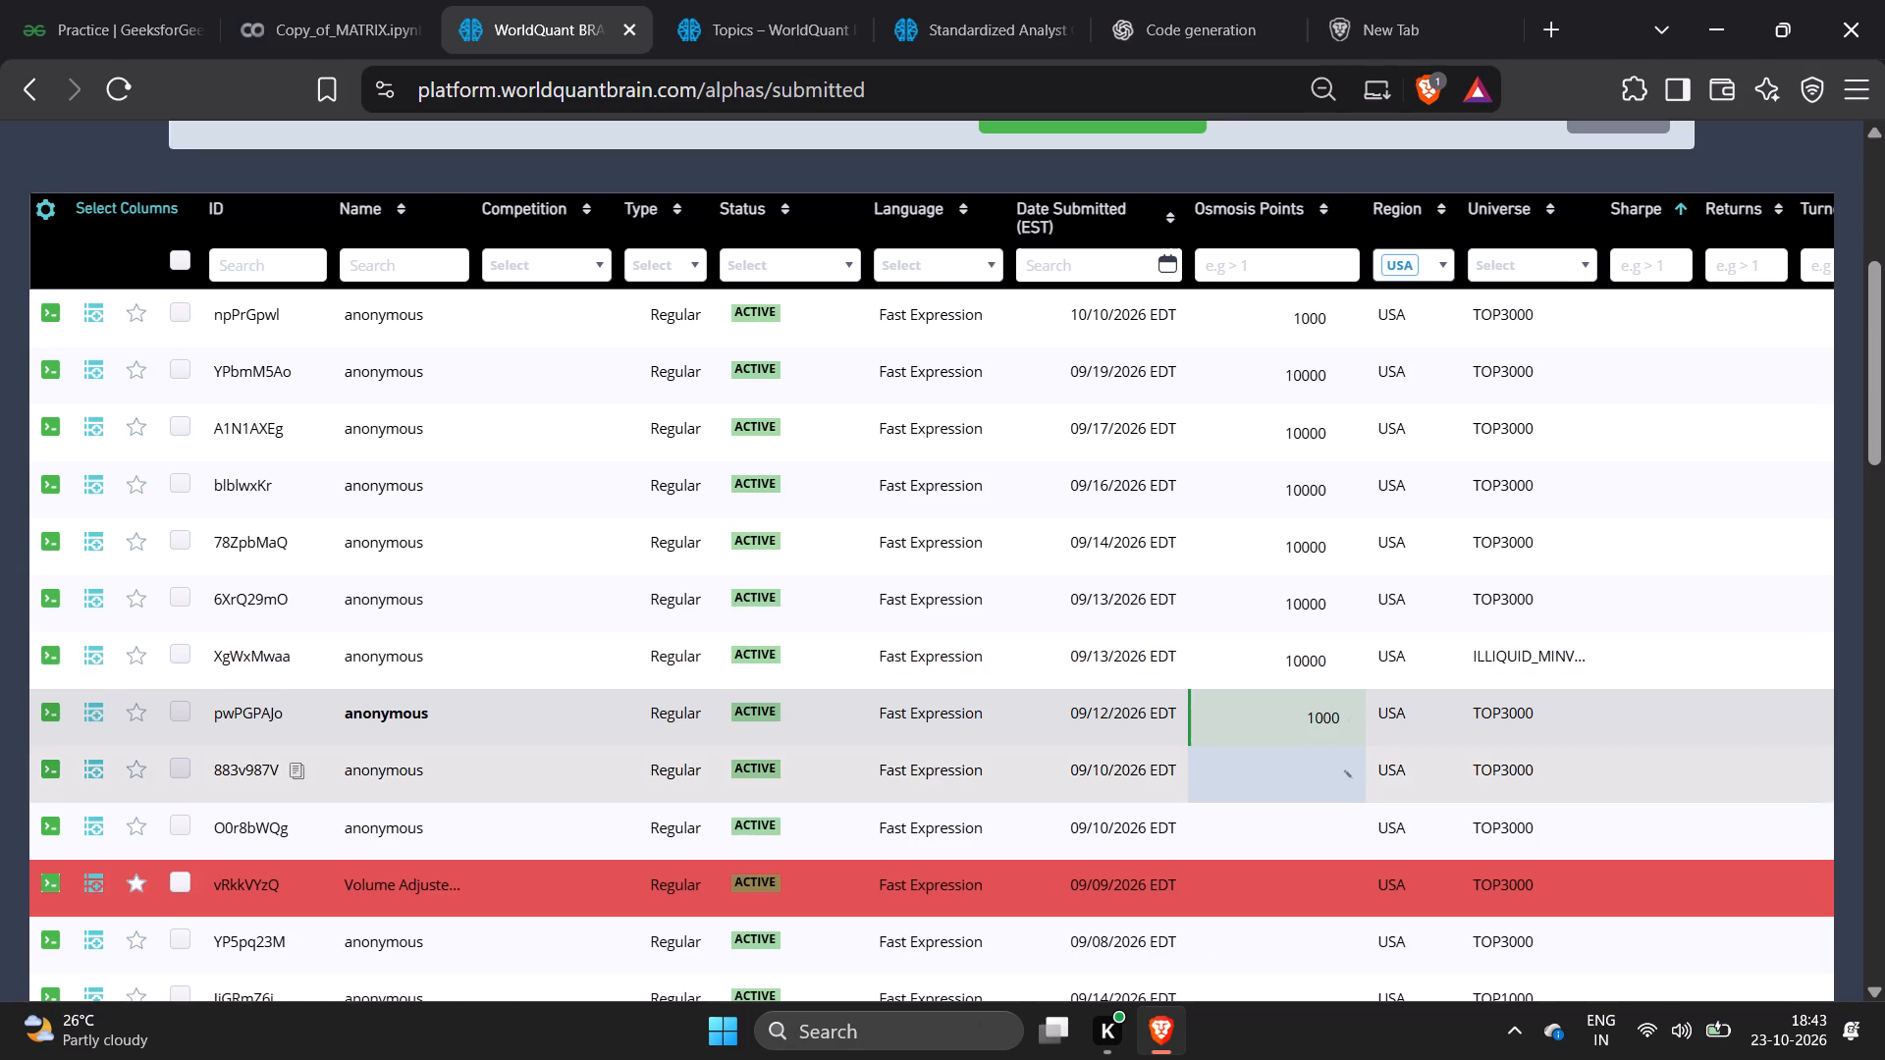
Set the Osmosis Points of alpha 883v987V to 10000.
click(1335, 783)
key(1)
text(0000)
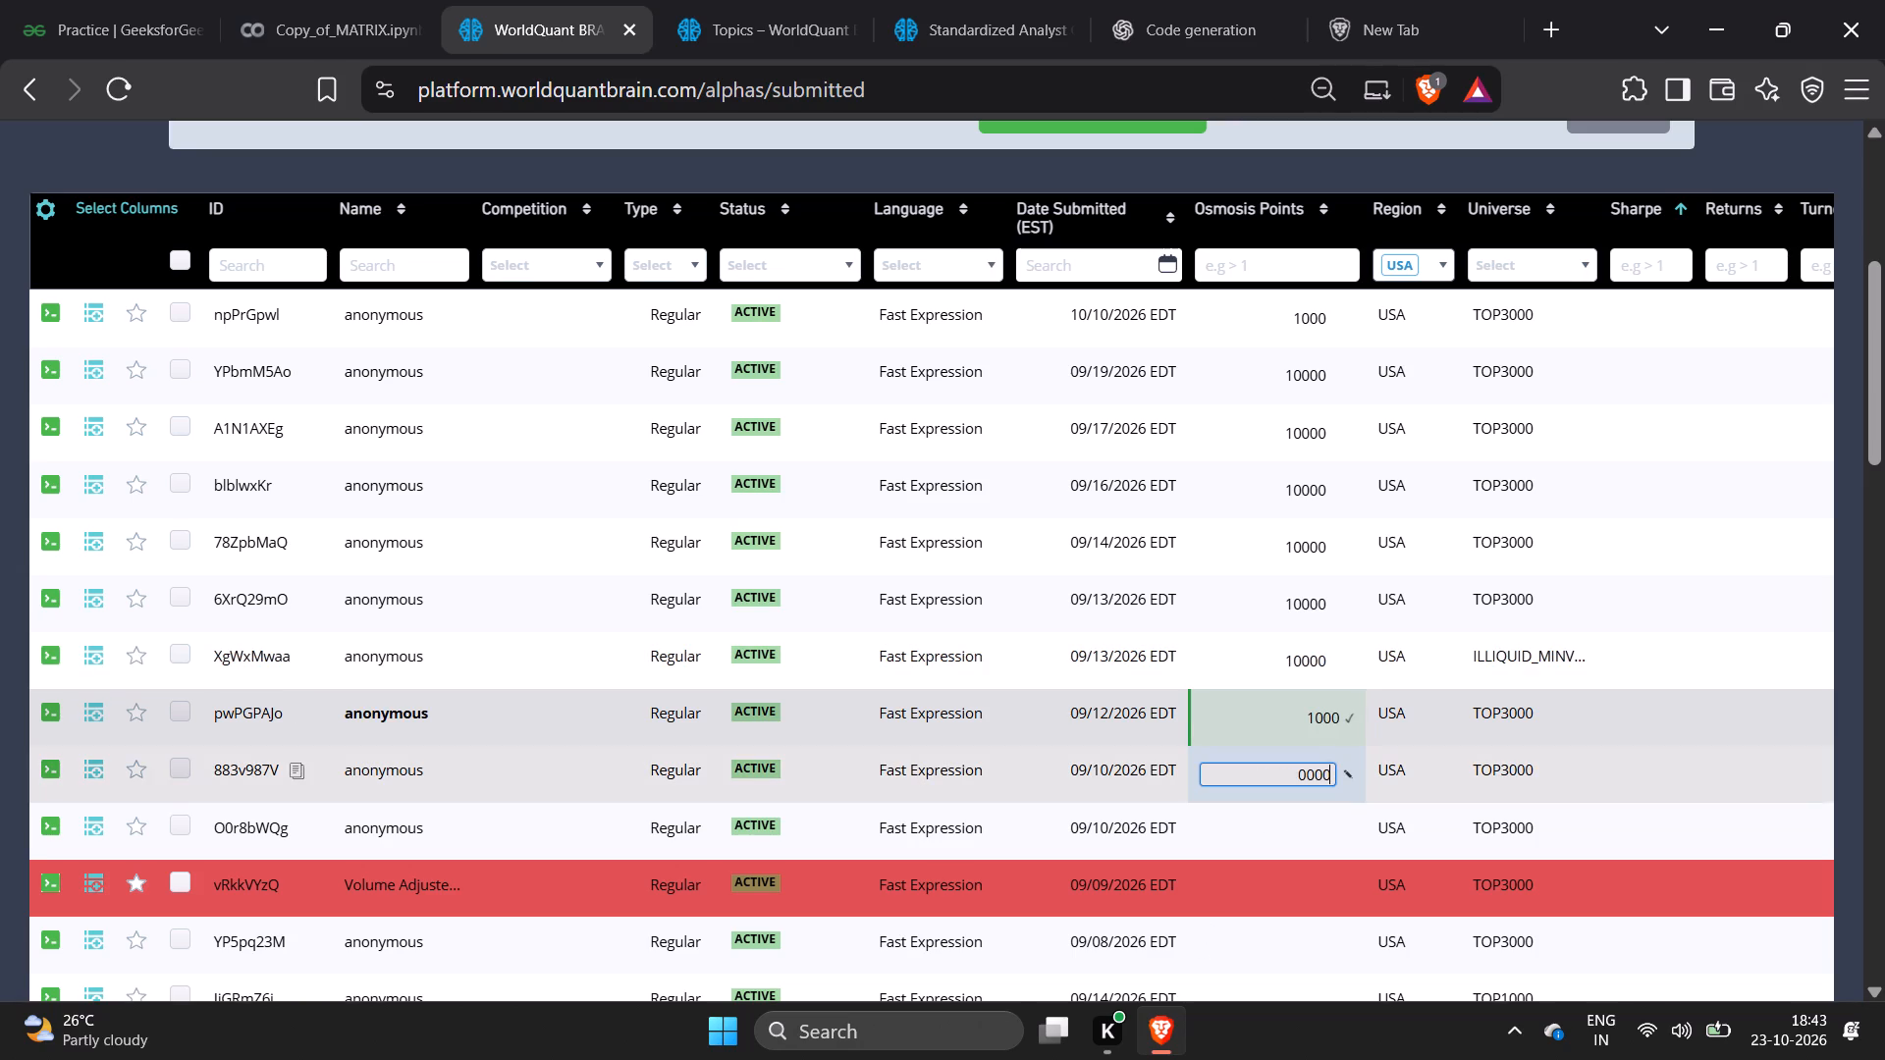
key(BackSpace)
key(BackSpace)
key(BackSpace)
key(BackSpace)
key(BackSpace)
key(BackSpace)
text(10000)
key(Return)
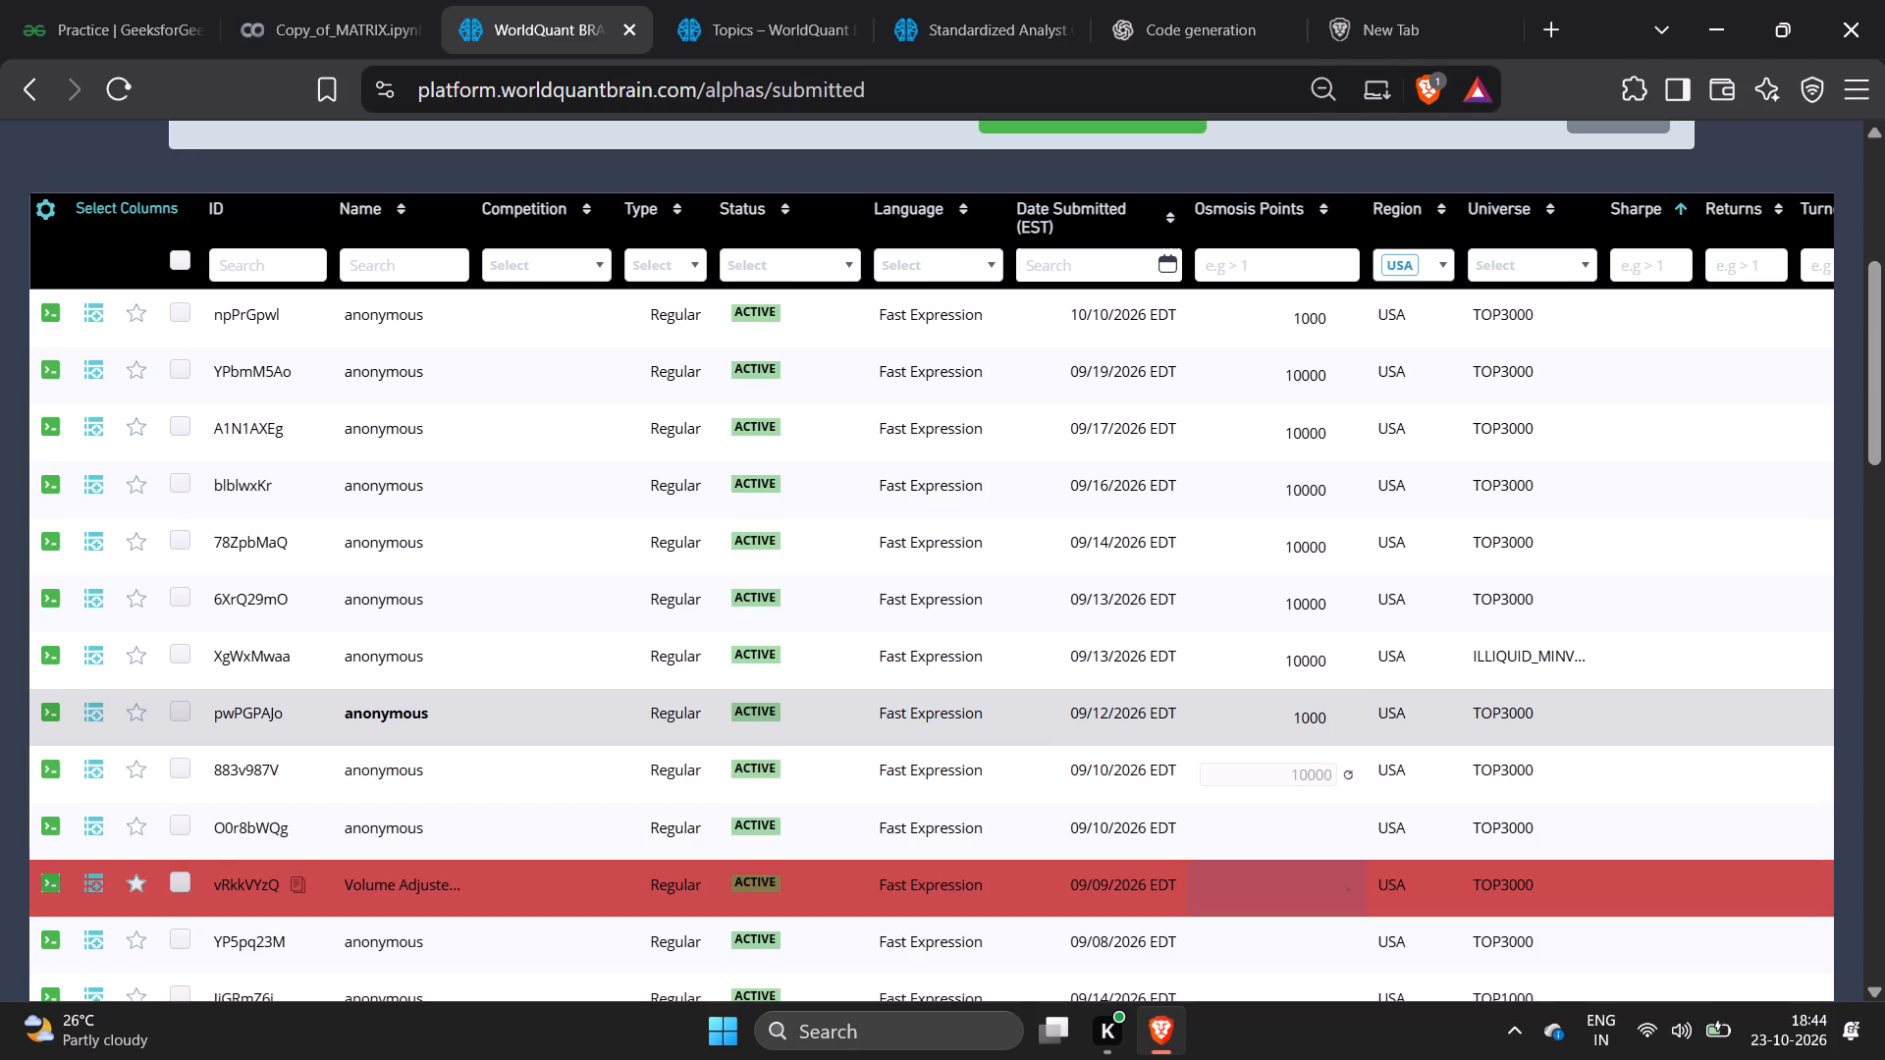
click(1296, 831)
text(10000)
key(BackSpace)
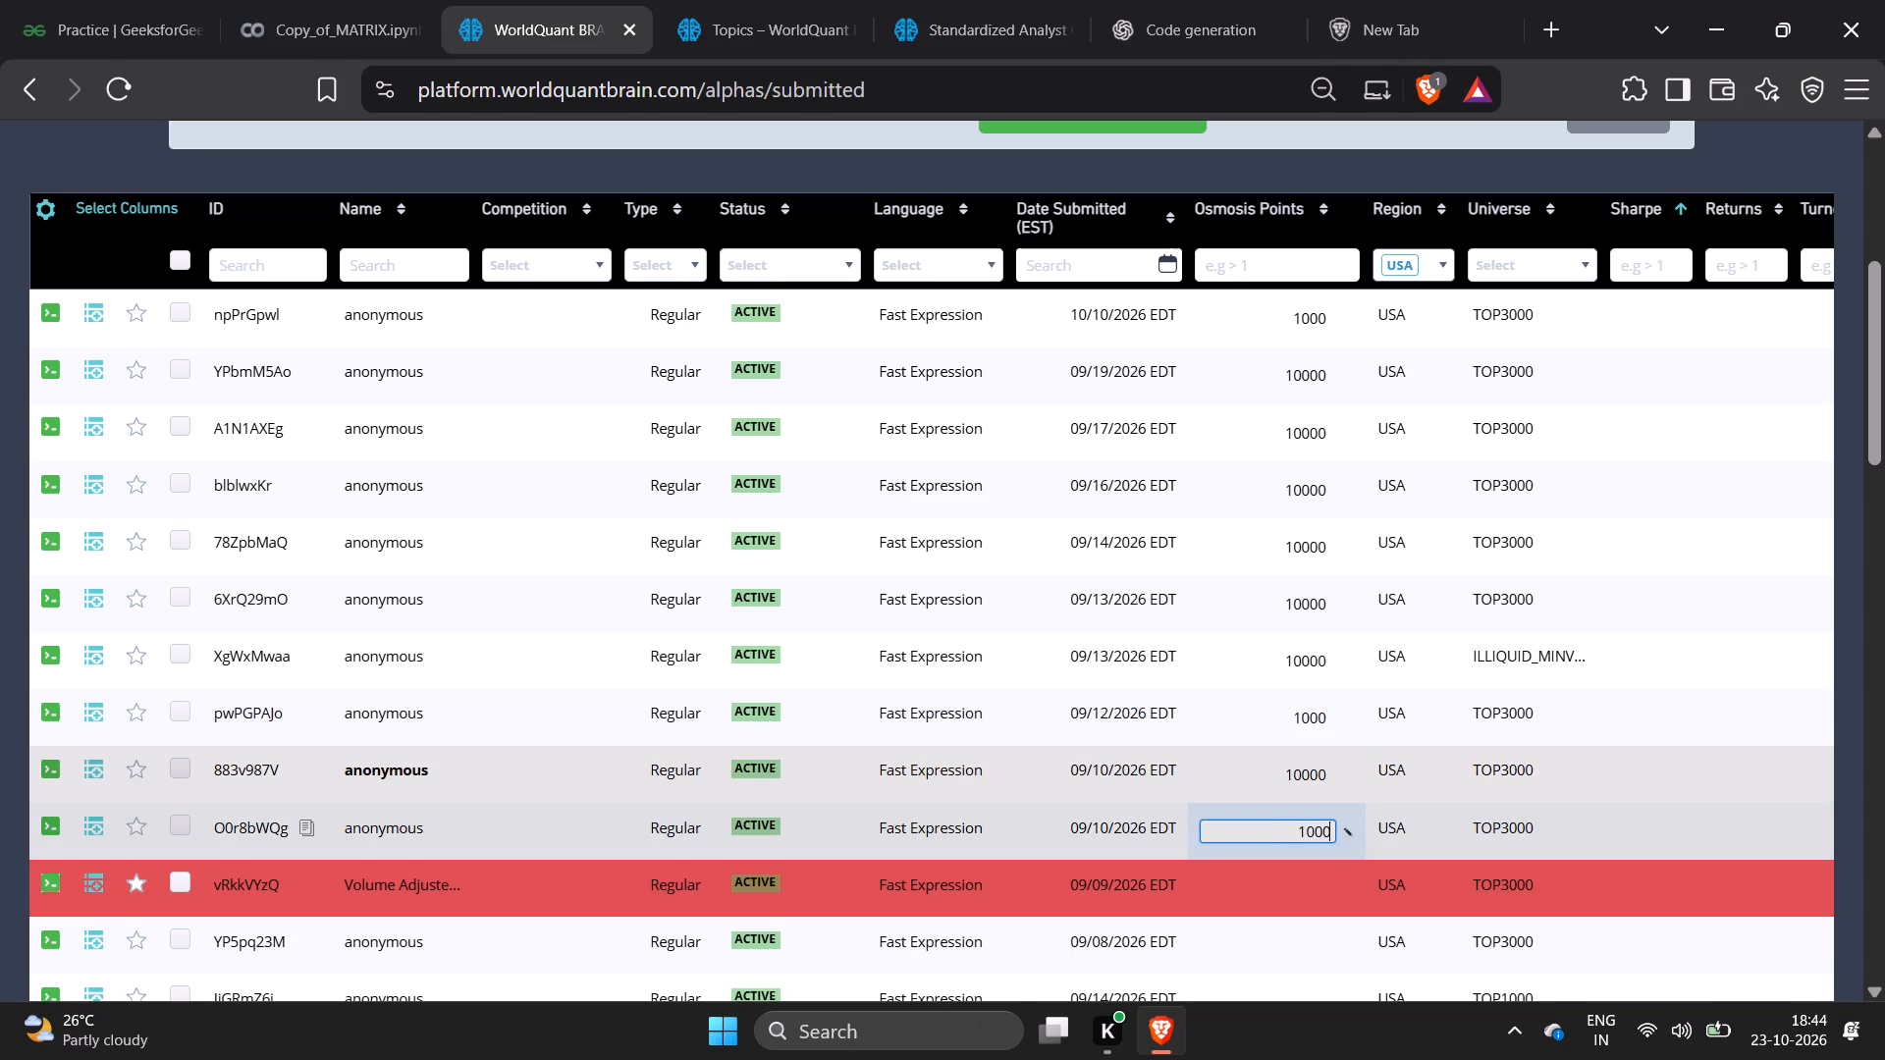
key(0)
key(BackSpace)
key(Return)
scroll(1296, 831, down, 1)
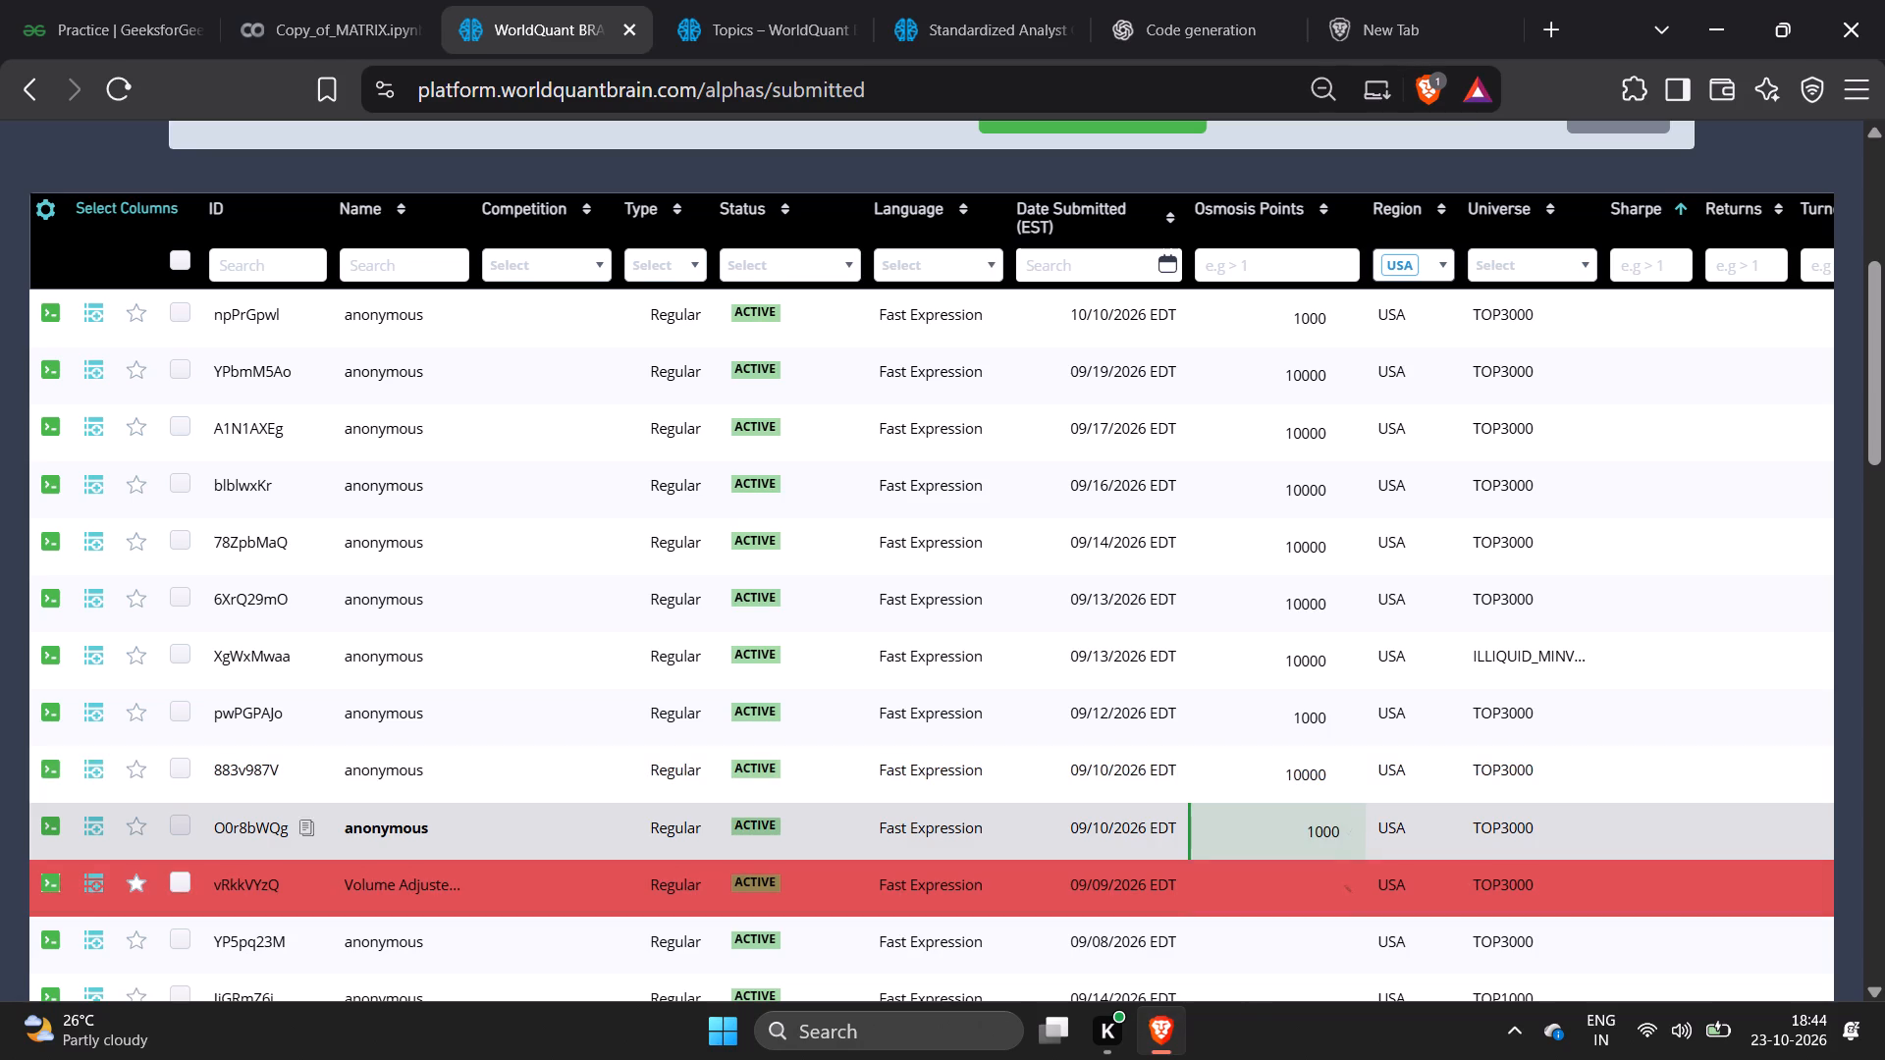
scroll(1304, 904, down, 1)
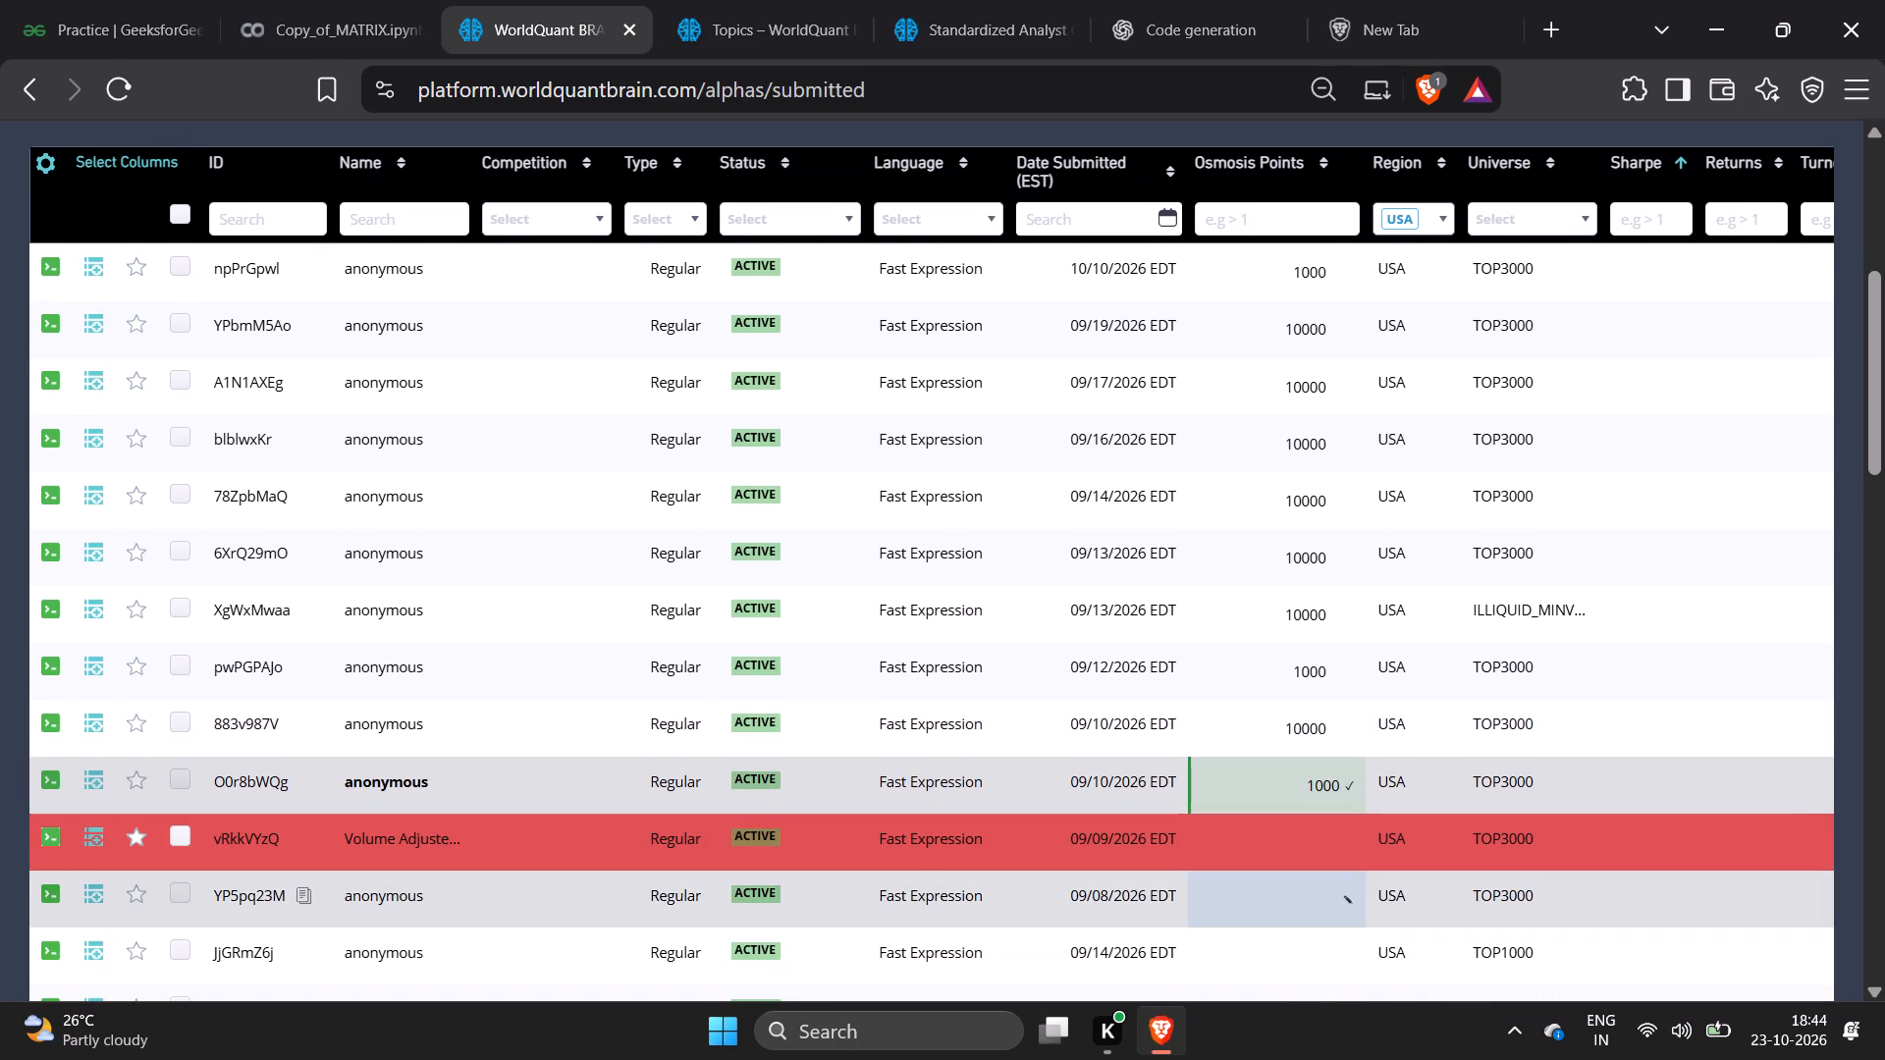
click(1301, 879)
text(10000)
key(Return)
scroll(1301, 879, down, 1)
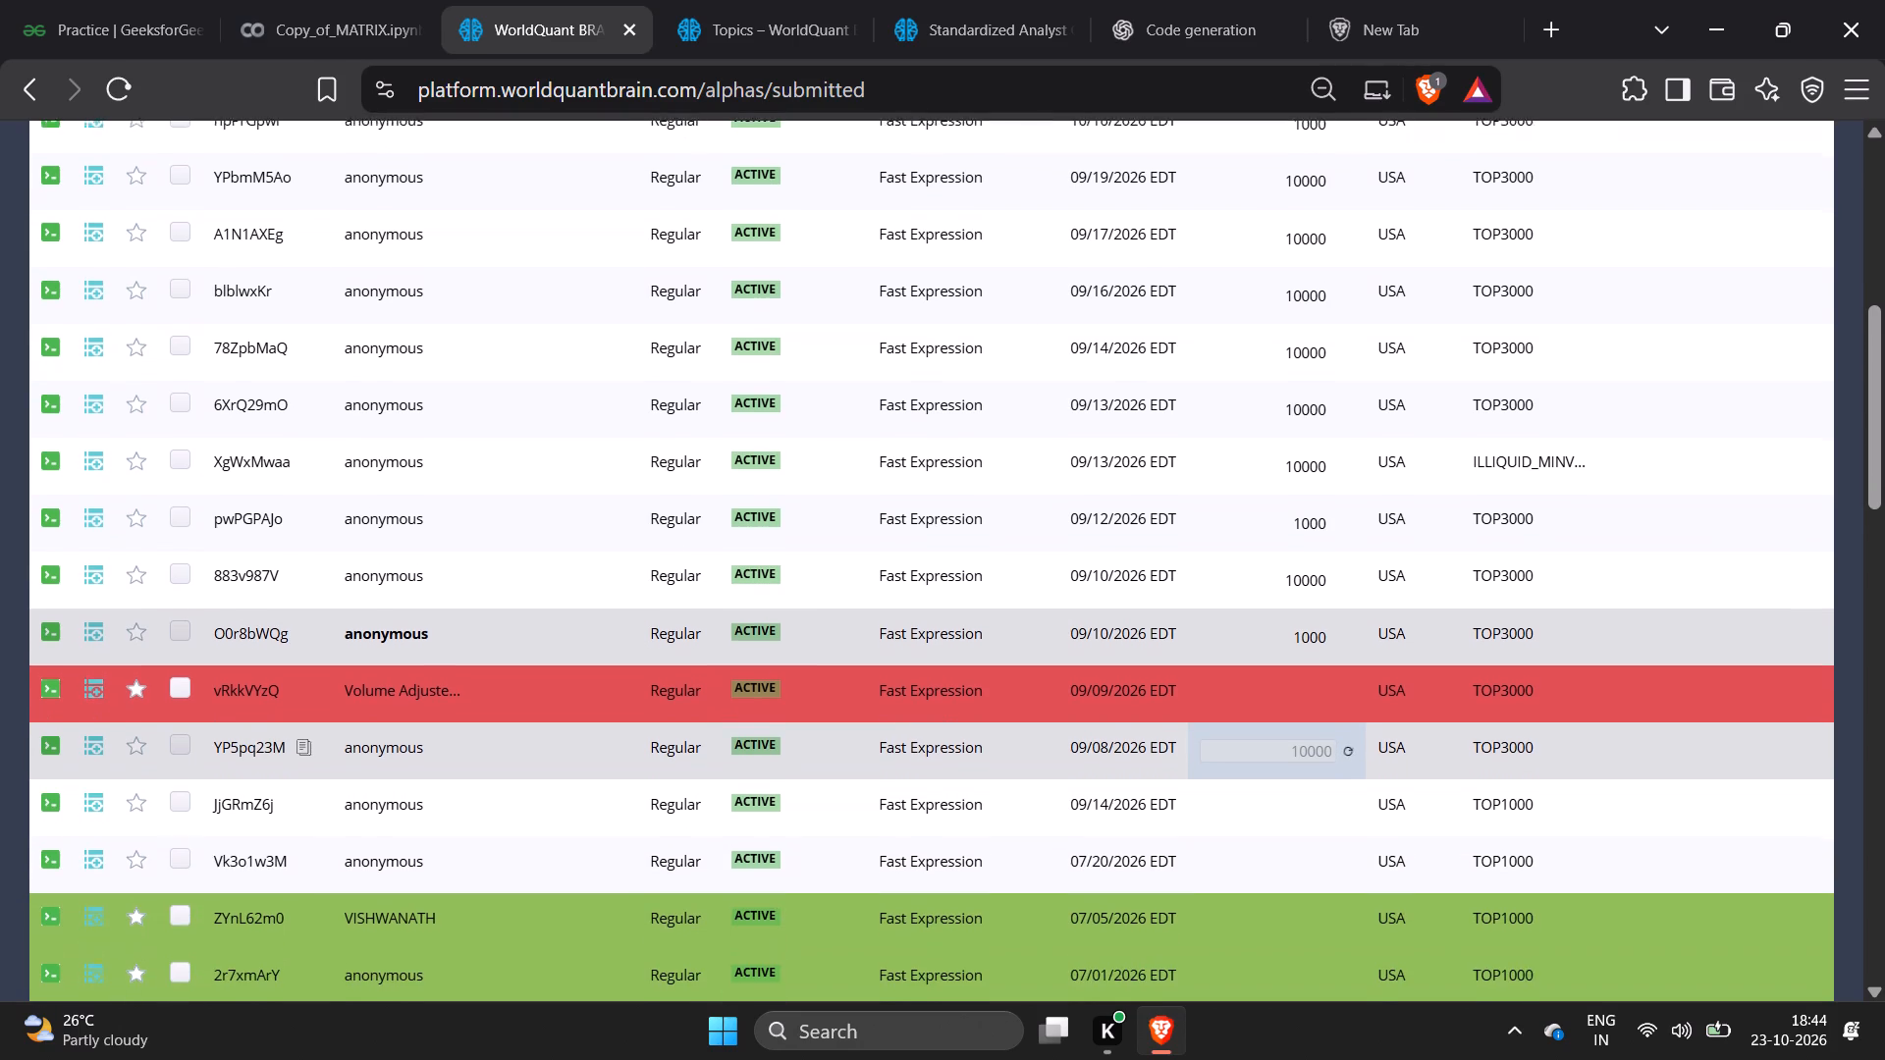
scroll(1301, 879, down, 2)
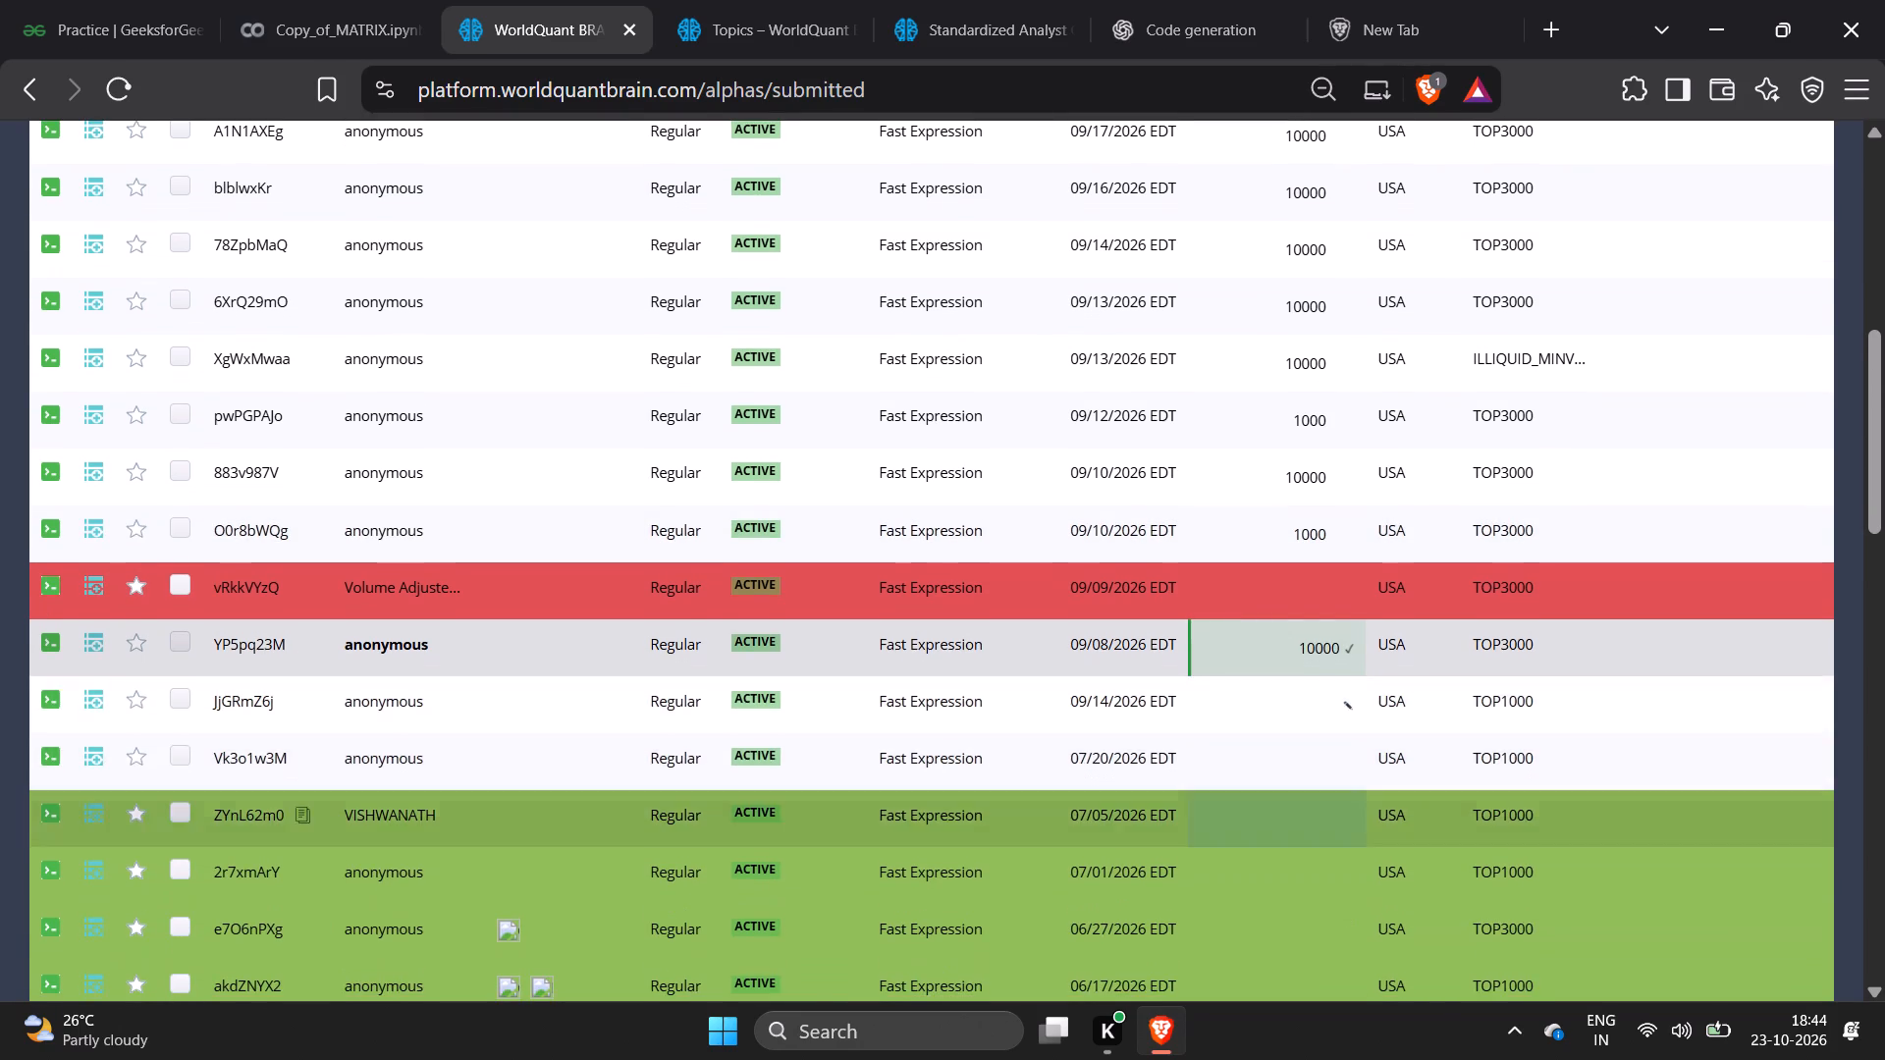
scroll(1314, 710, up, 1)
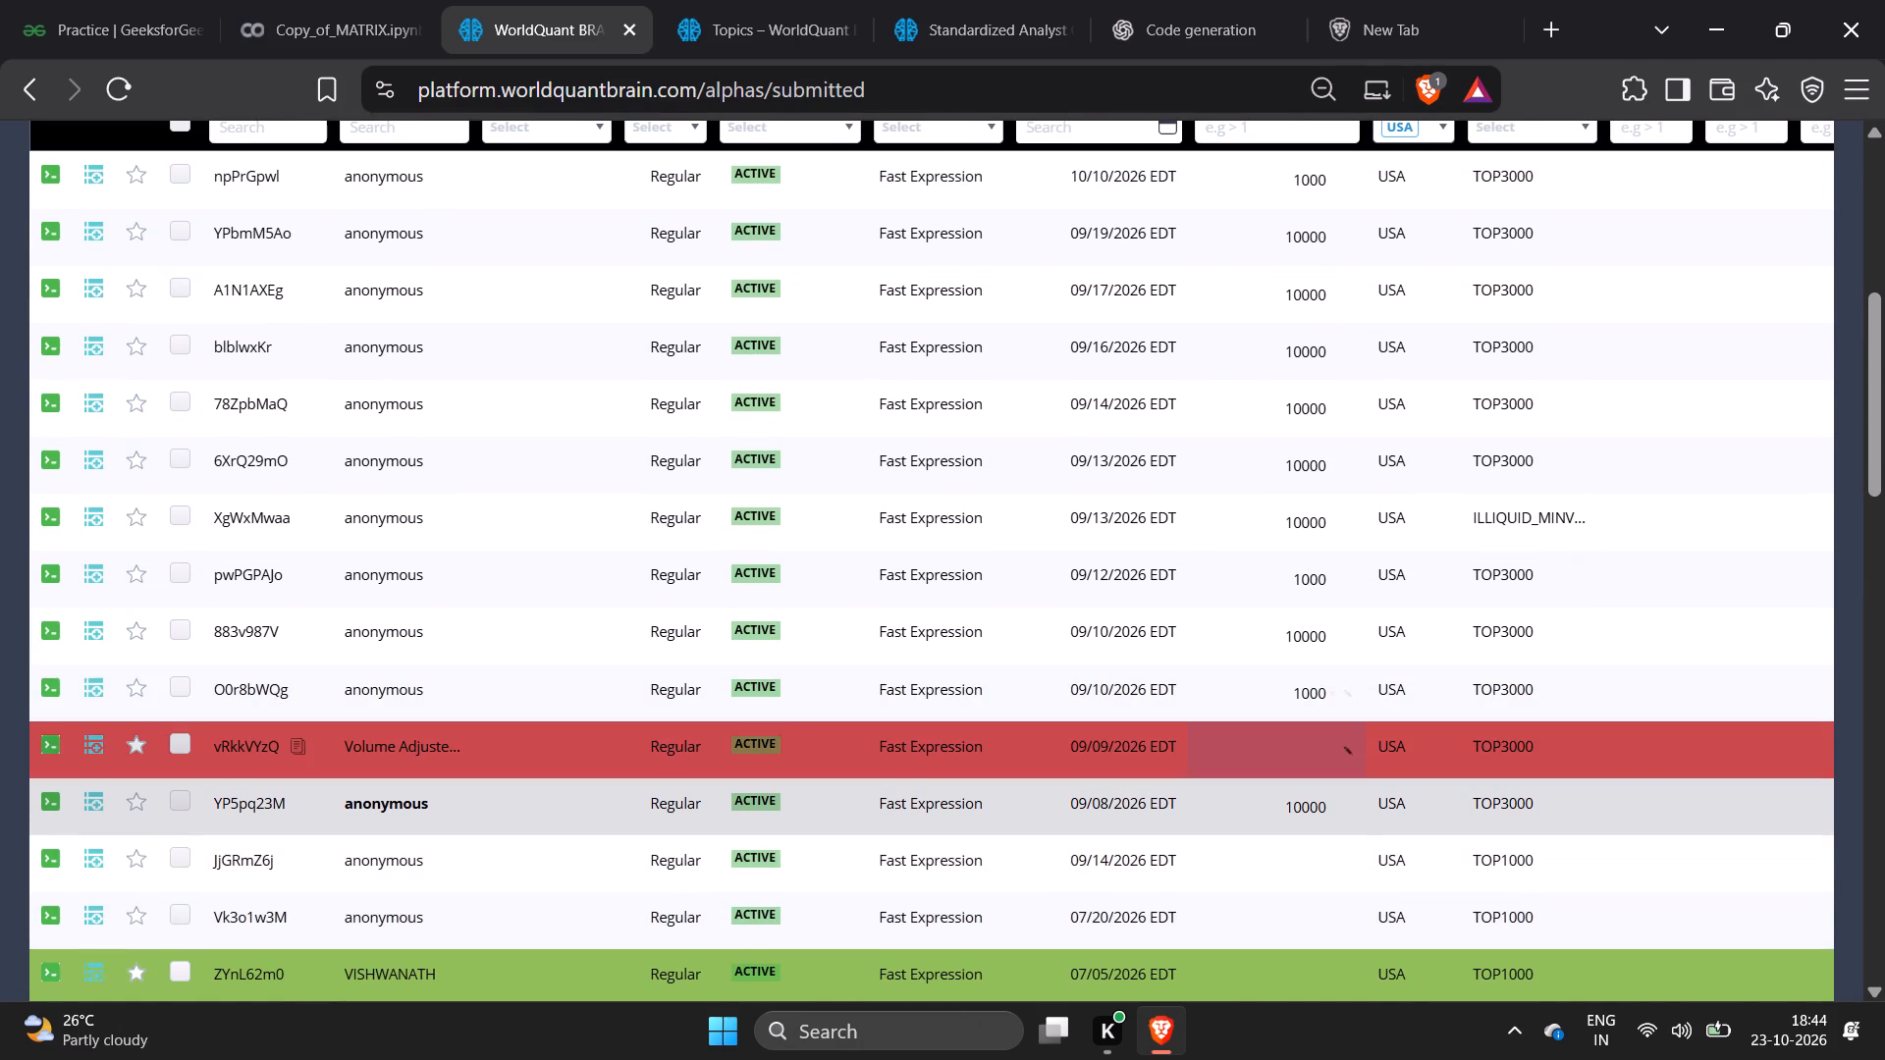
click(1313, 868)
text(10000)
key(Return)
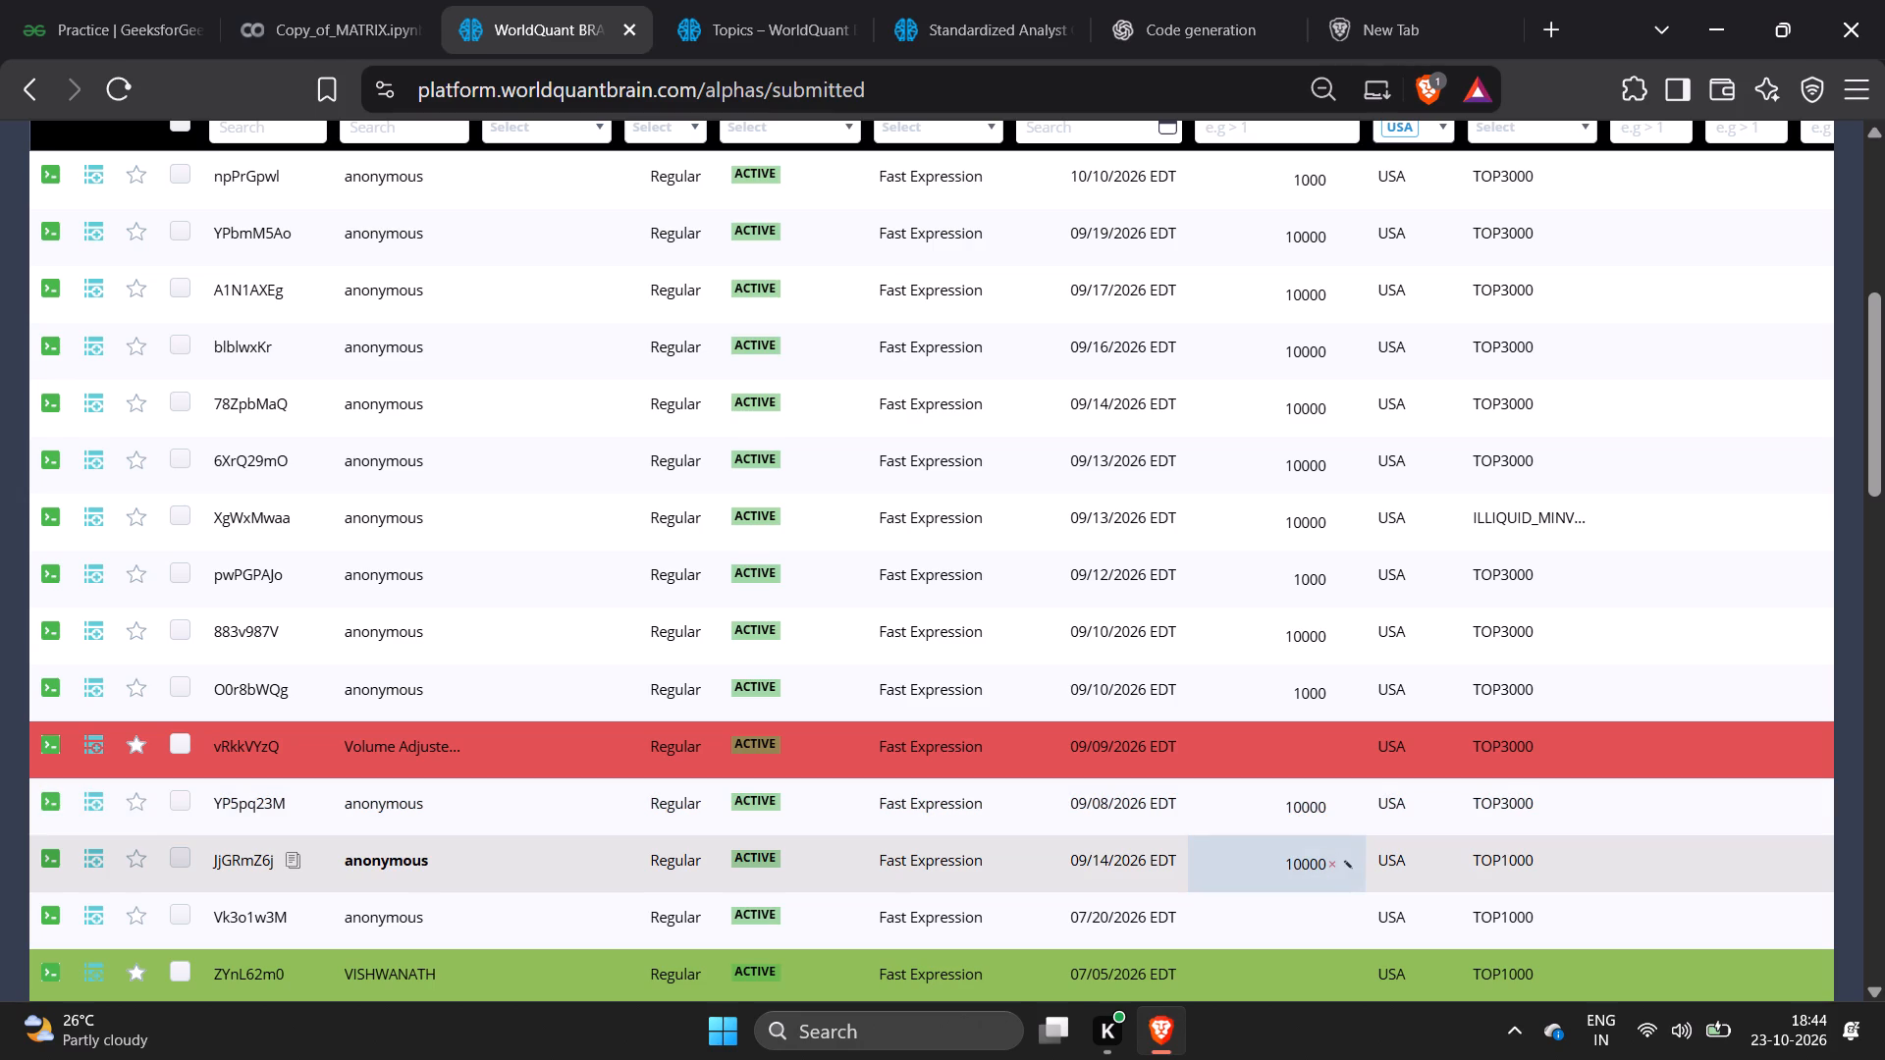
scroll(1313, 868, up, 8)
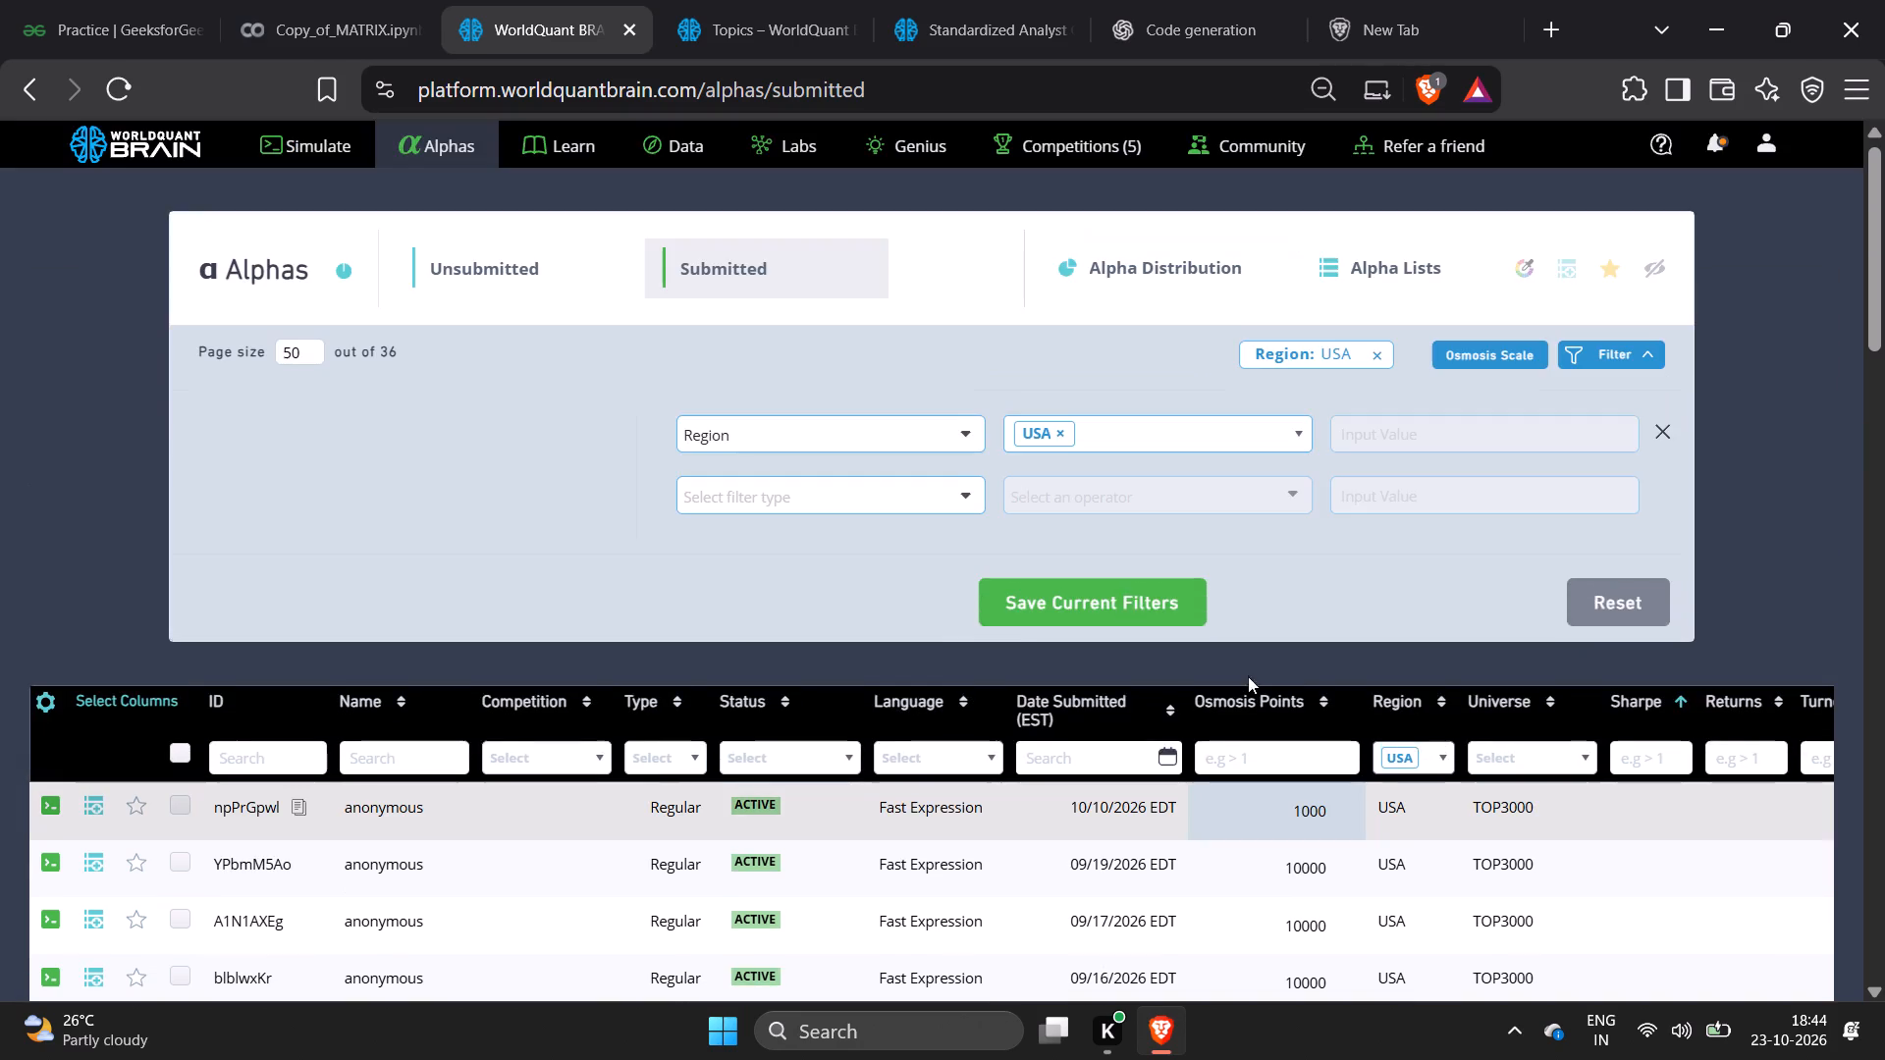
scroll(1415, 818, down, 5)
scroll(1360, 868, up, 6)
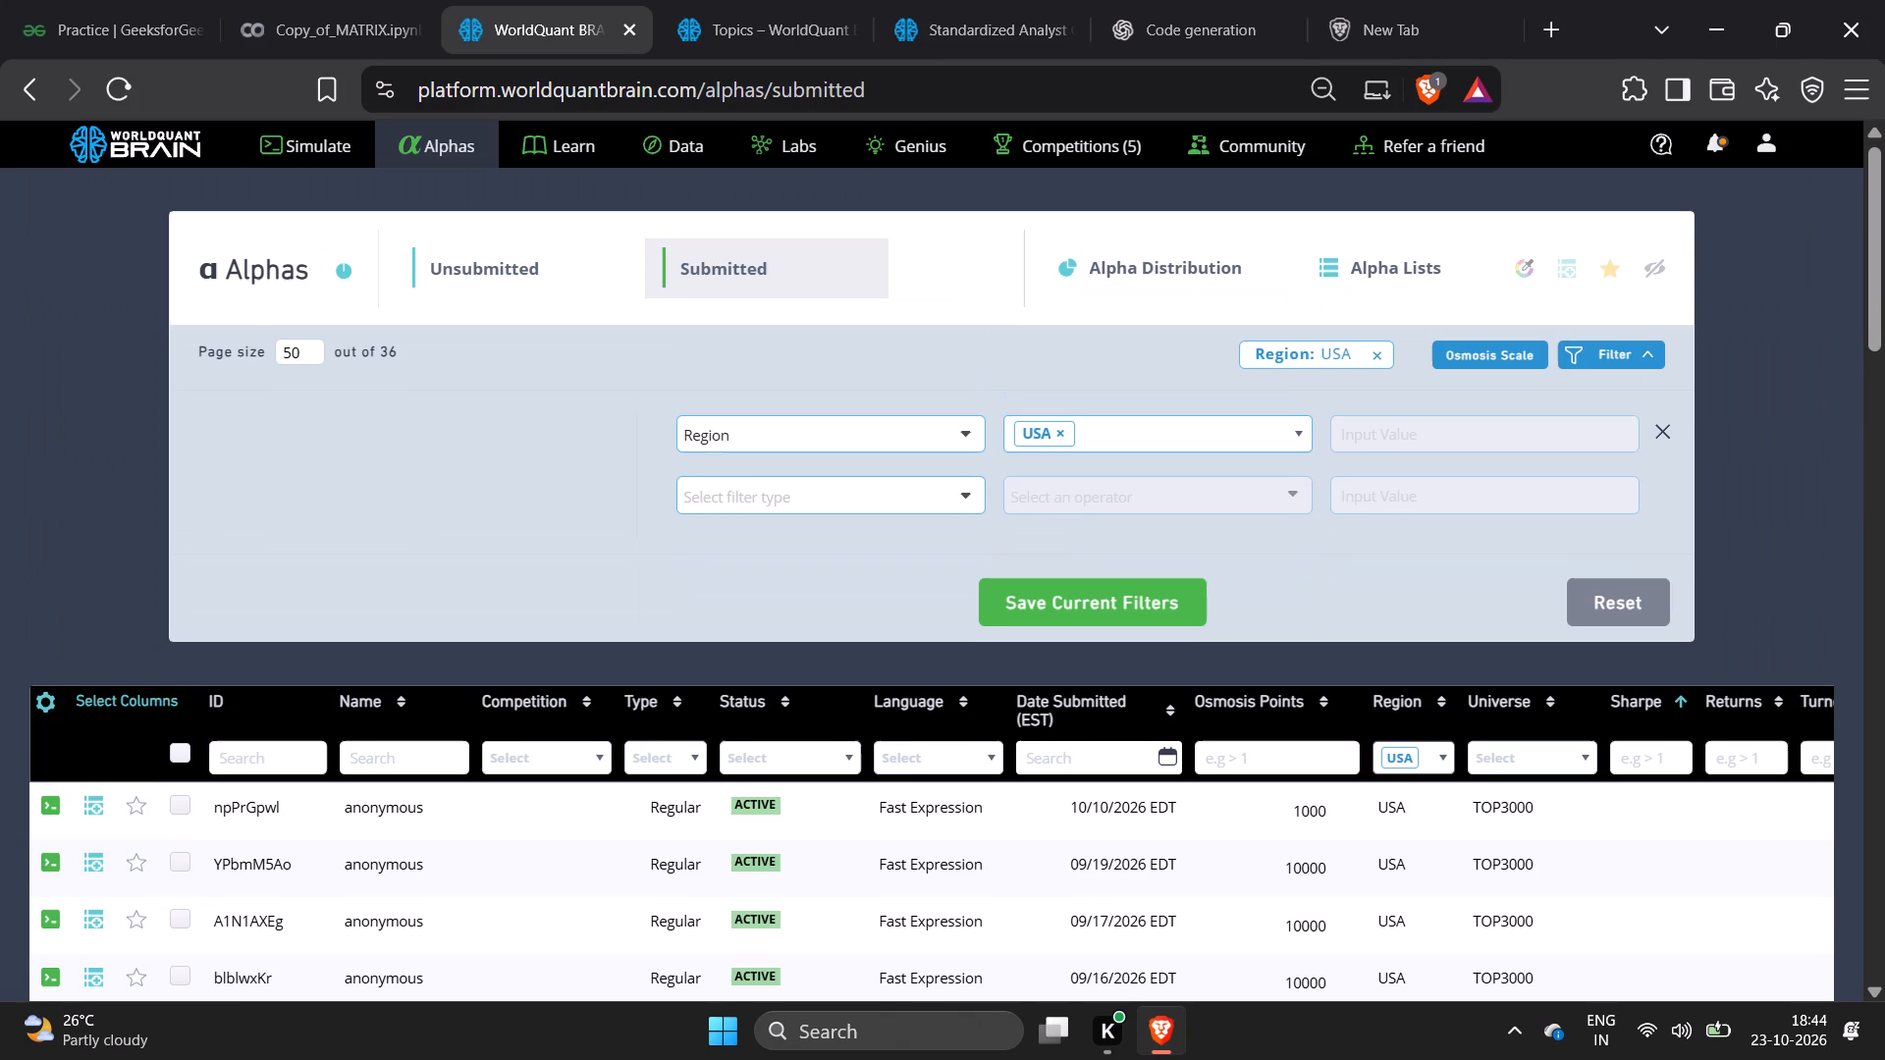
scroll(1360, 868, down, 6)
scroll(1277, 920, down, 1)
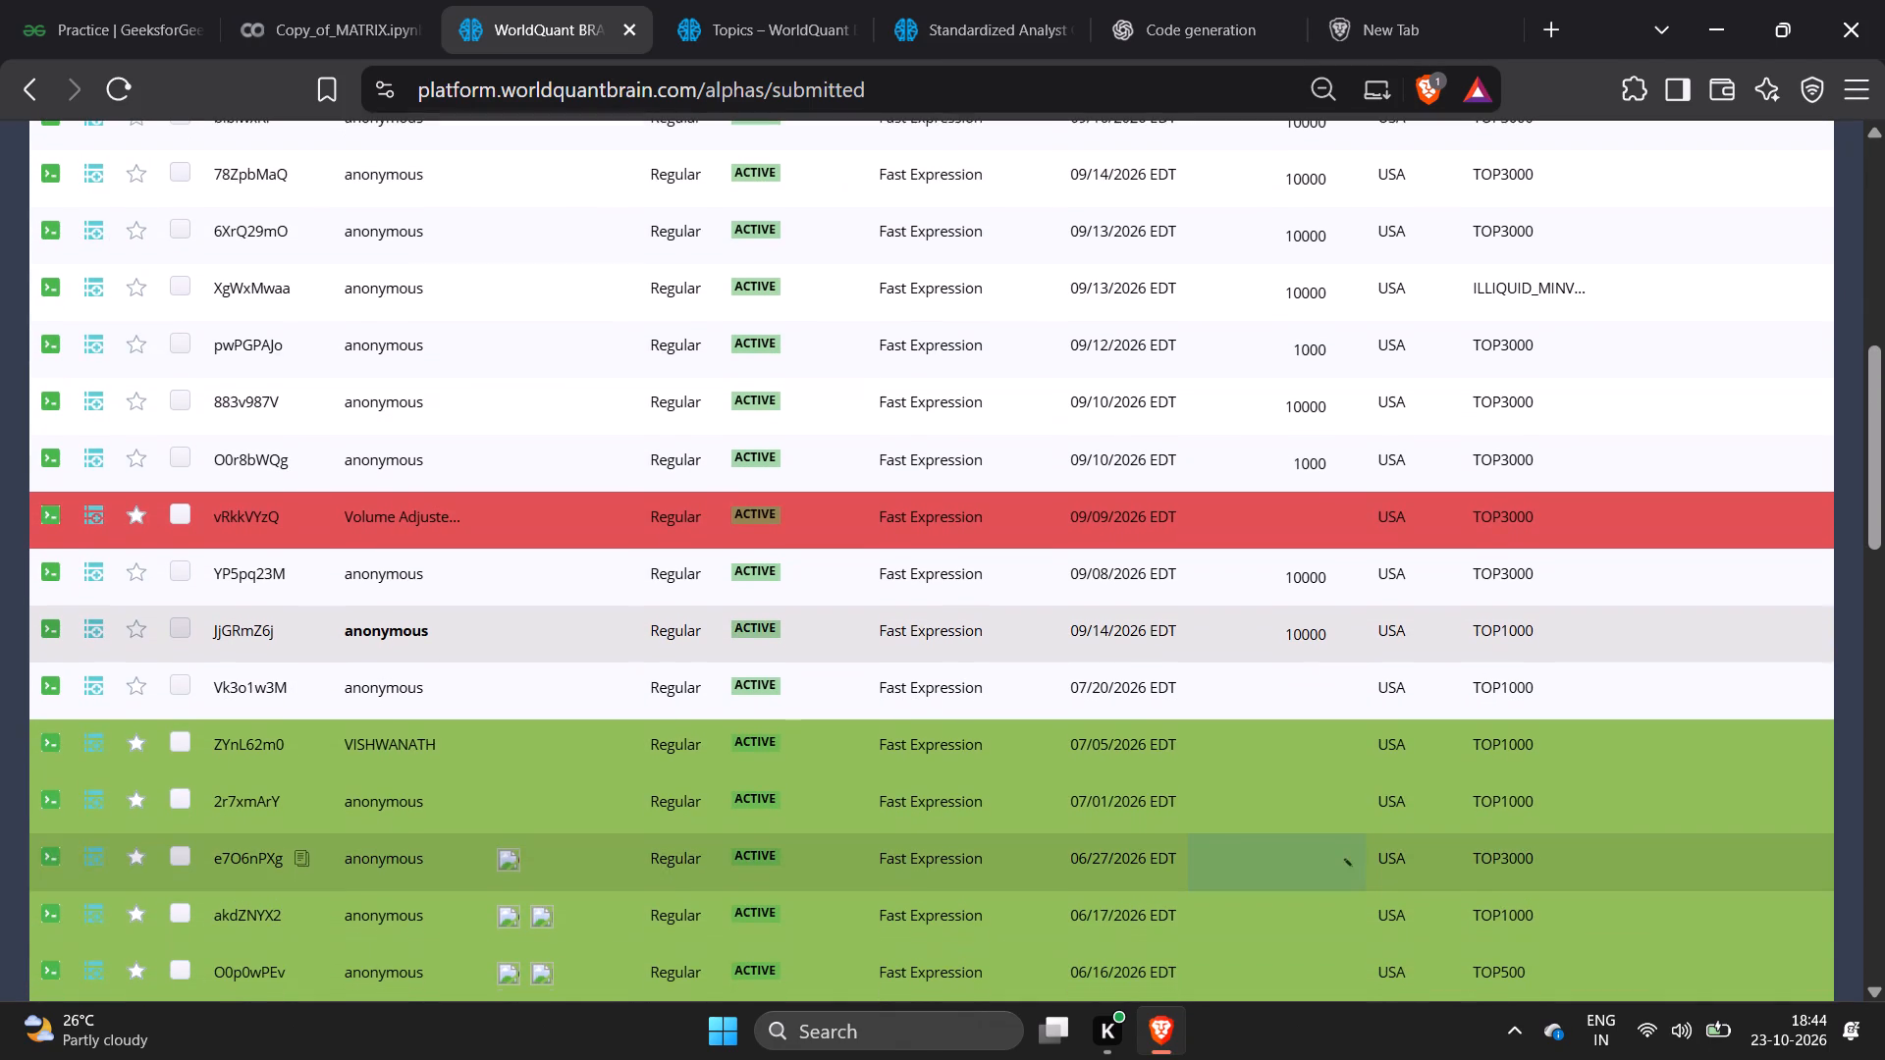
click(1308, 678)
text(1000)
key(0)
key(Return)
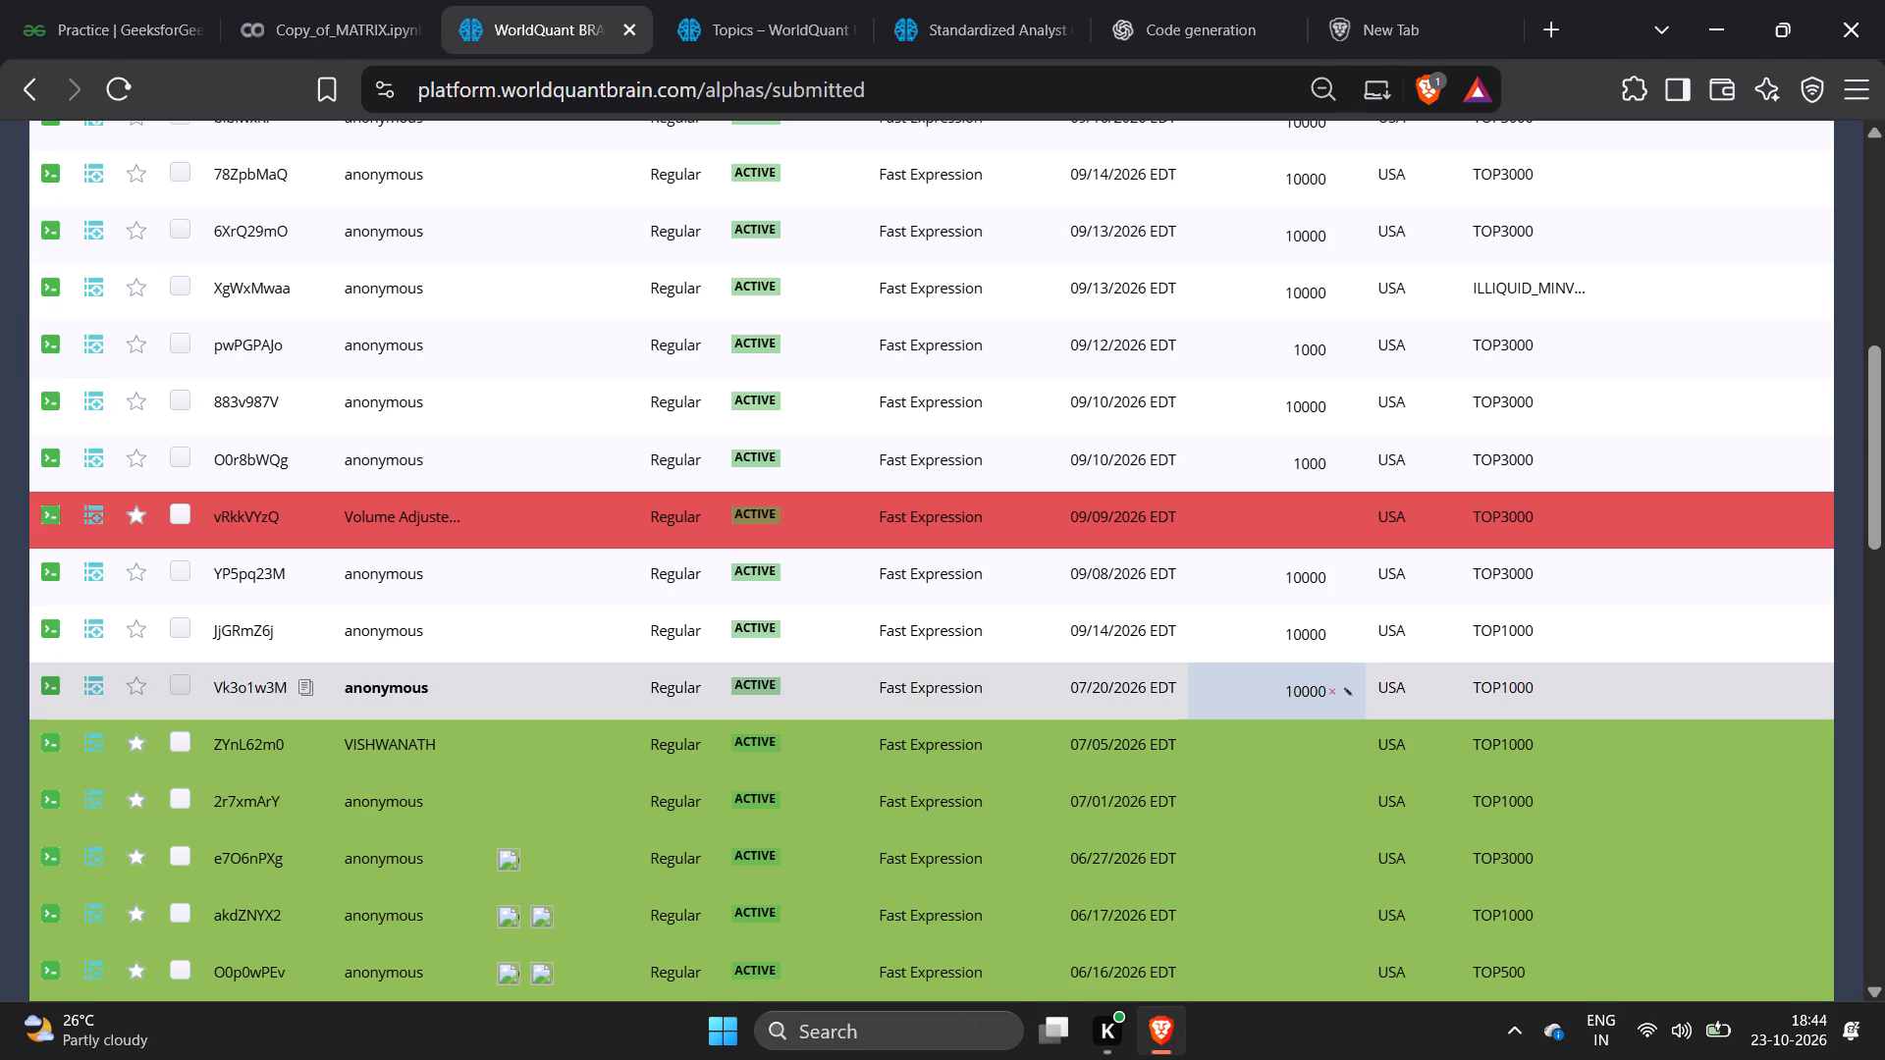
Set the Osmosis Points of alpha ZYnL62m0 to 10000.
scroll(1340, 703, up, 6)
scroll(1319, 804, down, 2)
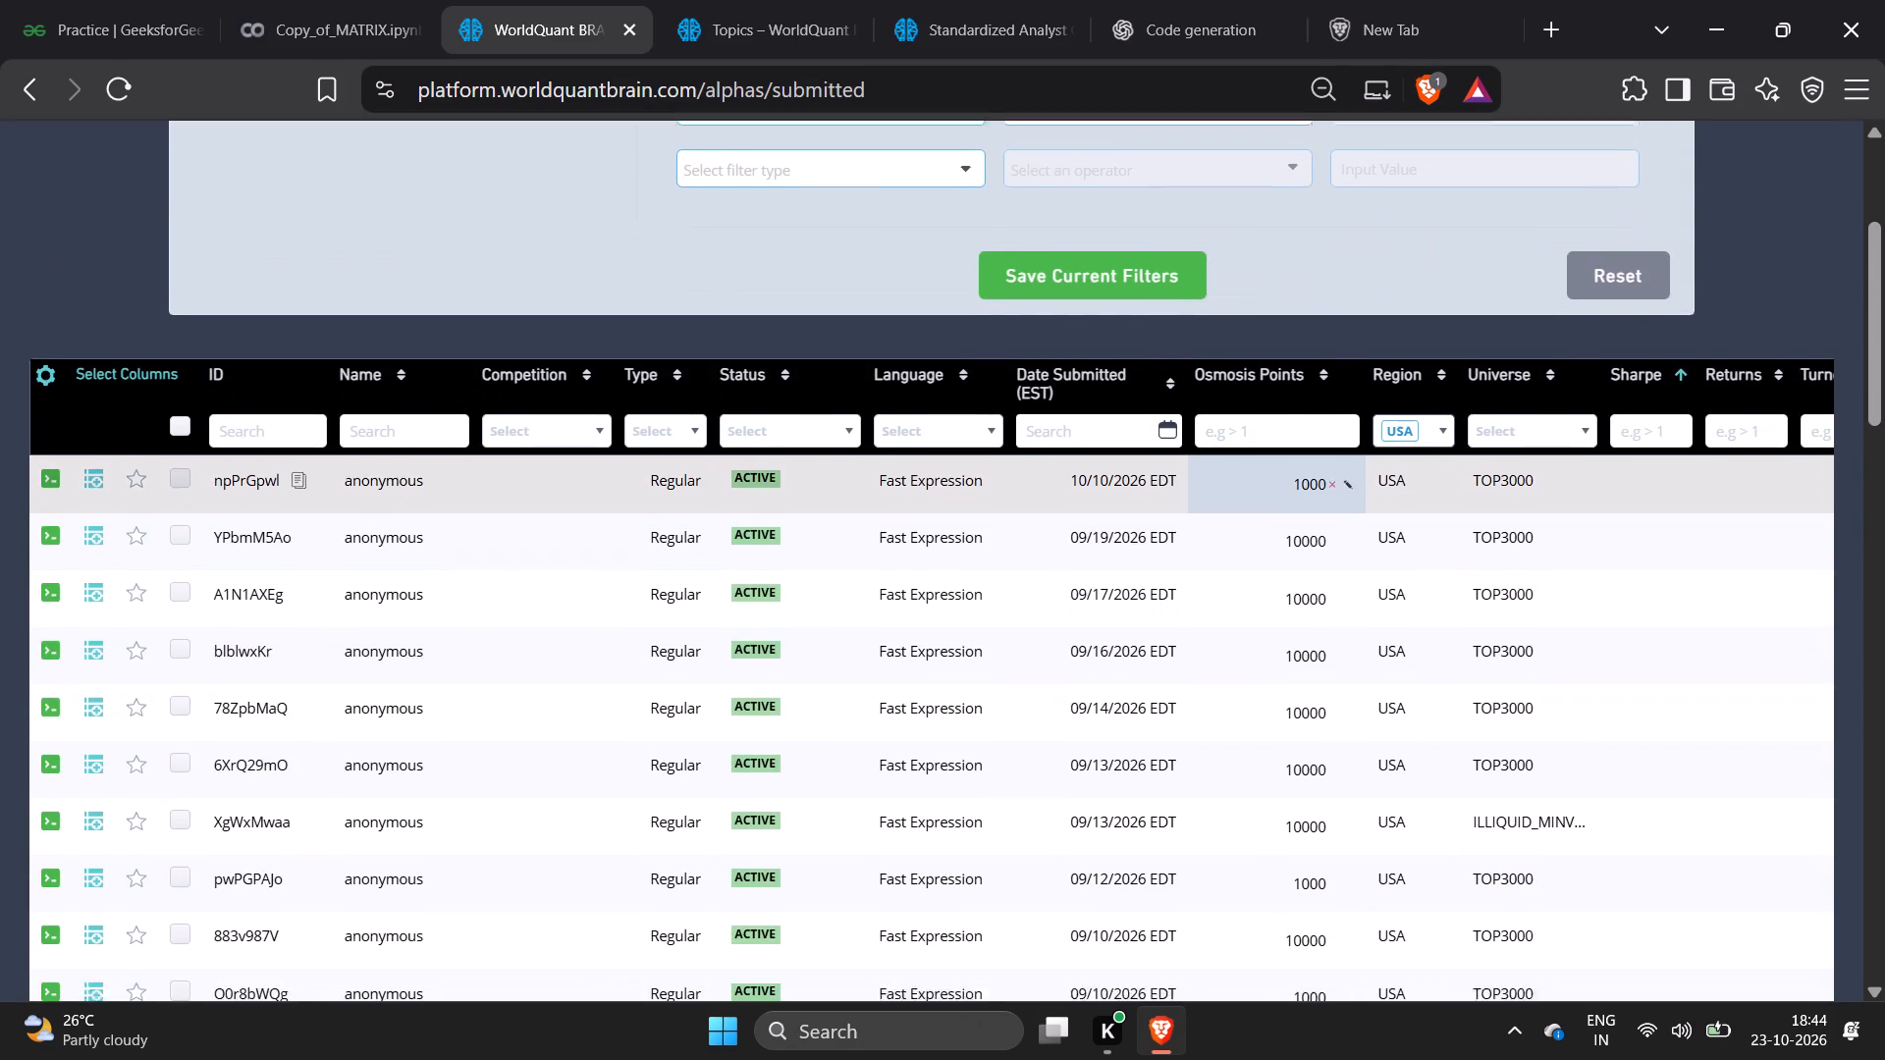
scroll(1299, 580, down, 1)
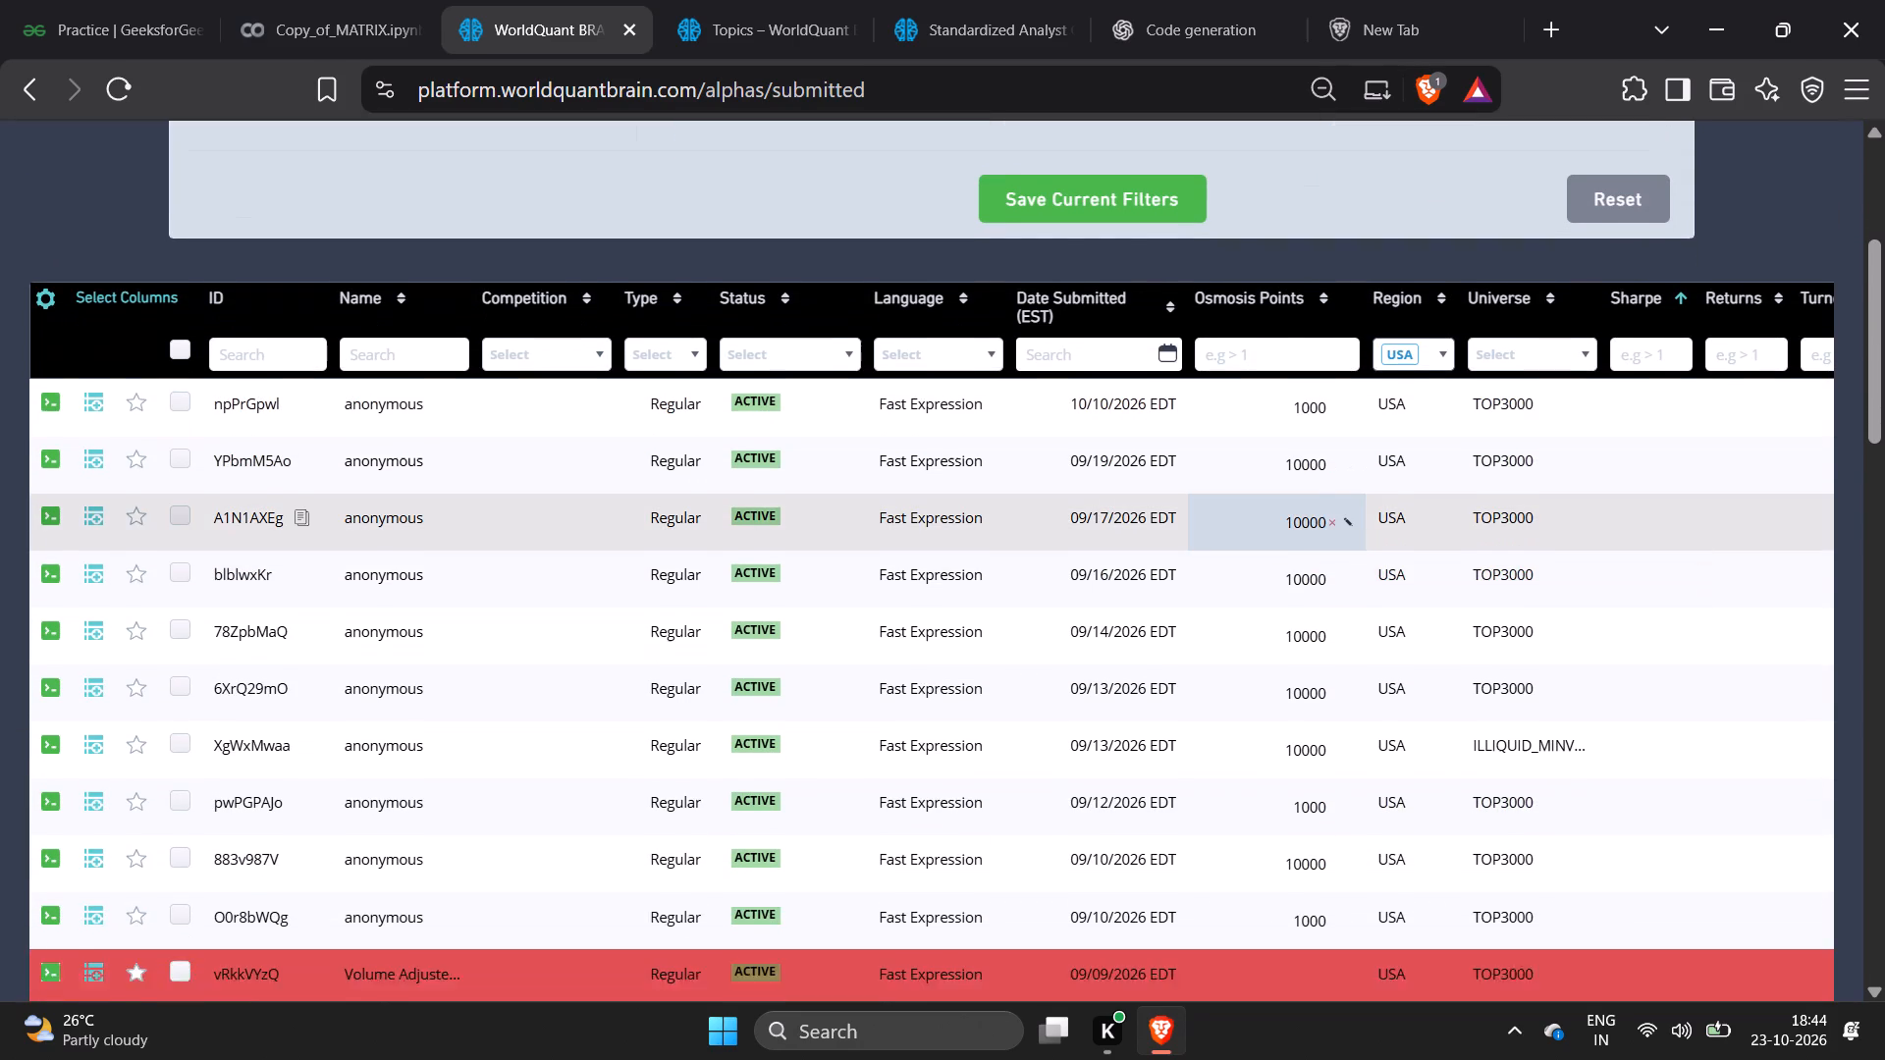
scroll(1299, 580, down, 1)
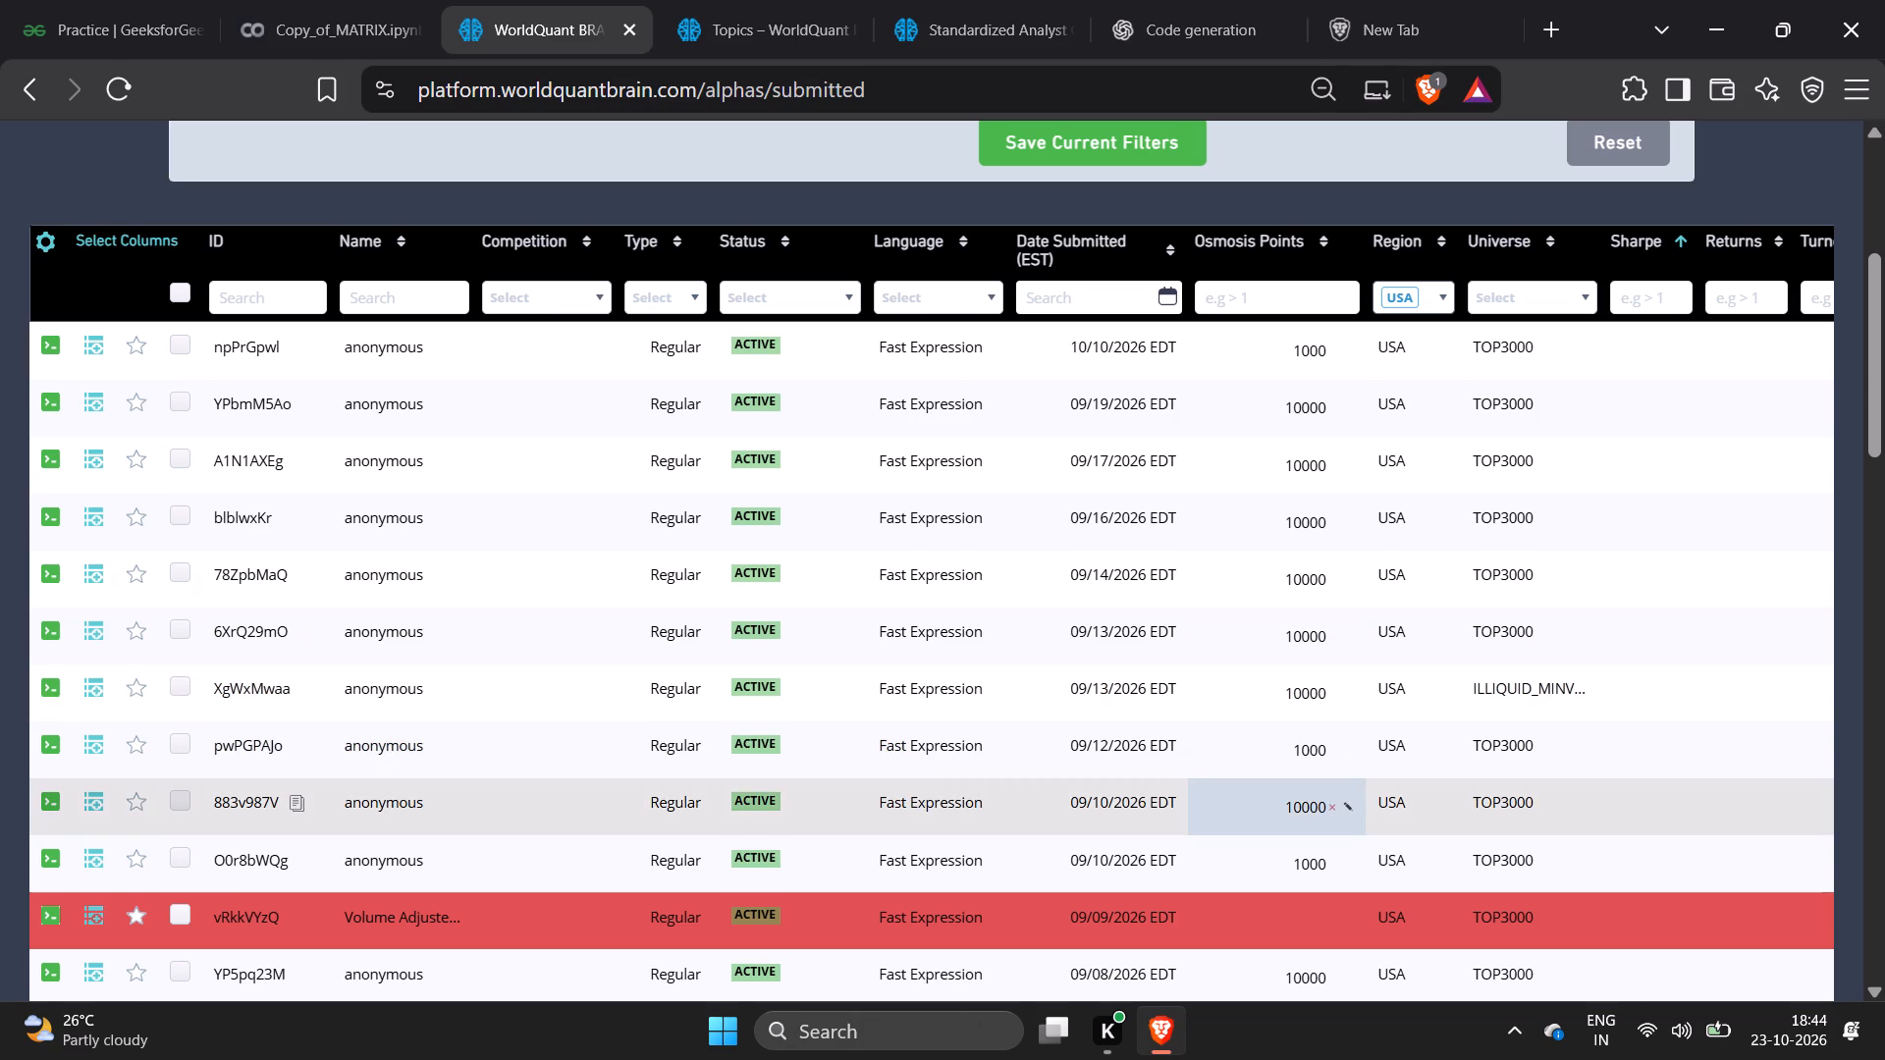
scroll(1320, 881, down, 2)
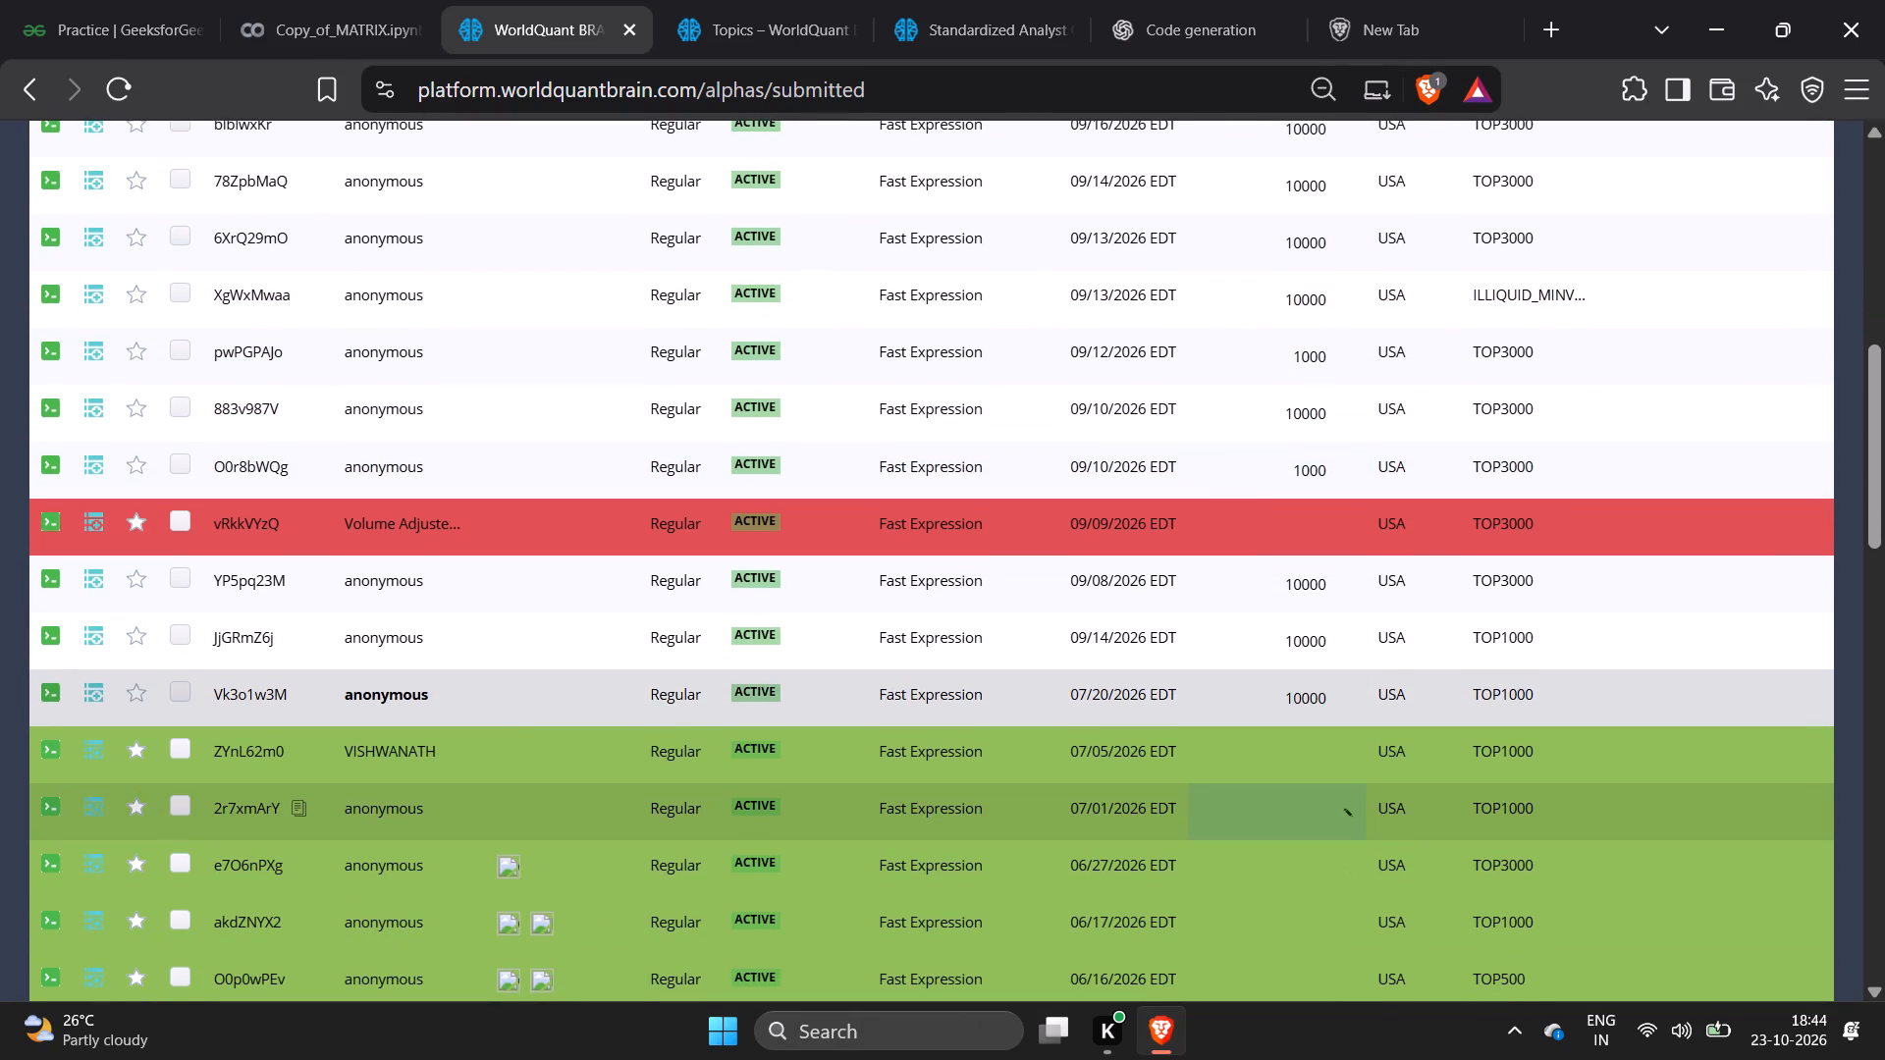
click(1308, 773)
text(1000)
key(0)
key(Return)
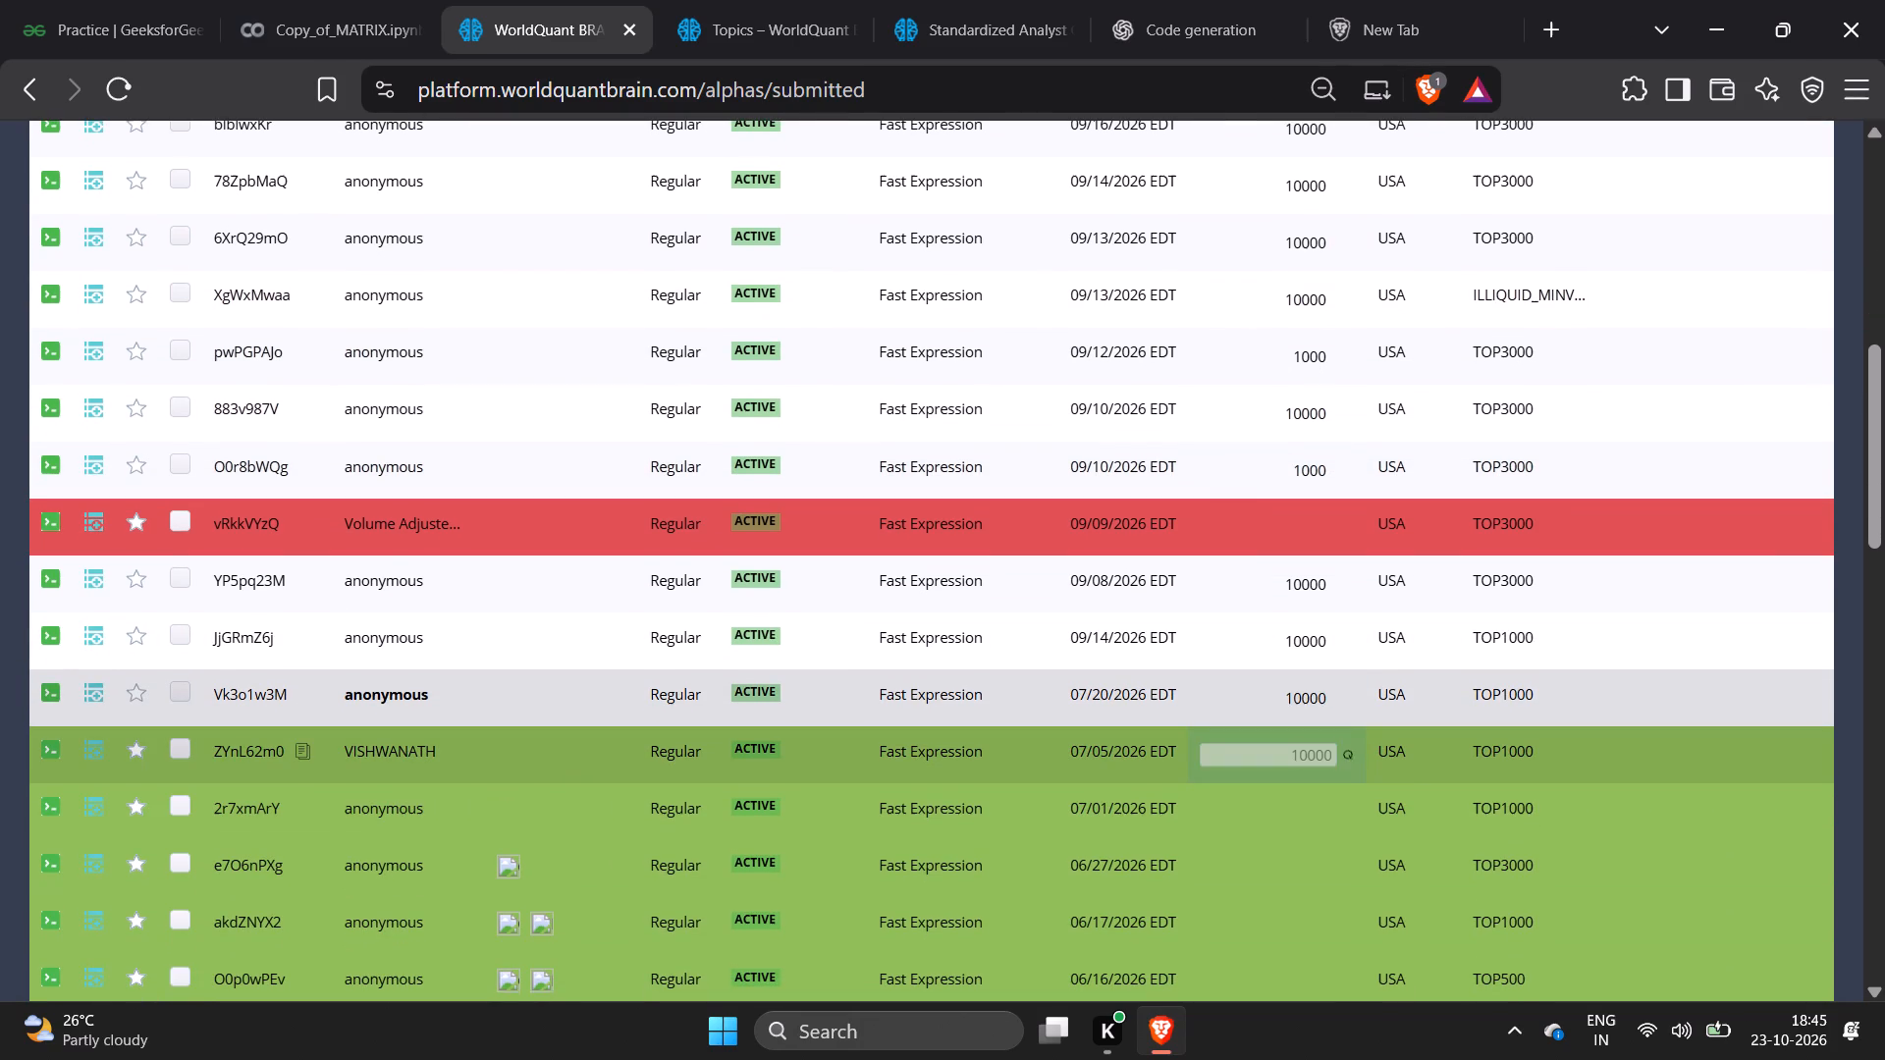
Assign 10000 Osmosis Points each to alphas 2r7xmArY and e7O6nPXg.
scroll(1308, 773, up, 2)
scroll(1308, 773, down, 1)
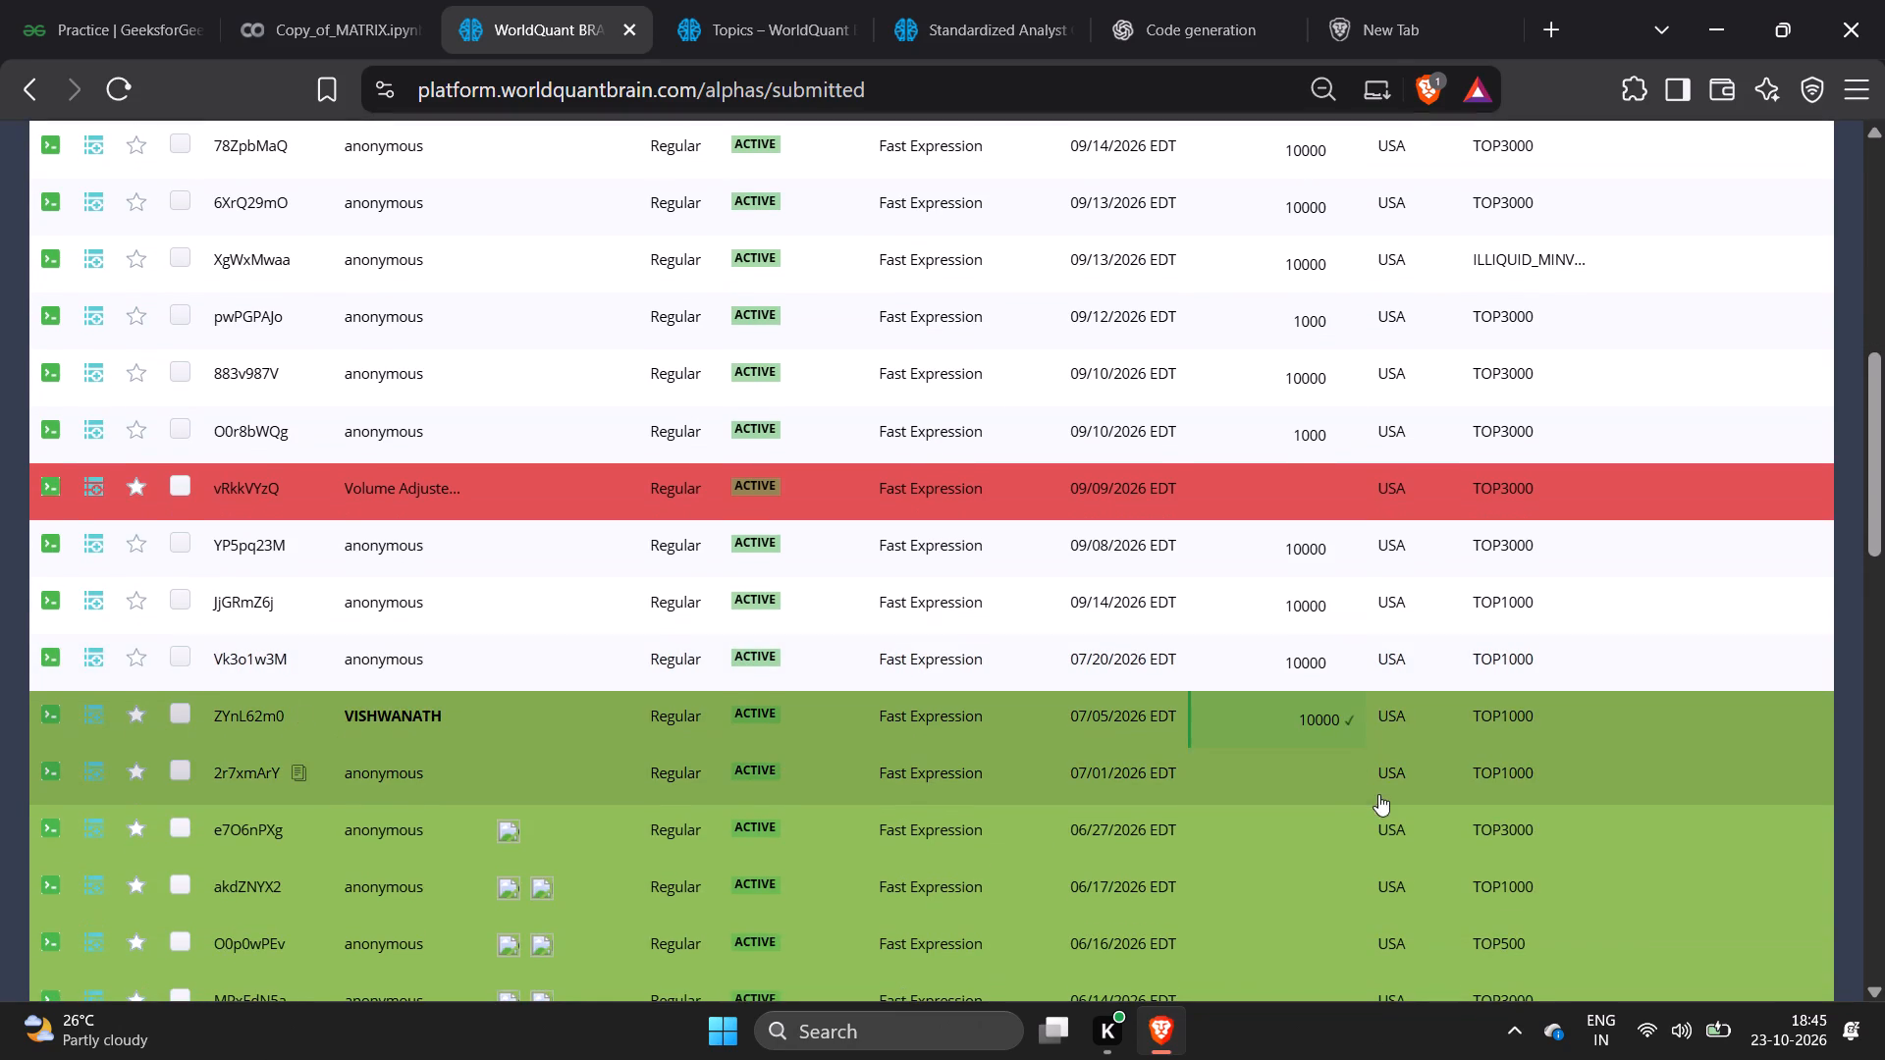
click(1320, 776)
text(10000)
key(Return)
scroll(1320, 776, down, 1)
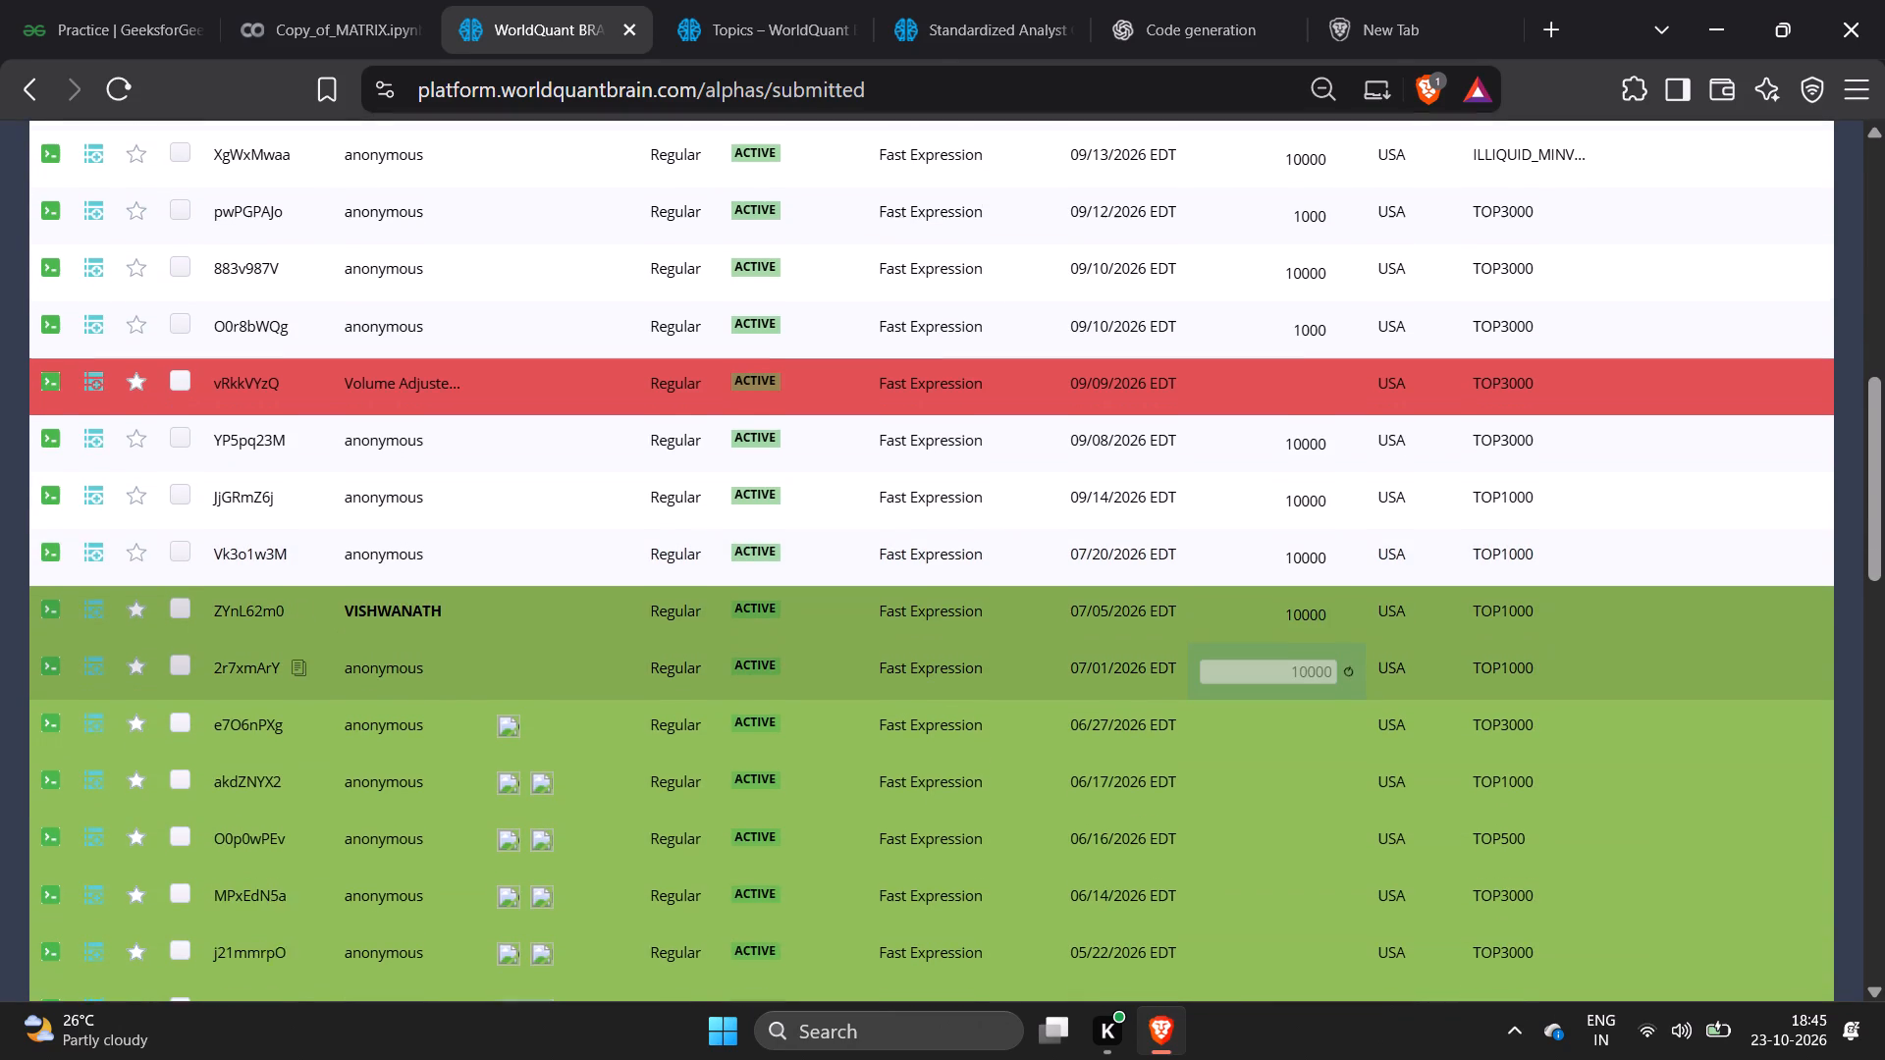
scroll(1320, 776, down, 1)
click(1320, 698)
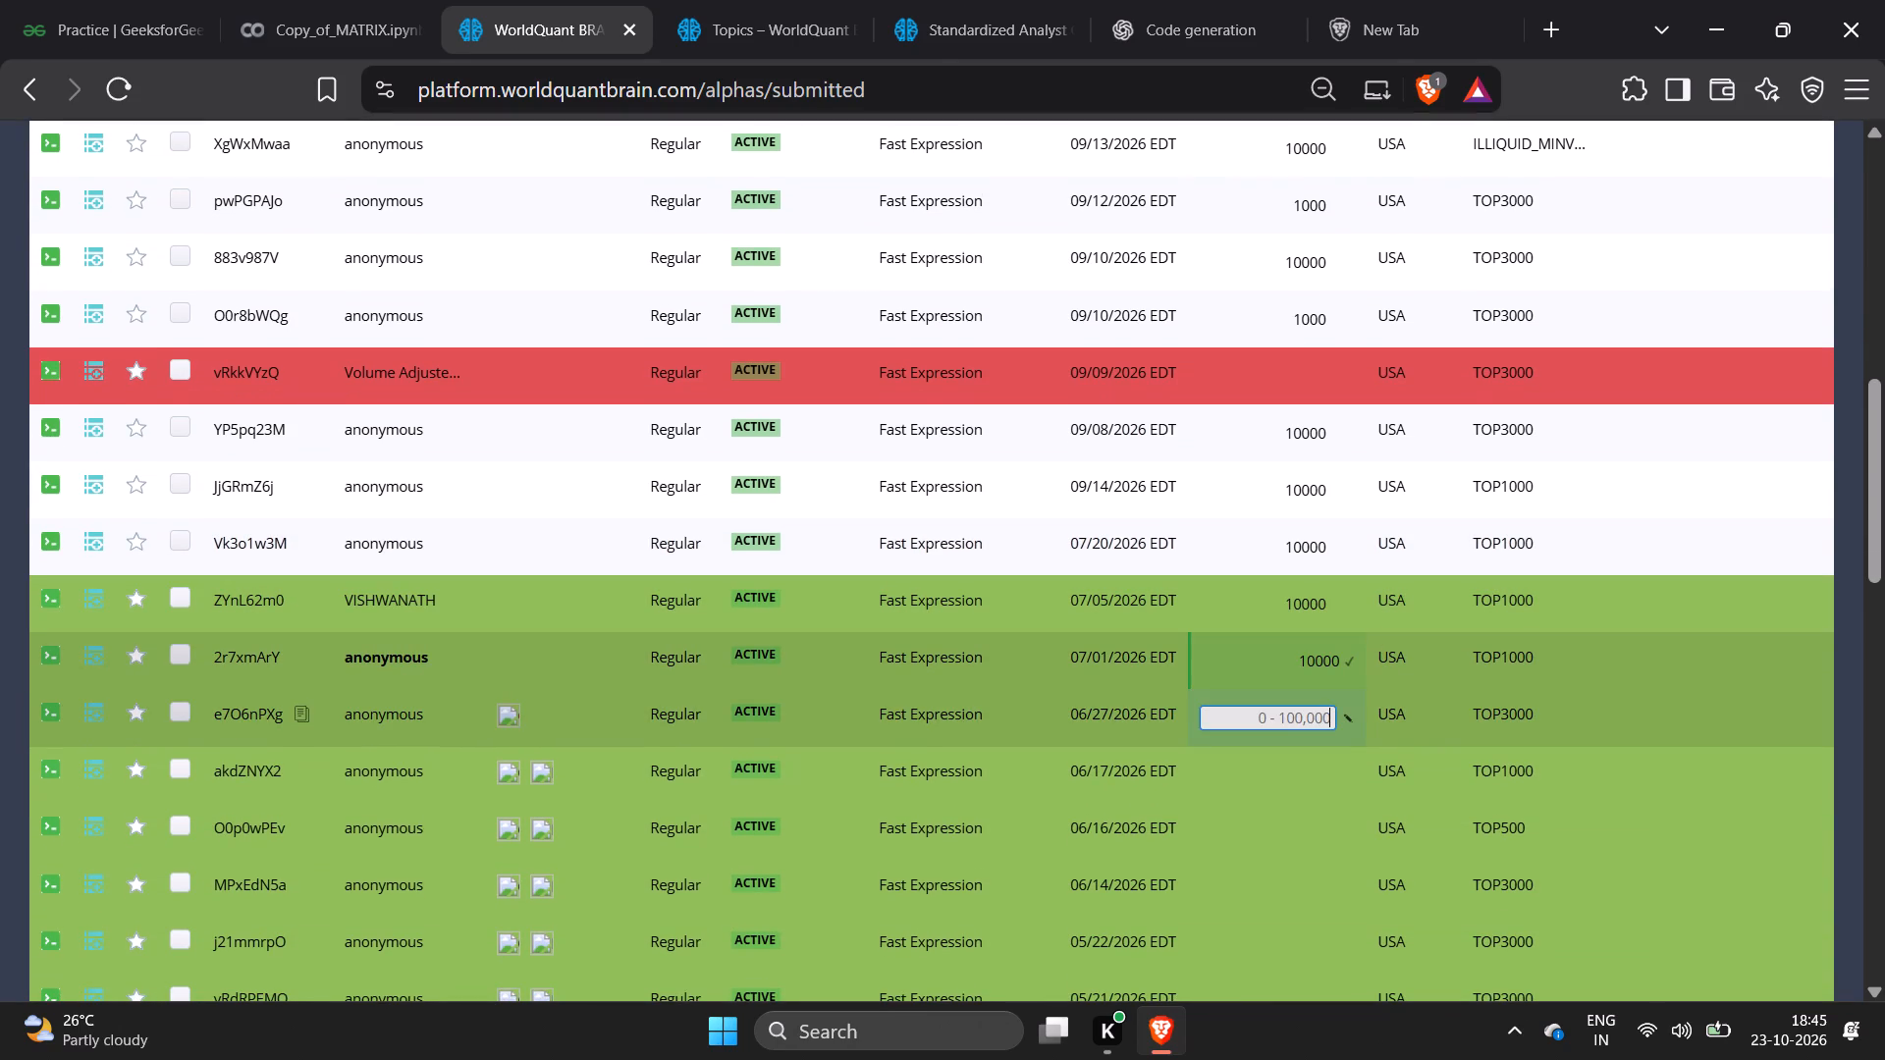
text(10000)
key(Return)
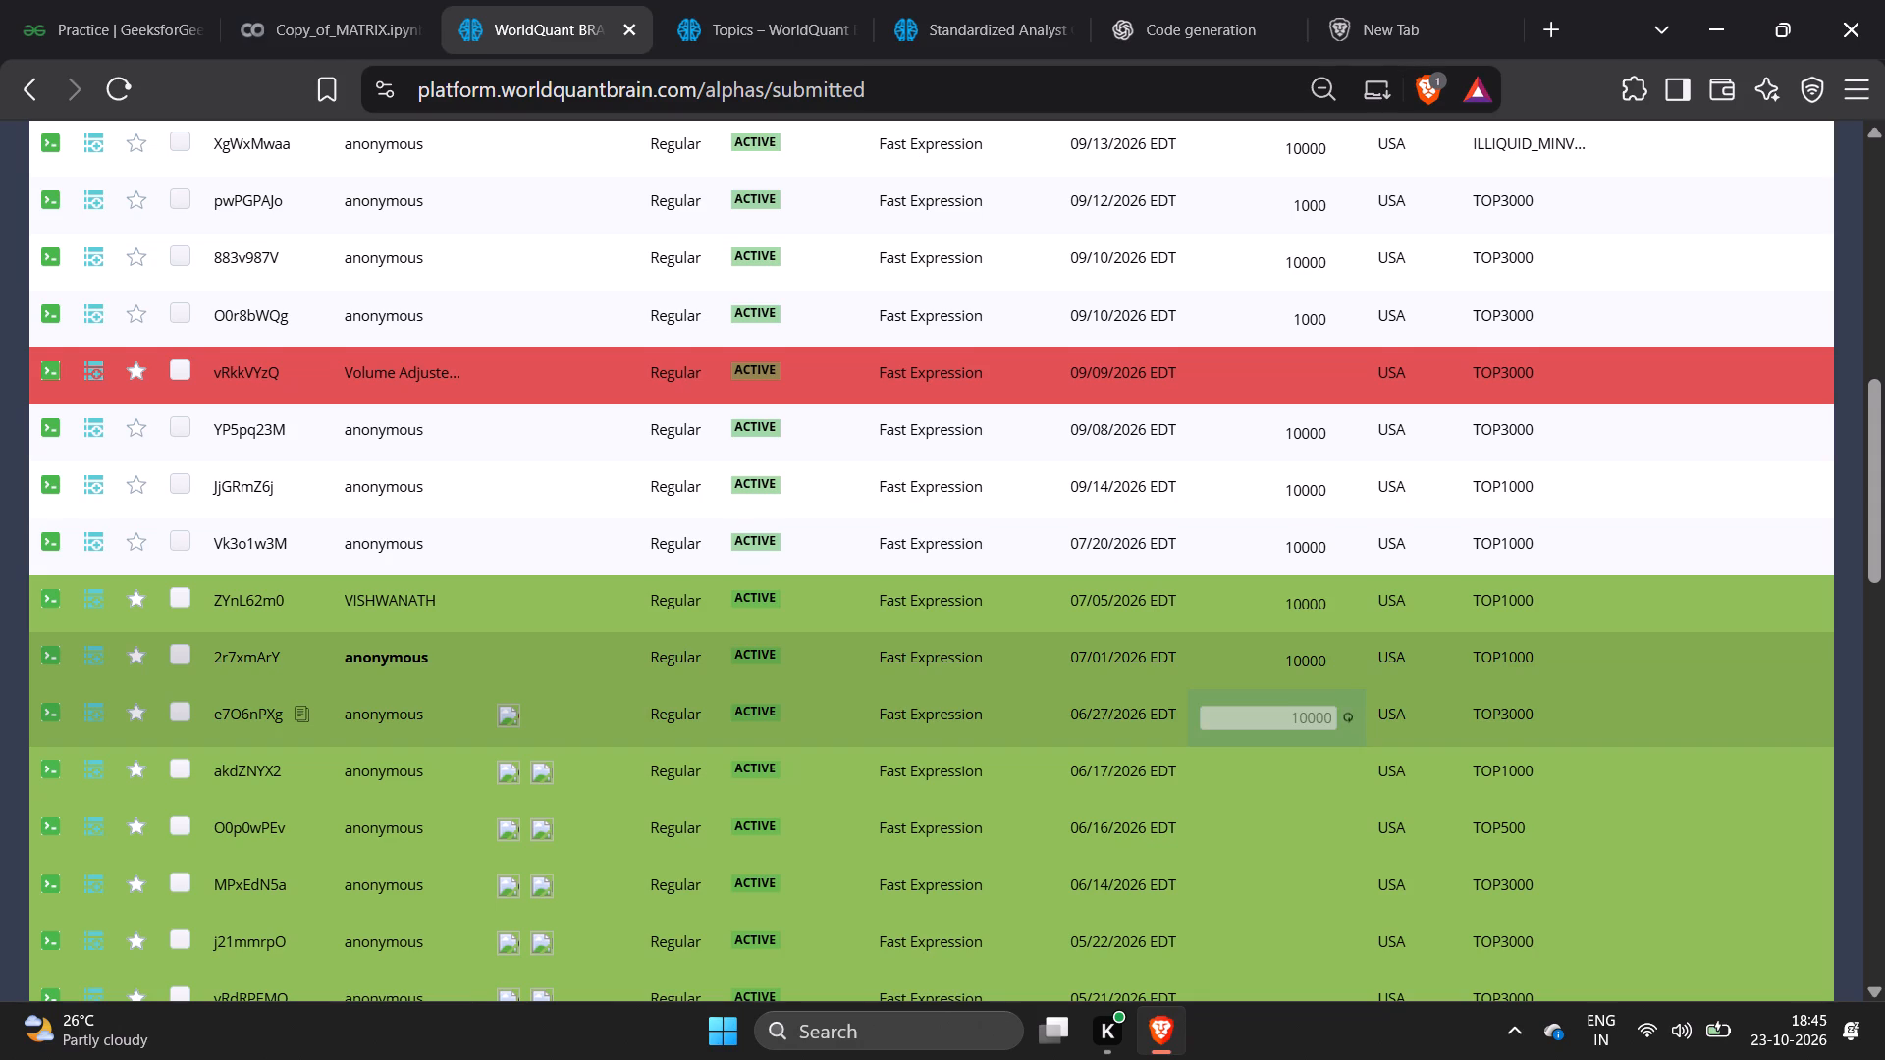
Set the Osmosis Points of alpha akdZNYX2 to 10000.
scroll(1320, 698, down, 1)
click(1278, 654)
text(10000)
key(BackSpace)
key(BackSpace)
key(BackSpace)
key(BackSpace)
key(BackSpace)
key(BackSpace)
key(BackSpace)
key(BackSpace)
key(BackSpace)
key(BackSpace)
text(10000)
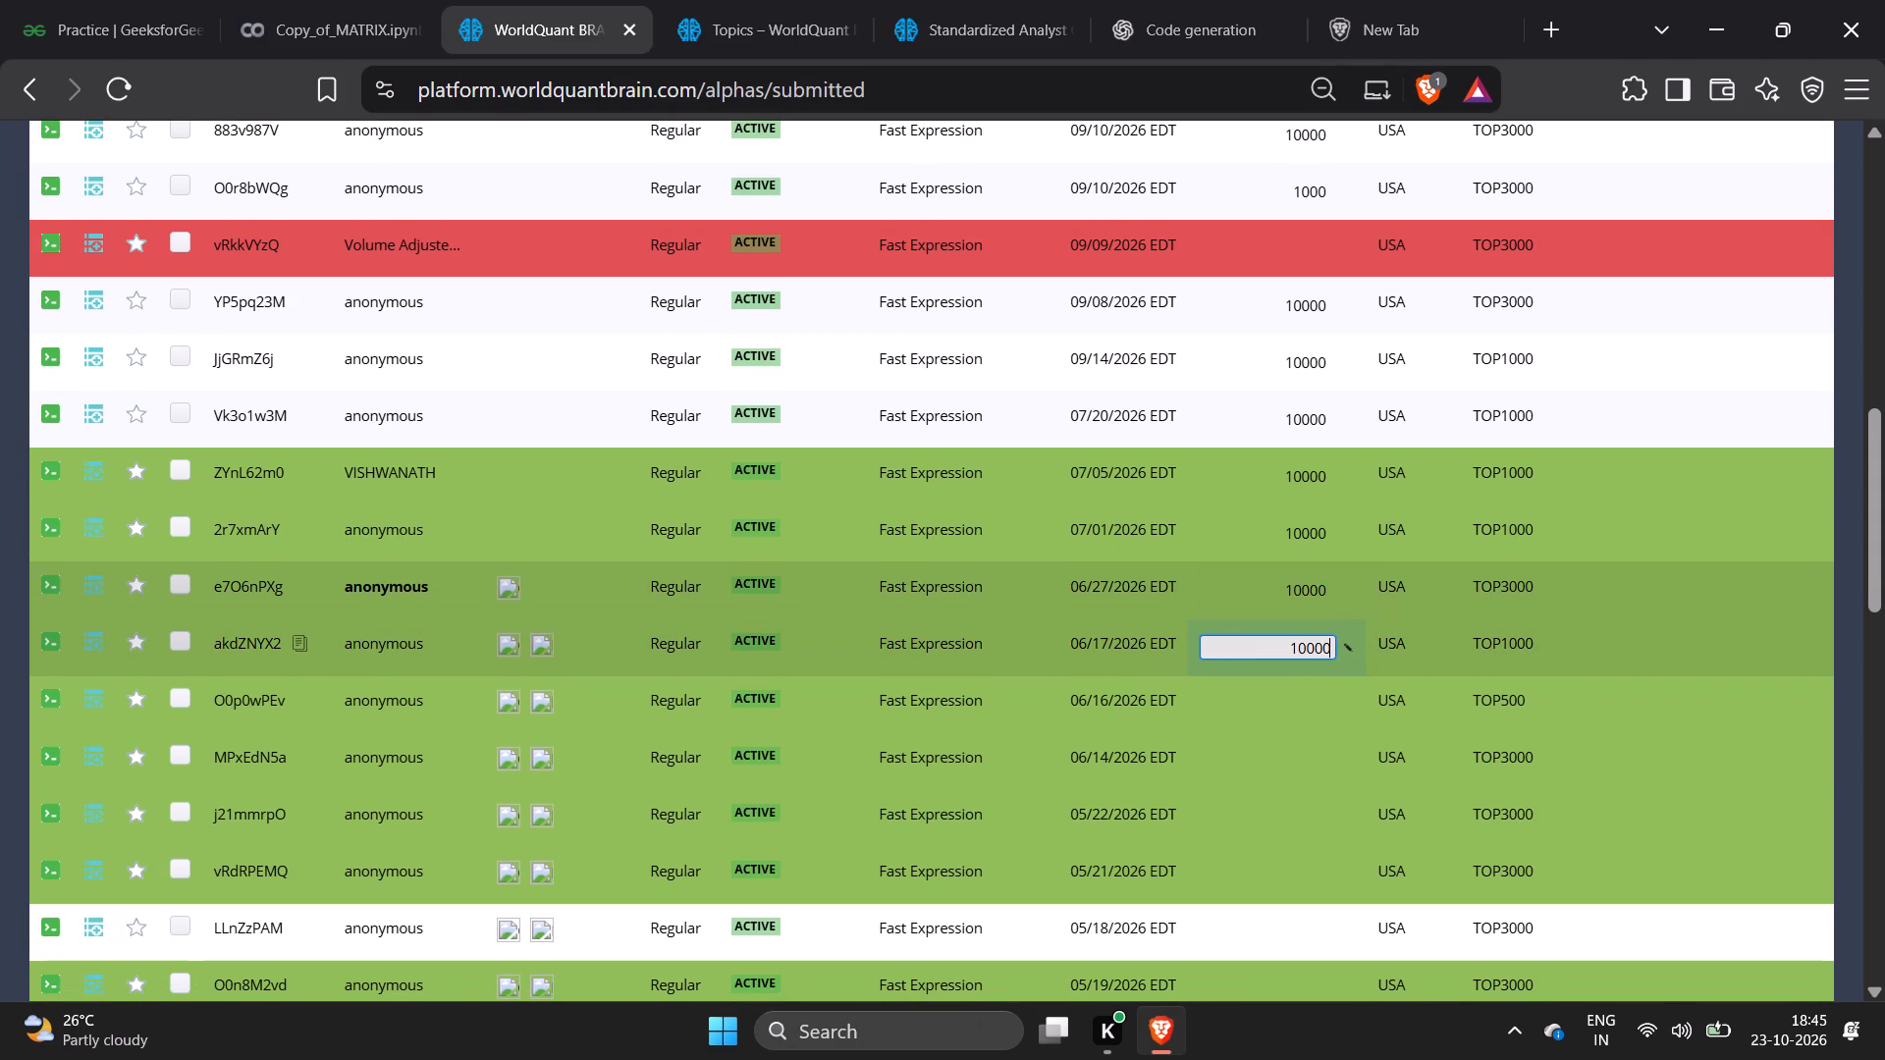
key(Return)
Set the Osmosis Points of alpha O0p0wPEv to 10000.
scroll(1278, 654, down, 1)
click(1287, 580)
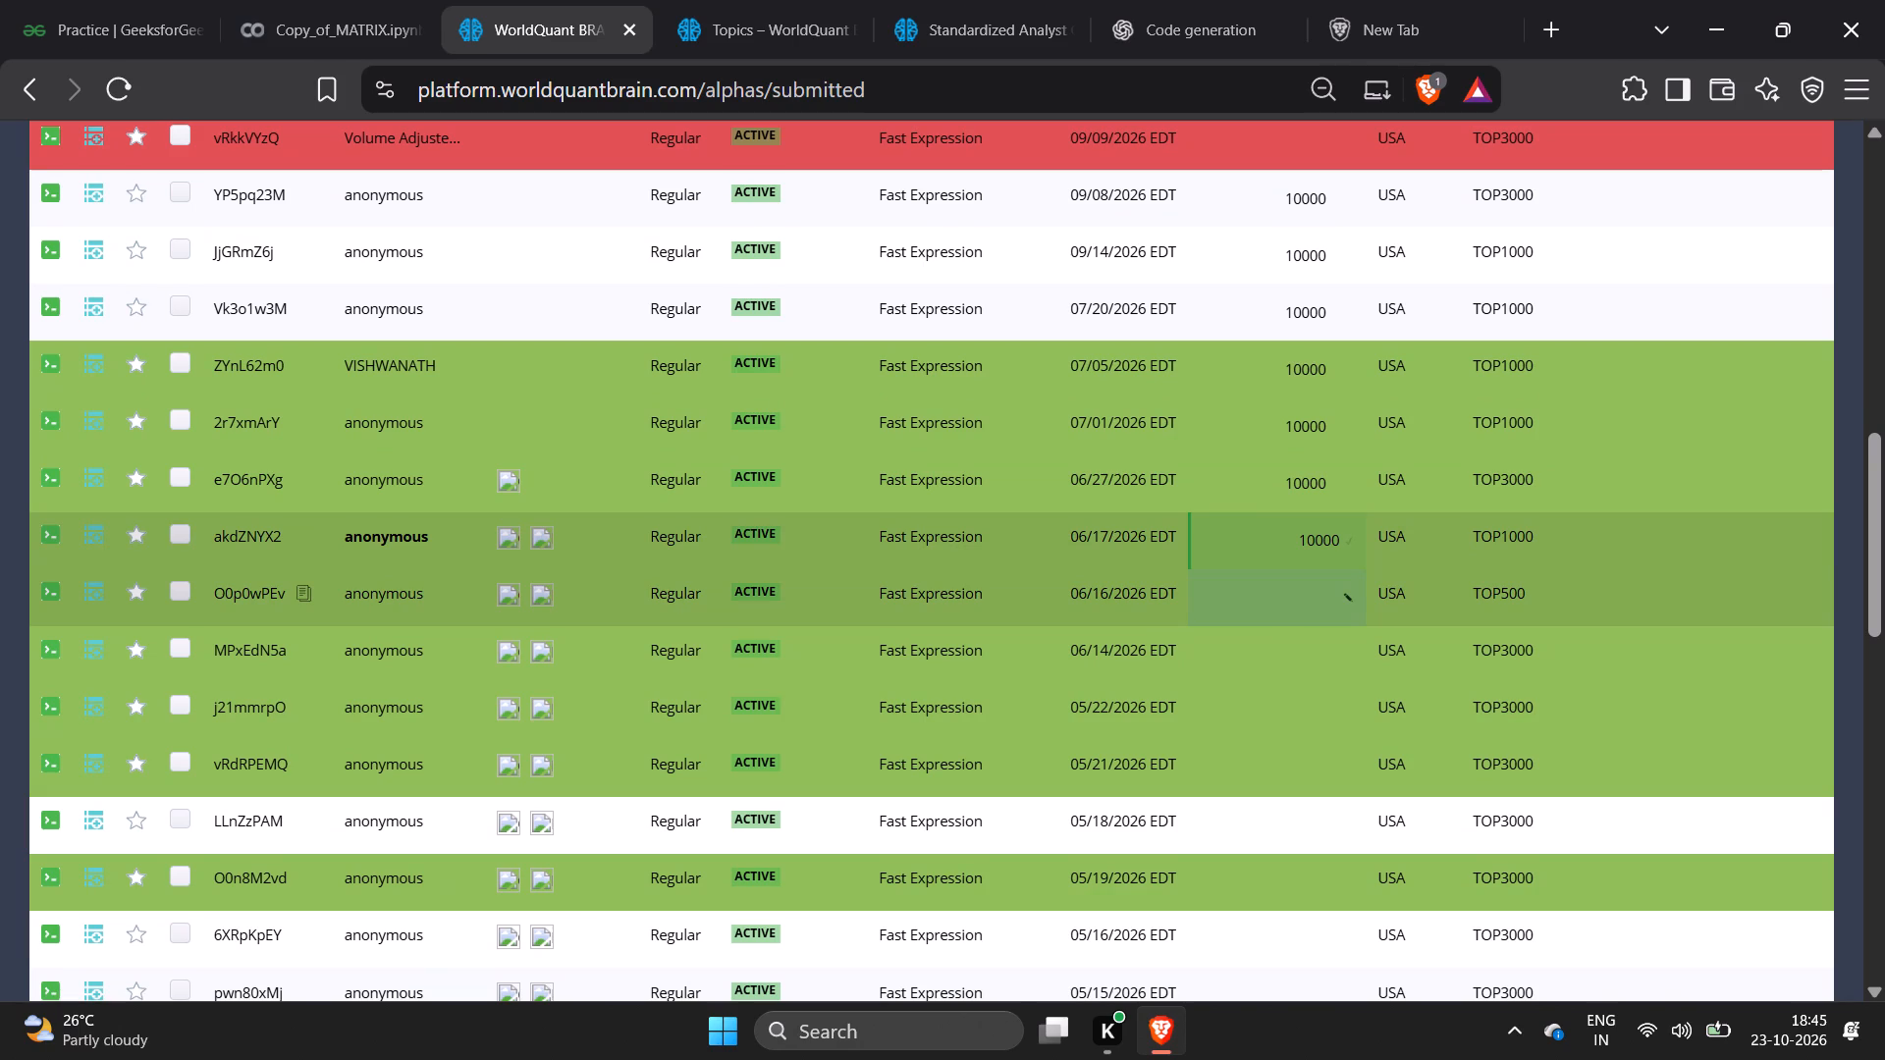
text(10000)
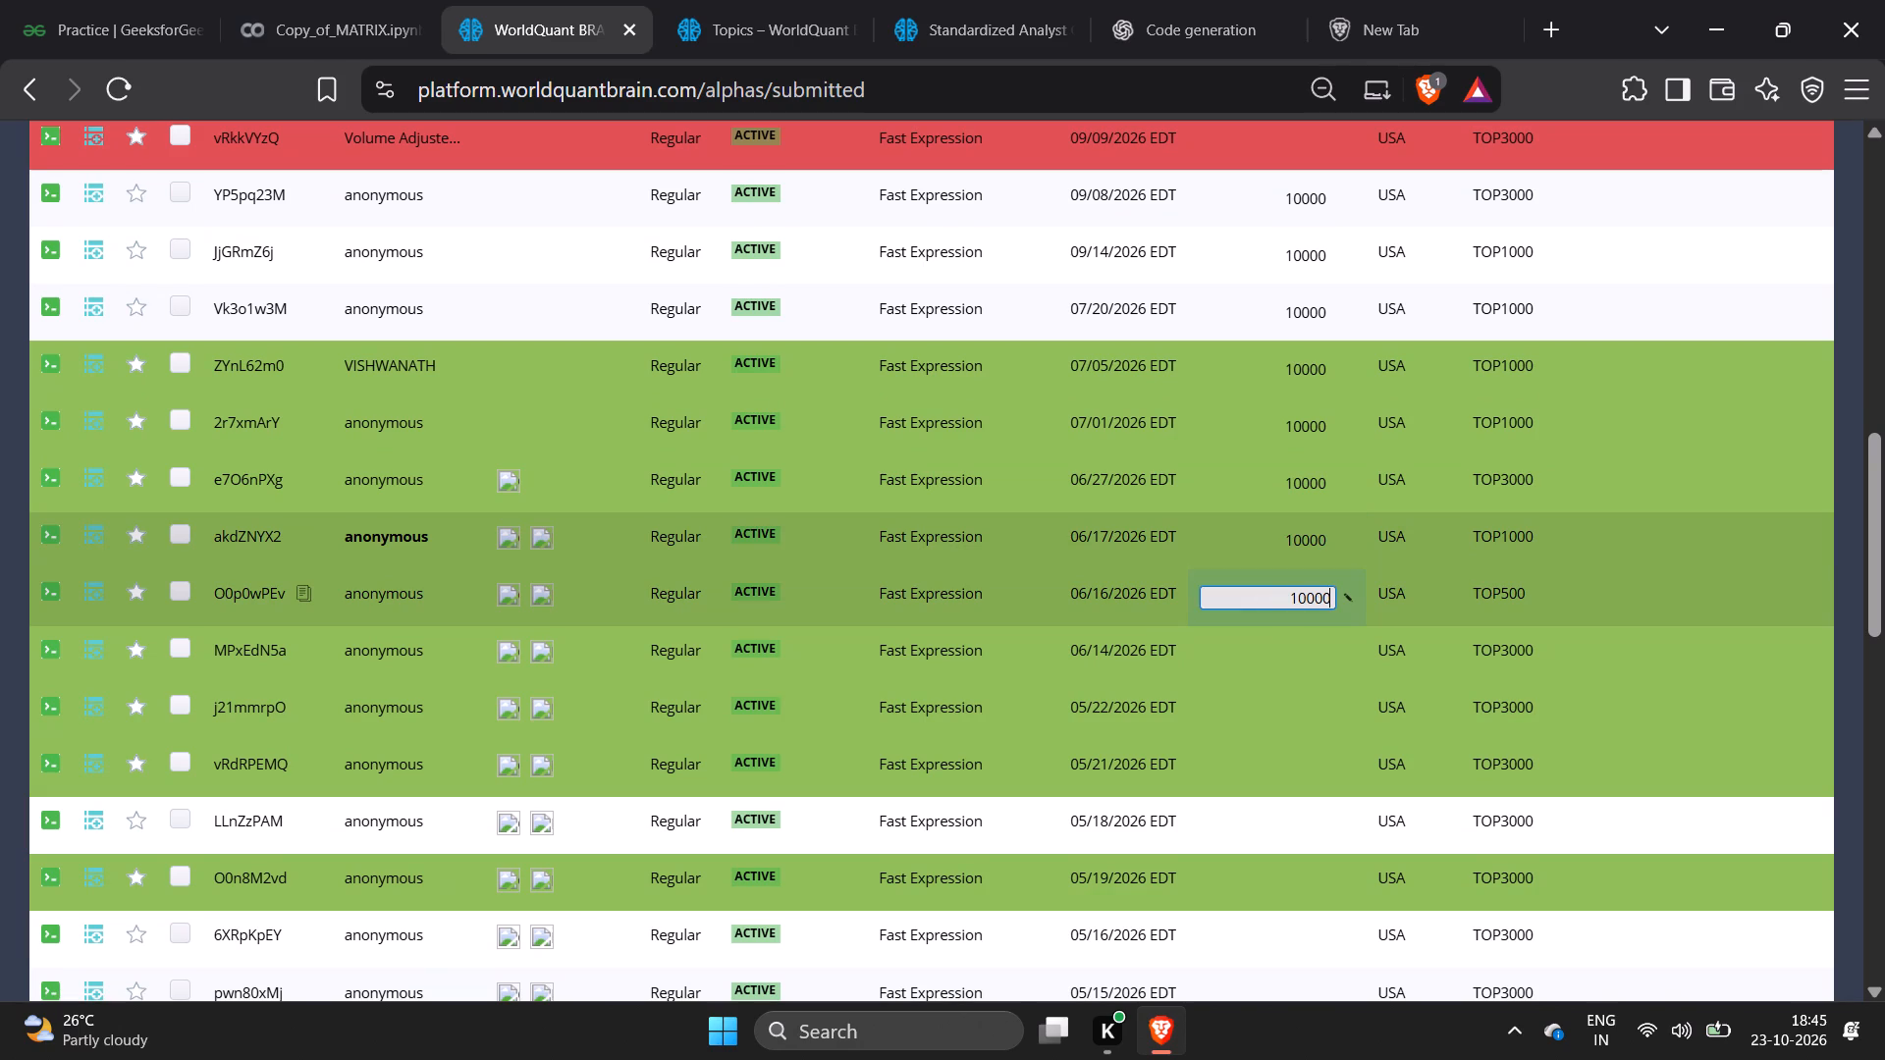
key(Return)
Remove the USA region filter from the submitted alphas.
scroll(1287, 580, up, 7)
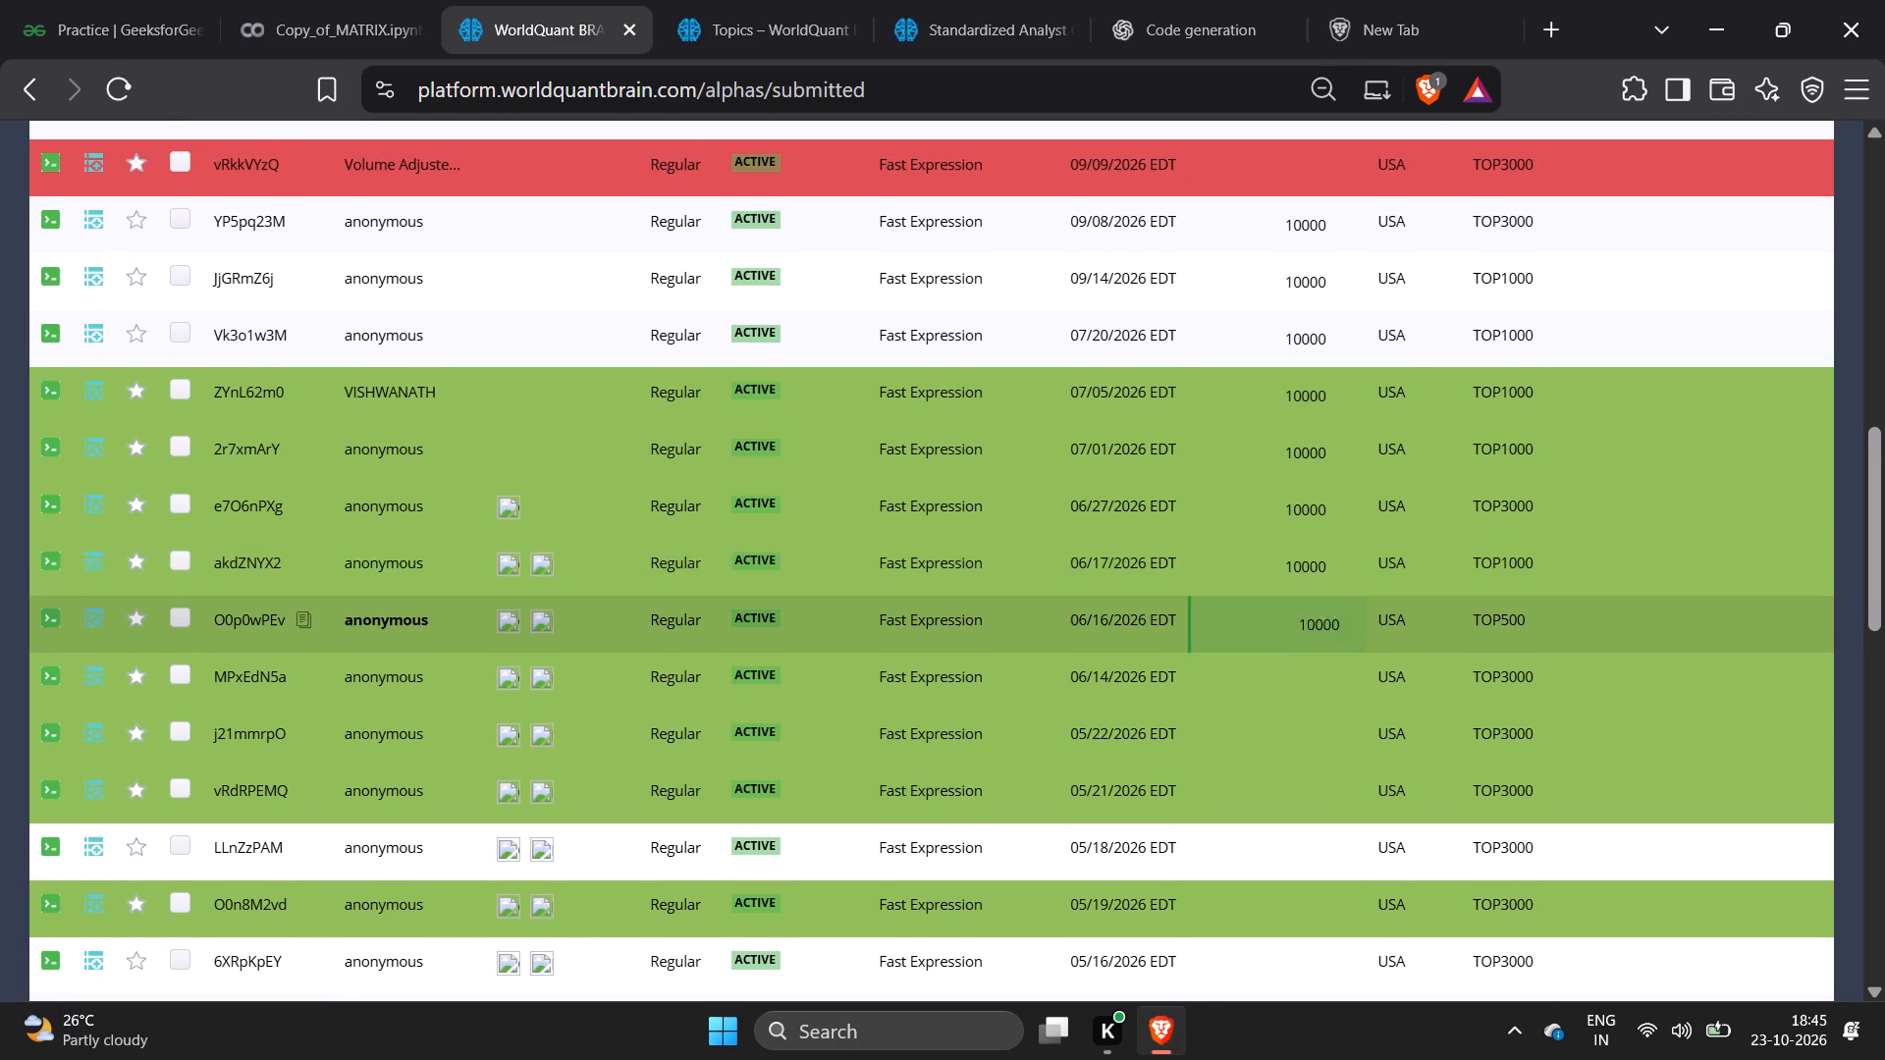
scroll(1287, 580, up, 3)
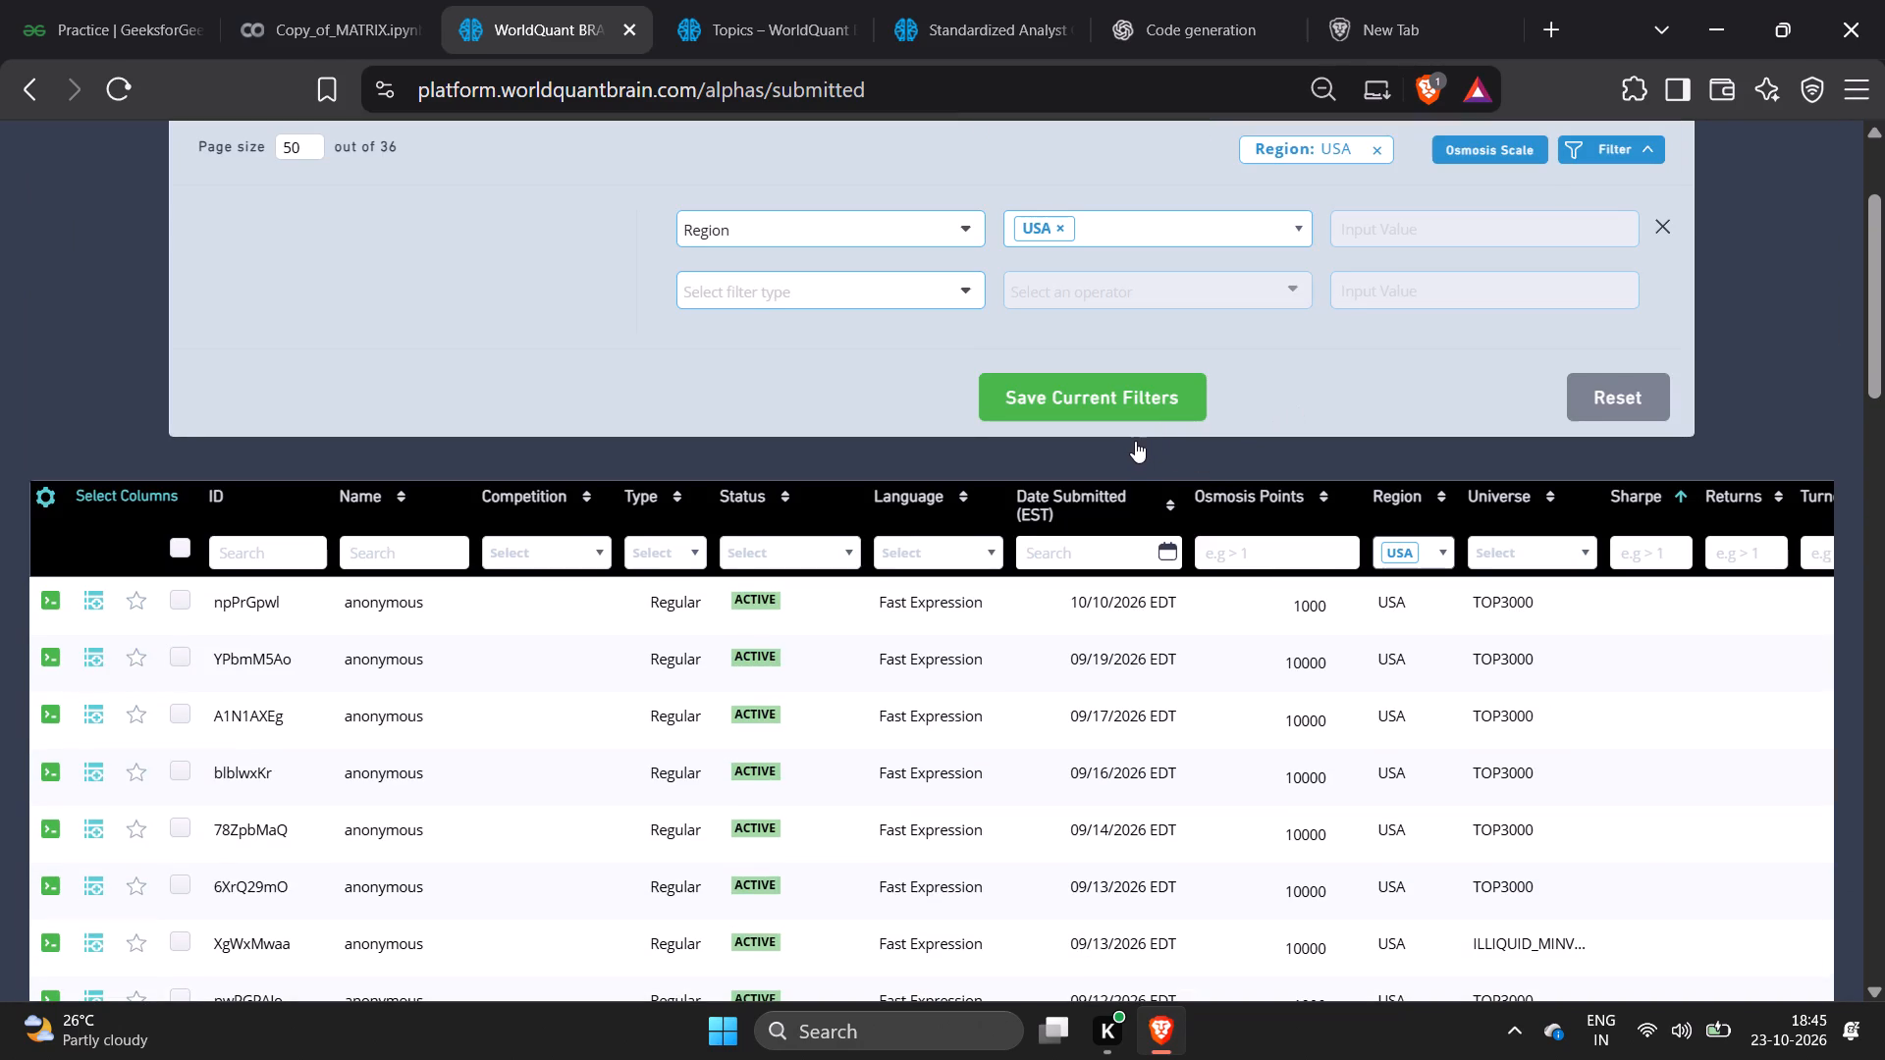
click(1371, 349)
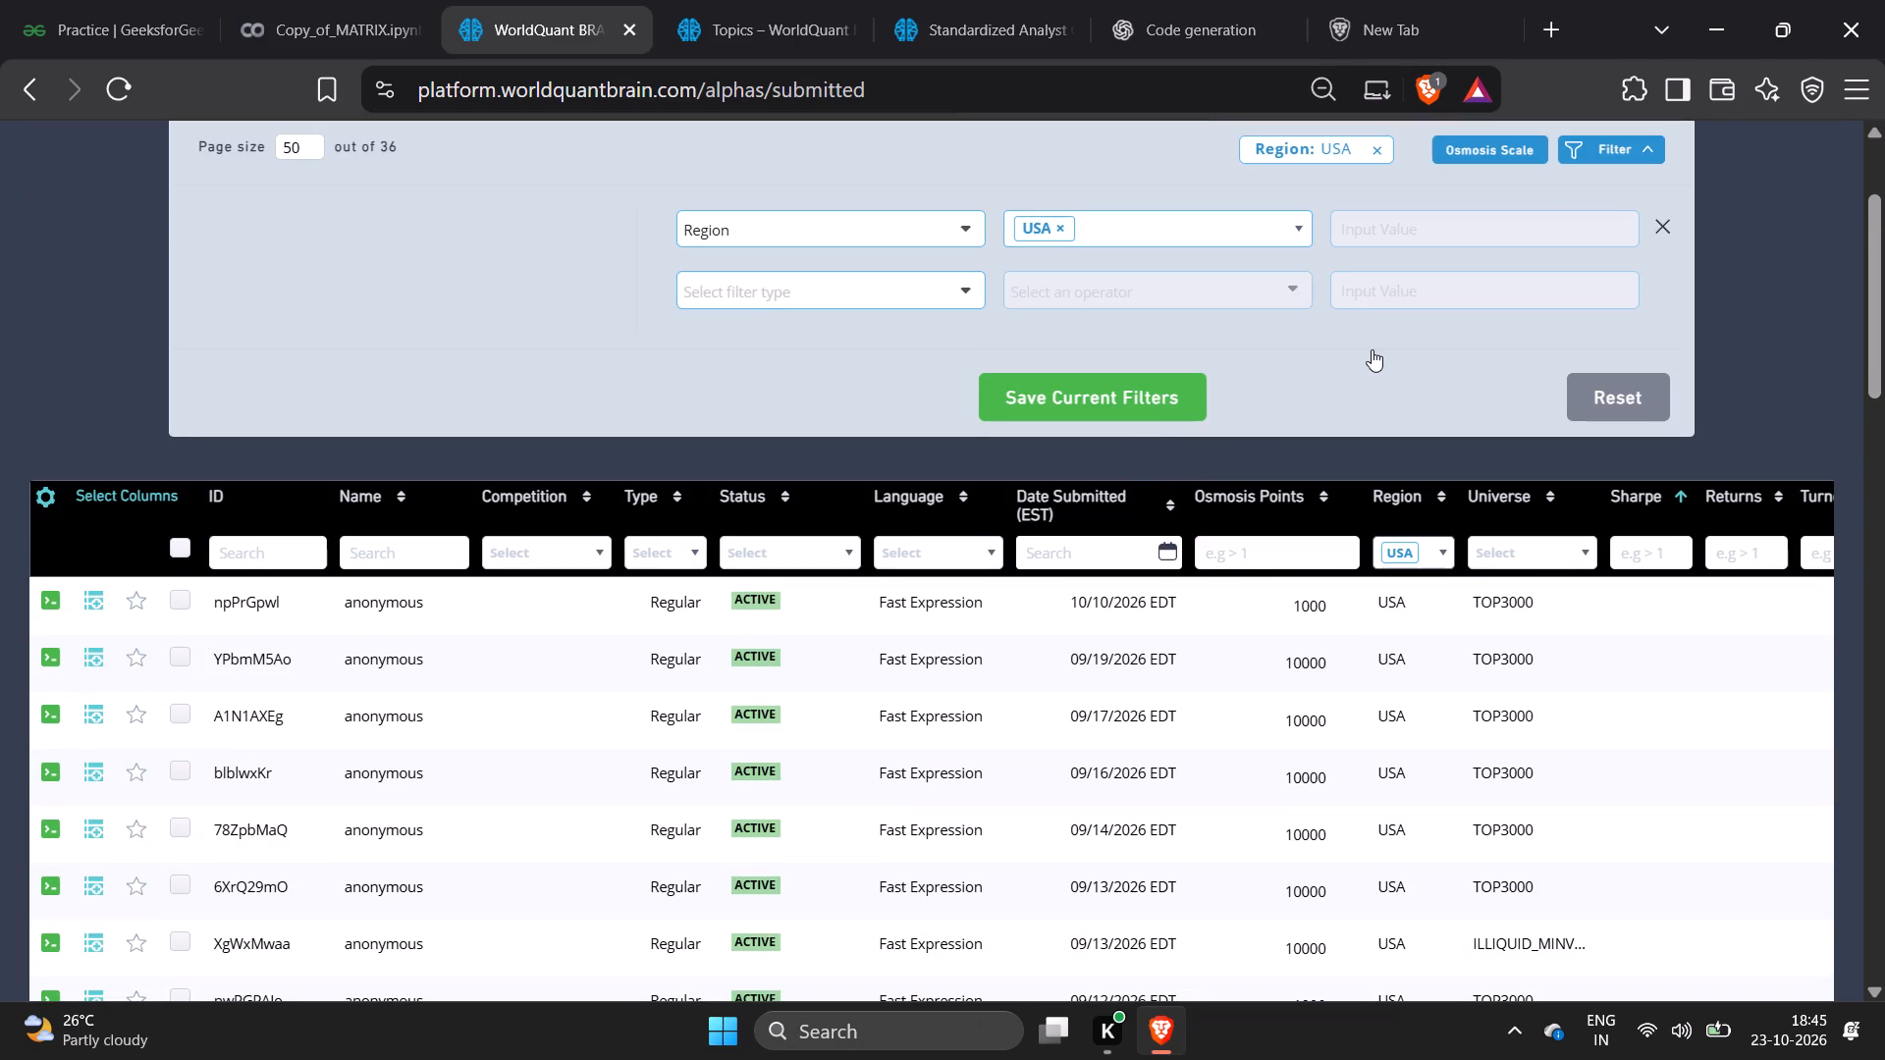
click(1373, 350)
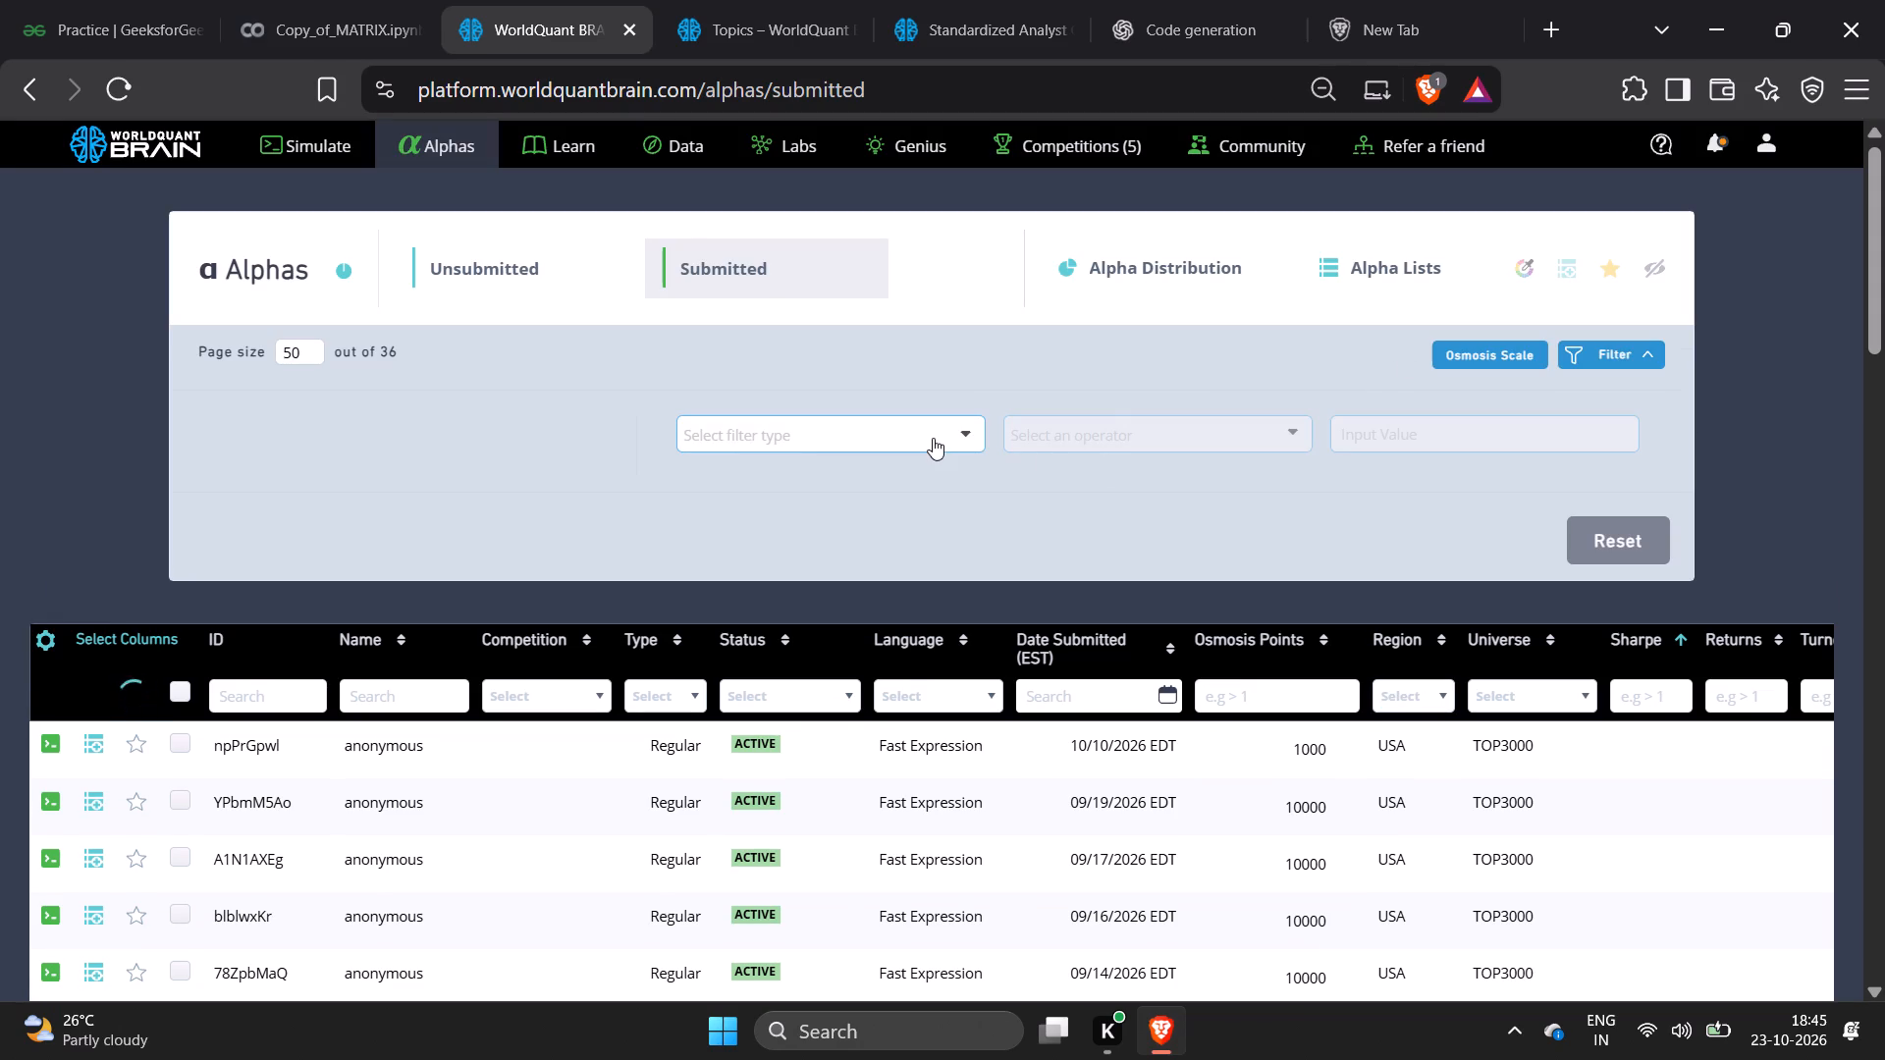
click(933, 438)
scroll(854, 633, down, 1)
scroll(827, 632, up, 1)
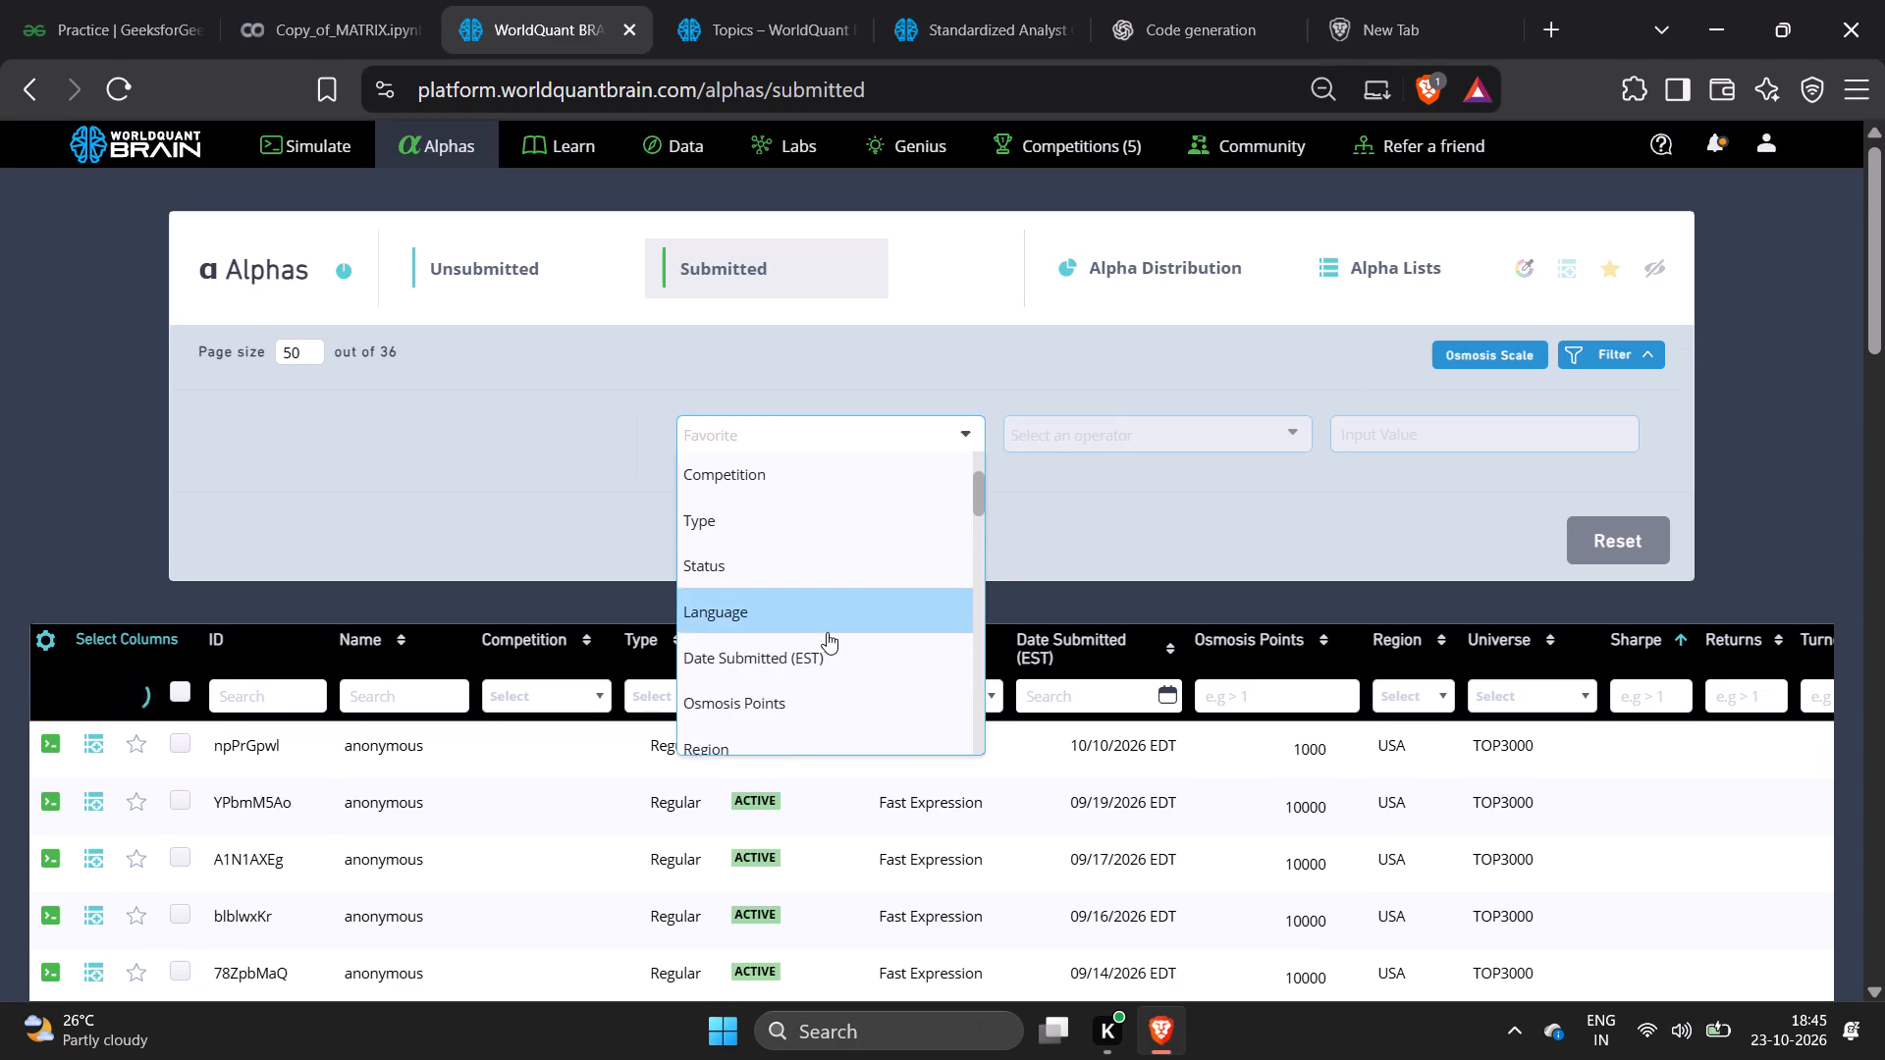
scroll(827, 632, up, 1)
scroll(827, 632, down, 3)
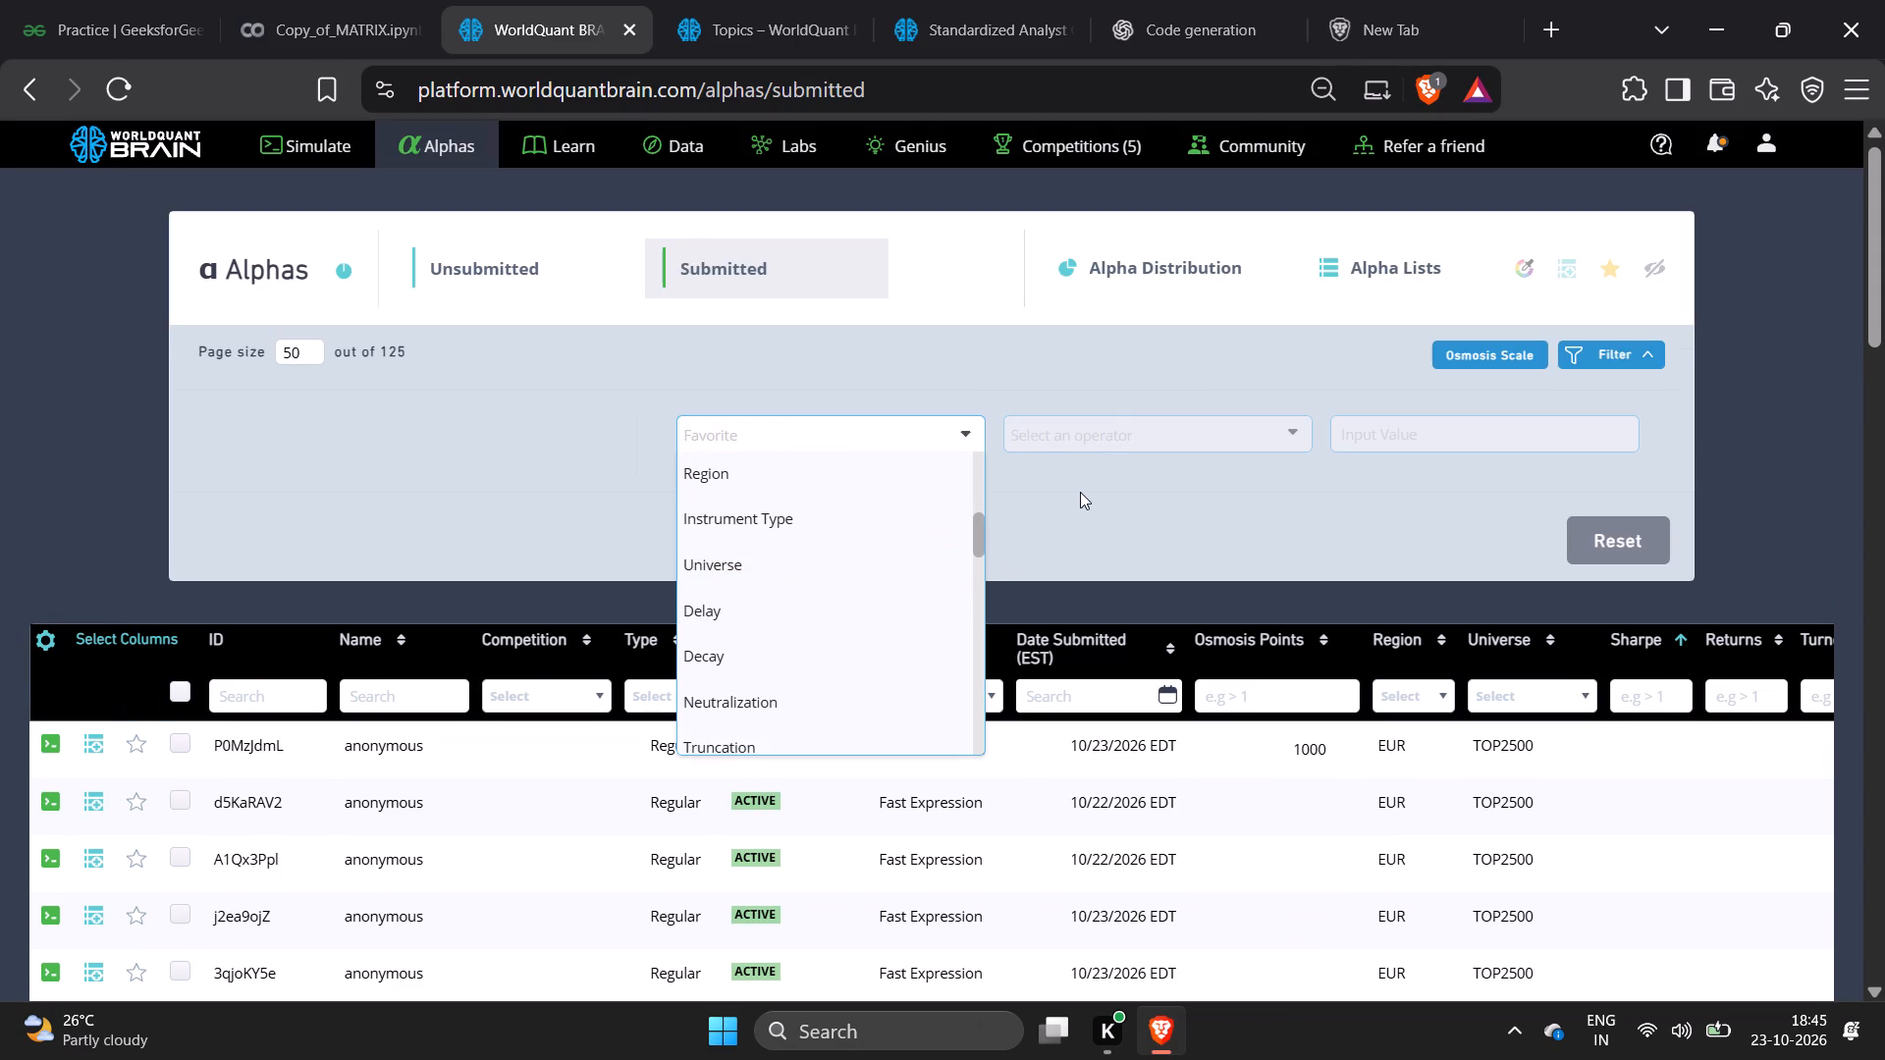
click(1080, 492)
Reload the unfiltered list of submitted alphas and look through its rows.
scroll(1080, 492, down, 3)
scroll(1080, 492, up, 3)
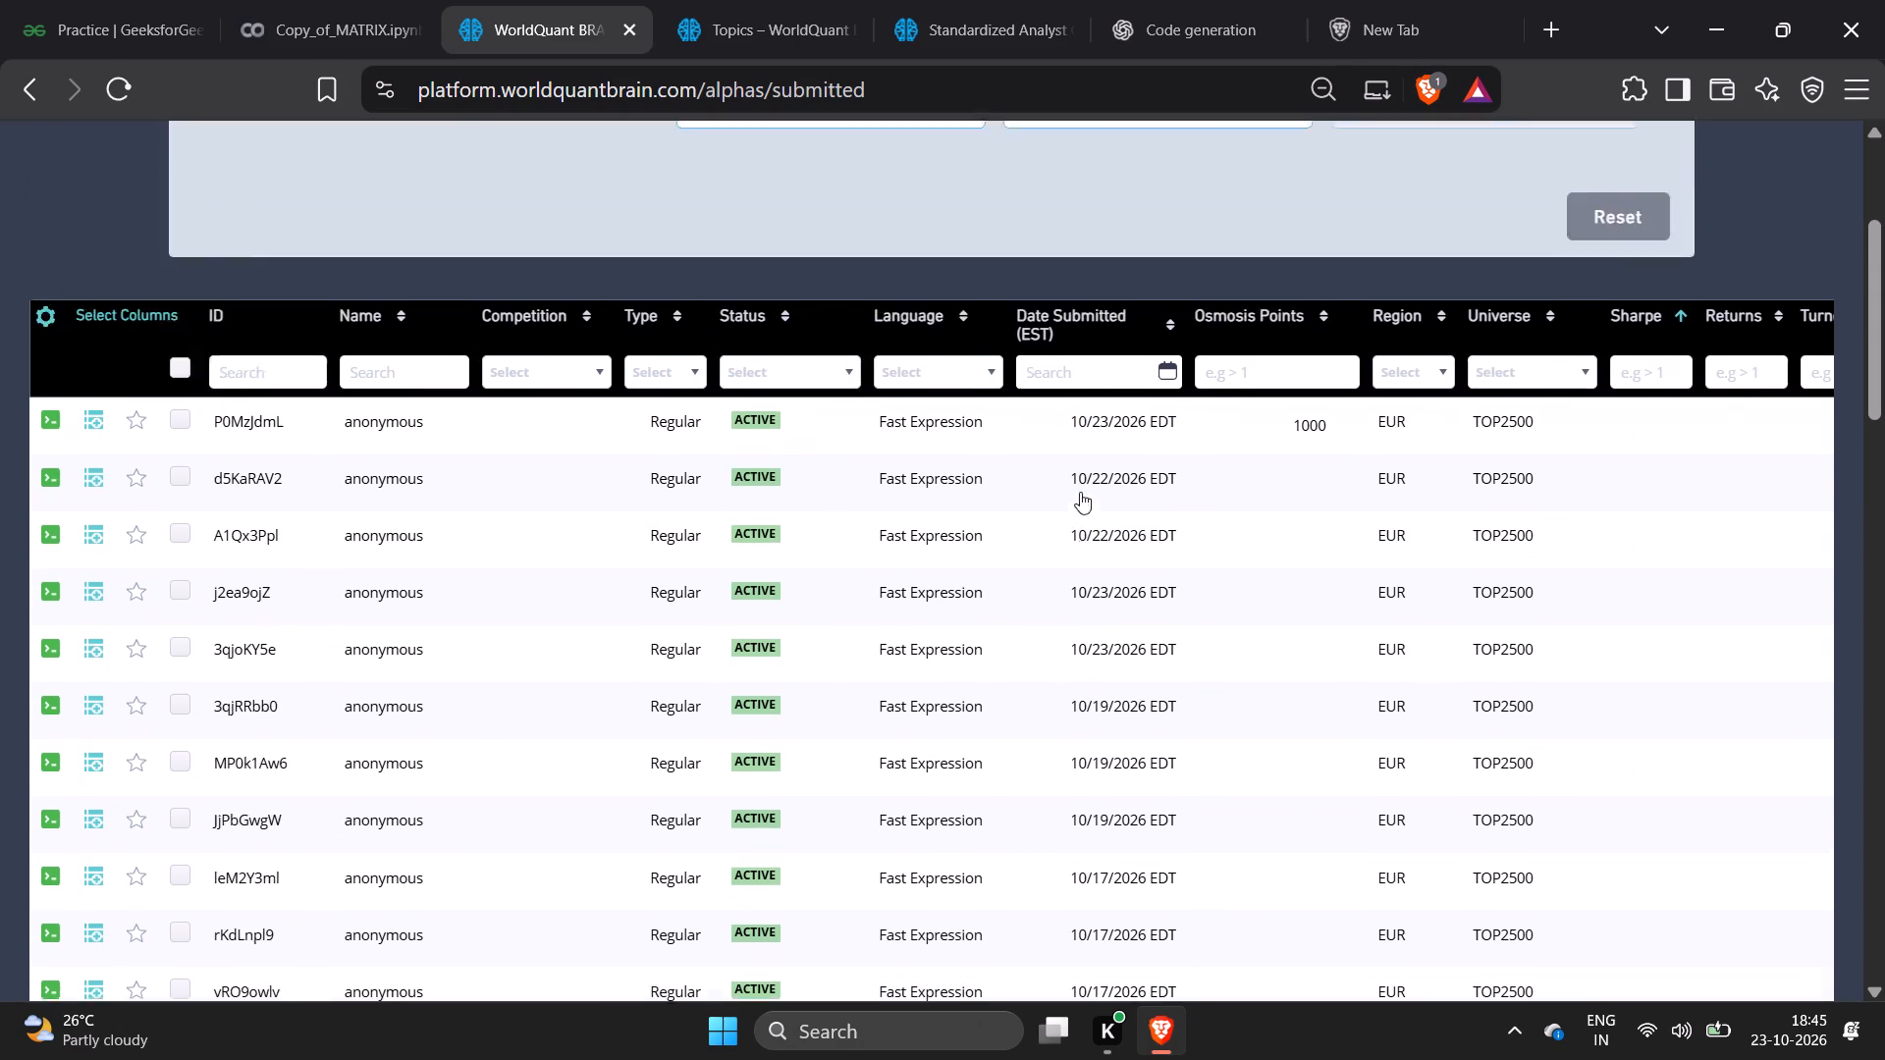
scroll(1080, 492, up, 1)
click(803, 277)
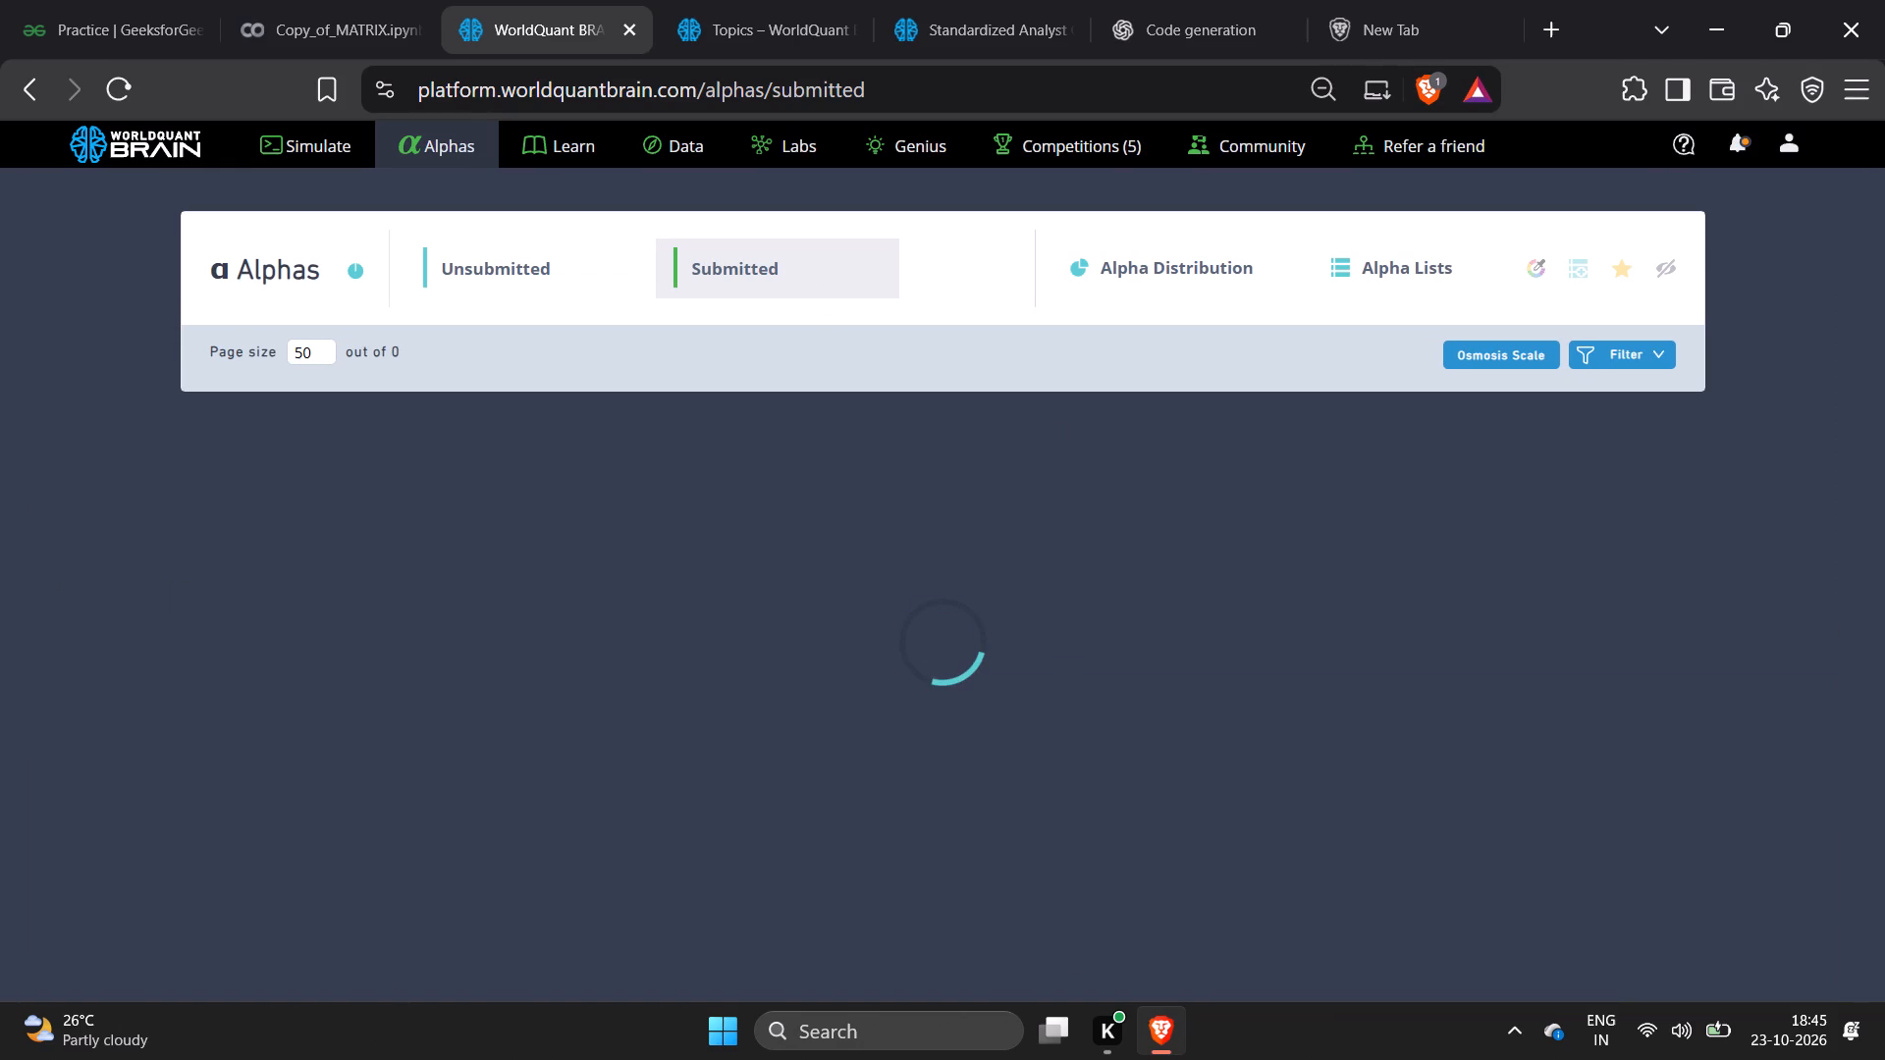
scroll(1260, 522, down, 11)
scroll(1260, 522, up, 17)
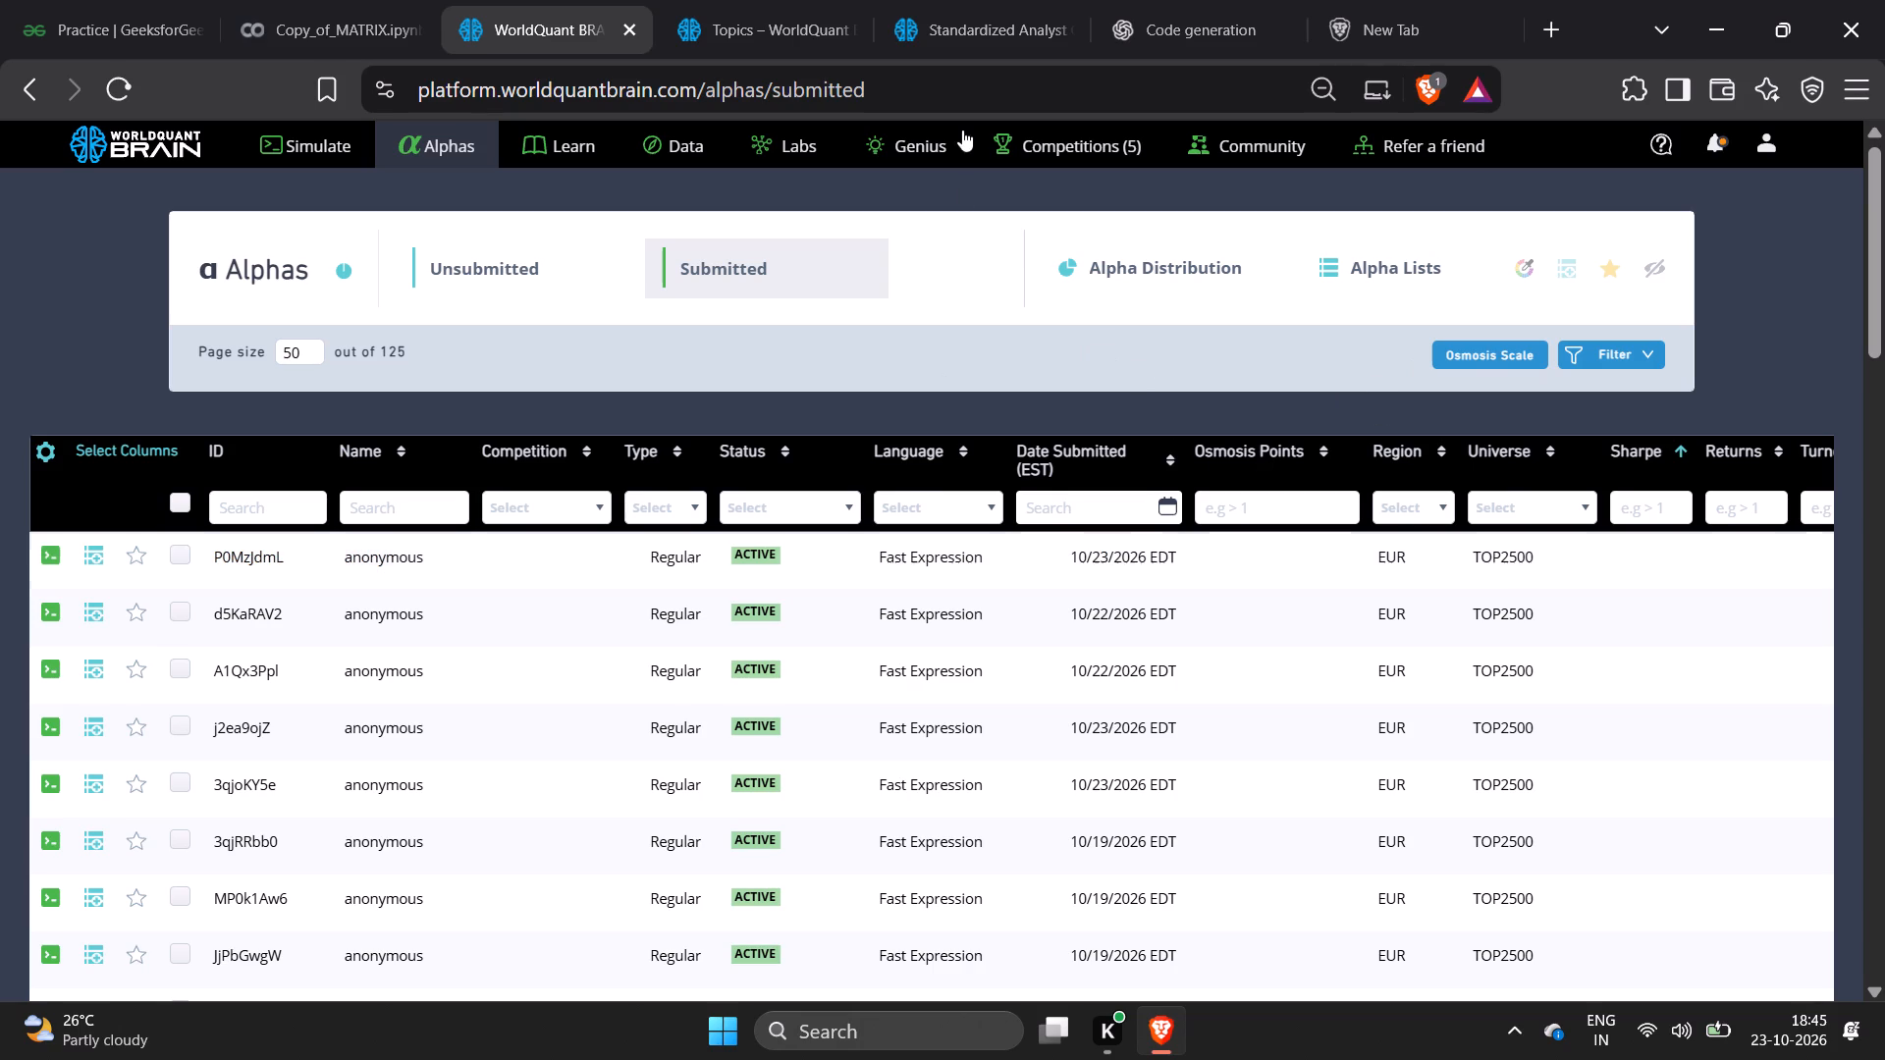
Open the Genius page and examine the eligibility criteria and the pyramid tables for the current quarter.
click(936, 132)
scroll(965, 679, down, 3)
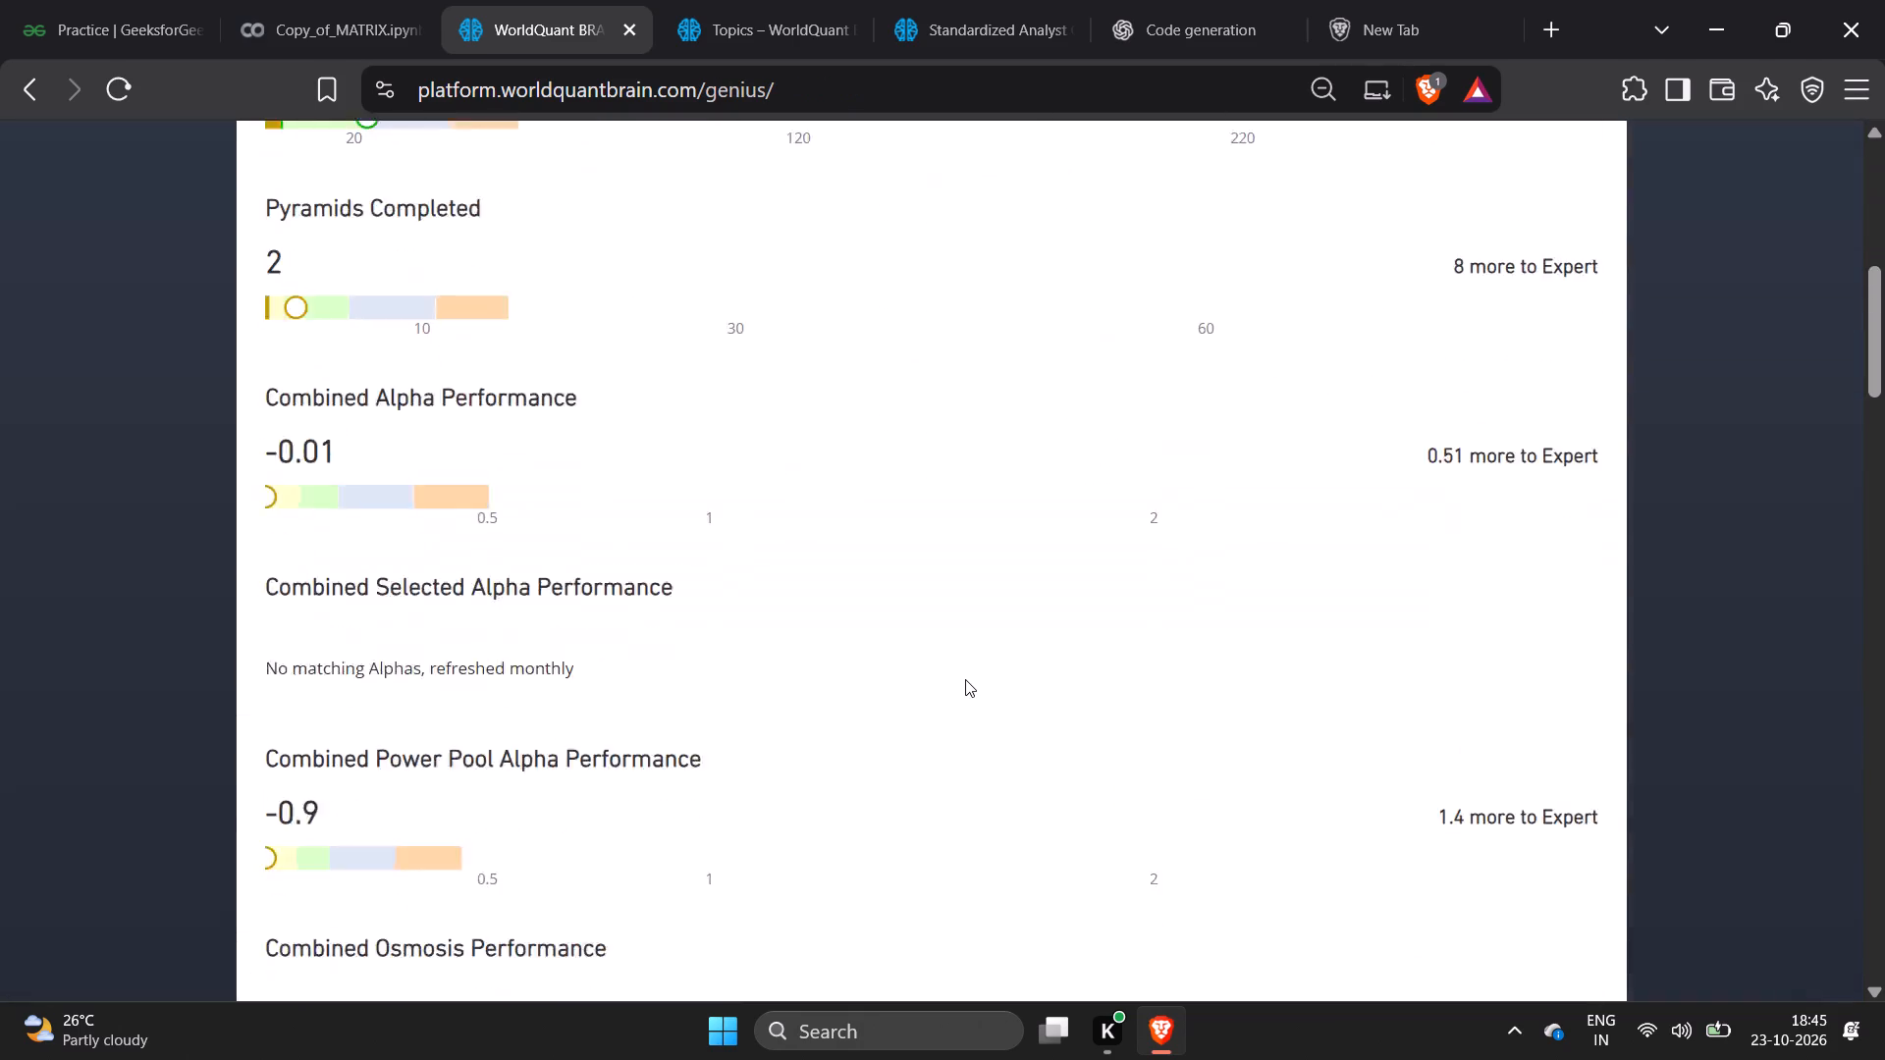
scroll(965, 679, down, 11)
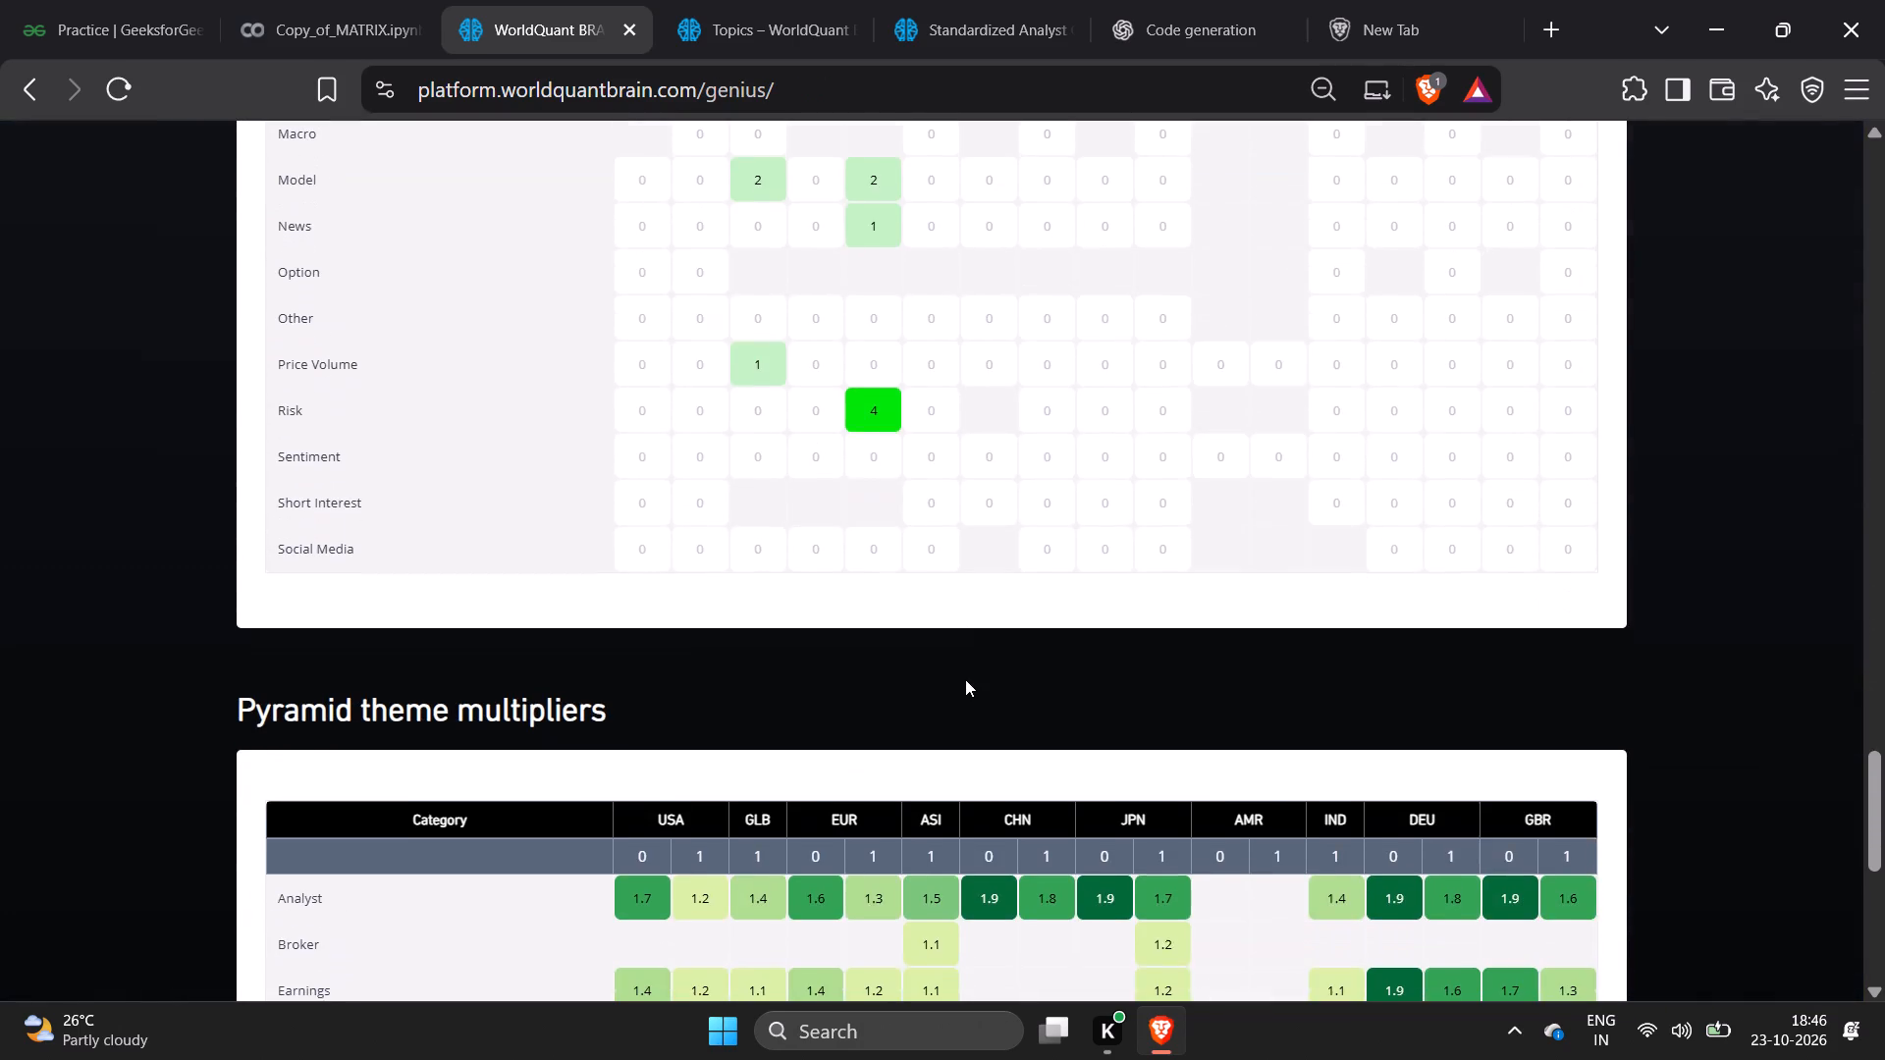
scroll(965, 679, down, 3)
scroll(965, 679, up, 20)
scroll(965, 679, up, 1)
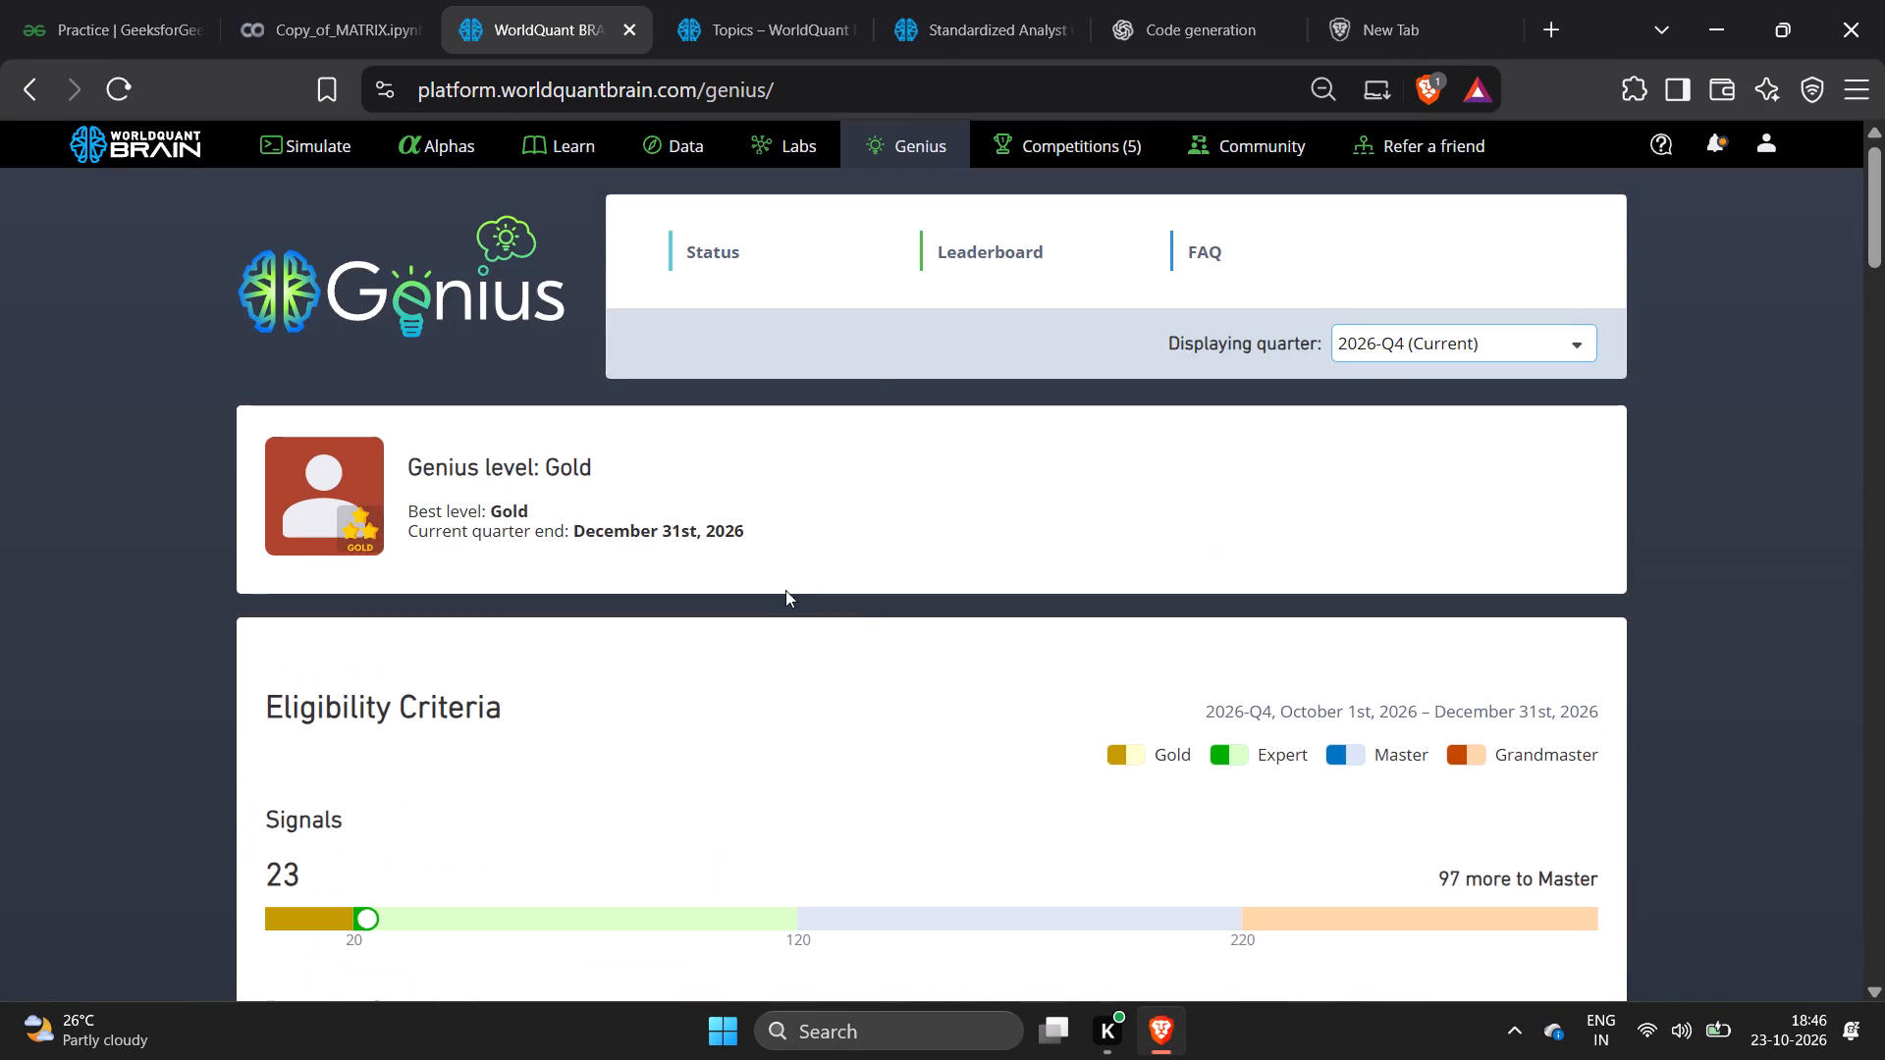
click(795, 143)
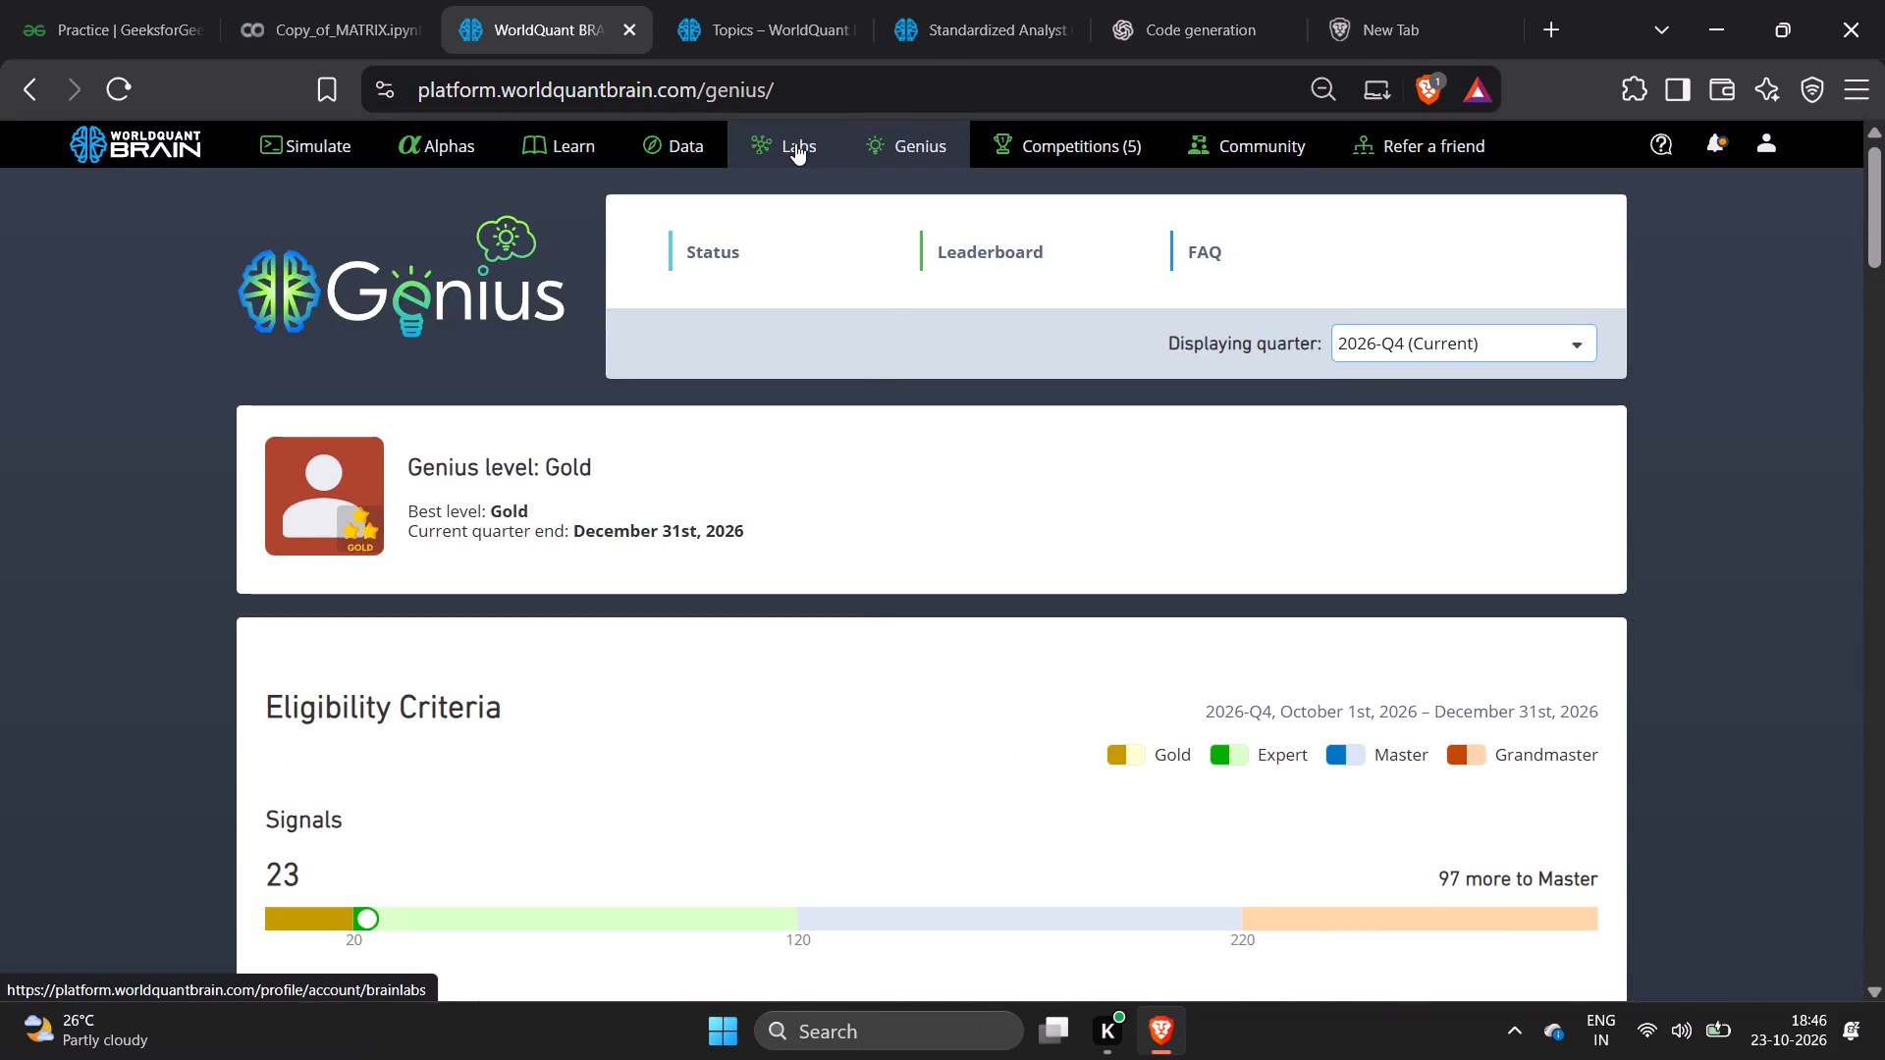
click(890, 151)
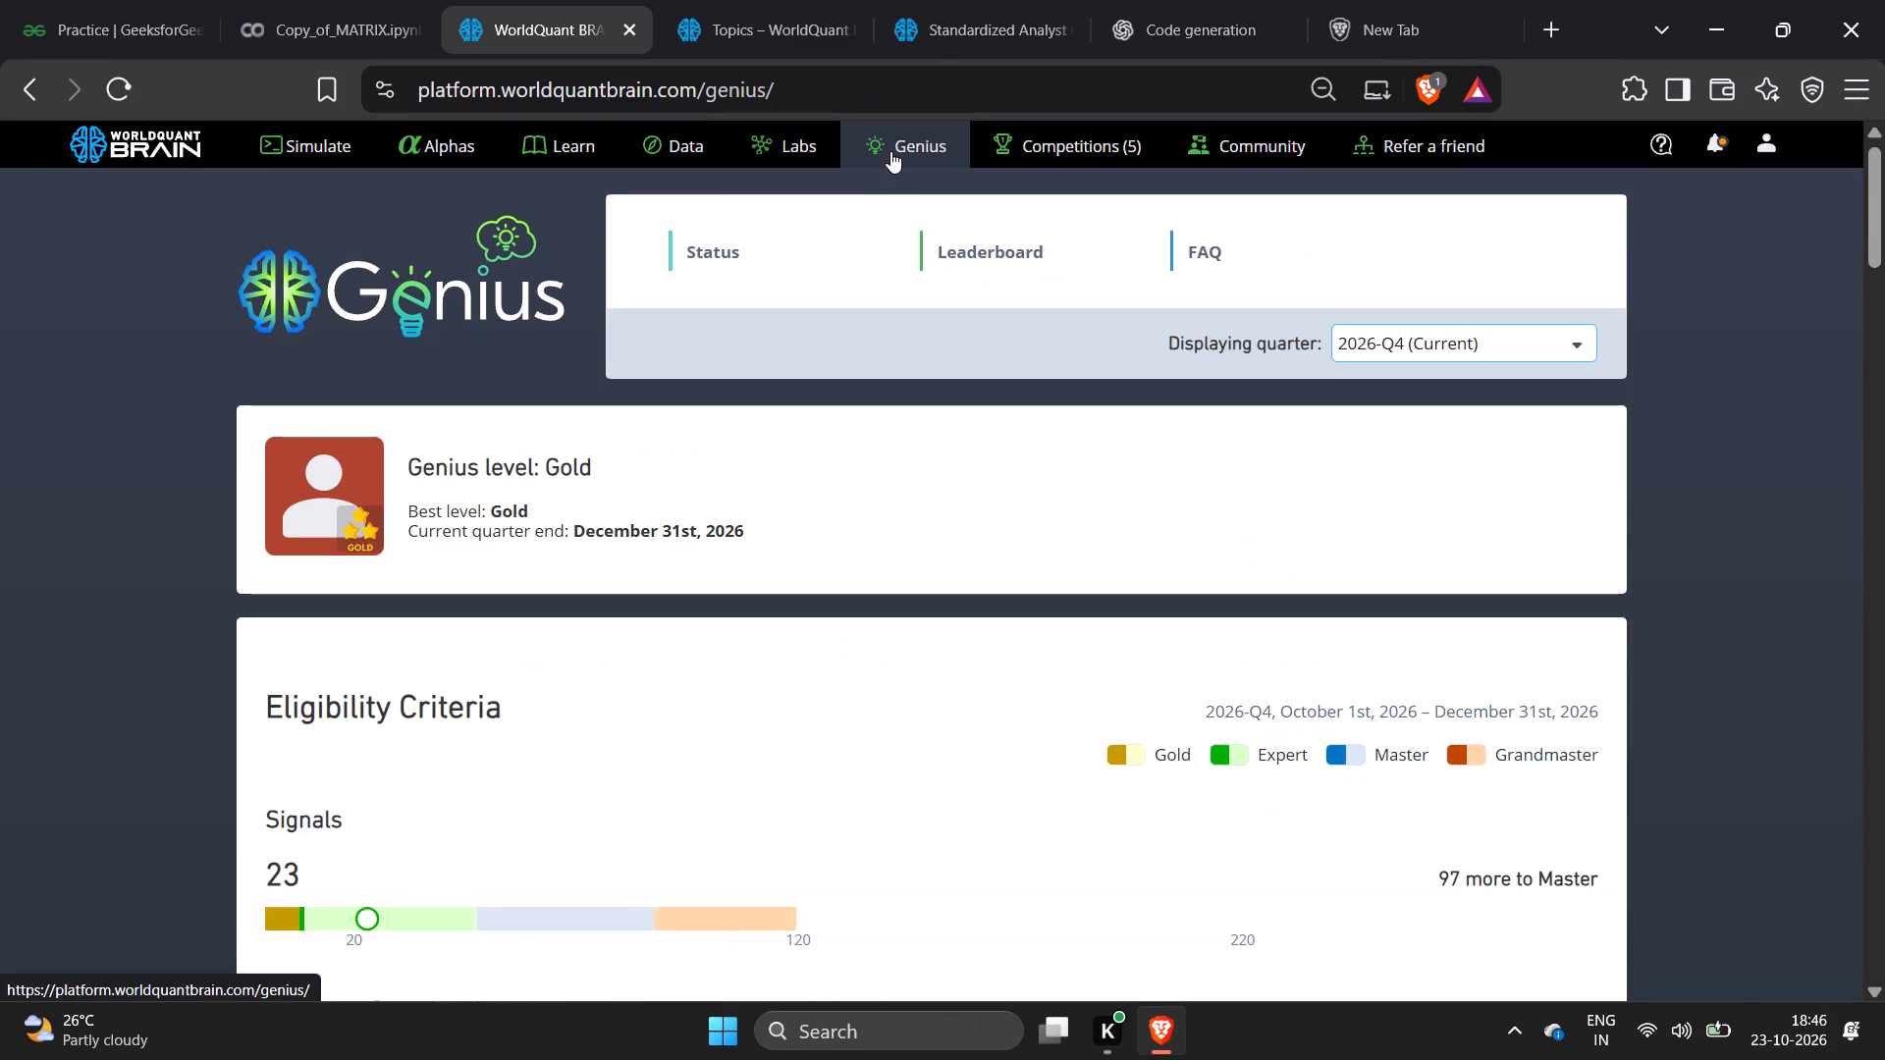
Reload the Genius page and examine the eligibility criteria for the current quarter.
click(891, 161)
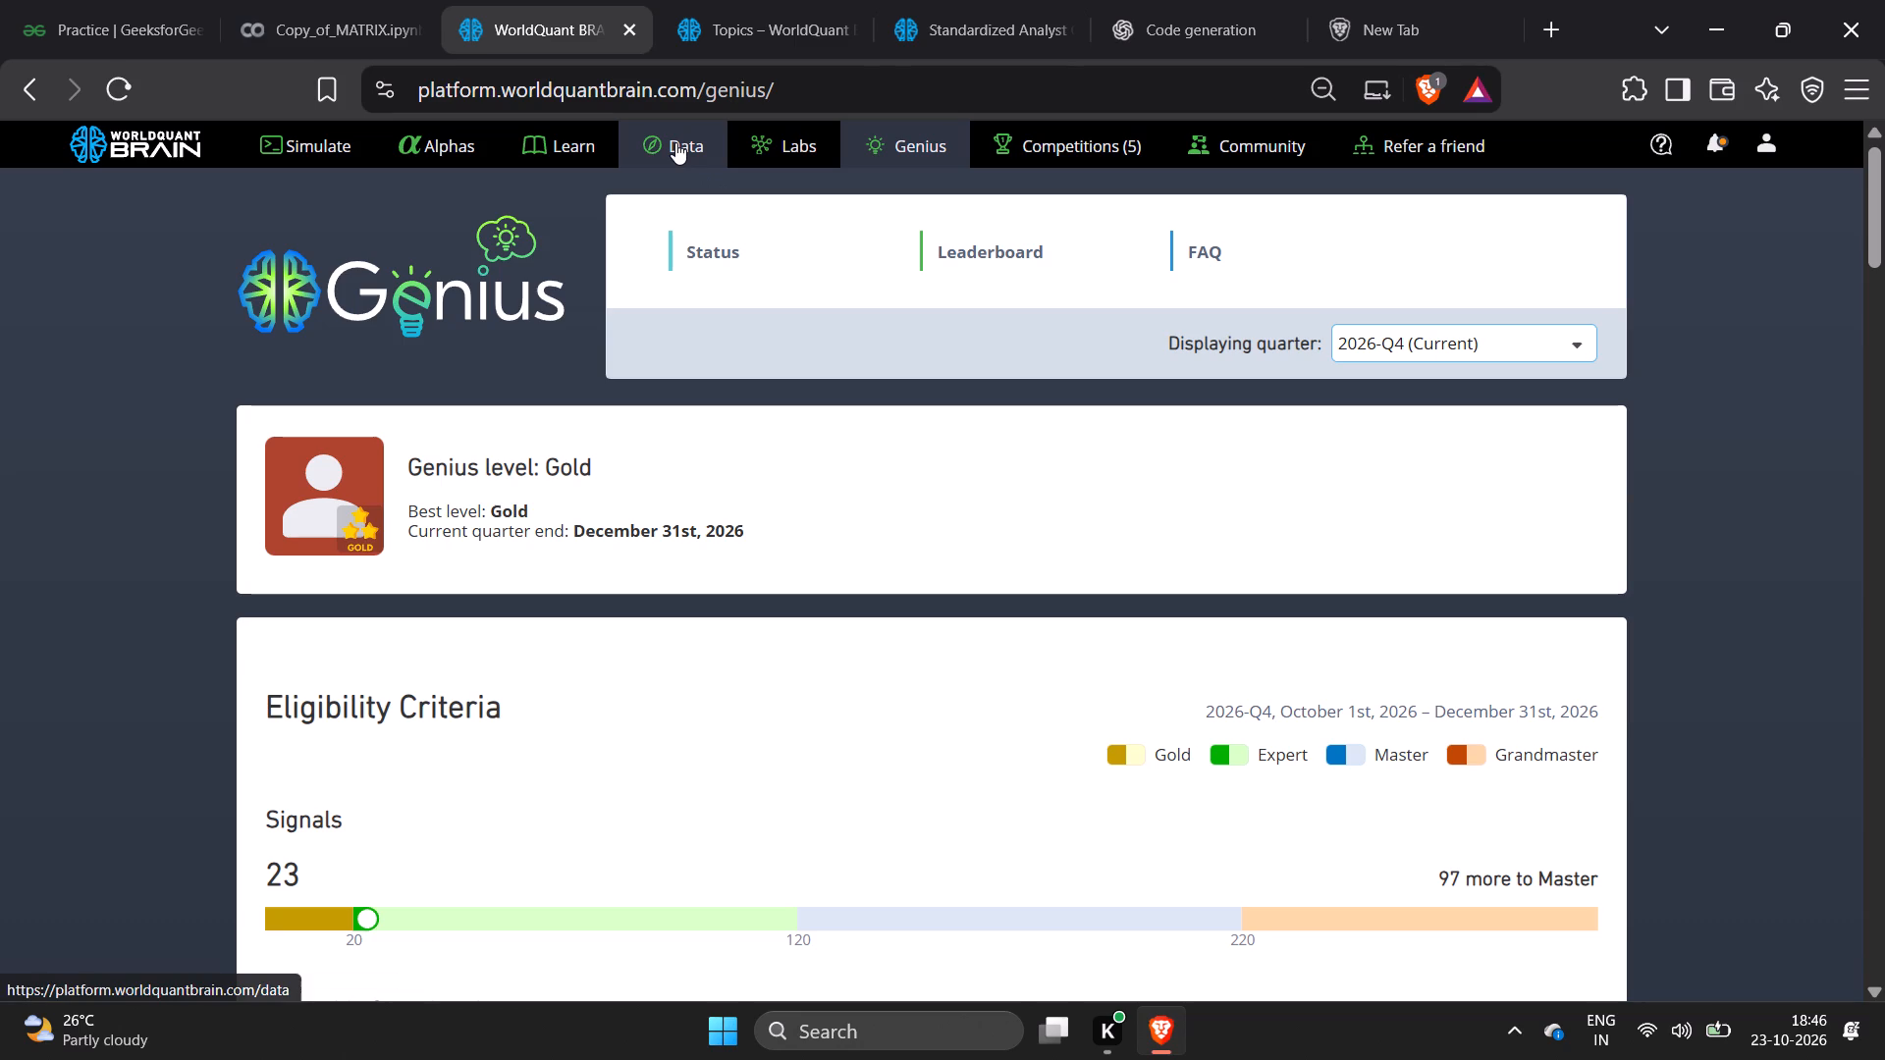
click(889, 156)
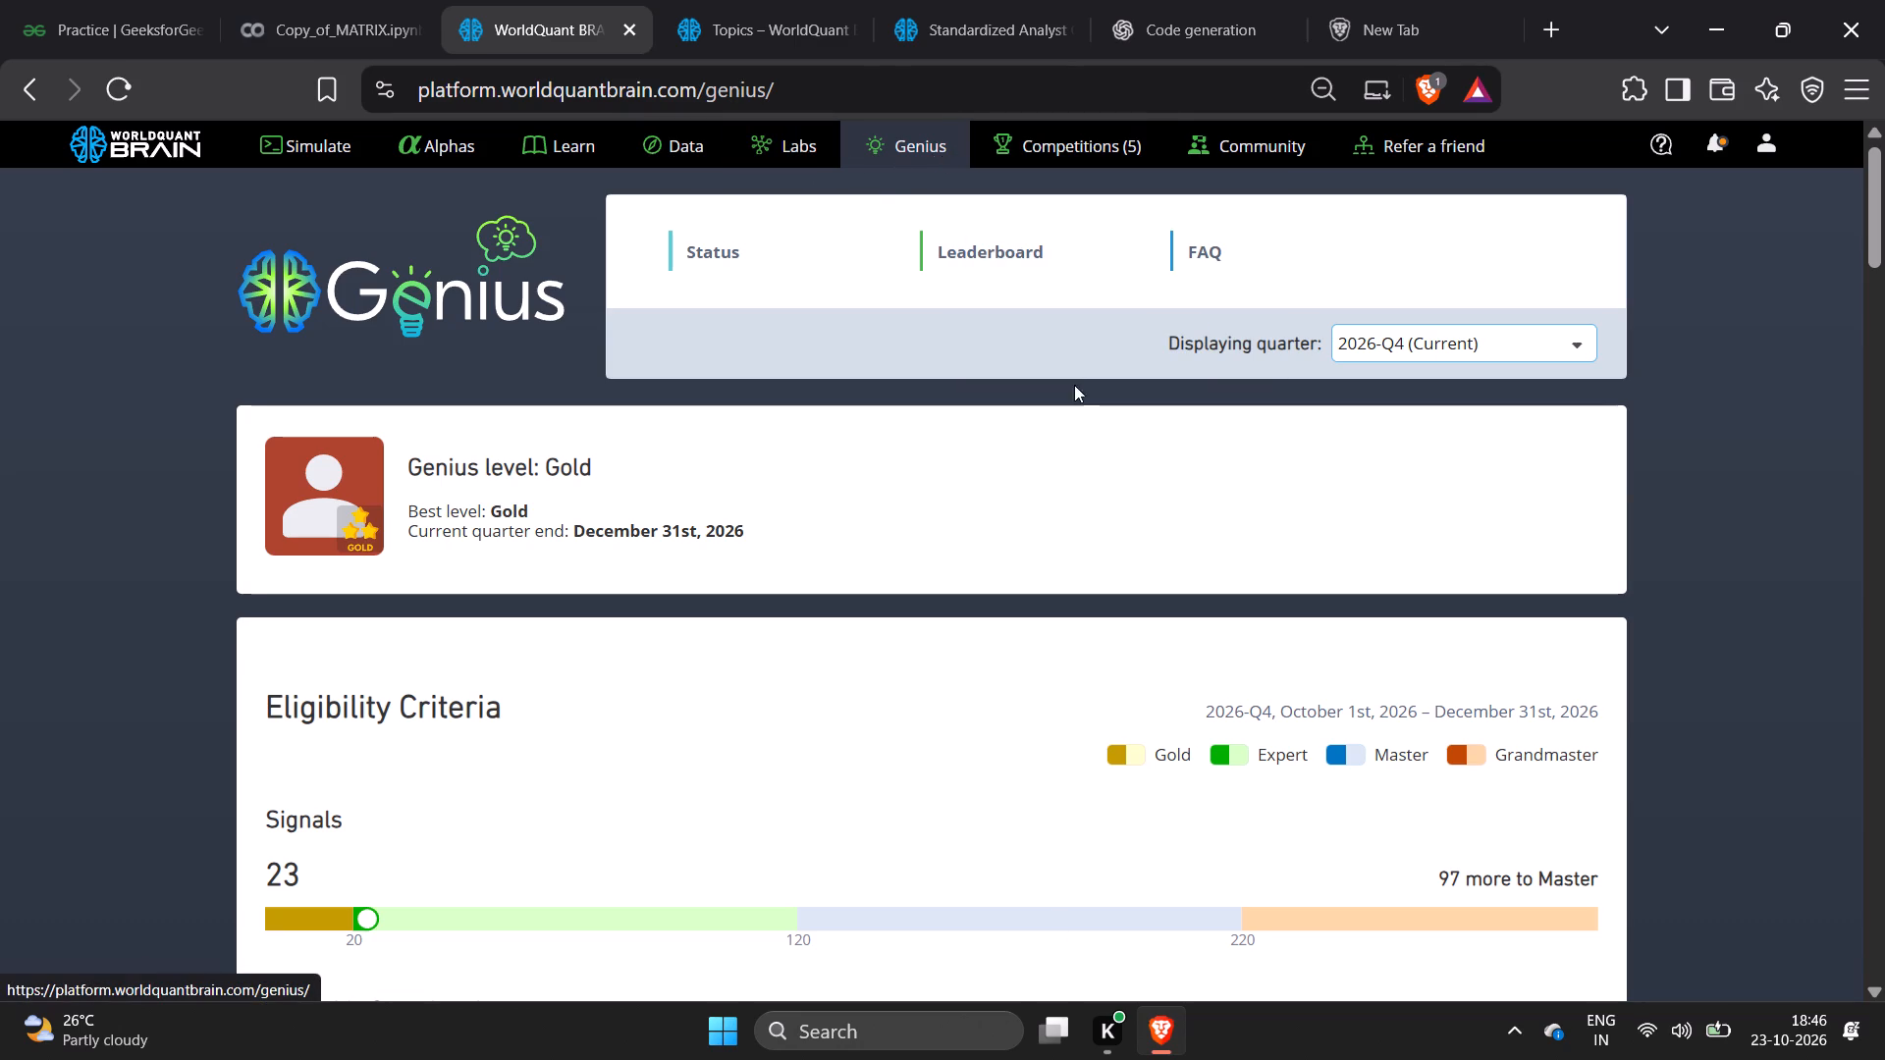
scroll(1074, 385, down, 5)
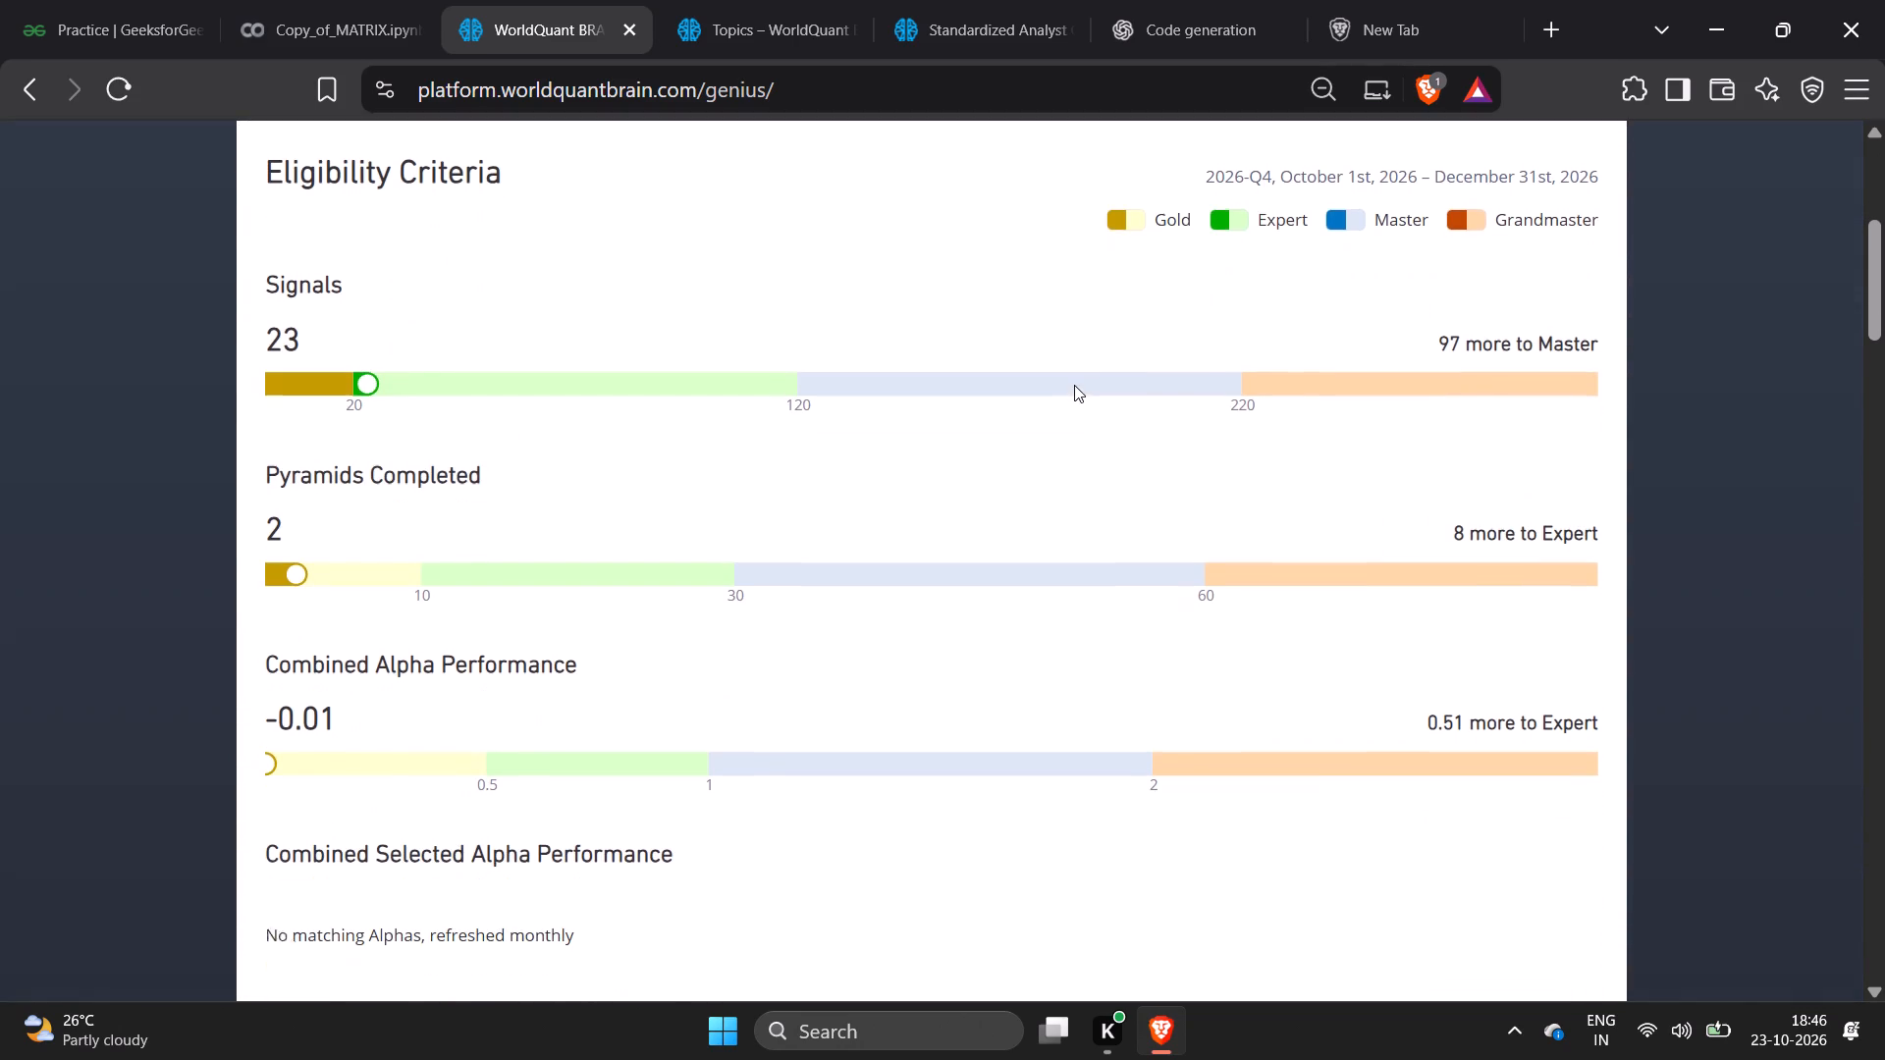
scroll(1074, 385, down, 1)
scroll(1074, 385, up, 8)
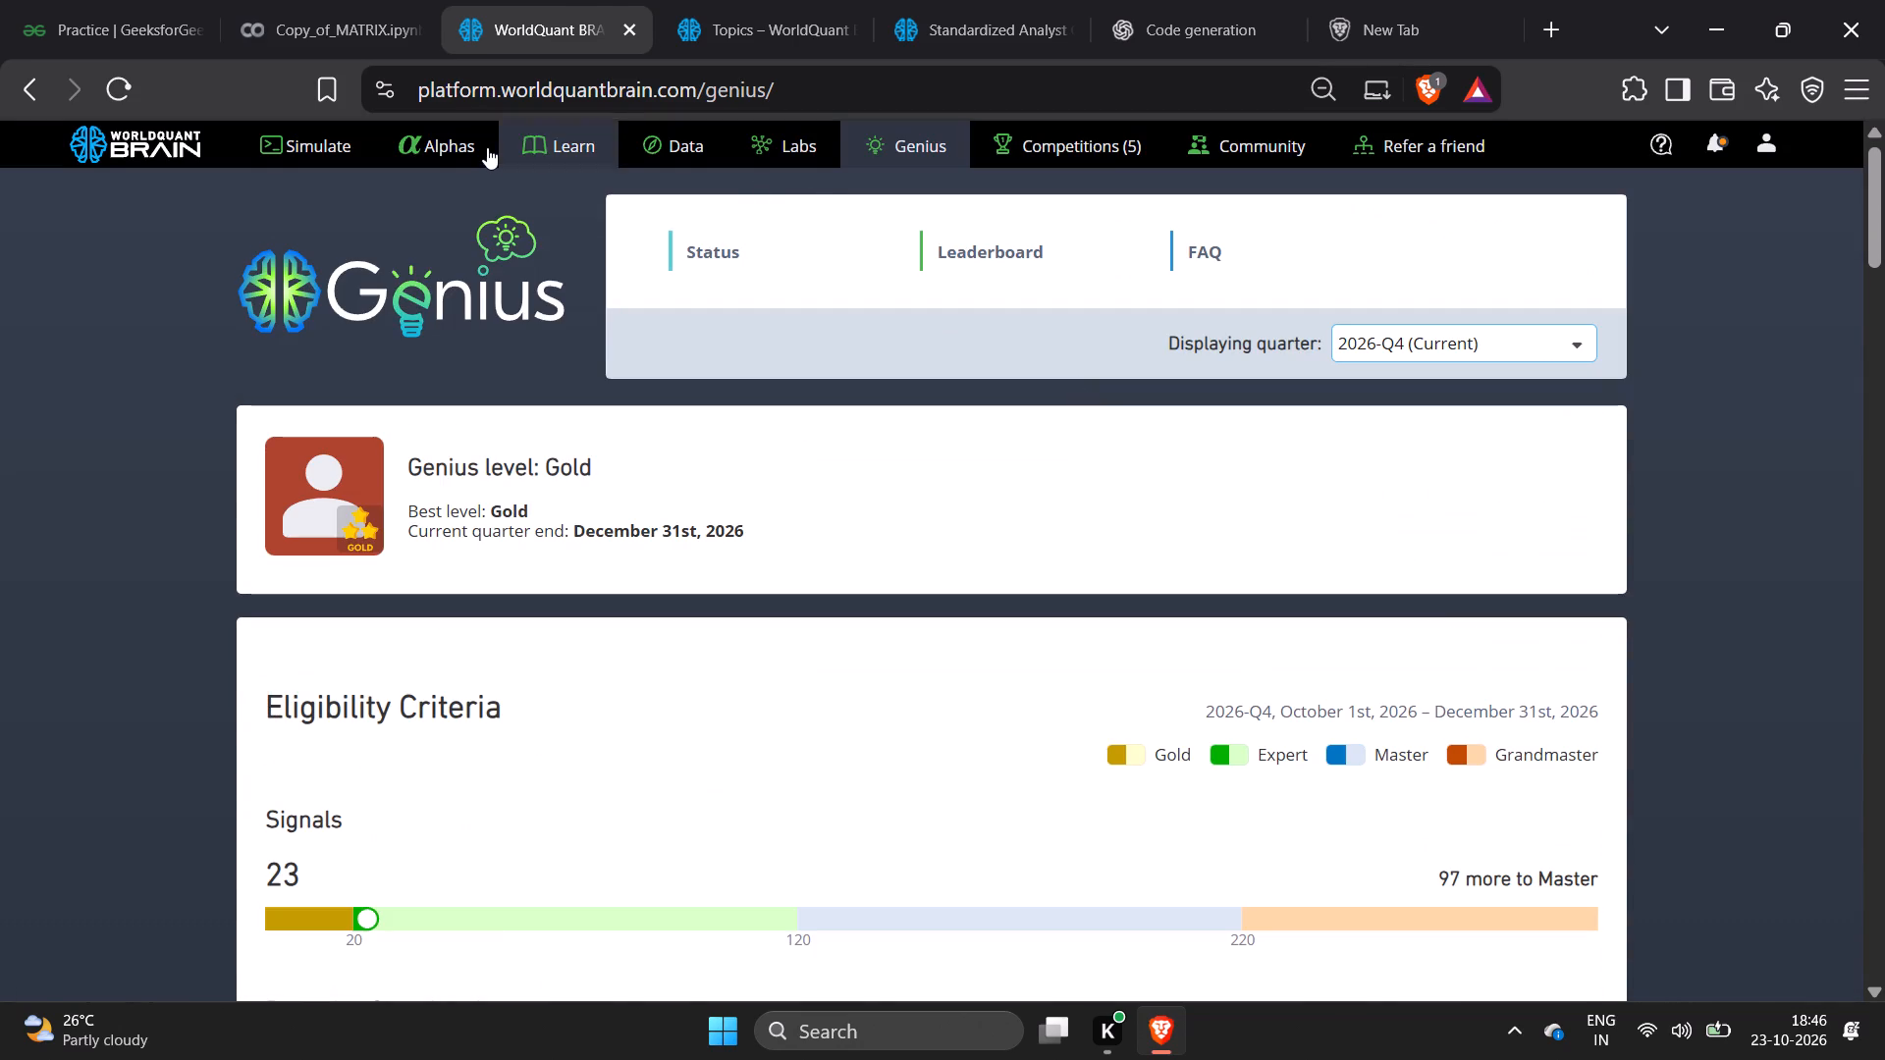
Open the list of submitted alphas and look through the regions and Osmosis Points of its rows.
click(487, 147)
click(746, 268)
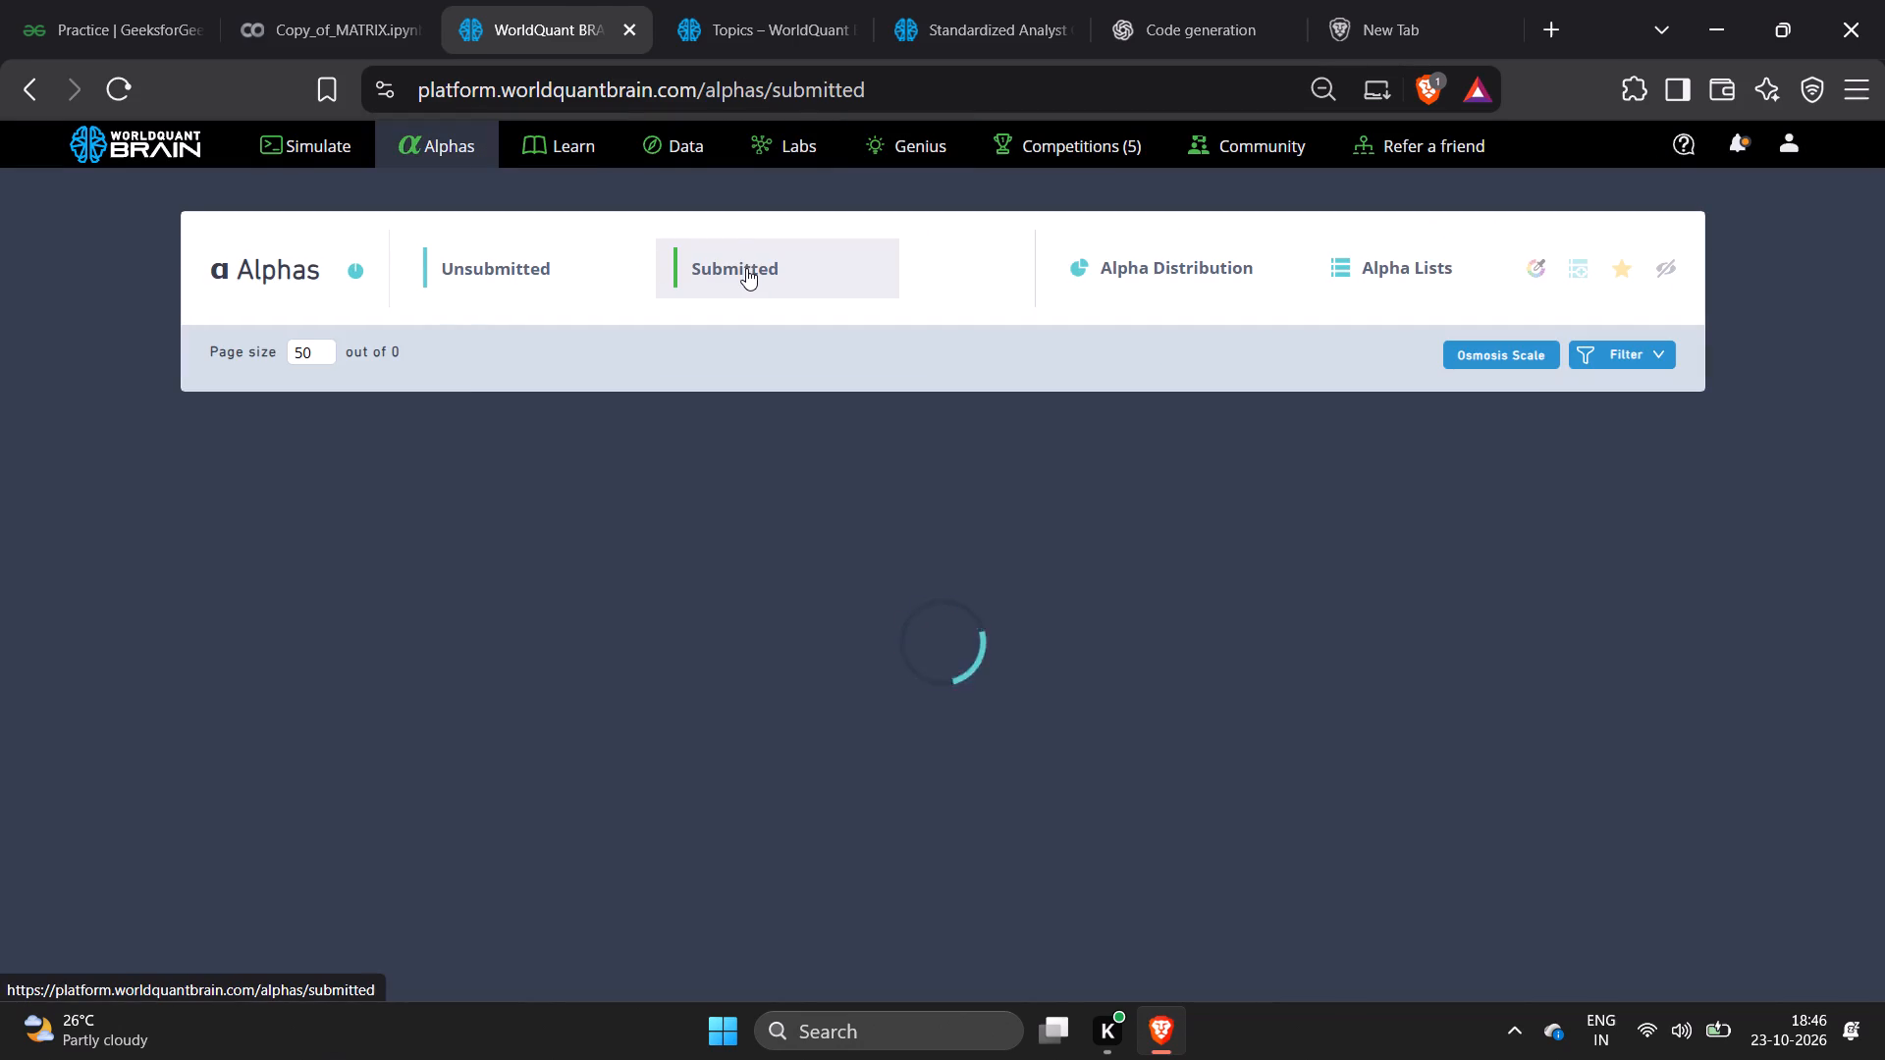
click(746, 268)
click(746, 268)
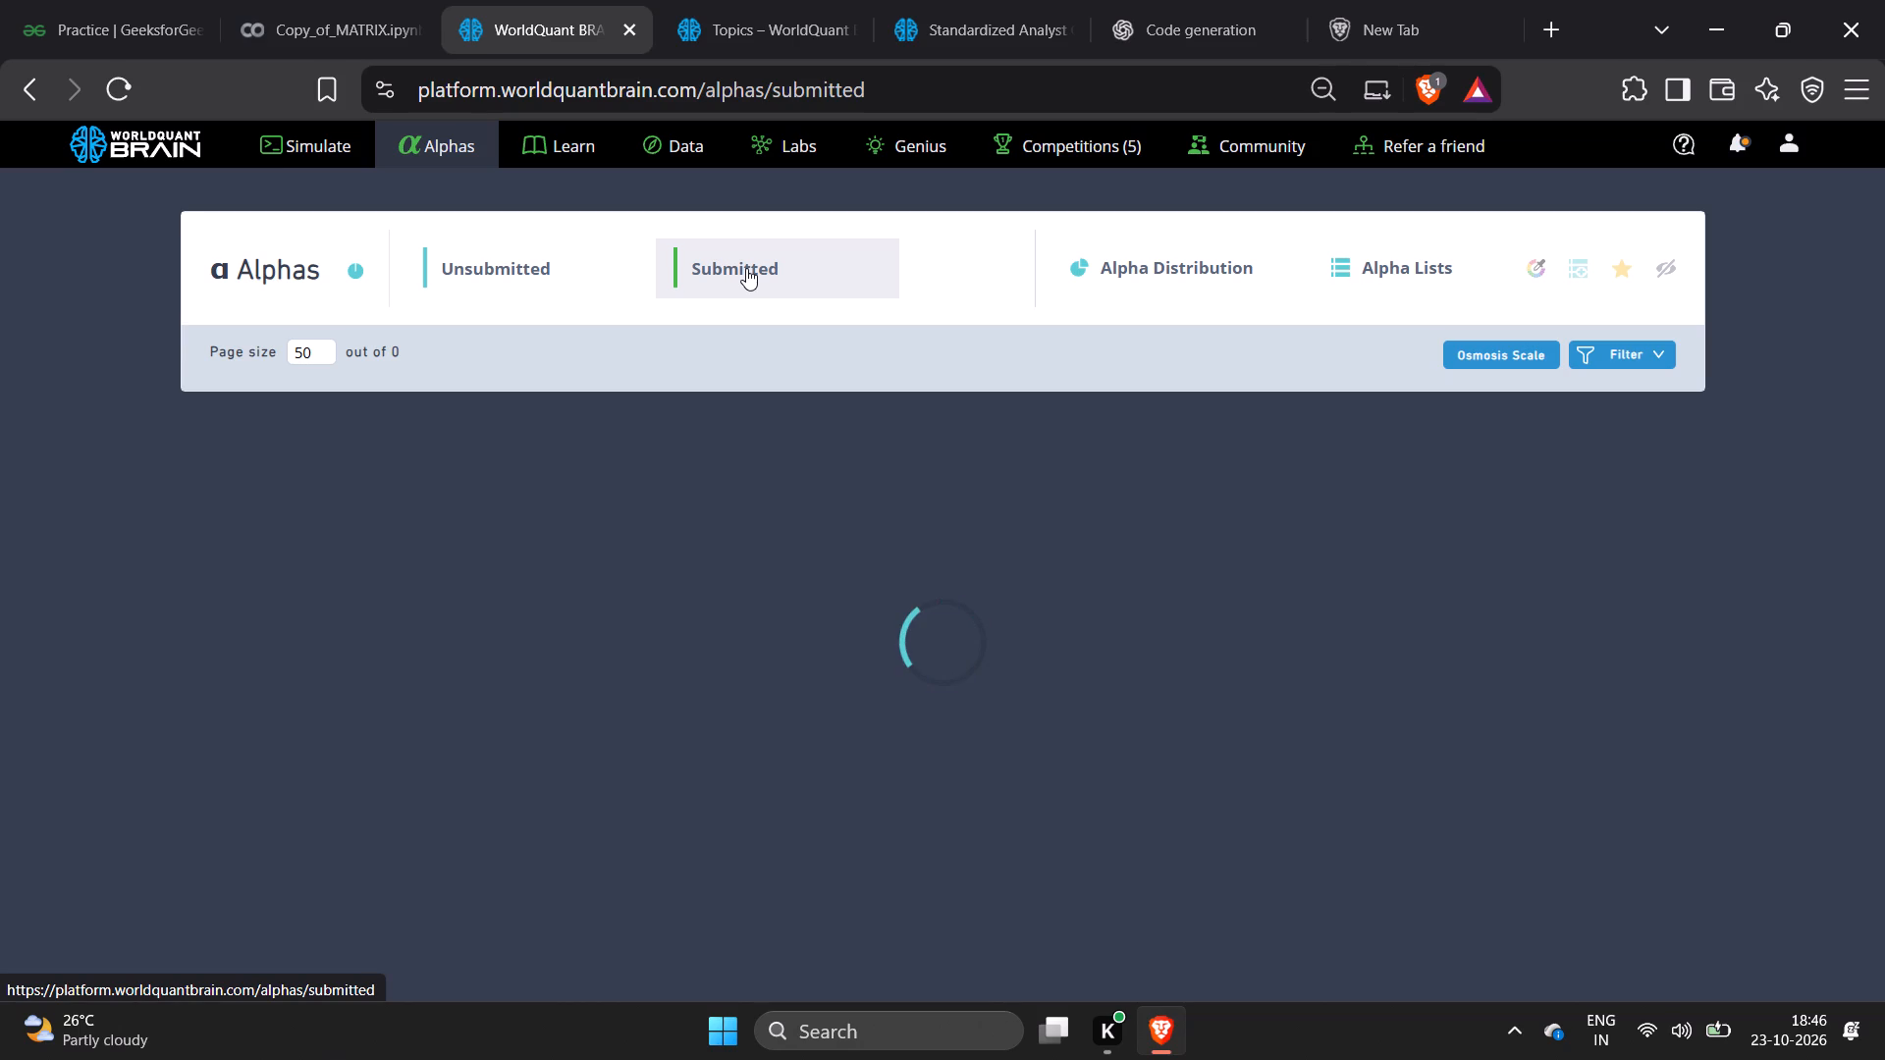
scroll(775, 523, down, 19)
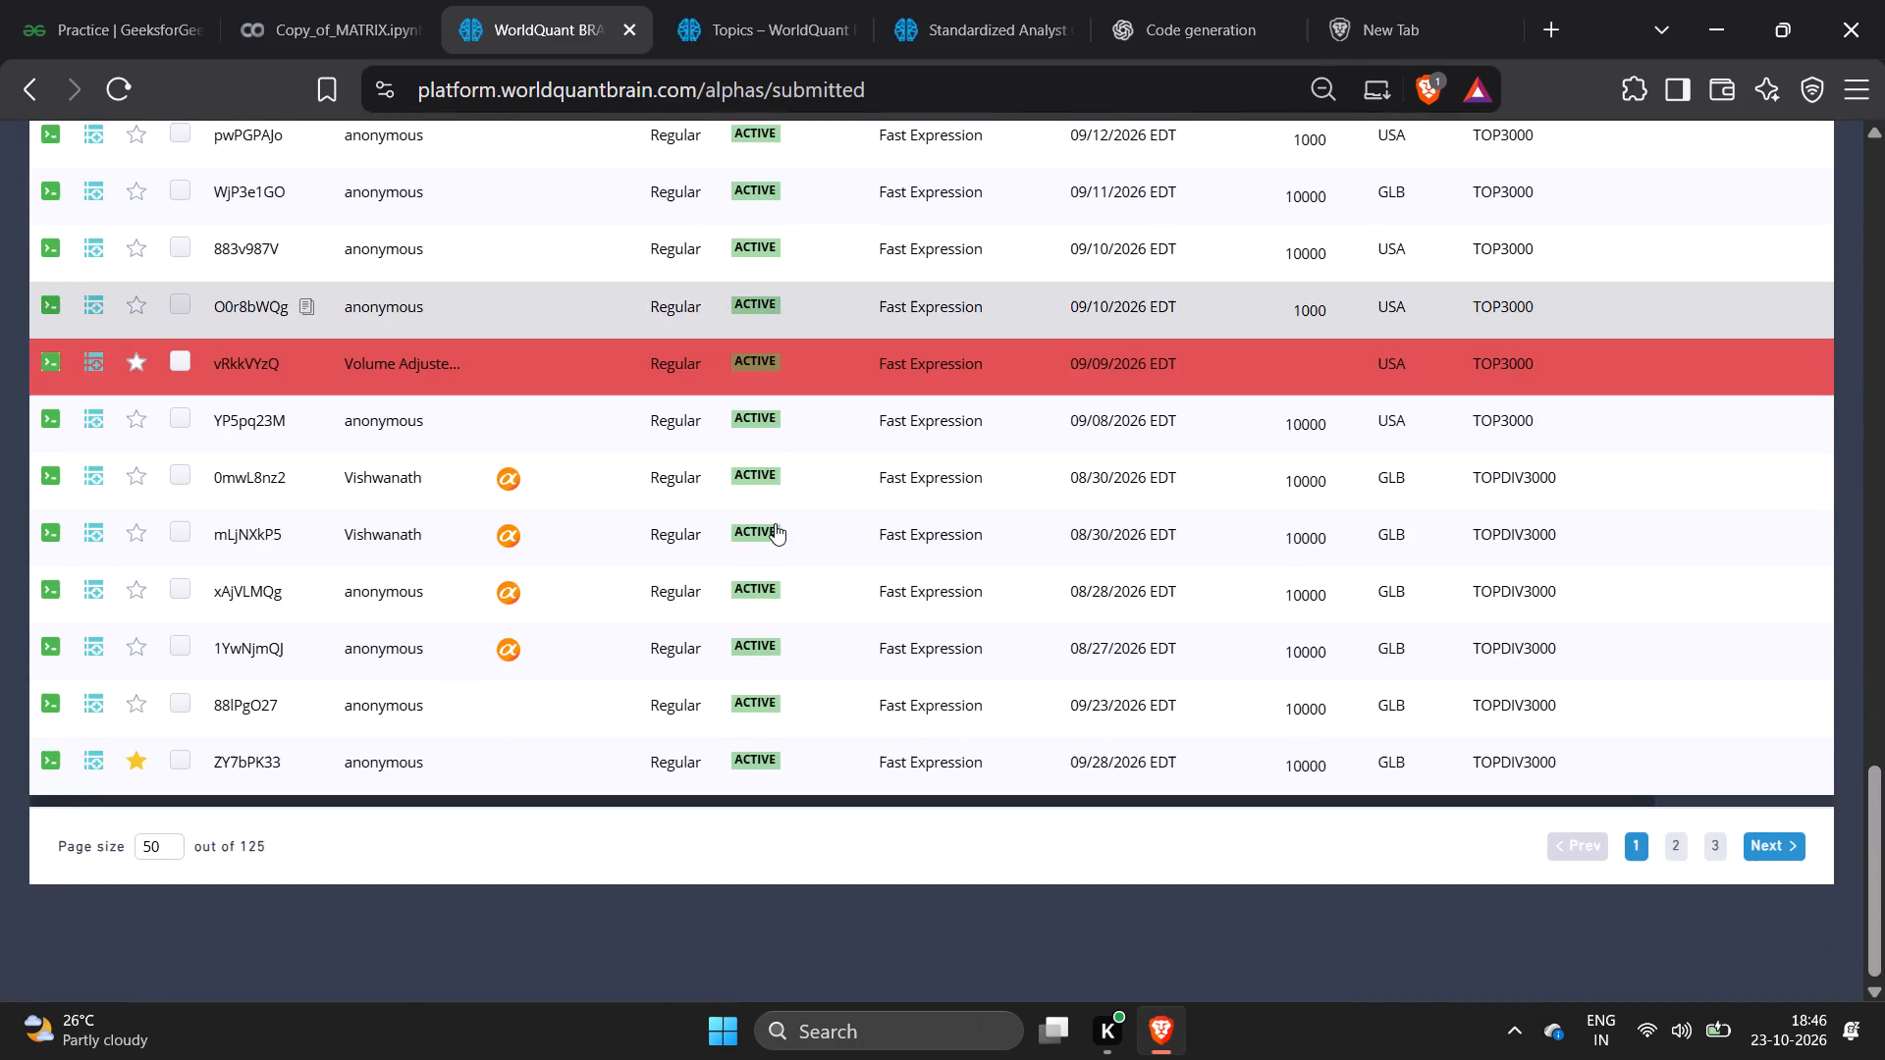
scroll(775, 523, up, 17)
scroll(995, 729, down, 12)
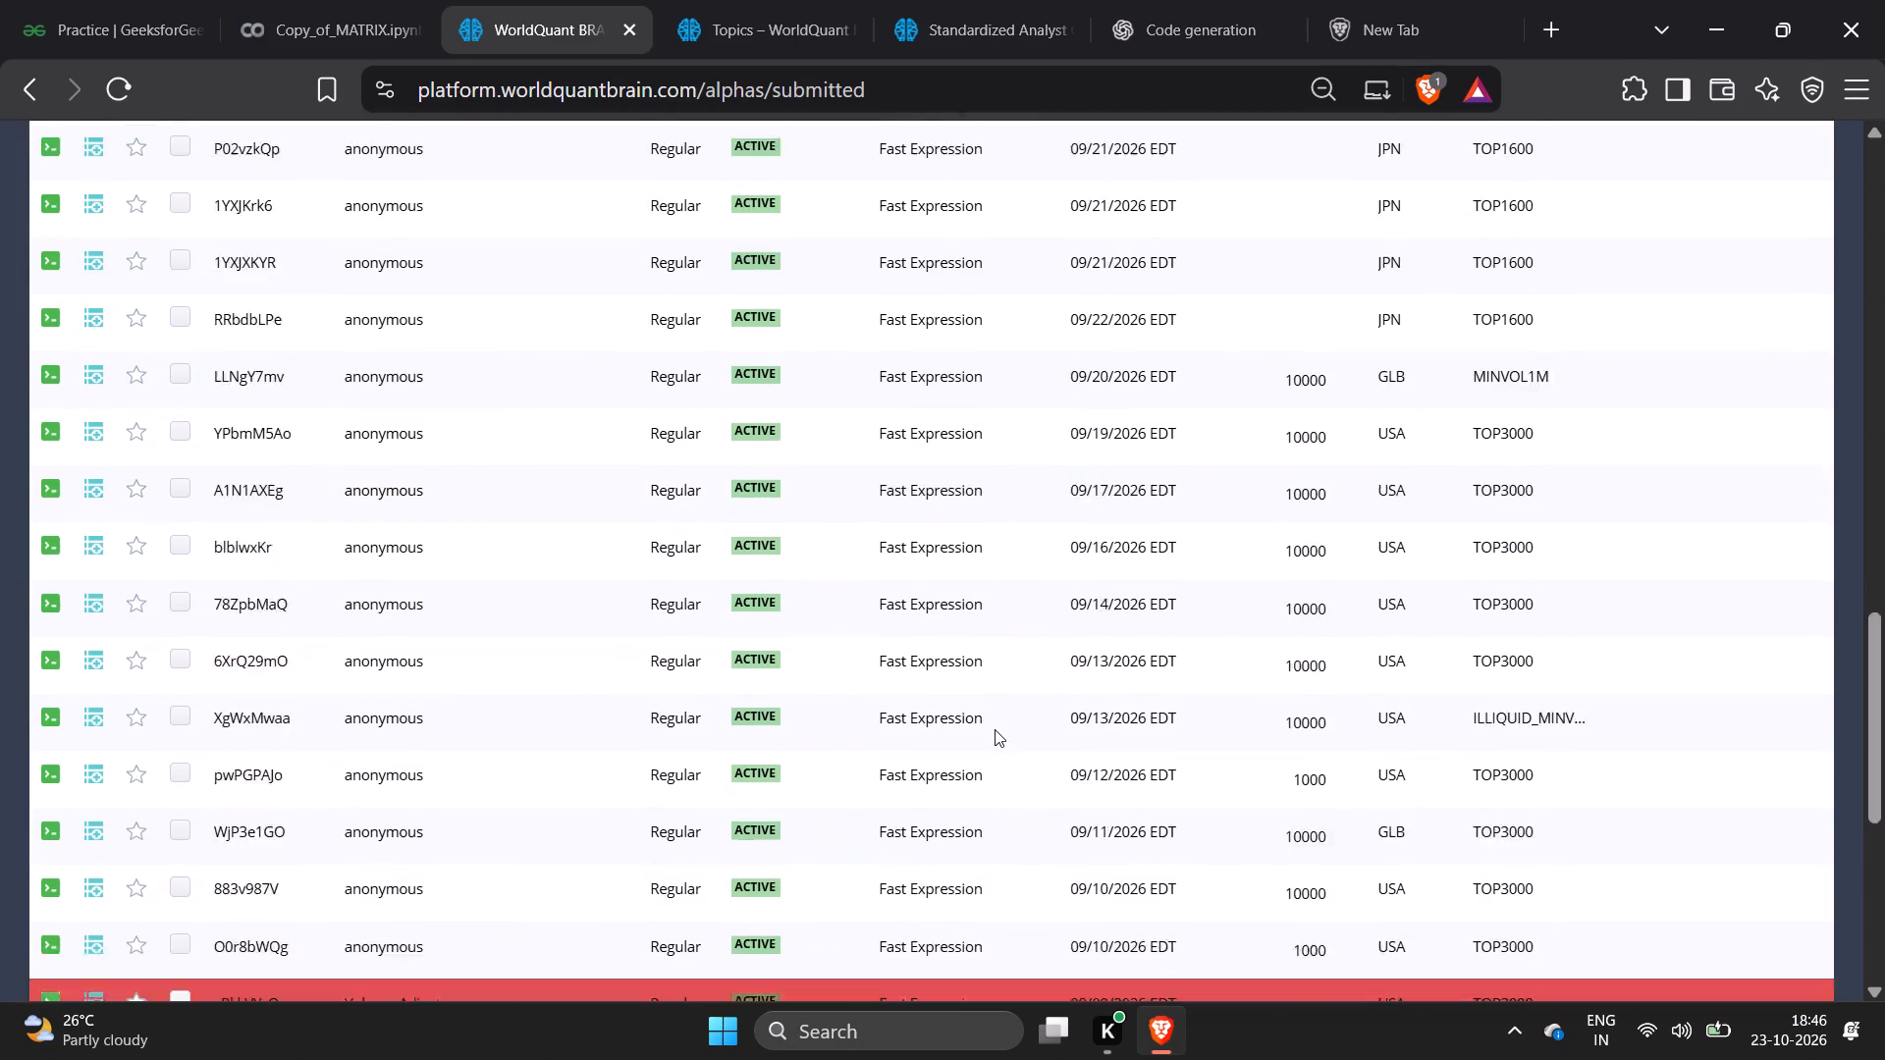
scroll(911, 782, up, 11)
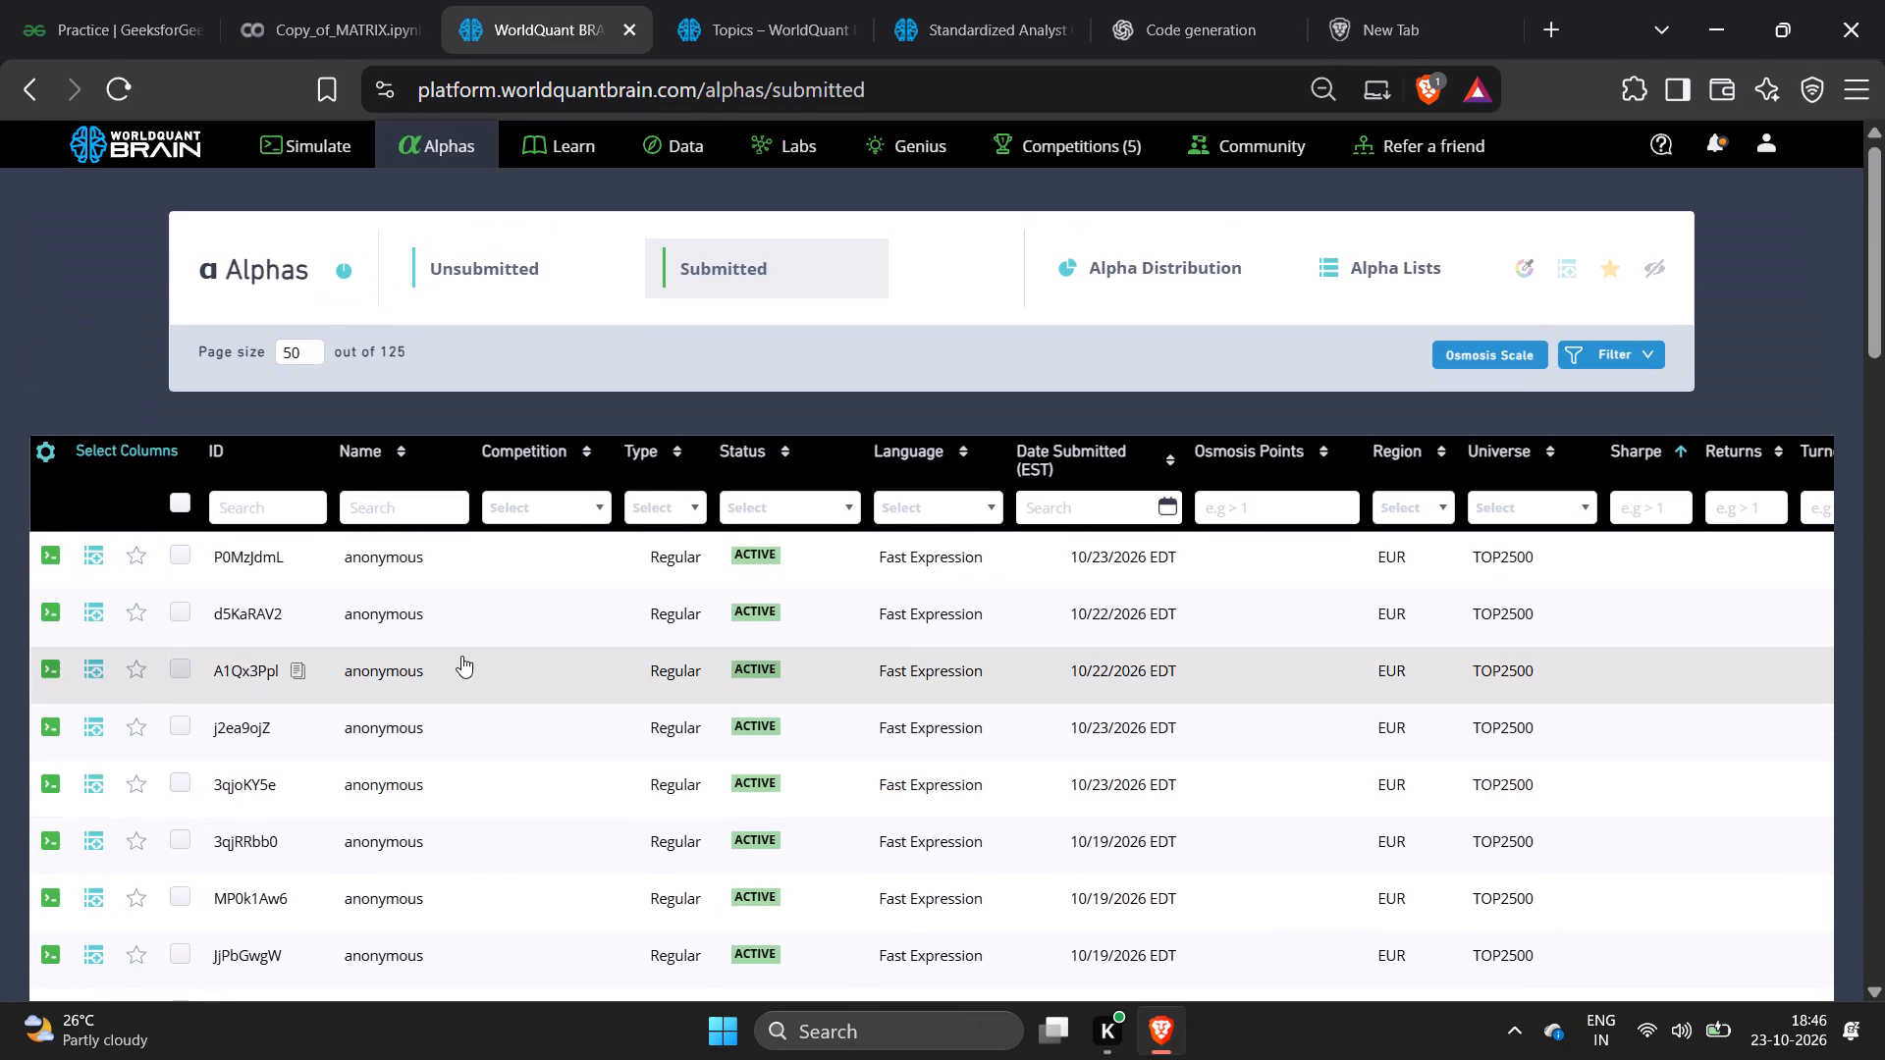
Set the page size of the submitted alphas list to 100.
click(303, 350)
key(BackSpace)
key(BackSpace)
key(BackSpace)
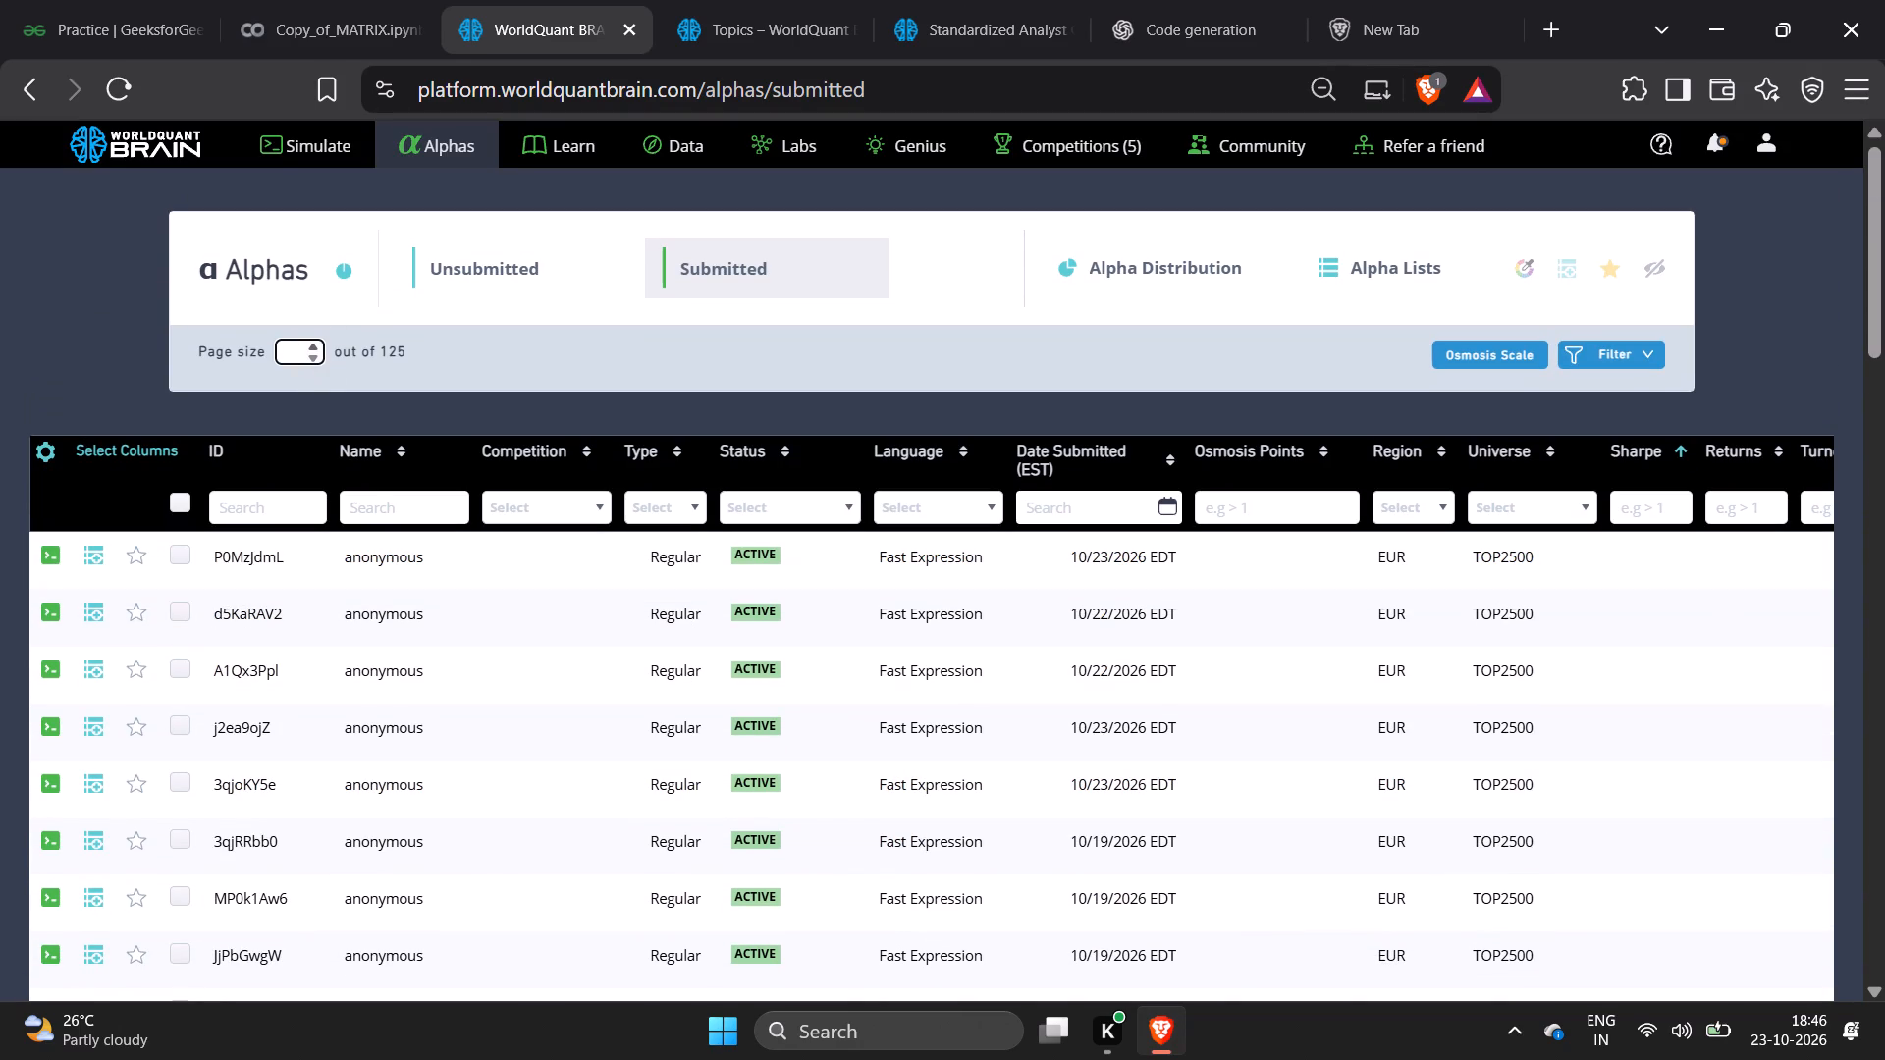
text(1000)
key(BackSpace)
key(Return)
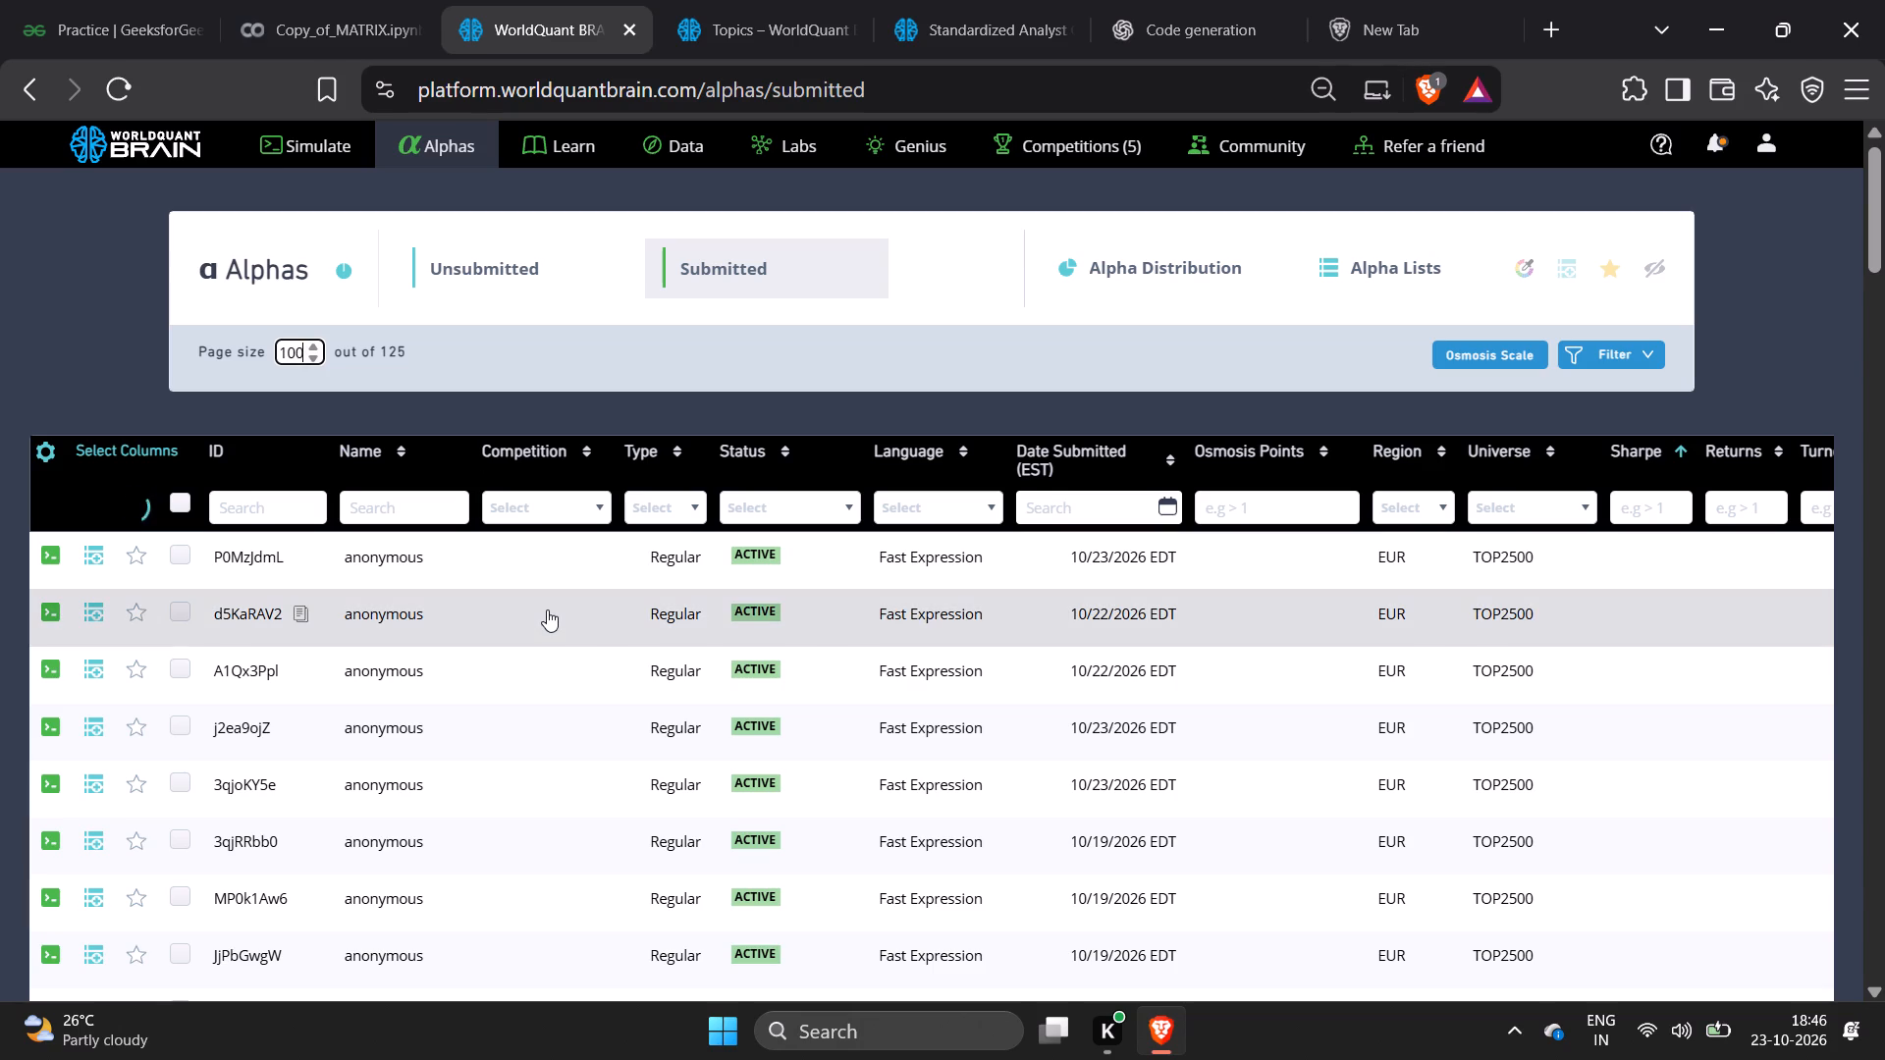
Look through the first page of submitted alphas, checking which regions have Osmosis Points assigned.
scroll(547, 609, down, 1)
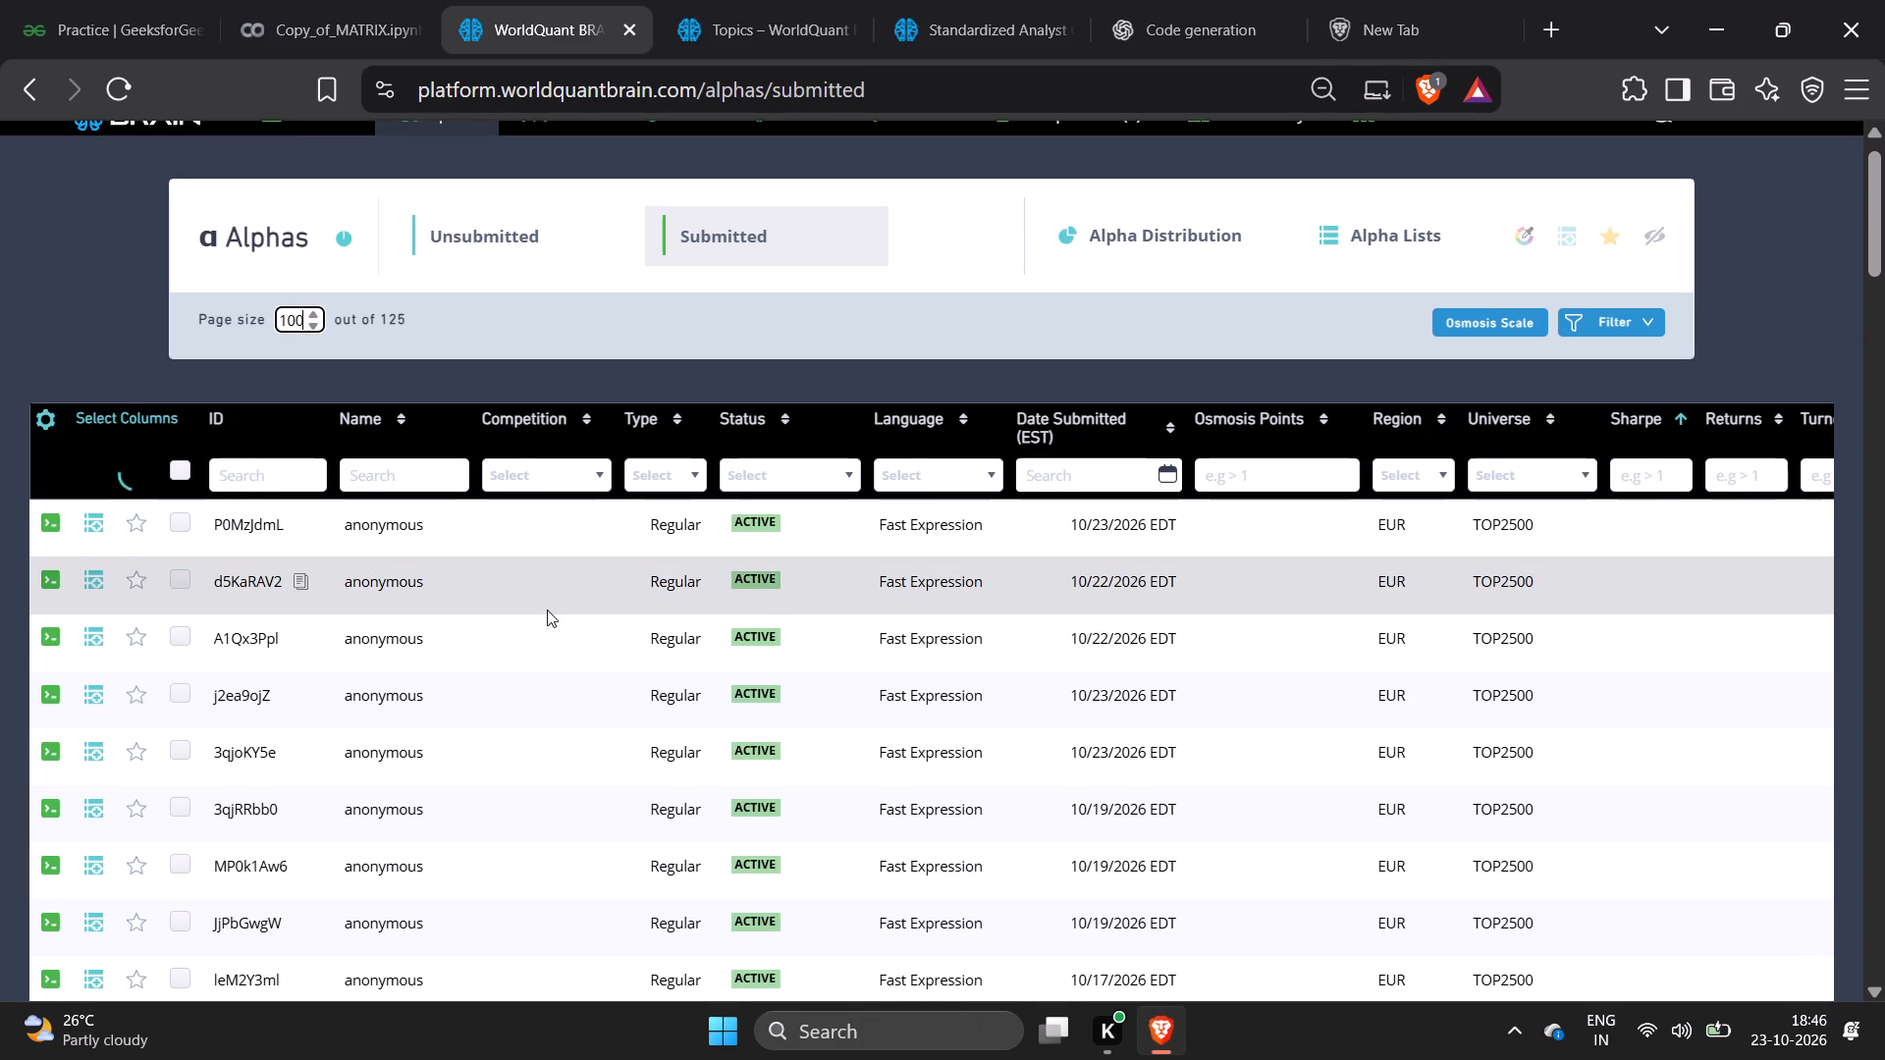
scroll(547, 609, down, 6)
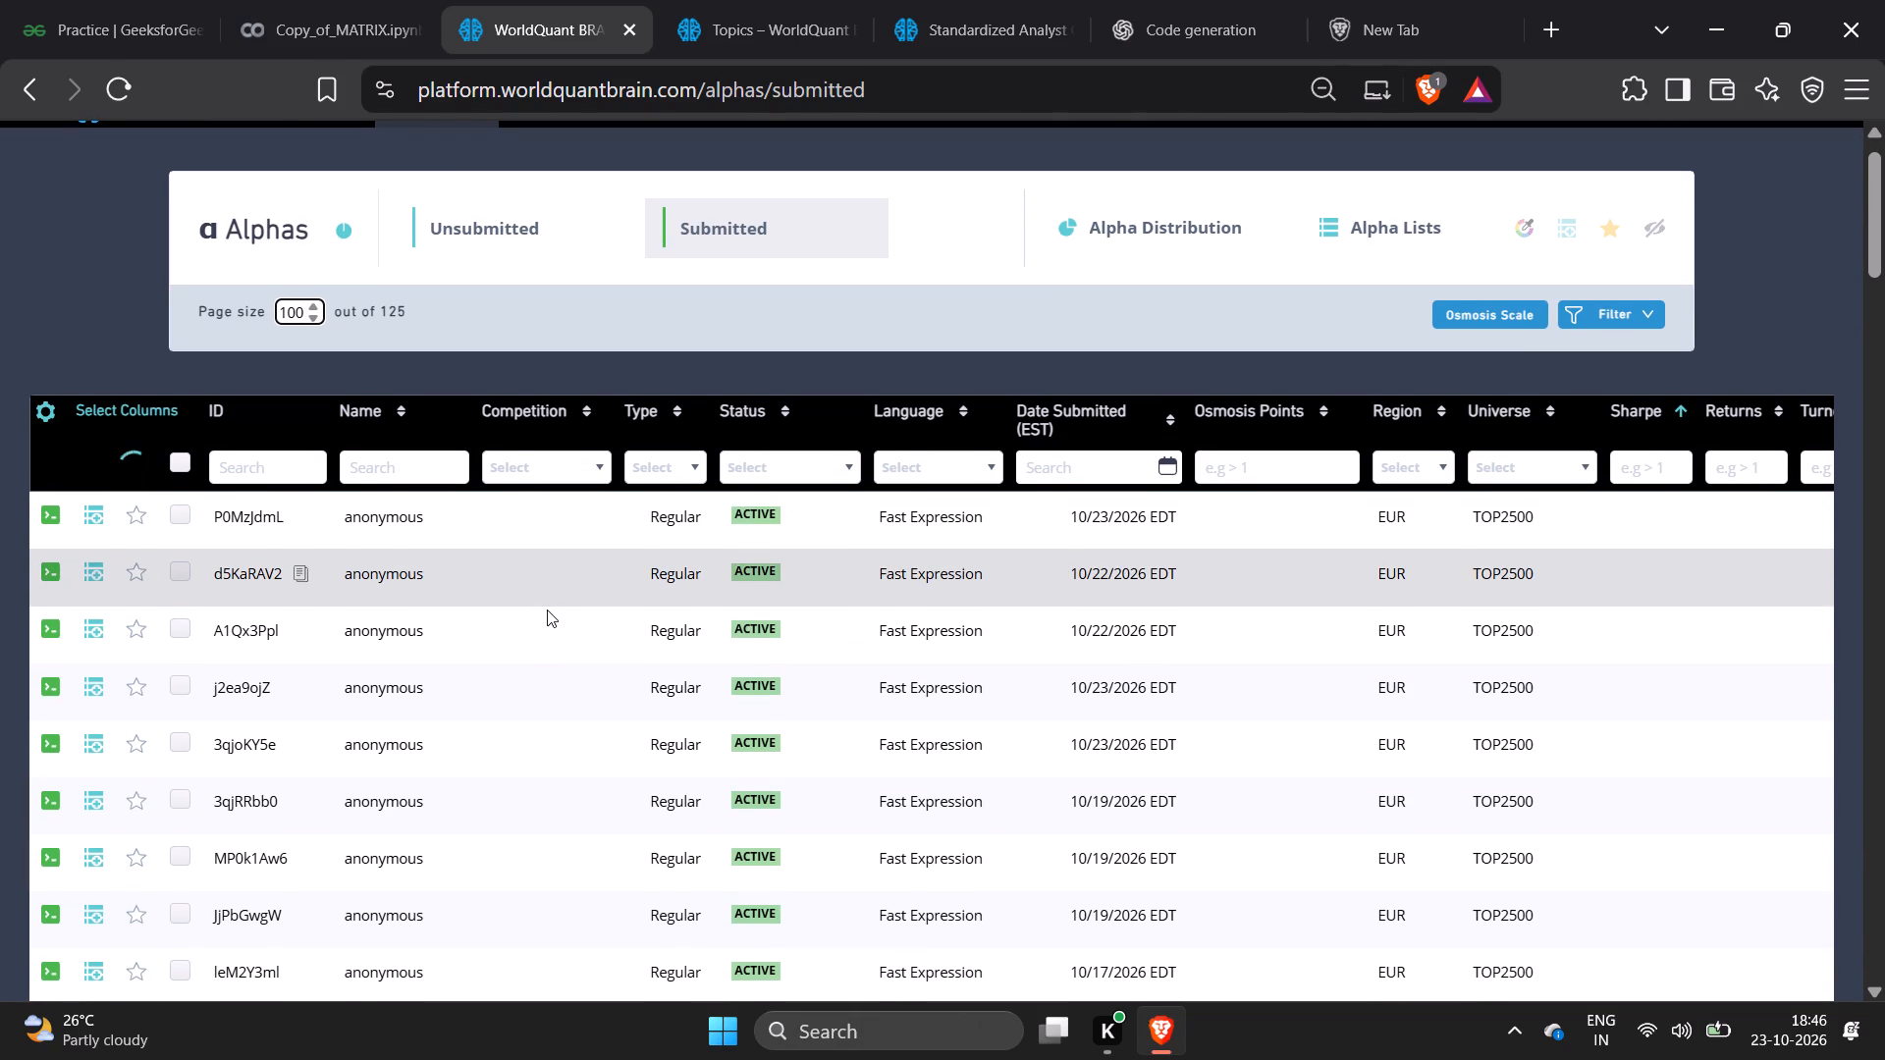
scroll(547, 609, down, 9)
scroll(547, 609, up, 13)
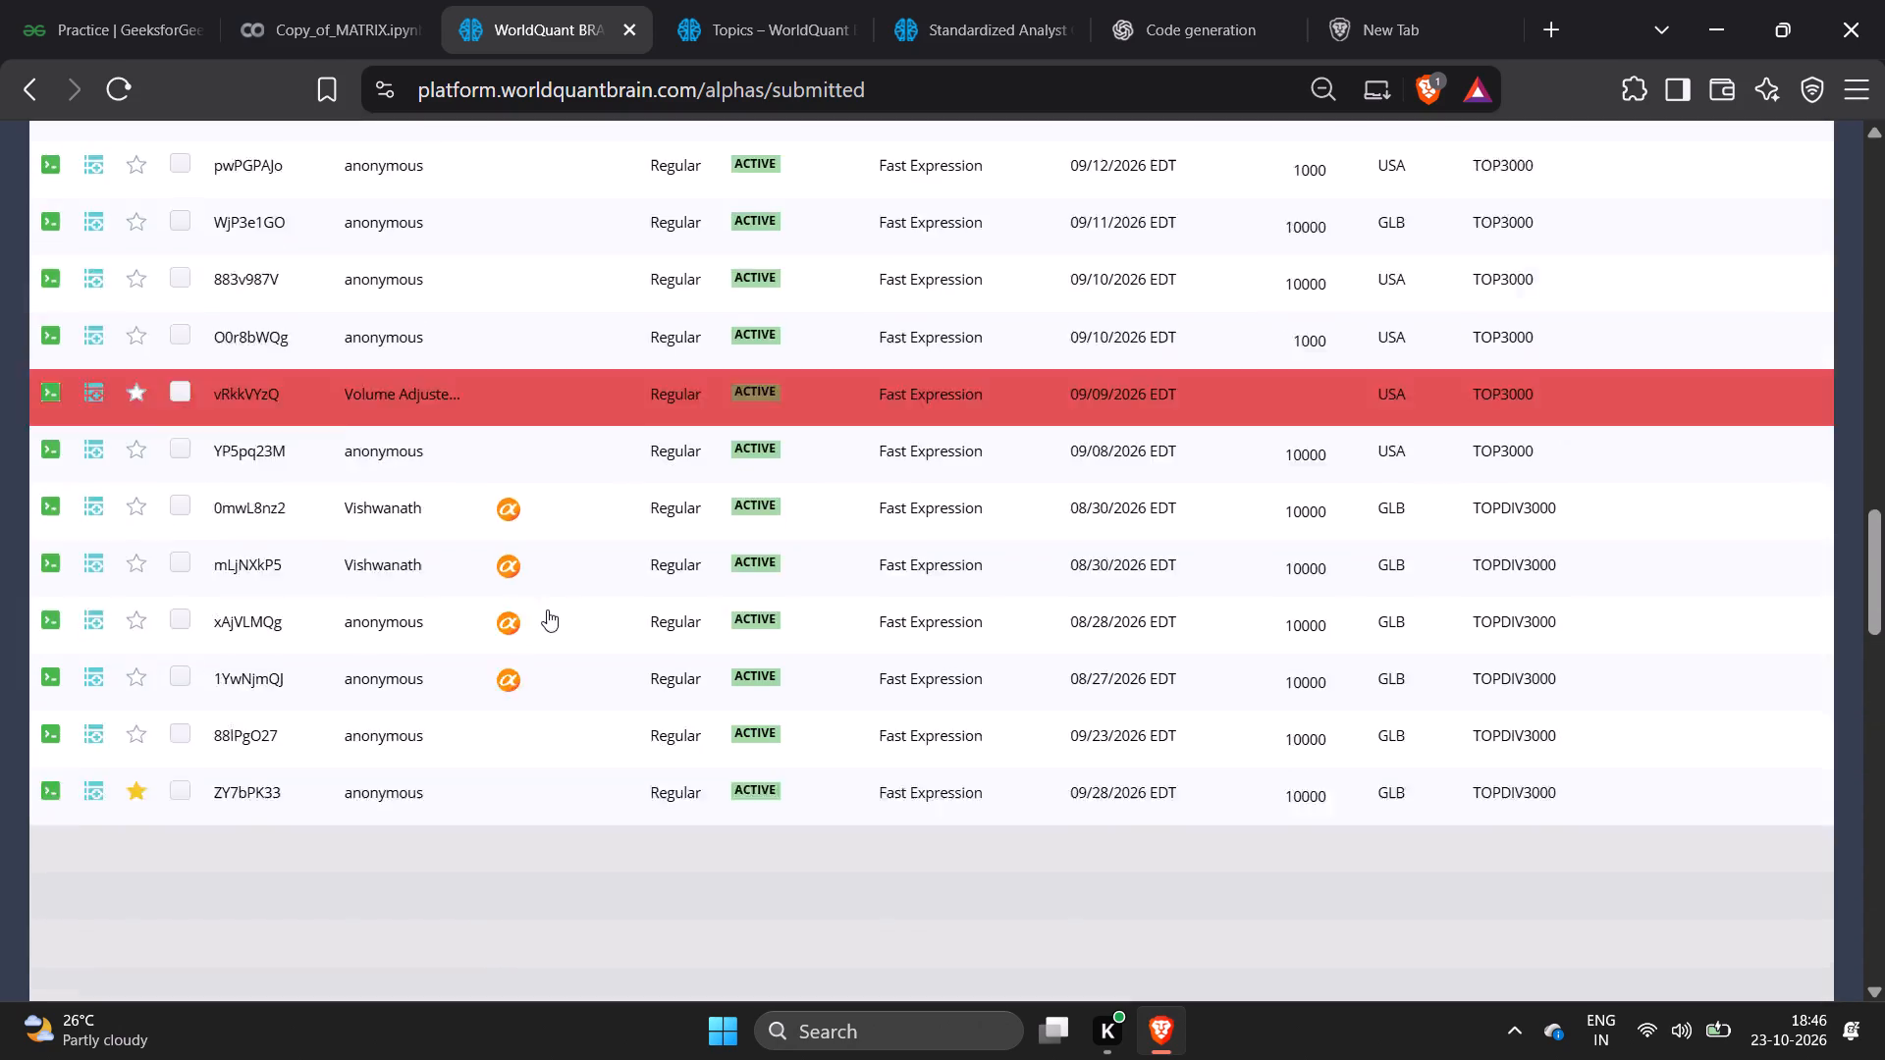
scroll(547, 609, up, 6)
scroll(547, 609, down, 8)
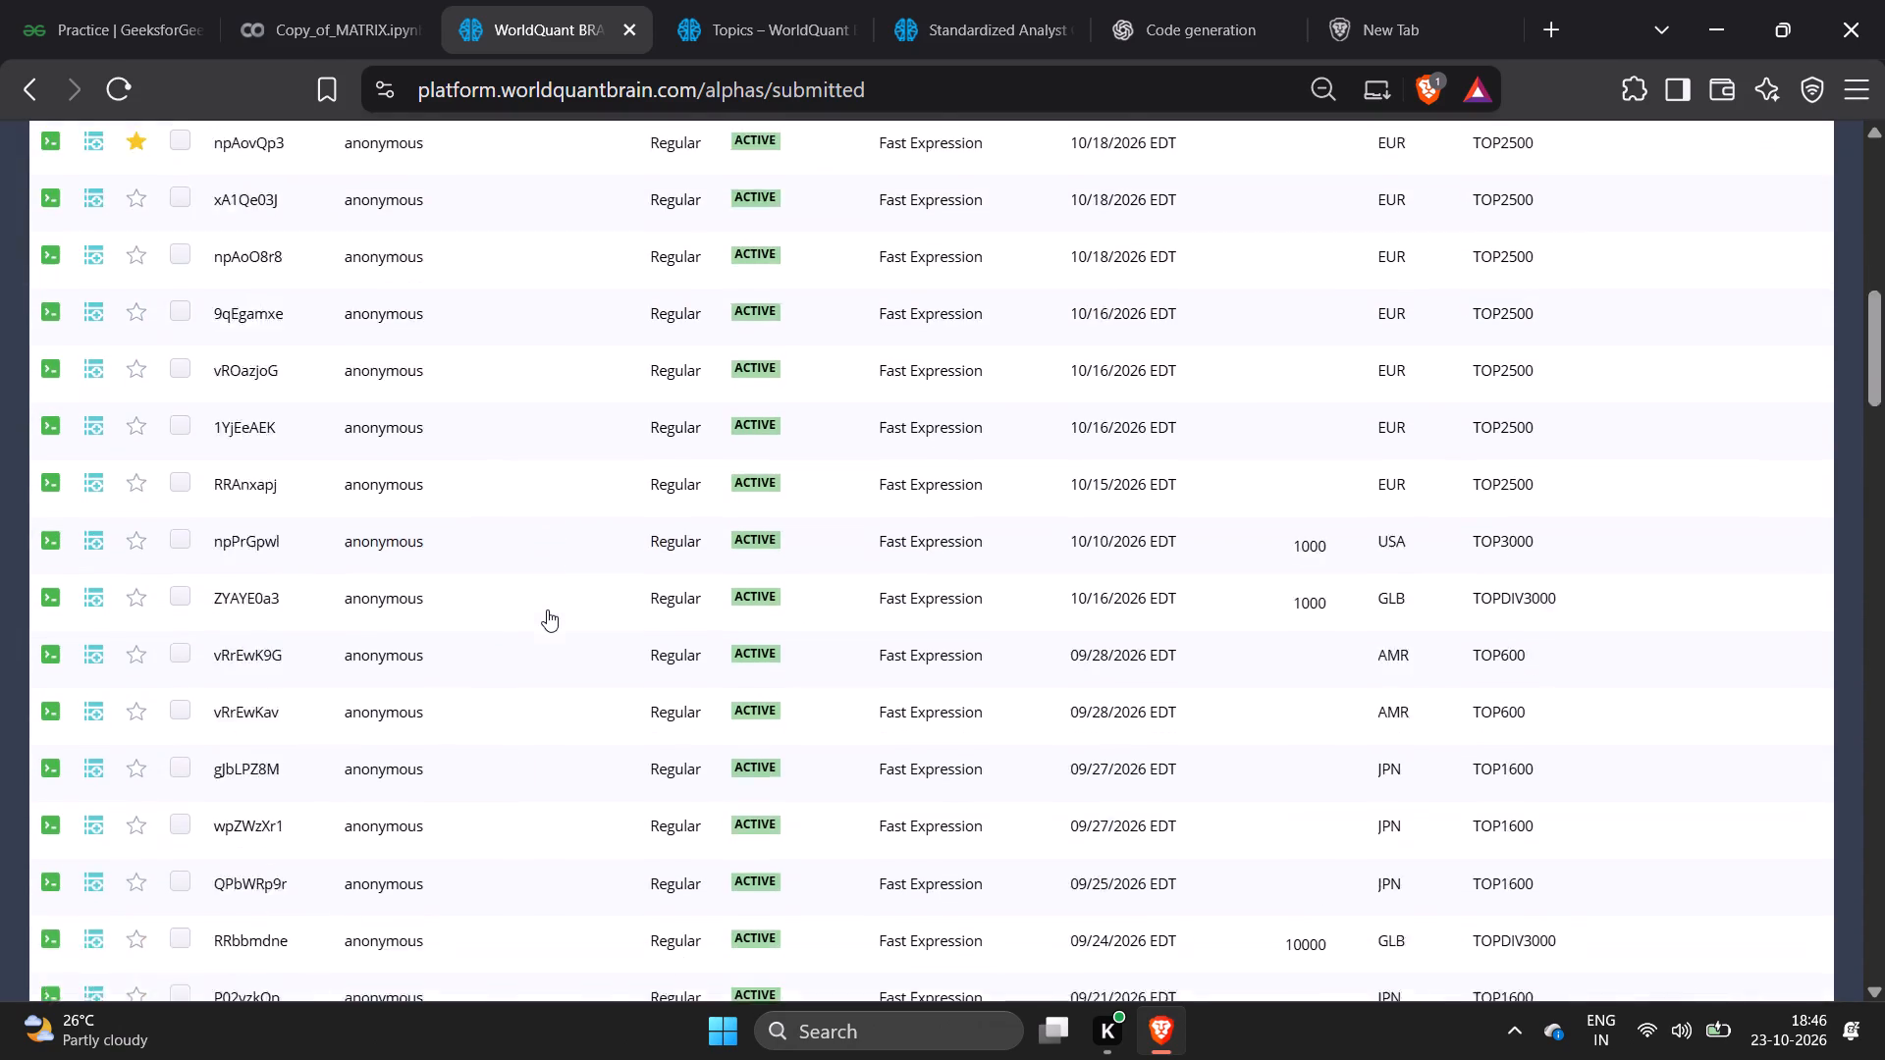
scroll(547, 609, down, 9)
scroll(727, 555, down, 9)
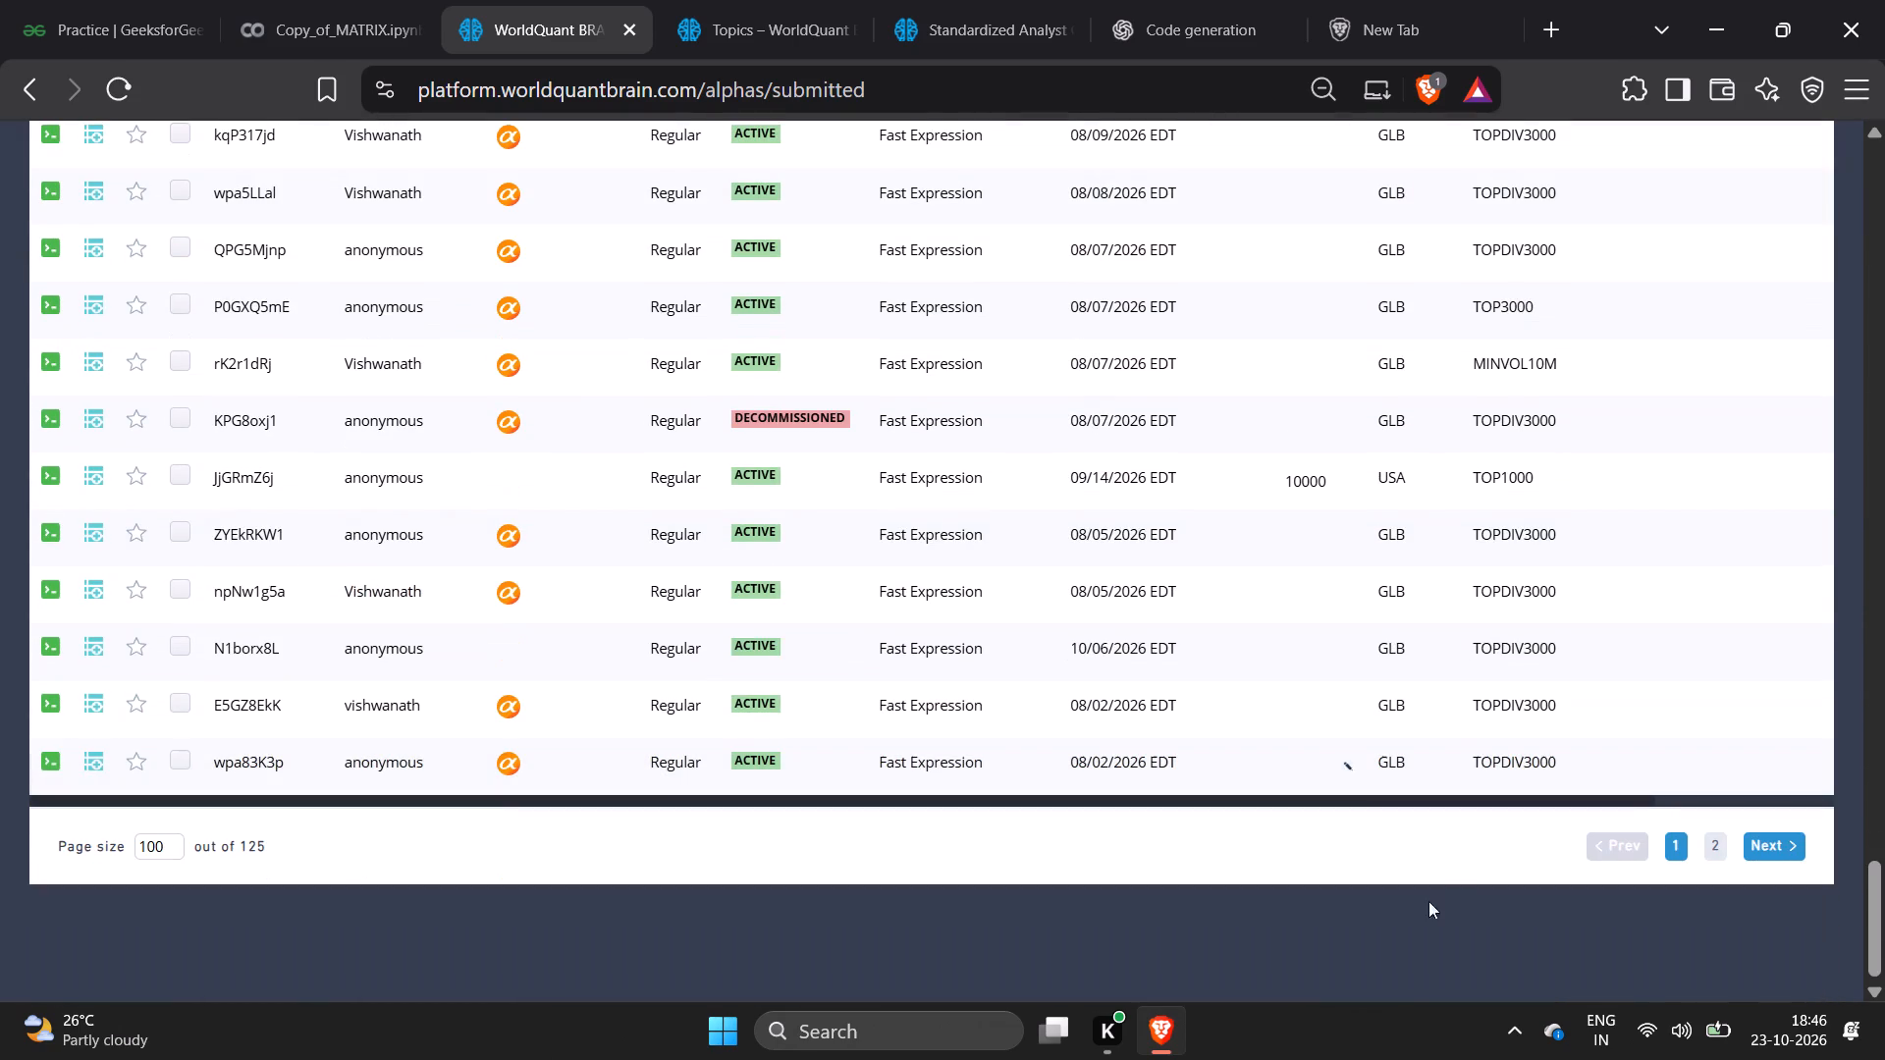
Open the second page of the submitted alphas and examine its rows, regions and Osmosis Points.
click(1776, 836)
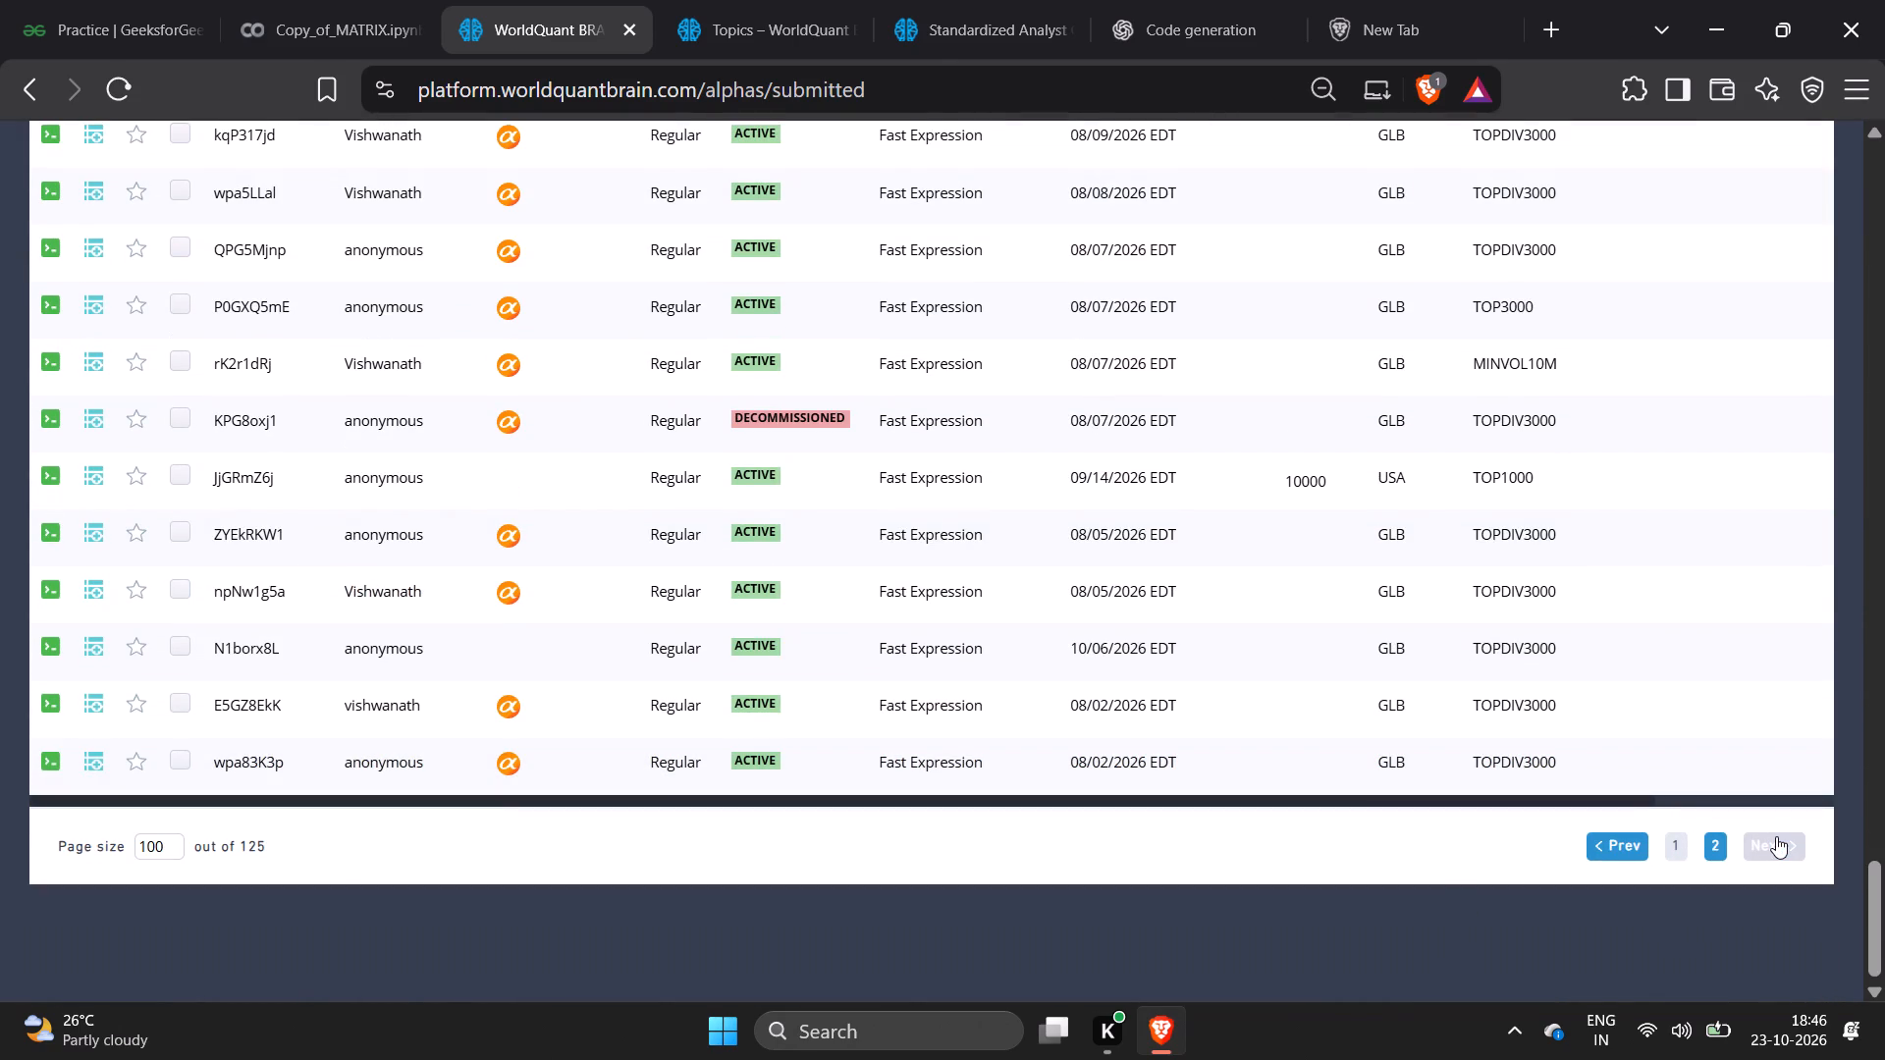
scroll(1613, 682, up, 20)
scroll(1613, 682, up, 8)
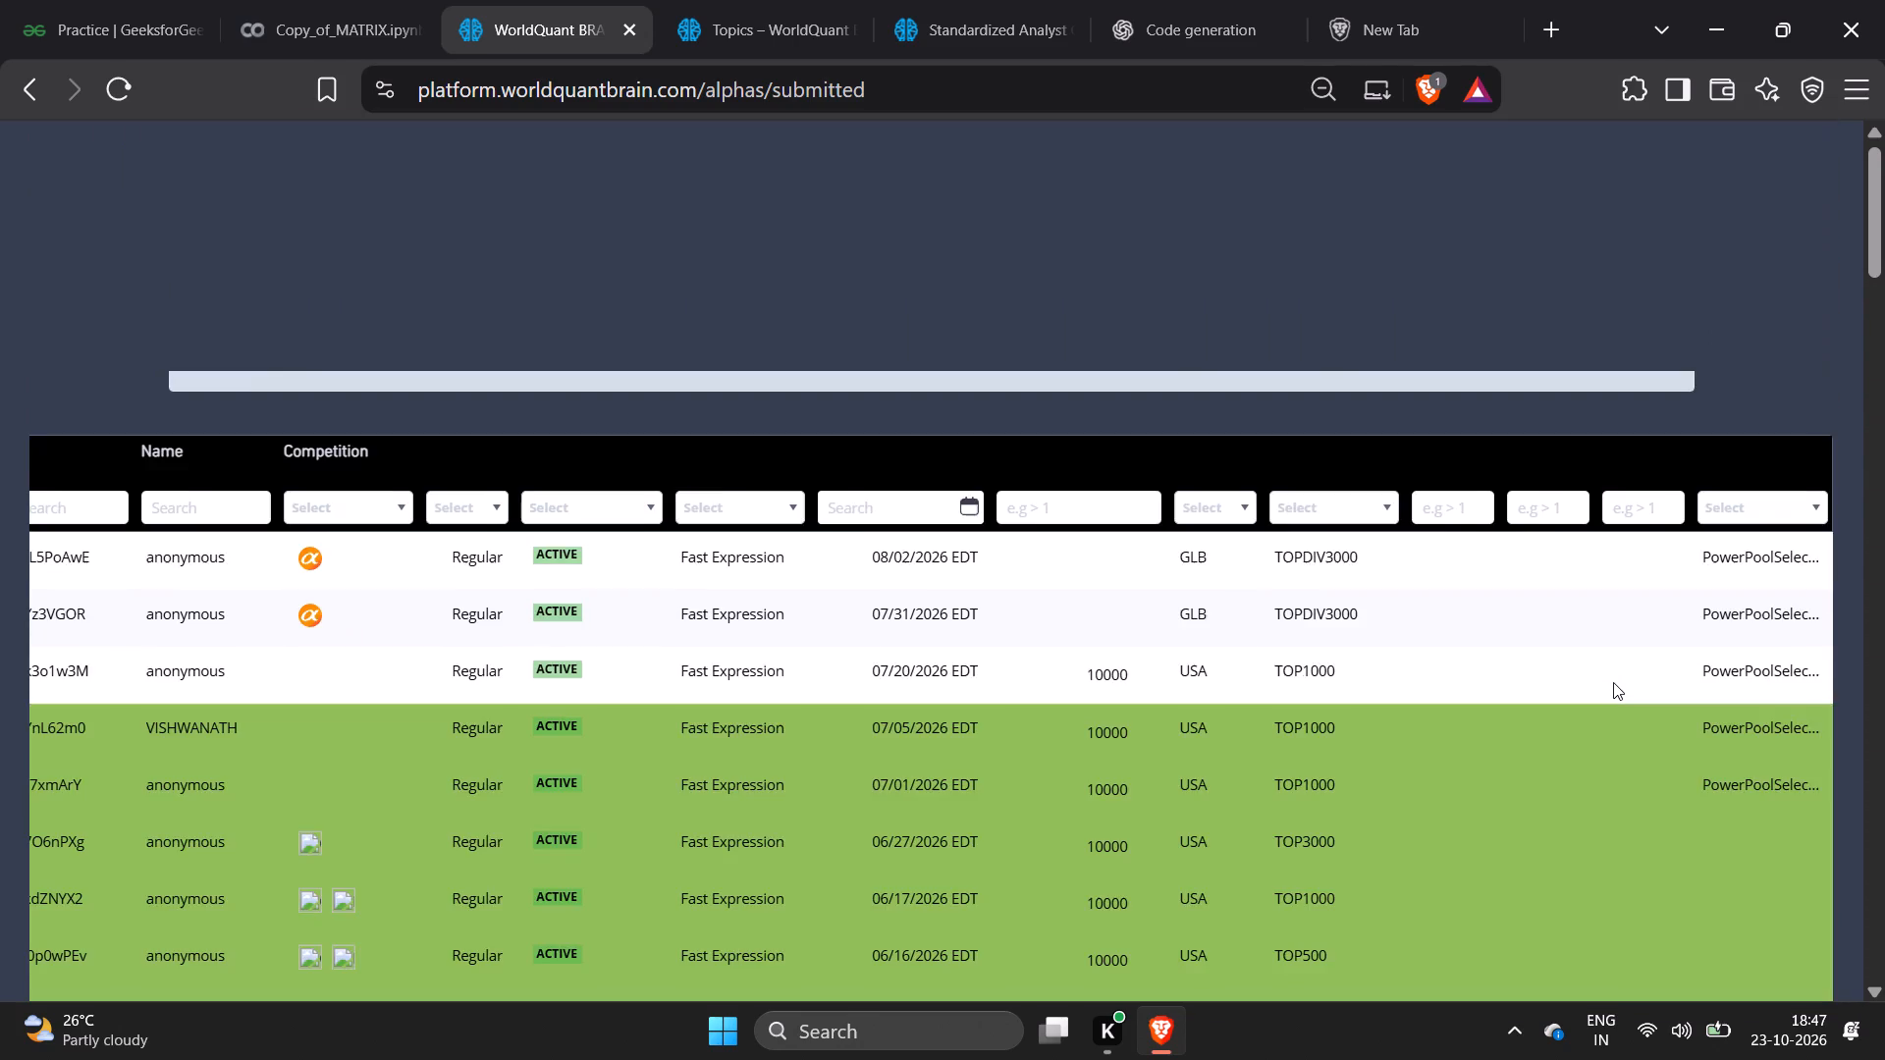
scroll(1613, 682, down, 5)
scroll(1613, 682, right, 1)
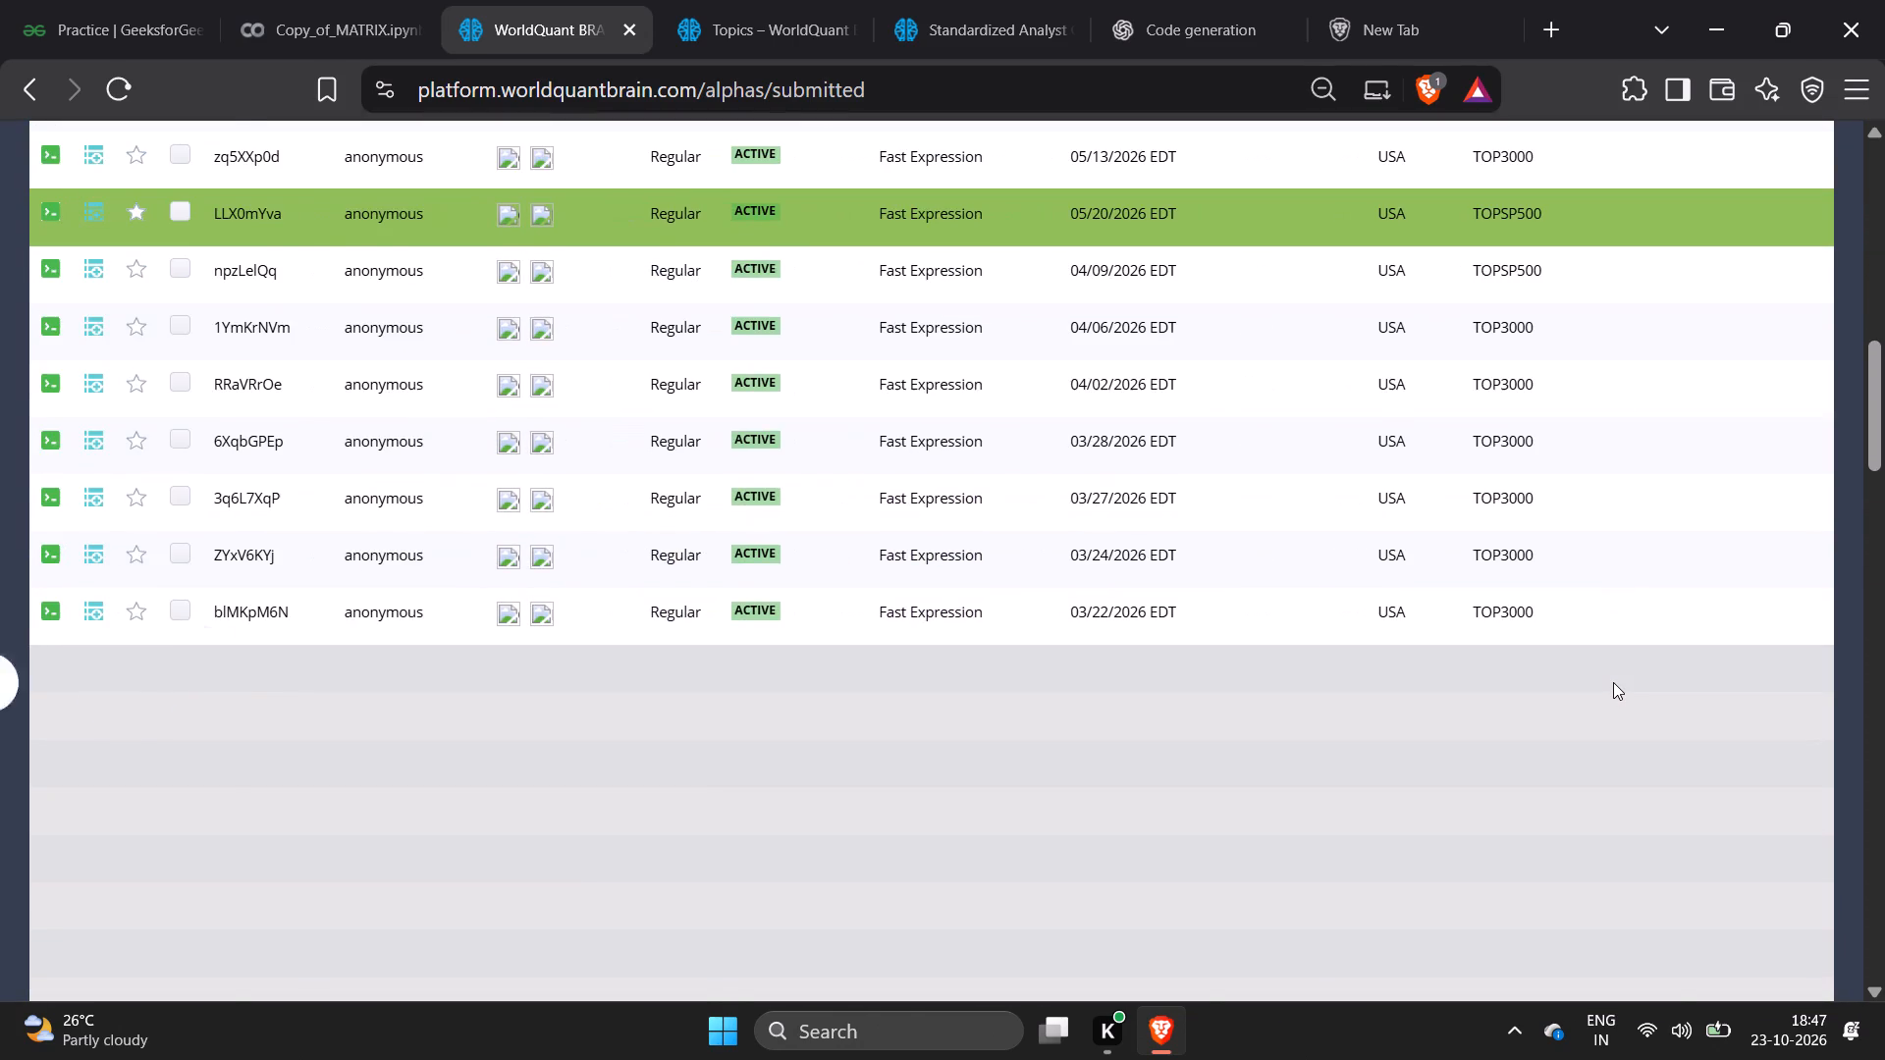
scroll(1613, 682, right, 2)
scroll(1613, 682, left, 4)
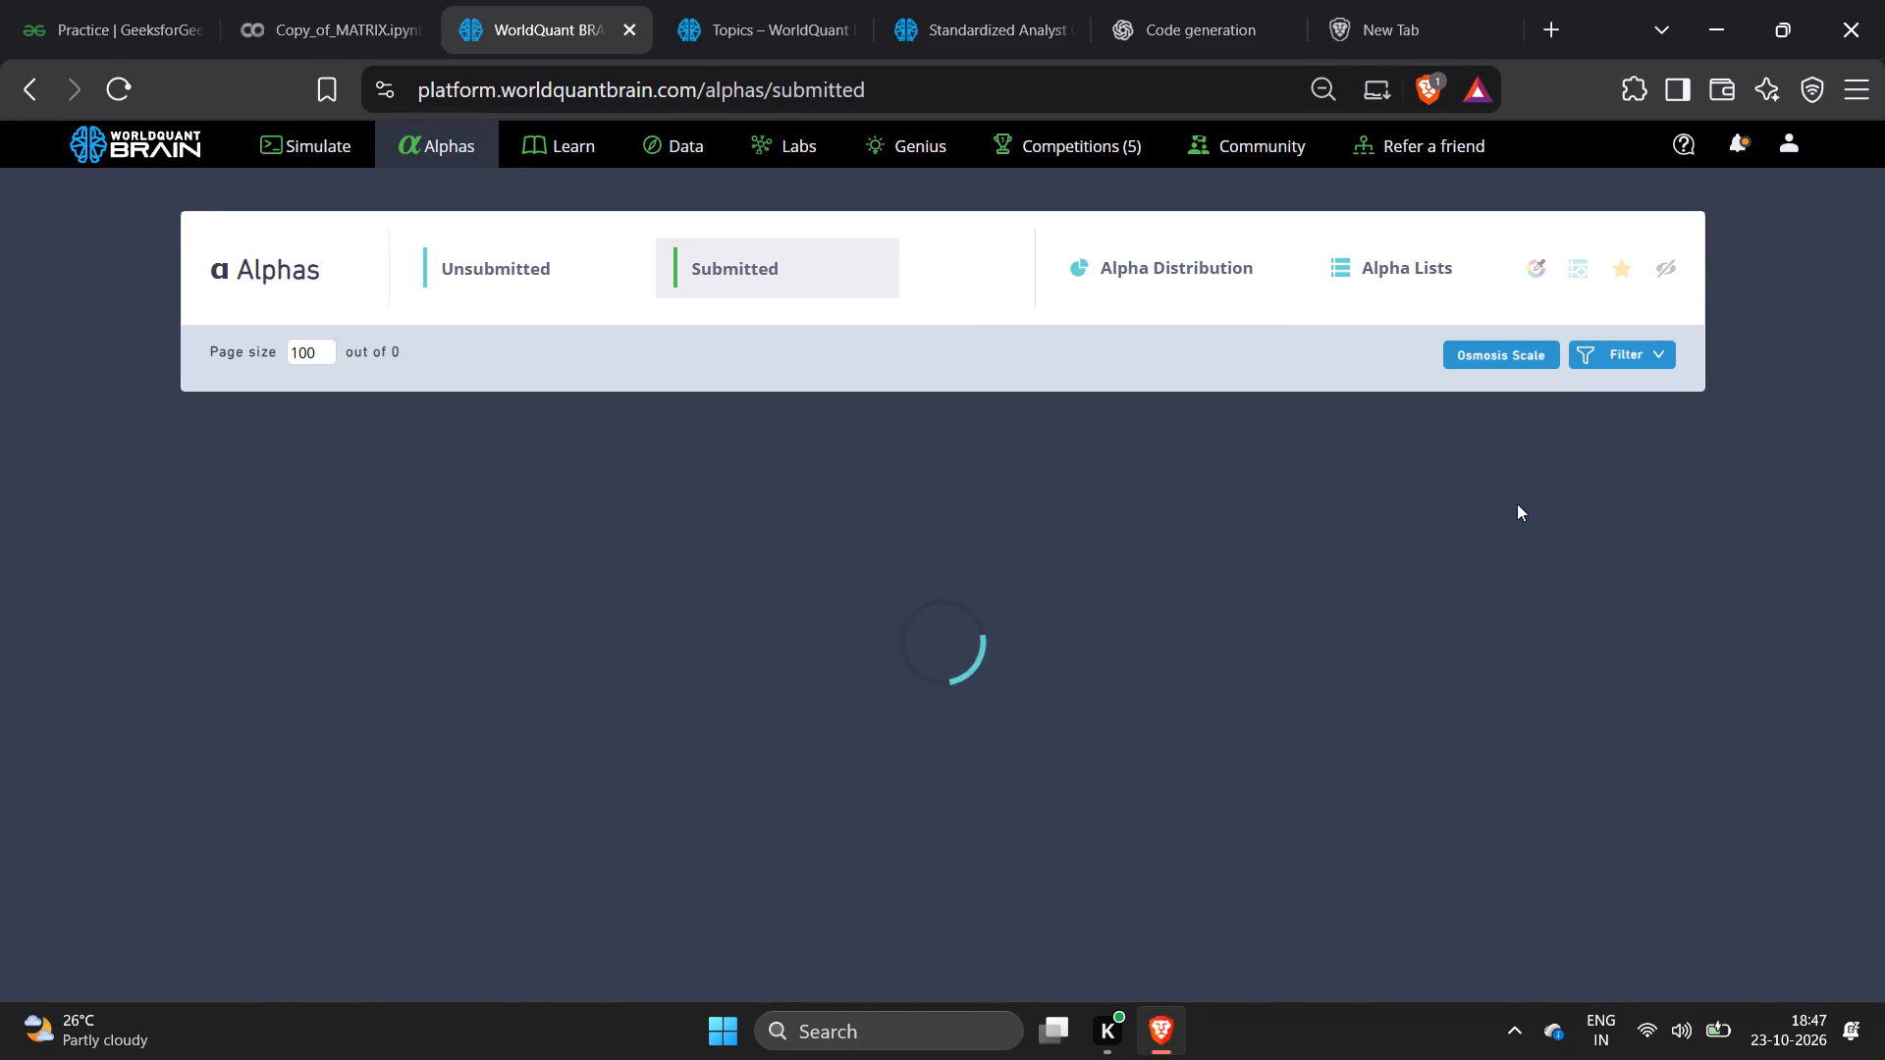
scroll(1517, 503, up, 4)
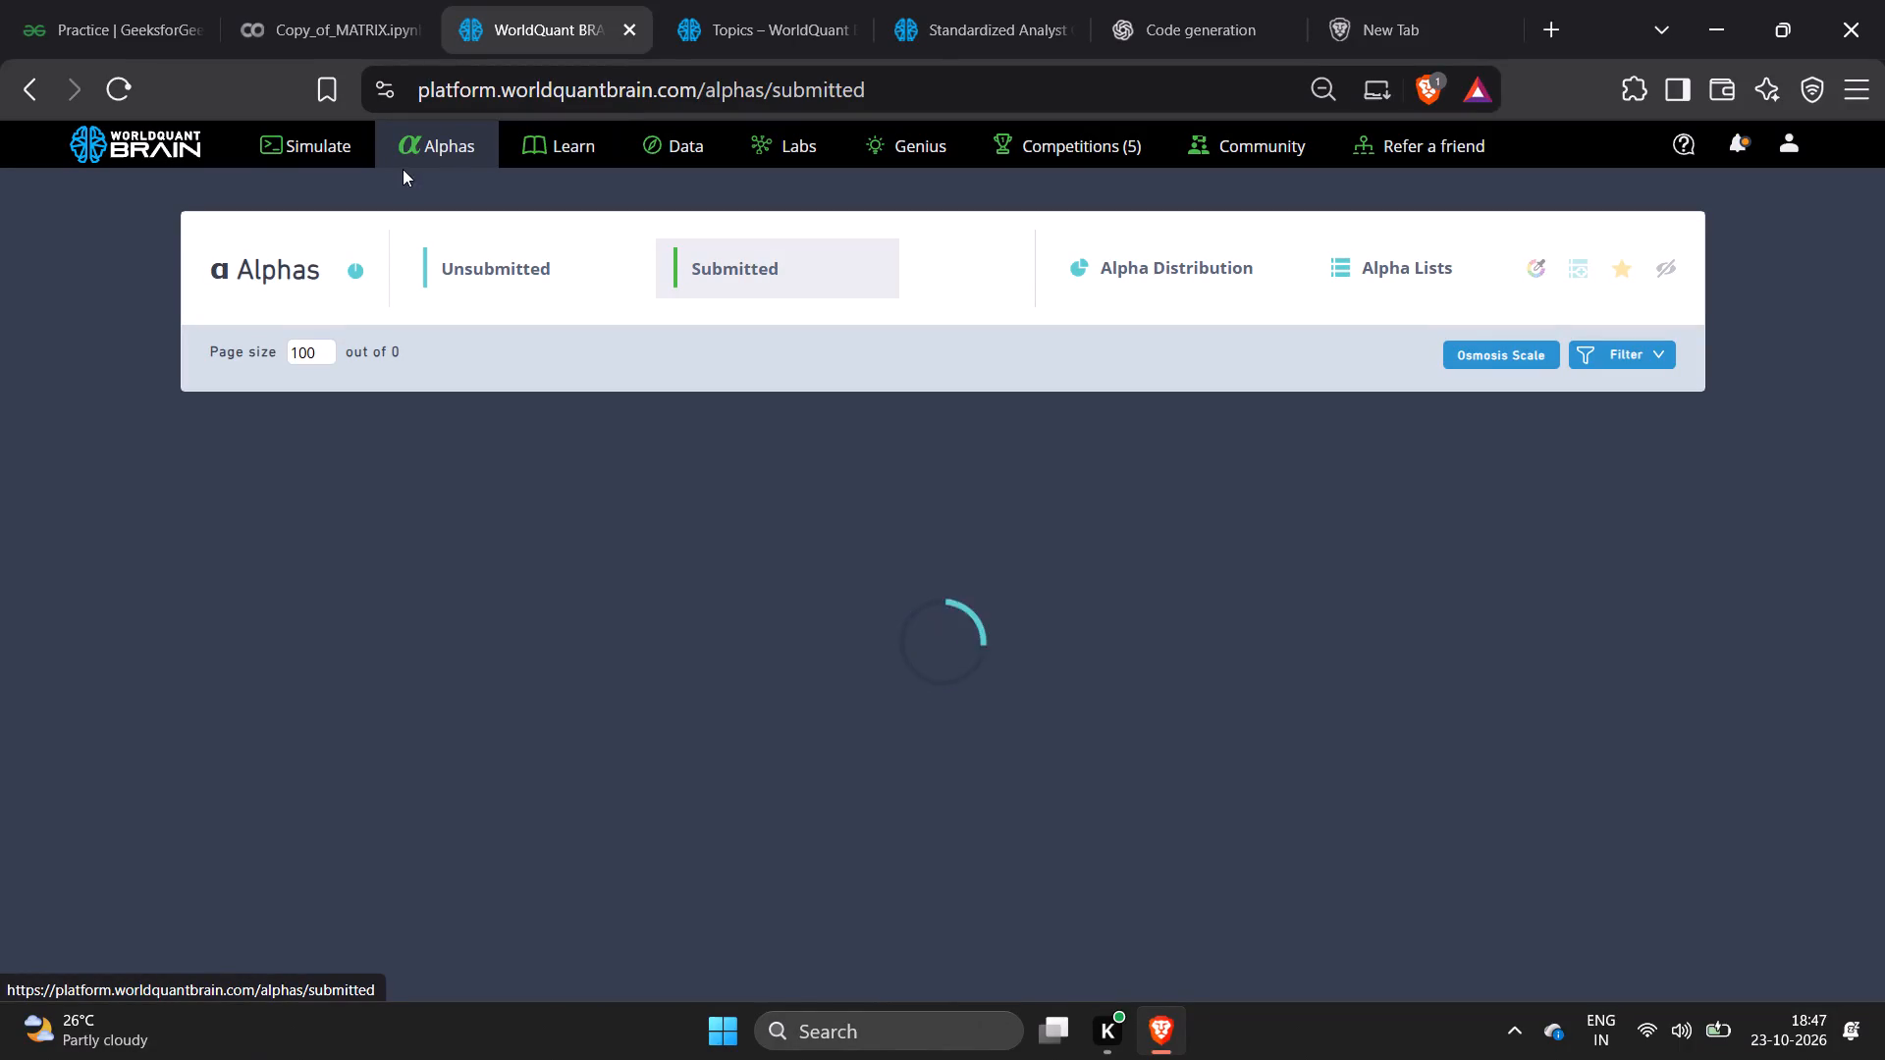
Reload the submitted alphas list and look through the rows of its first page again.
click(440, 154)
scroll(663, 504, down, 8)
scroll(745, 474, down, 2)
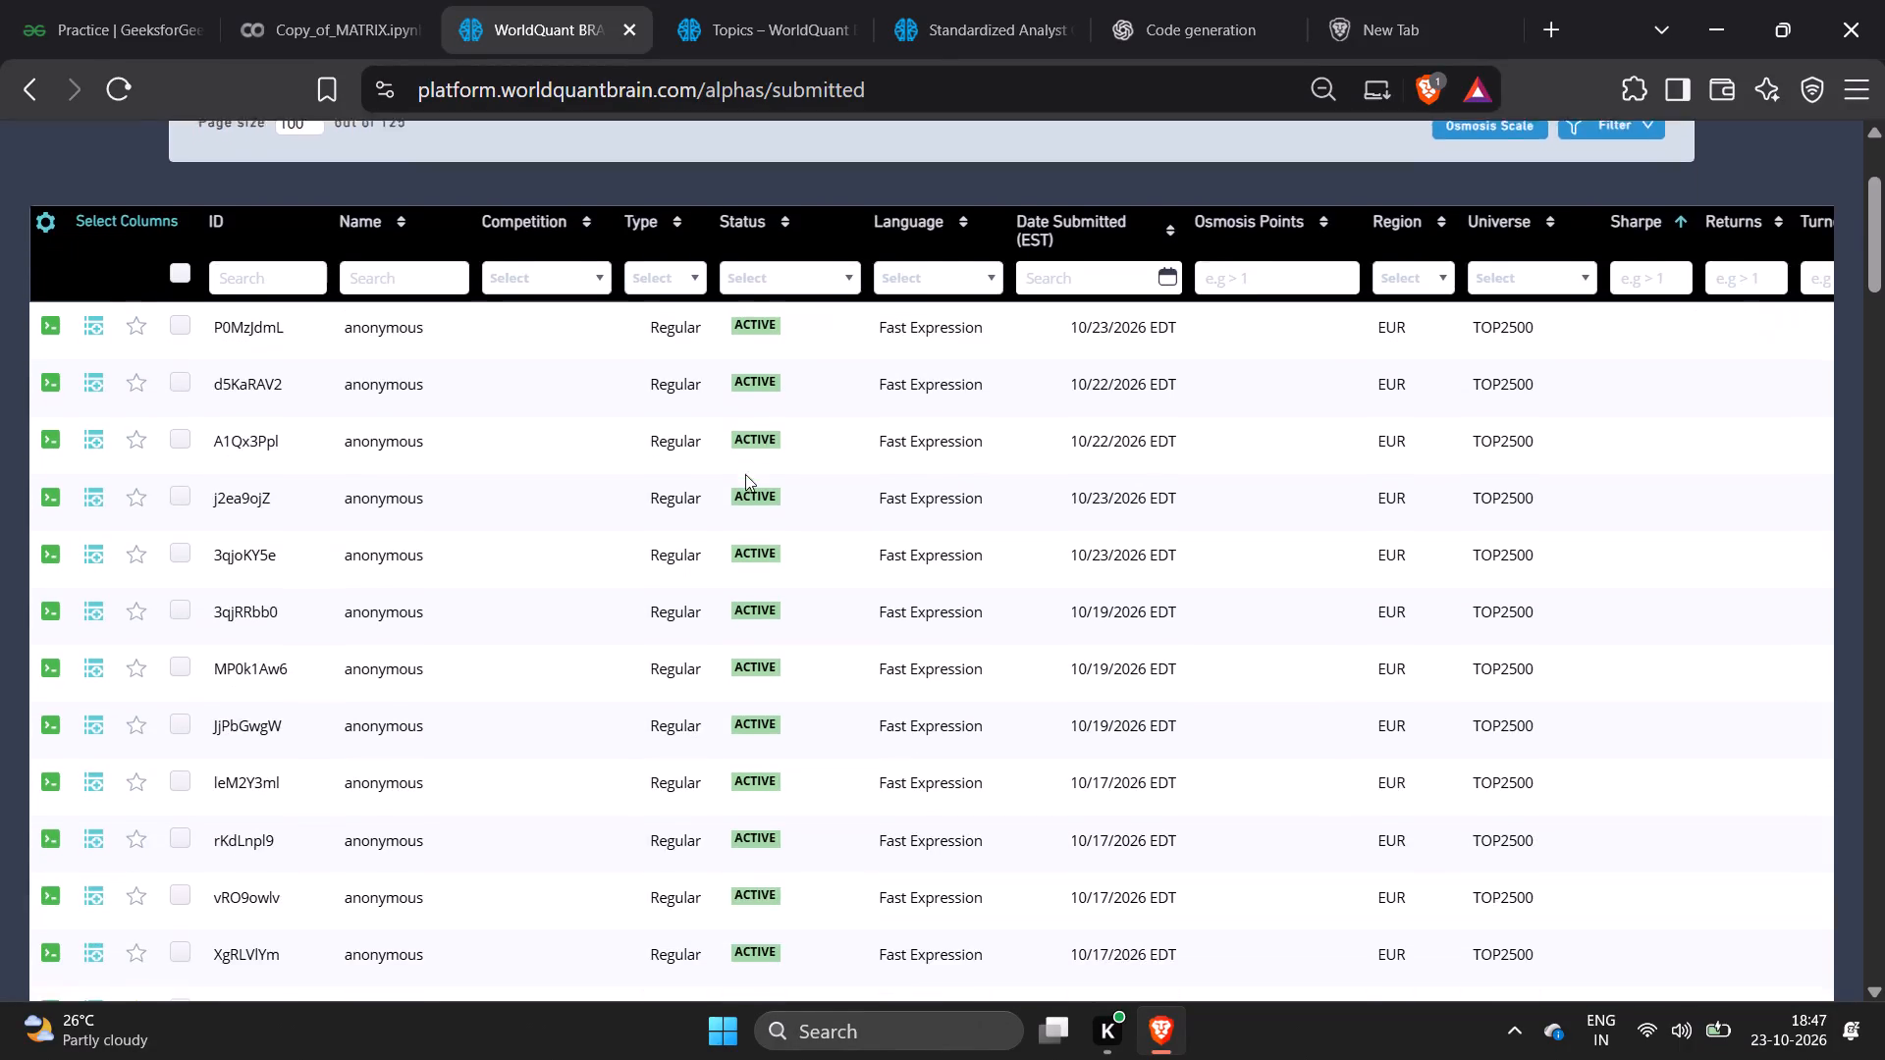
scroll(745, 474, down, 20)
scroll(745, 474, down, 1)
scroll(745, 474, up, 20)
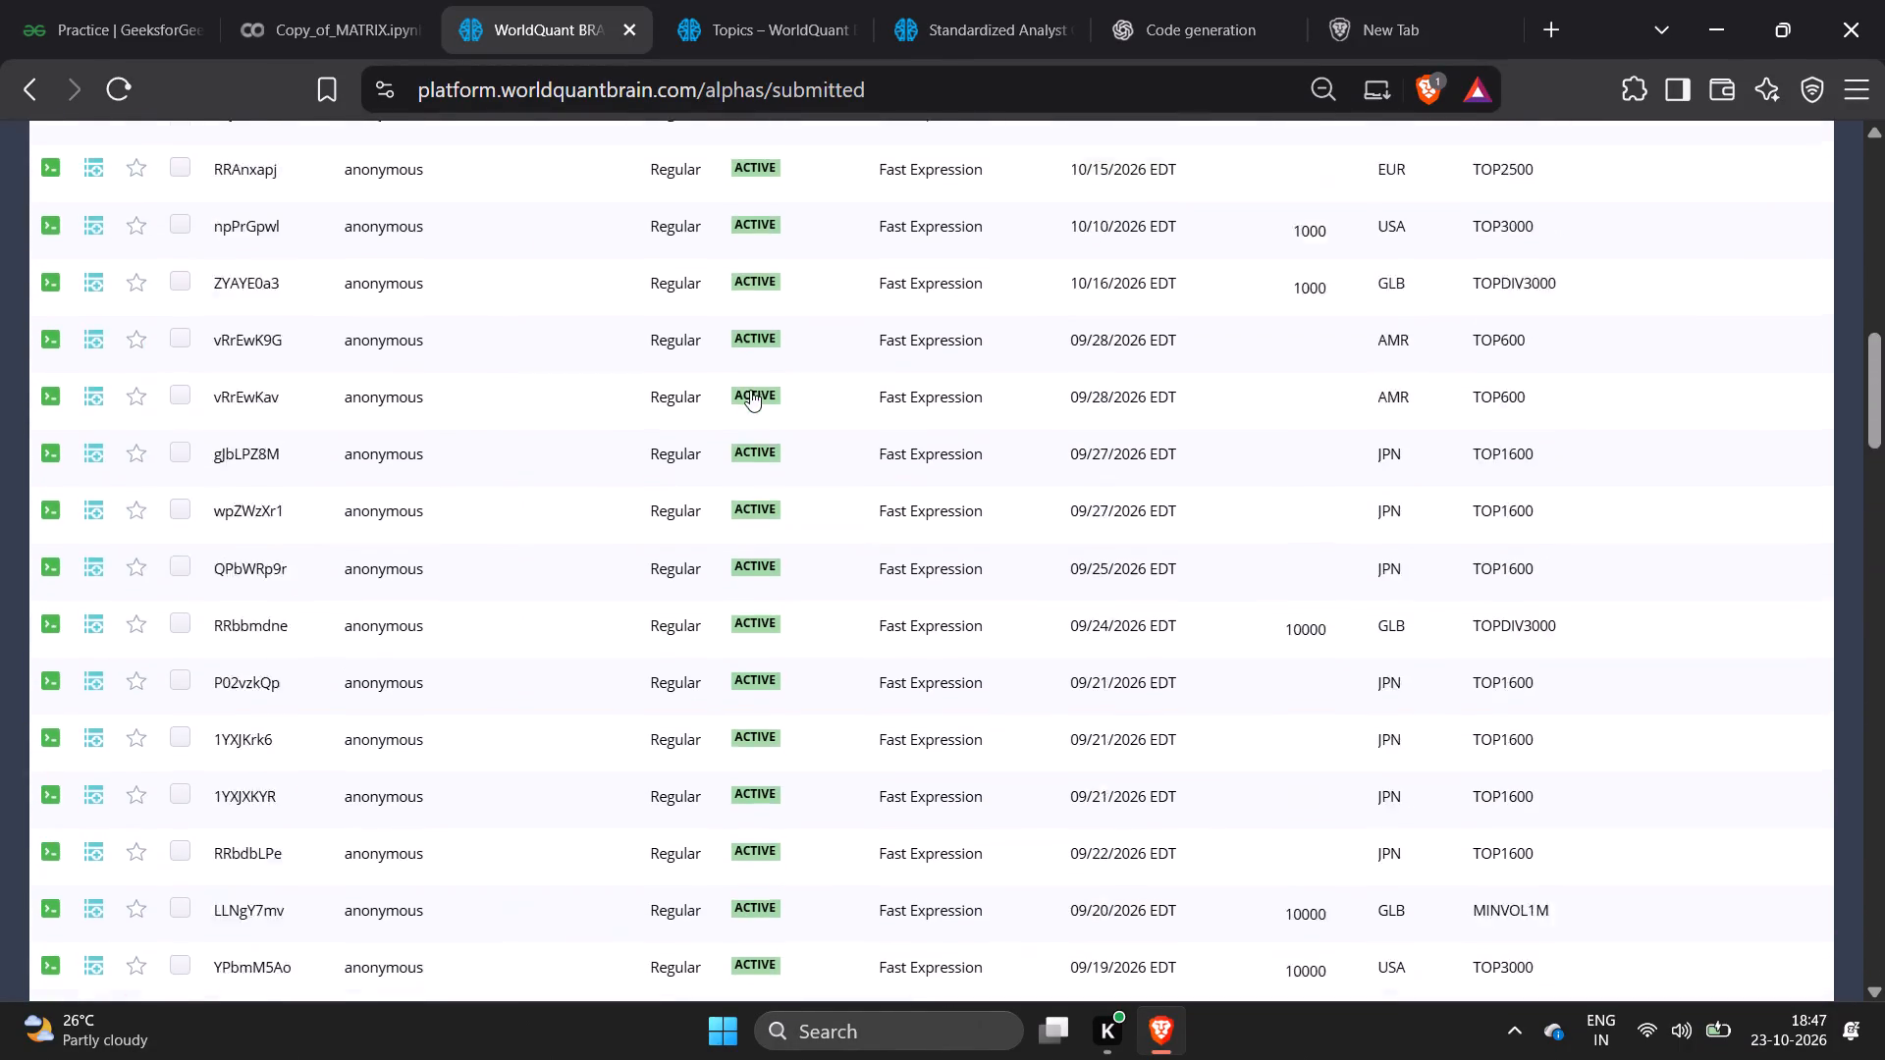
scroll(750, 390, up, 5)
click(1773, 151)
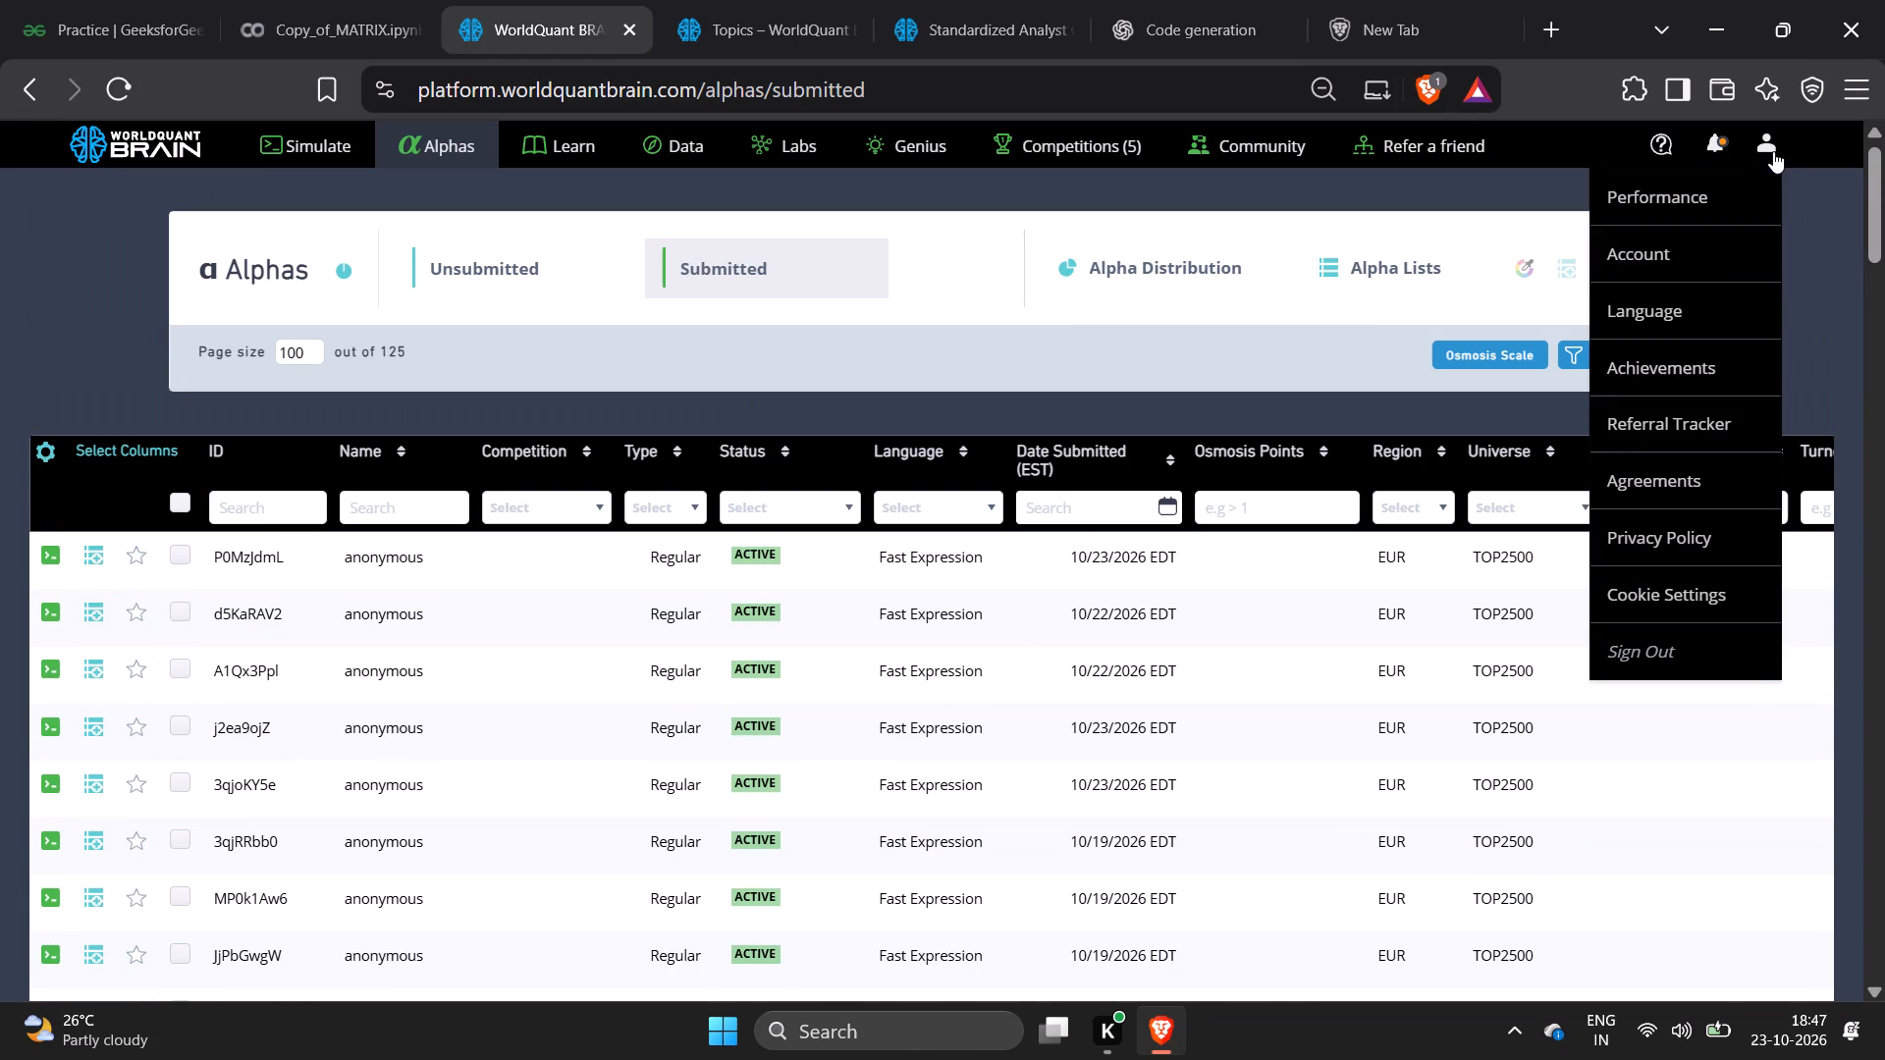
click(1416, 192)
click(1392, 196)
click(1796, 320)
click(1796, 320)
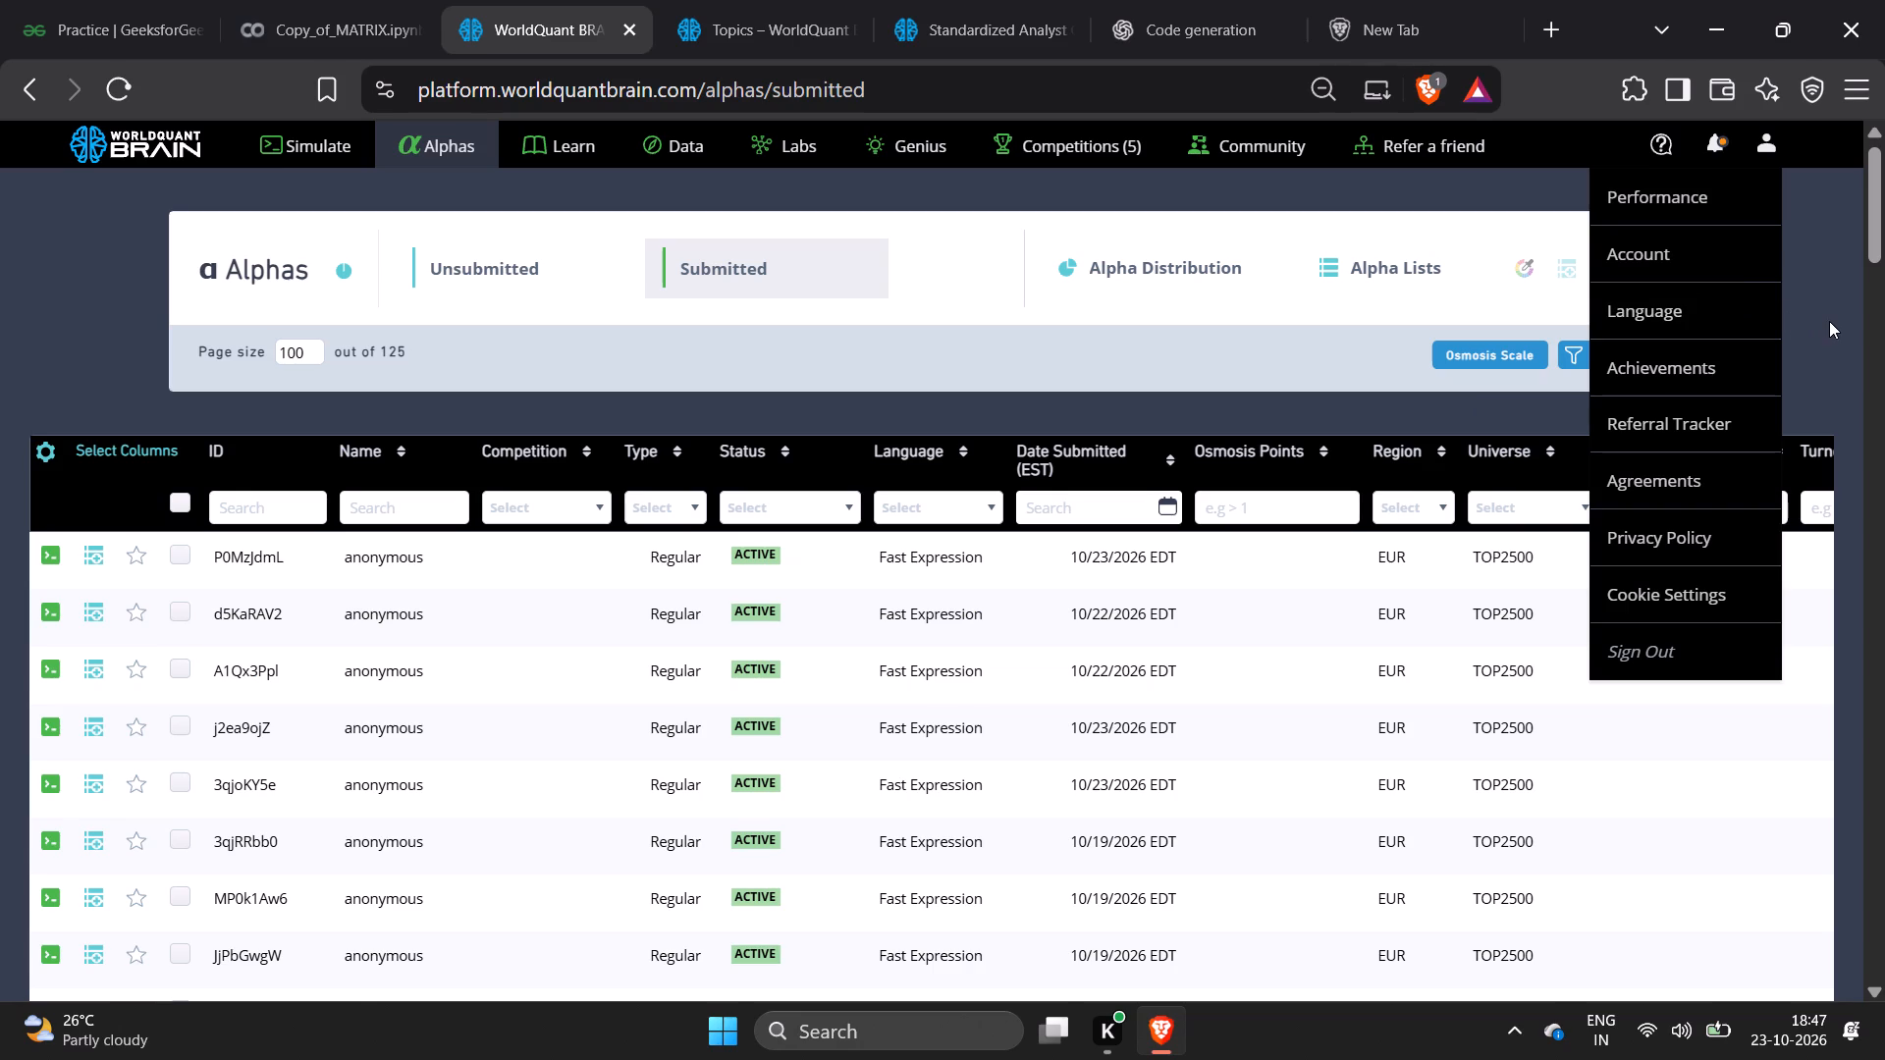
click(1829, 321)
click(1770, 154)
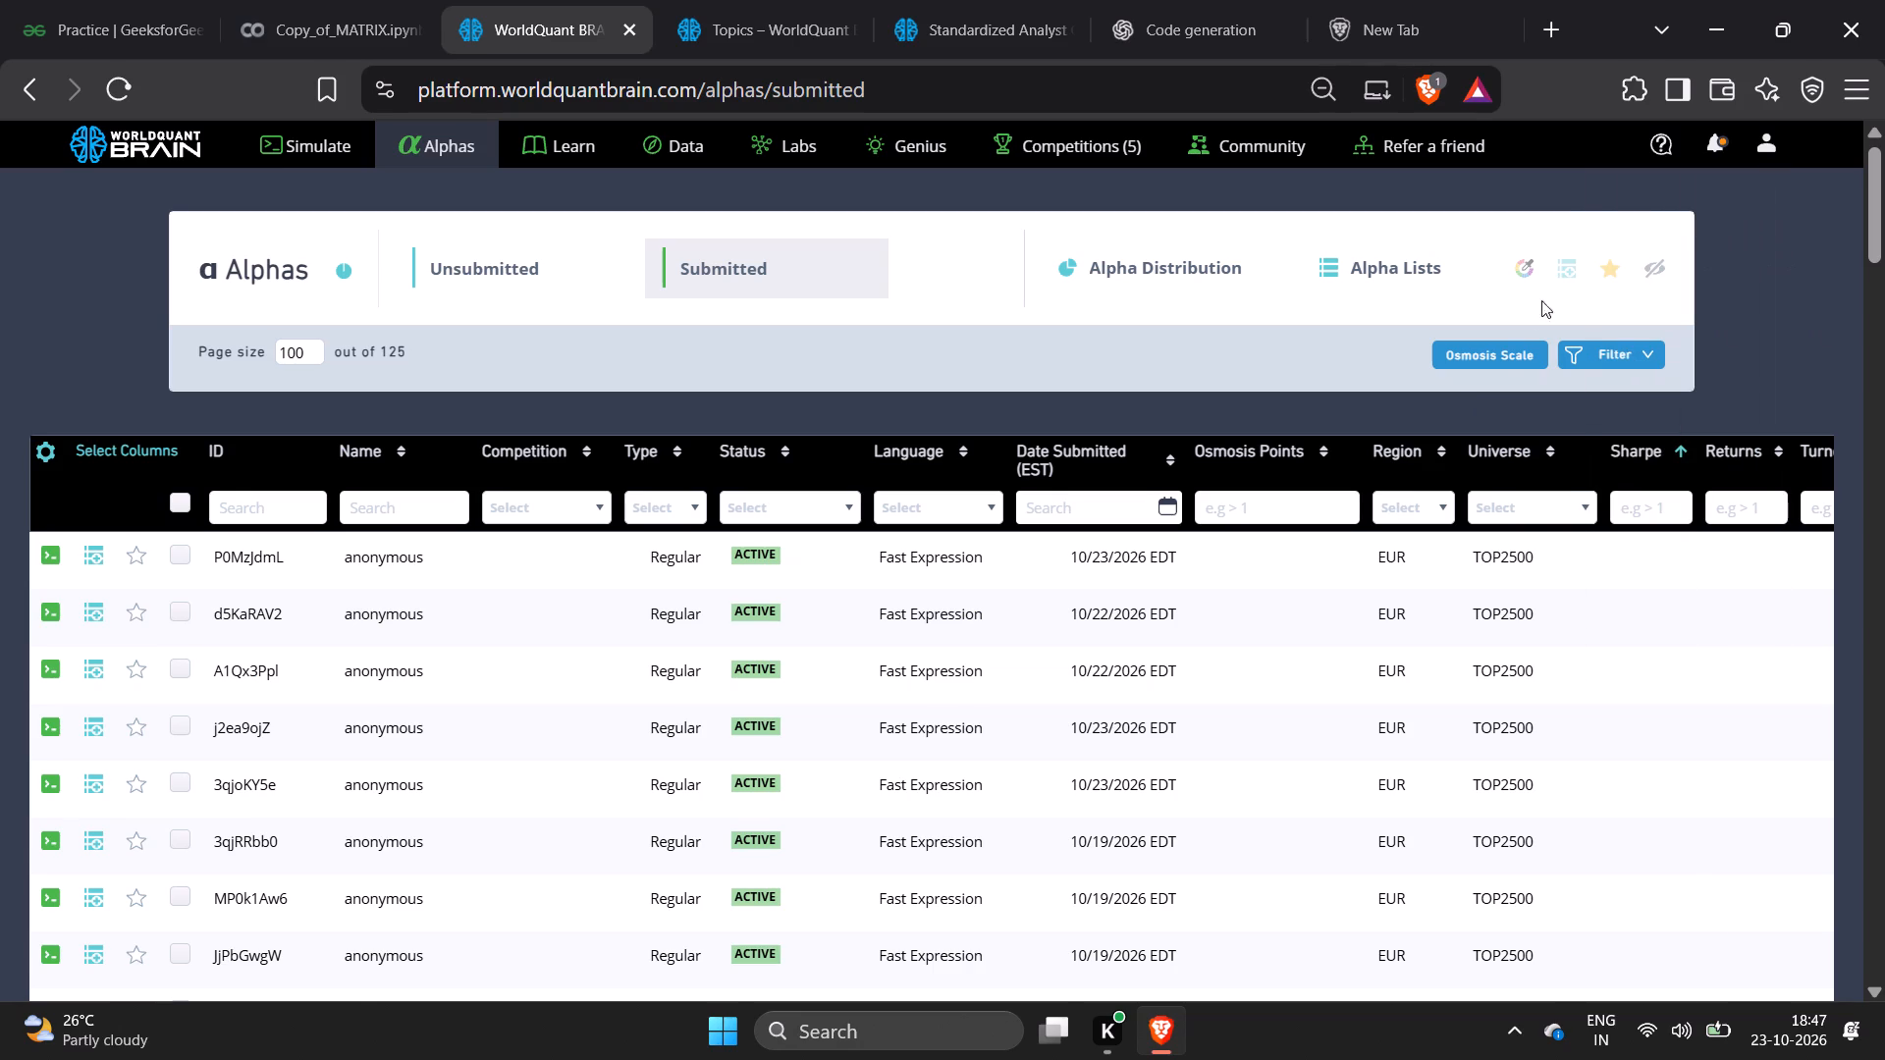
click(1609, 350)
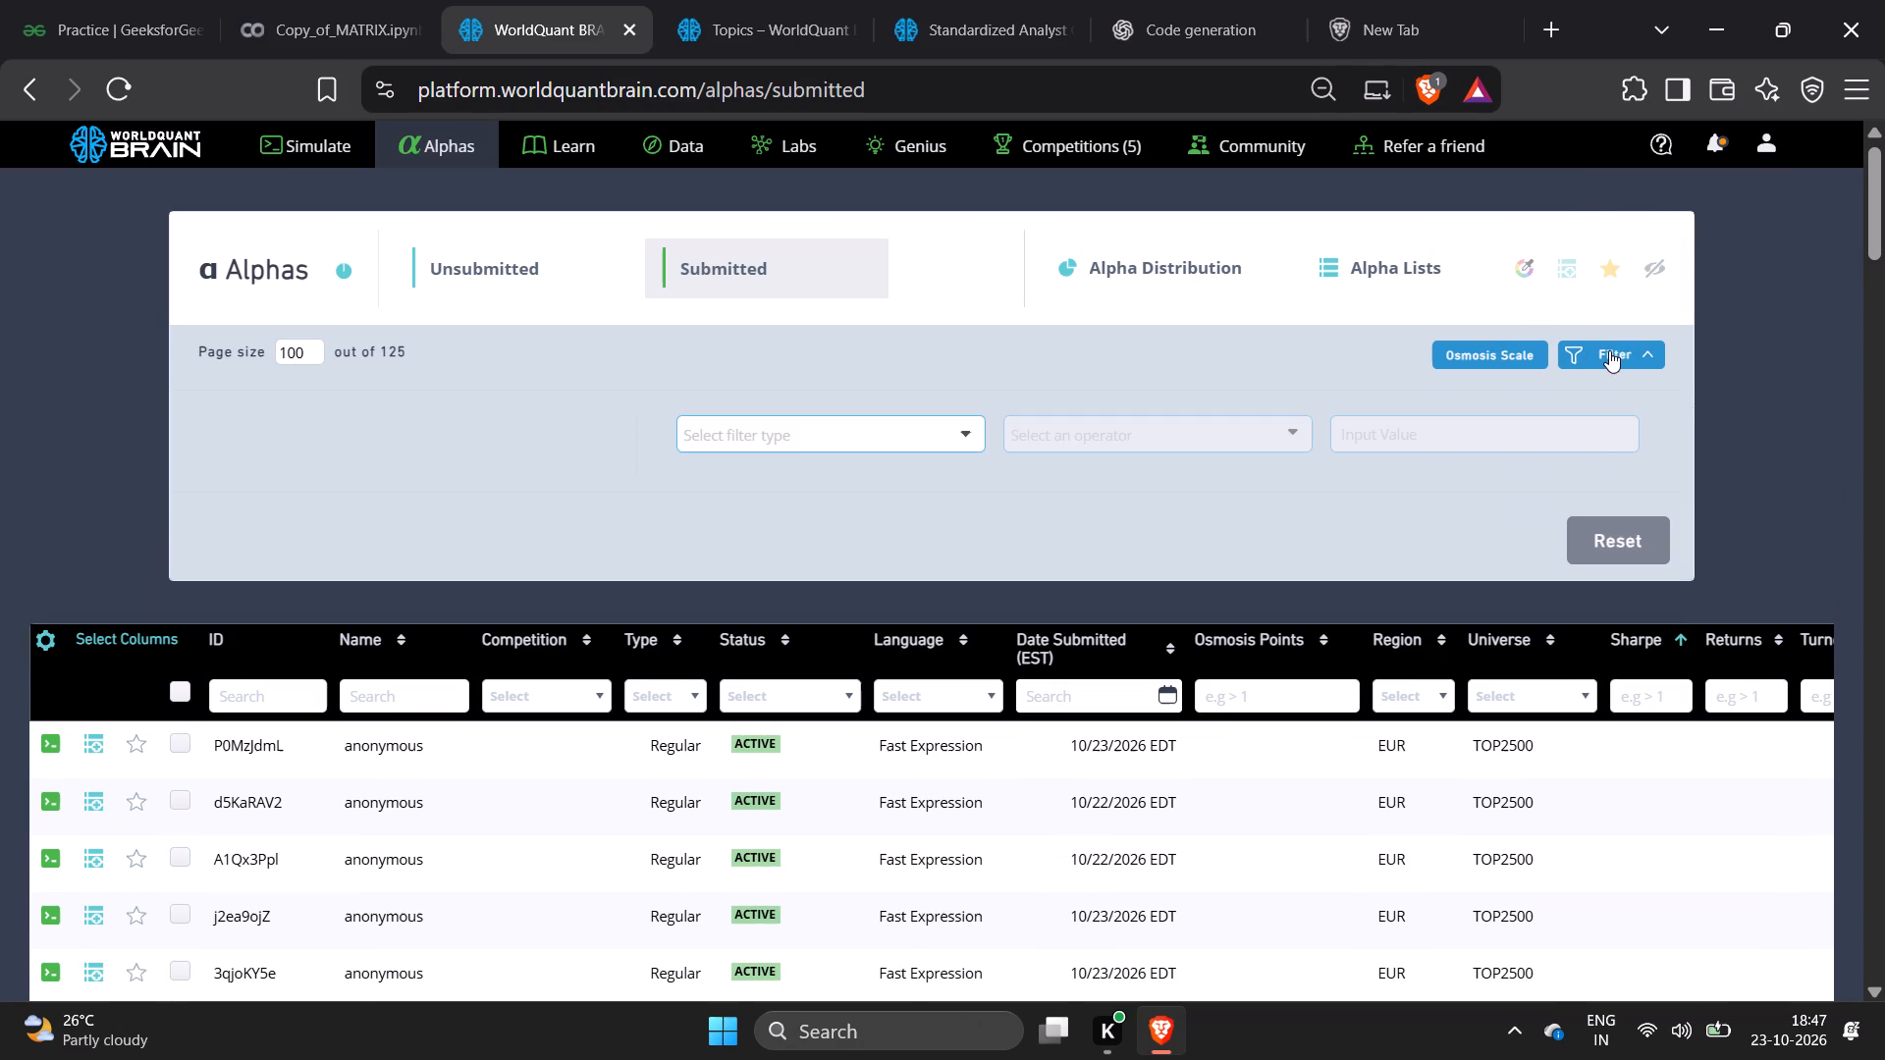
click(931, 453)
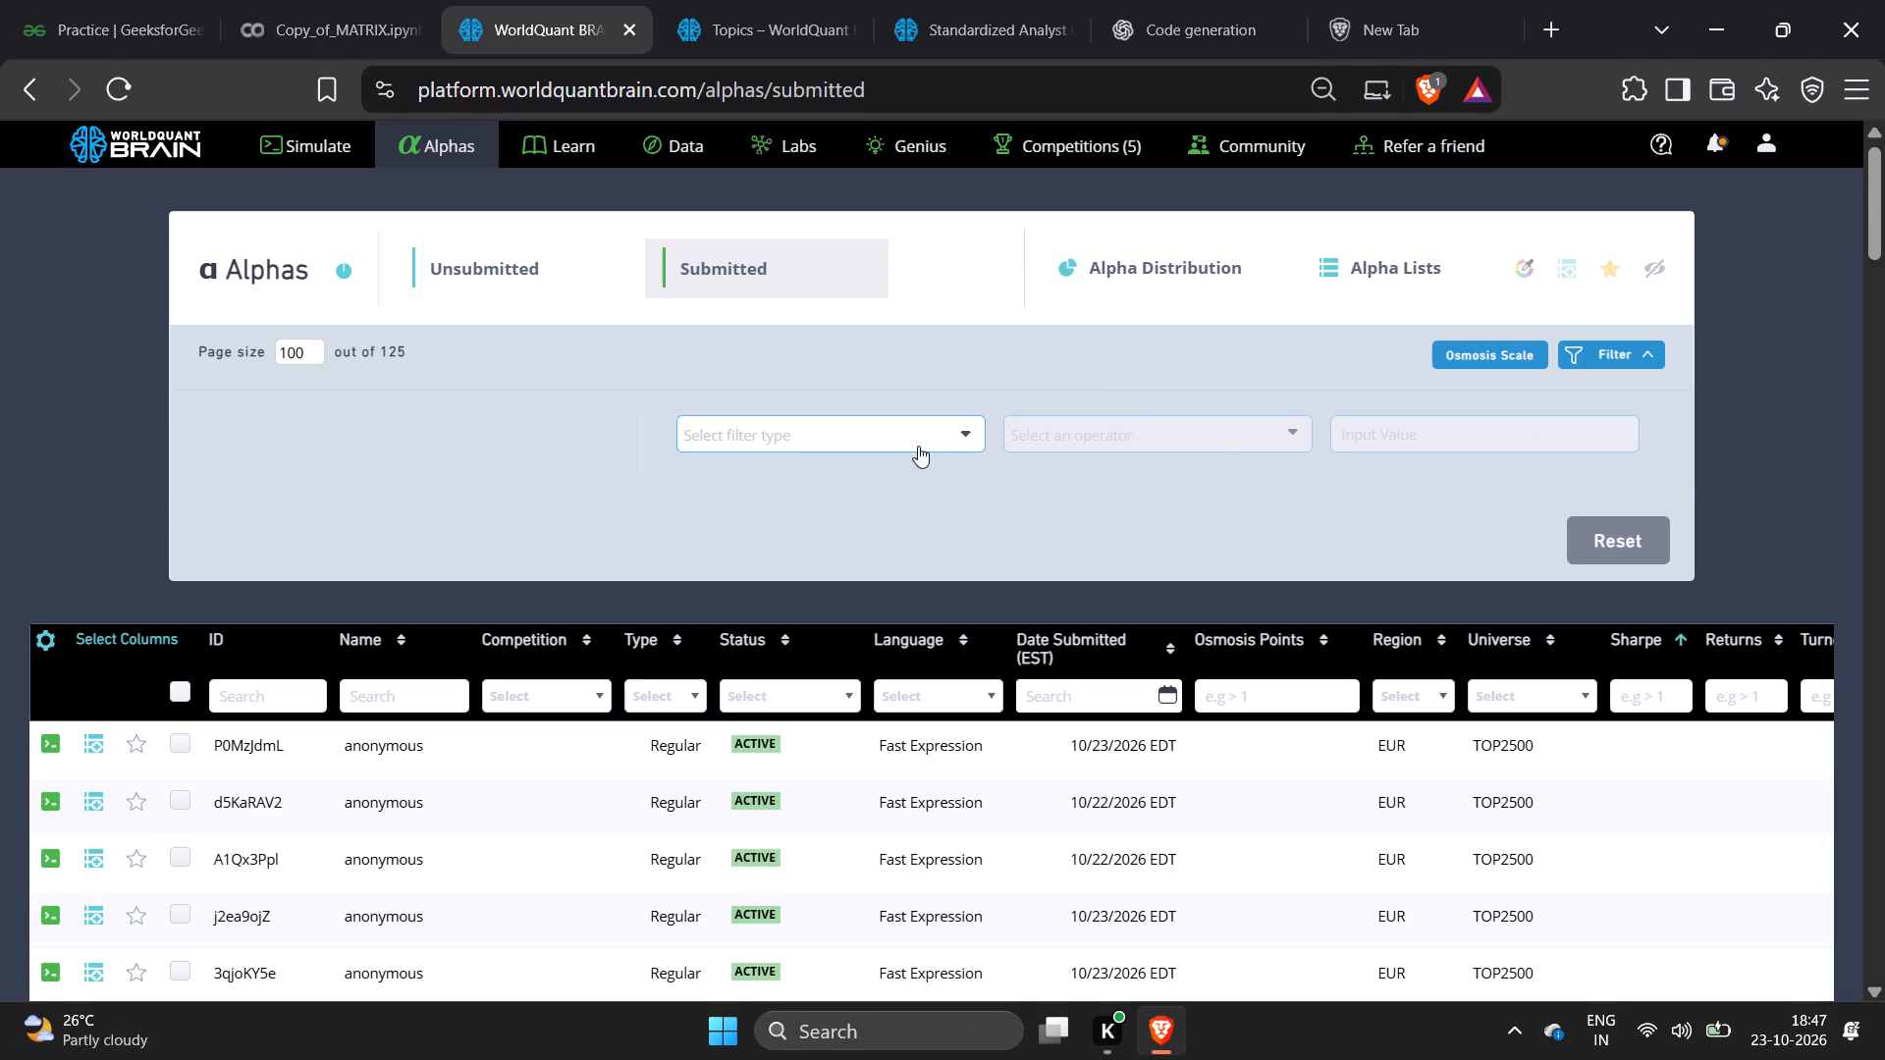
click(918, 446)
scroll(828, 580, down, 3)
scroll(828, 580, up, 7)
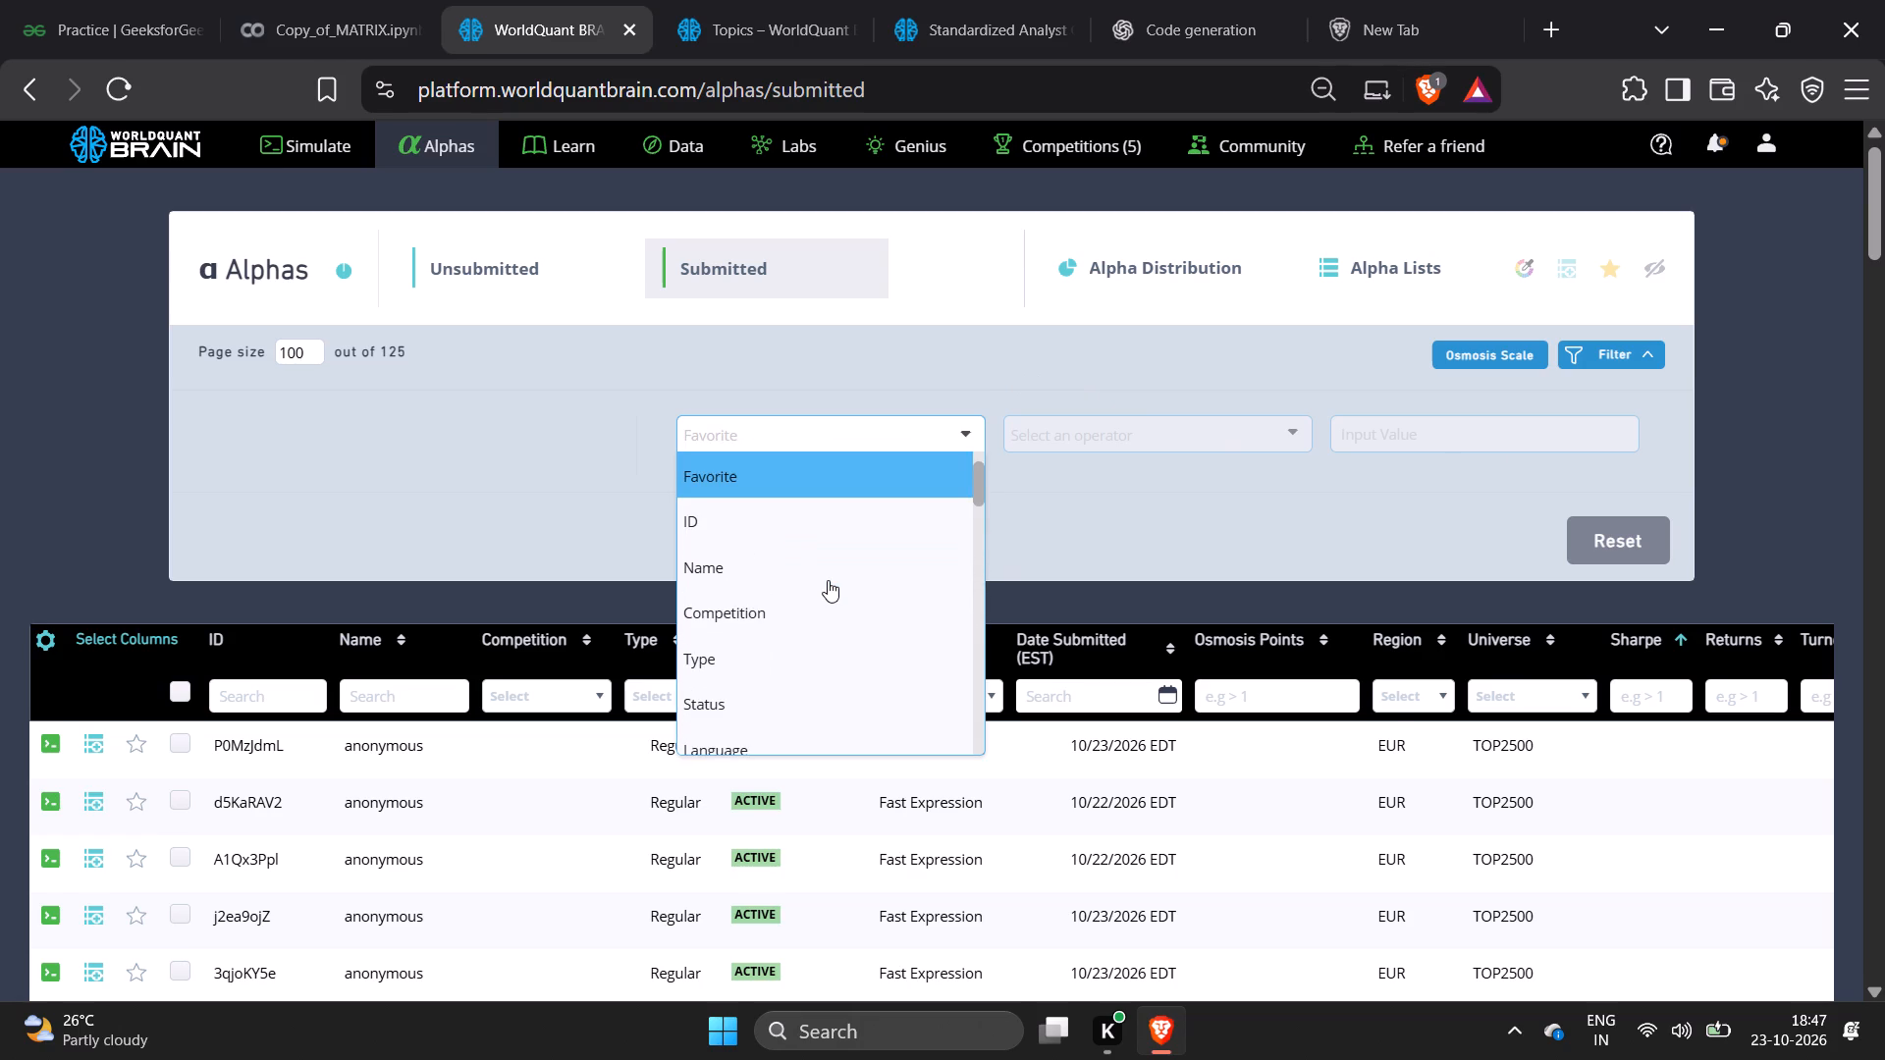
Filter the submitted alphas by region to show only EUR.
click(1400, 698)
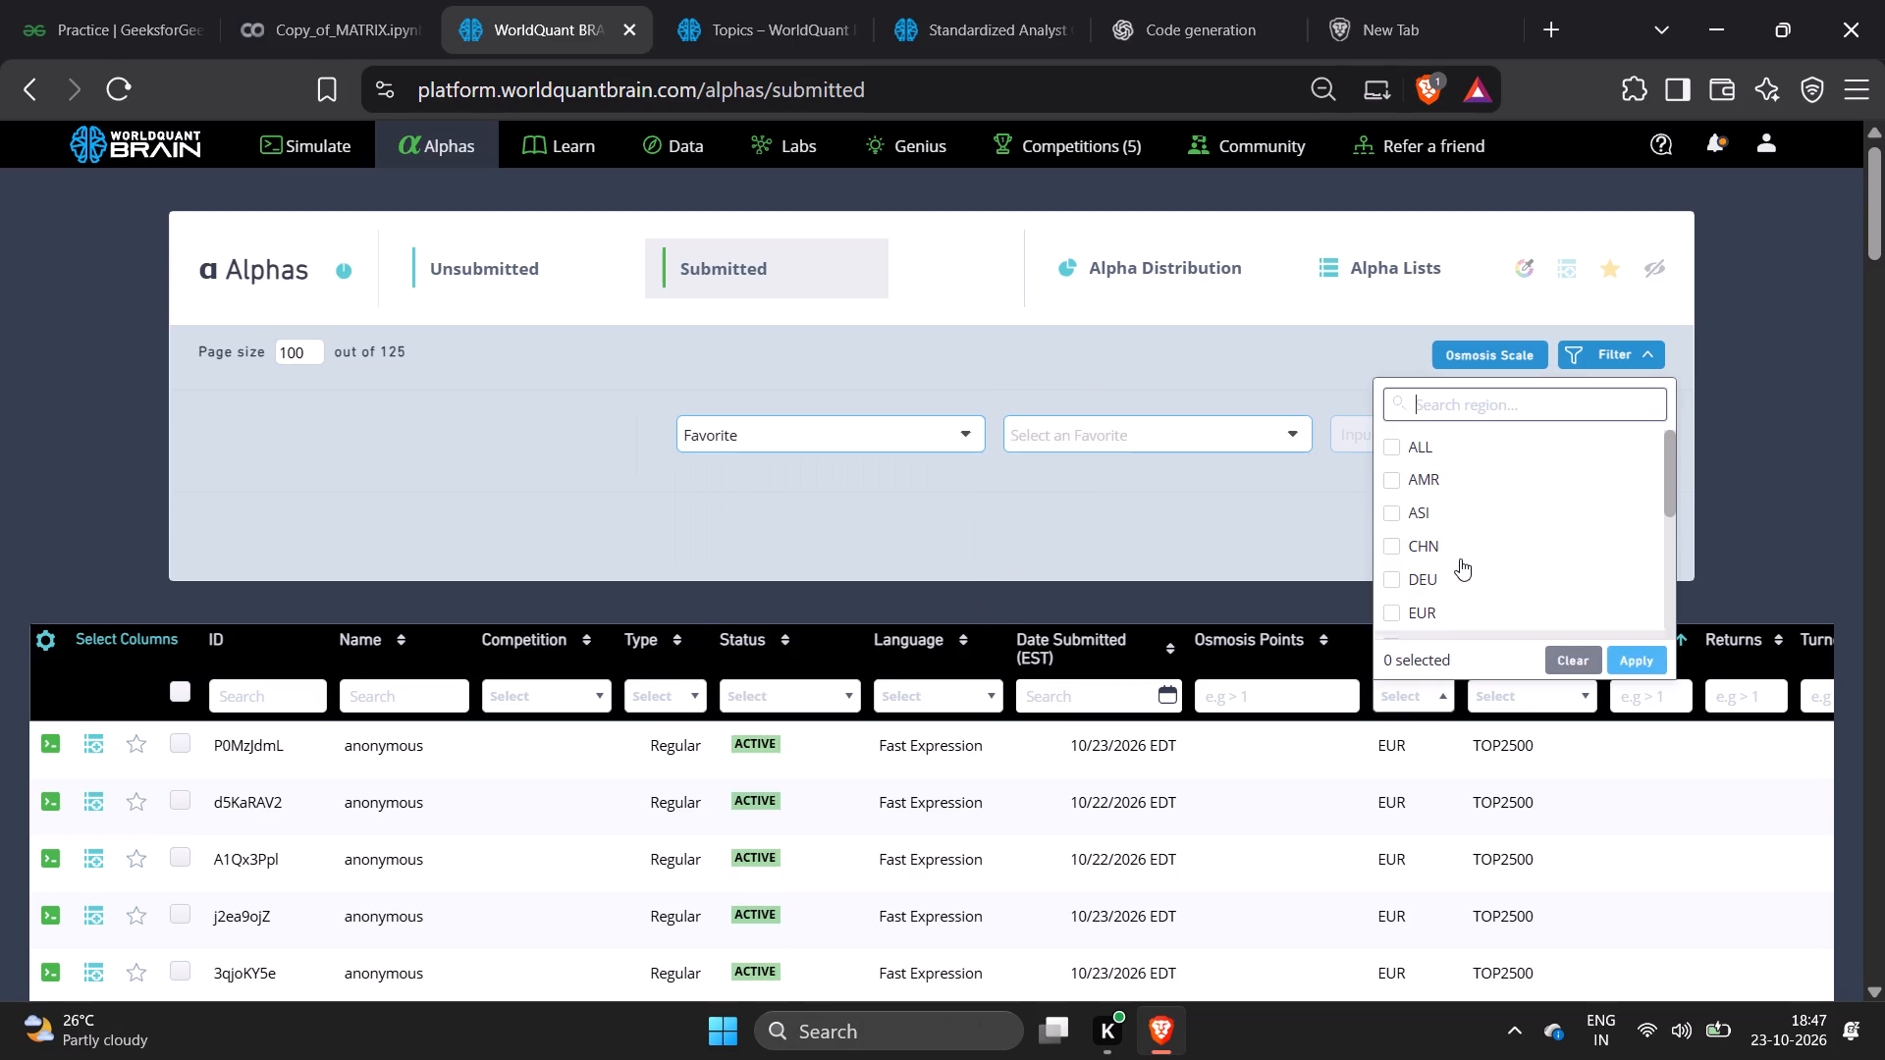
scroll(1460, 556, down, 2)
scroll(1460, 556, up, 4)
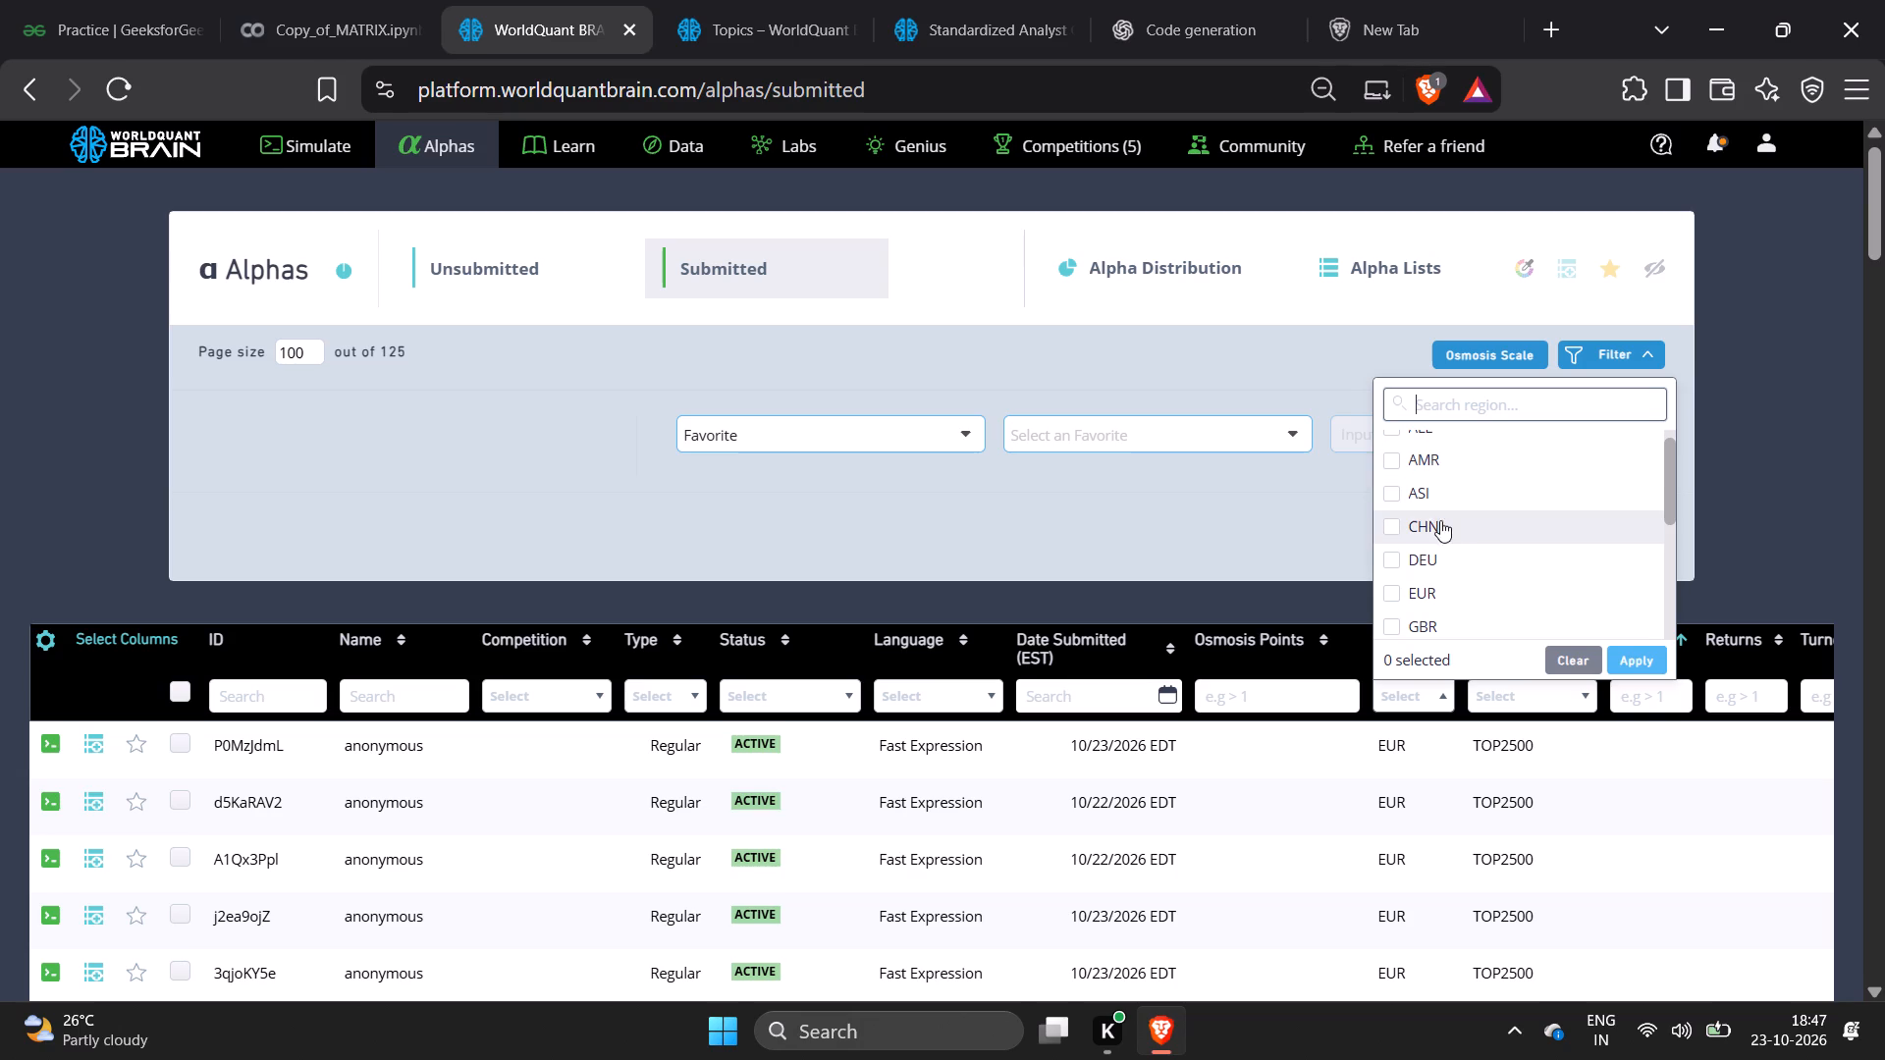
click(1433, 587)
click(1641, 667)
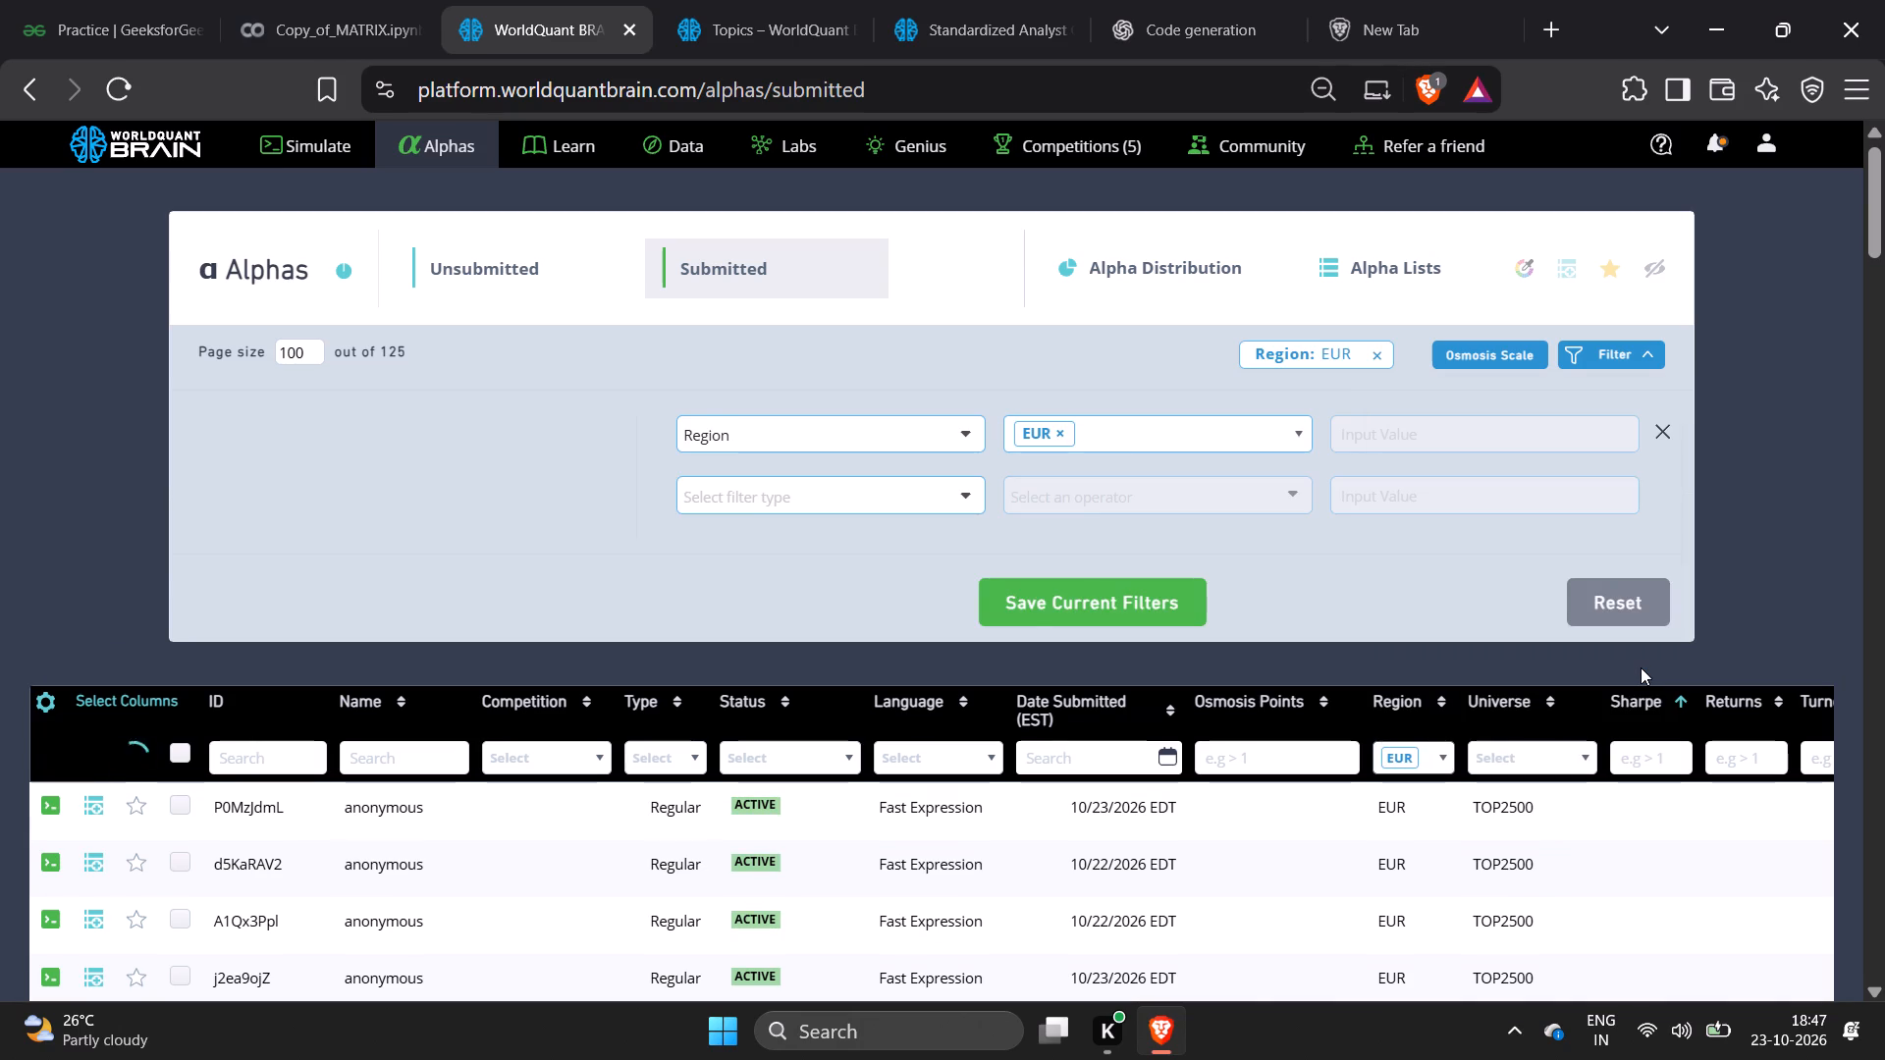
Assign 10000 Osmosis Points each to the EUR alphas P0MzJdmL and d5KaRAV2.
scroll(1641, 667, down, 1)
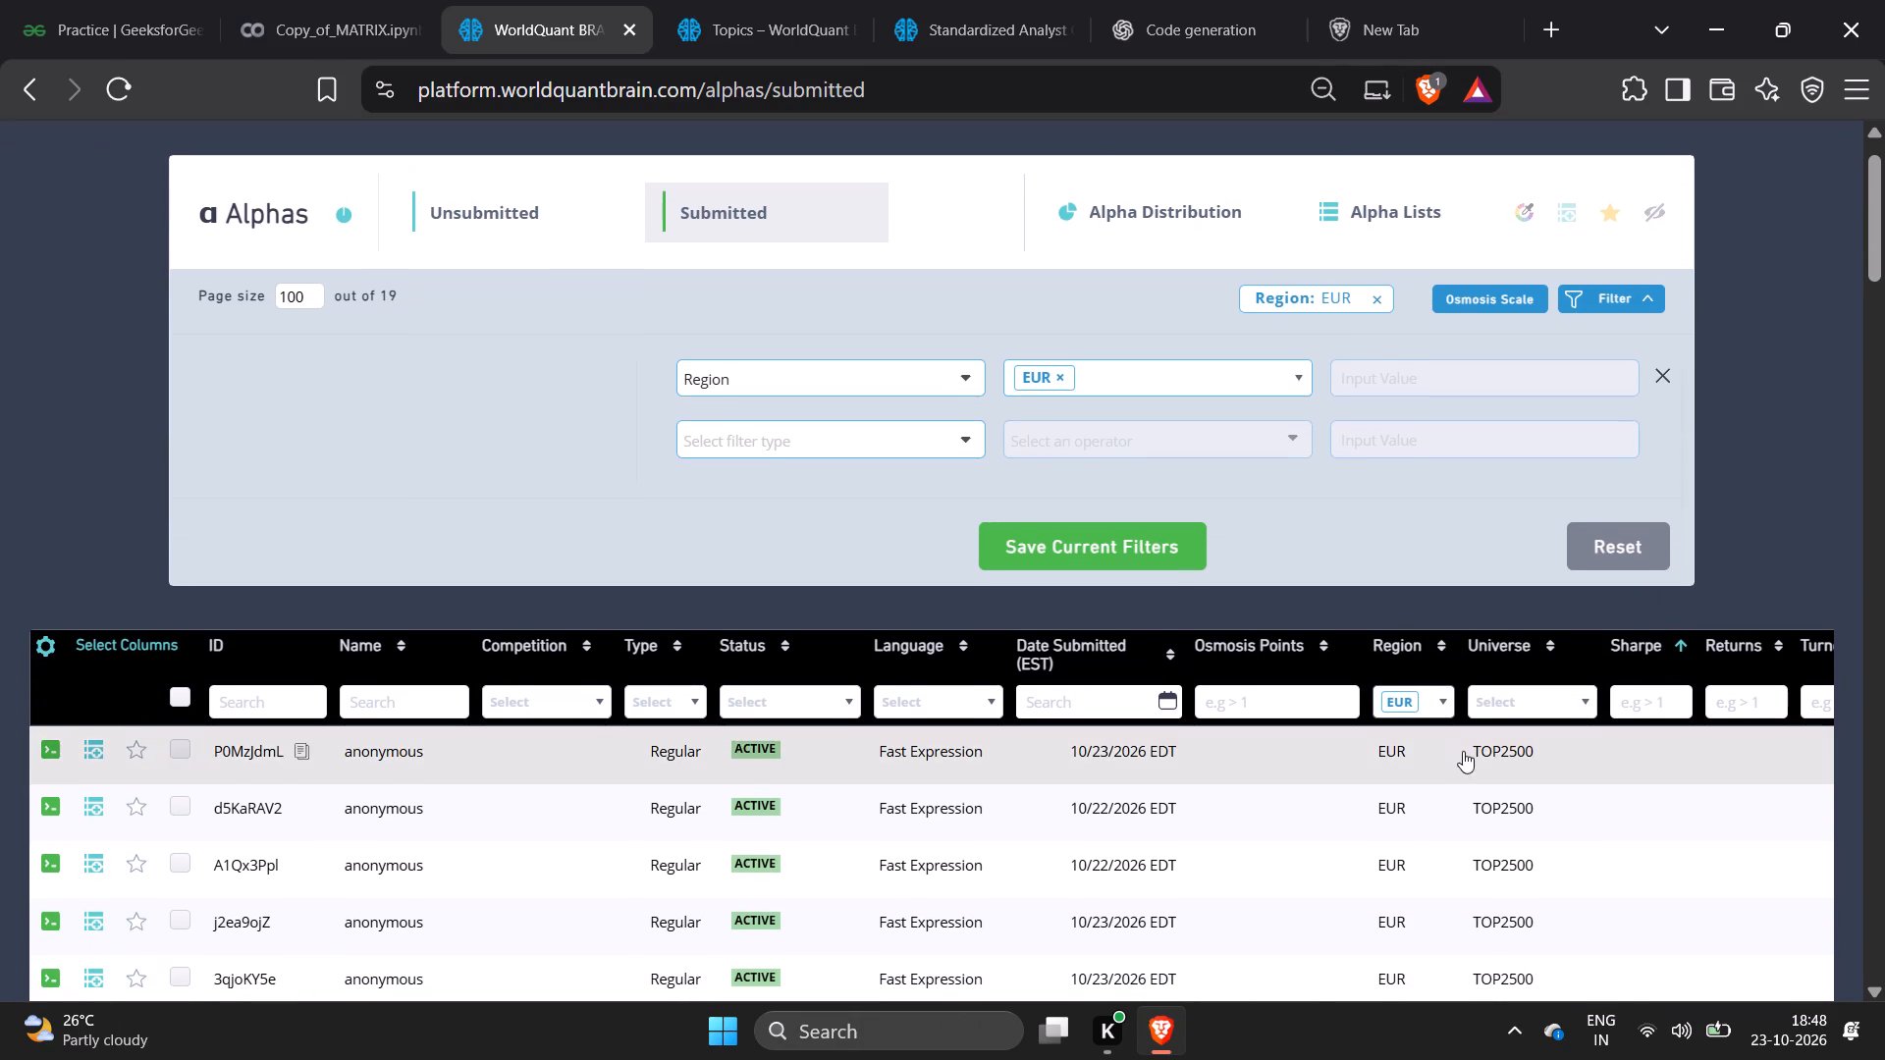
scroll(1463, 751, down, 1)
click(1254, 480)
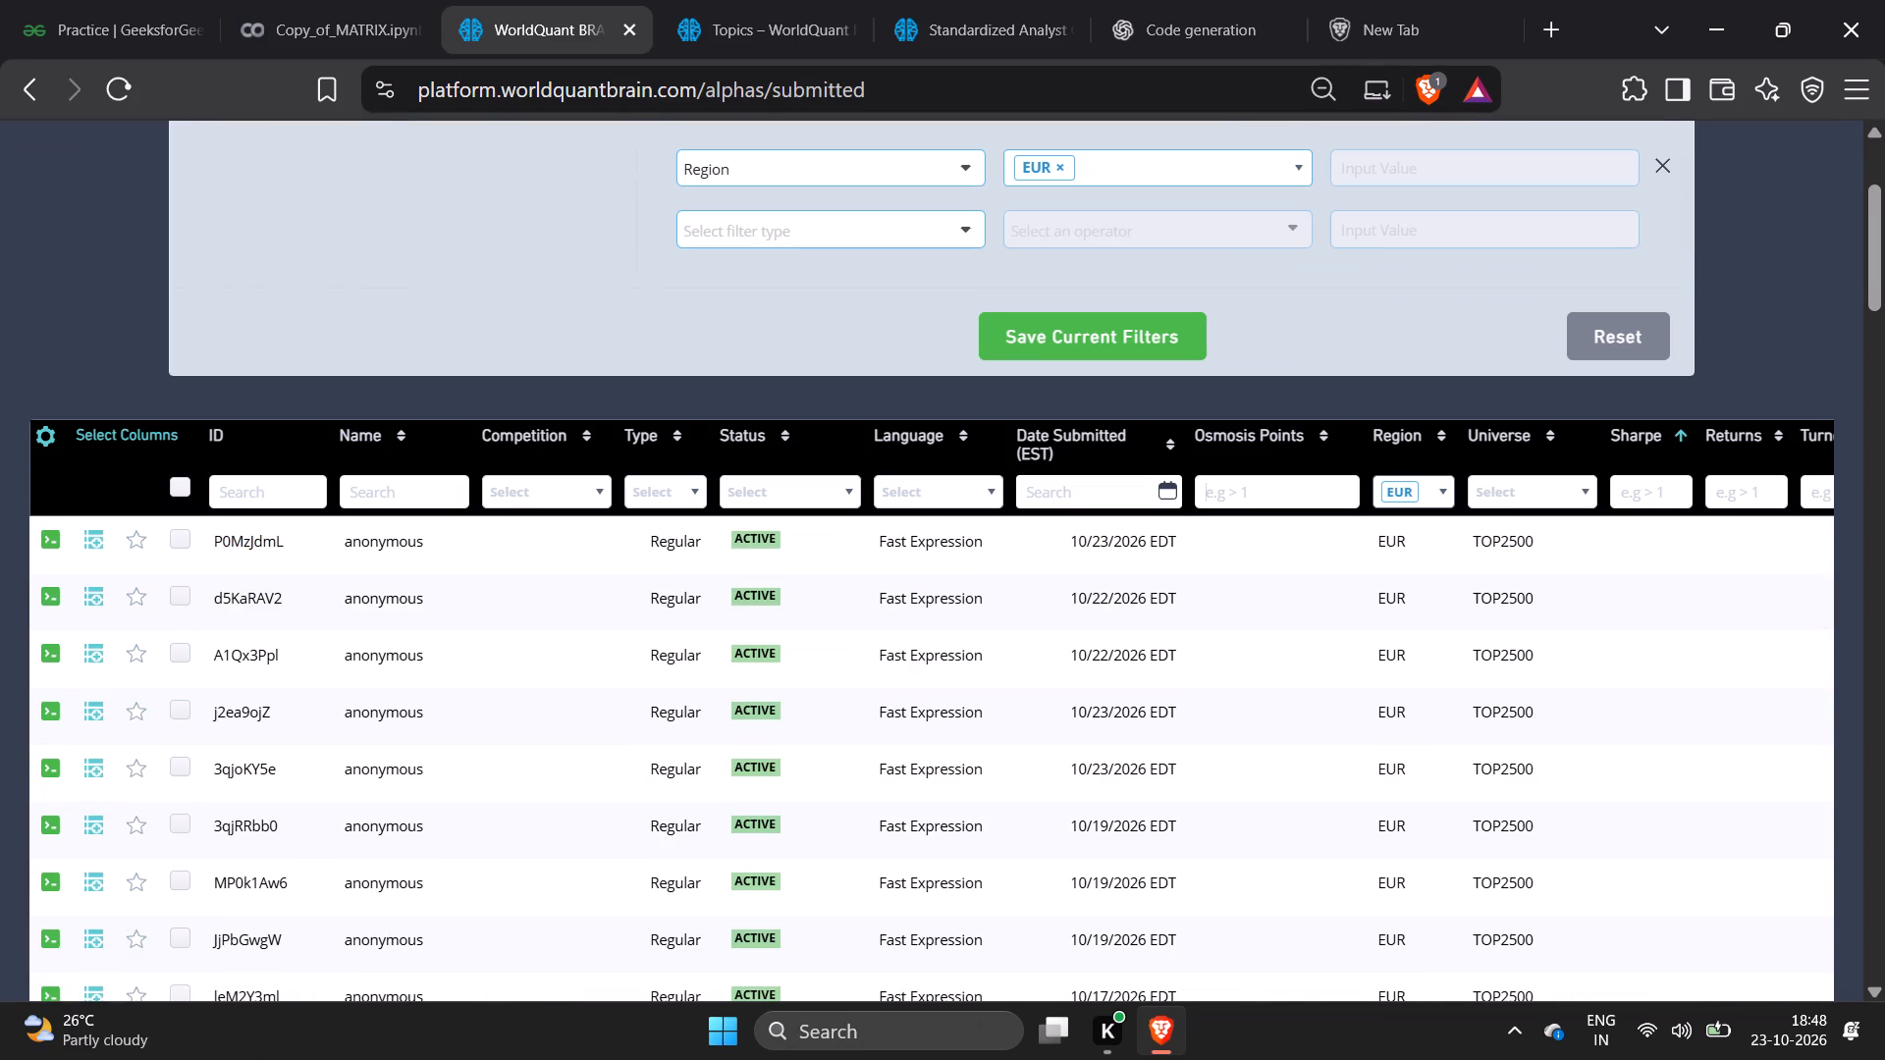
click(1269, 528)
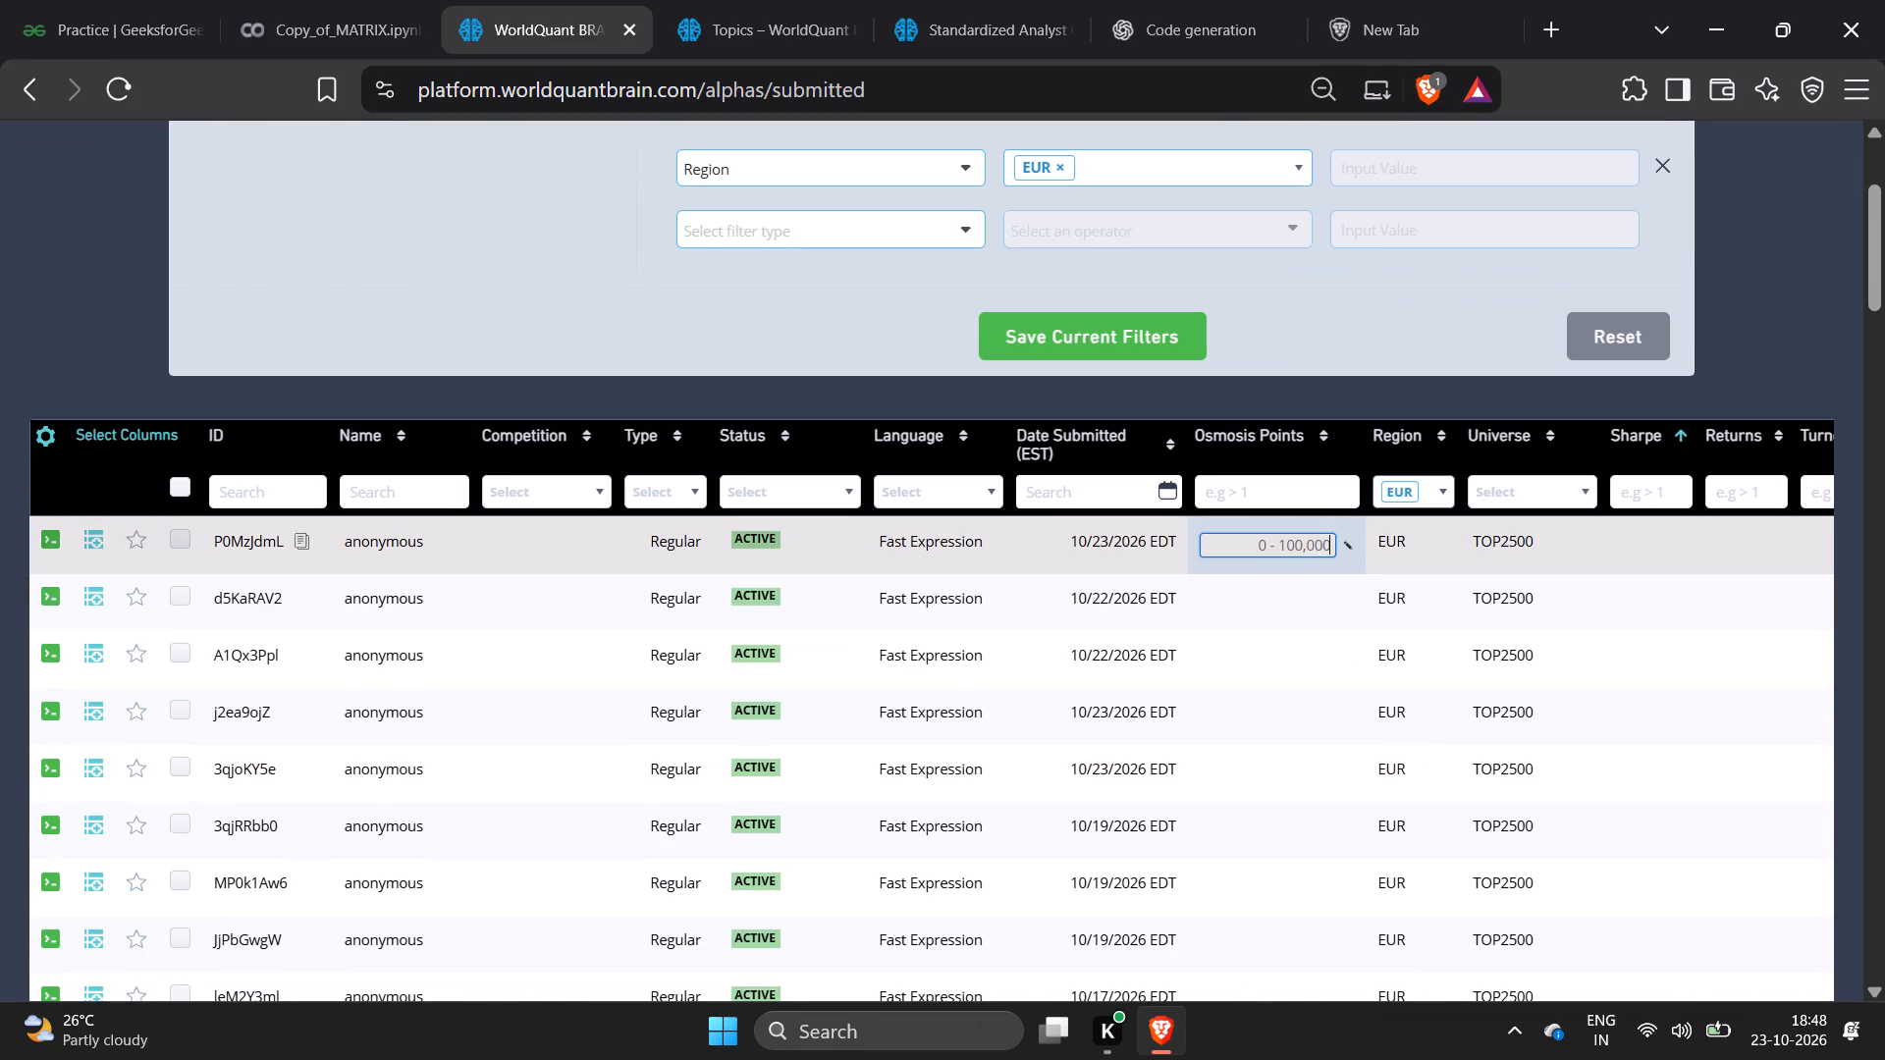
text(1000)
key(0)
key(Return)
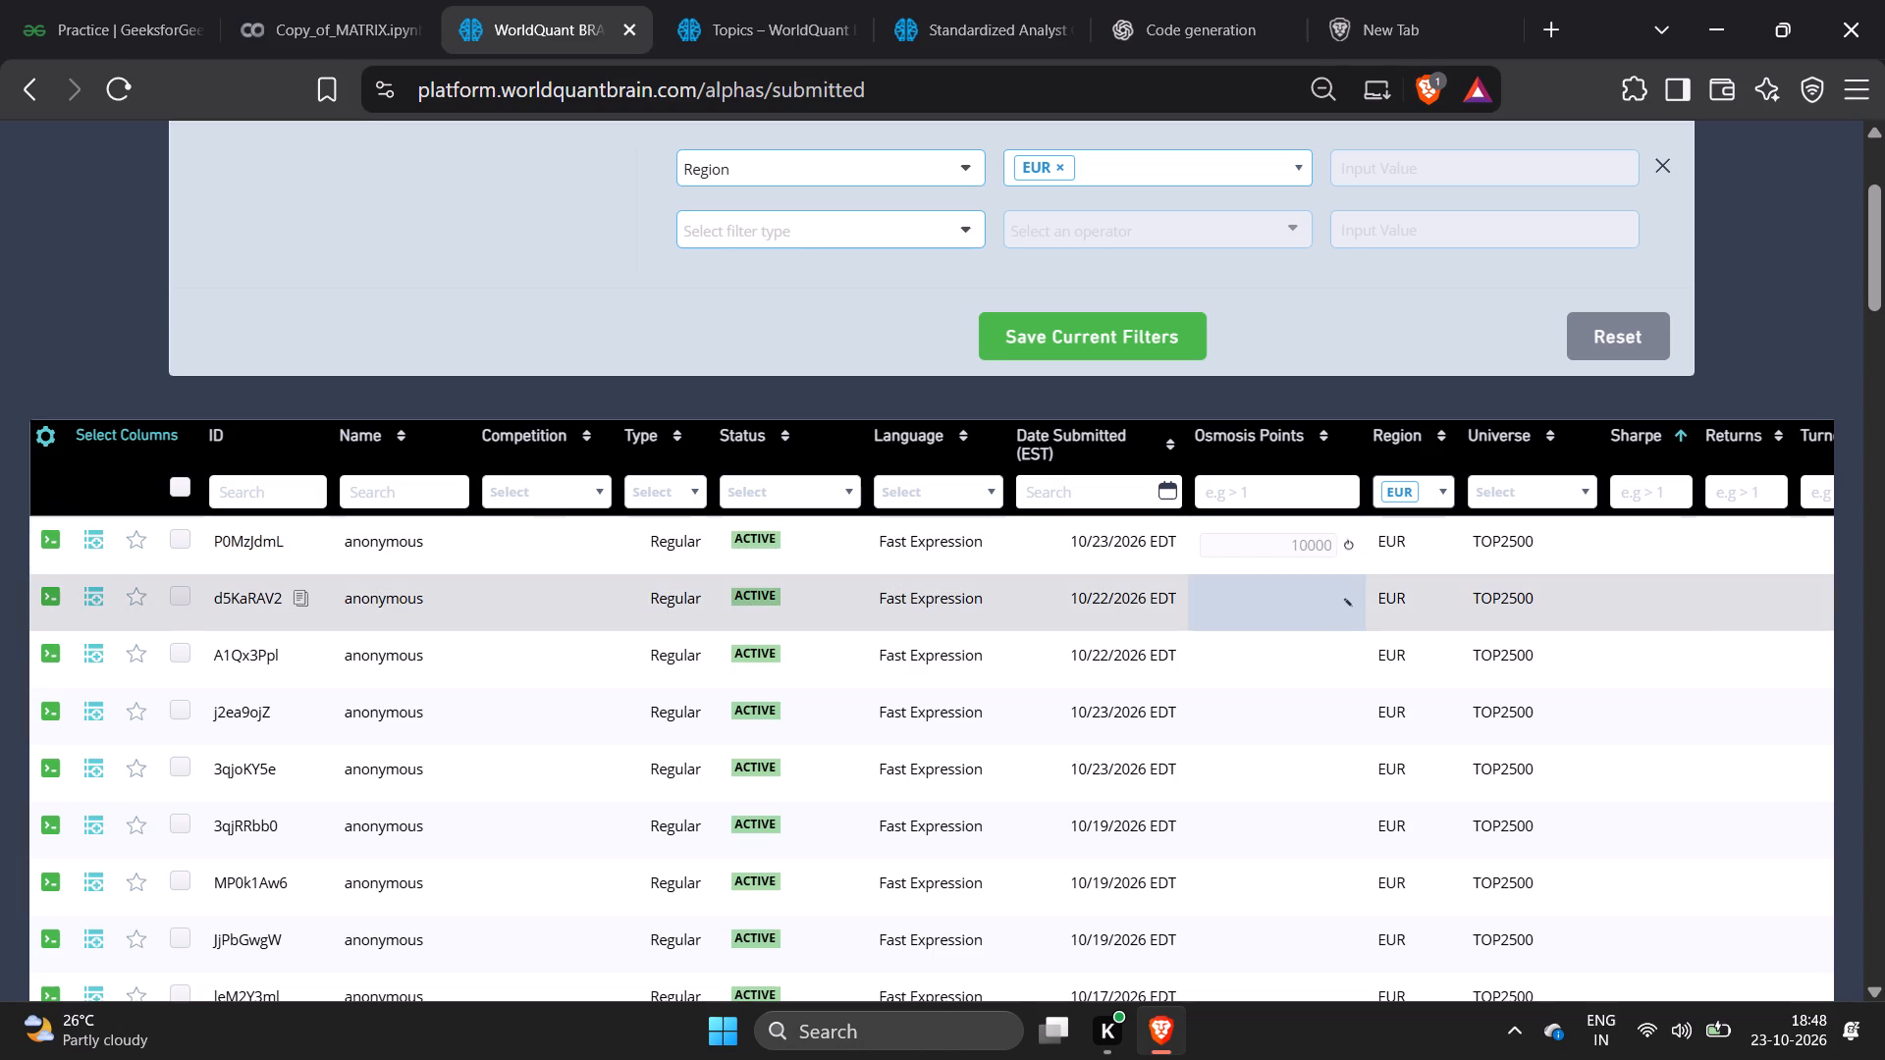
text(1000)
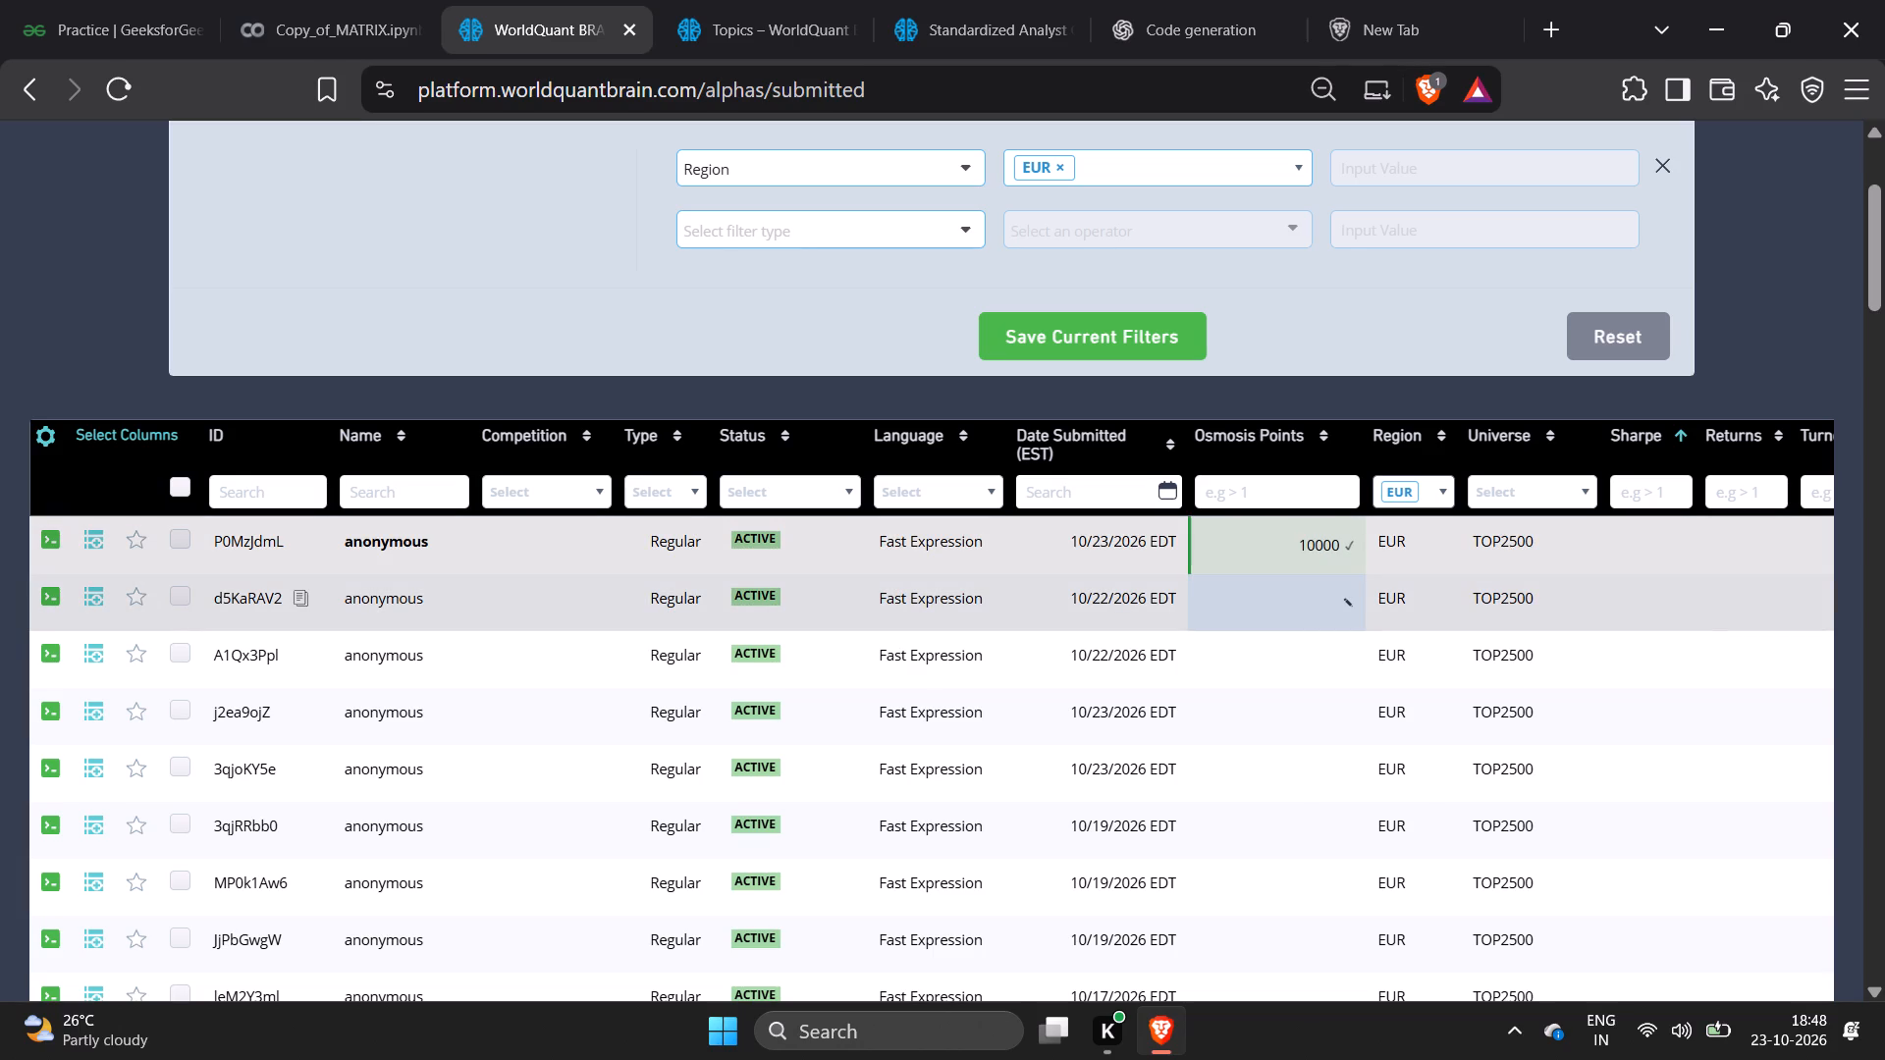
click(1305, 609)
text(10000)
key(Return)
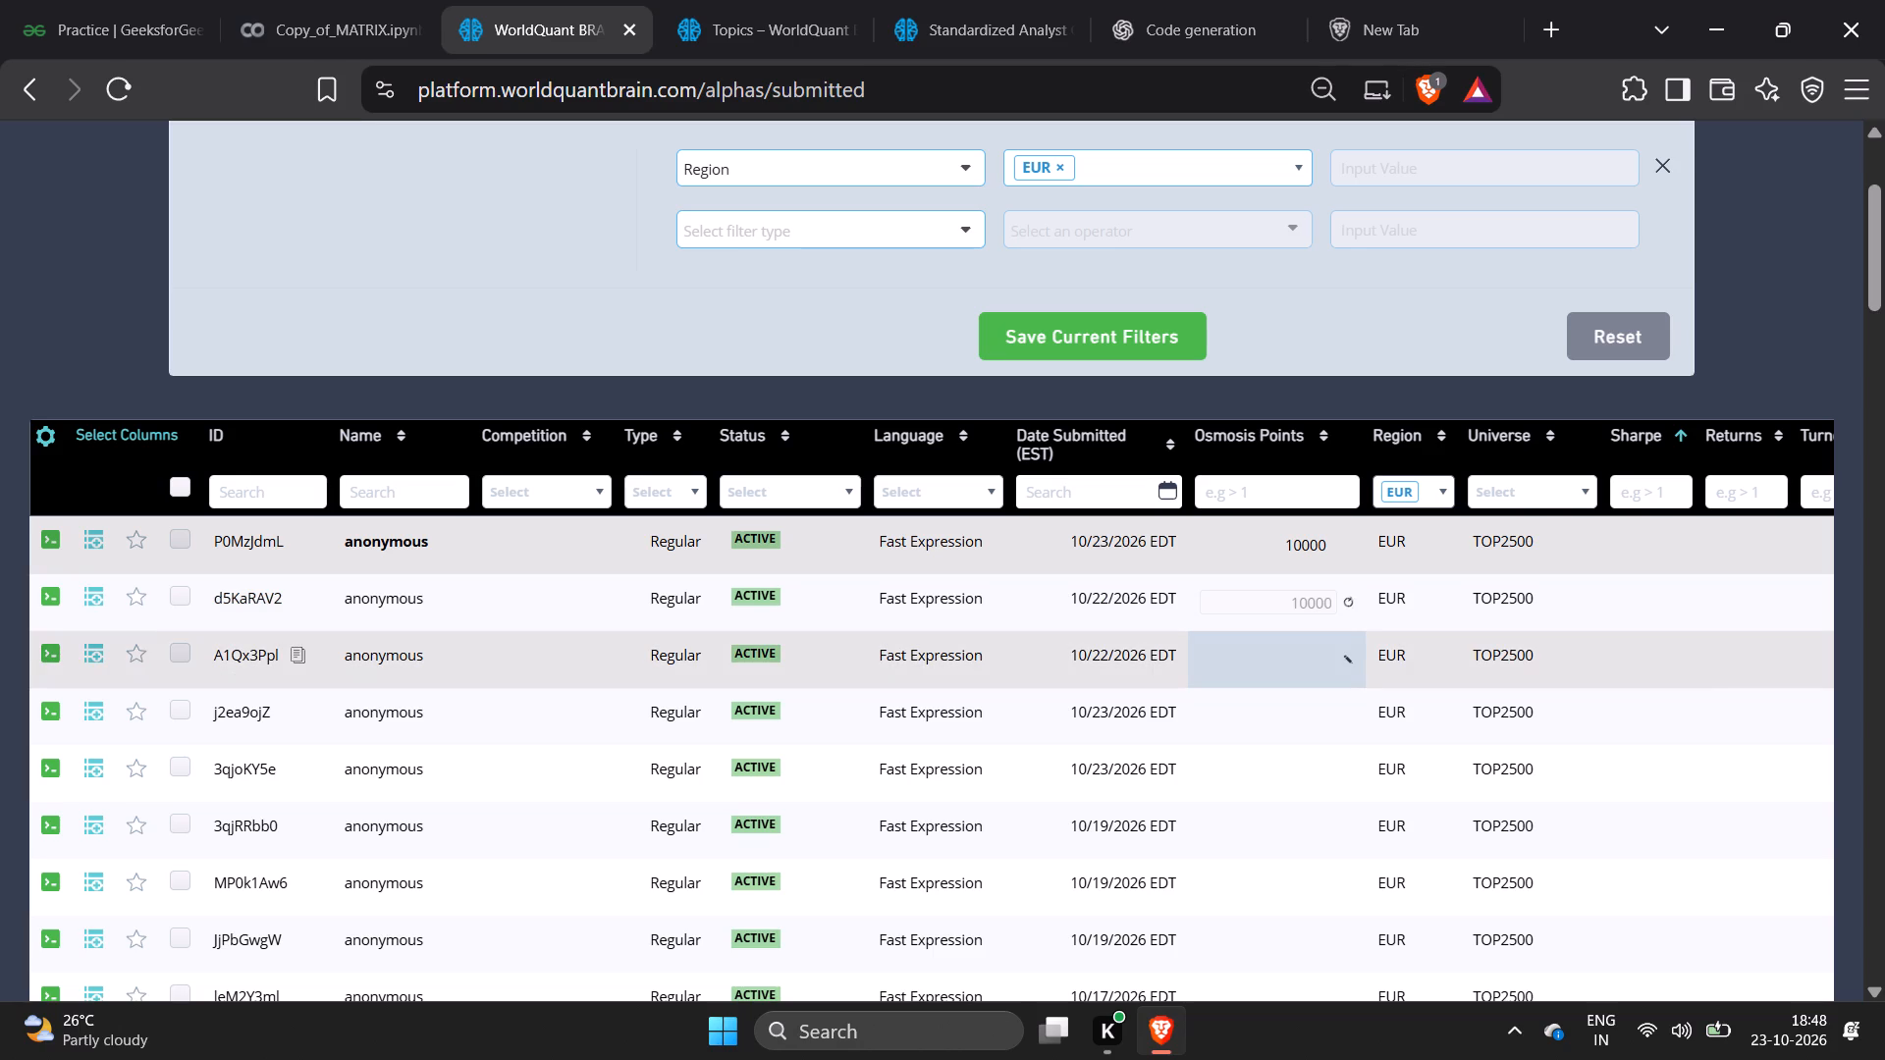
Assign 1000 Osmosis Points to the EUR alpha A1Qx3Ppl.
click(1310, 667)
text(10000)
key(BackSpace)
key(Return)
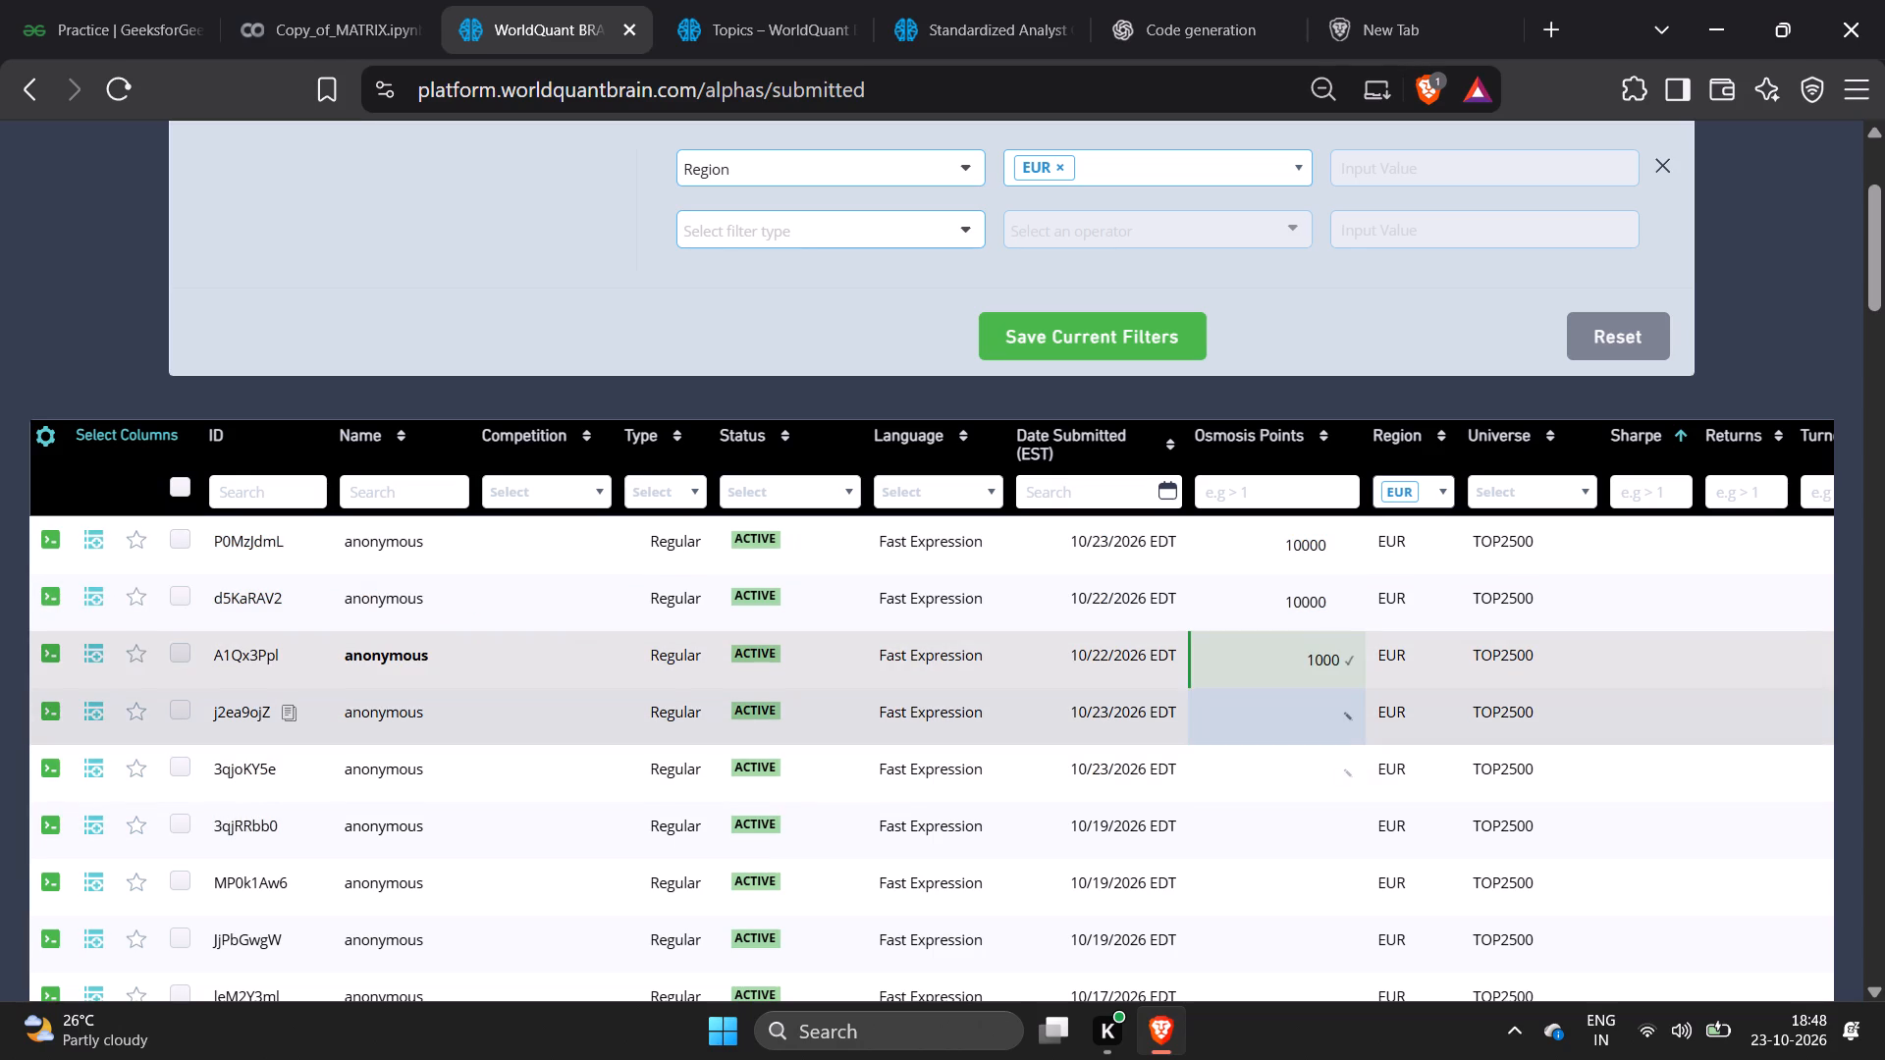
Assign 10000 Osmosis Points each to the EUR alphas j2ea9ojZ, 3qjoKY5e and 3qjRRbb0.
click(1332, 722)
text(10000)
key(Return)
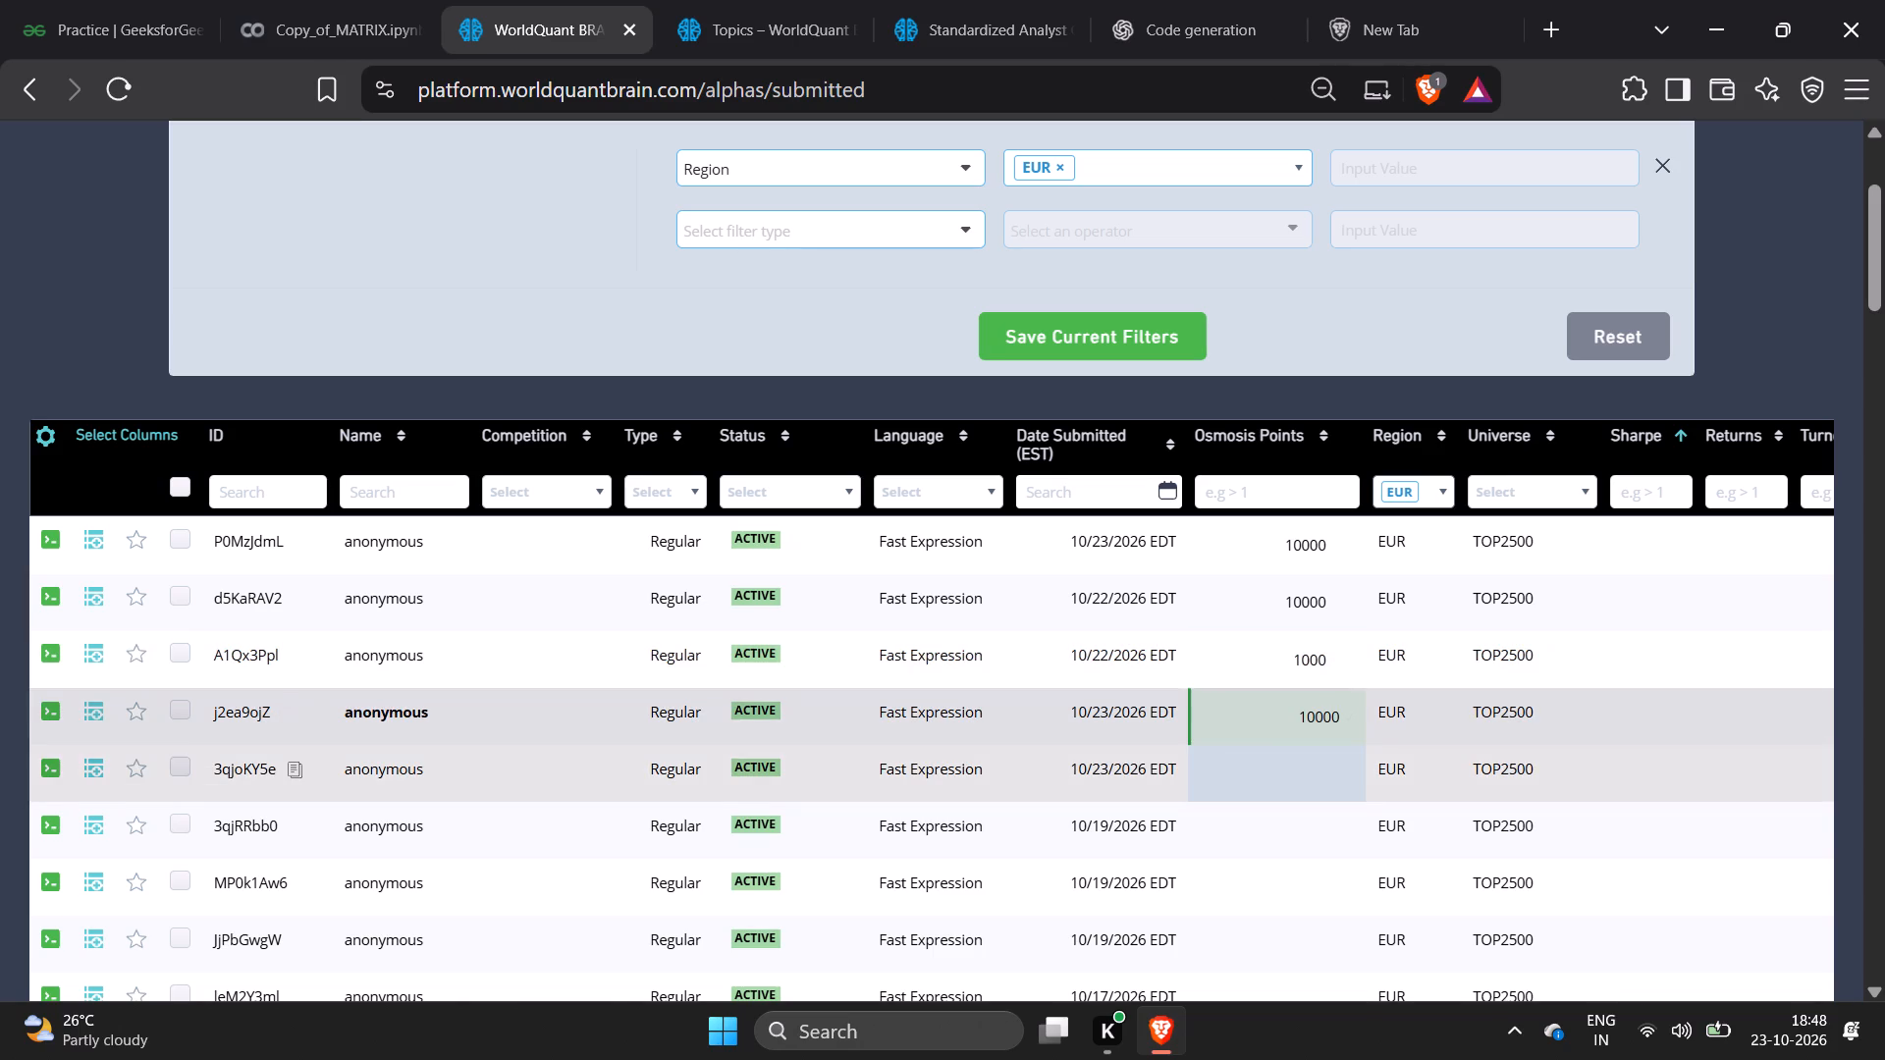
click(1335, 757)
text(10000)
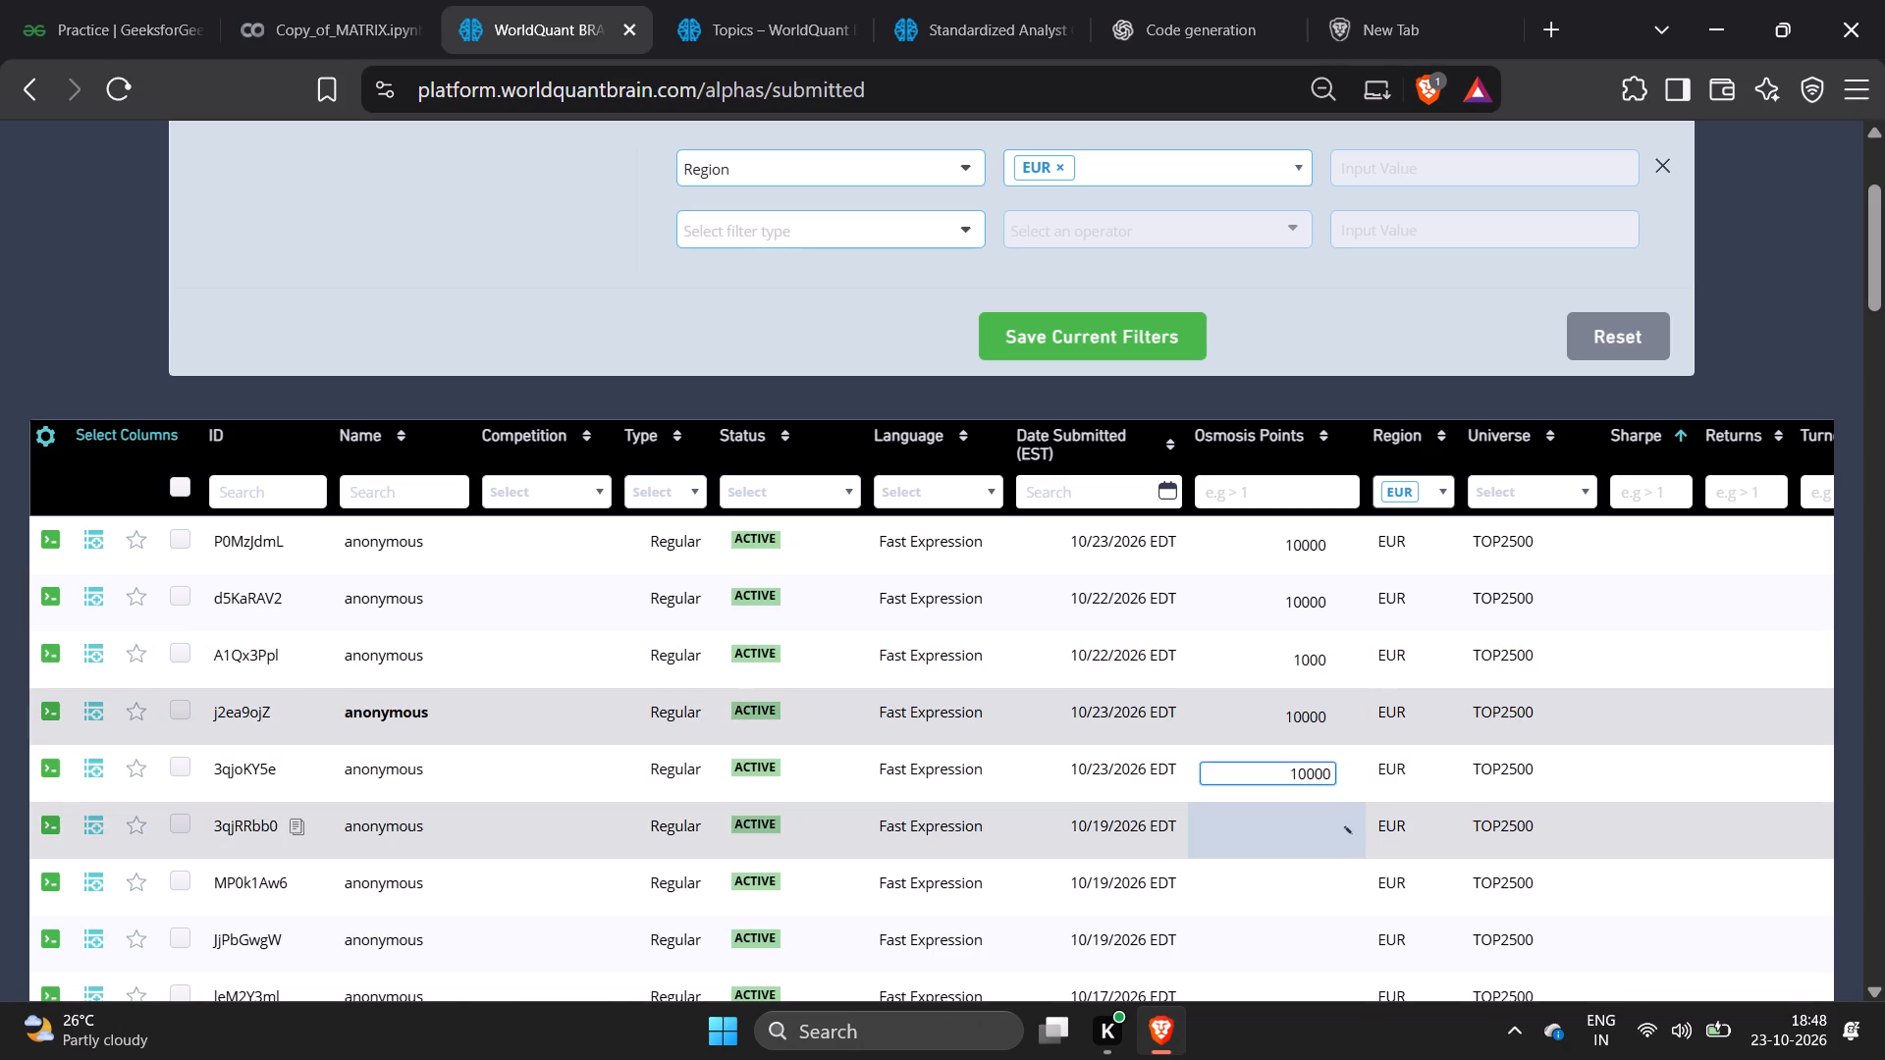
click(1294, 844)
text(10000)
key(Return)
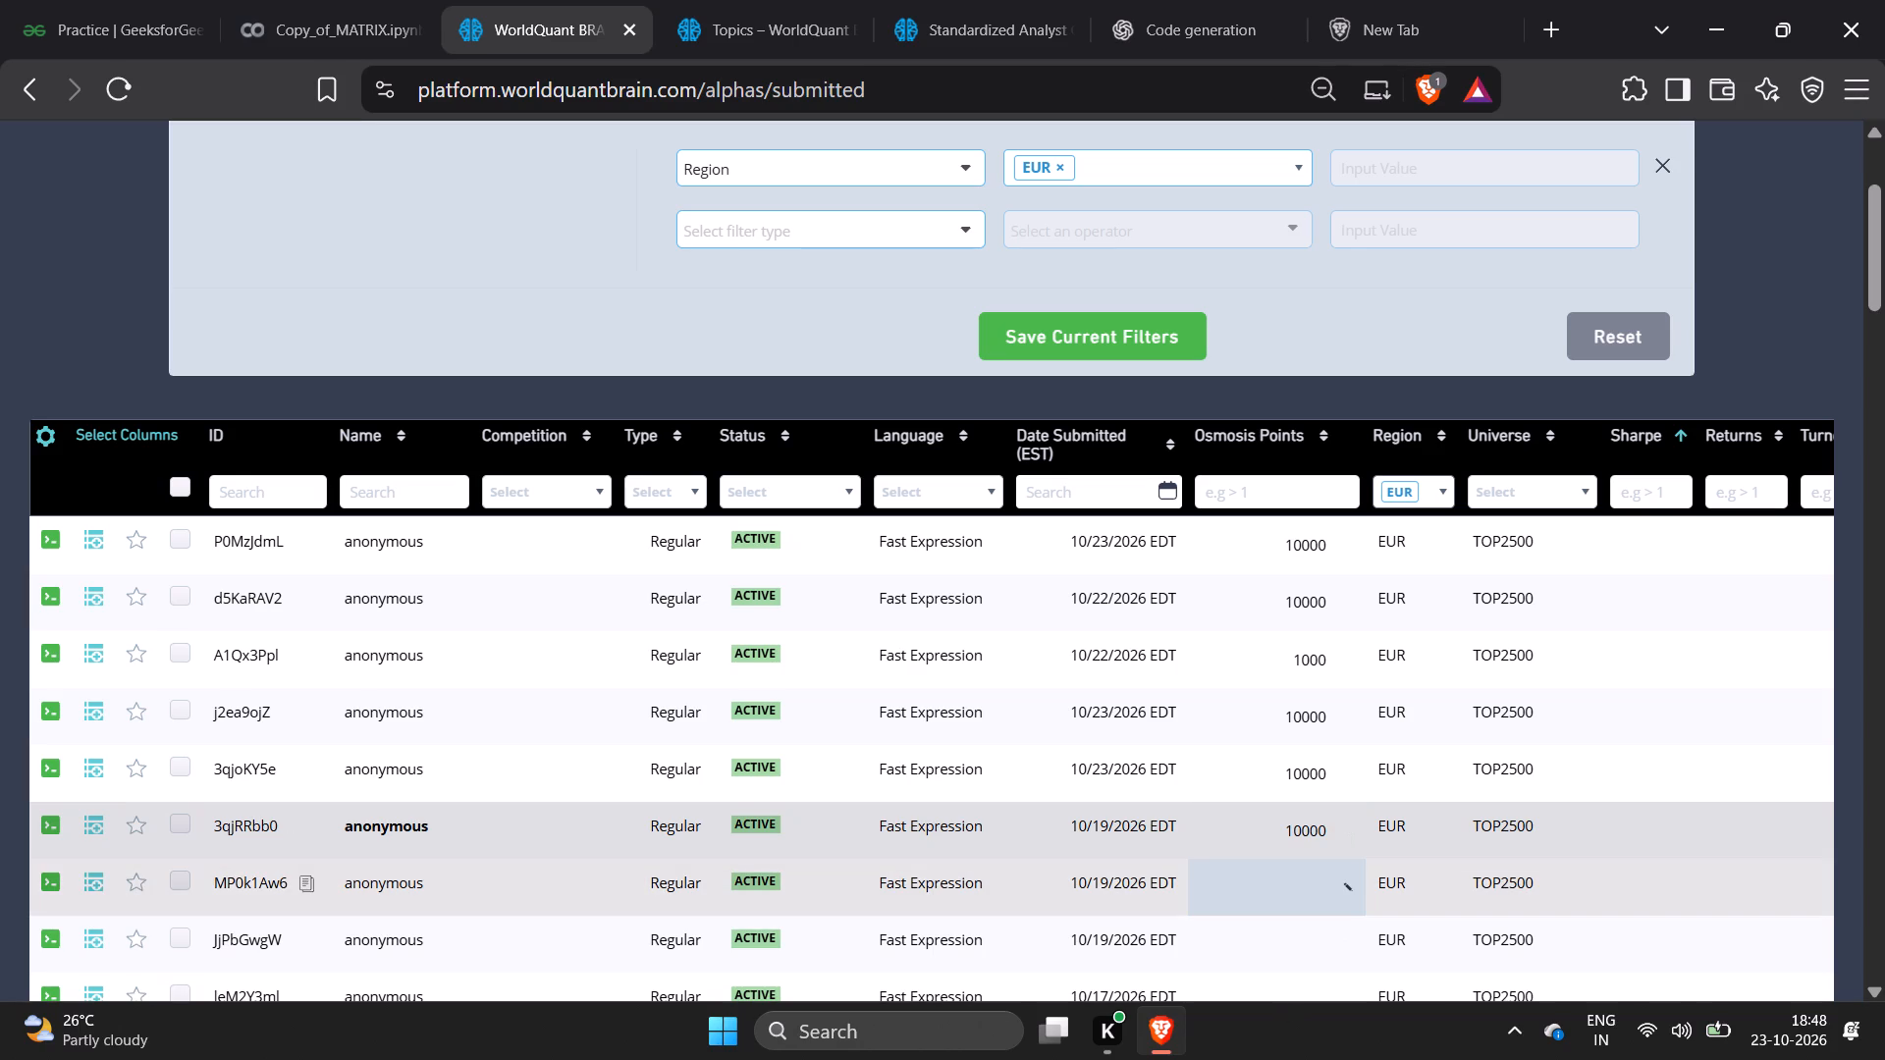
Assign 10000 Osmosis Points each to the EUR alphas MP0k1Aw6, JjPbGwgW and leM2Y3ml.
click(1311, 886)
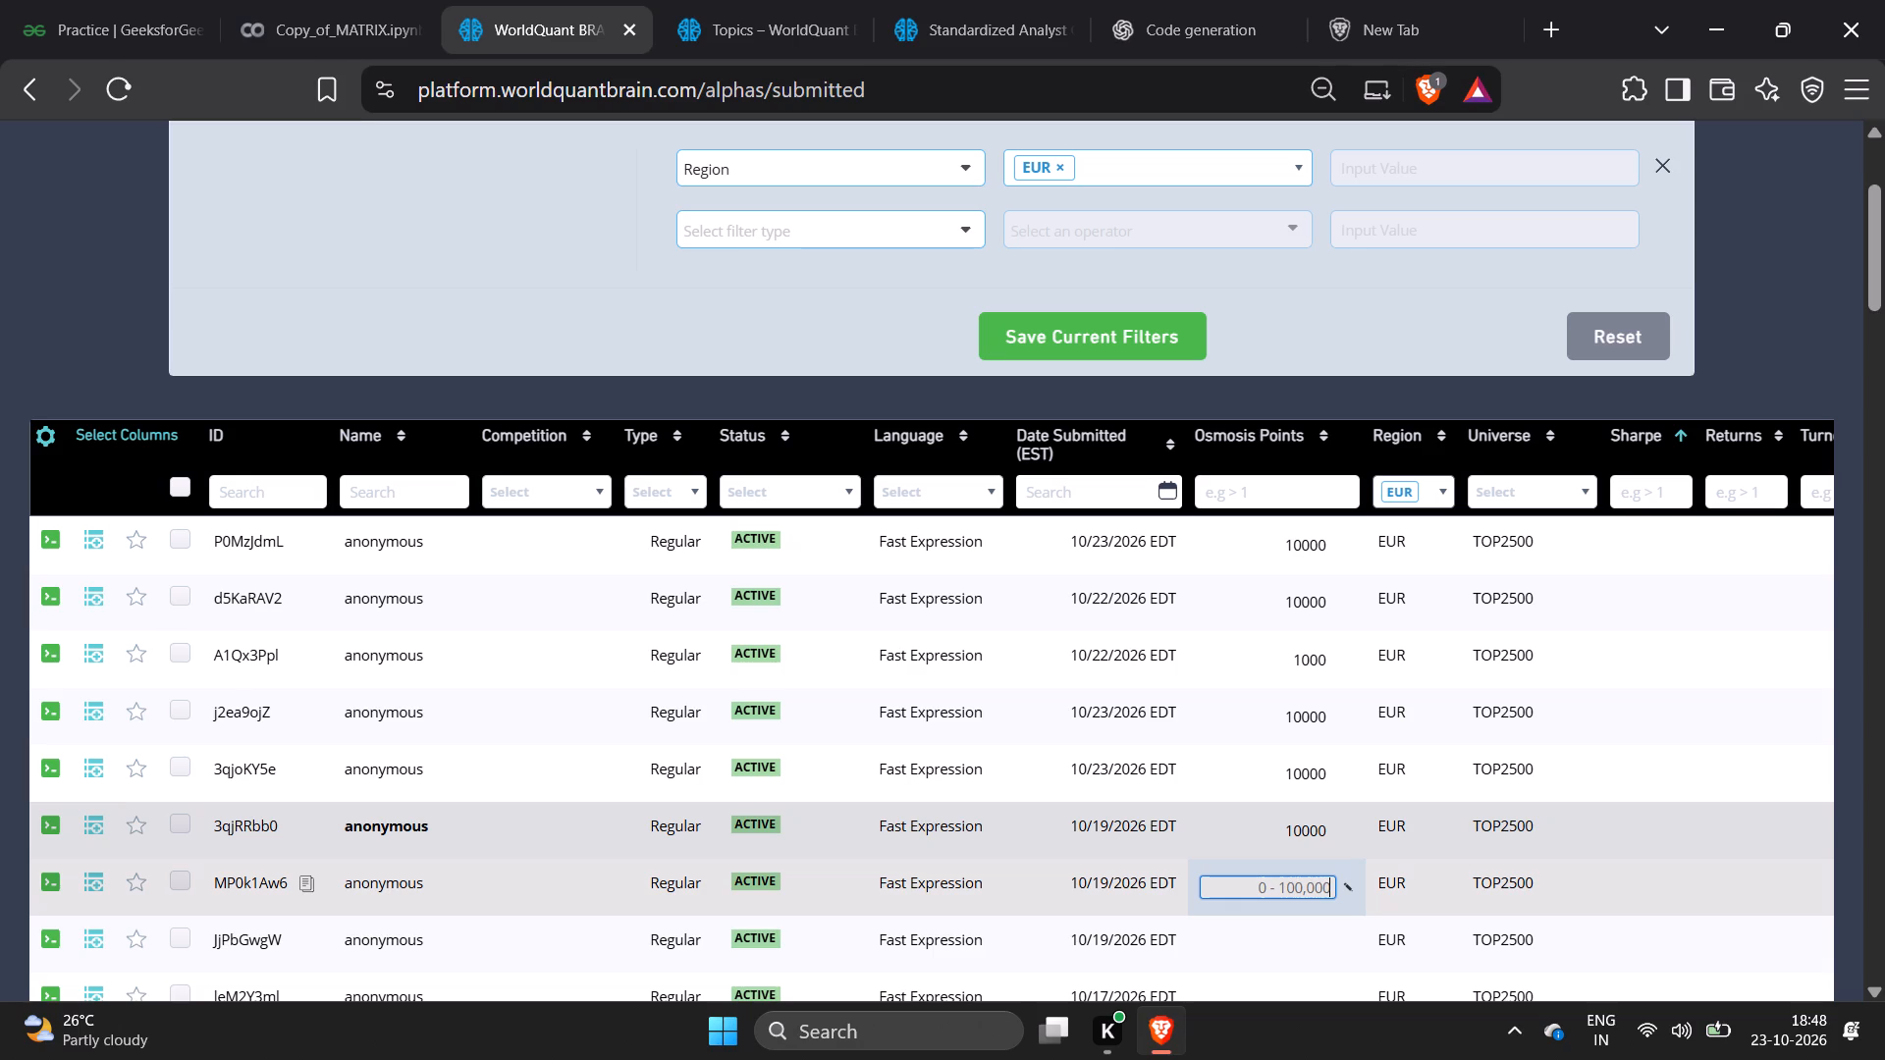
text(1000)
key(0)
key(Return)
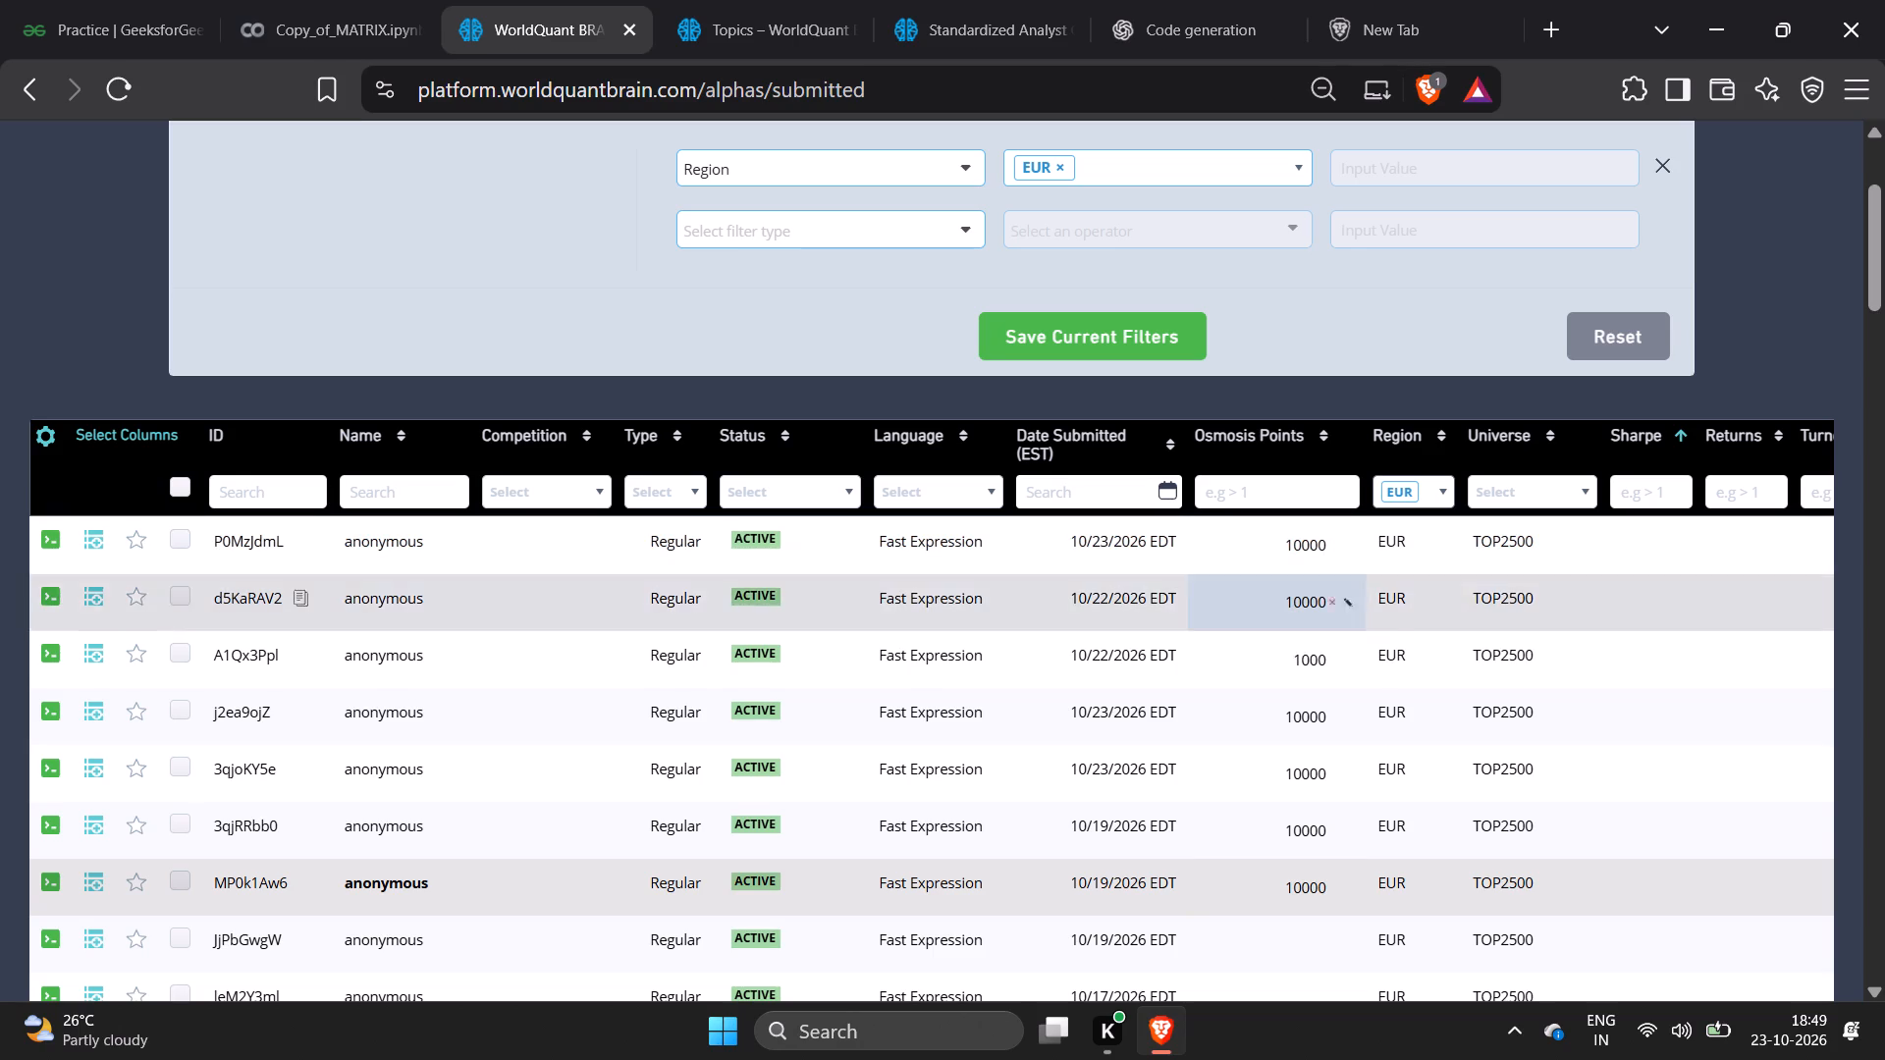
scroll(1337, 826, down, 1)
click(1296, 787)
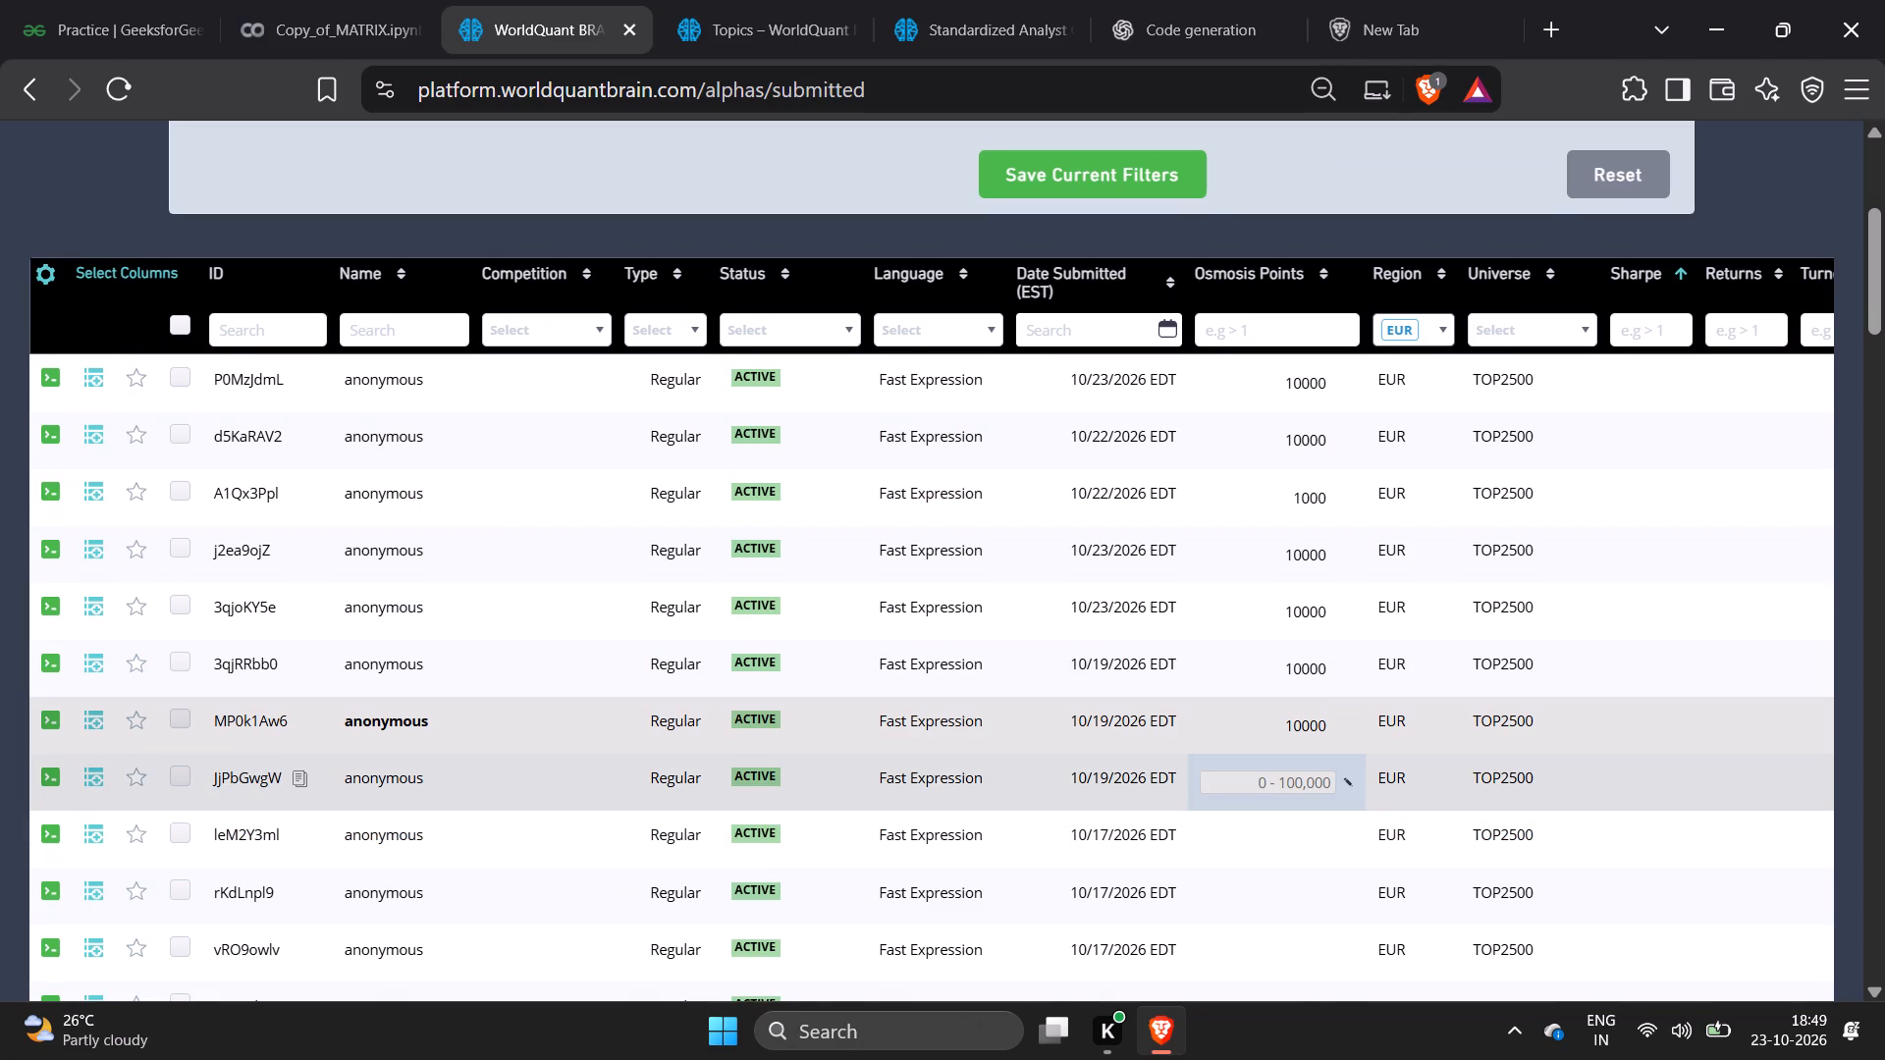
text(10000)
key(Return)
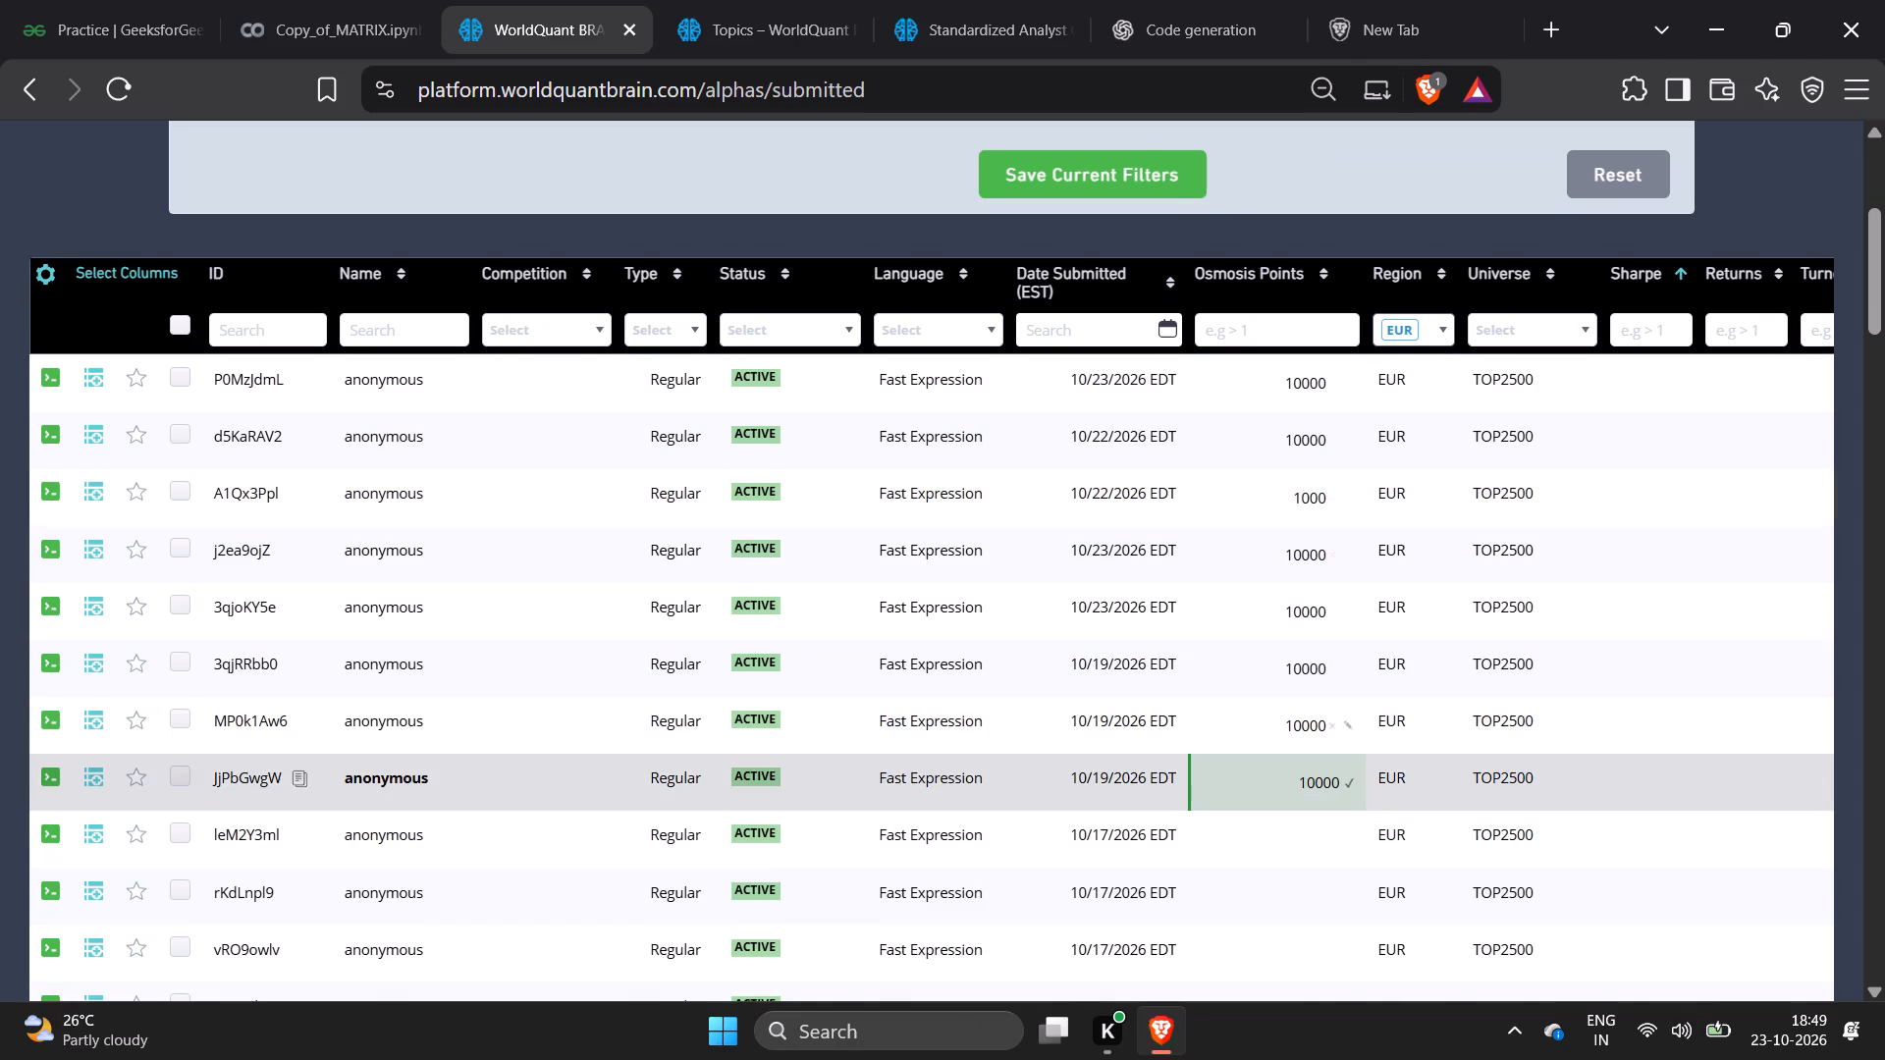
click(1318, 848)
text(10000)
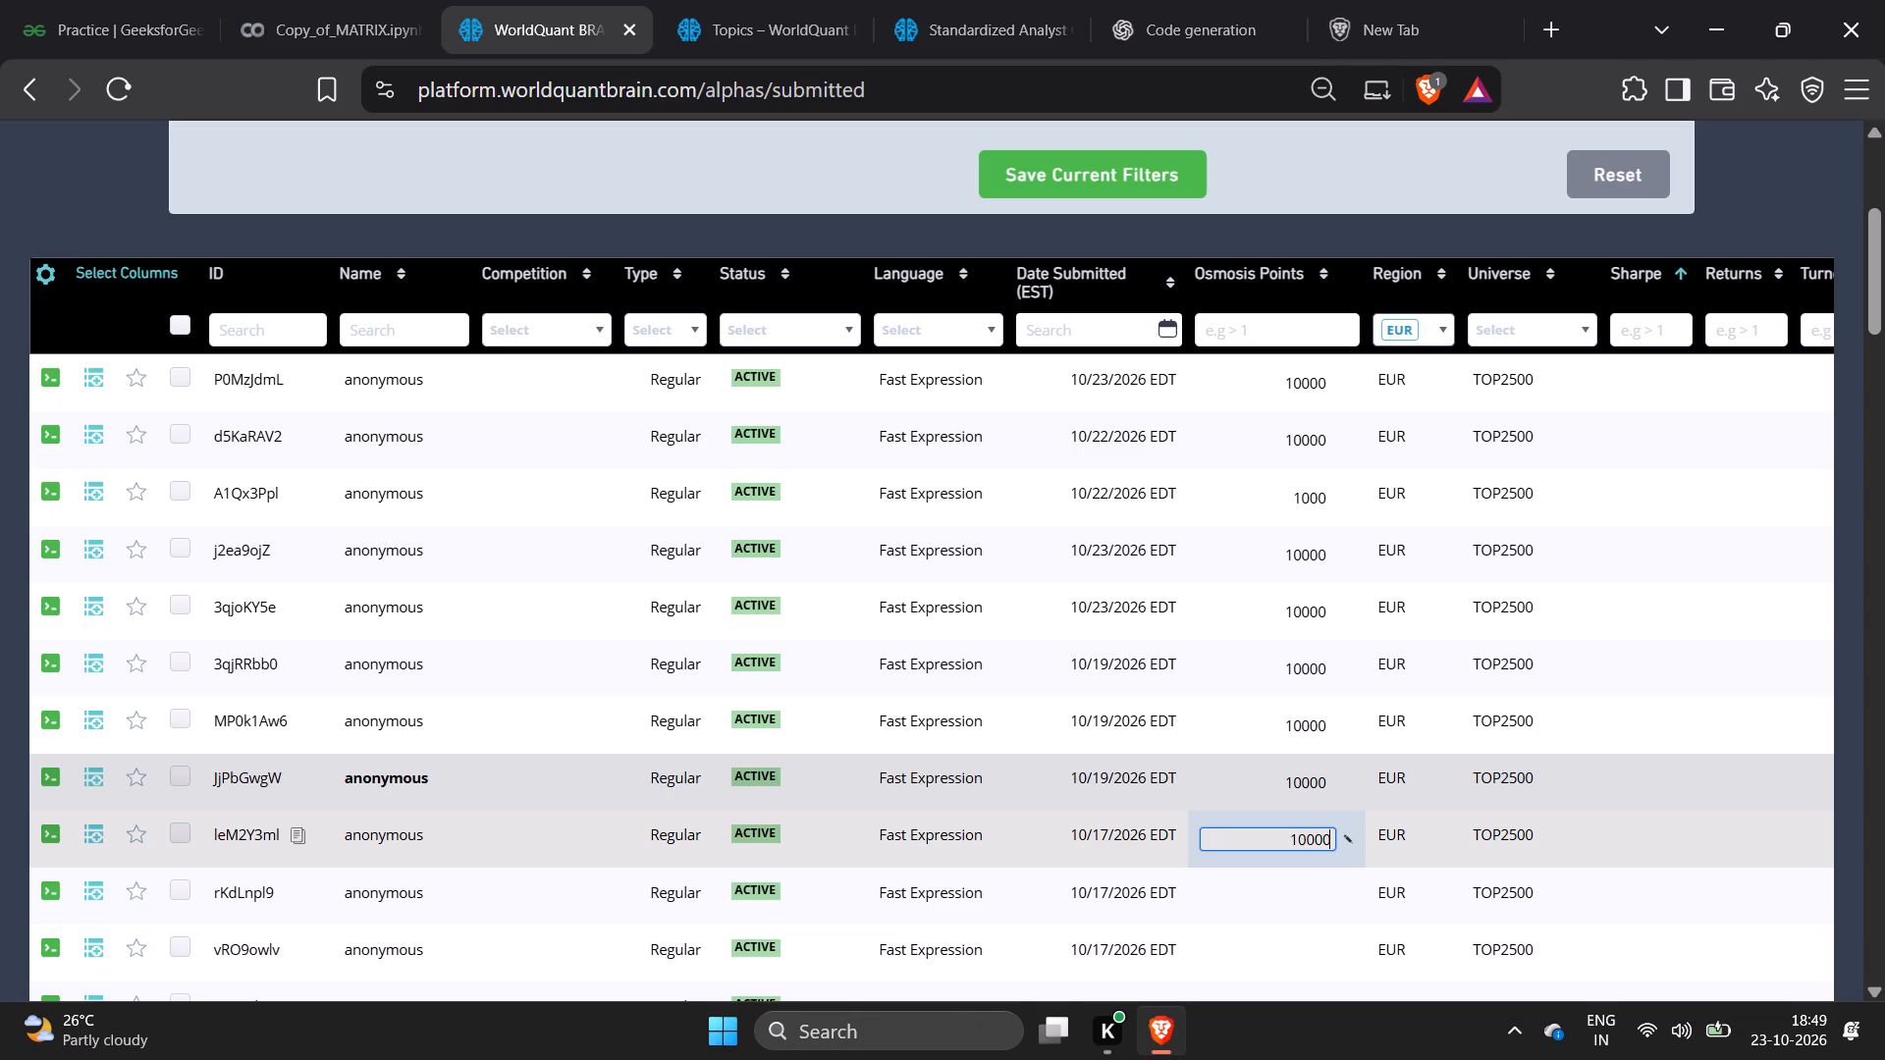
key(Return)
Assign 10000 Osmosis Points to the EUR alpha rKdLnpl9.
scroll(1318, 848, down, 1)
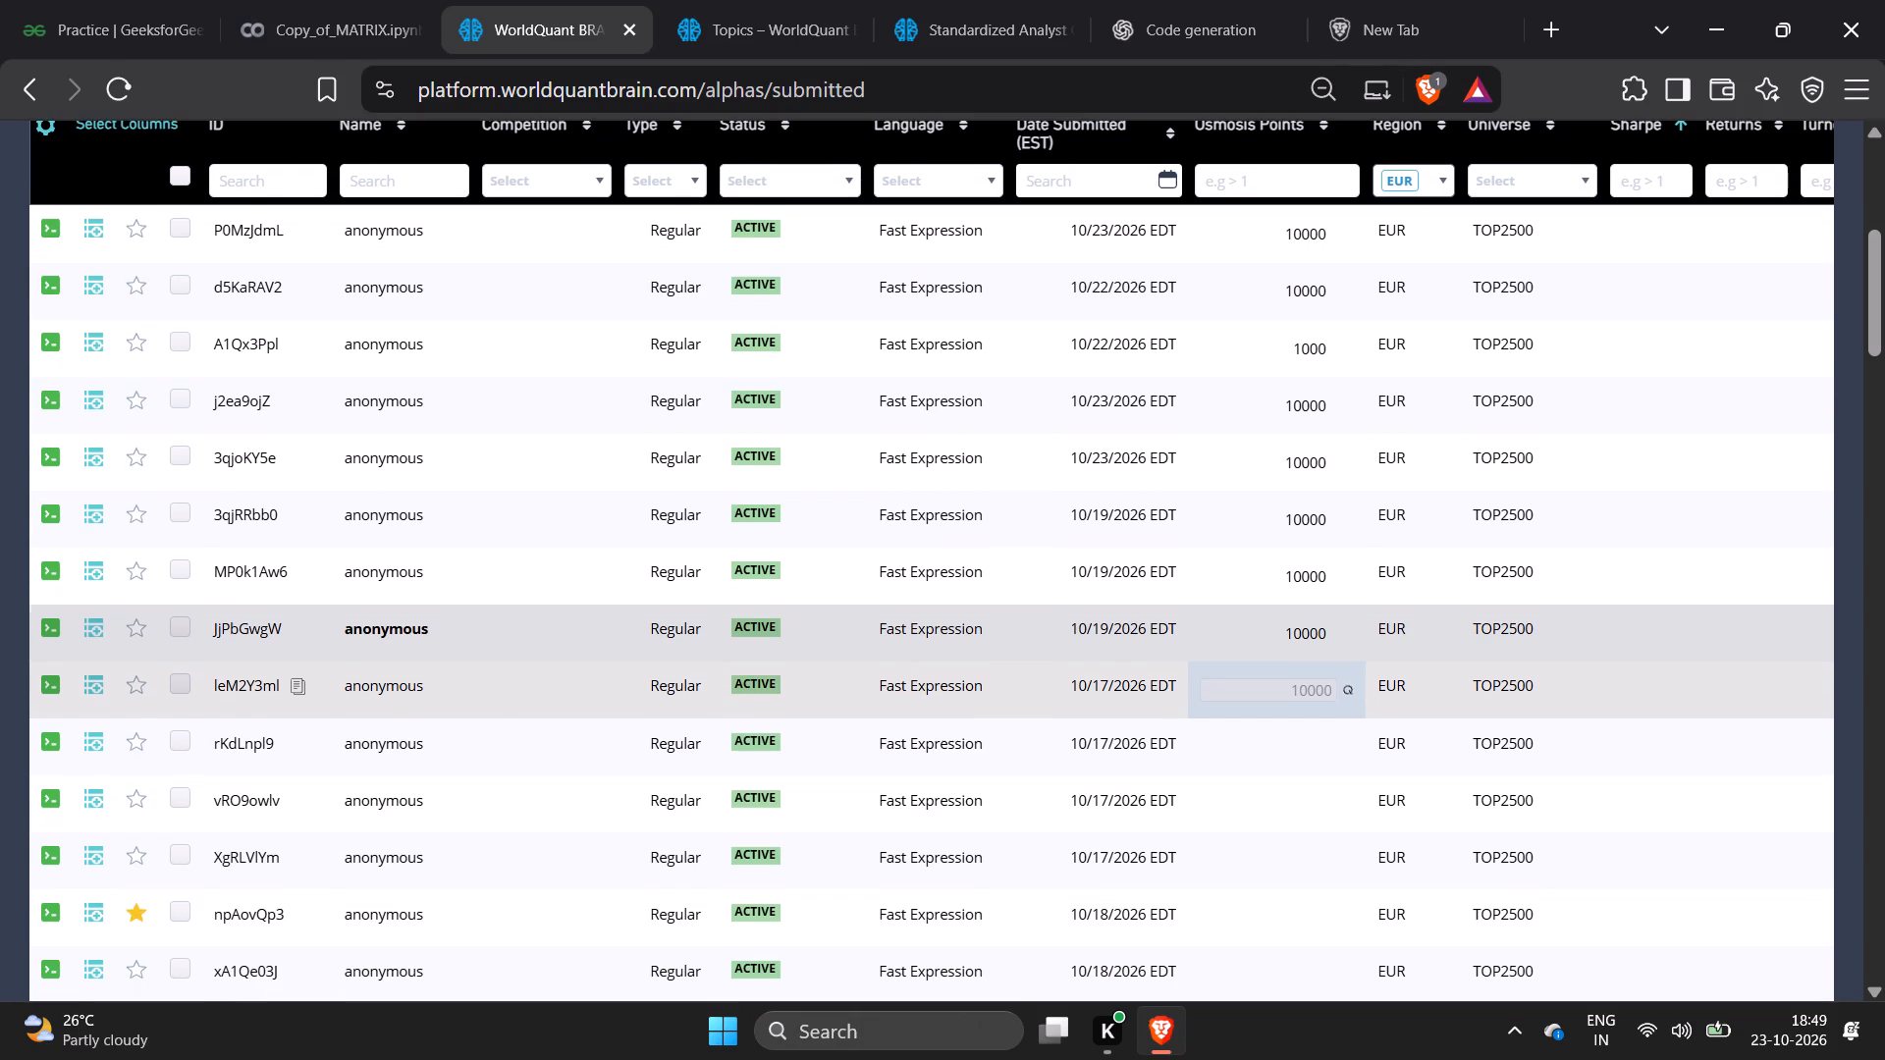
click(1297, 756)
key(1)
text(000)
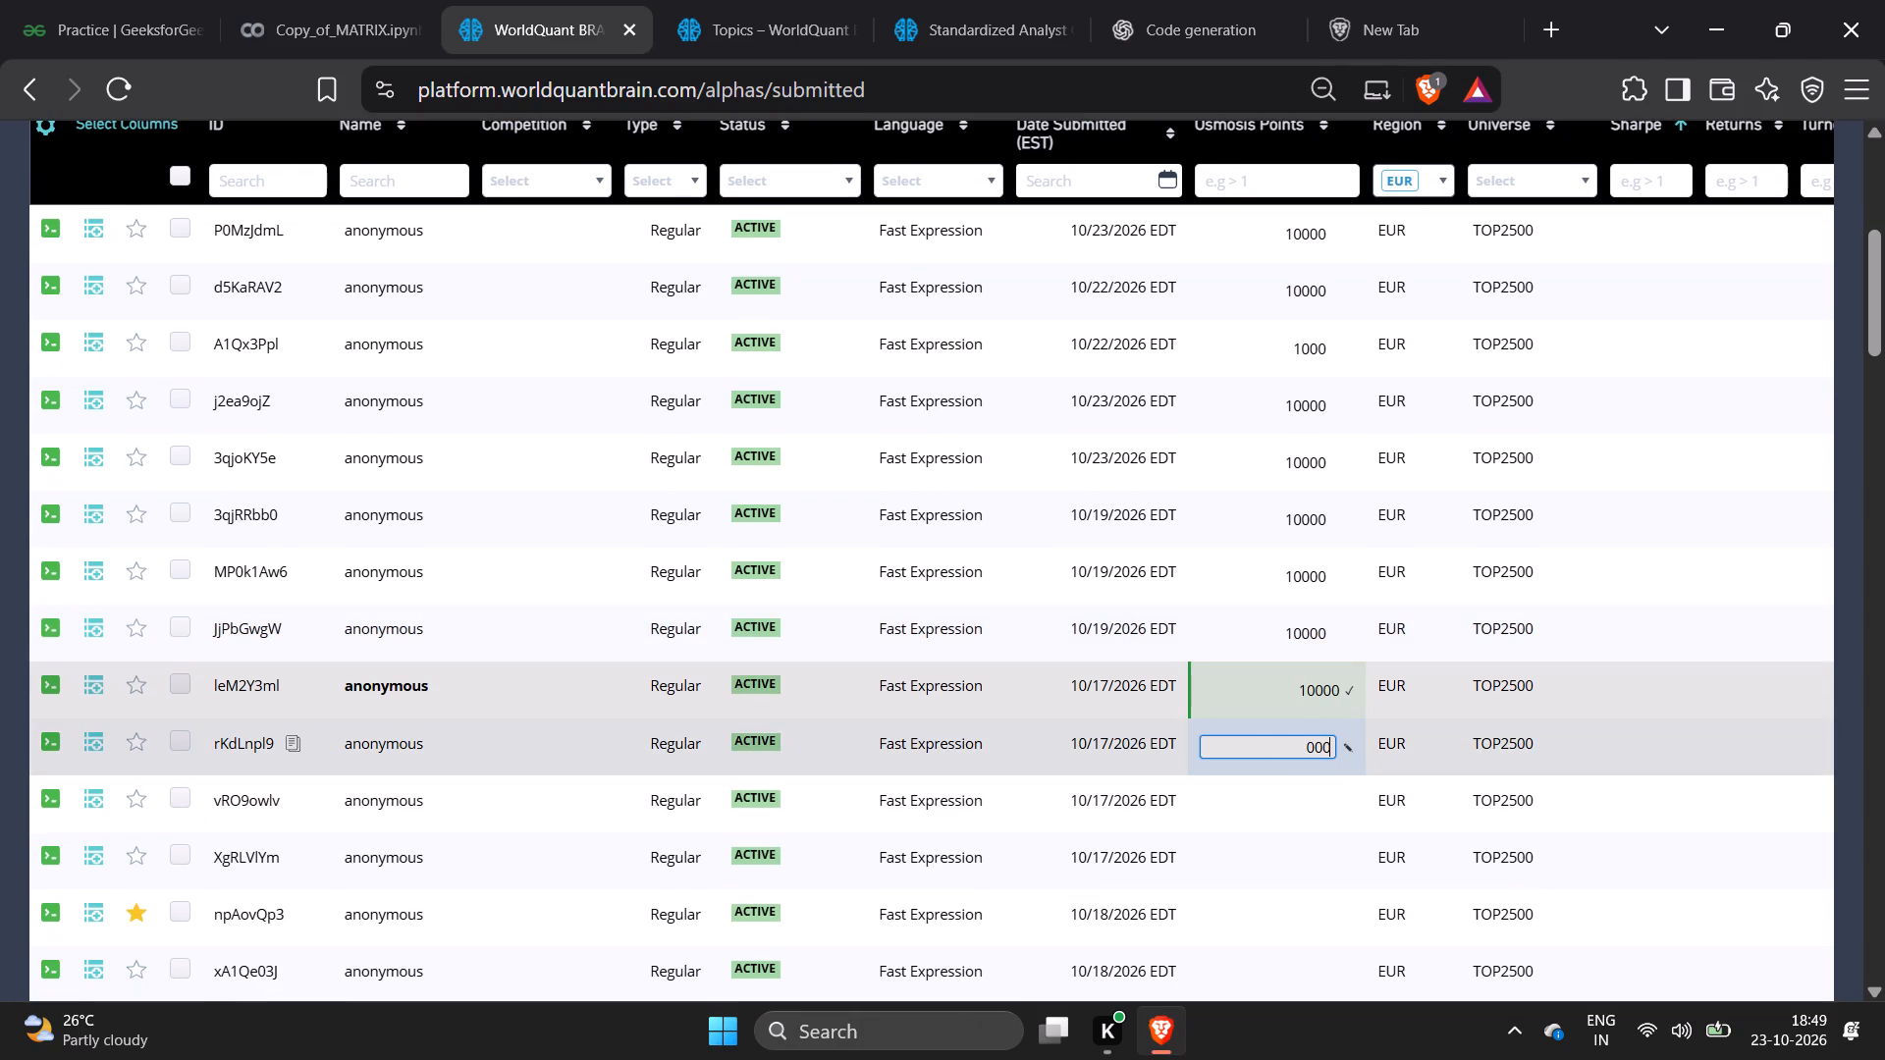
key(BackSpace)
key(BackSpace)
key(BackSpace)
text(10000)
key(Return)
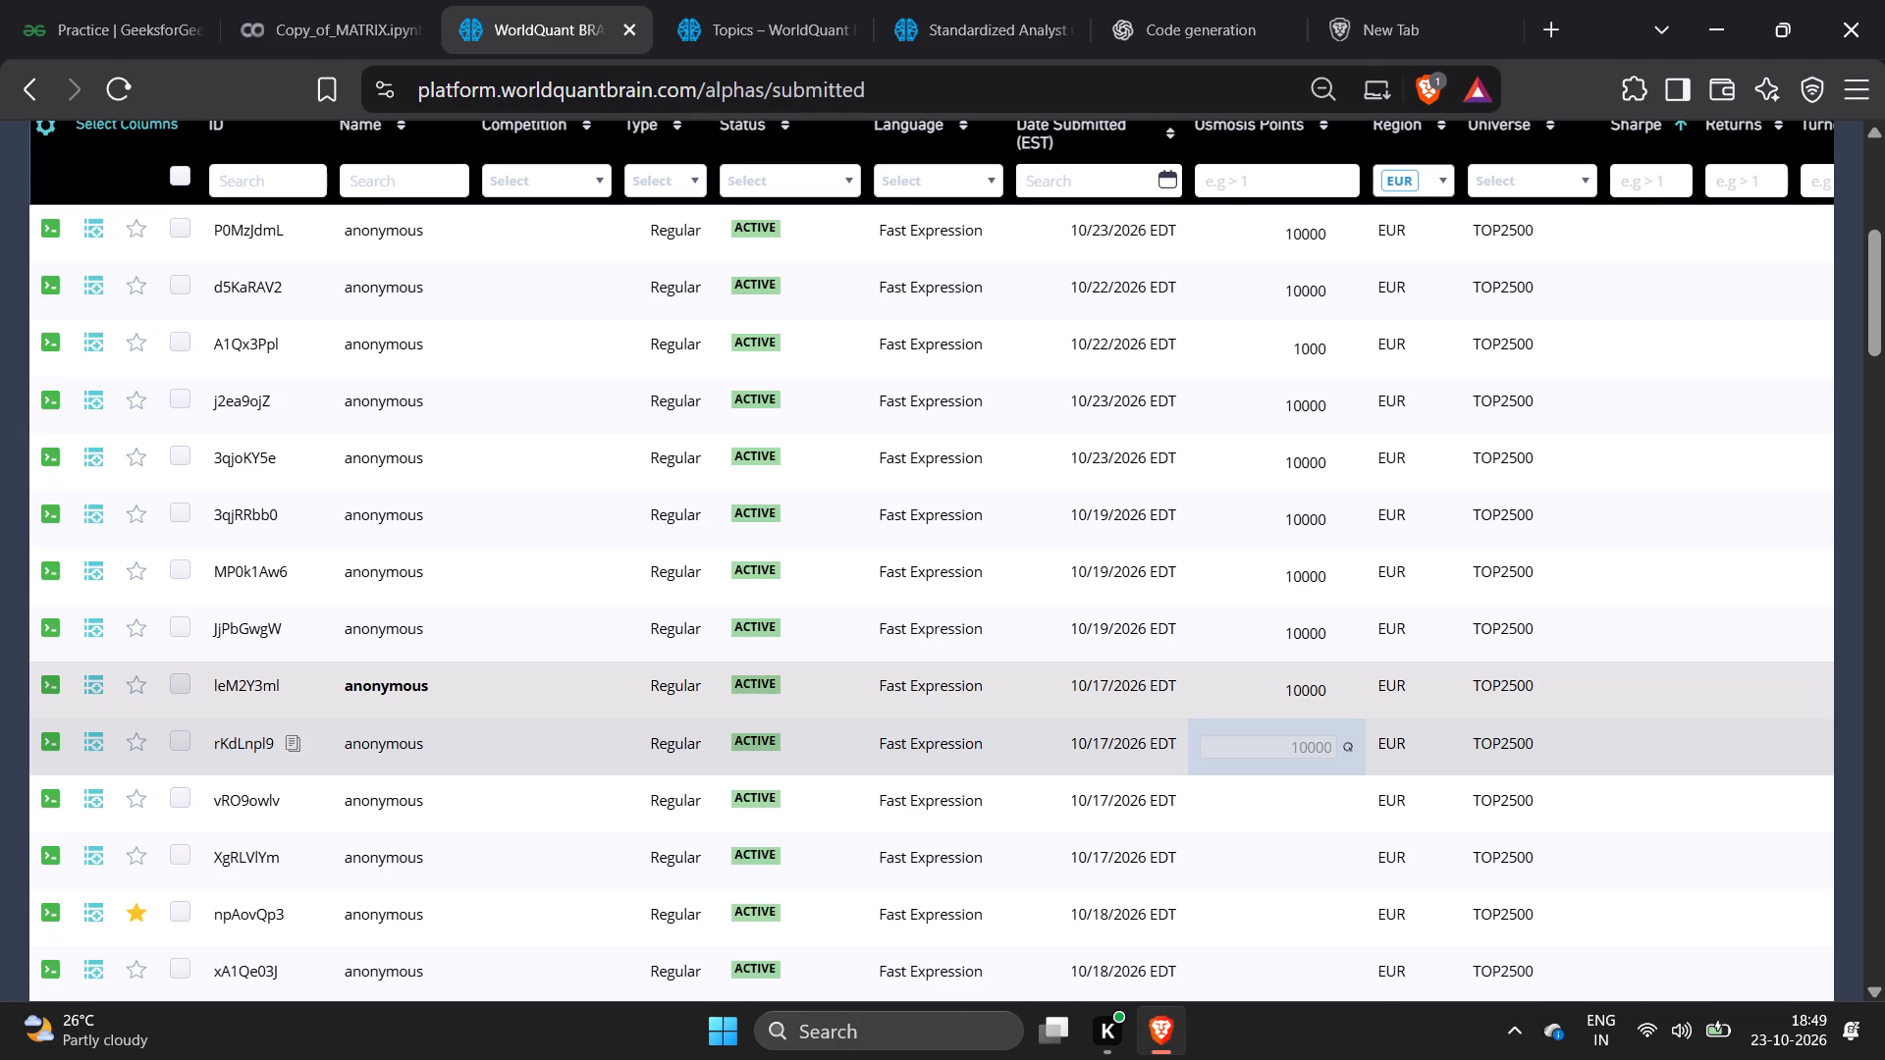
Assign 100 Osmosis Points to the EUR alpha vRO9owlv.
click(1273, 794)
text(1000)
scroll(1273, 794, up, 1)
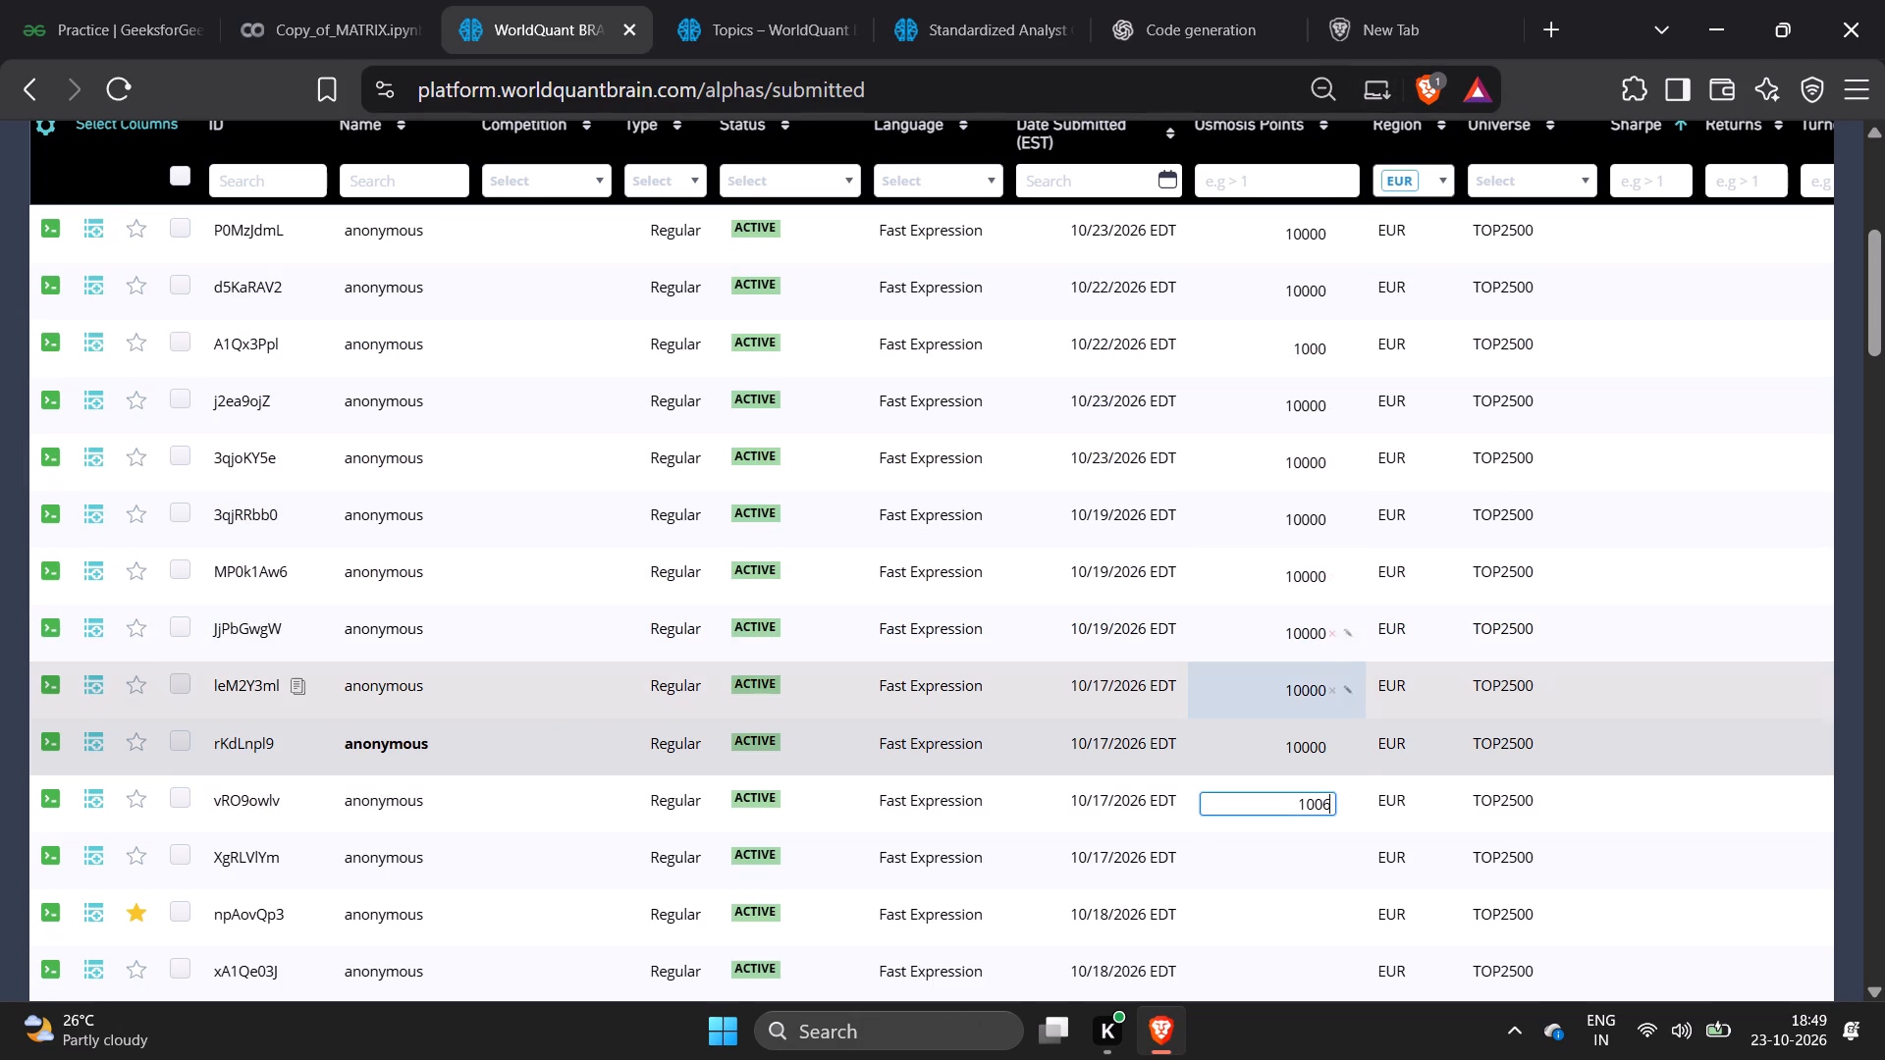
key(BackSpace)
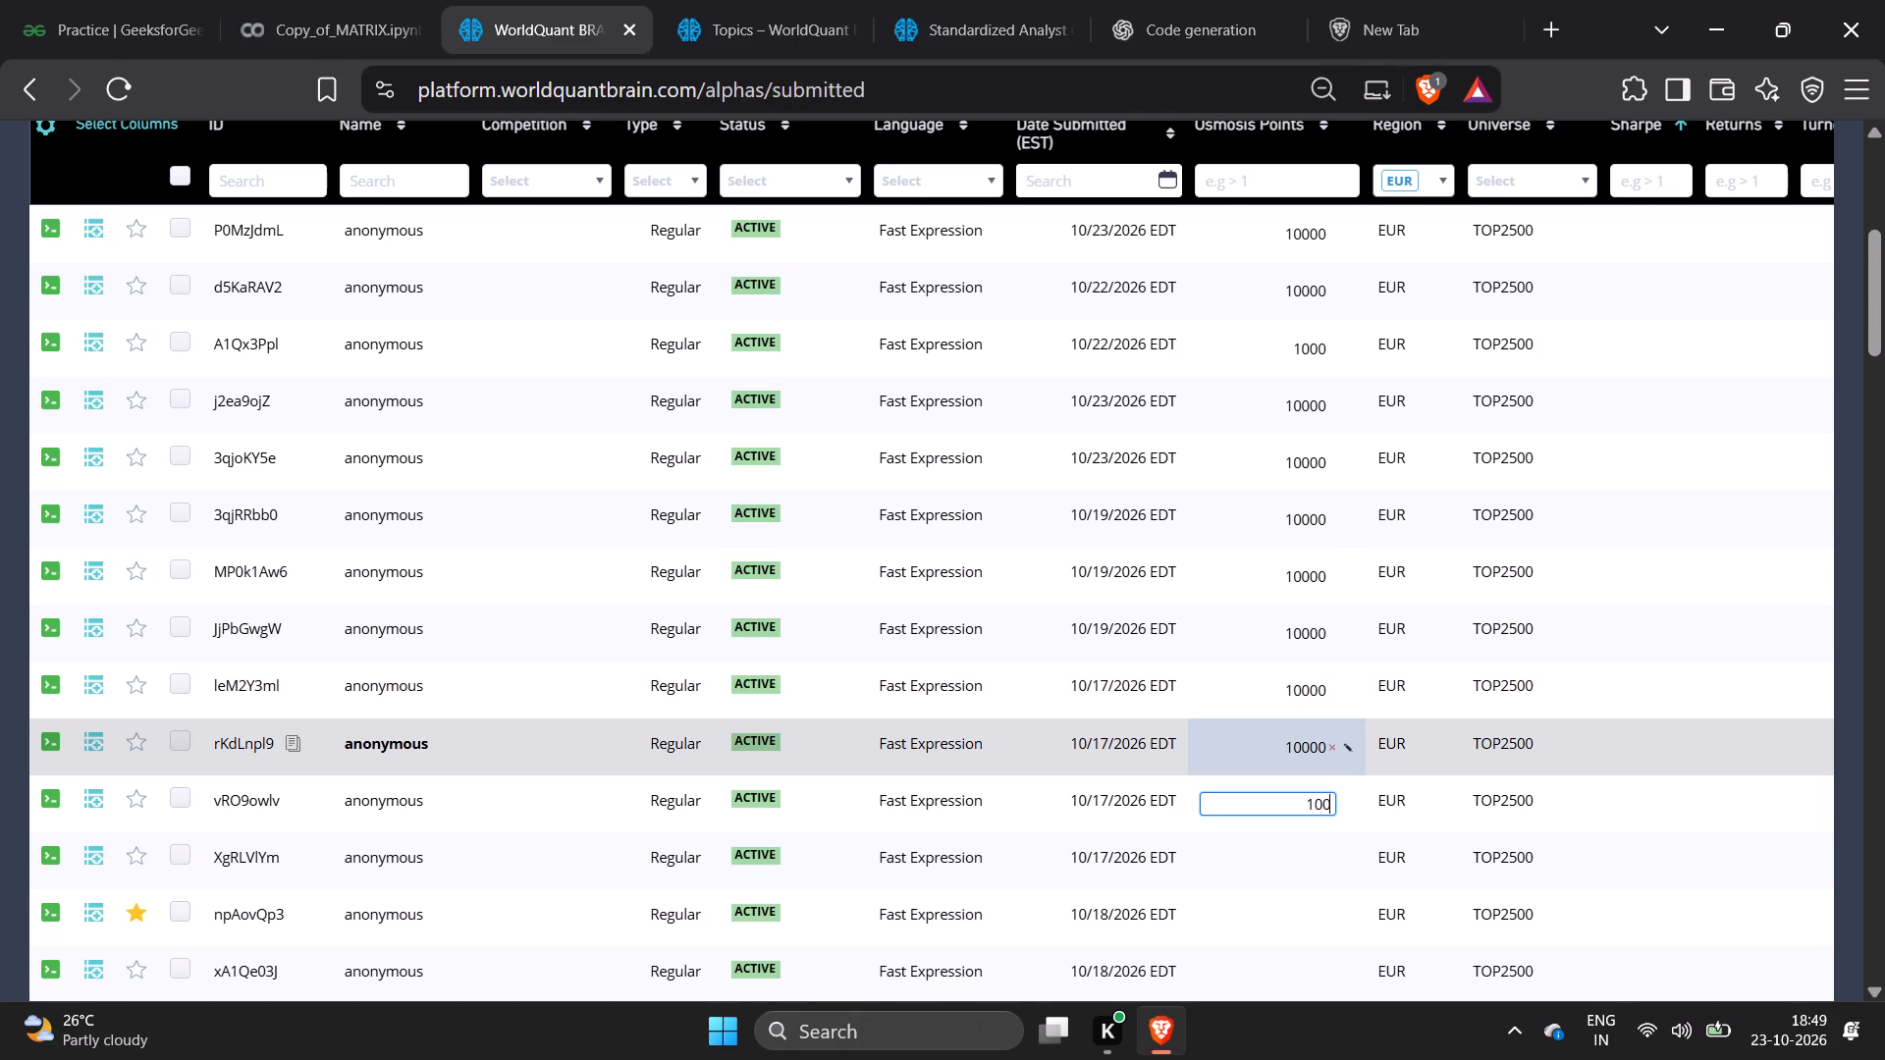
key(Return)
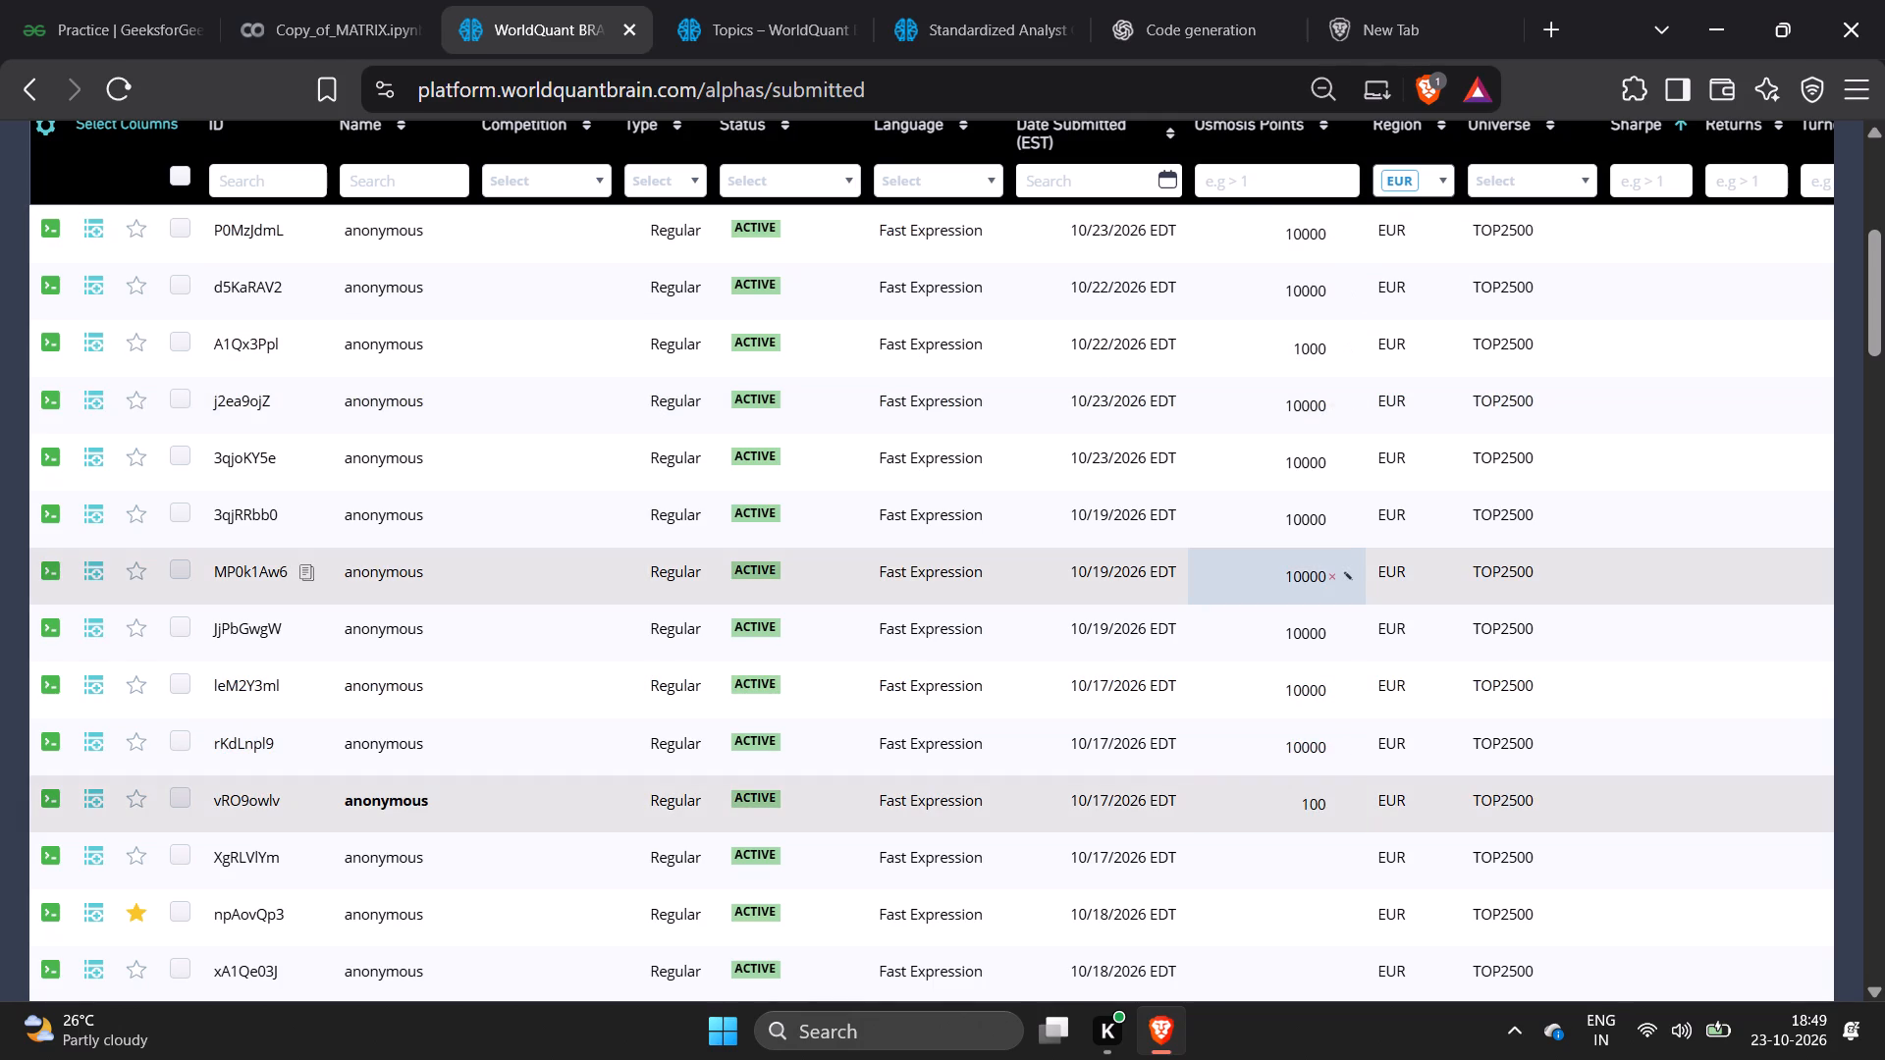
Capture a screenshot region of the Osmosis Points column covering all the values assigned to the EUR alphas.
key(Print)
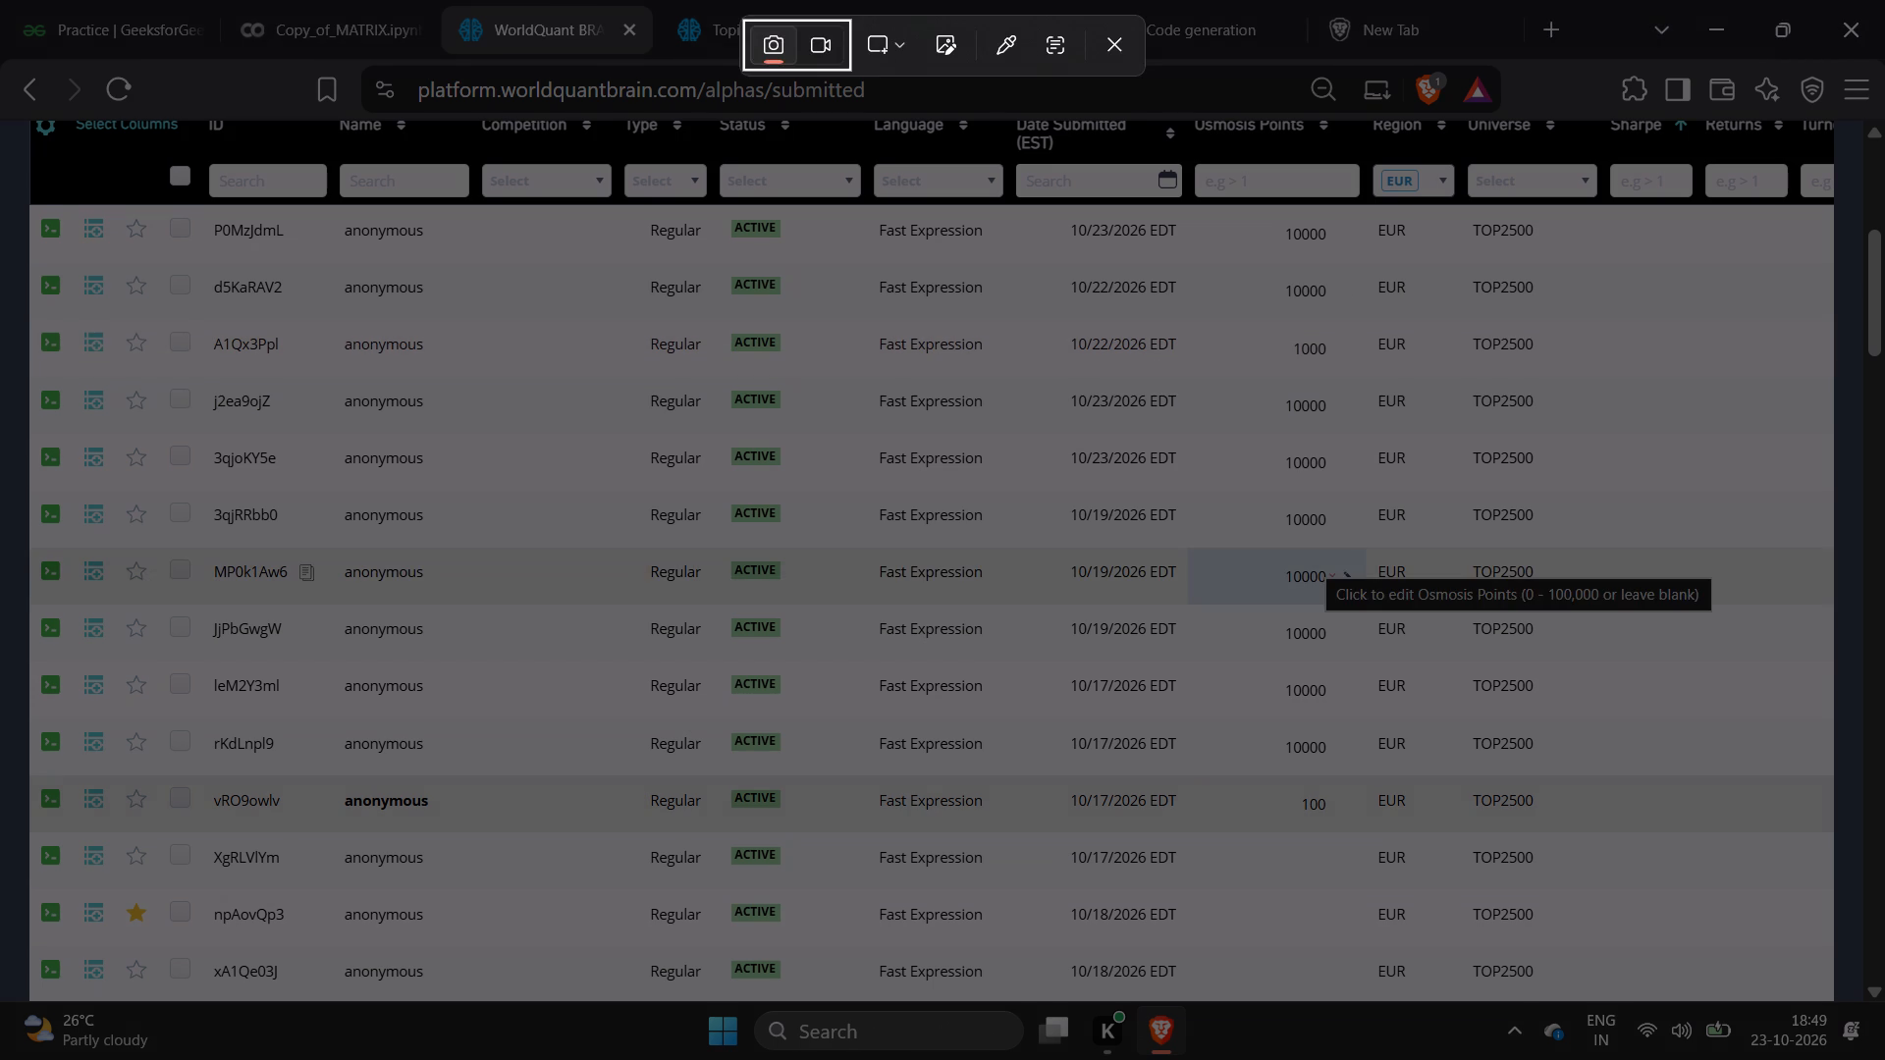
drag(1229, 211, 1369, 475)
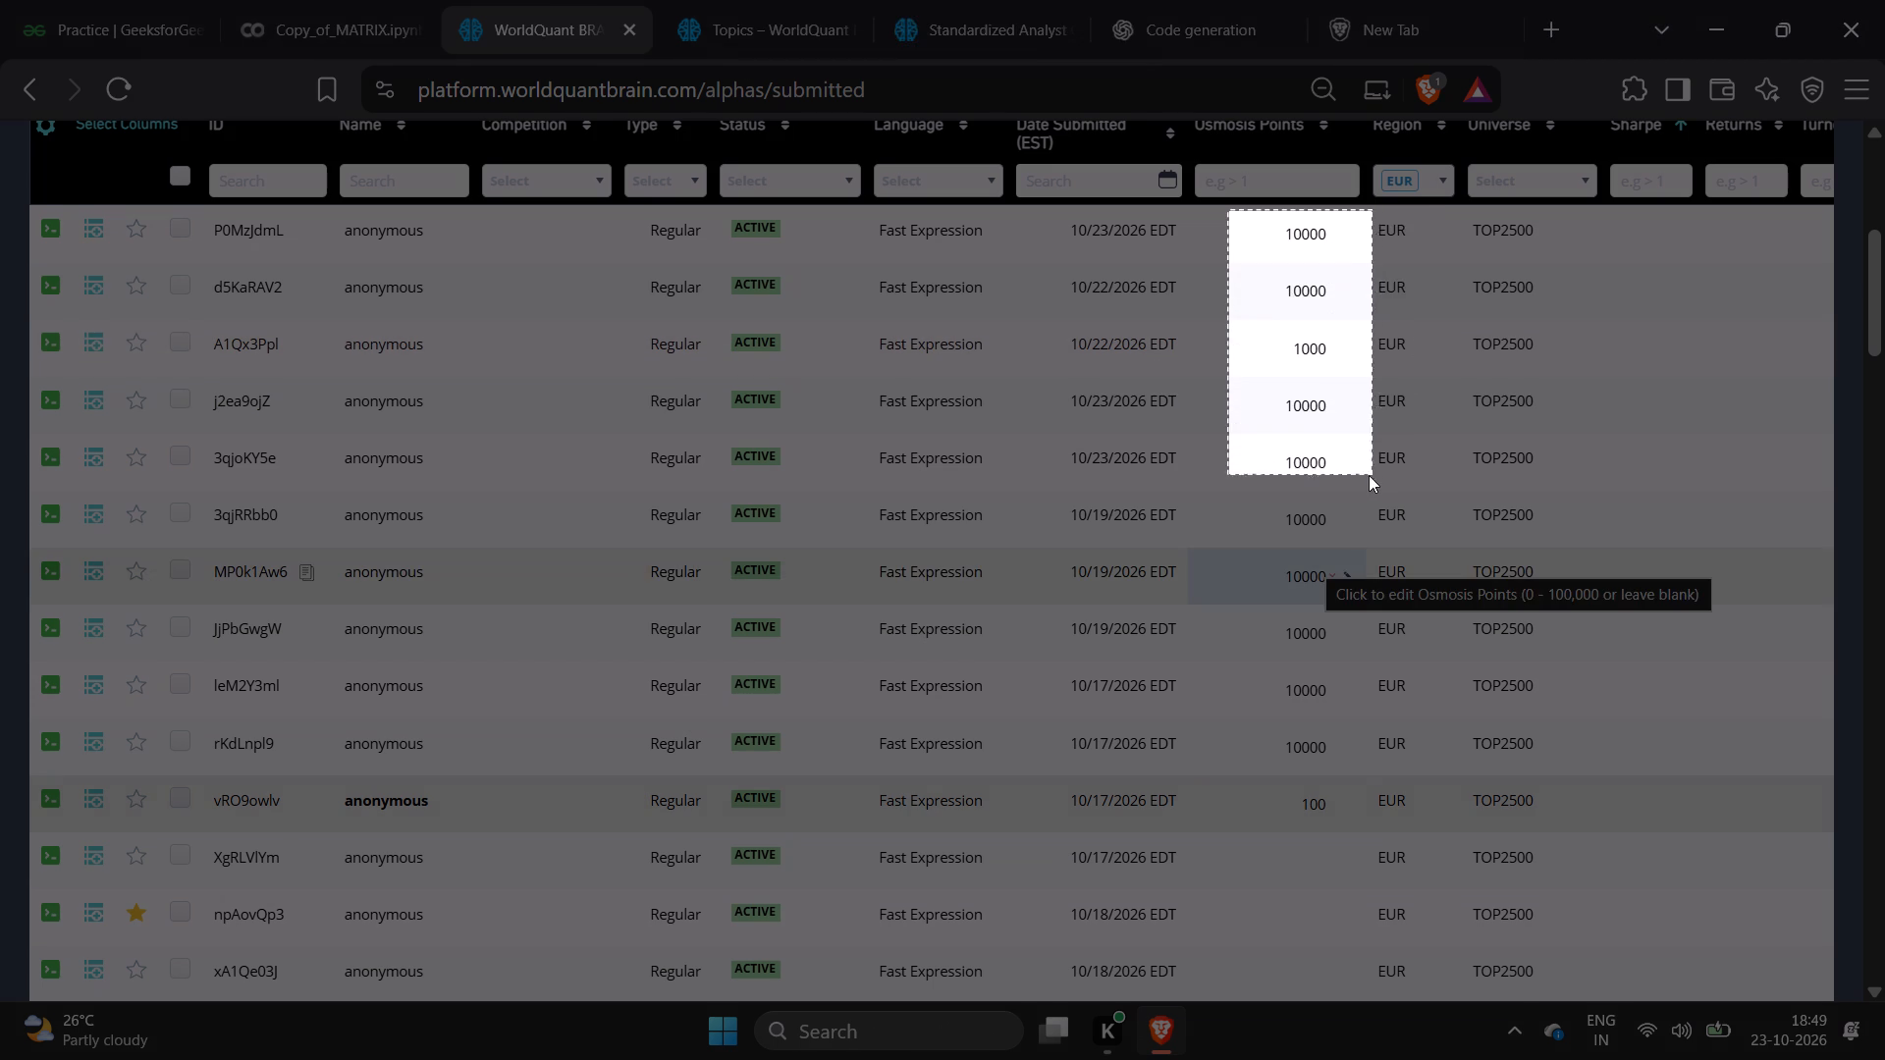
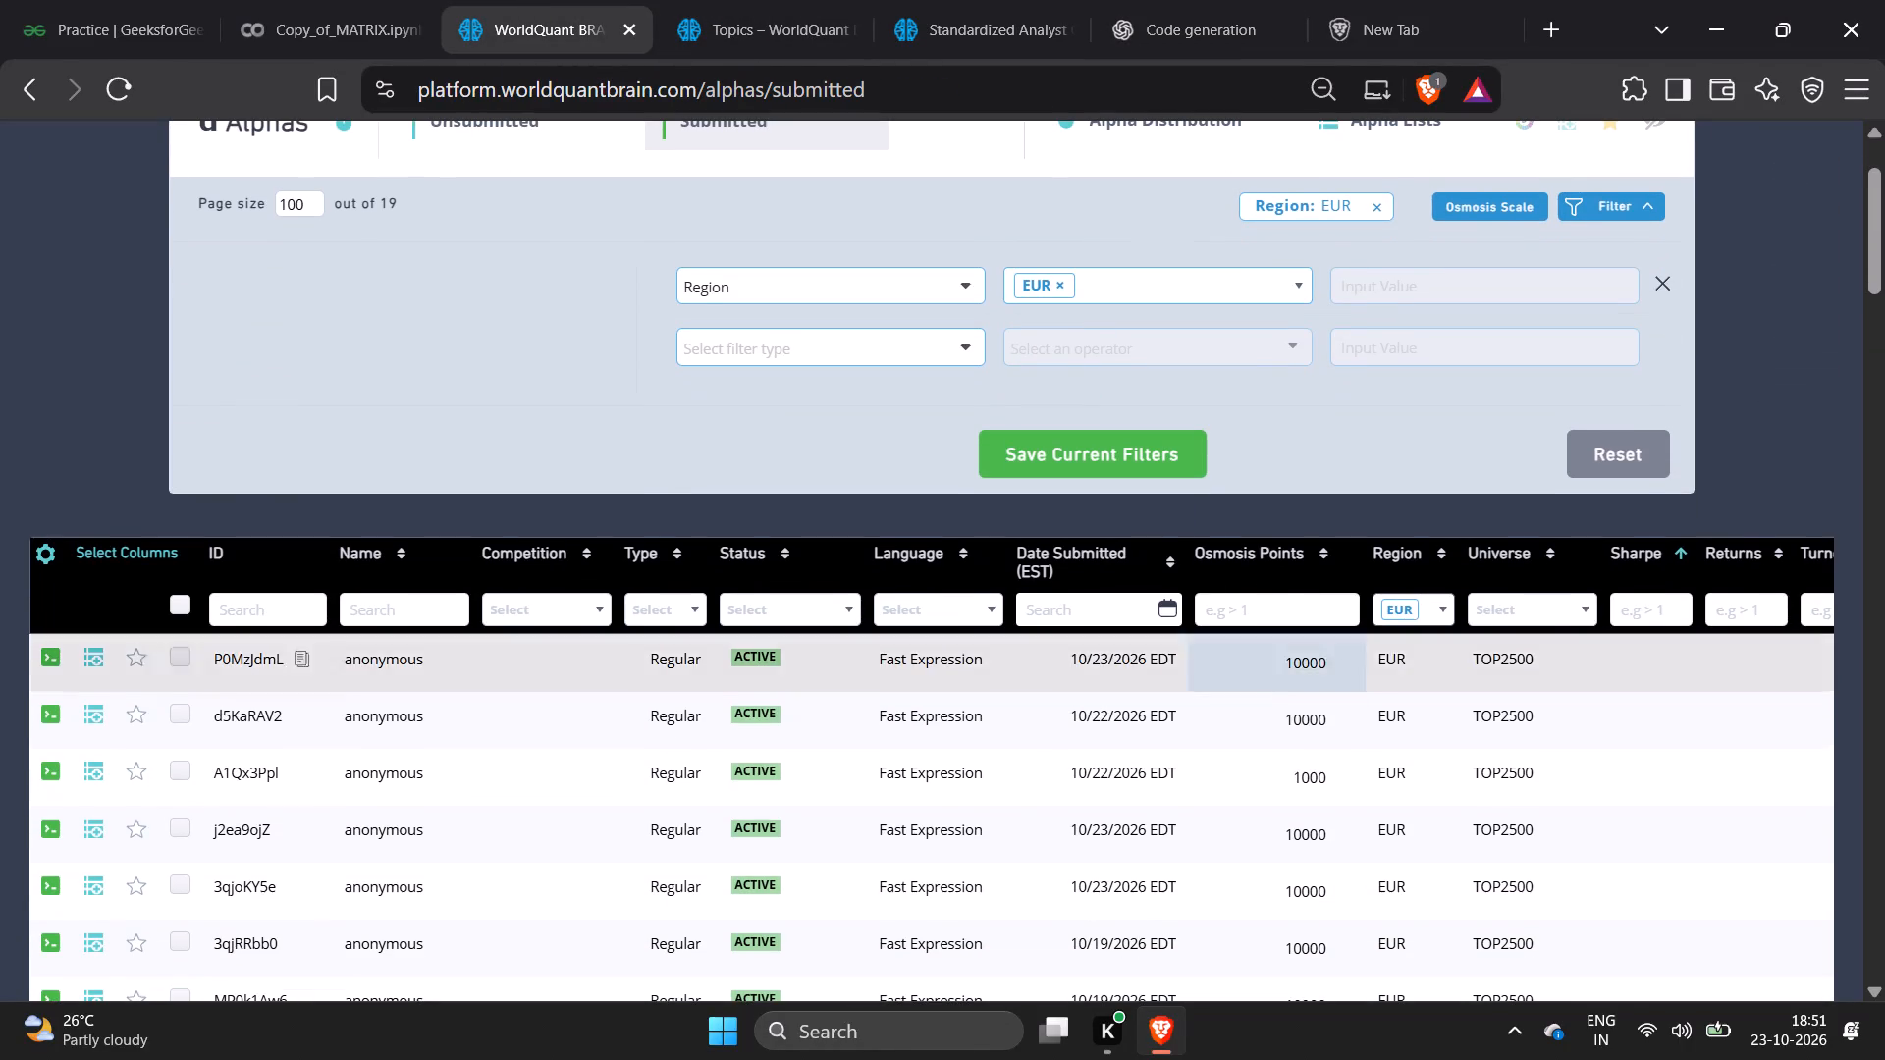
scroll(1302, 747, down, 3)
click(1301, 836)
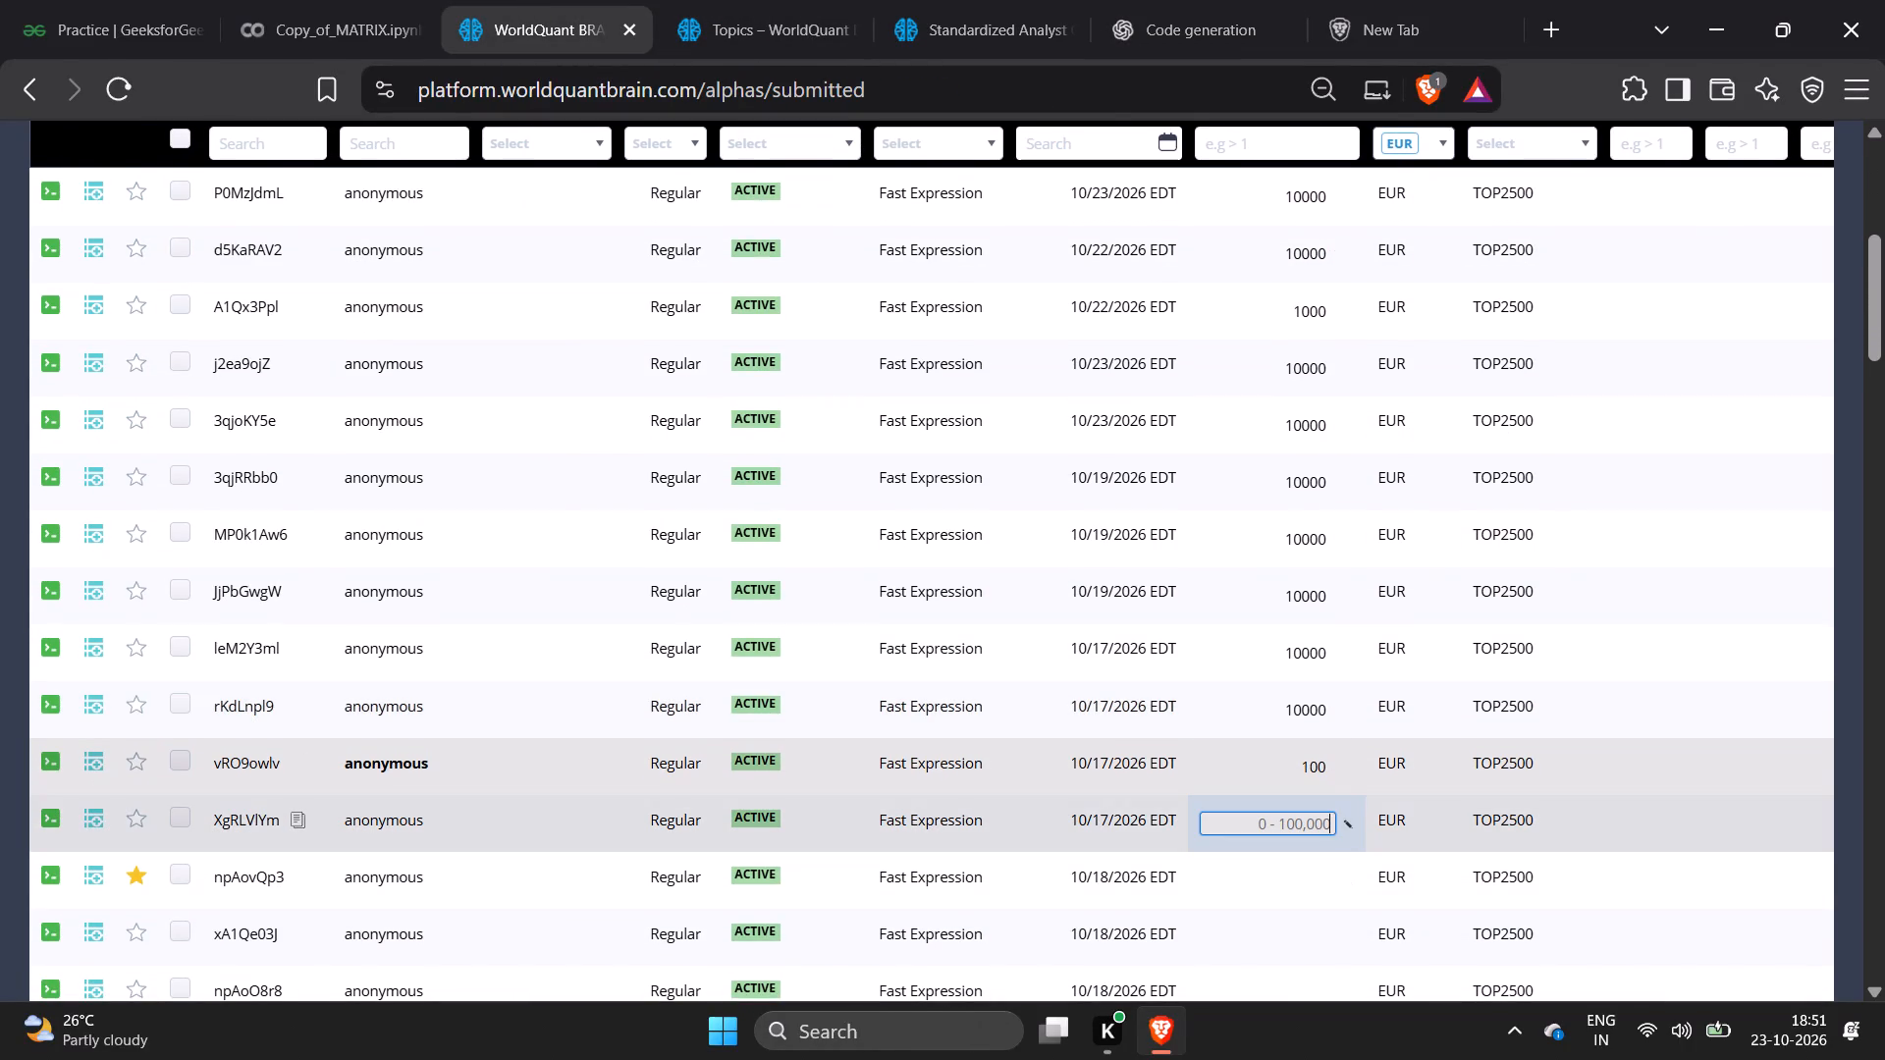
text(100)
key(0)
key(Return)
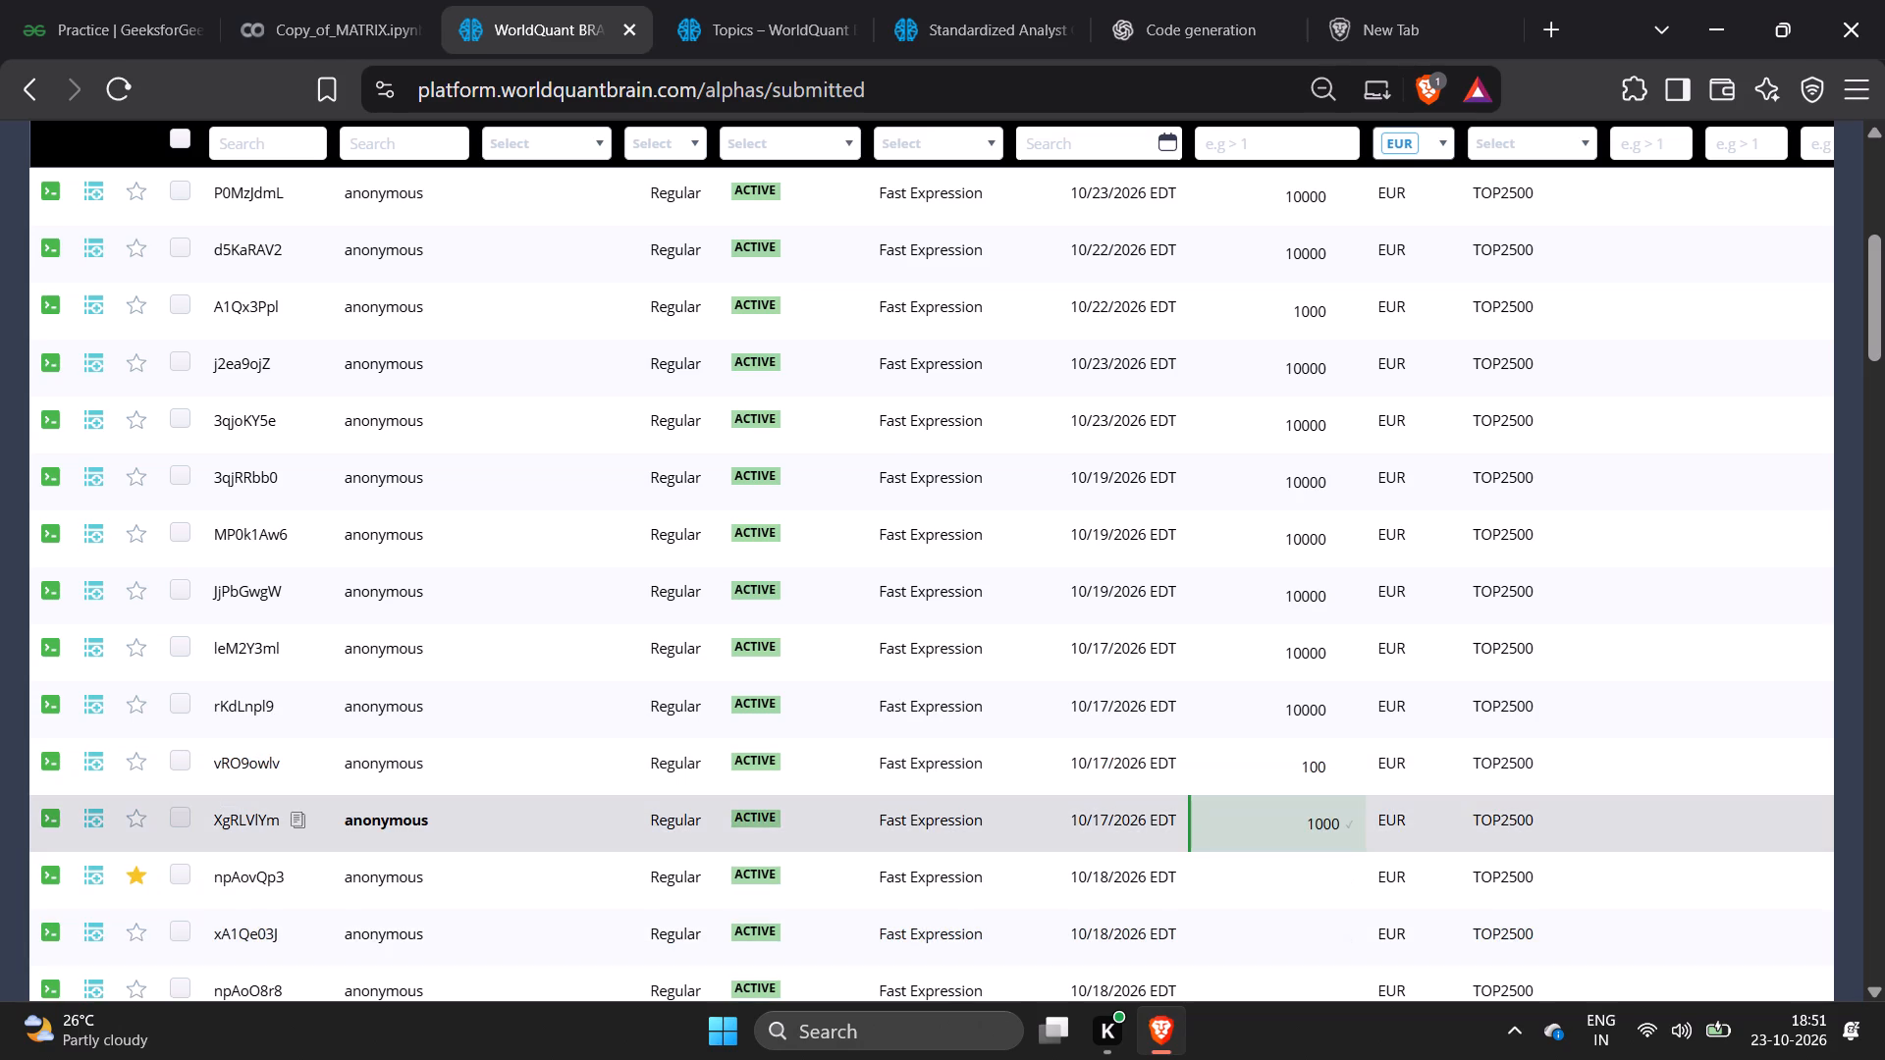
Assign 5000 Osmosis Points to the starred EUR alpha npAovQp3.
click(1310, 872)
text(5000)
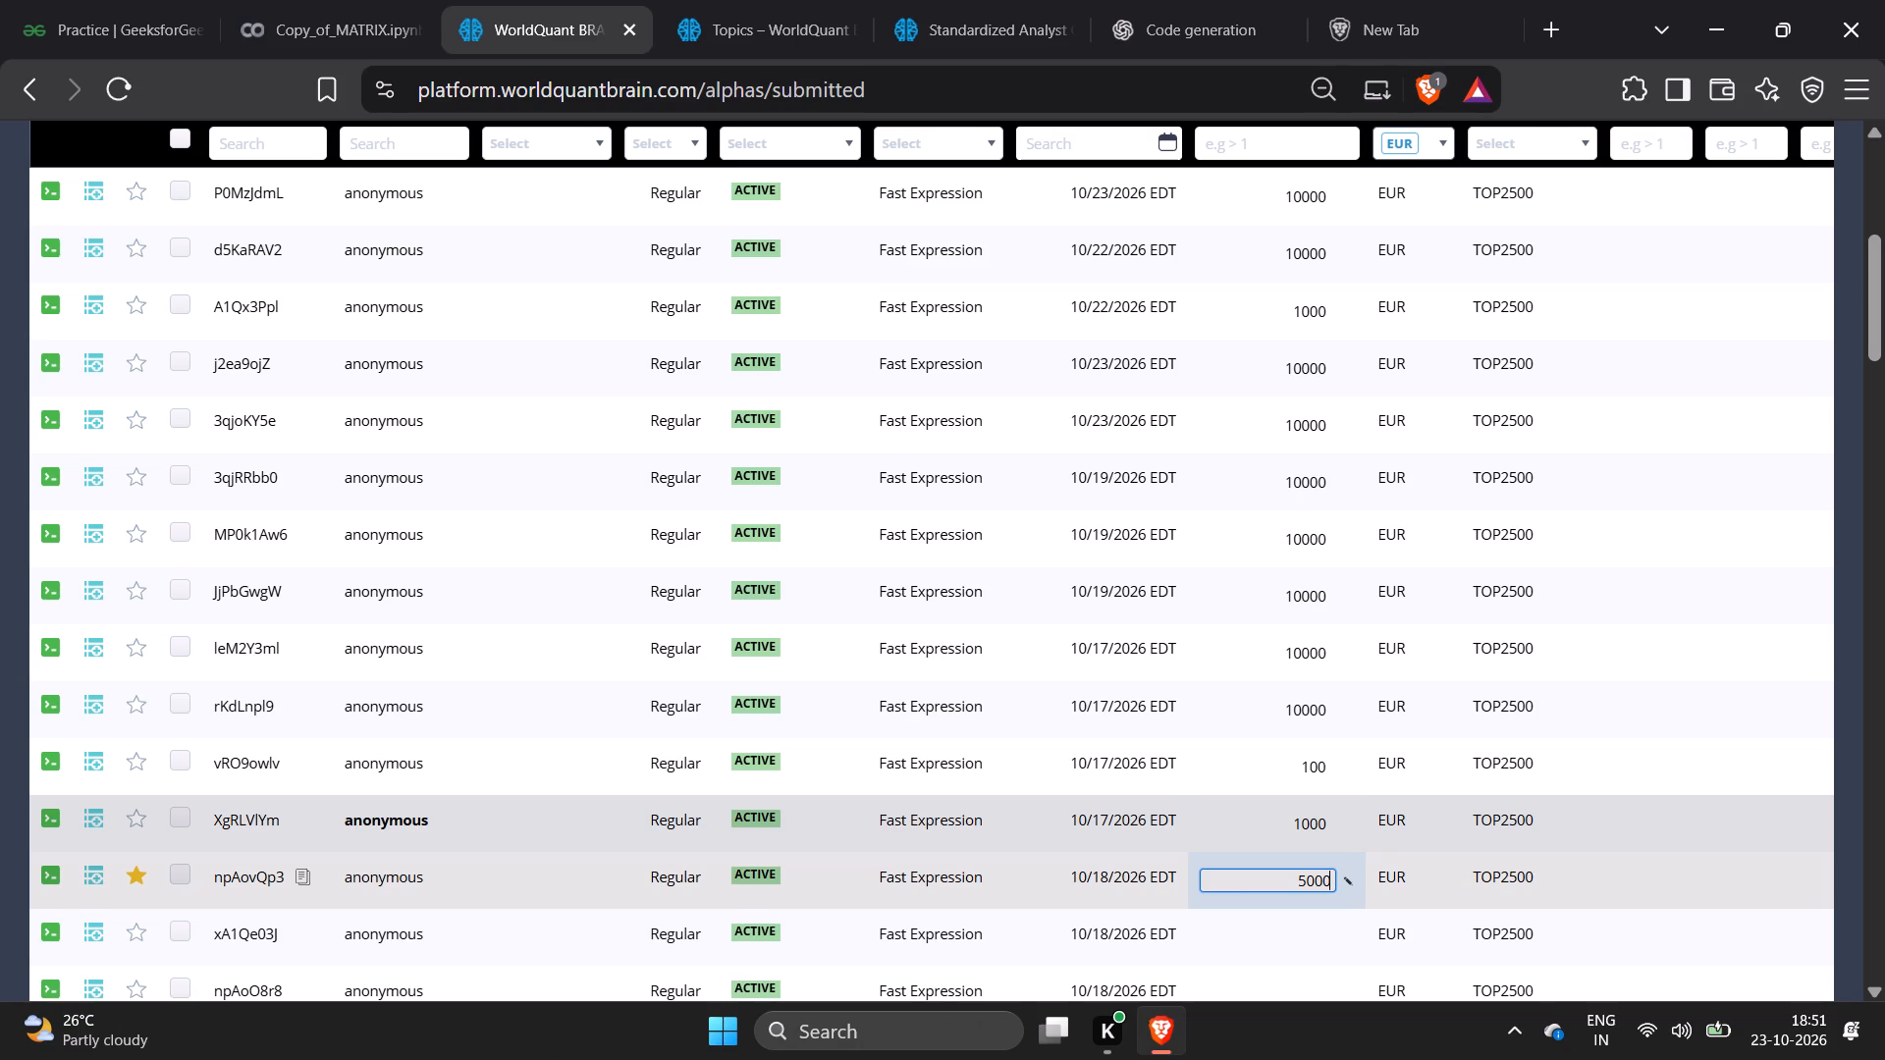
key(Return)
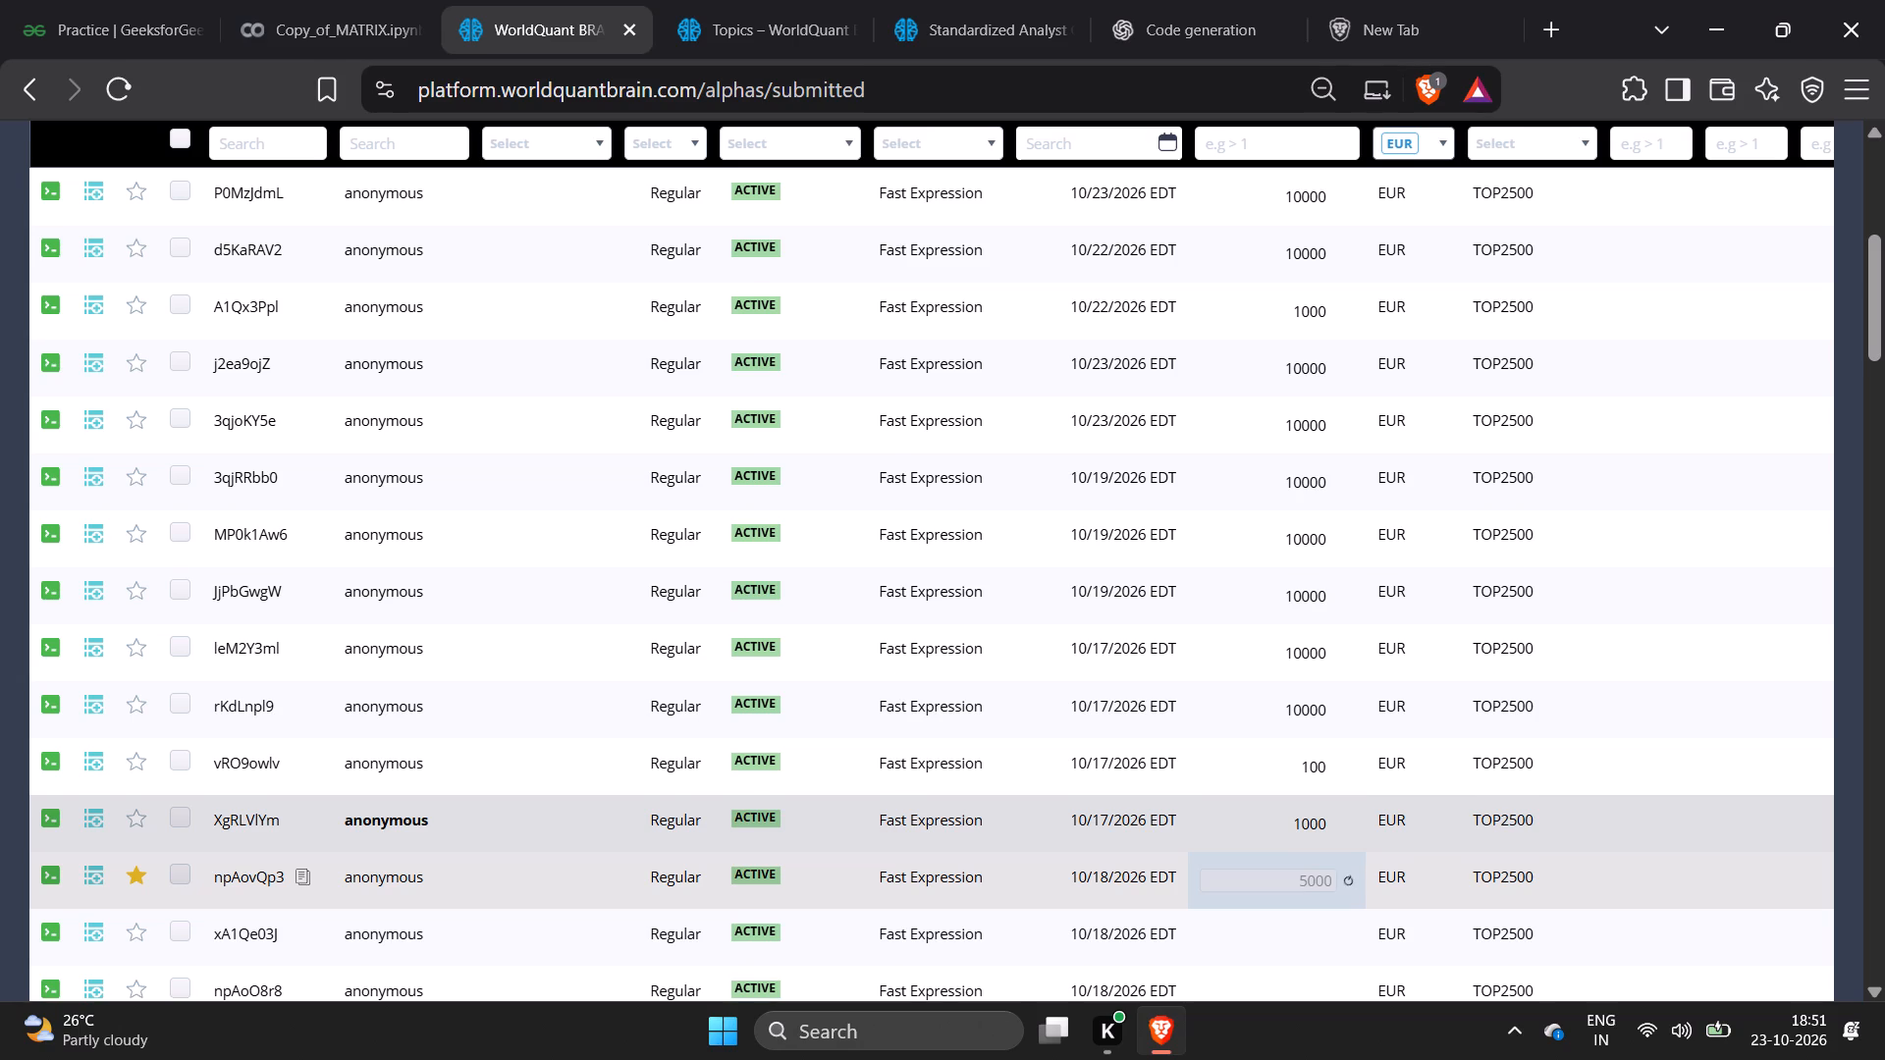
Assign 2000 Osmosis Points to the EUR alpha xA1Qe03J.
scroll(1310, 872, down, 1)
click(1289, 876)
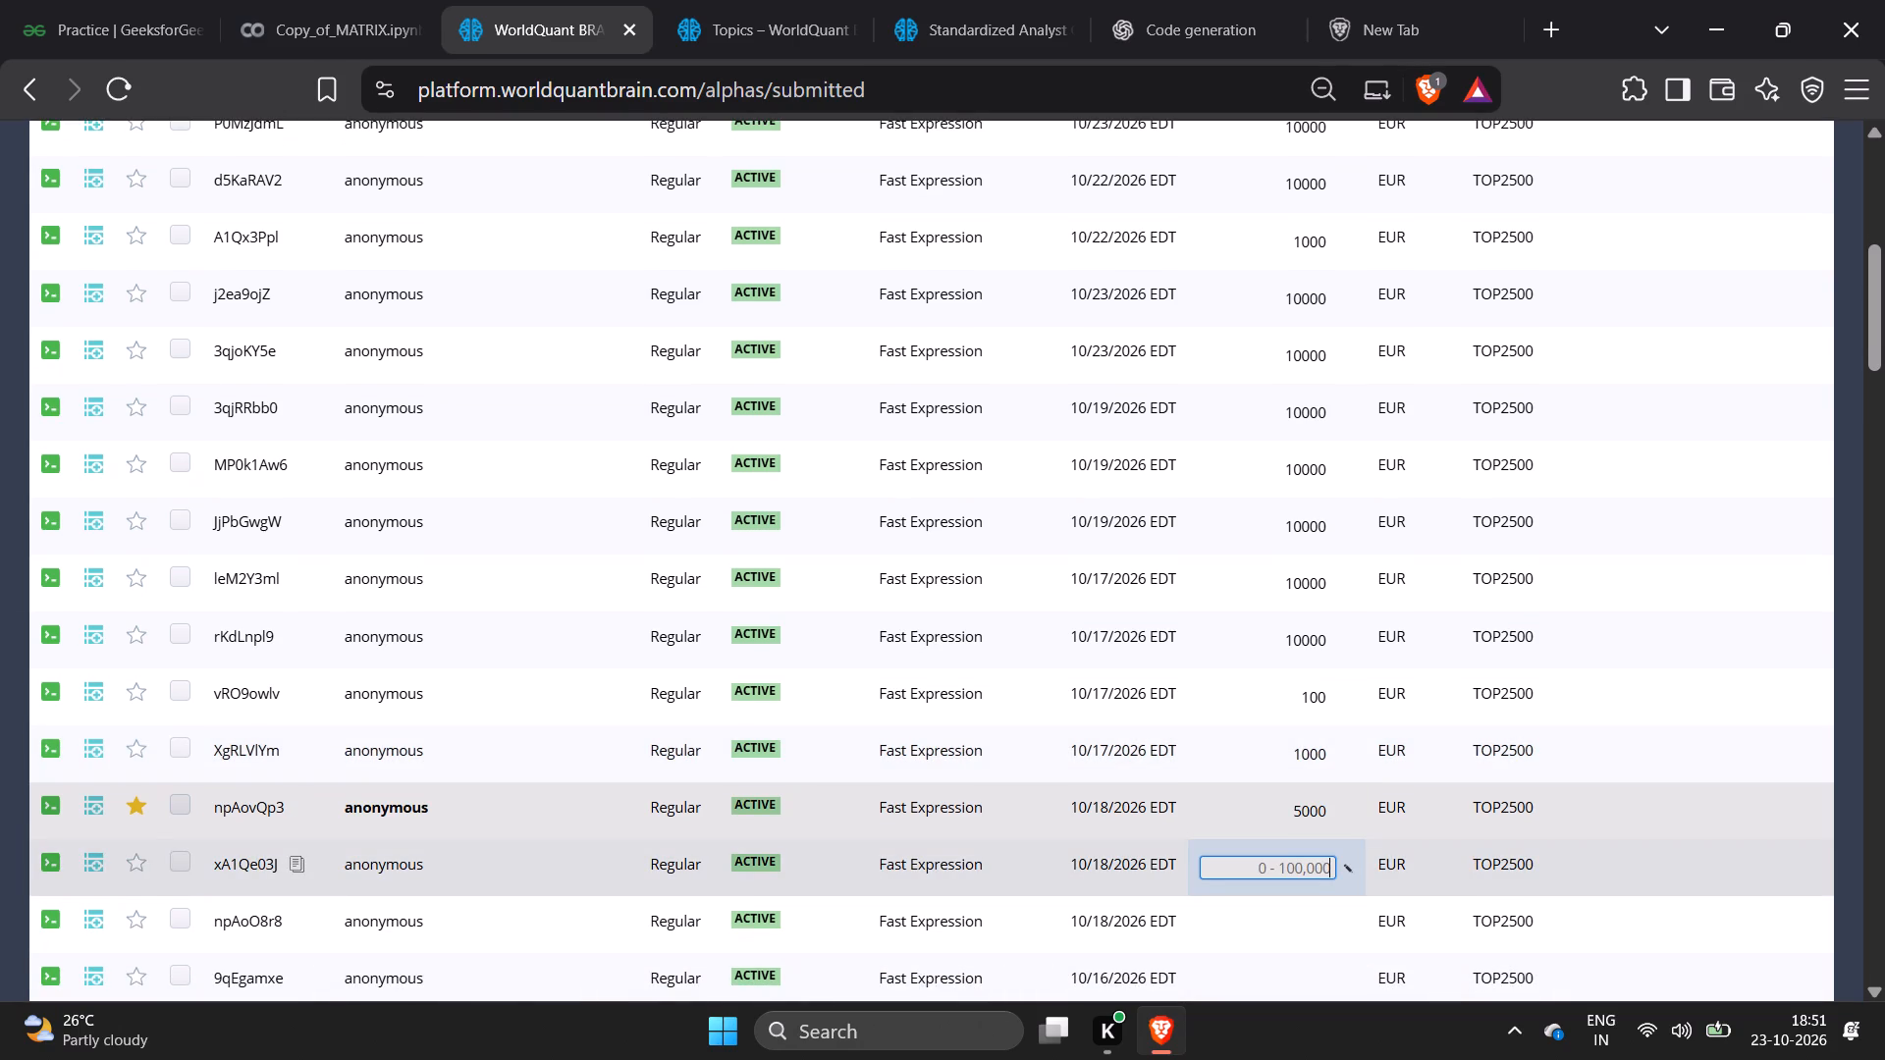
key(0)
key(BackSpace)
key(2)
text(000)
key(Return)
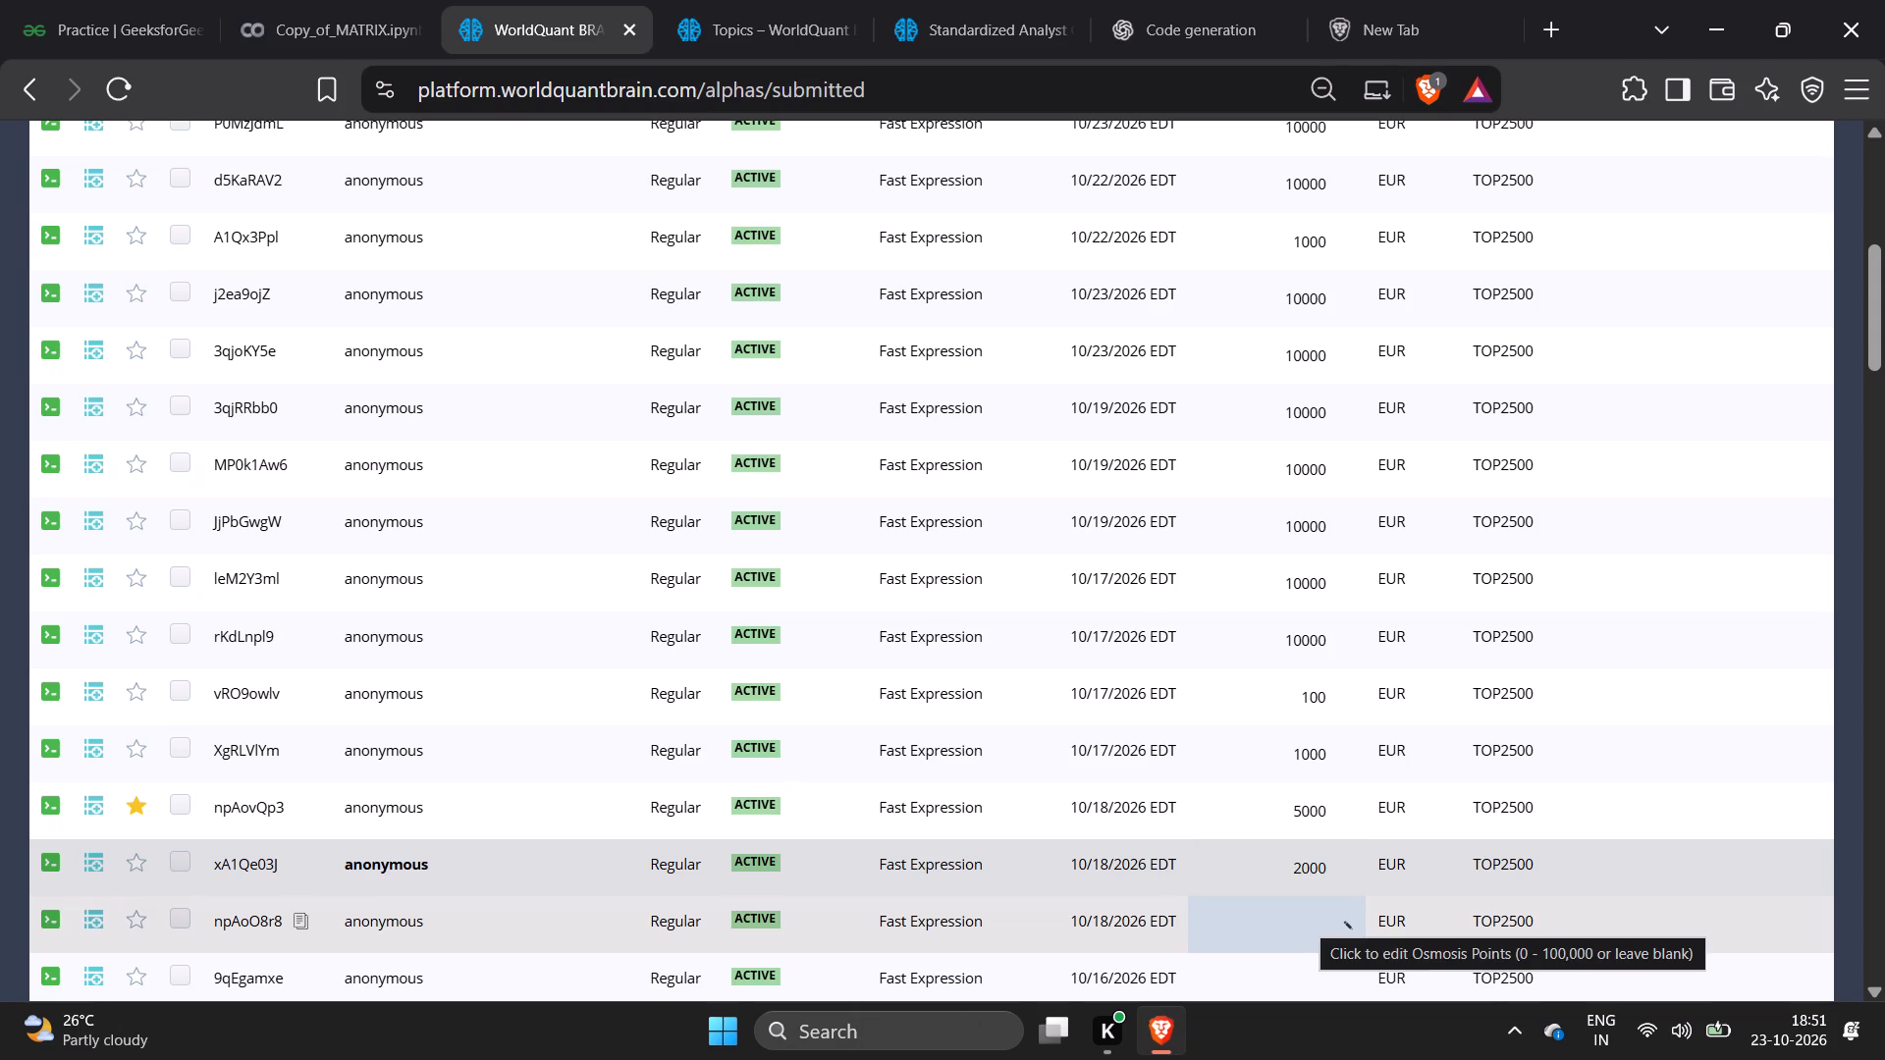
Assign 900 Osmosis Points to the EUR alpha npAoO8r8.
click(1304, 916)
text(900)
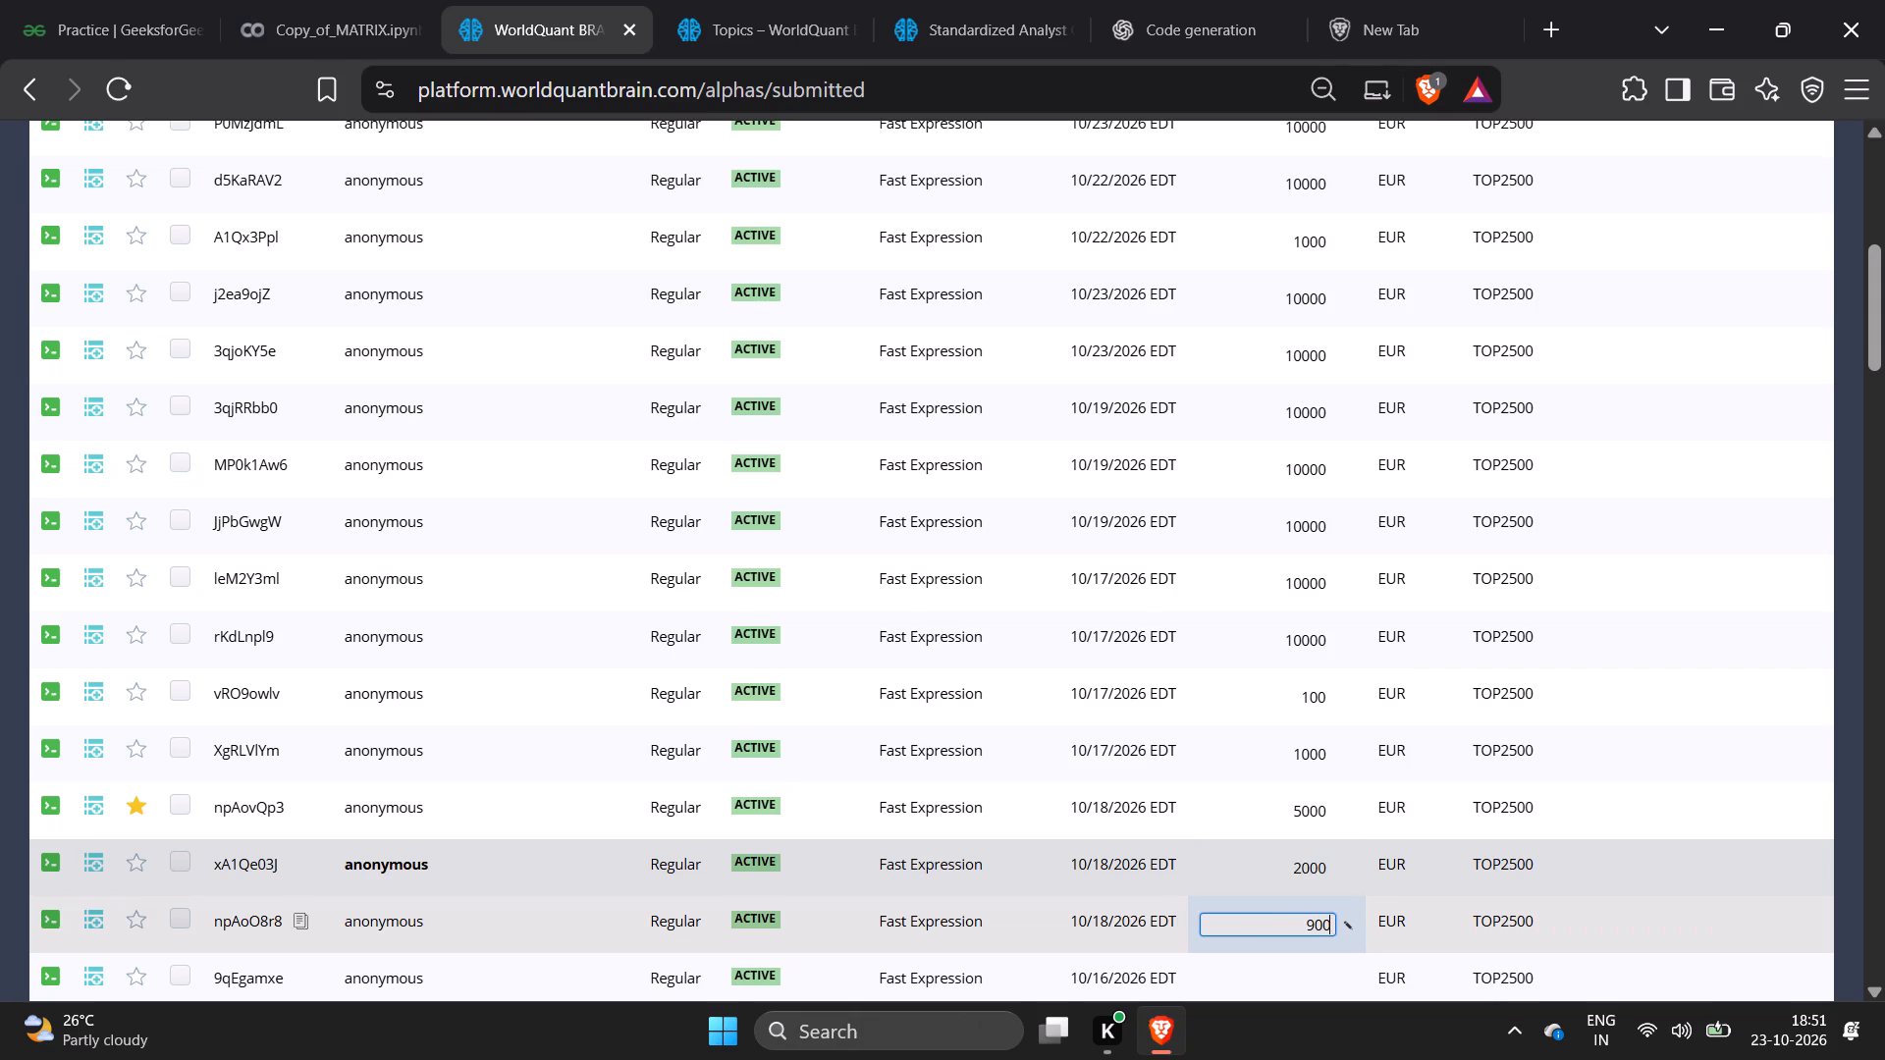
key(Return)
Clear the EUR region filter on the submitted alphas and apply JPN as the only region.
scroll(1304, 916, up, 3)
scroll(1304, 916, down, 1)
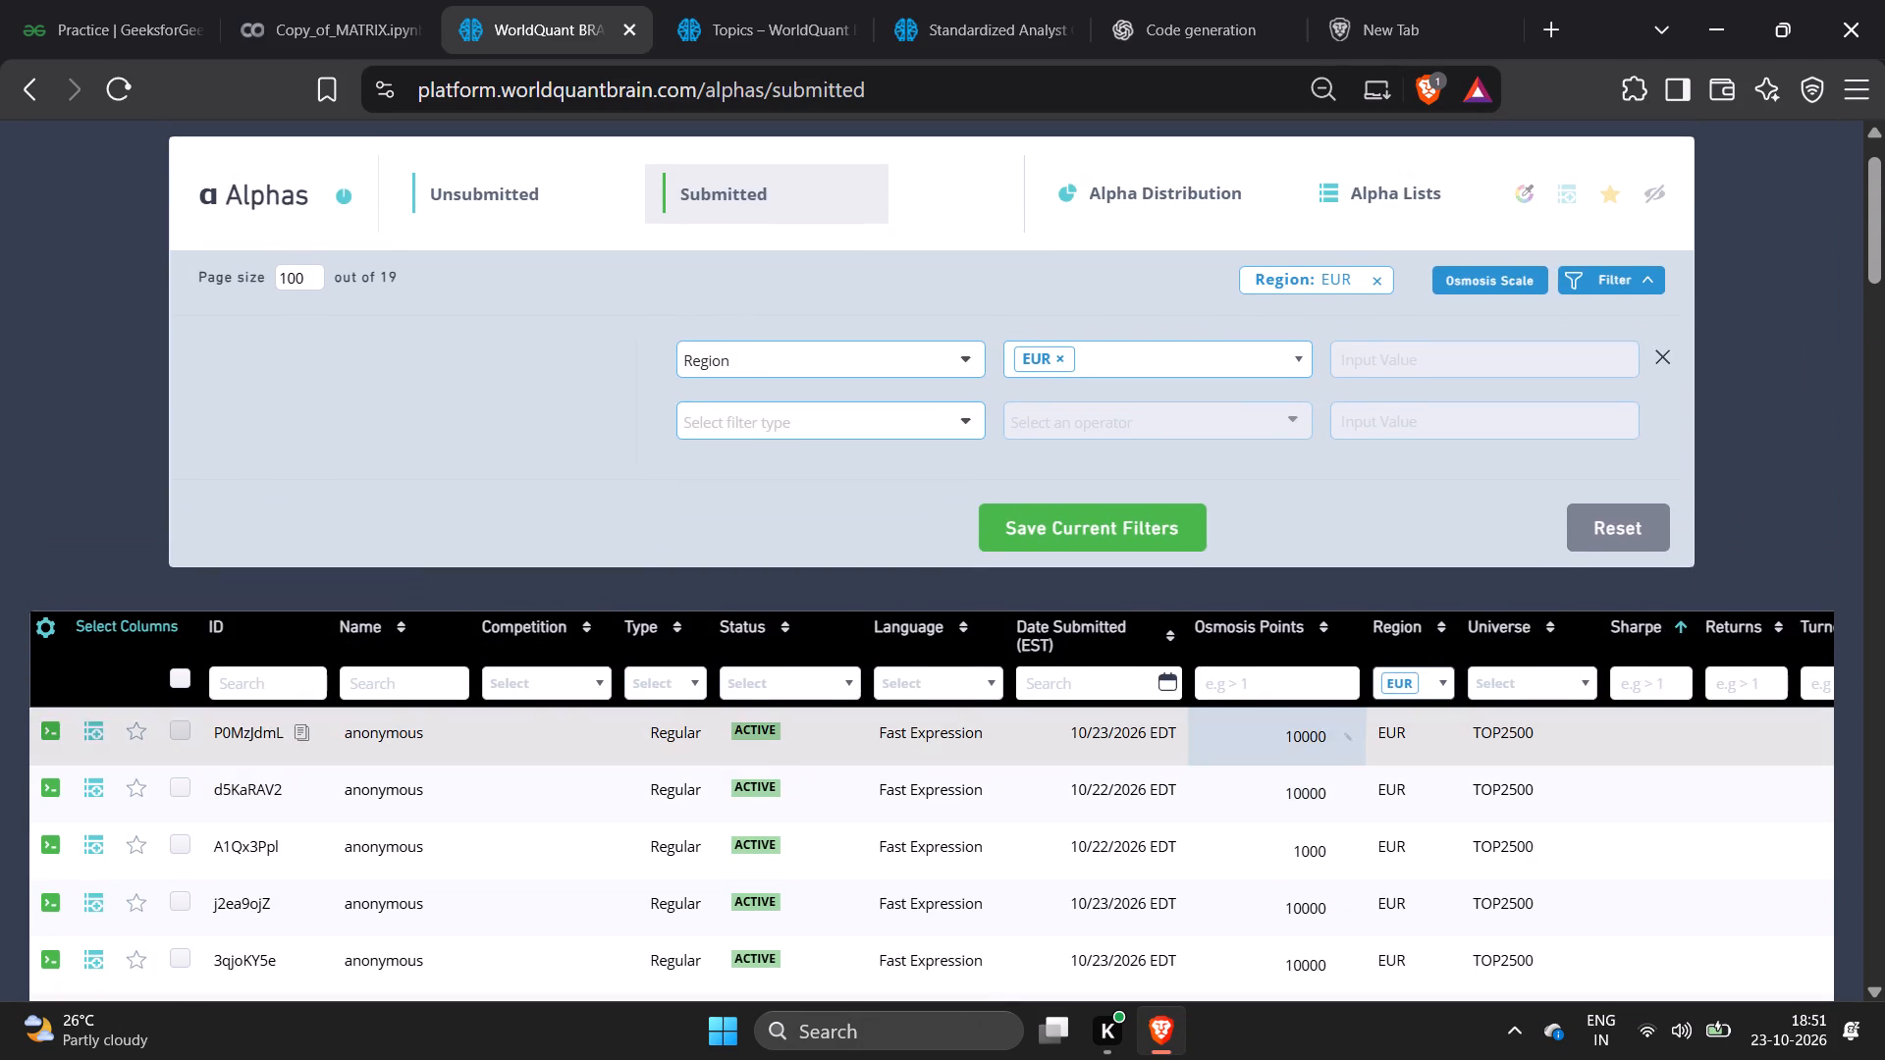
click(1427, 680)
scroll(1455, 593, down, 2)
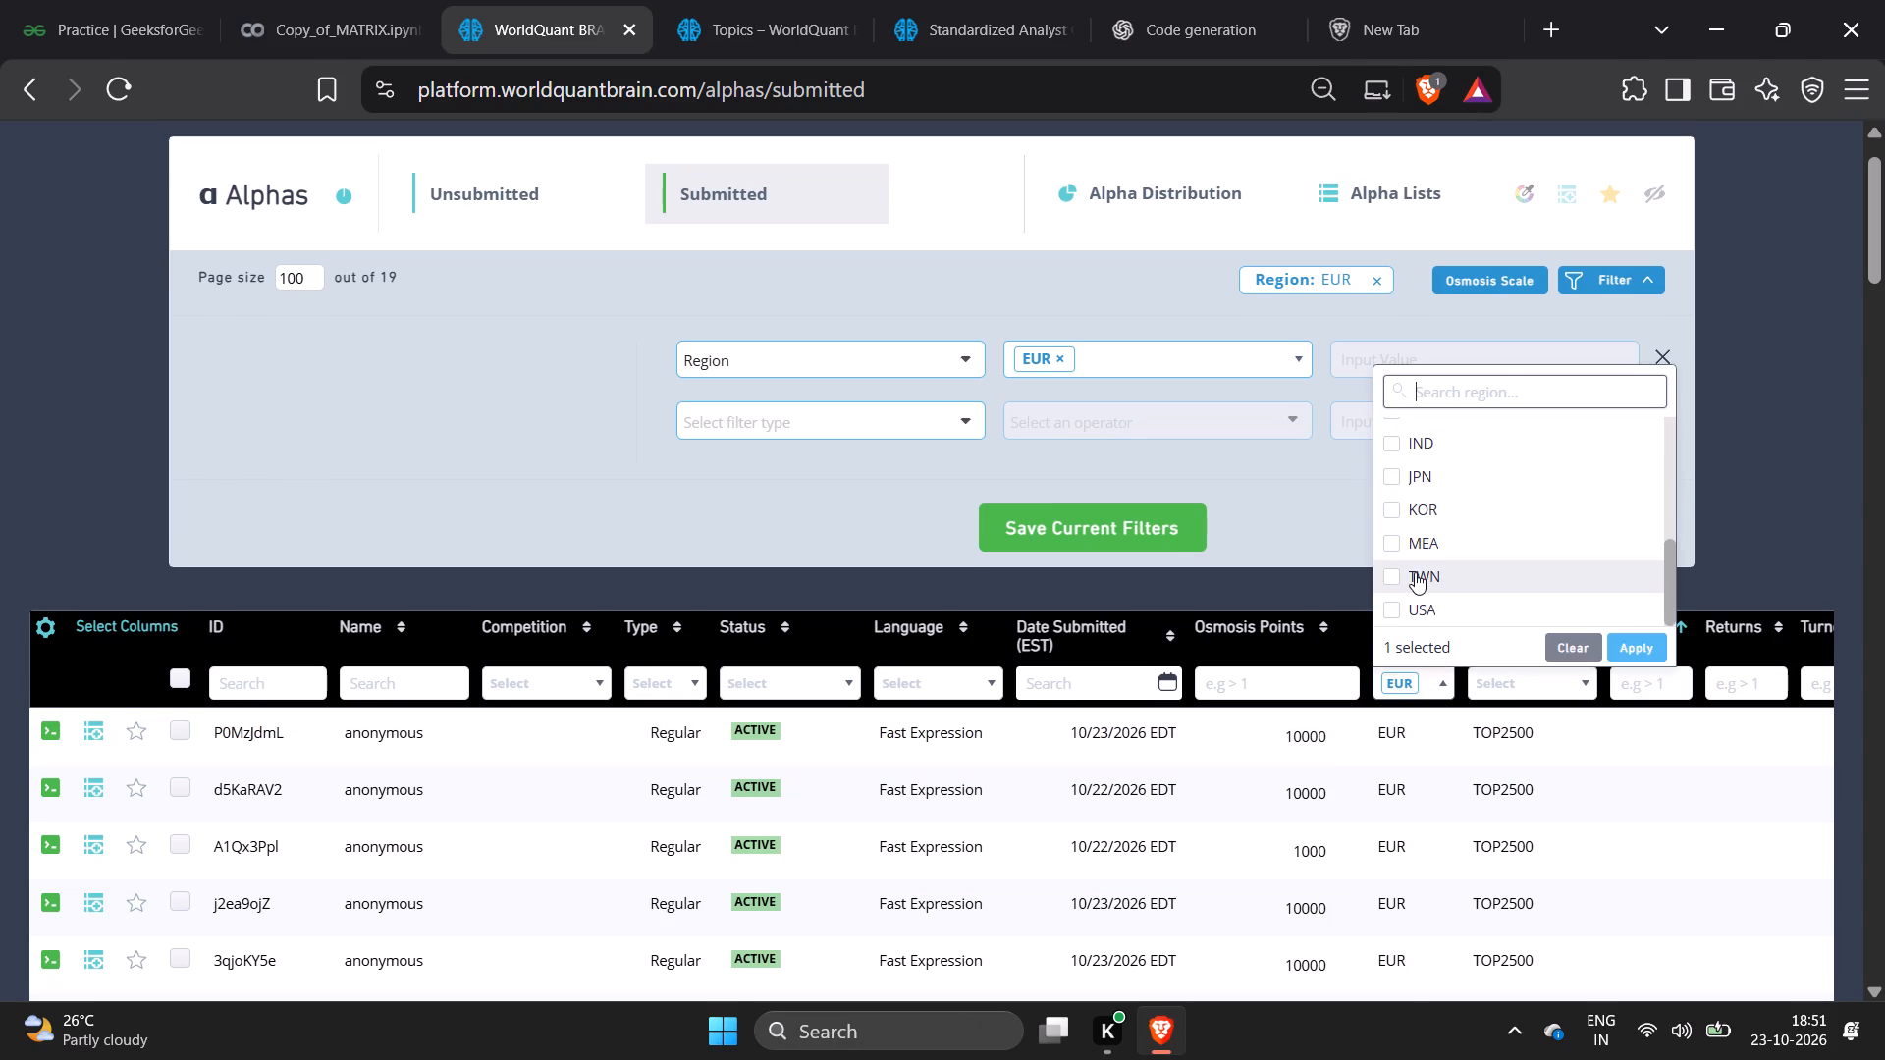
scroll(1415, 572, up, 3)
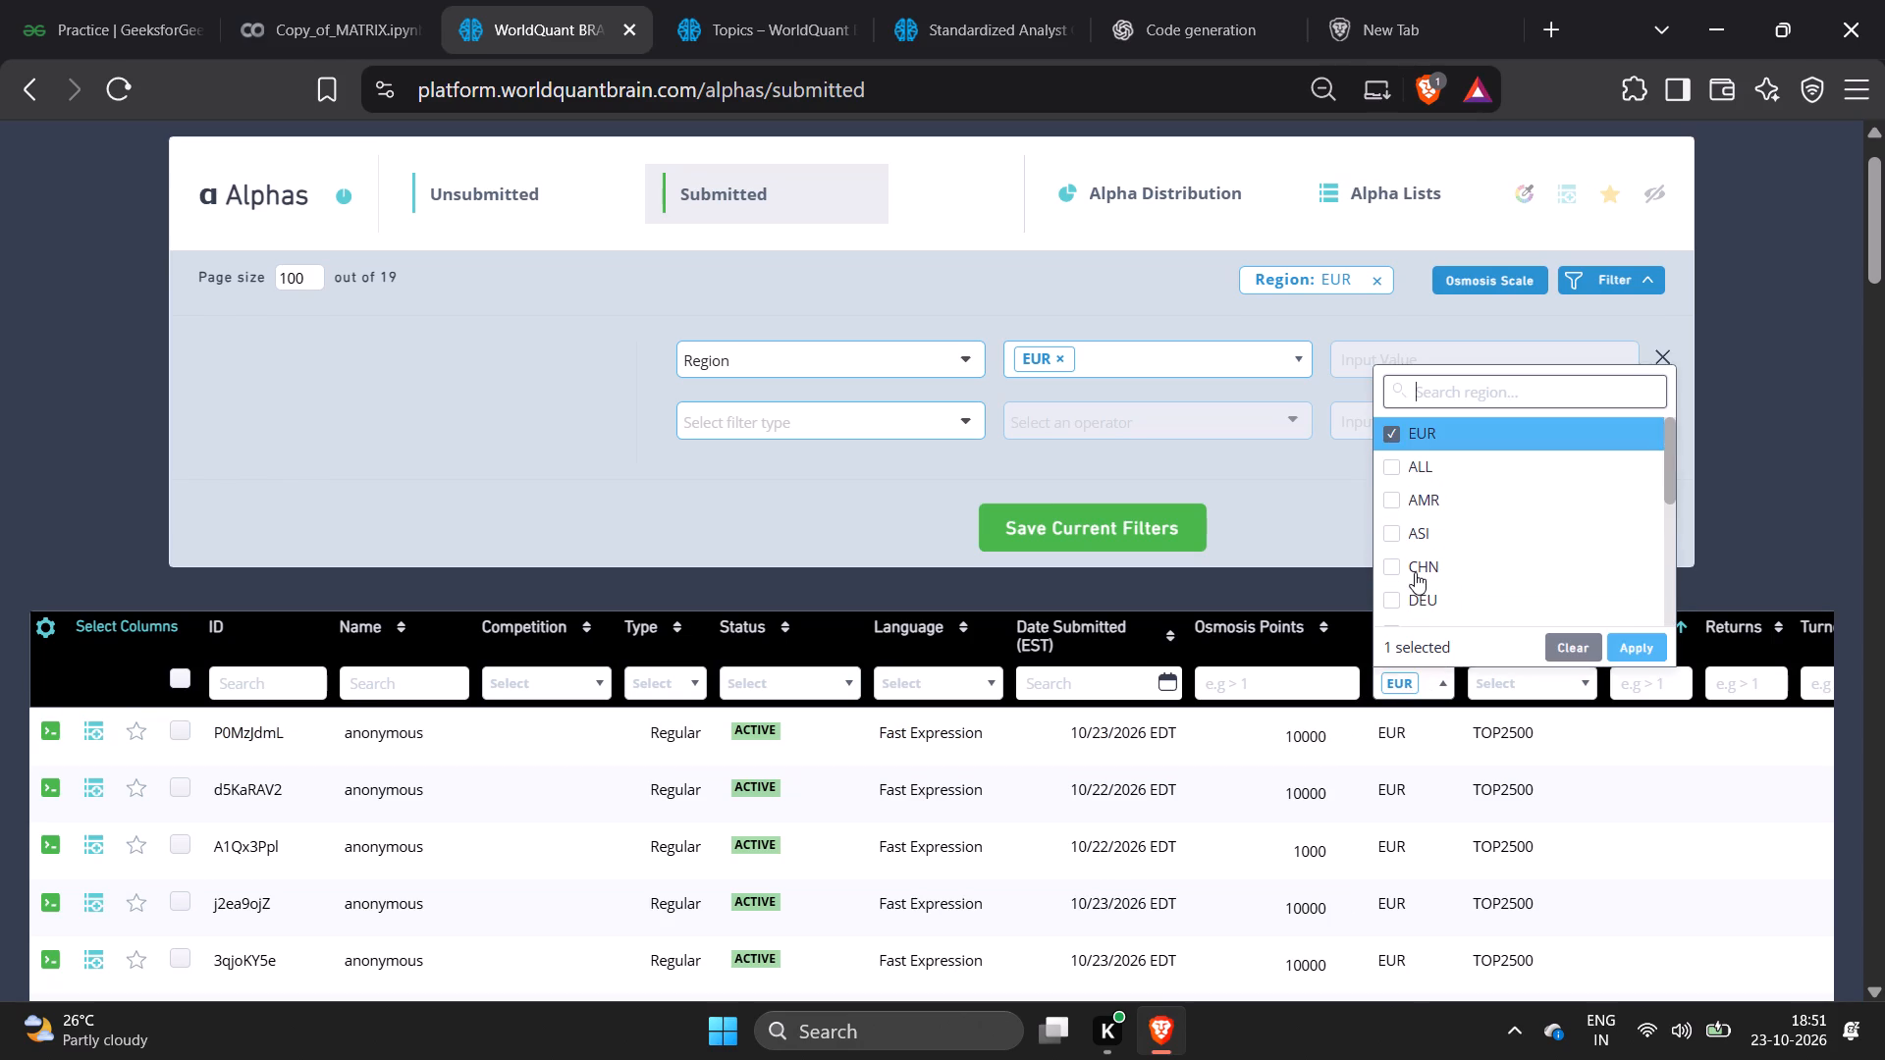
scroll(1415, 572, down, 1)
scroll(1415, 572, up, 5)
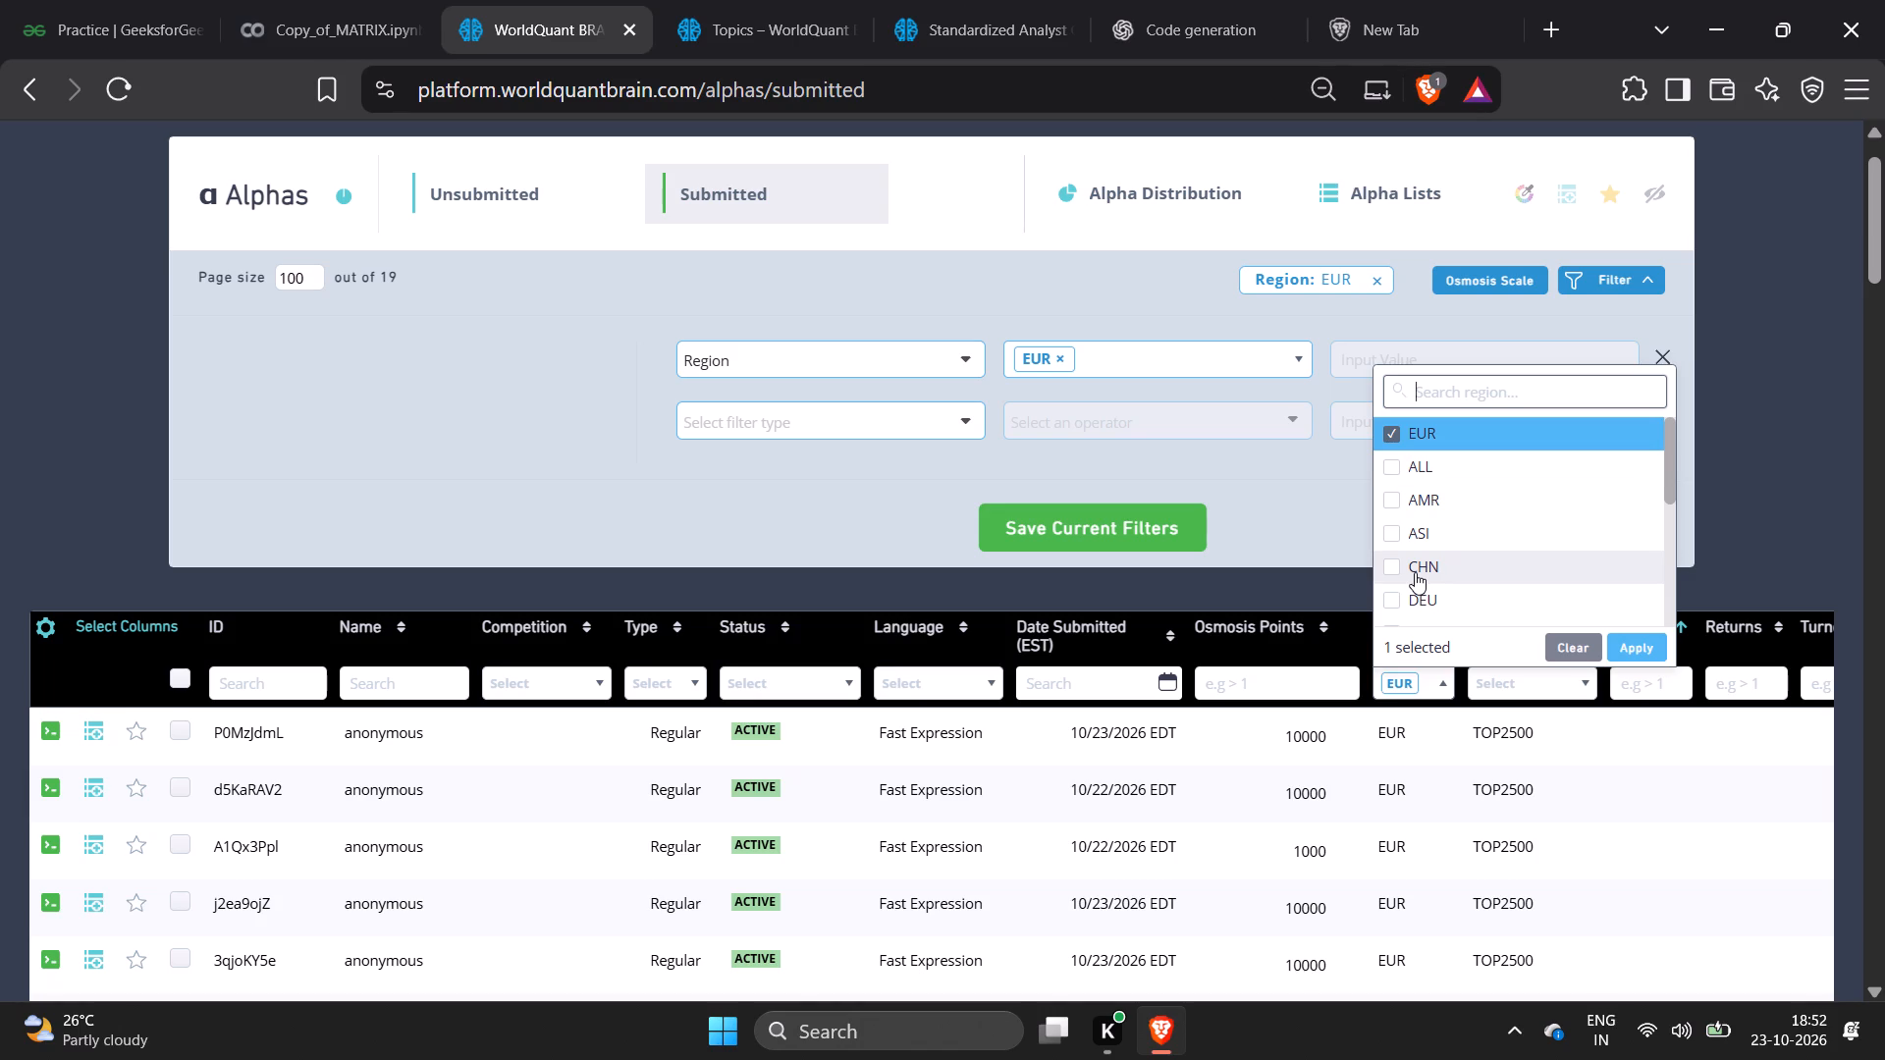
click(1417, 565)
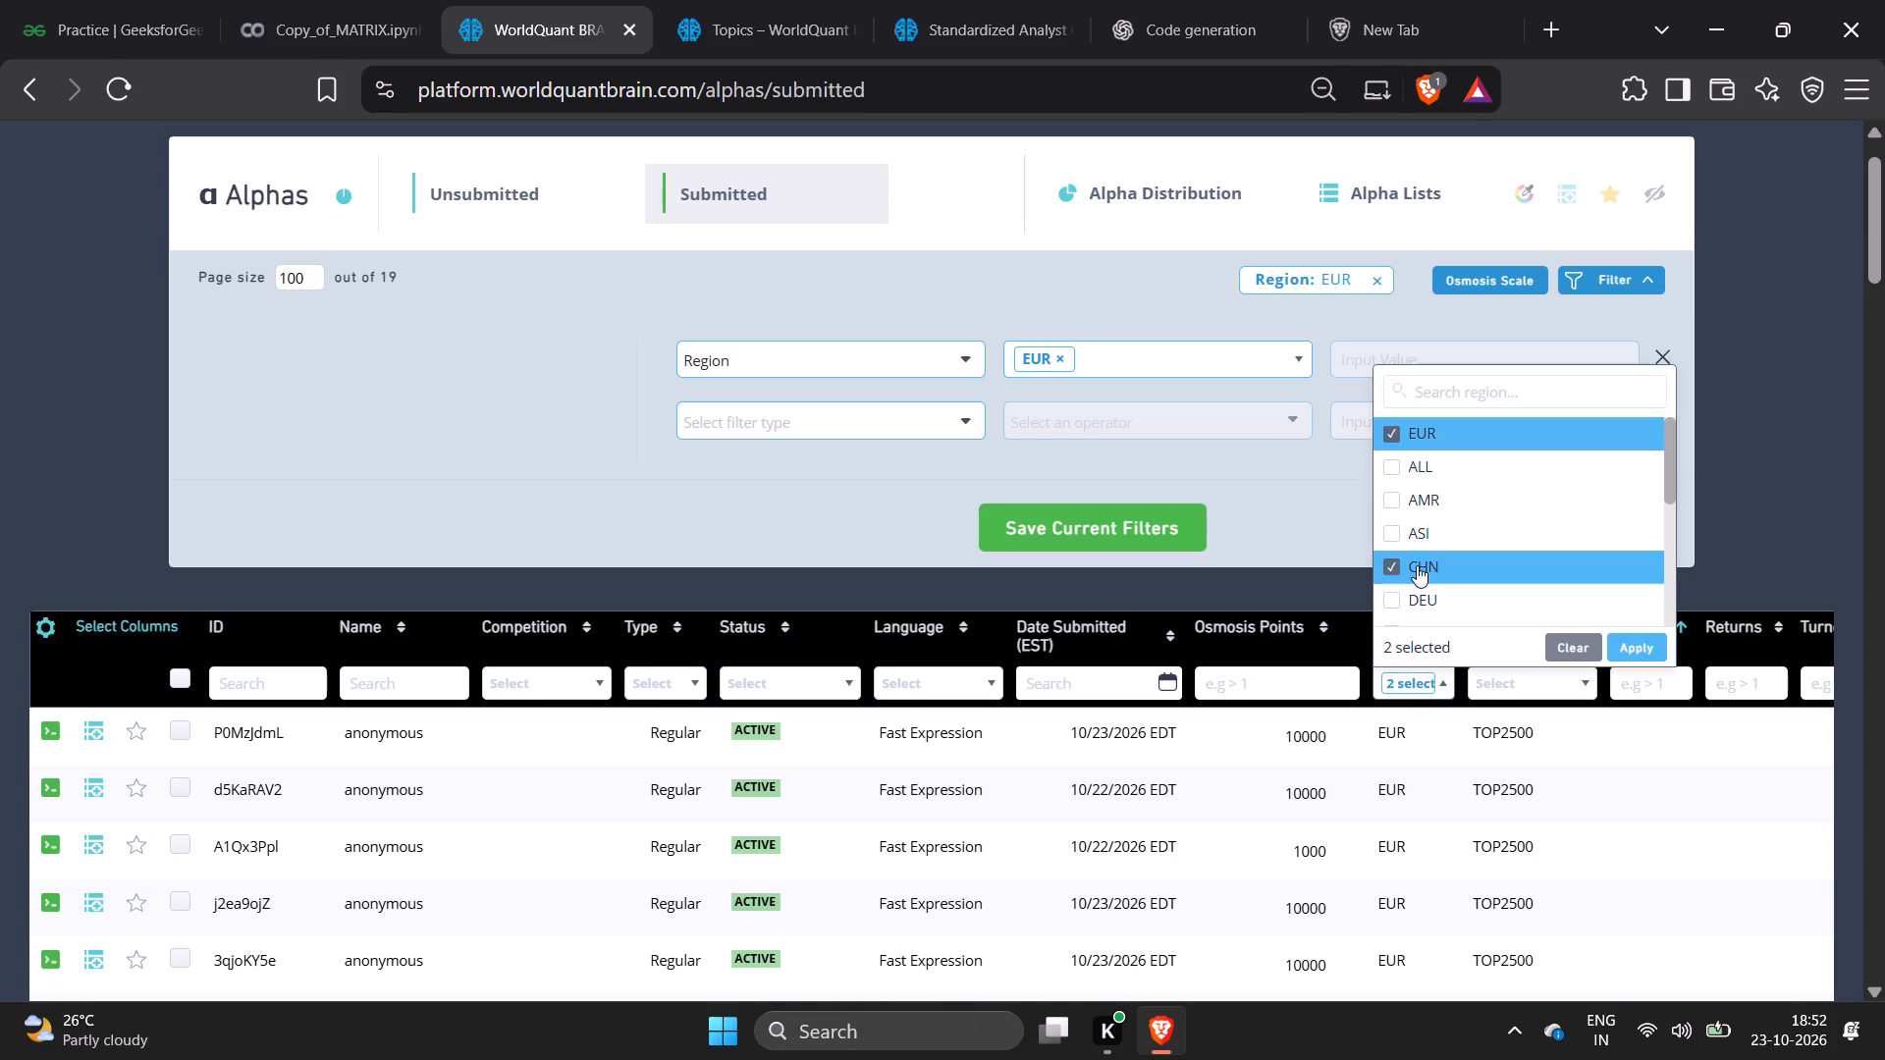
click(1561, 645)
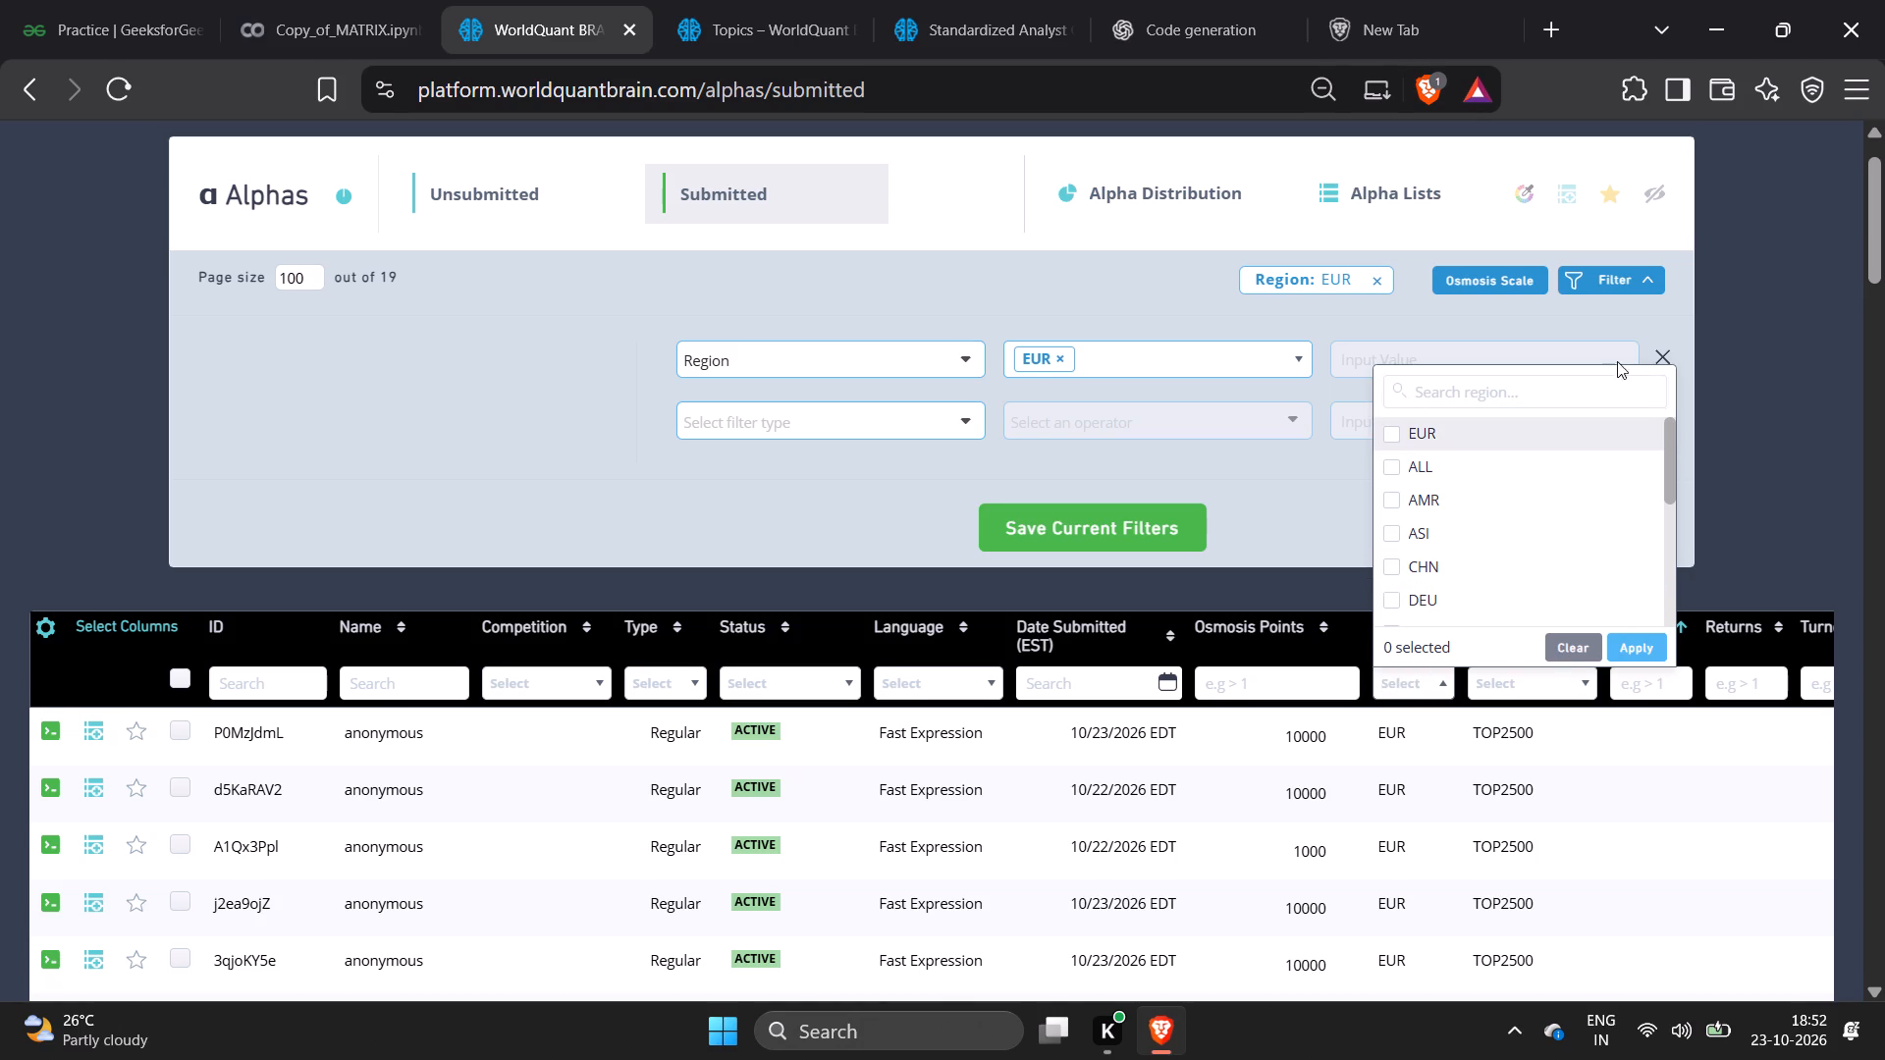
scroll(1448, 472, down, 1)
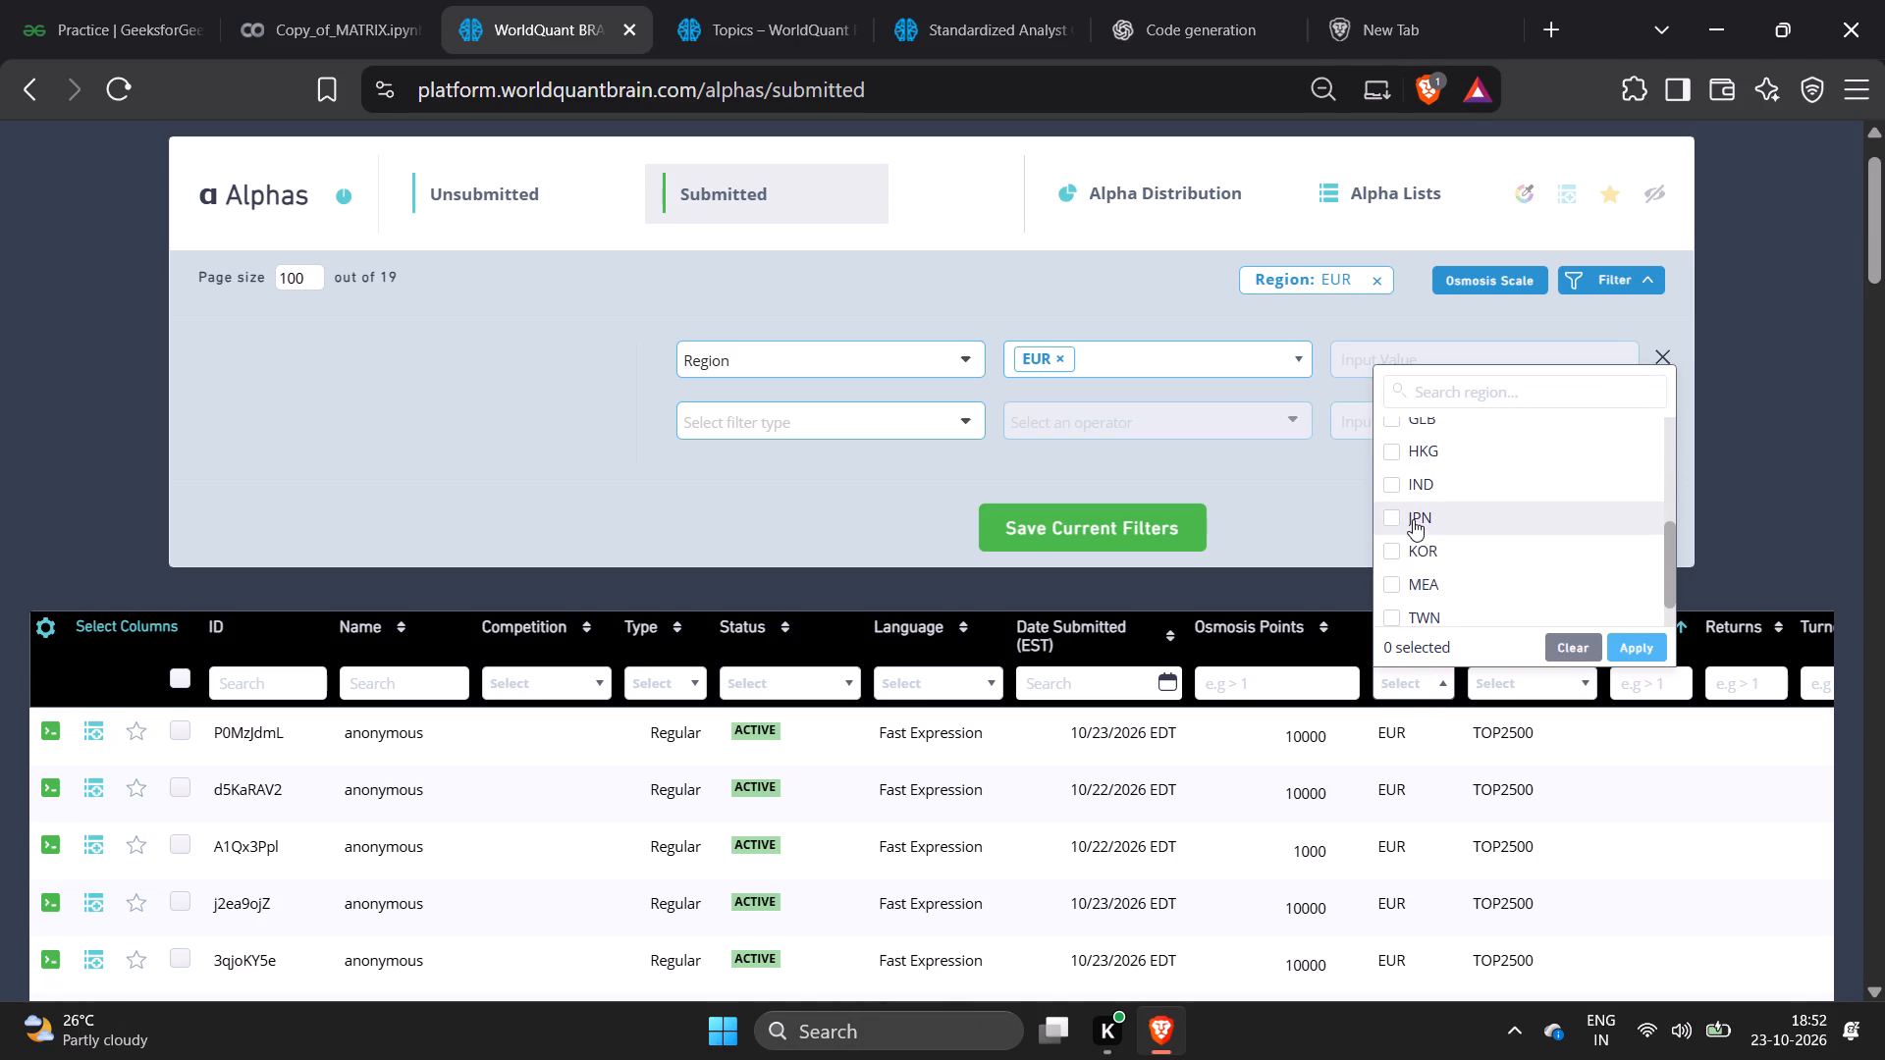
click(1413, 519)
click(1632, 647)
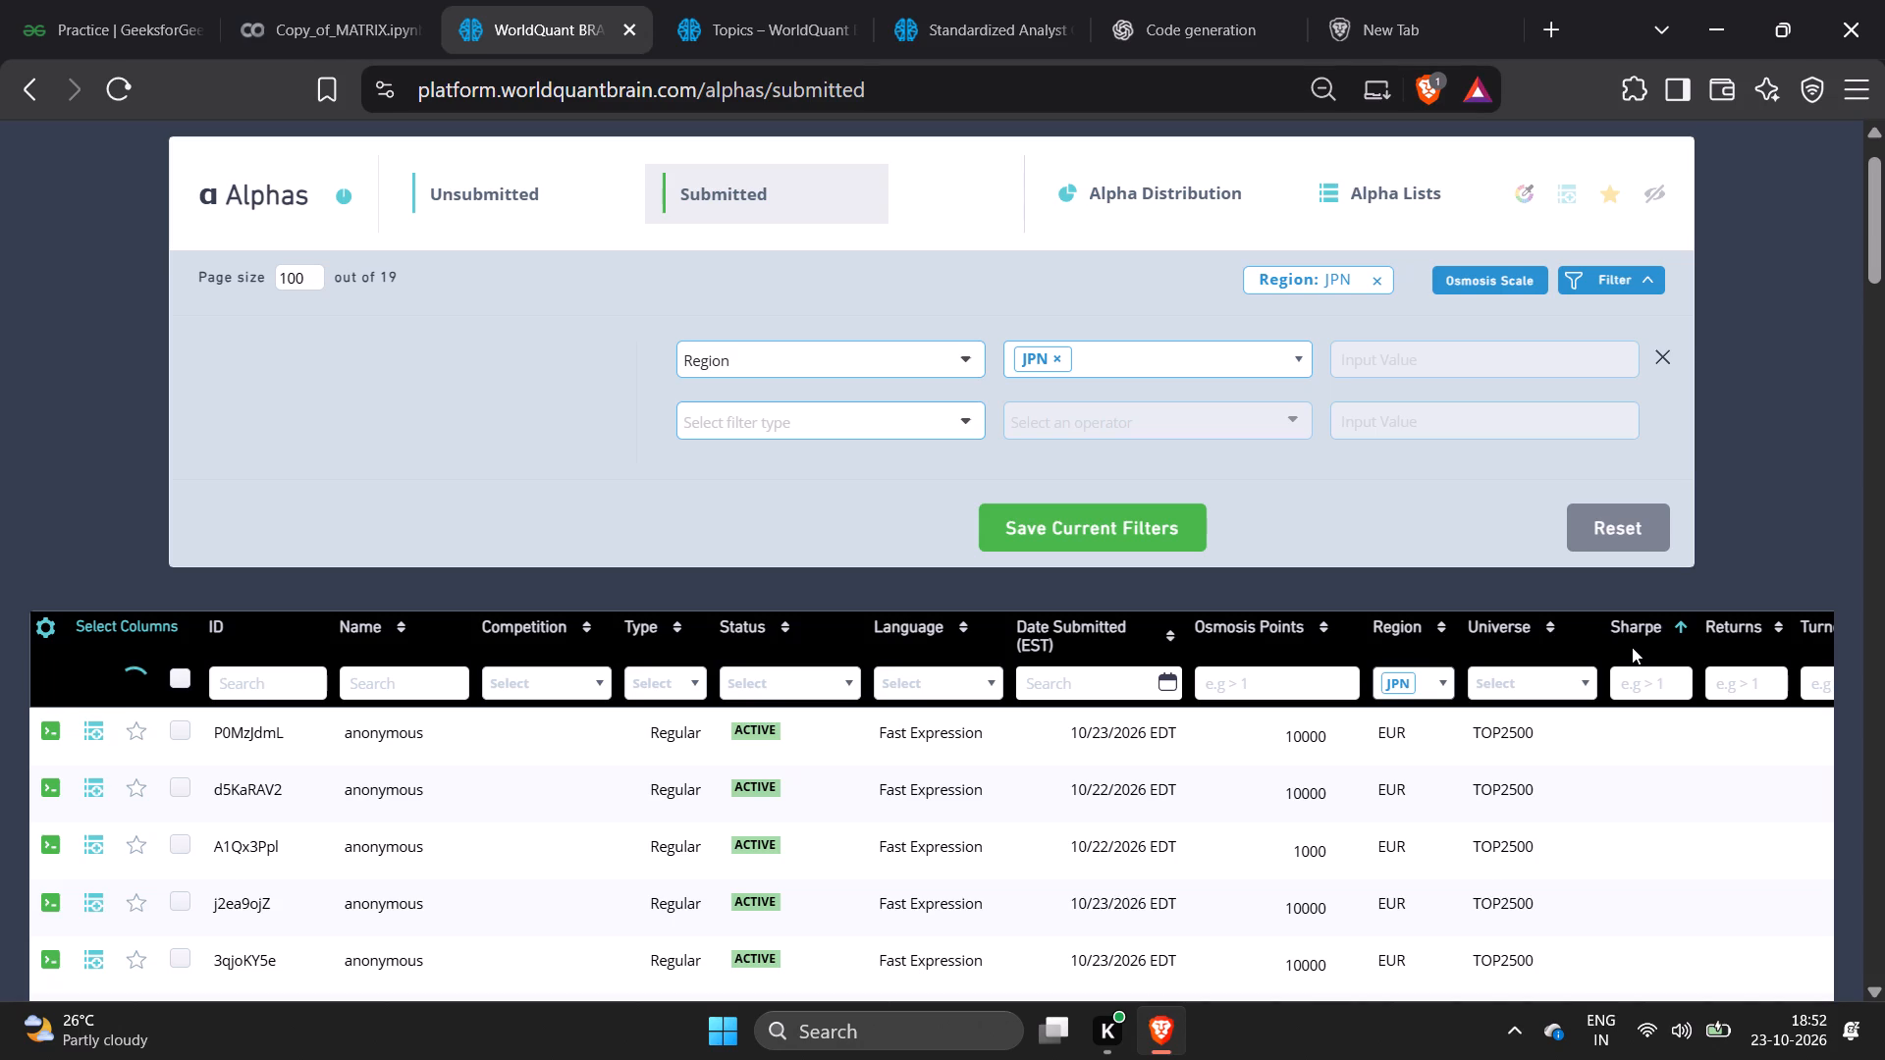
click(1637, 736)
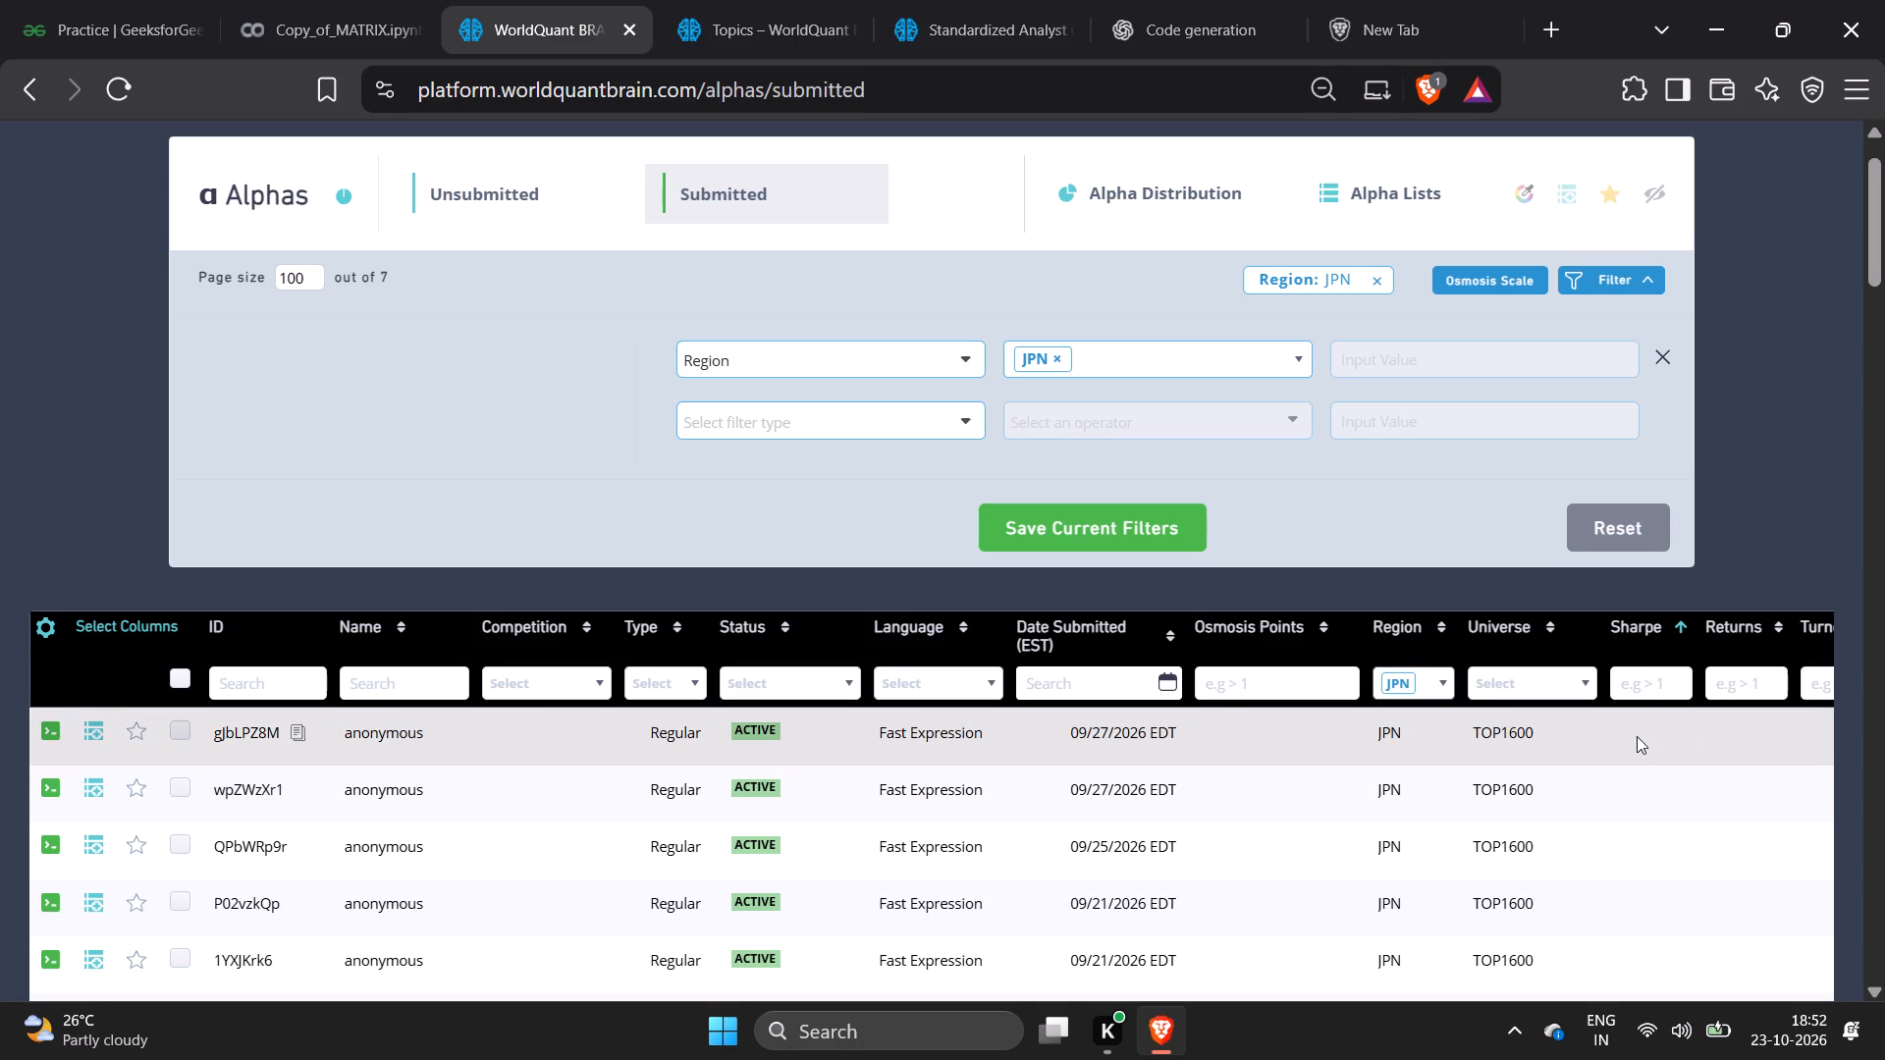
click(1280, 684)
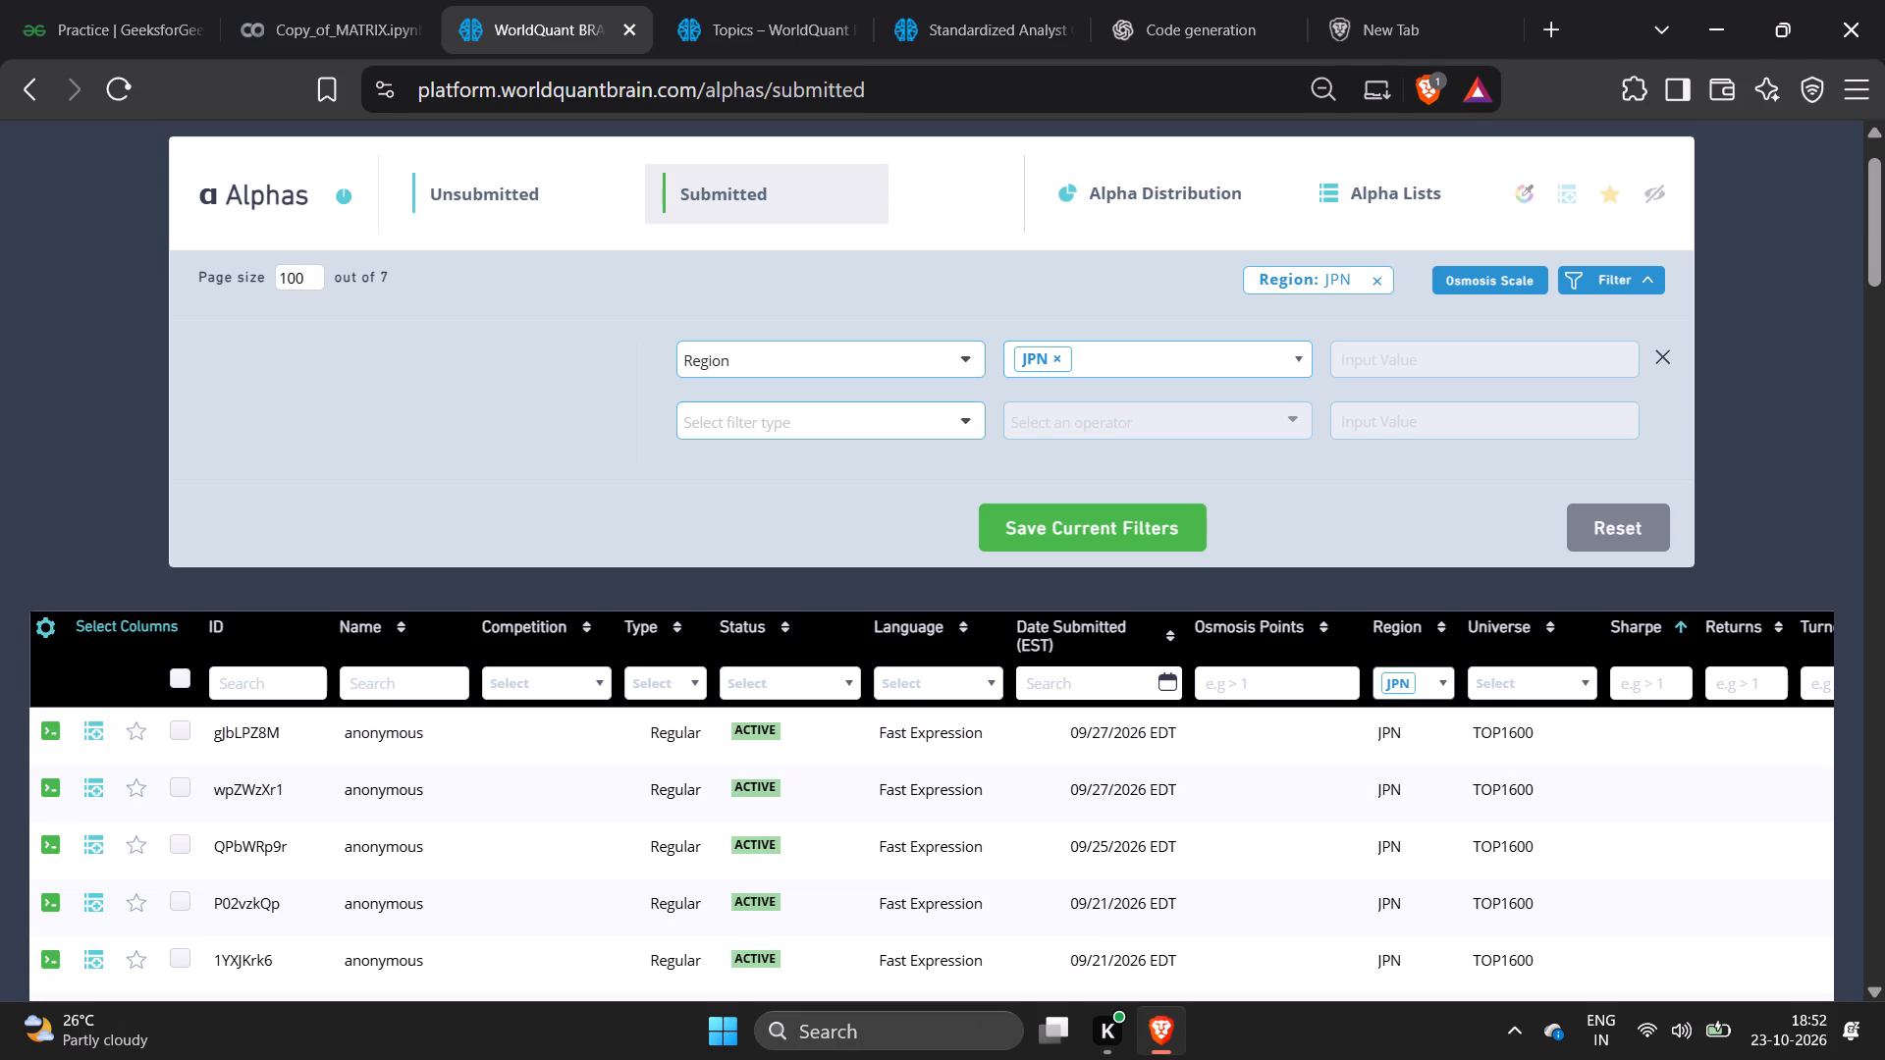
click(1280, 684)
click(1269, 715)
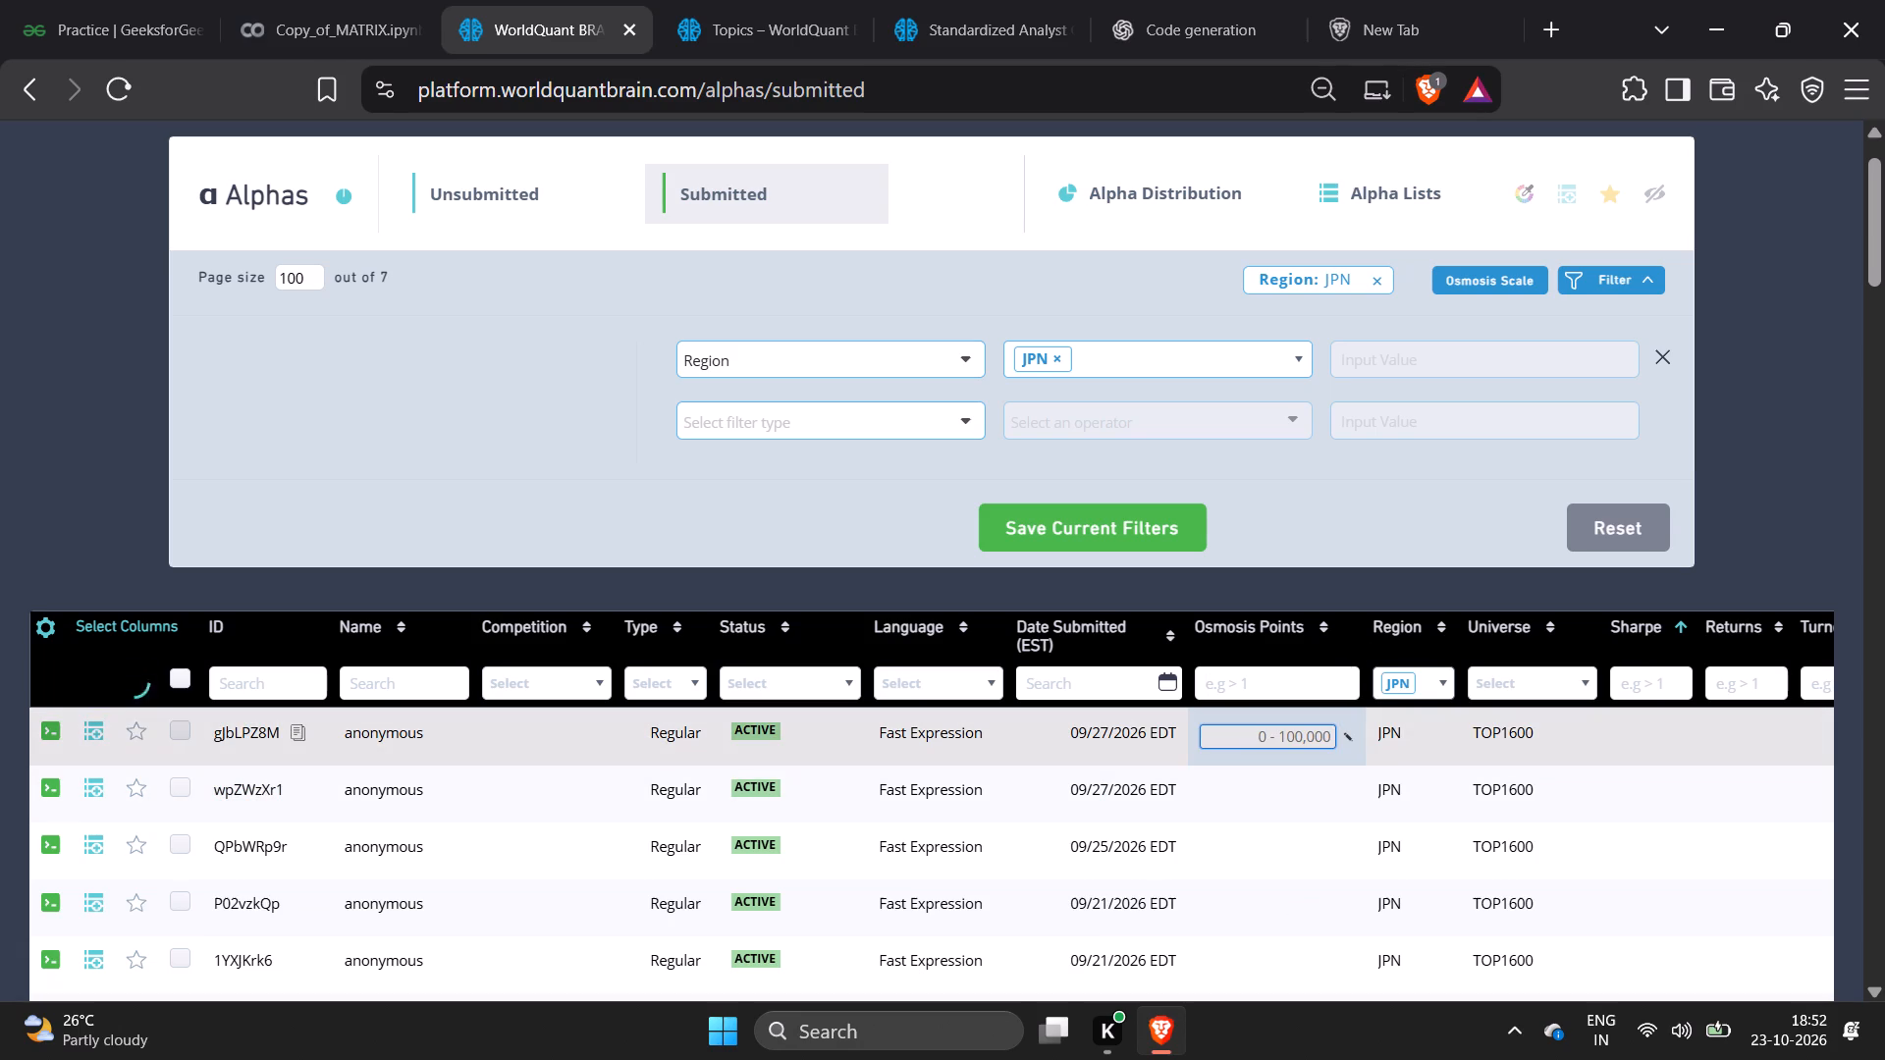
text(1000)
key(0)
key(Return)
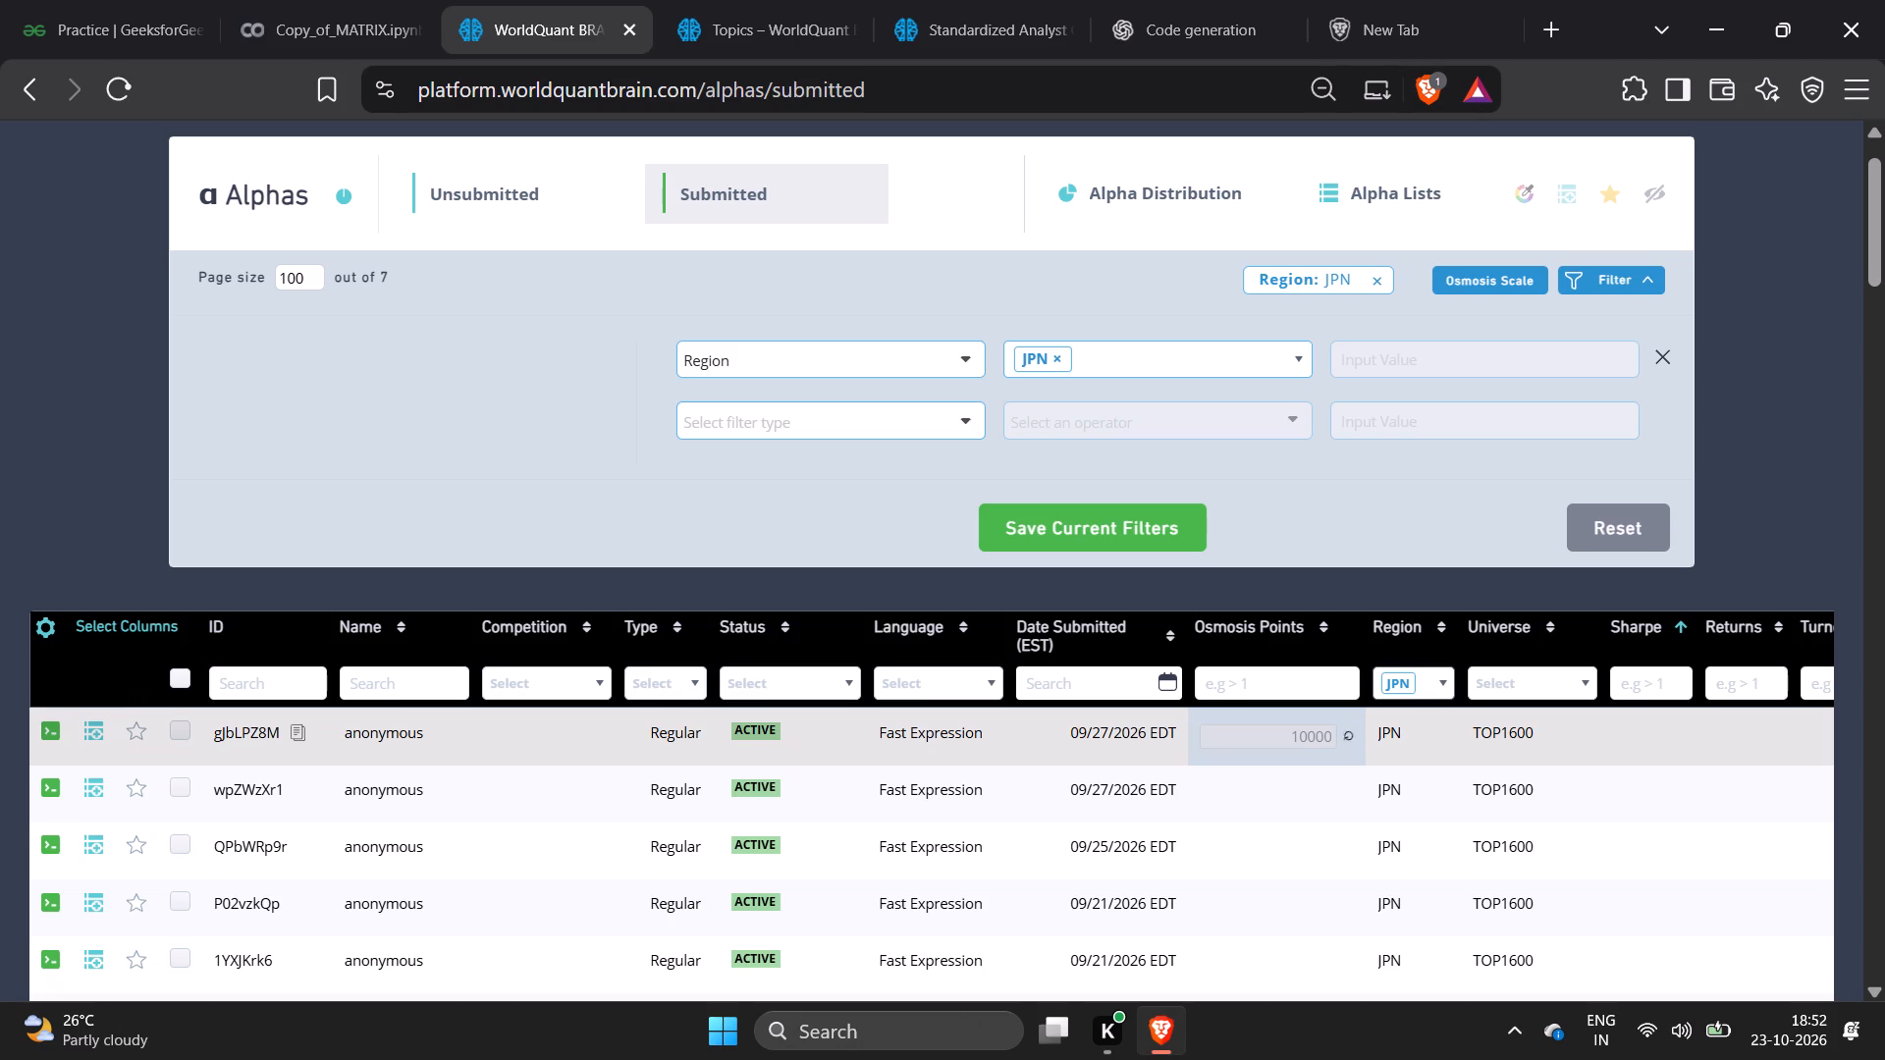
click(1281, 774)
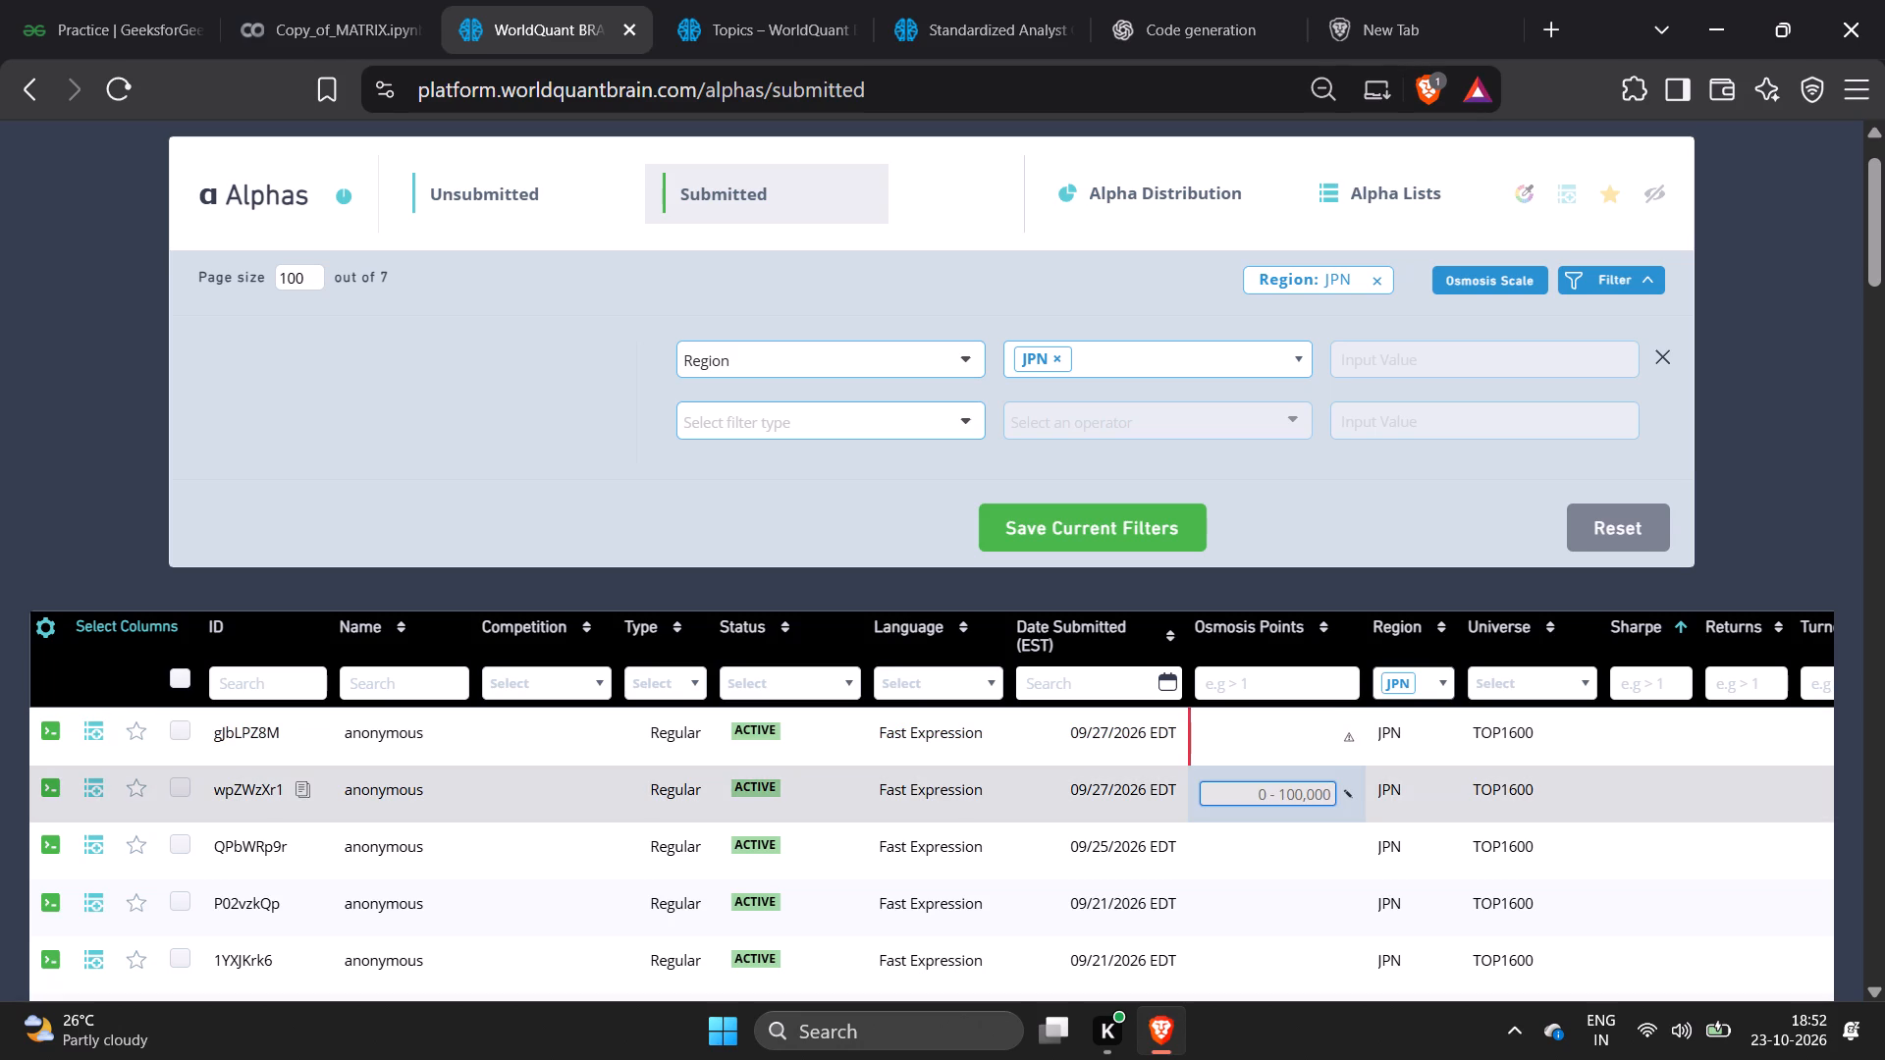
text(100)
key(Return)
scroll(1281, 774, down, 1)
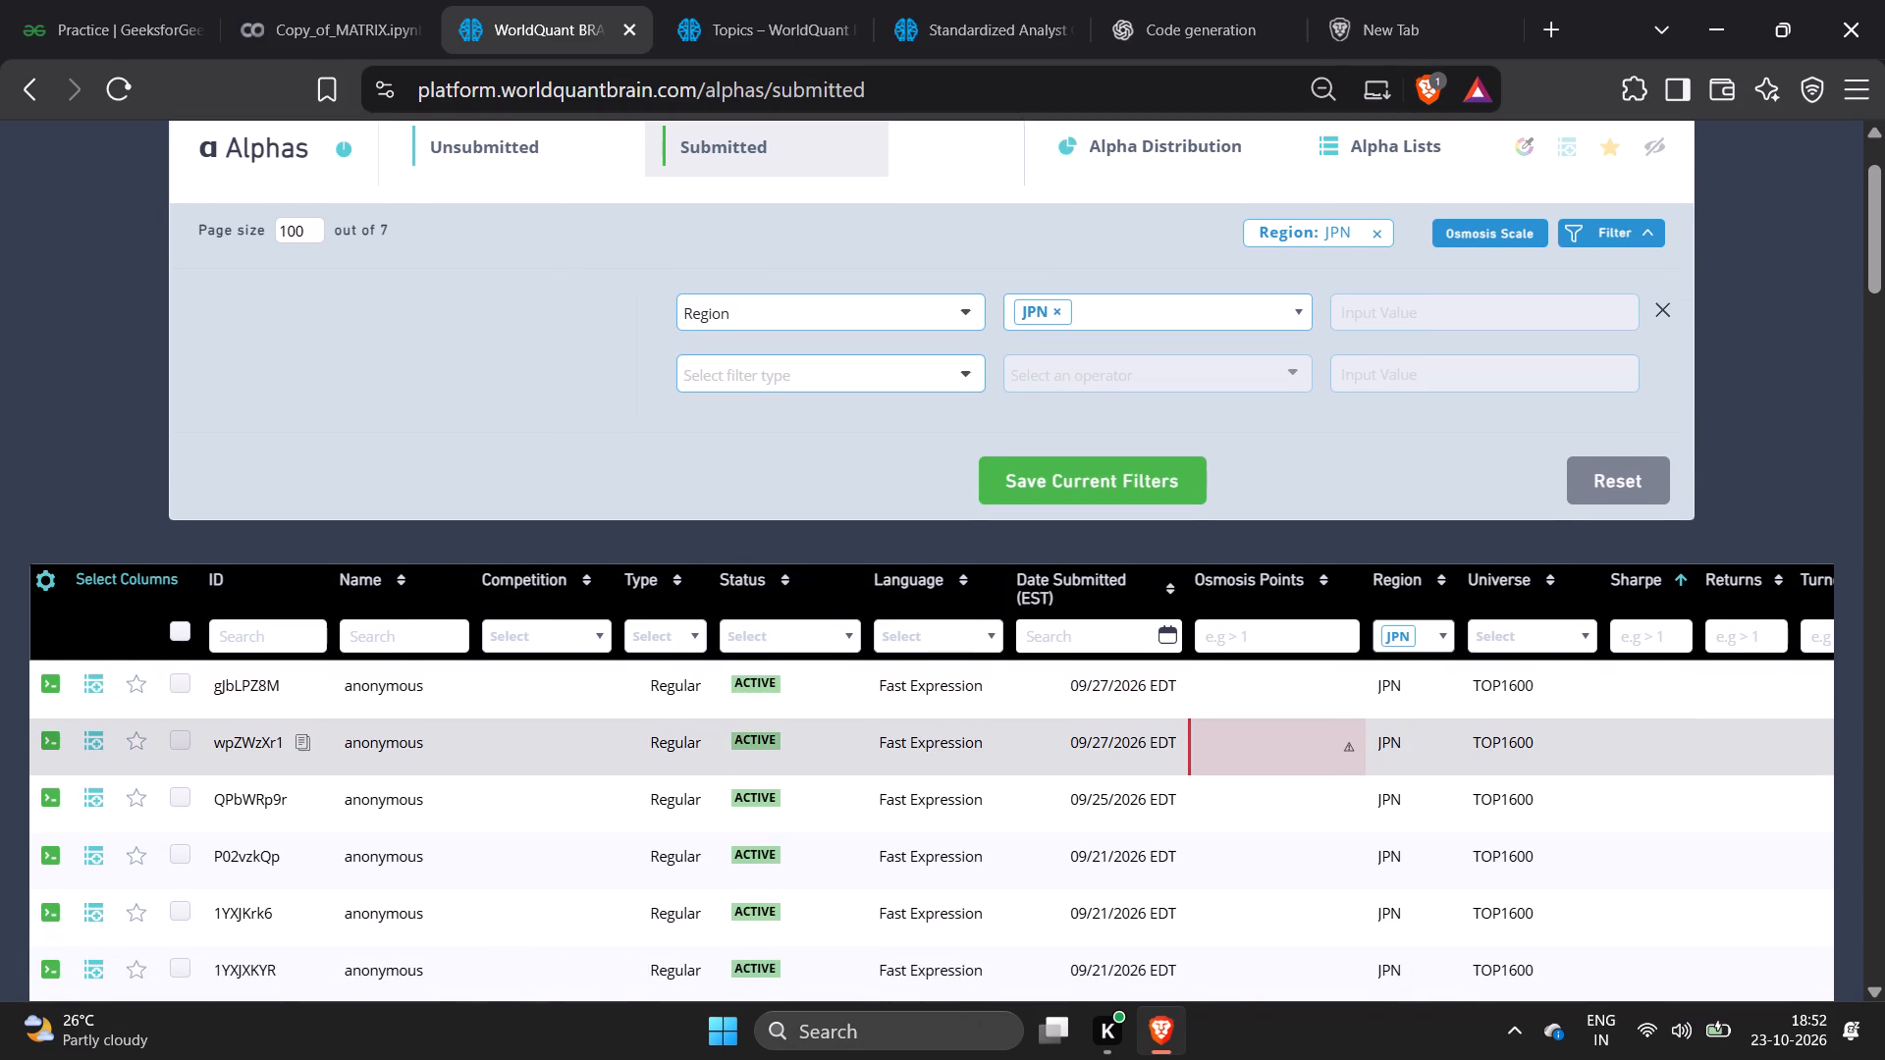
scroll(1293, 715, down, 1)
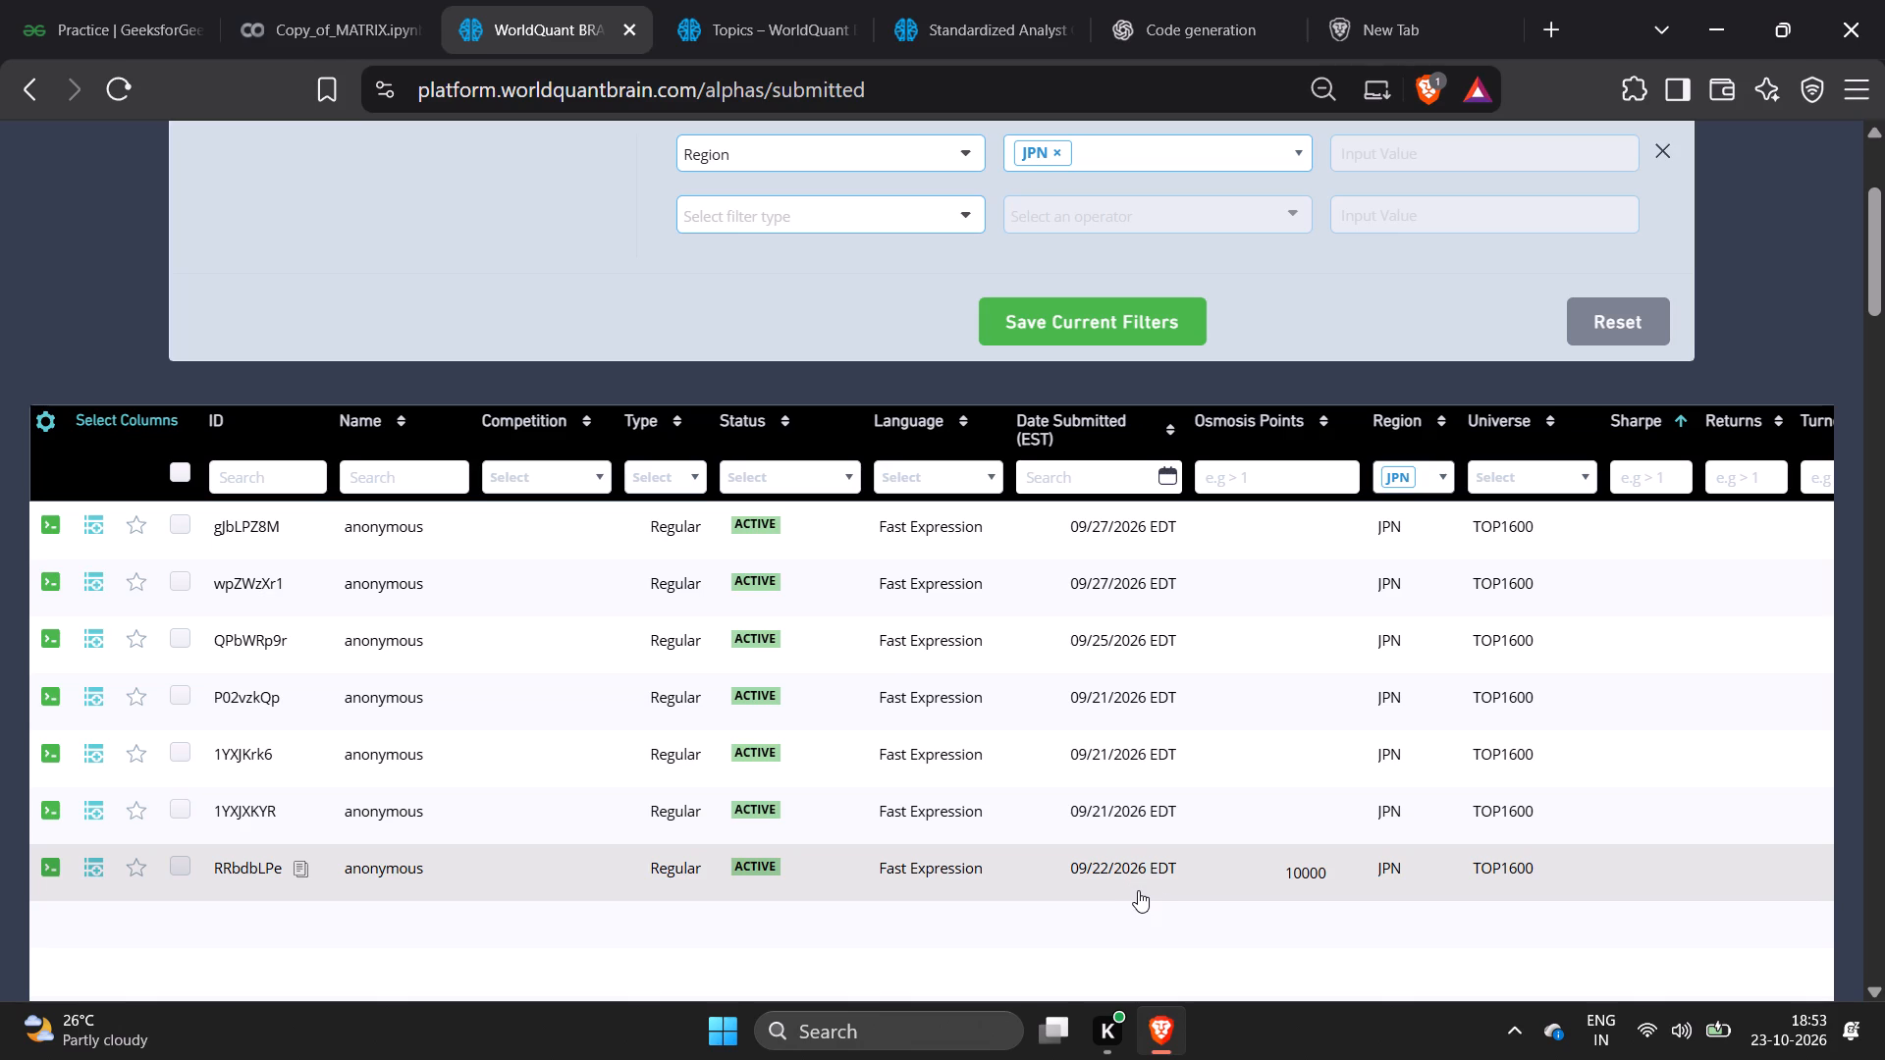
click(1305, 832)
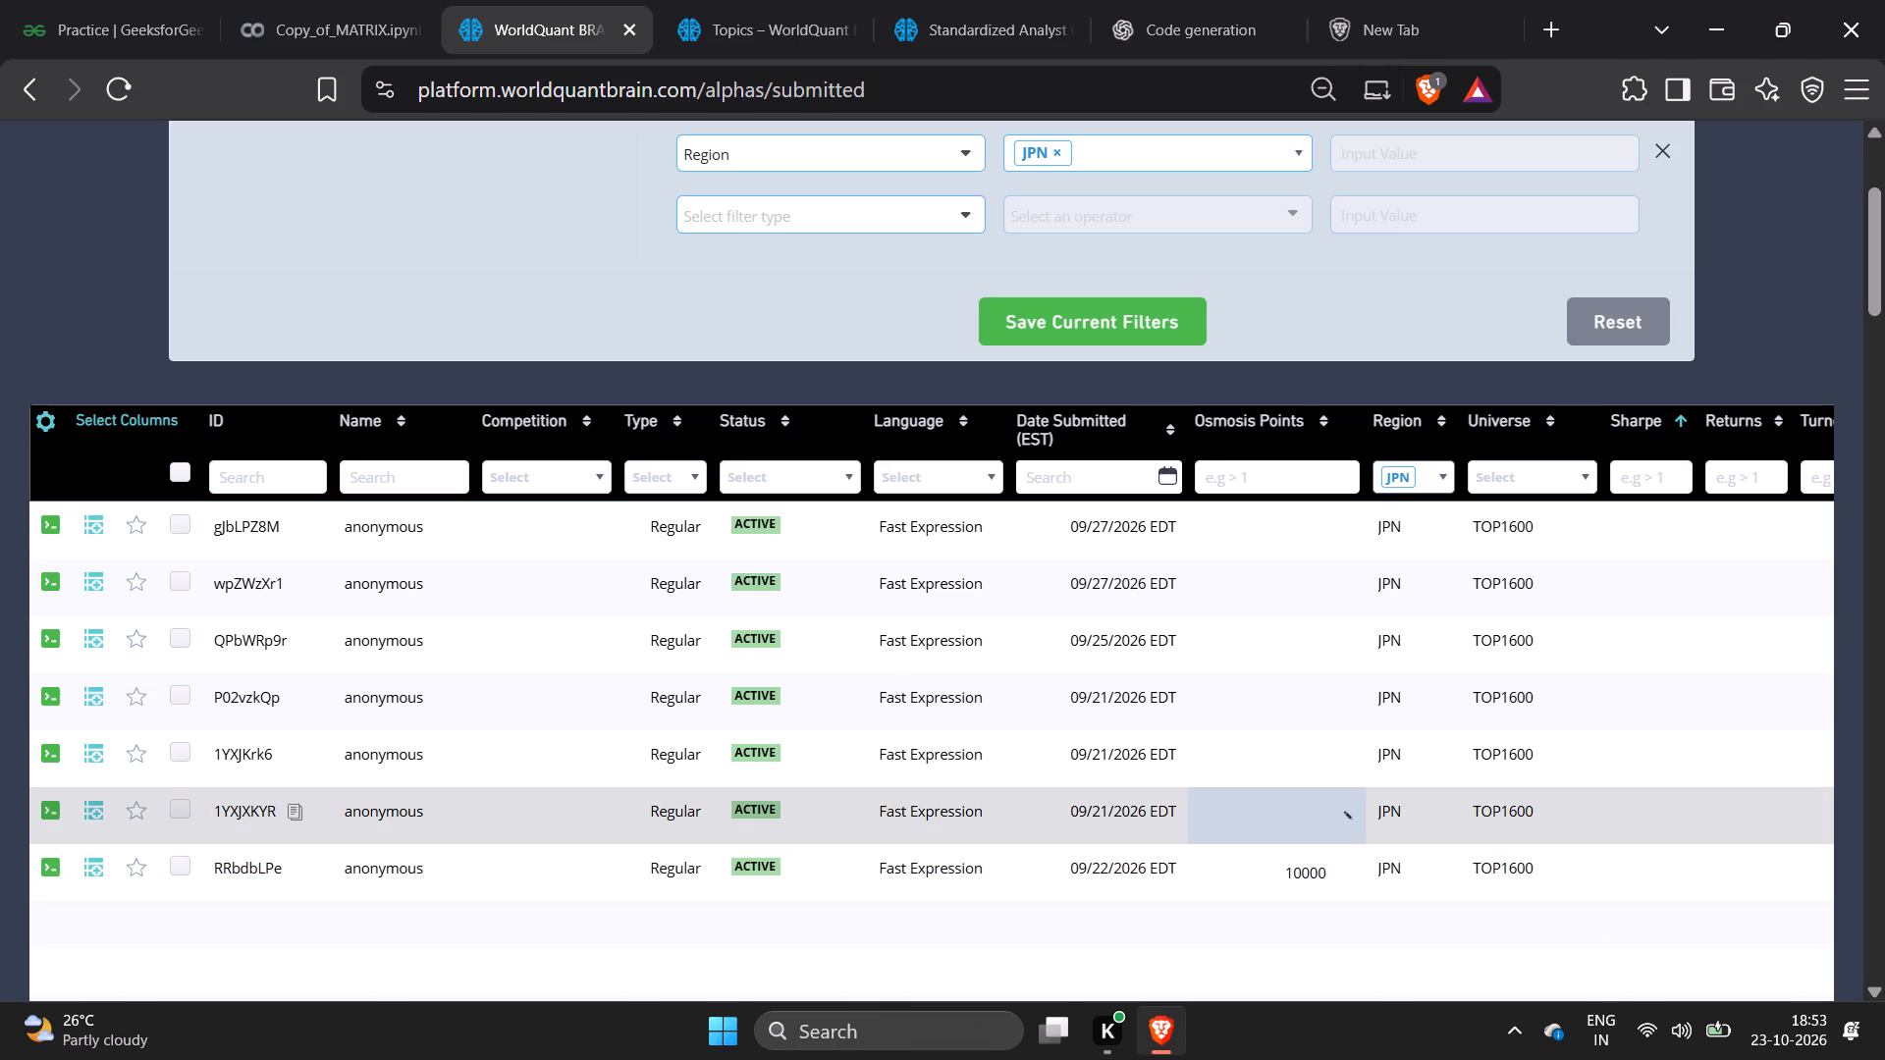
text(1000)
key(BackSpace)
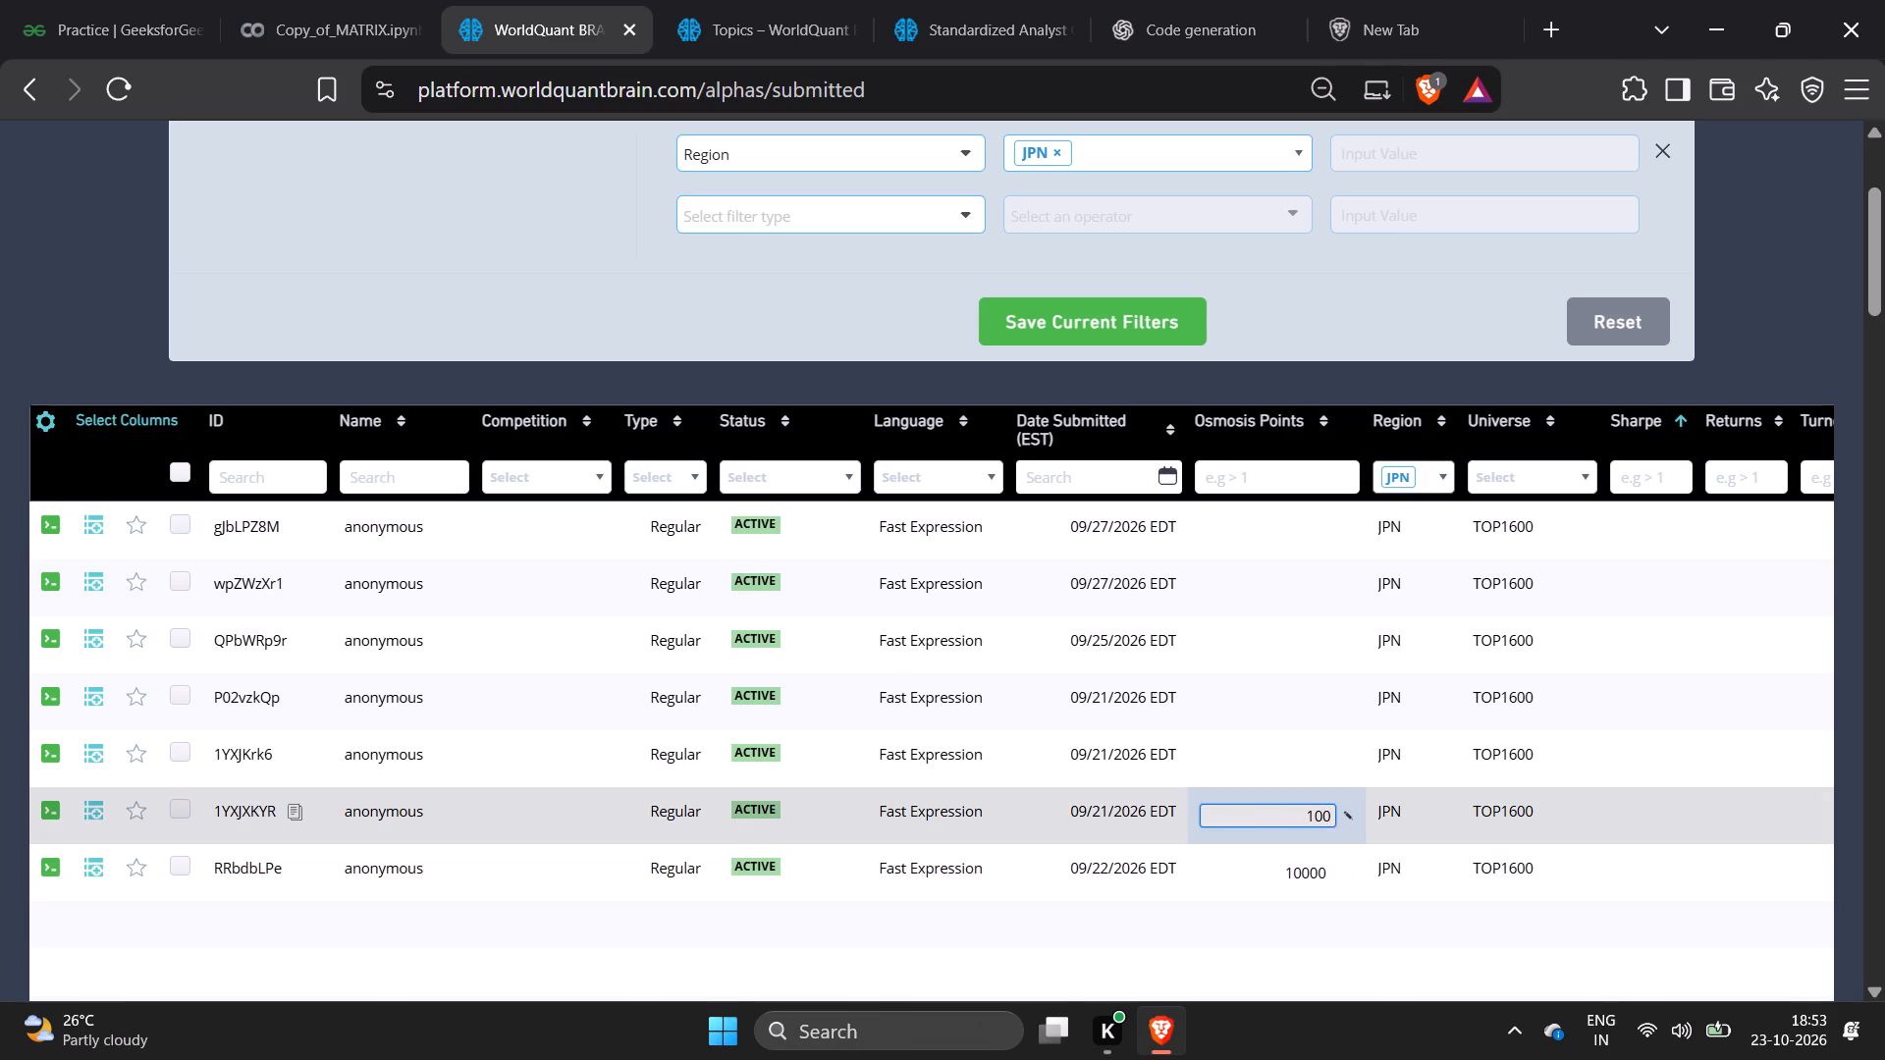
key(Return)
Open all platform messages and examine the notifications about Osmosis allocation rules and eligibility.
scroll(1312, 770, up, 6)
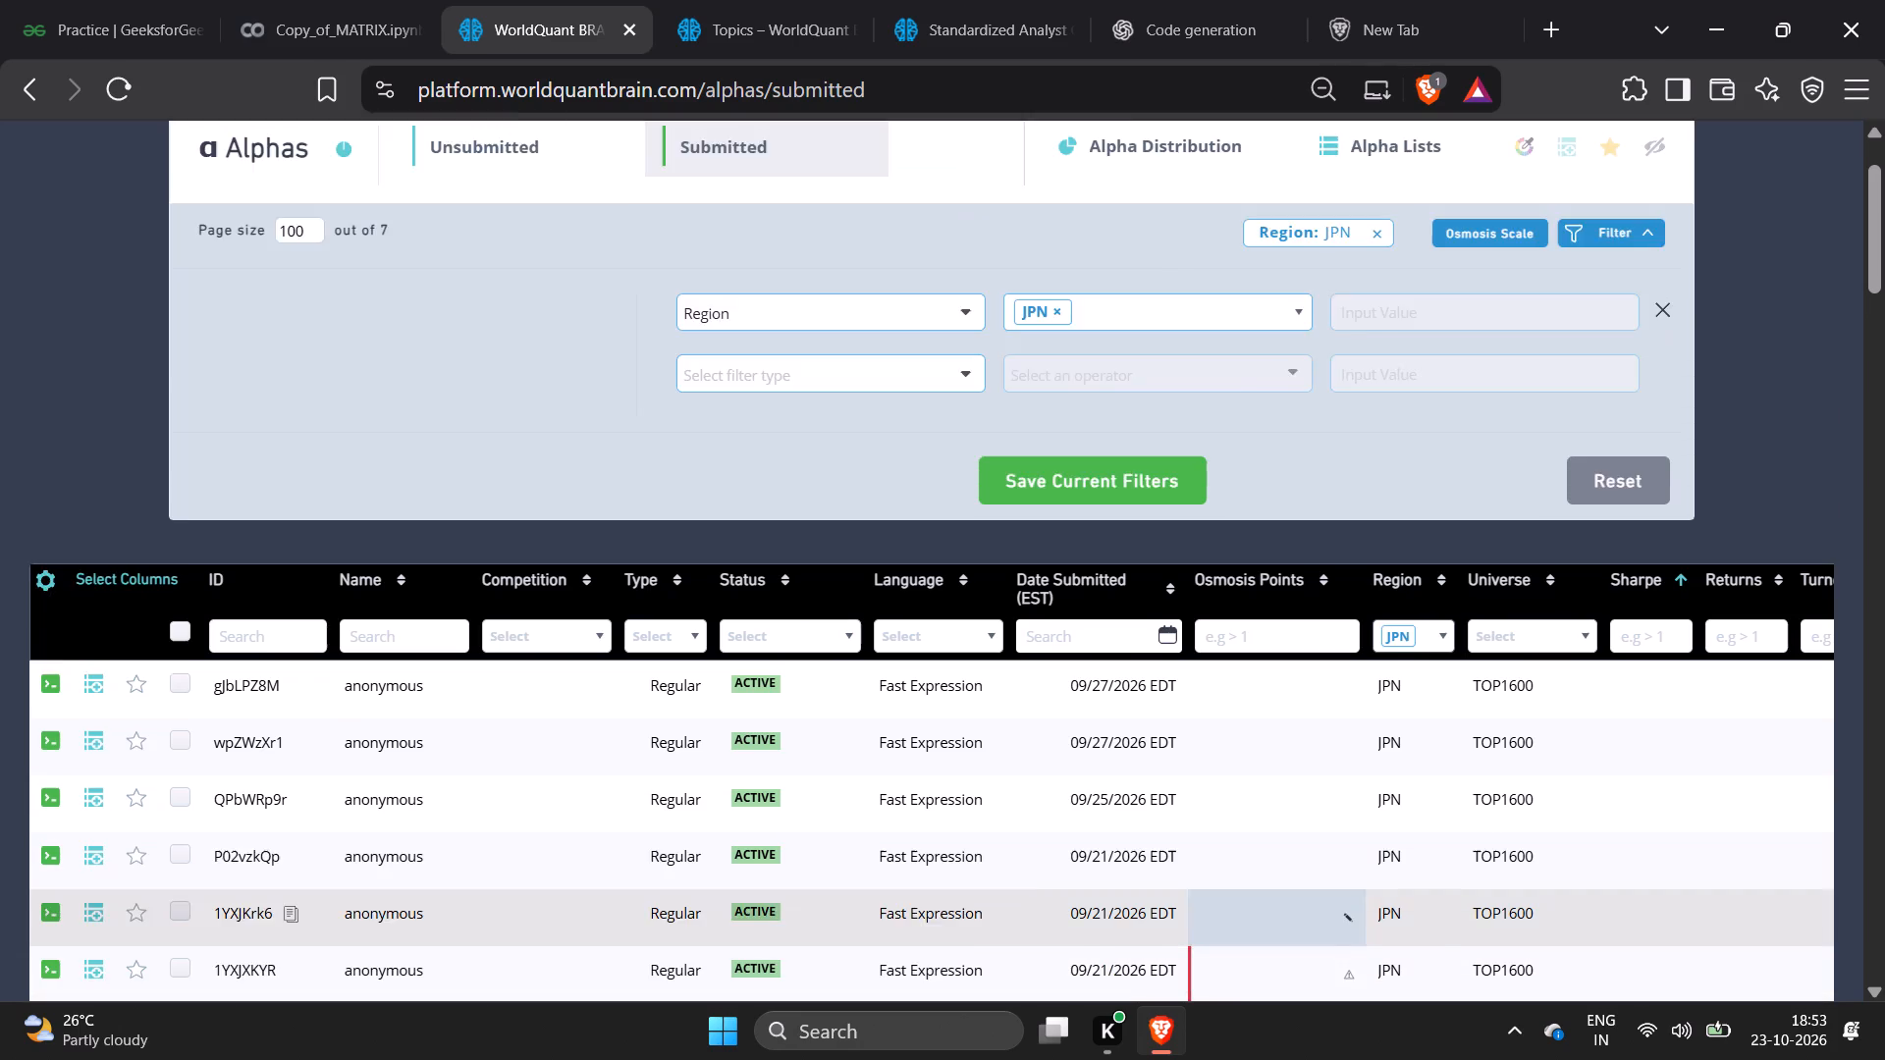
click(1707, 146)
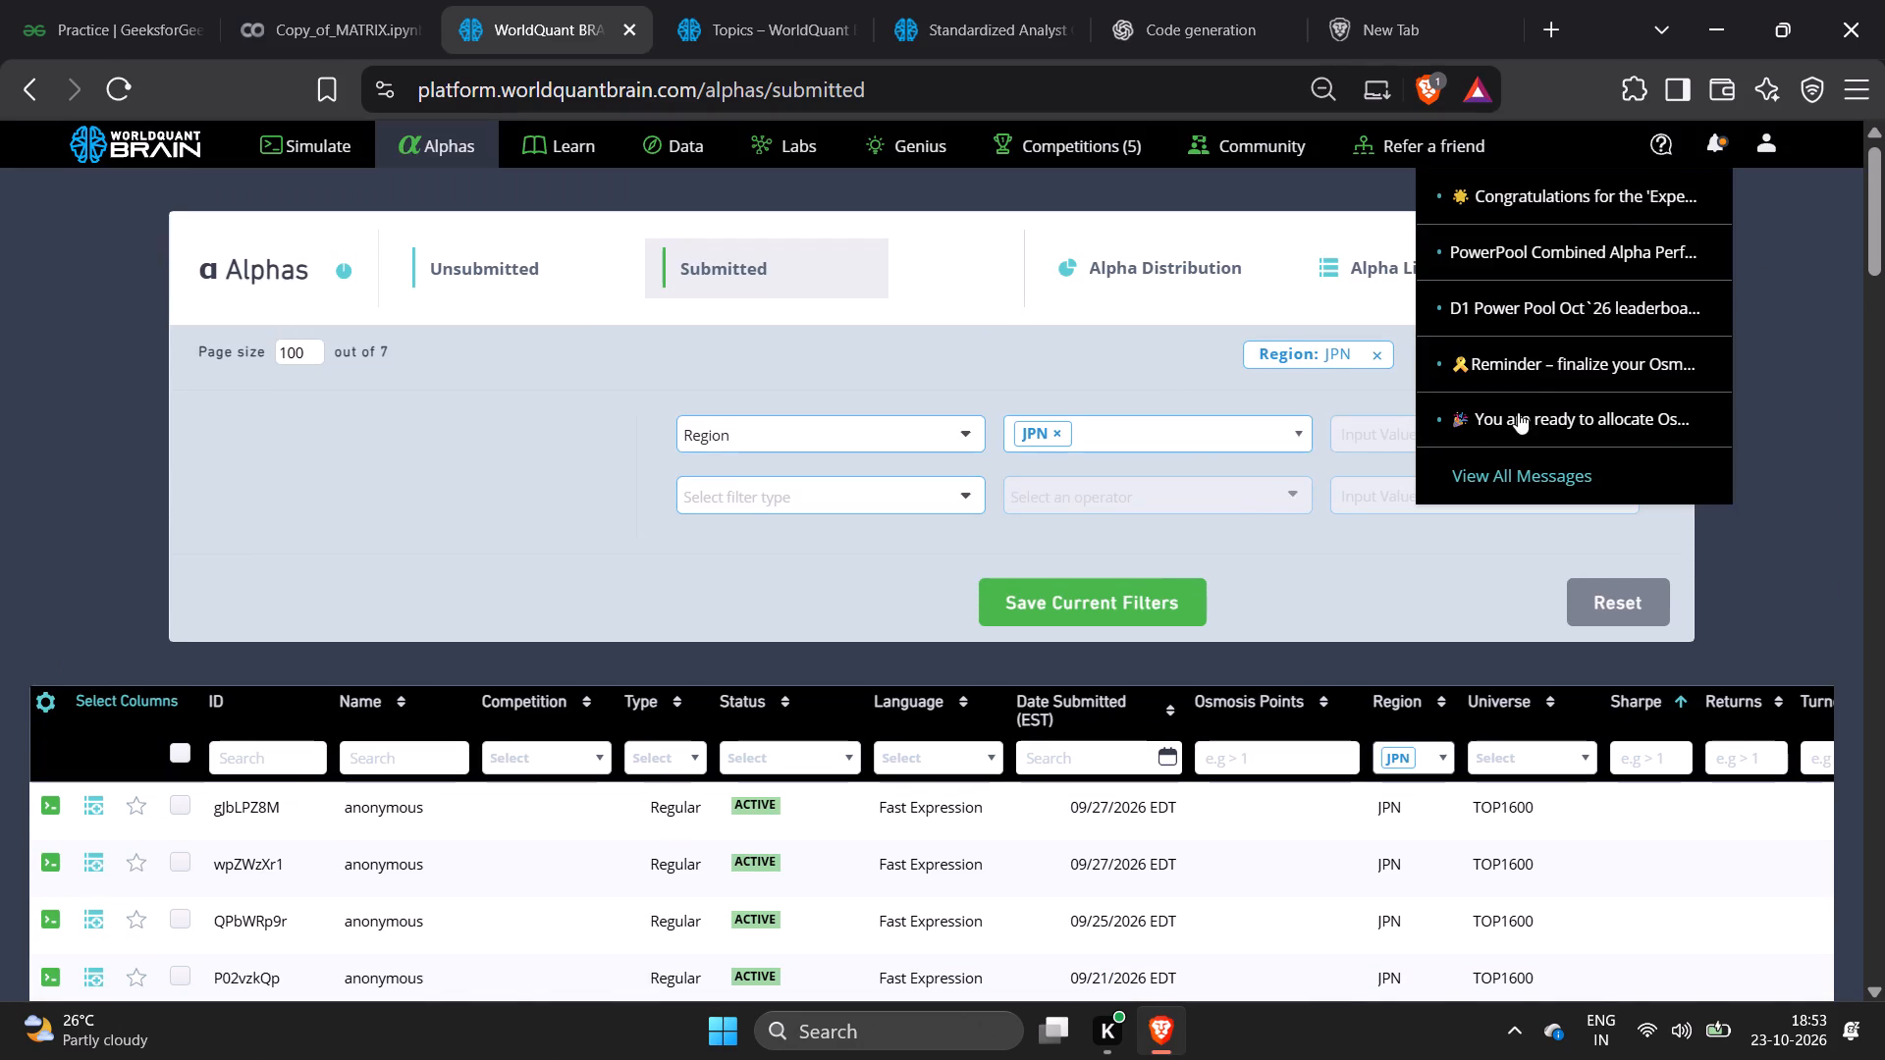
click(1518, 468)
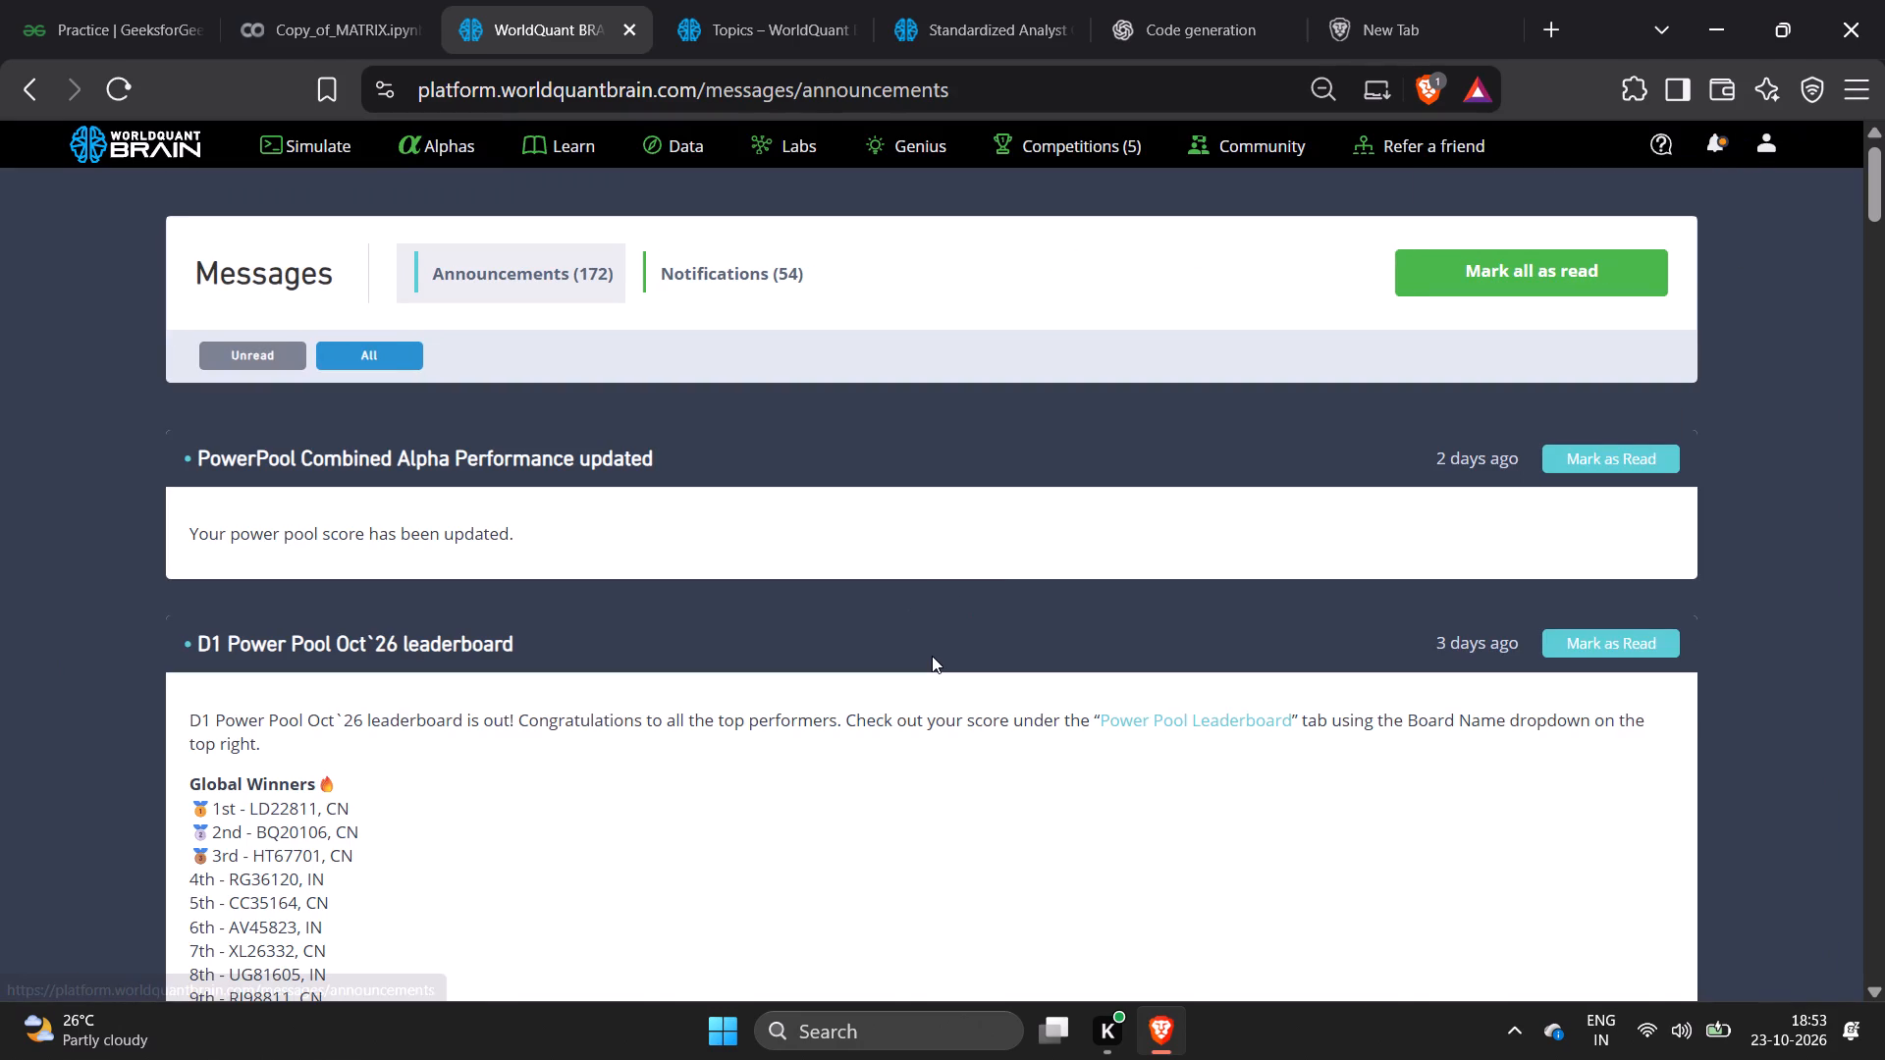
click(733, 273)
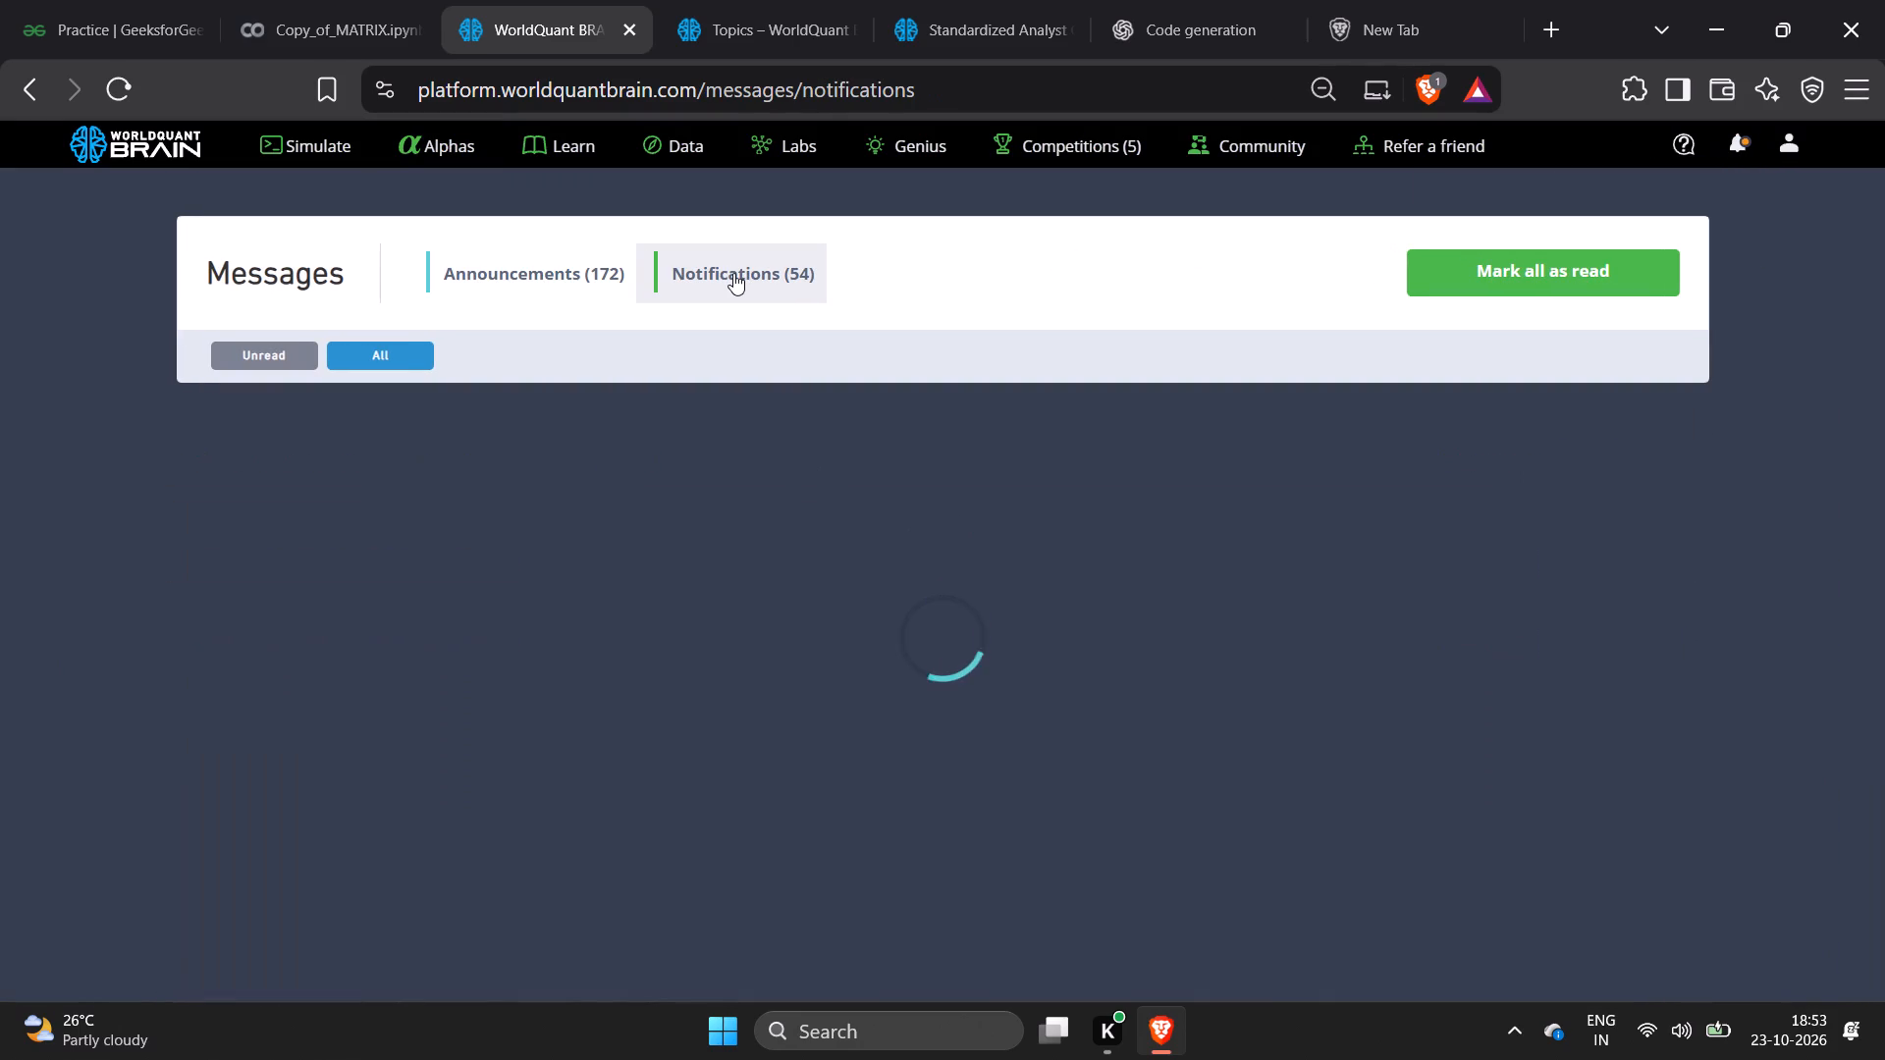
scroll(594, 593, down, 1)
scroll(594, 593, up, 4)
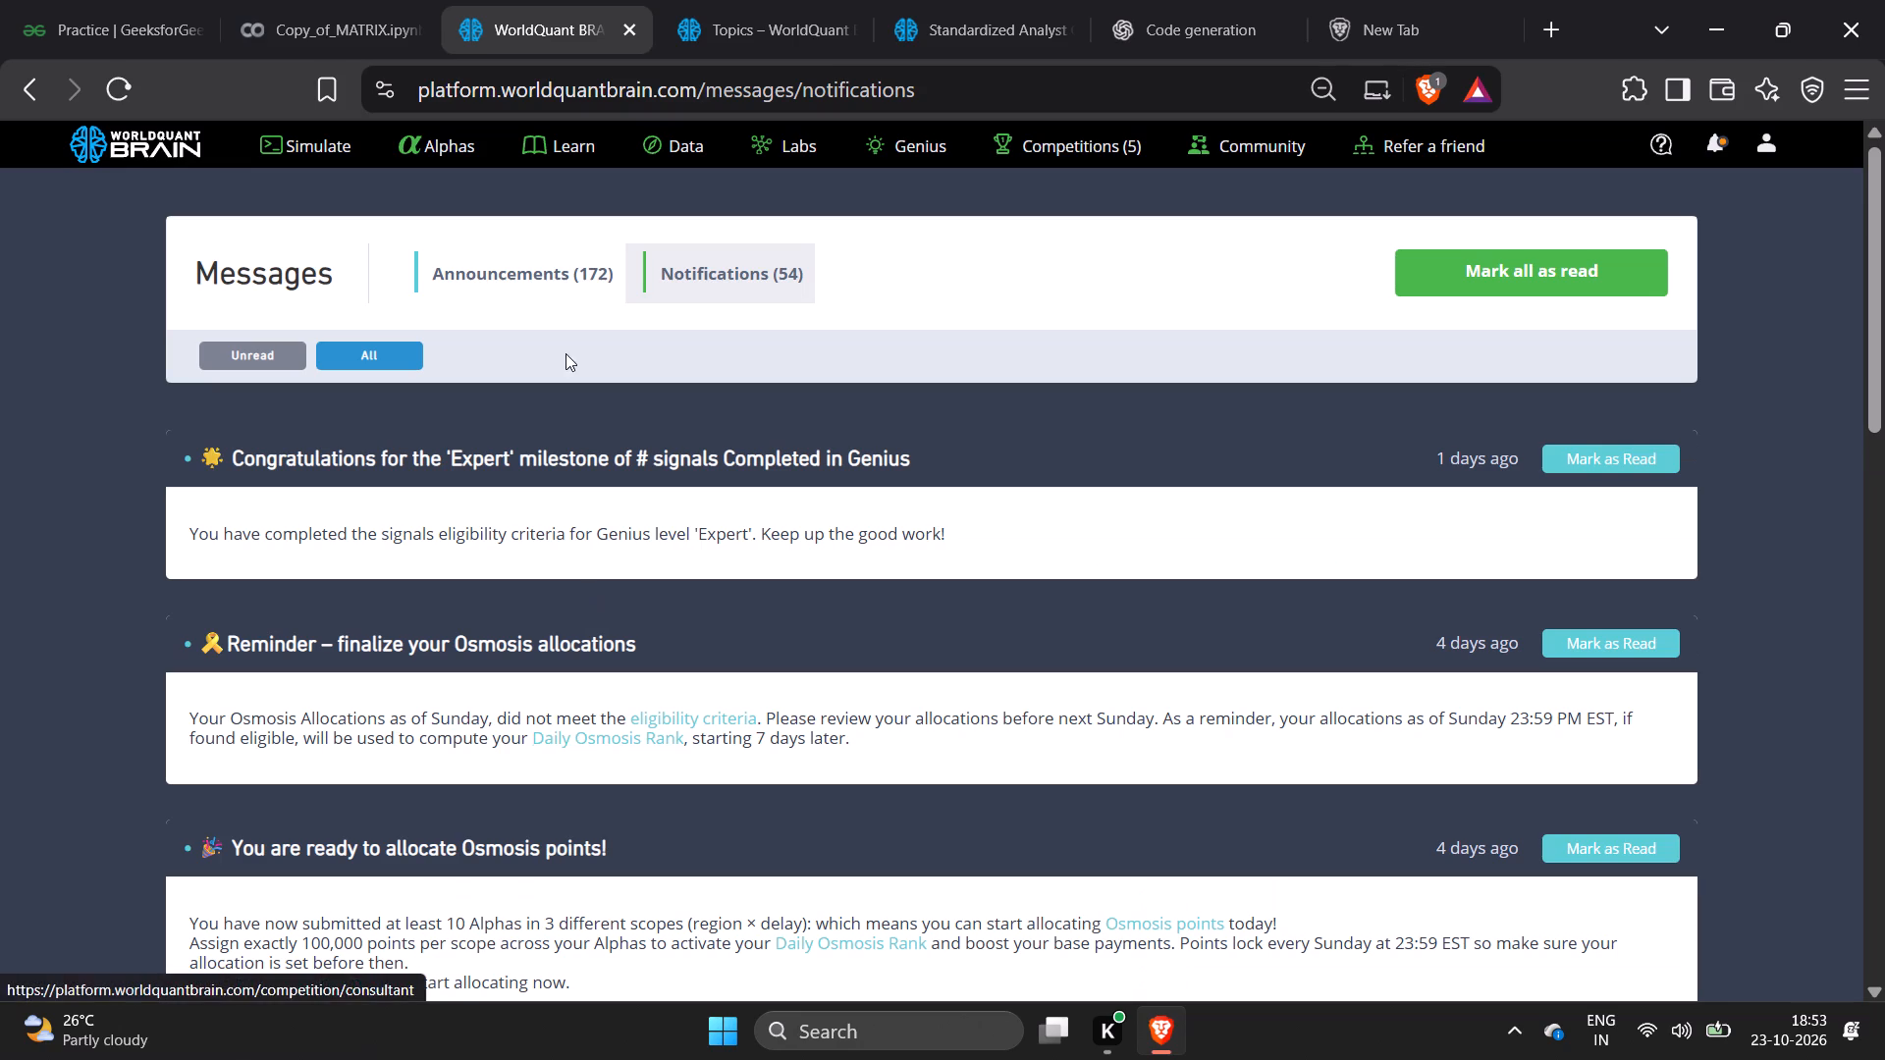
Return to the list of submitted alphas.
click(418, 134)
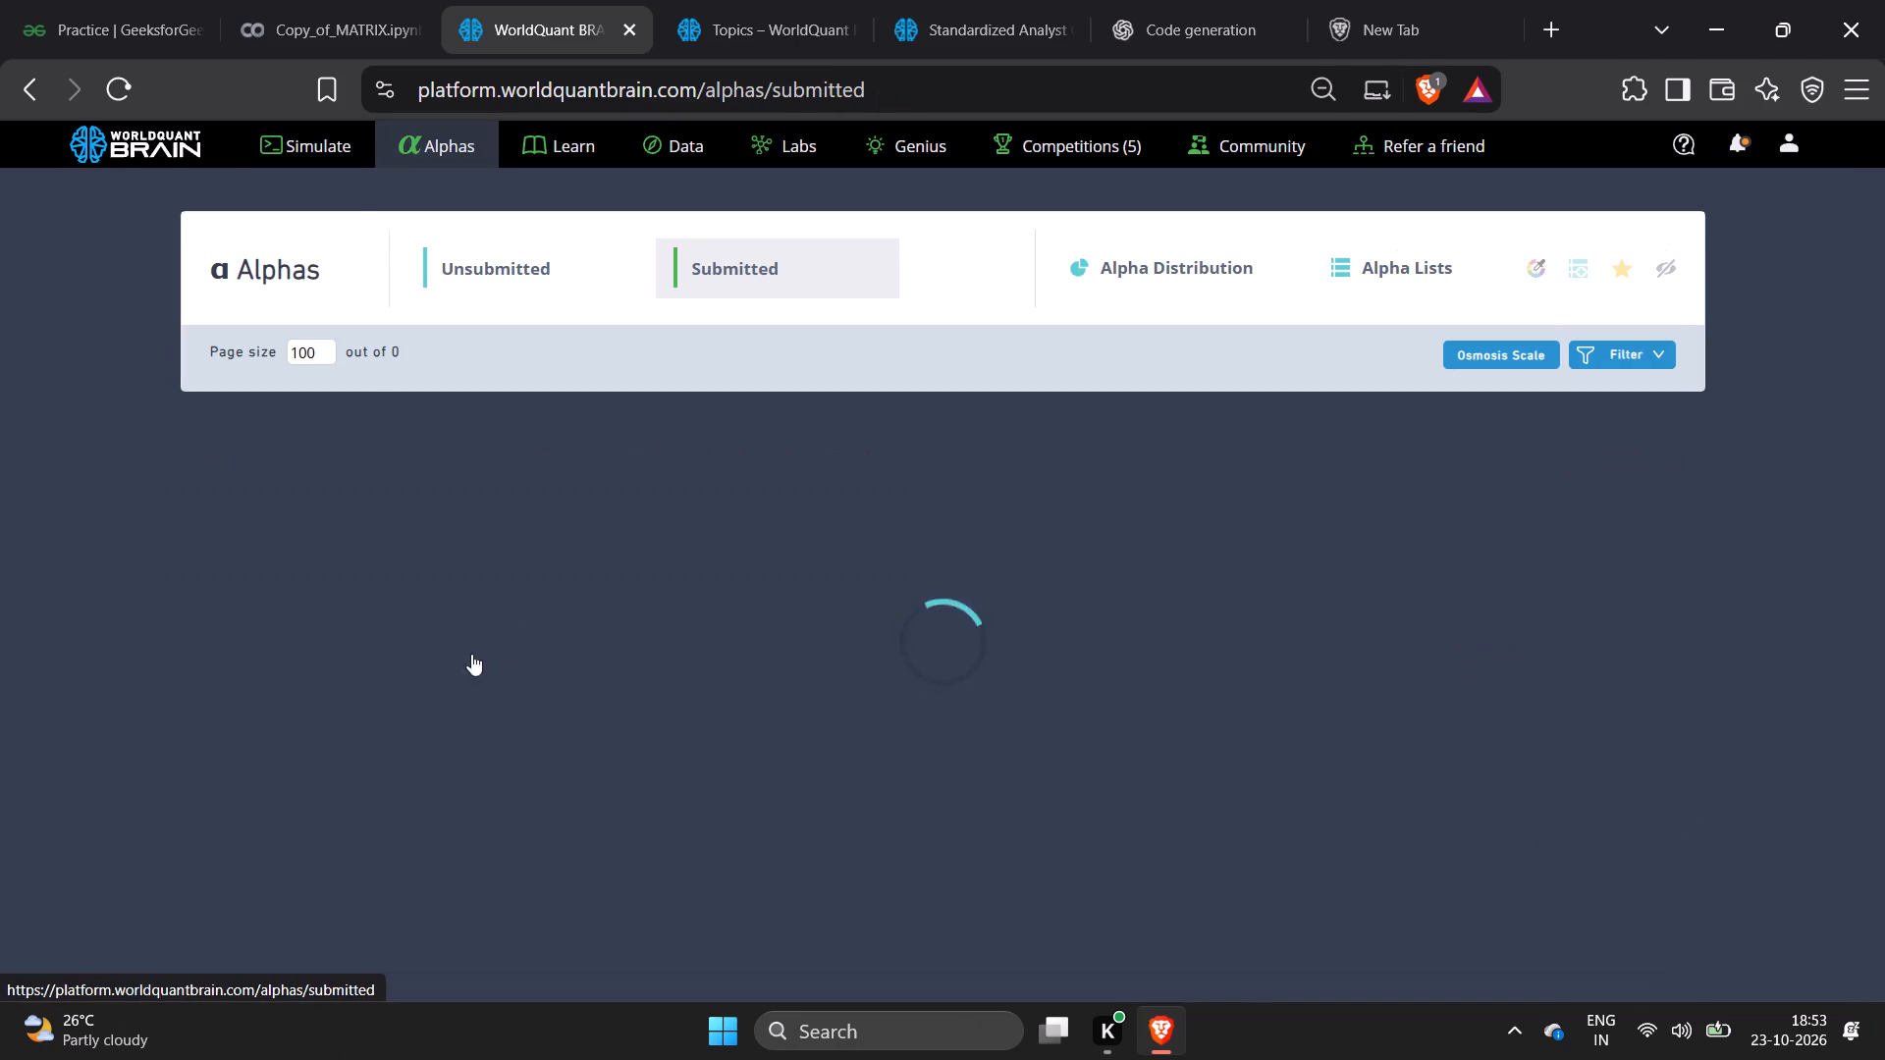
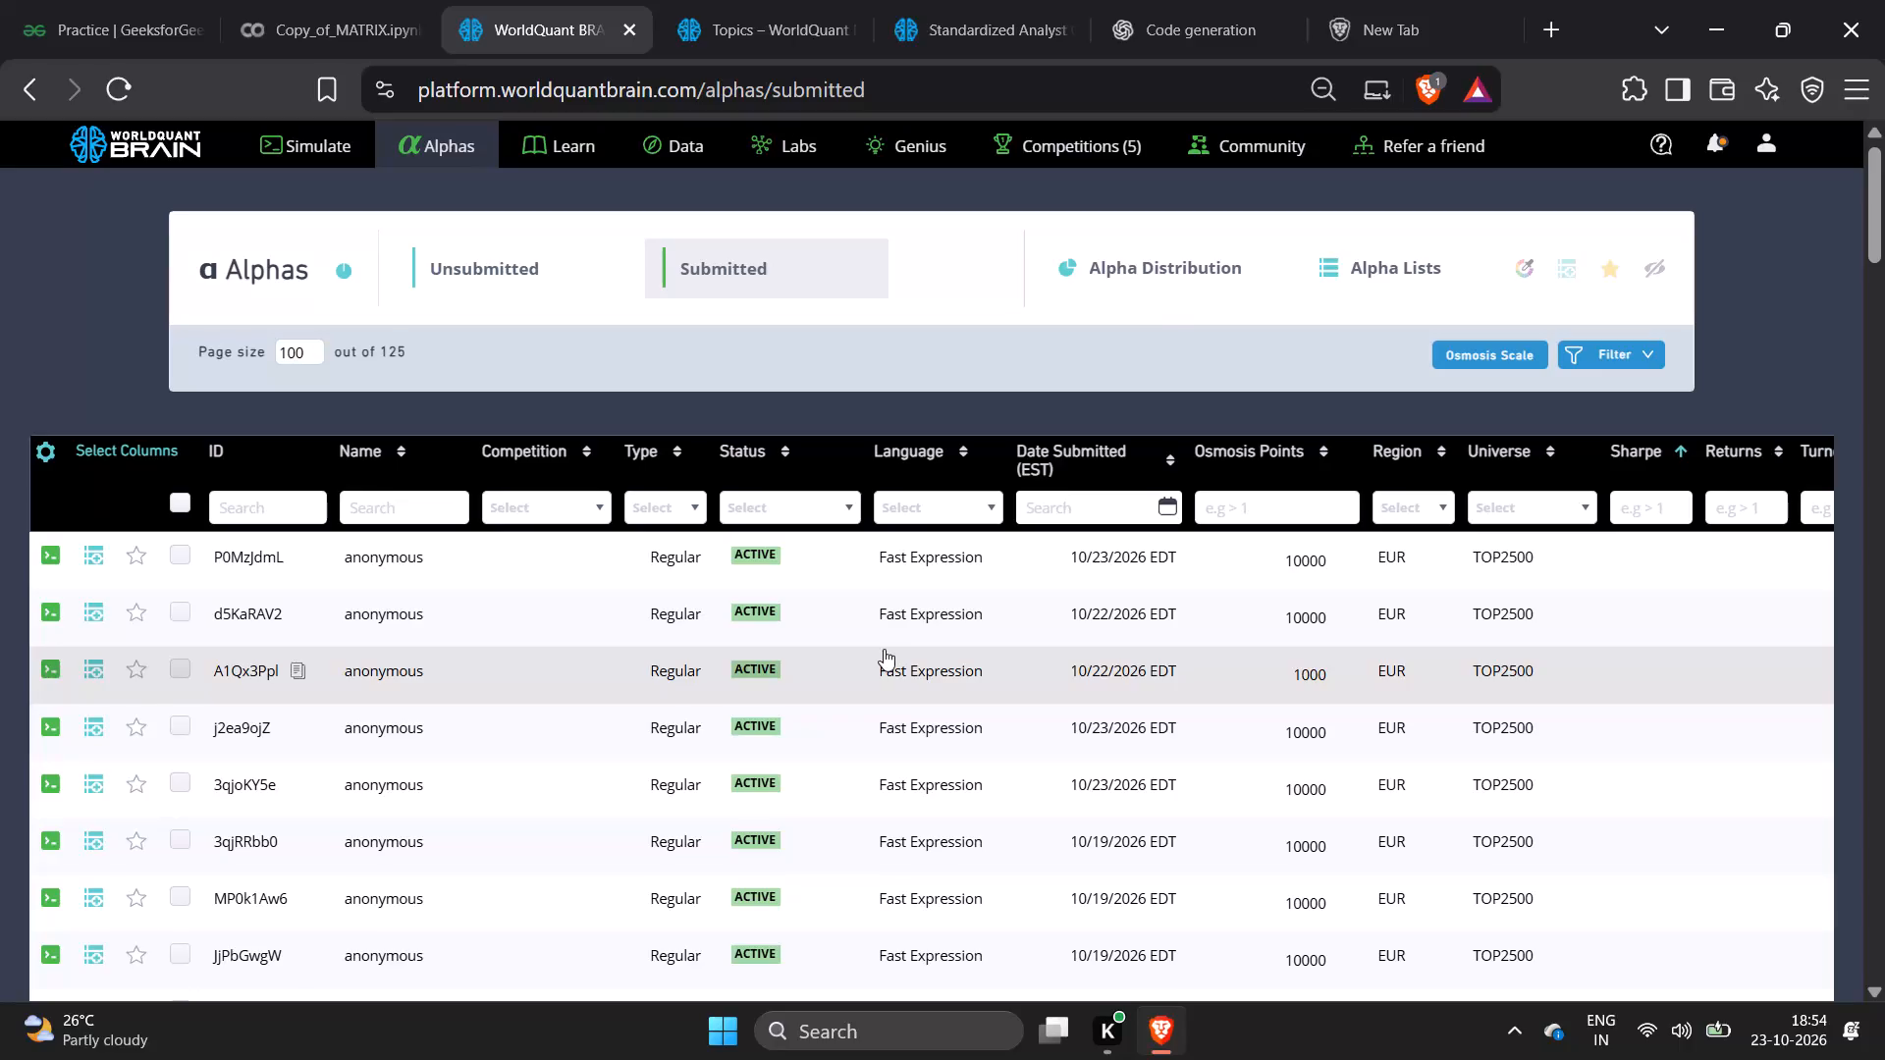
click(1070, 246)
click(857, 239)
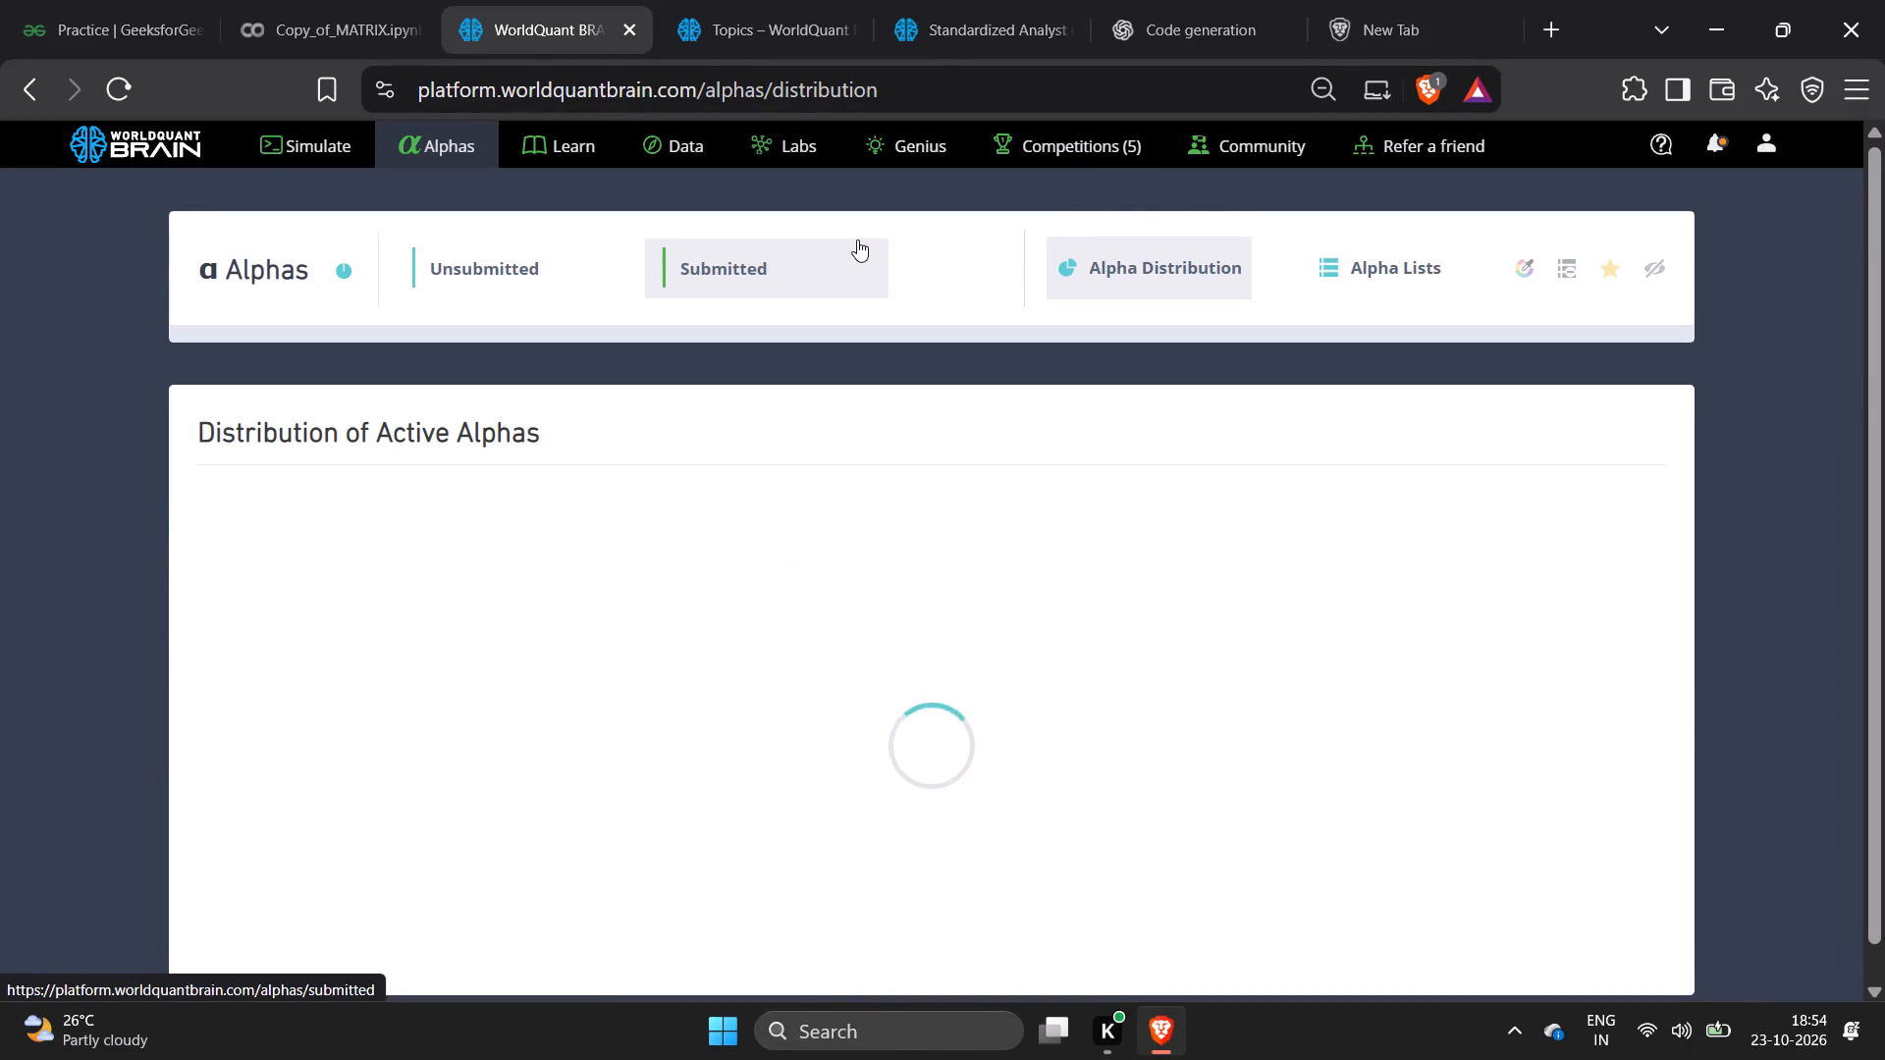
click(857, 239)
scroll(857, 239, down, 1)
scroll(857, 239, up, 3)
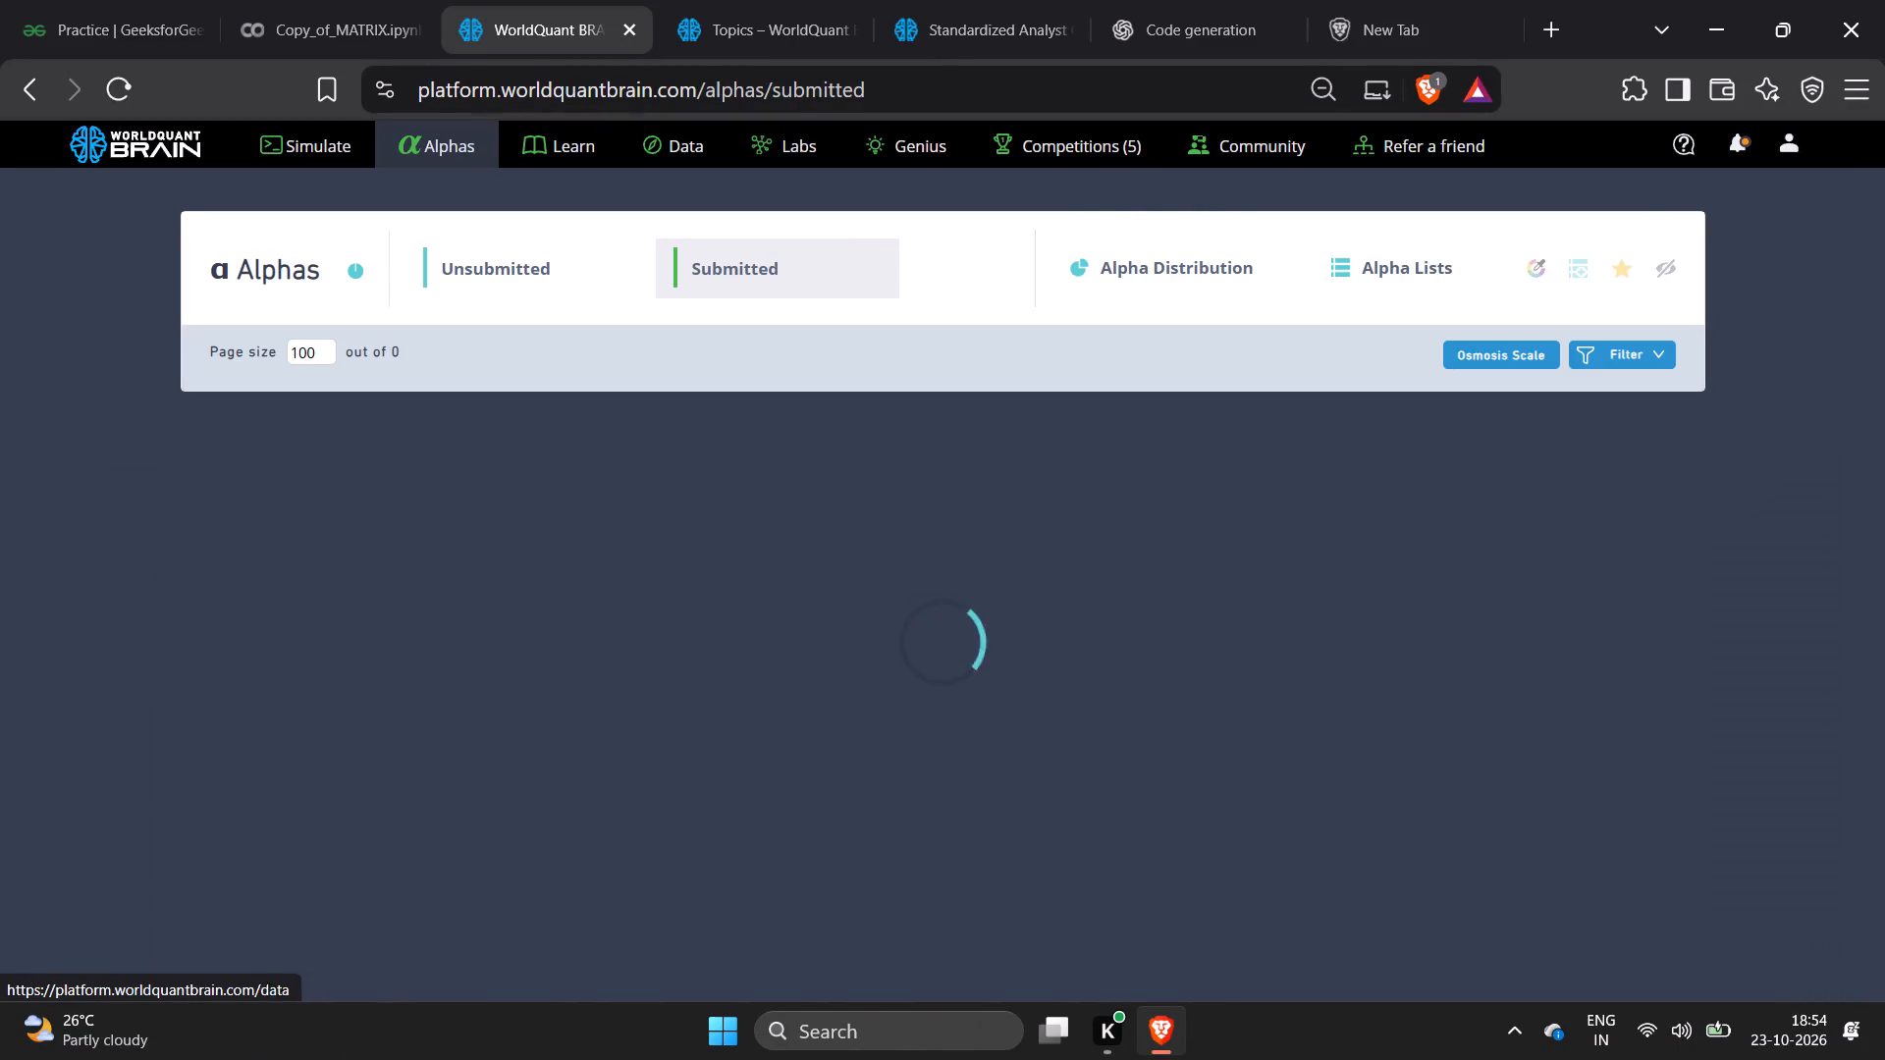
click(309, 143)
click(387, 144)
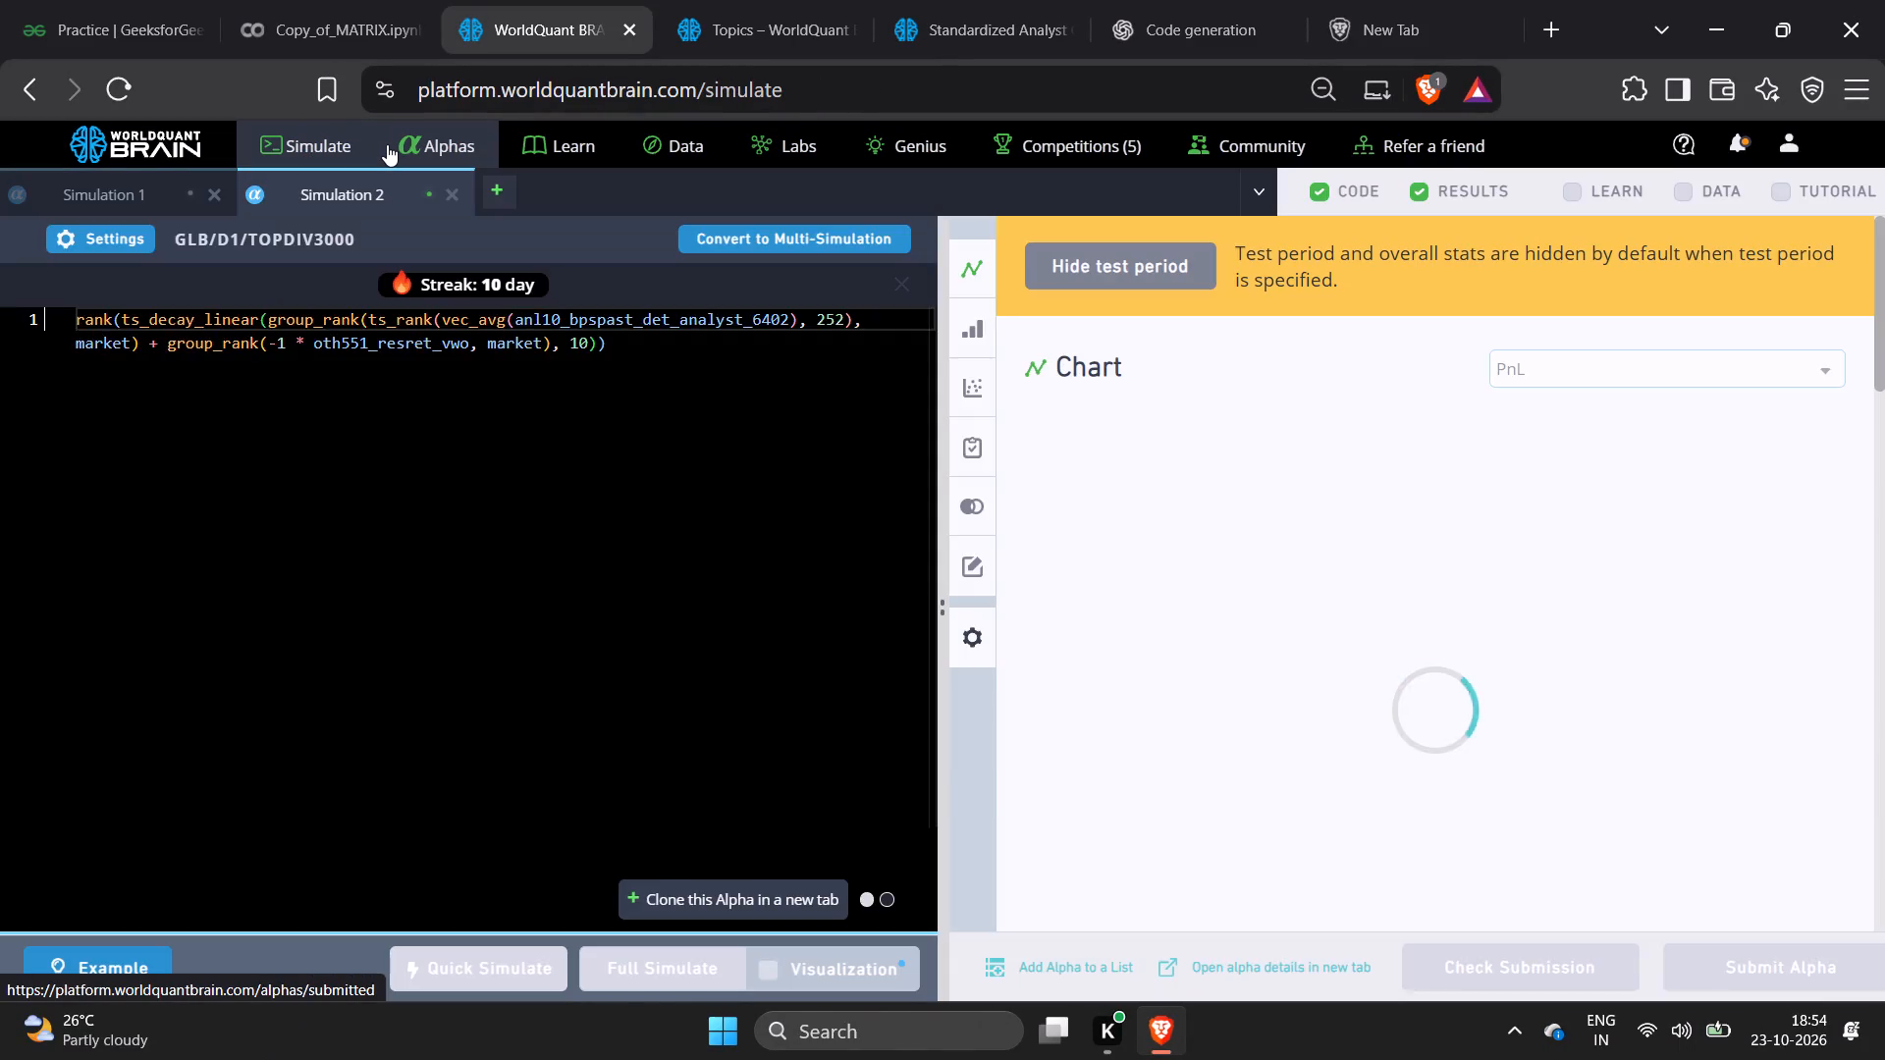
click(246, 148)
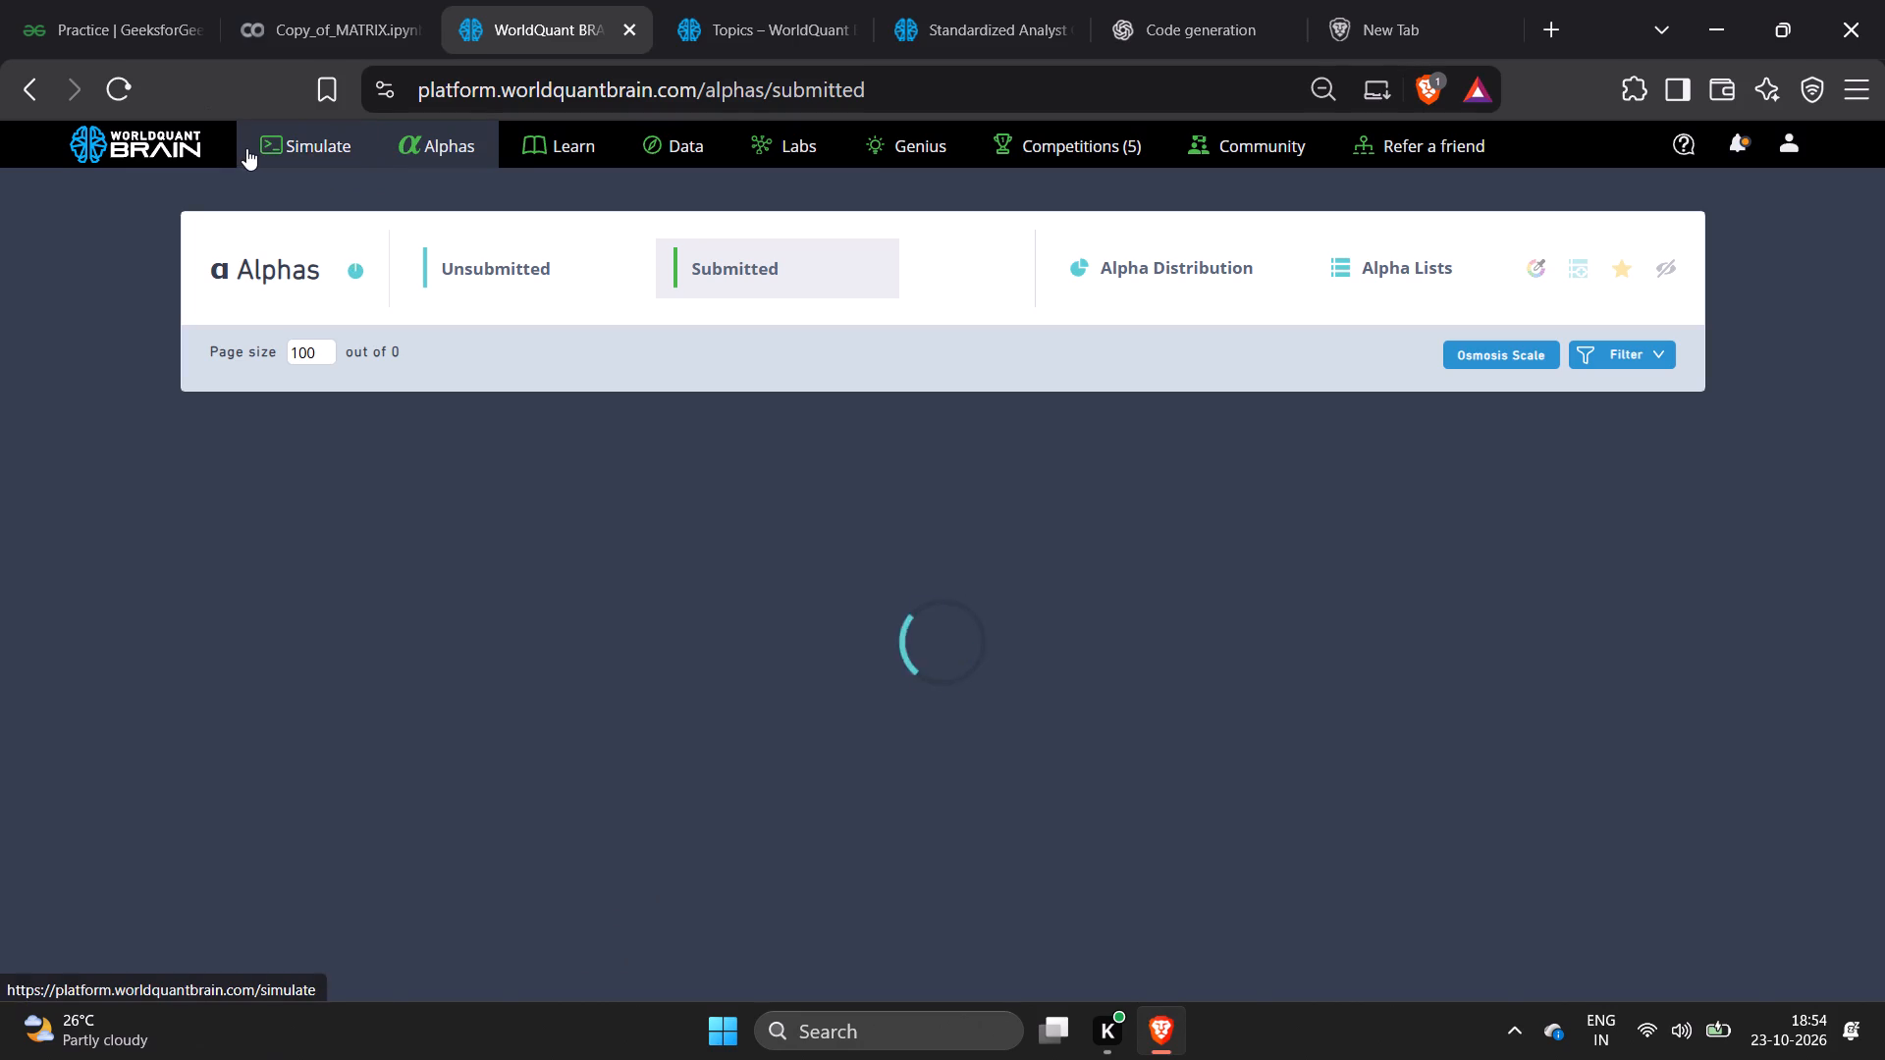
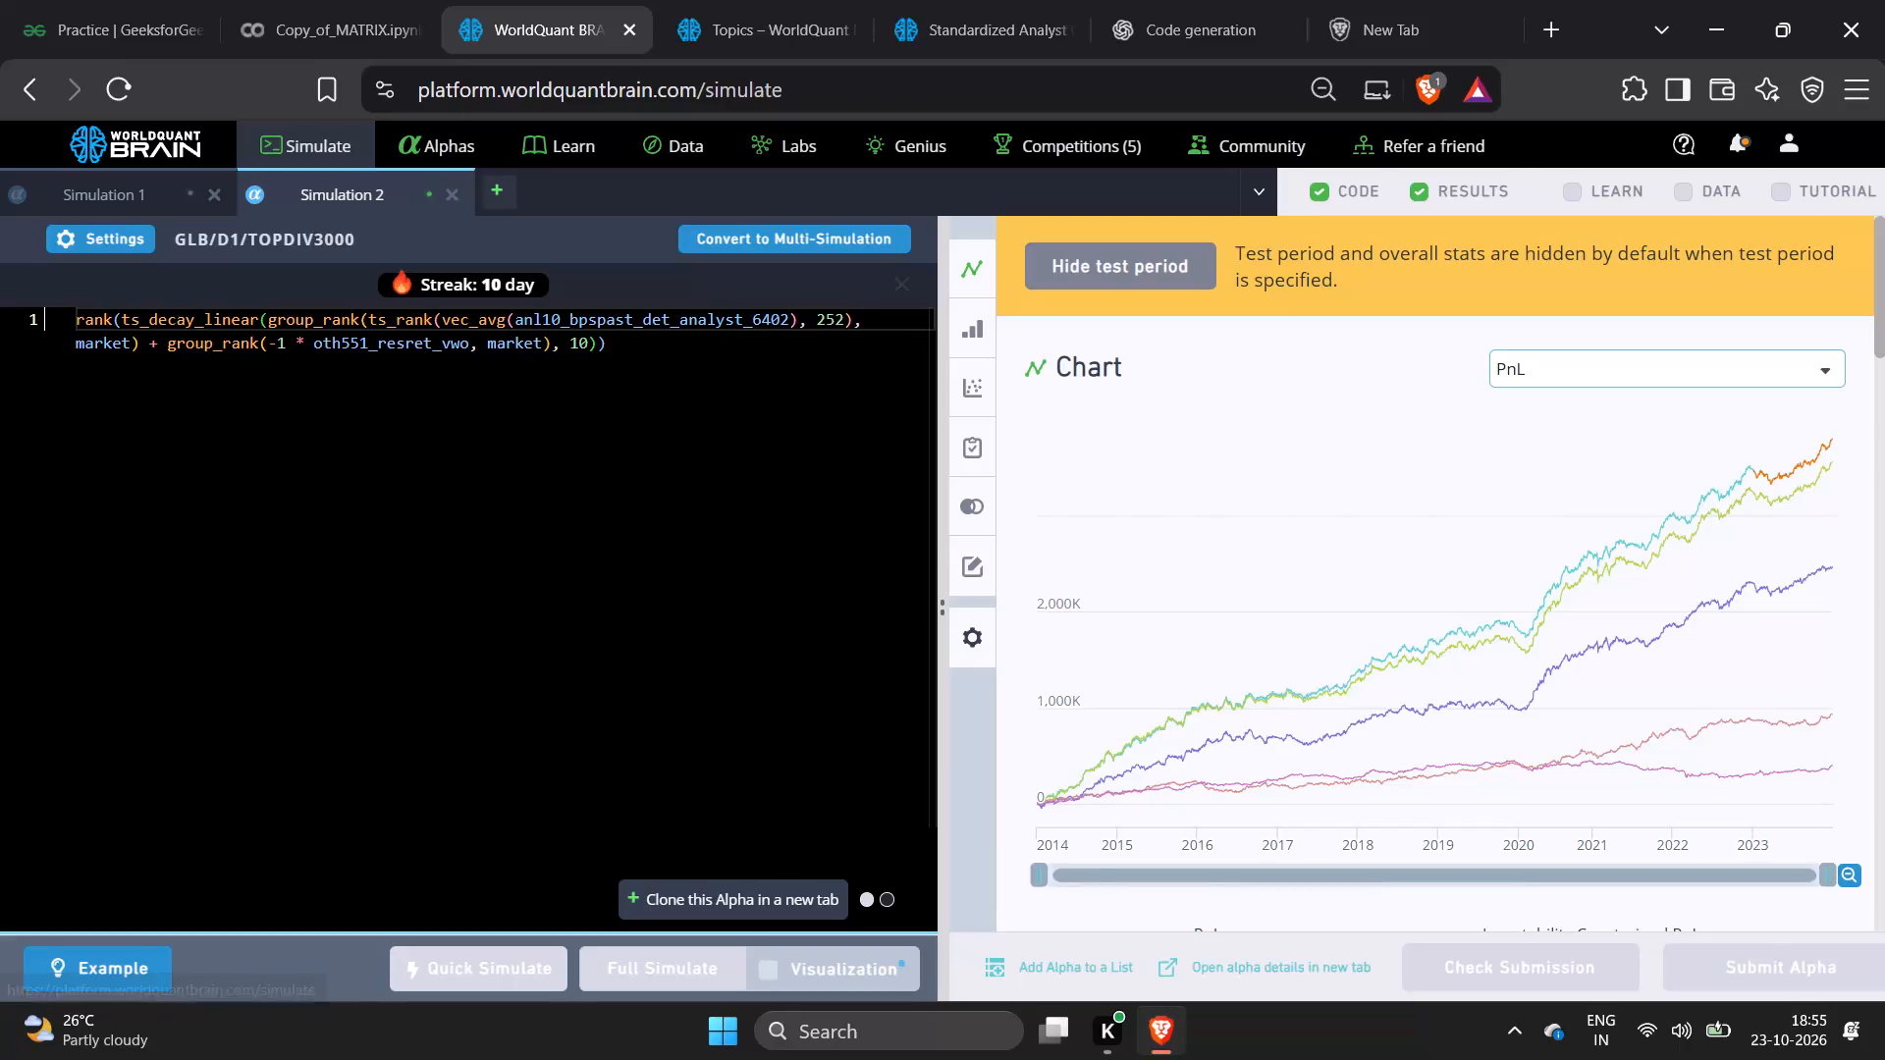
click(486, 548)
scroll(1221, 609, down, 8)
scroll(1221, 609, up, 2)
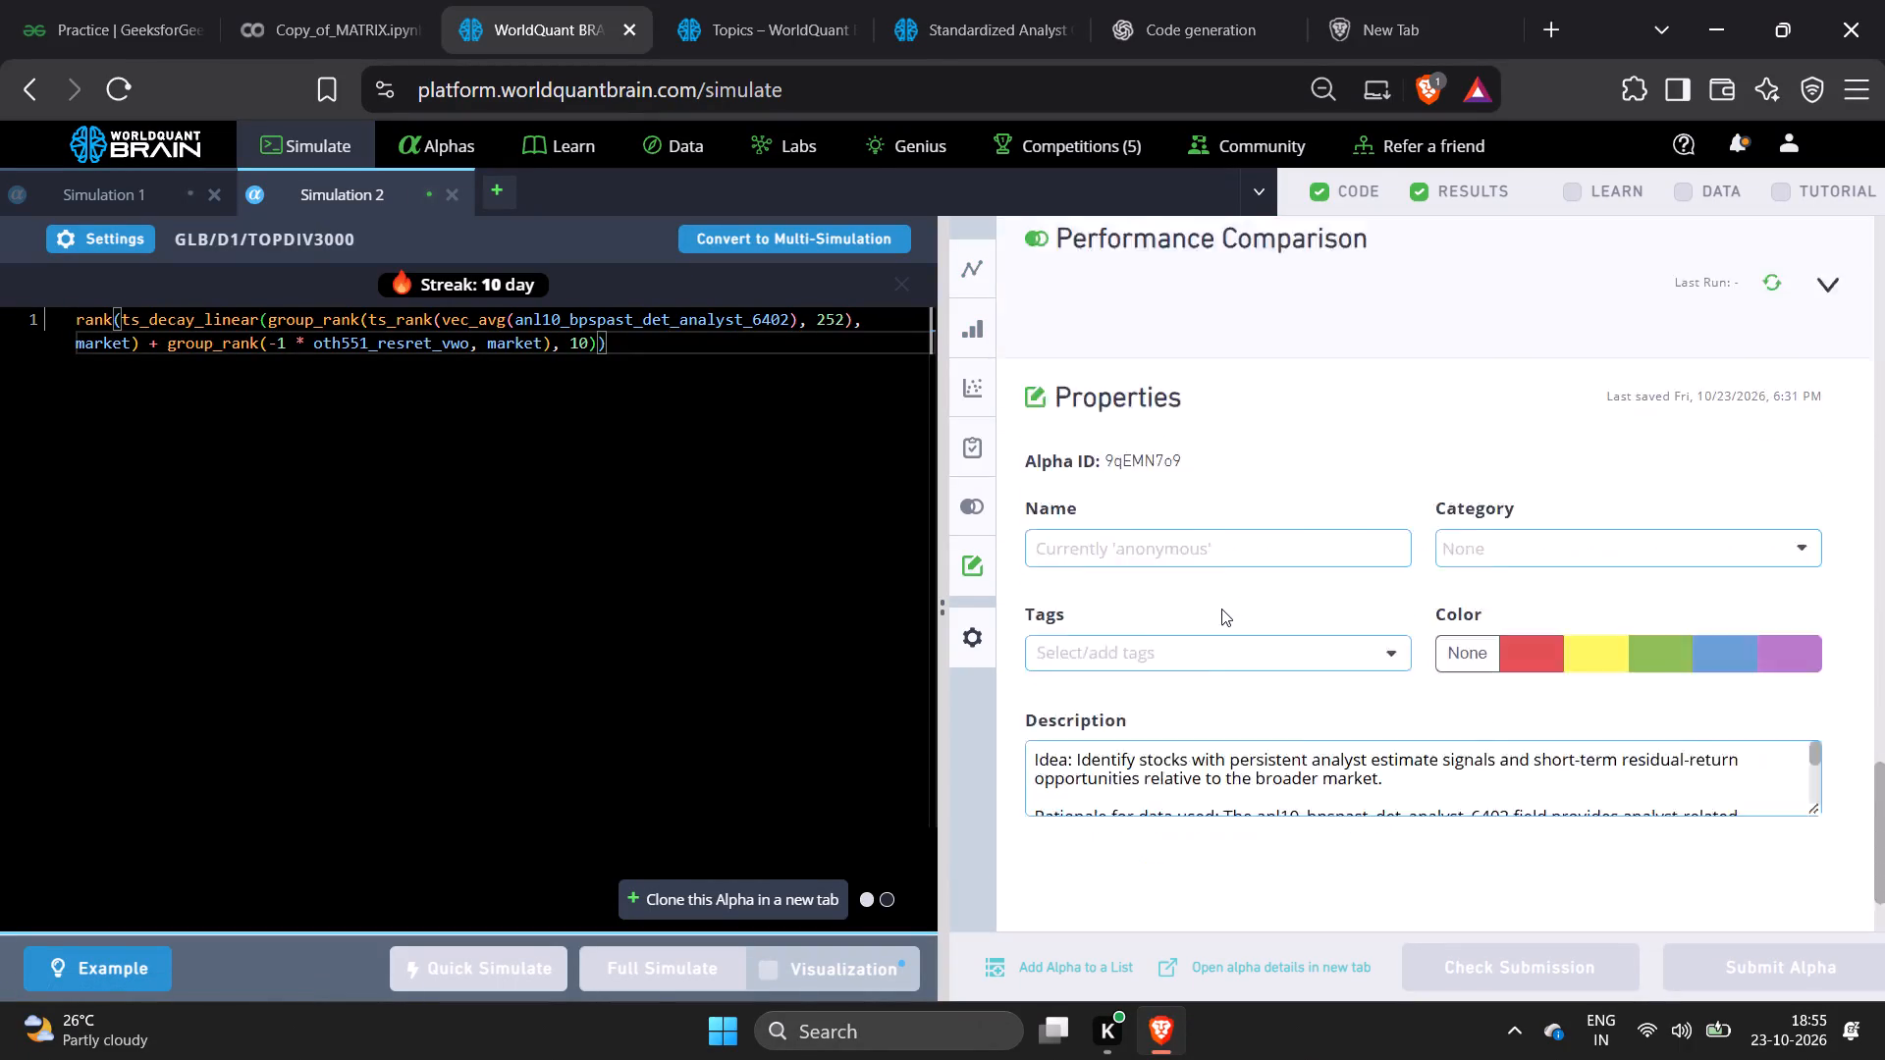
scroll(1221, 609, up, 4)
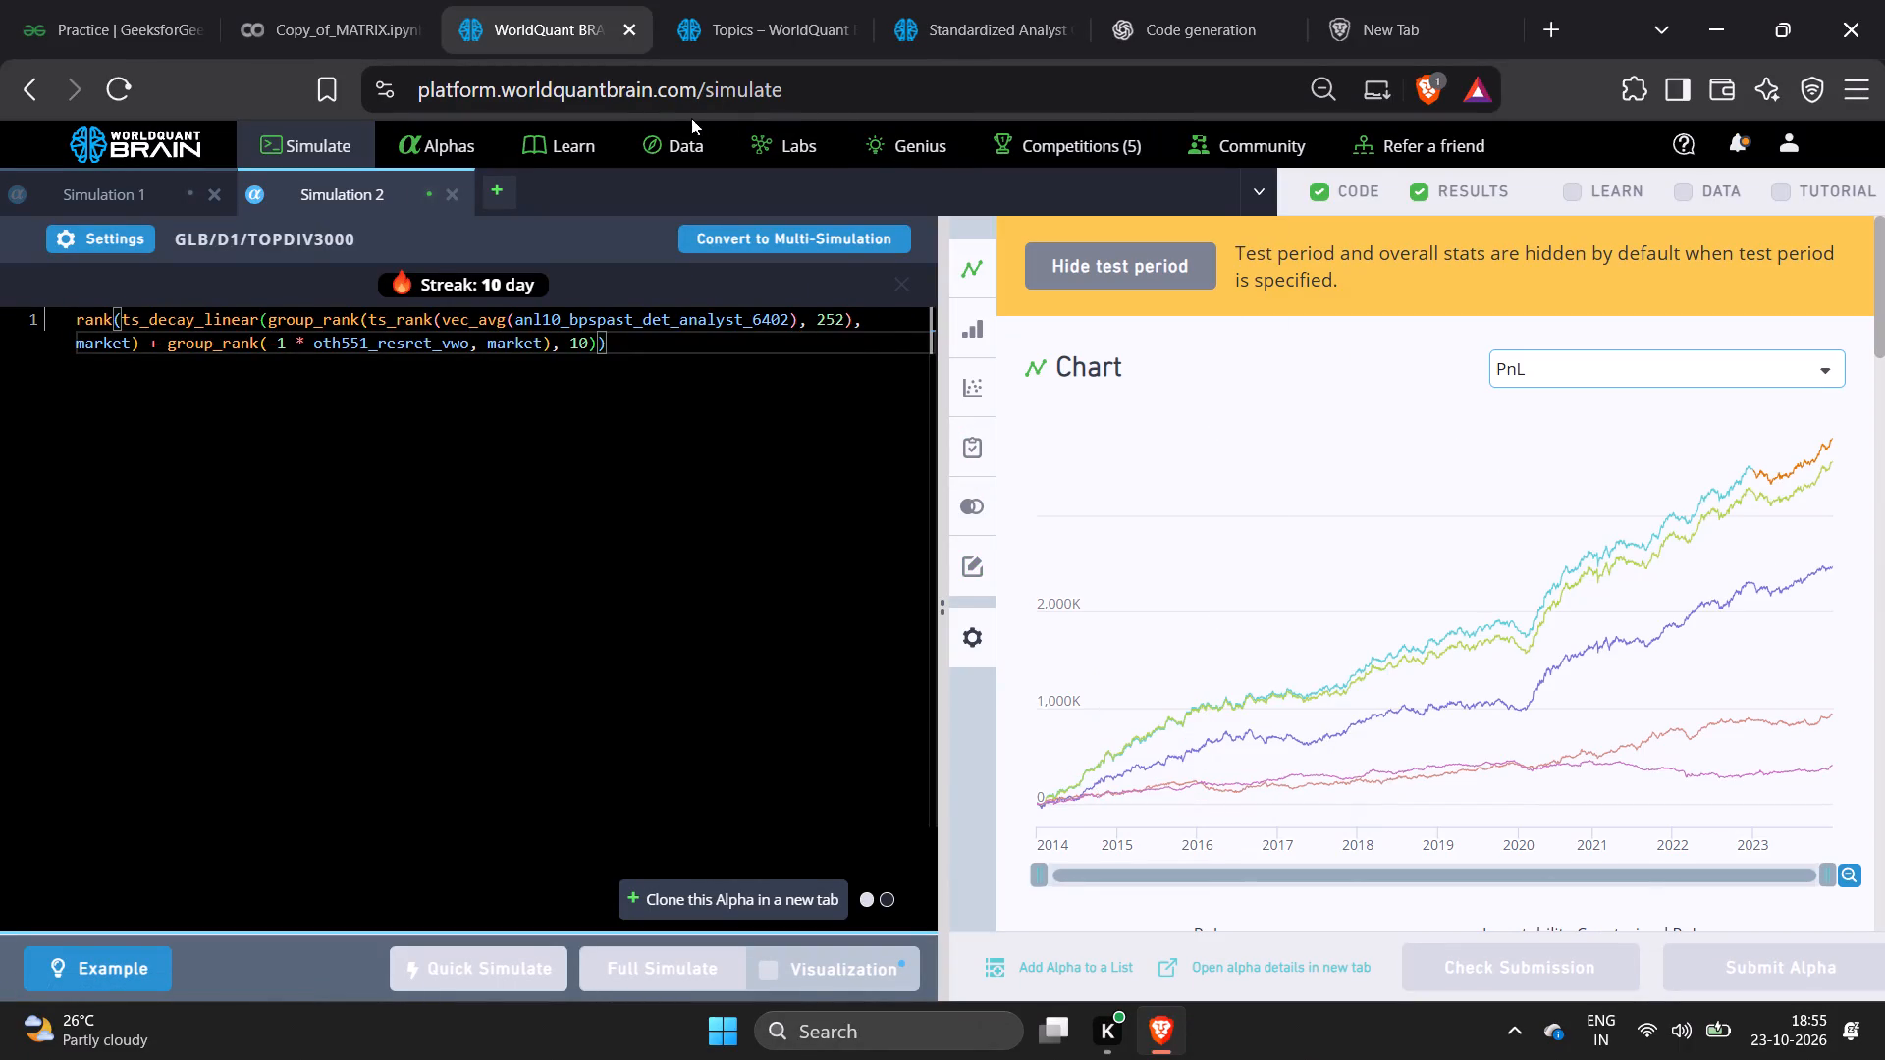
Open the list of submitted alphas.
click(390, 133)
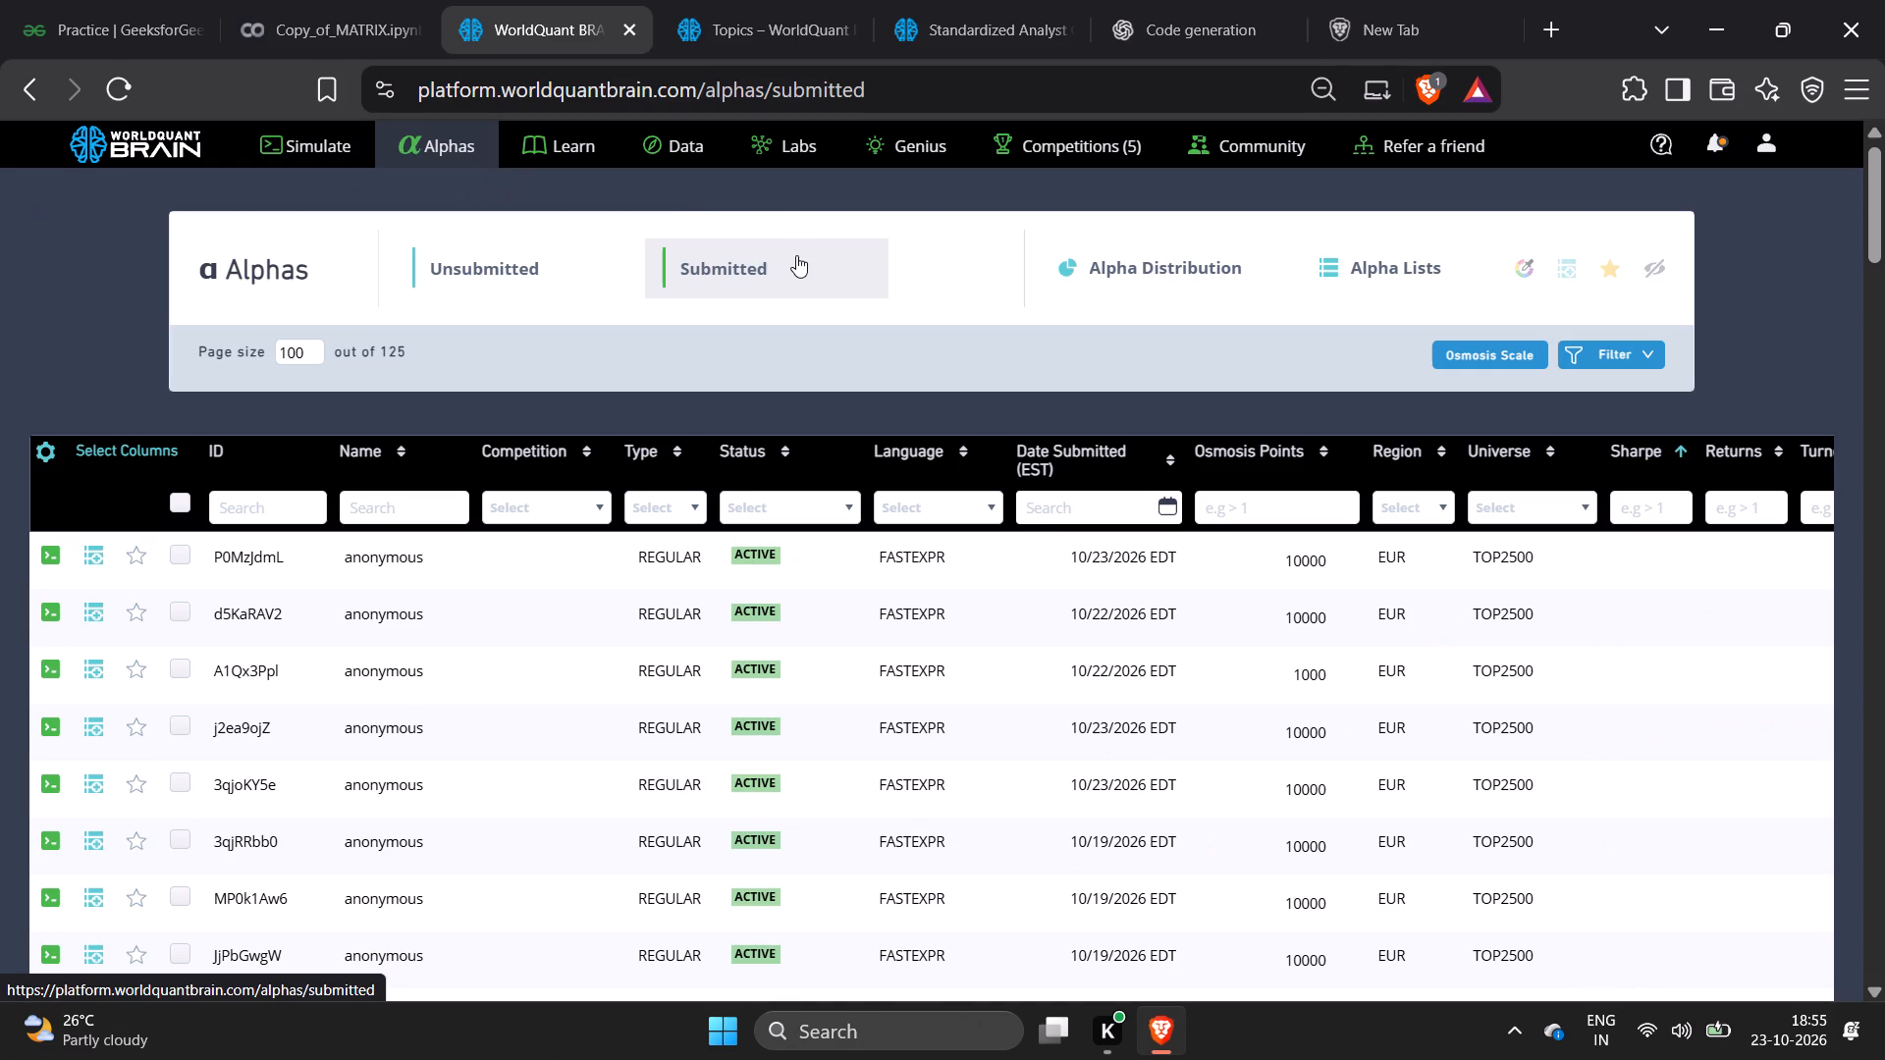
click(796, 255)
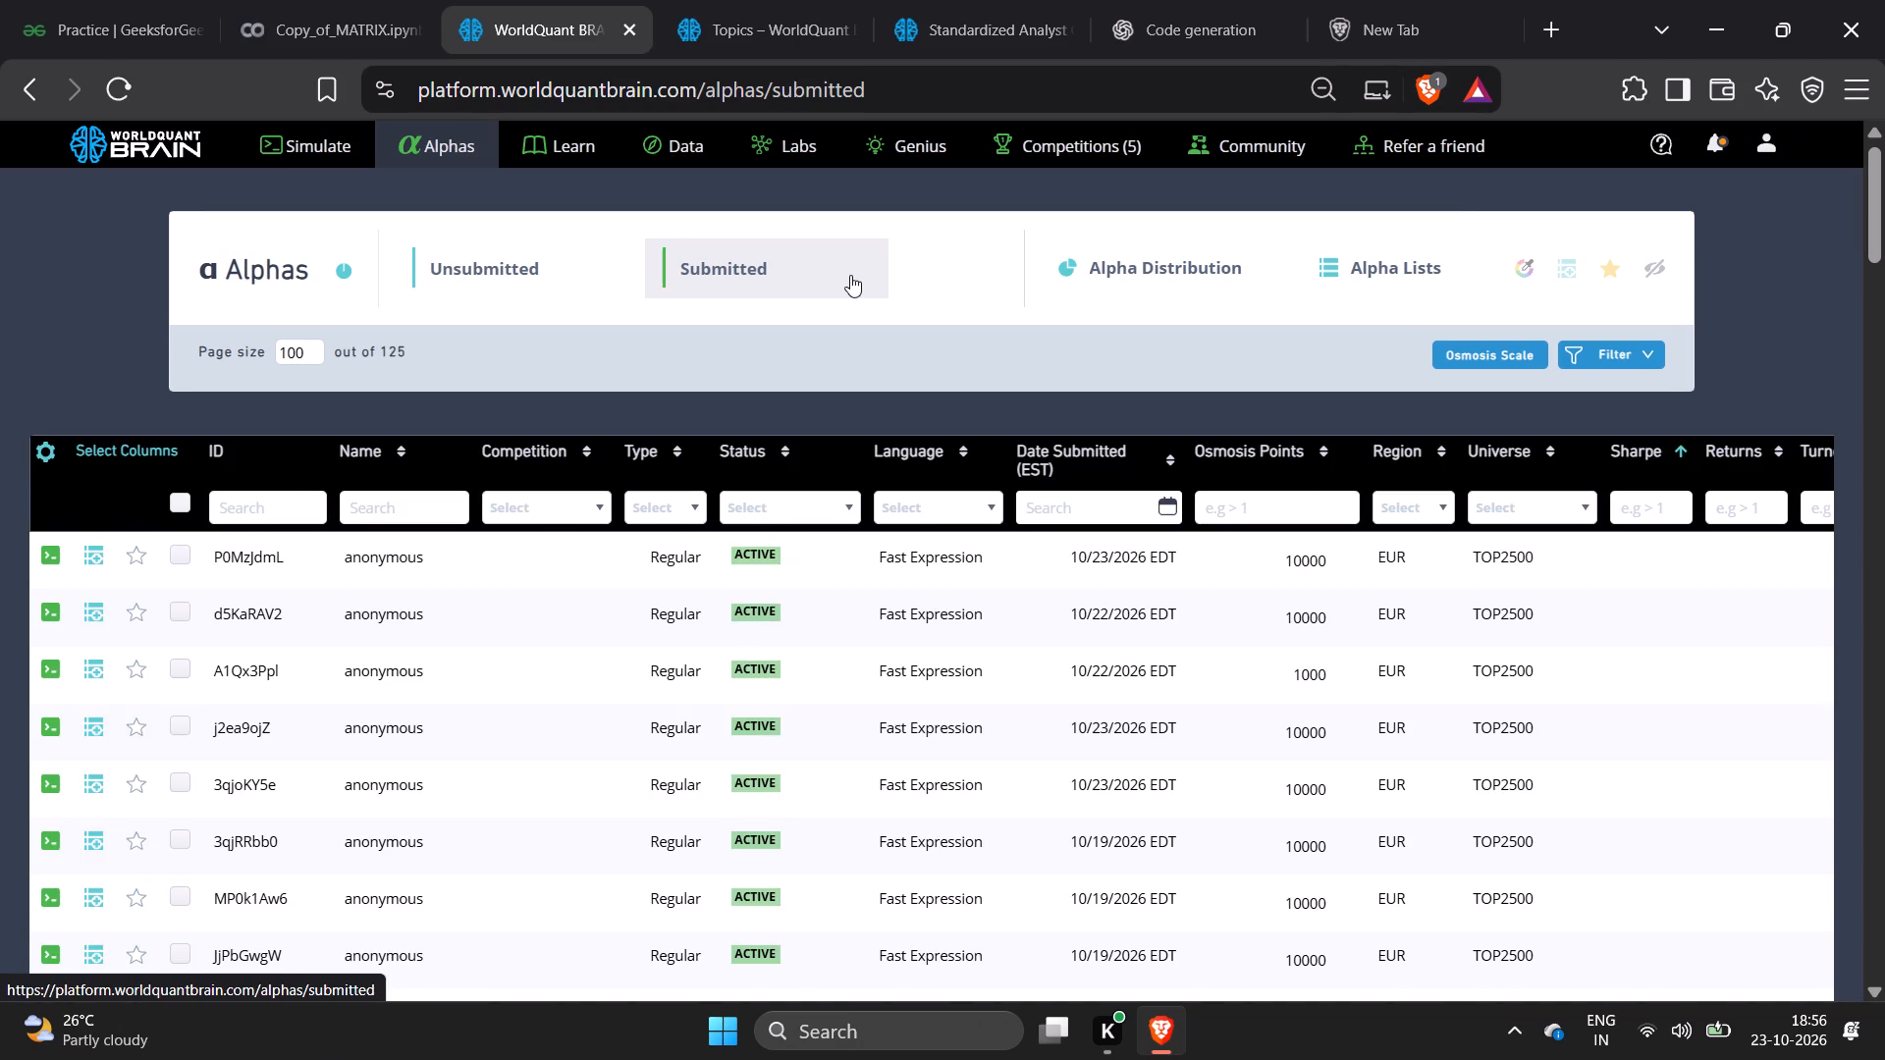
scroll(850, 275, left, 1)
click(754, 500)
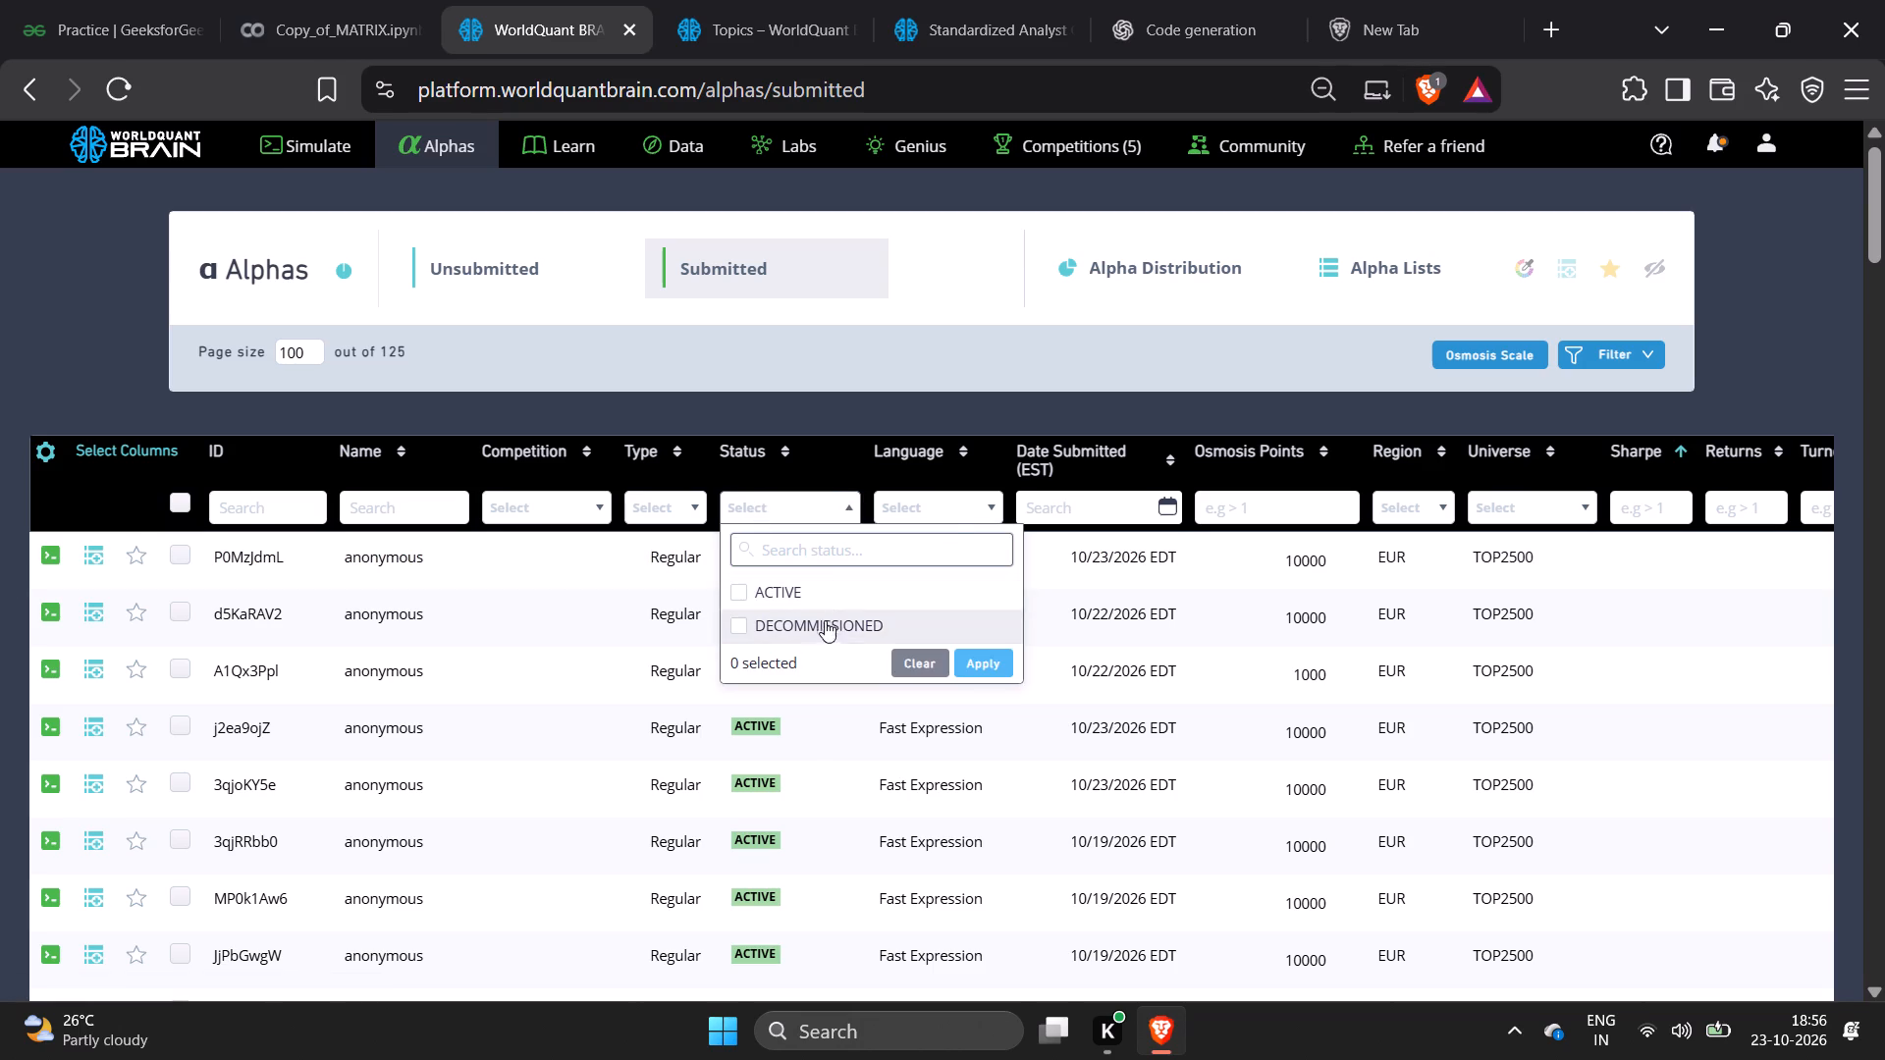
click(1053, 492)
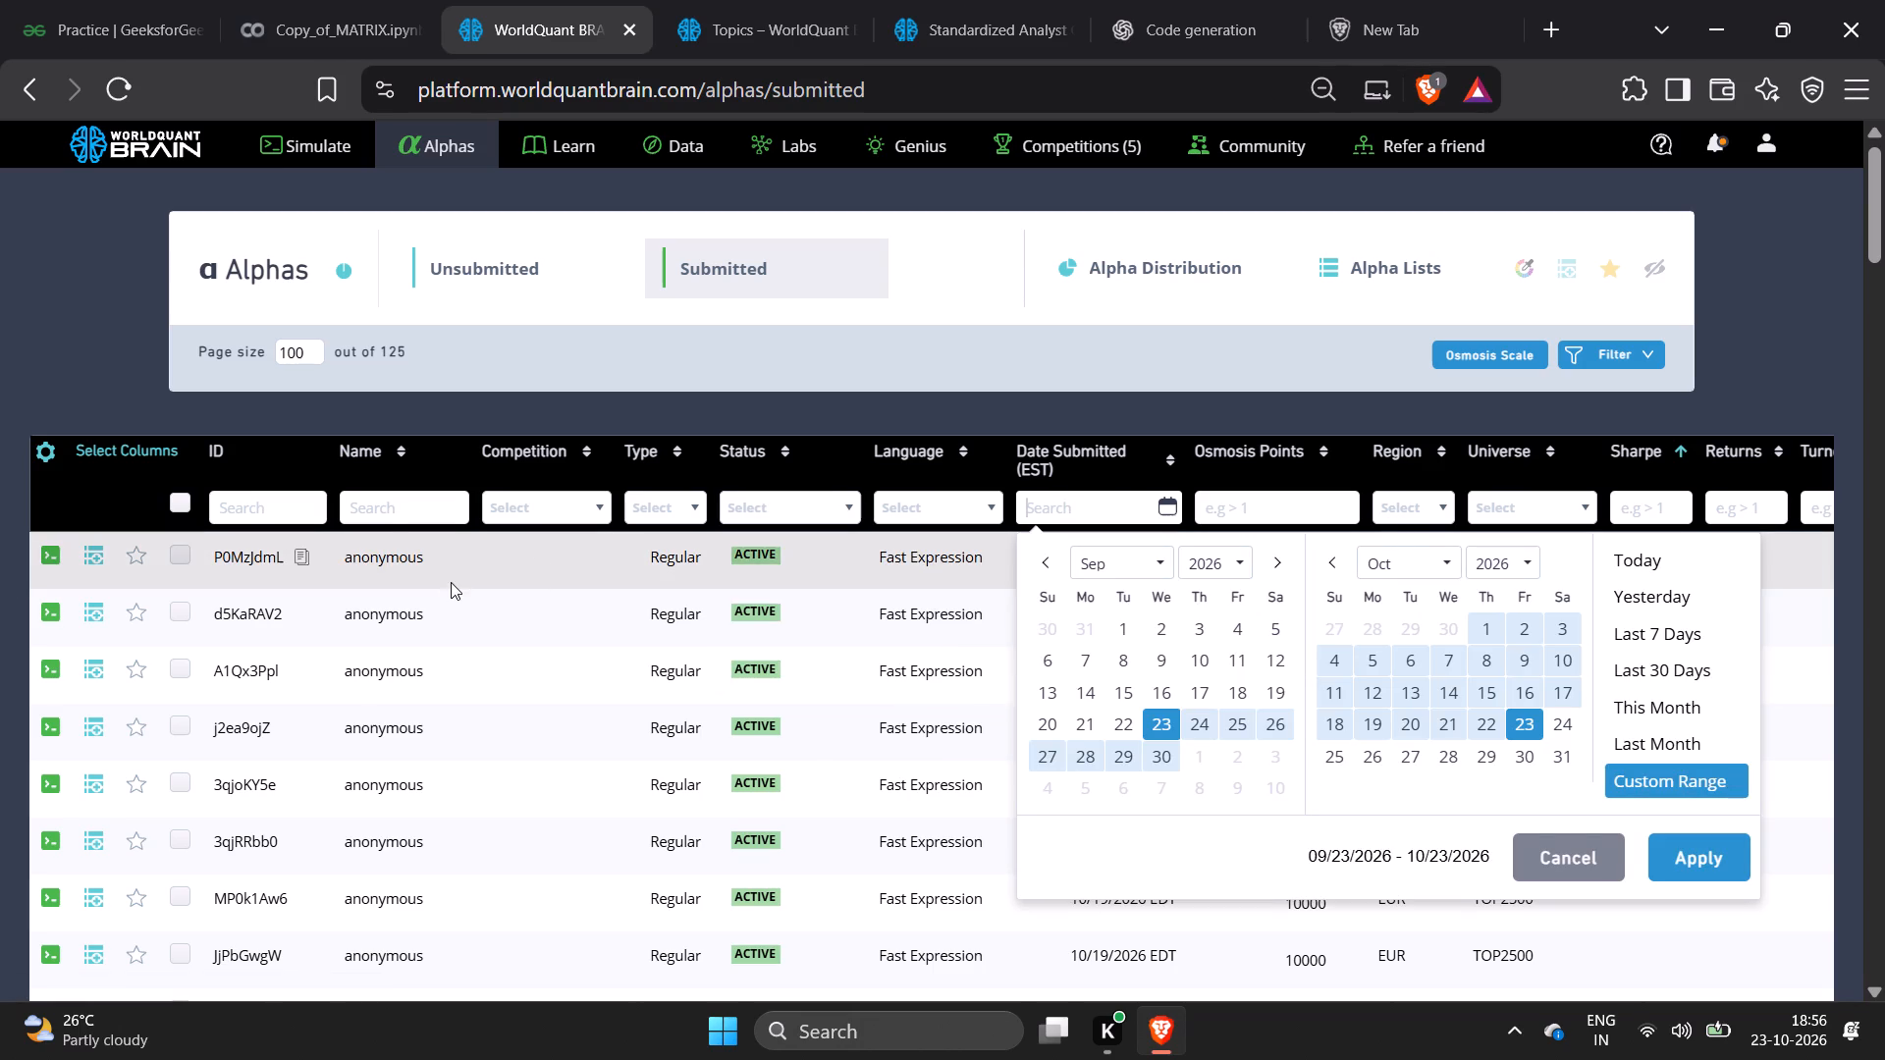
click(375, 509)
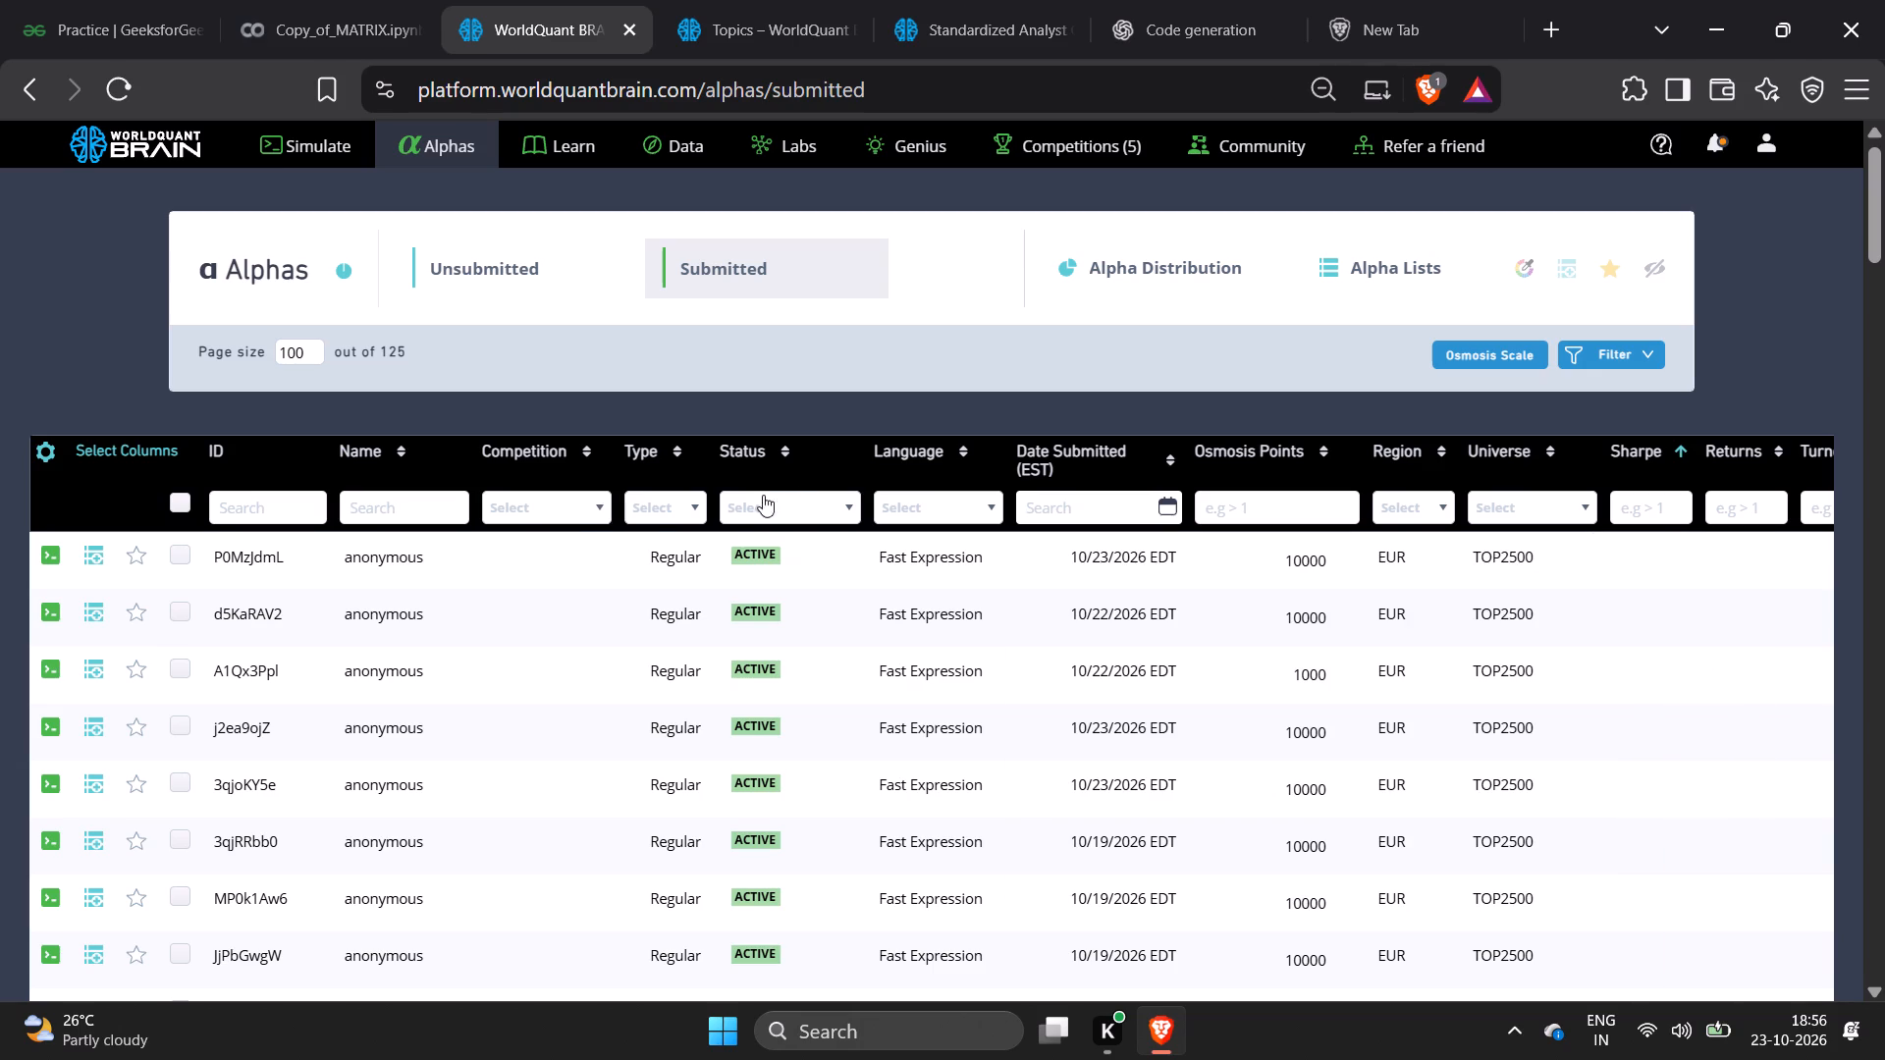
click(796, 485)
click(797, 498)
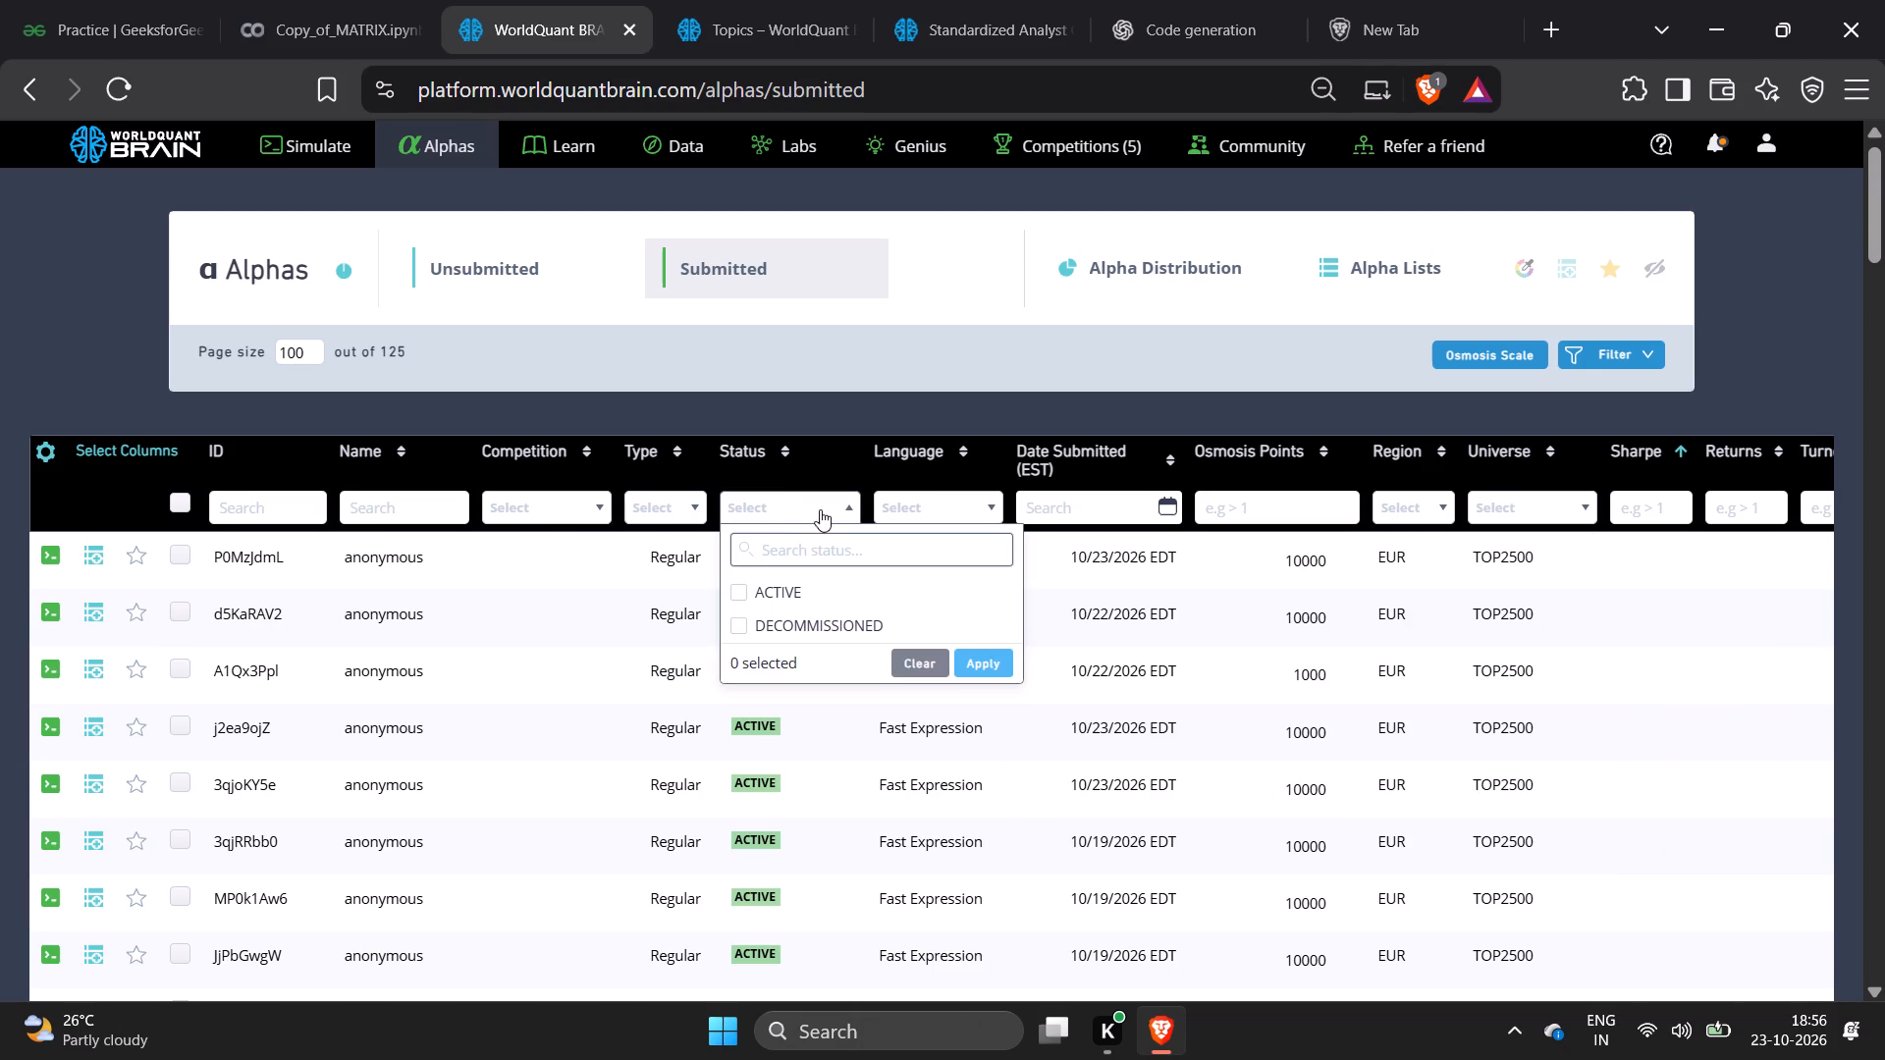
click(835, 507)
Filter the submitted alphas by the language Python.
click(900, 509)
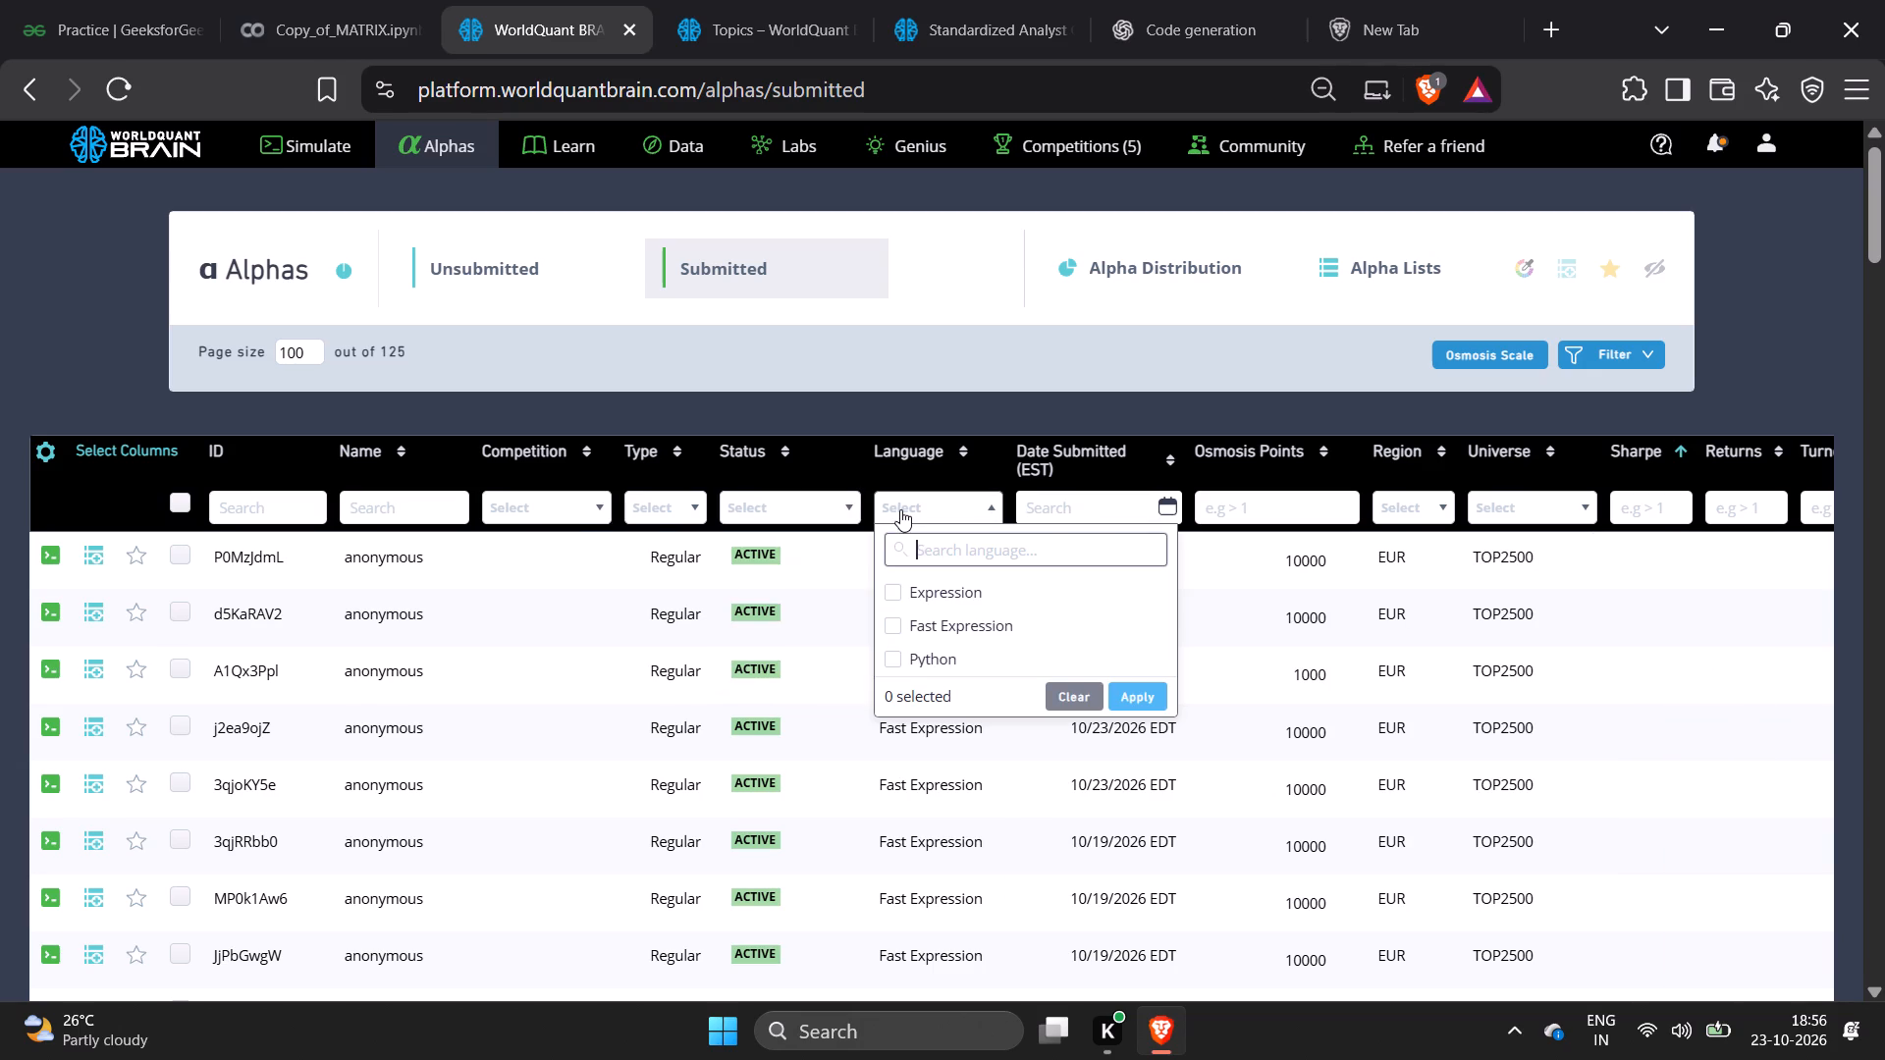
scroll(952, 609, down, 1)
click(950, 657)
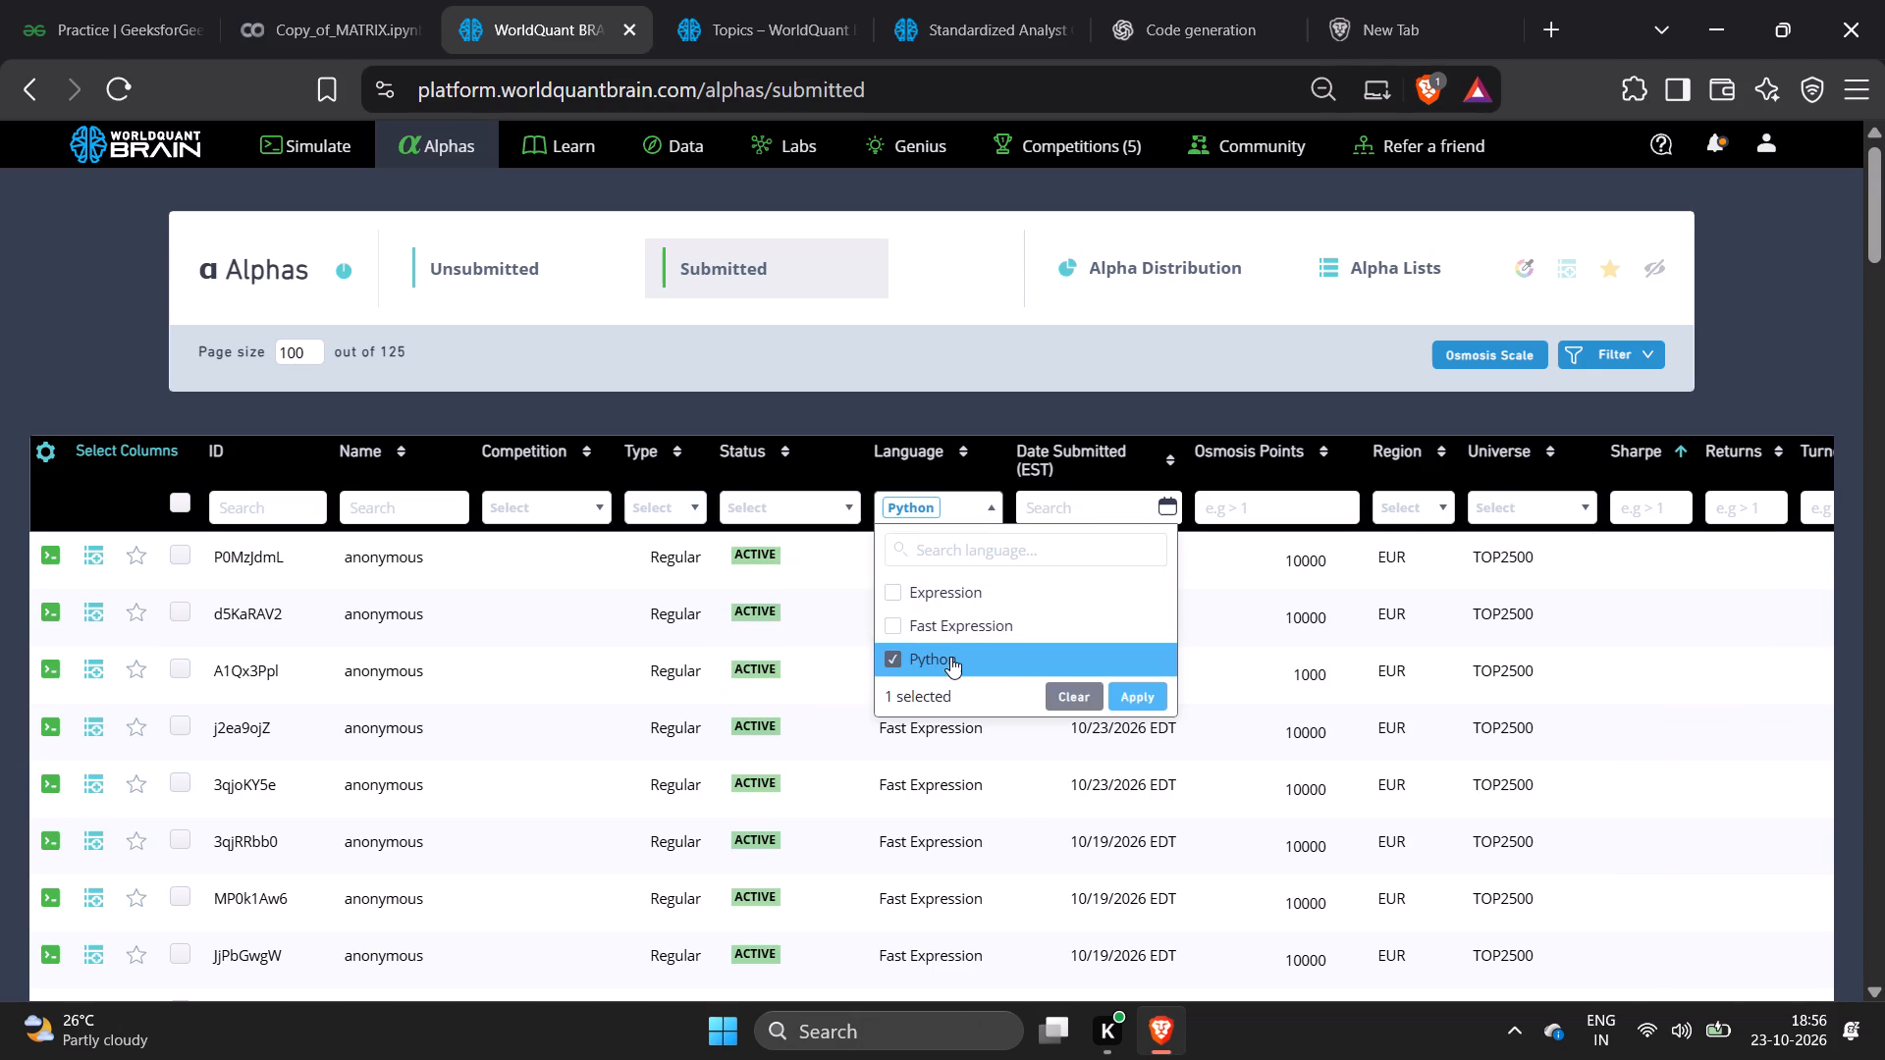
click(1119, 695)
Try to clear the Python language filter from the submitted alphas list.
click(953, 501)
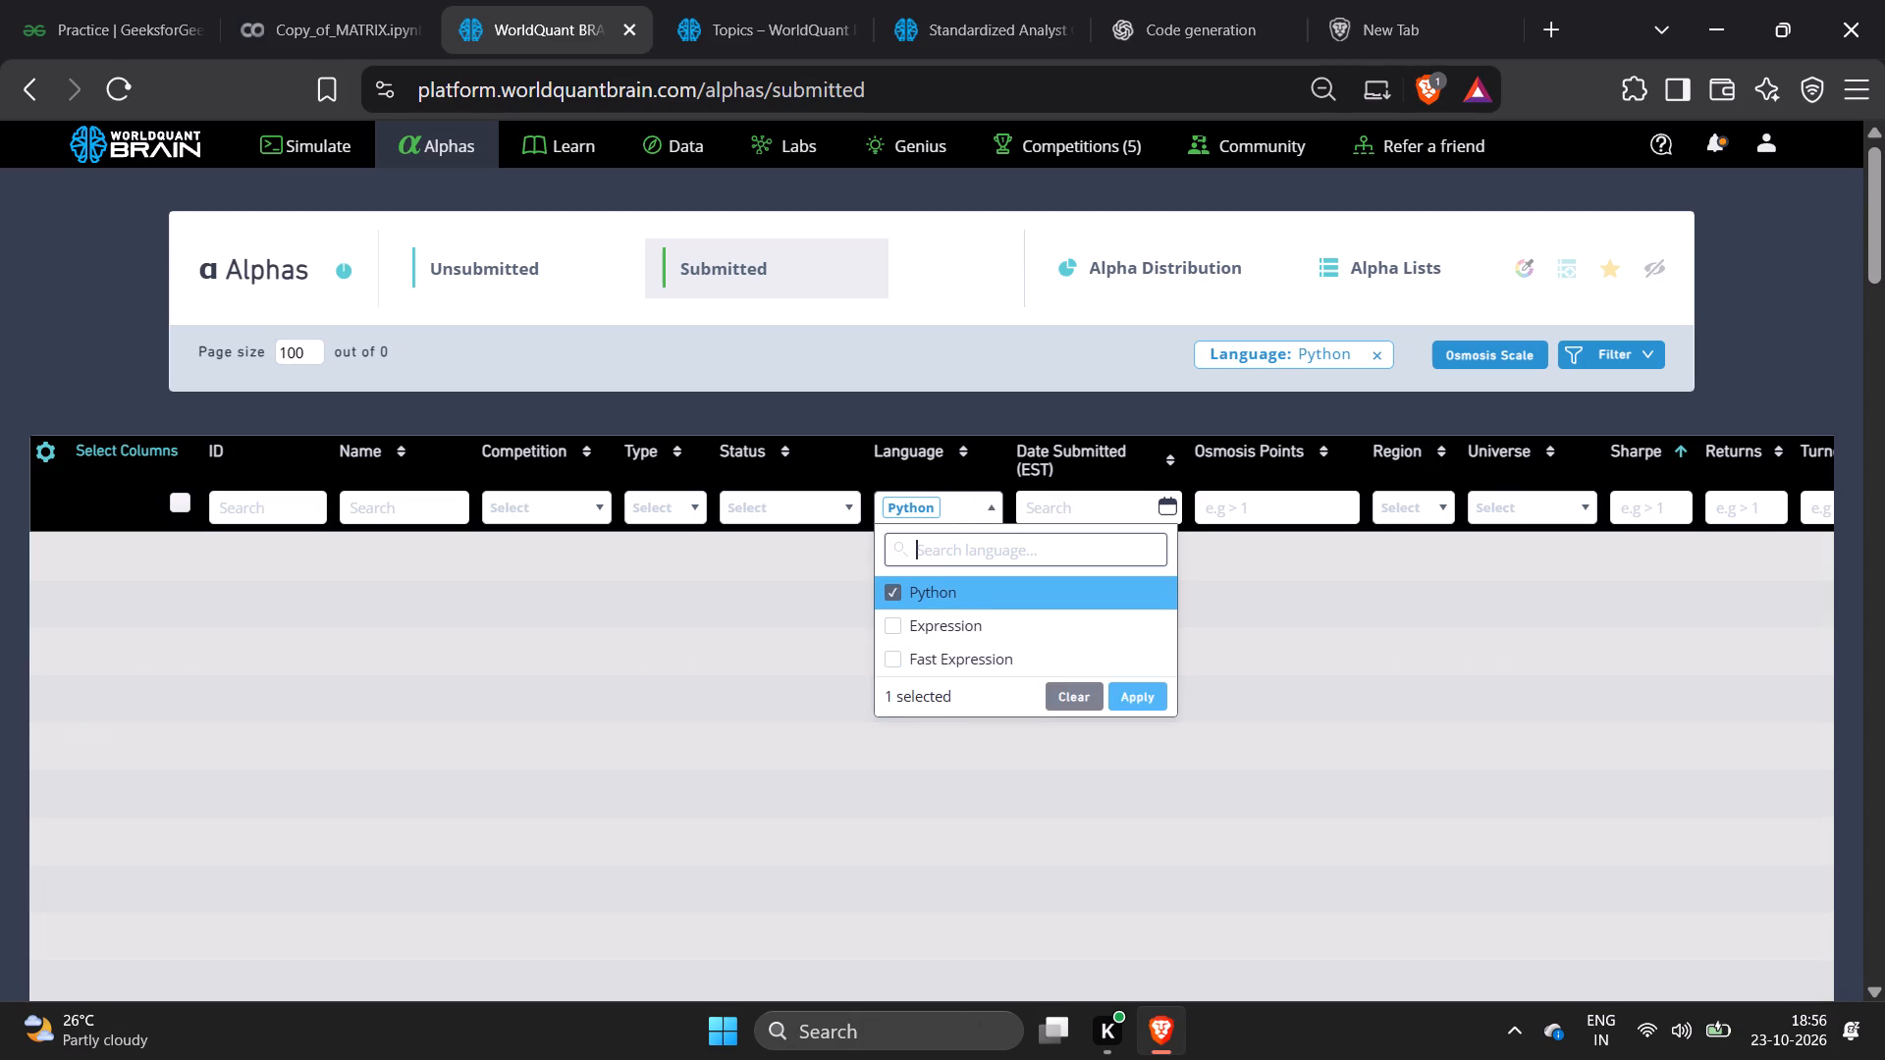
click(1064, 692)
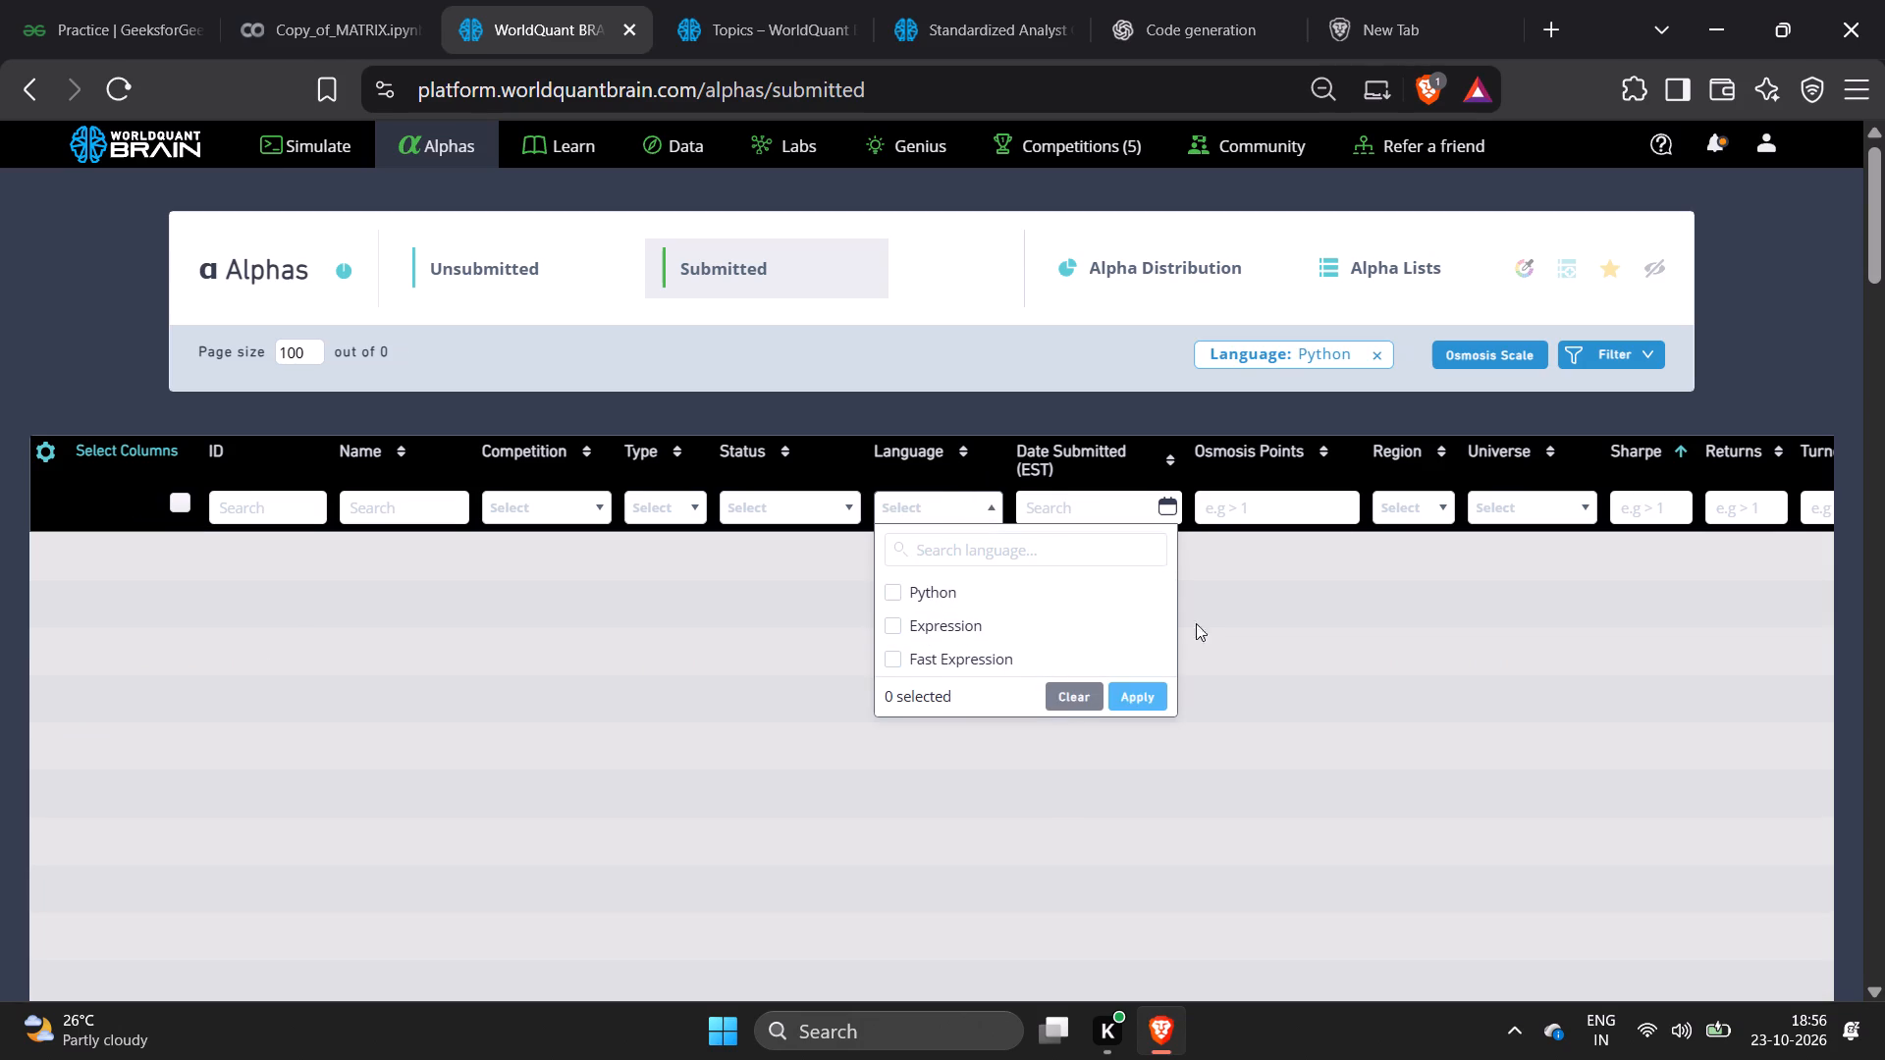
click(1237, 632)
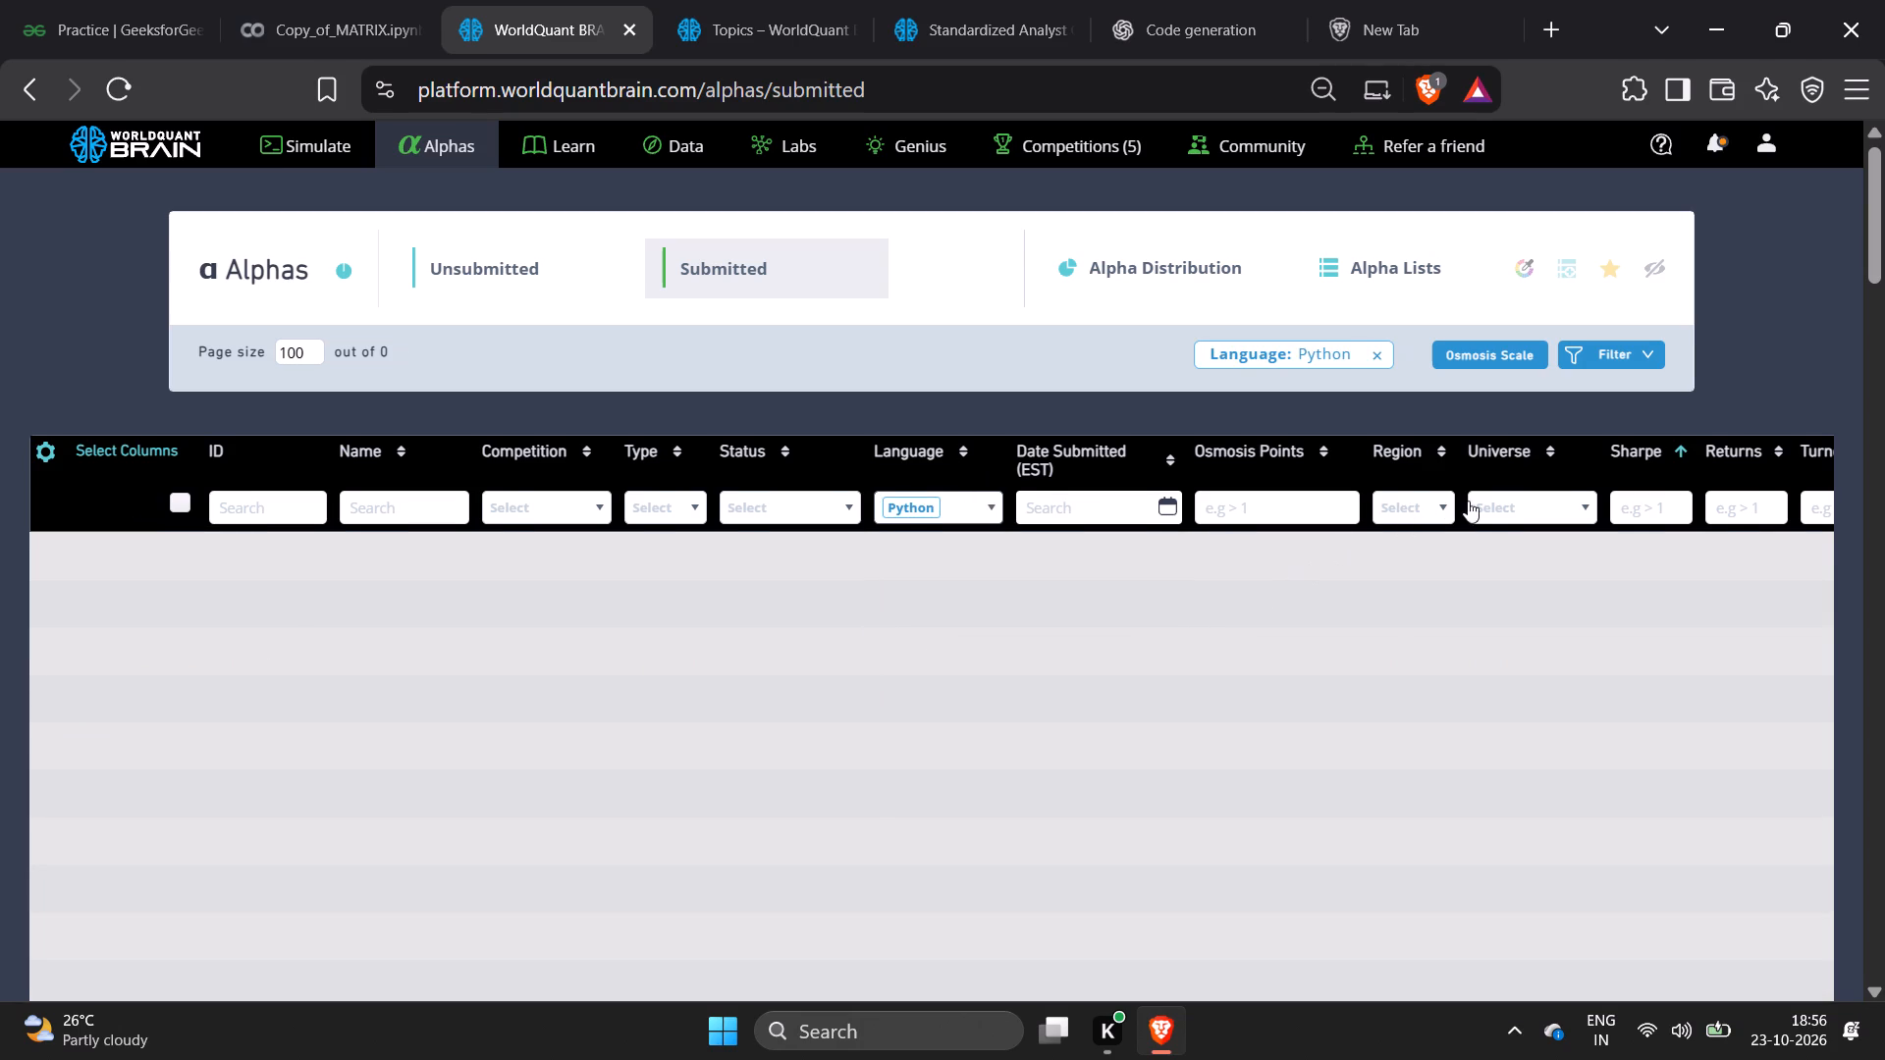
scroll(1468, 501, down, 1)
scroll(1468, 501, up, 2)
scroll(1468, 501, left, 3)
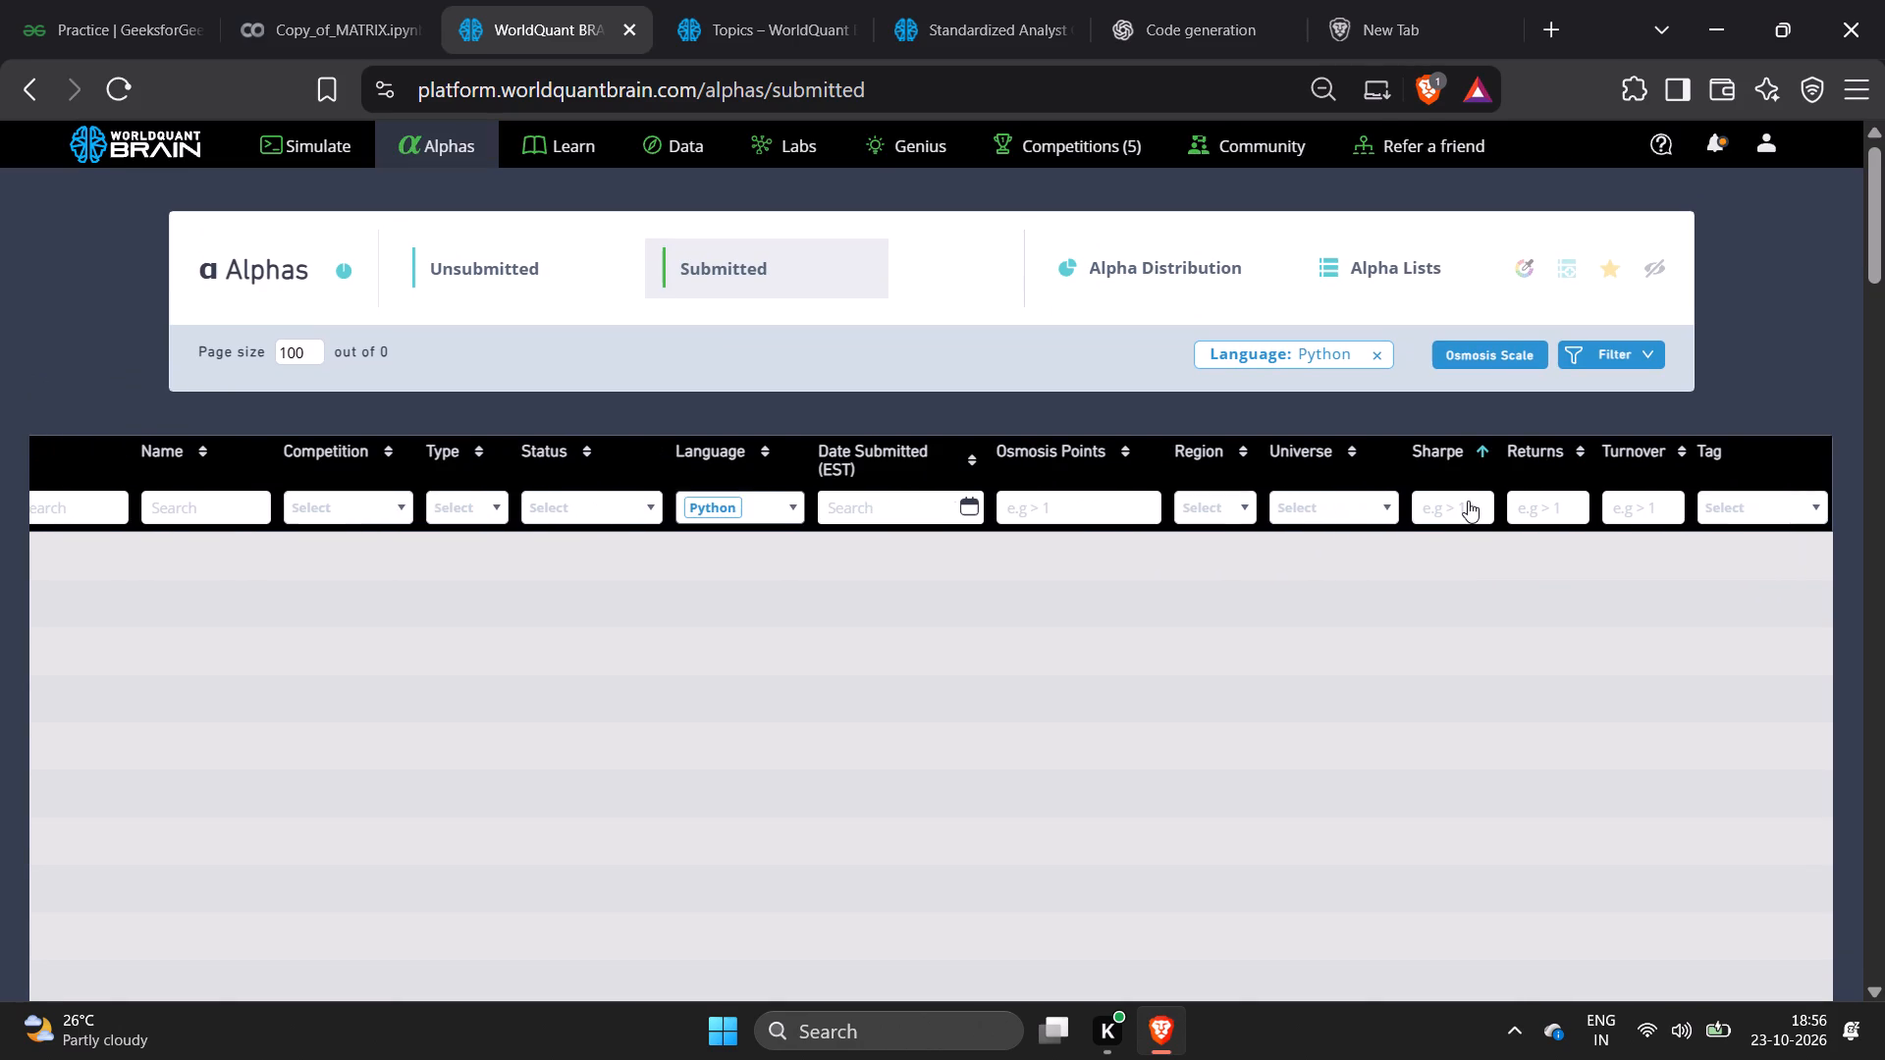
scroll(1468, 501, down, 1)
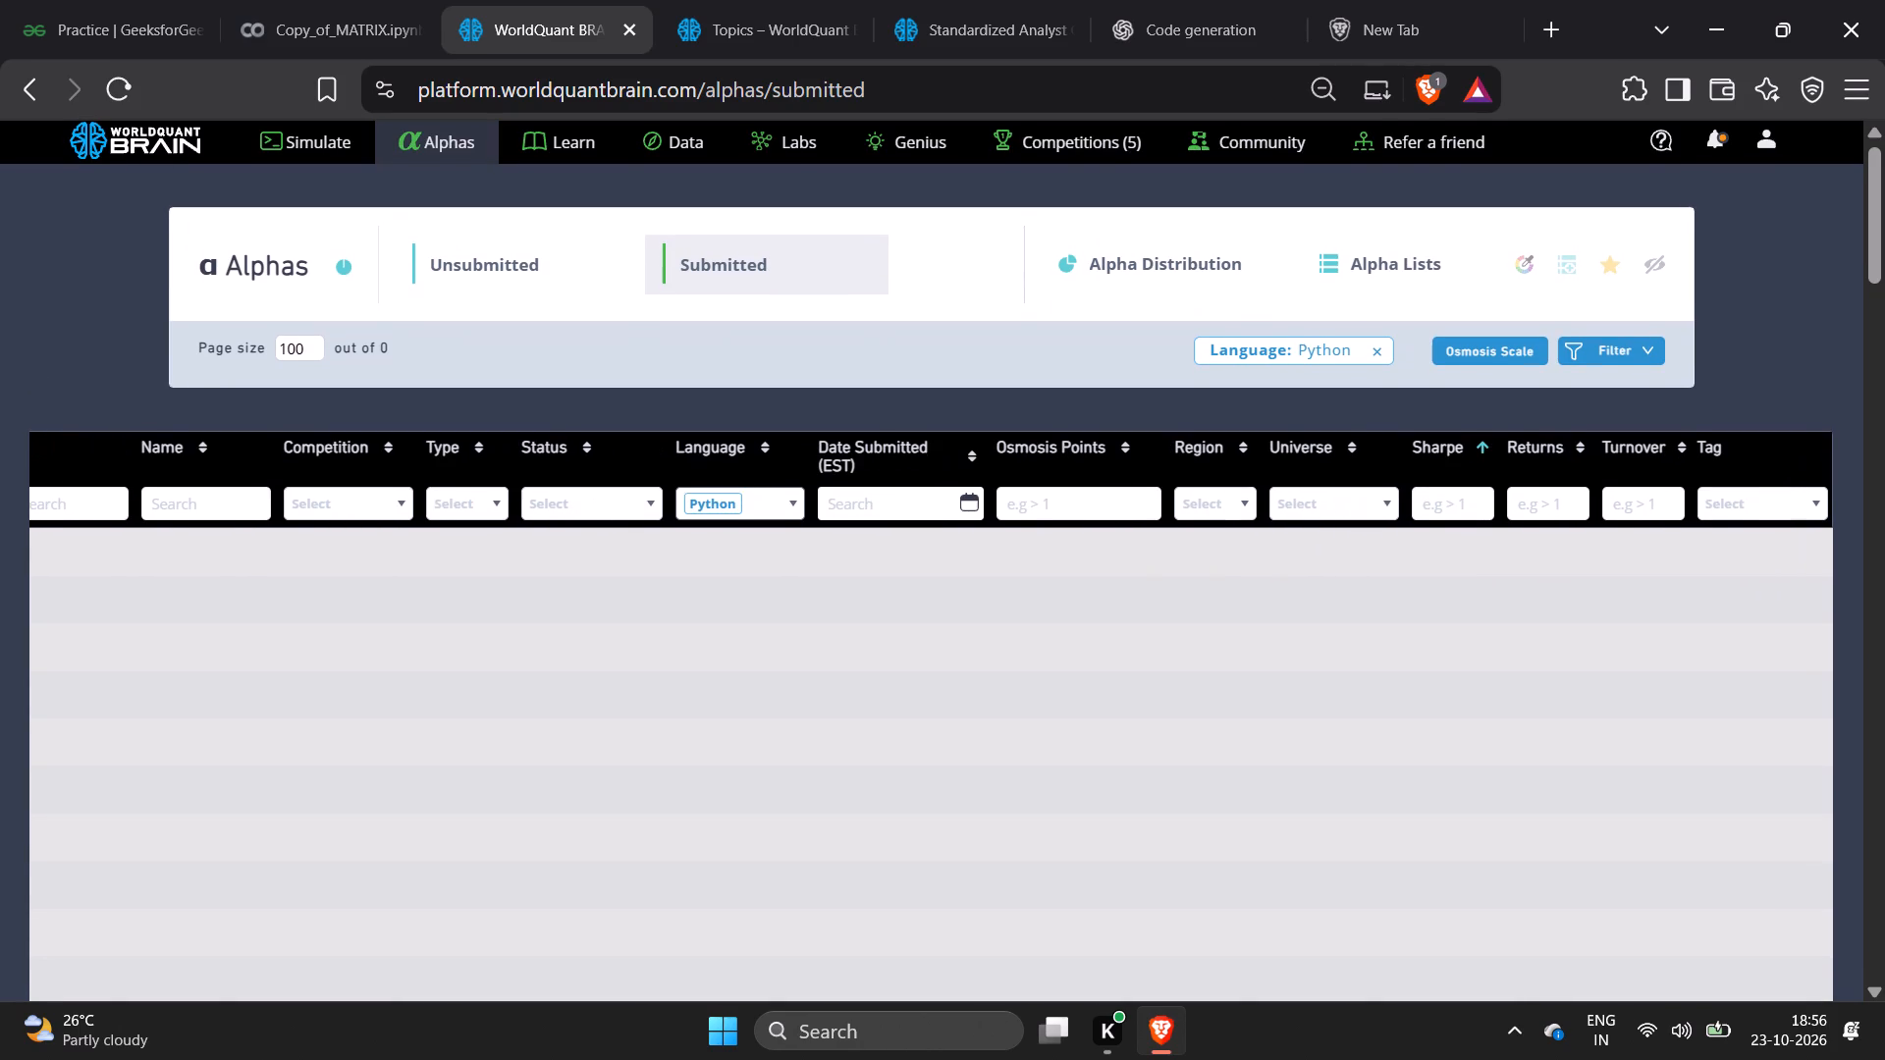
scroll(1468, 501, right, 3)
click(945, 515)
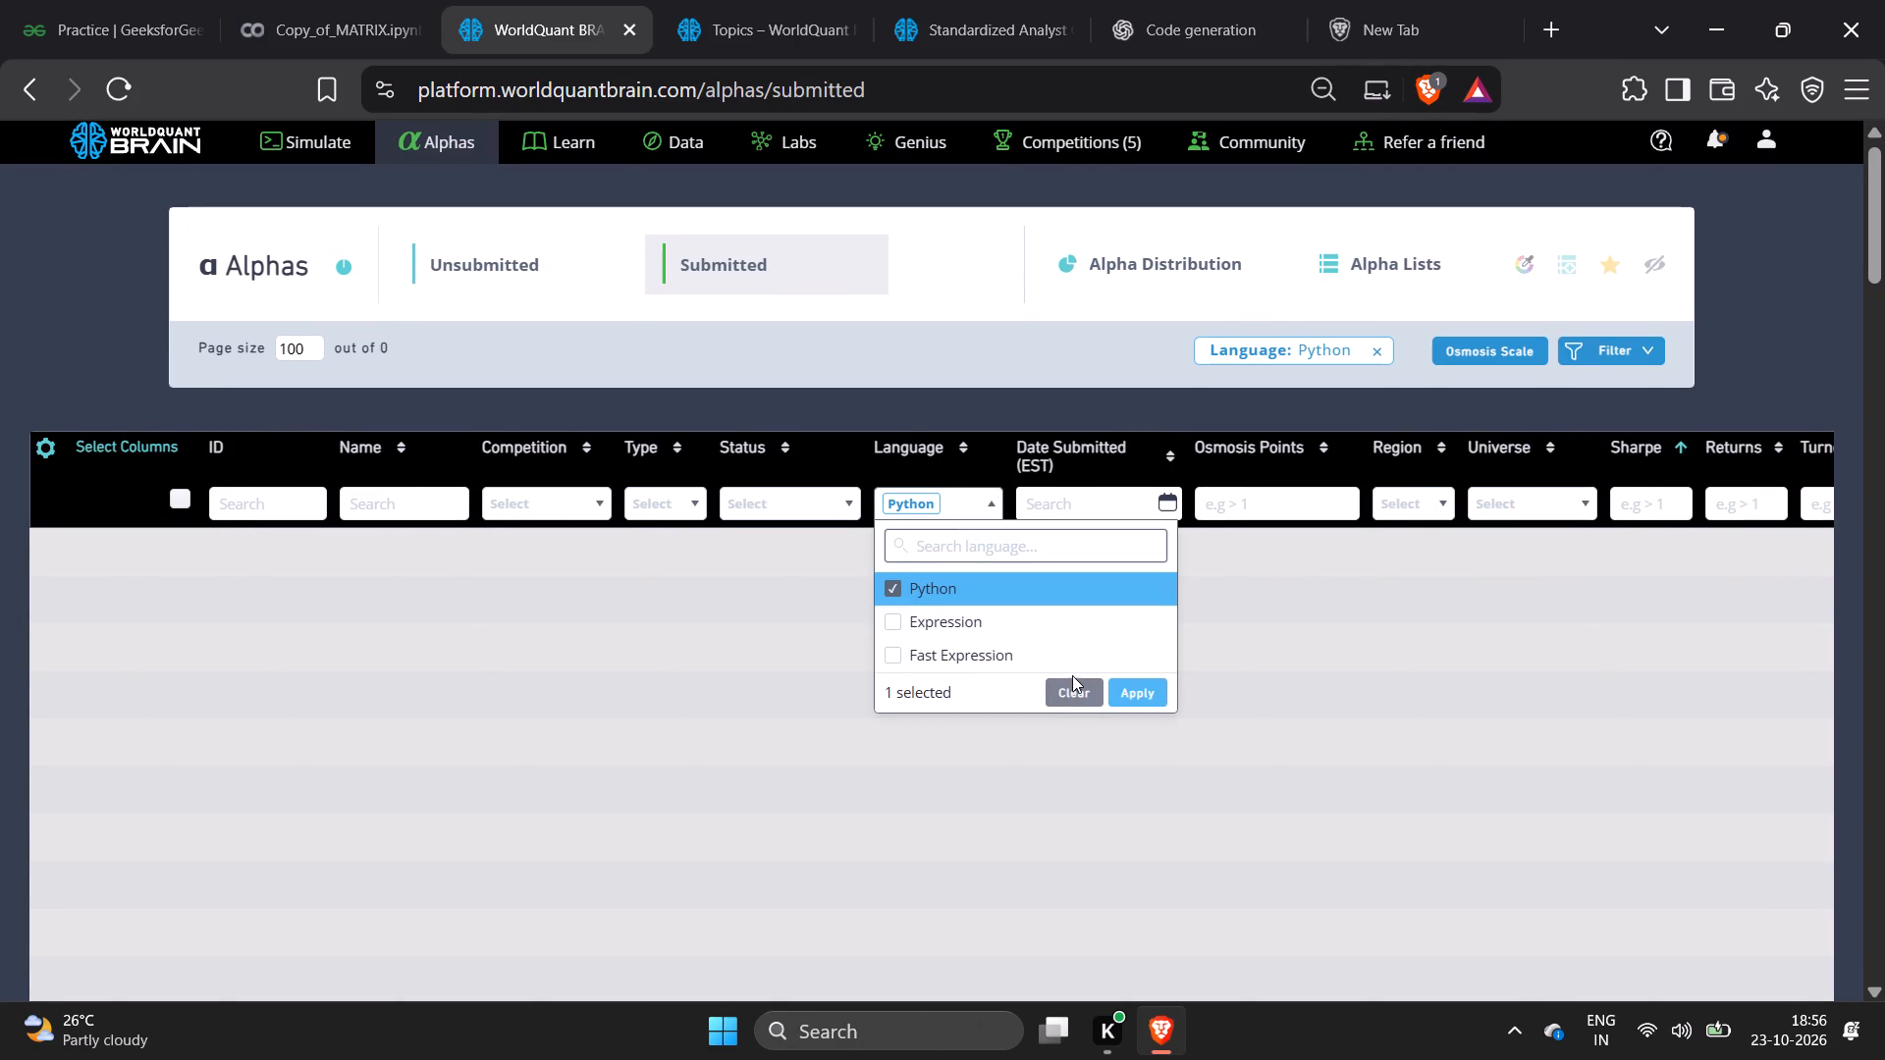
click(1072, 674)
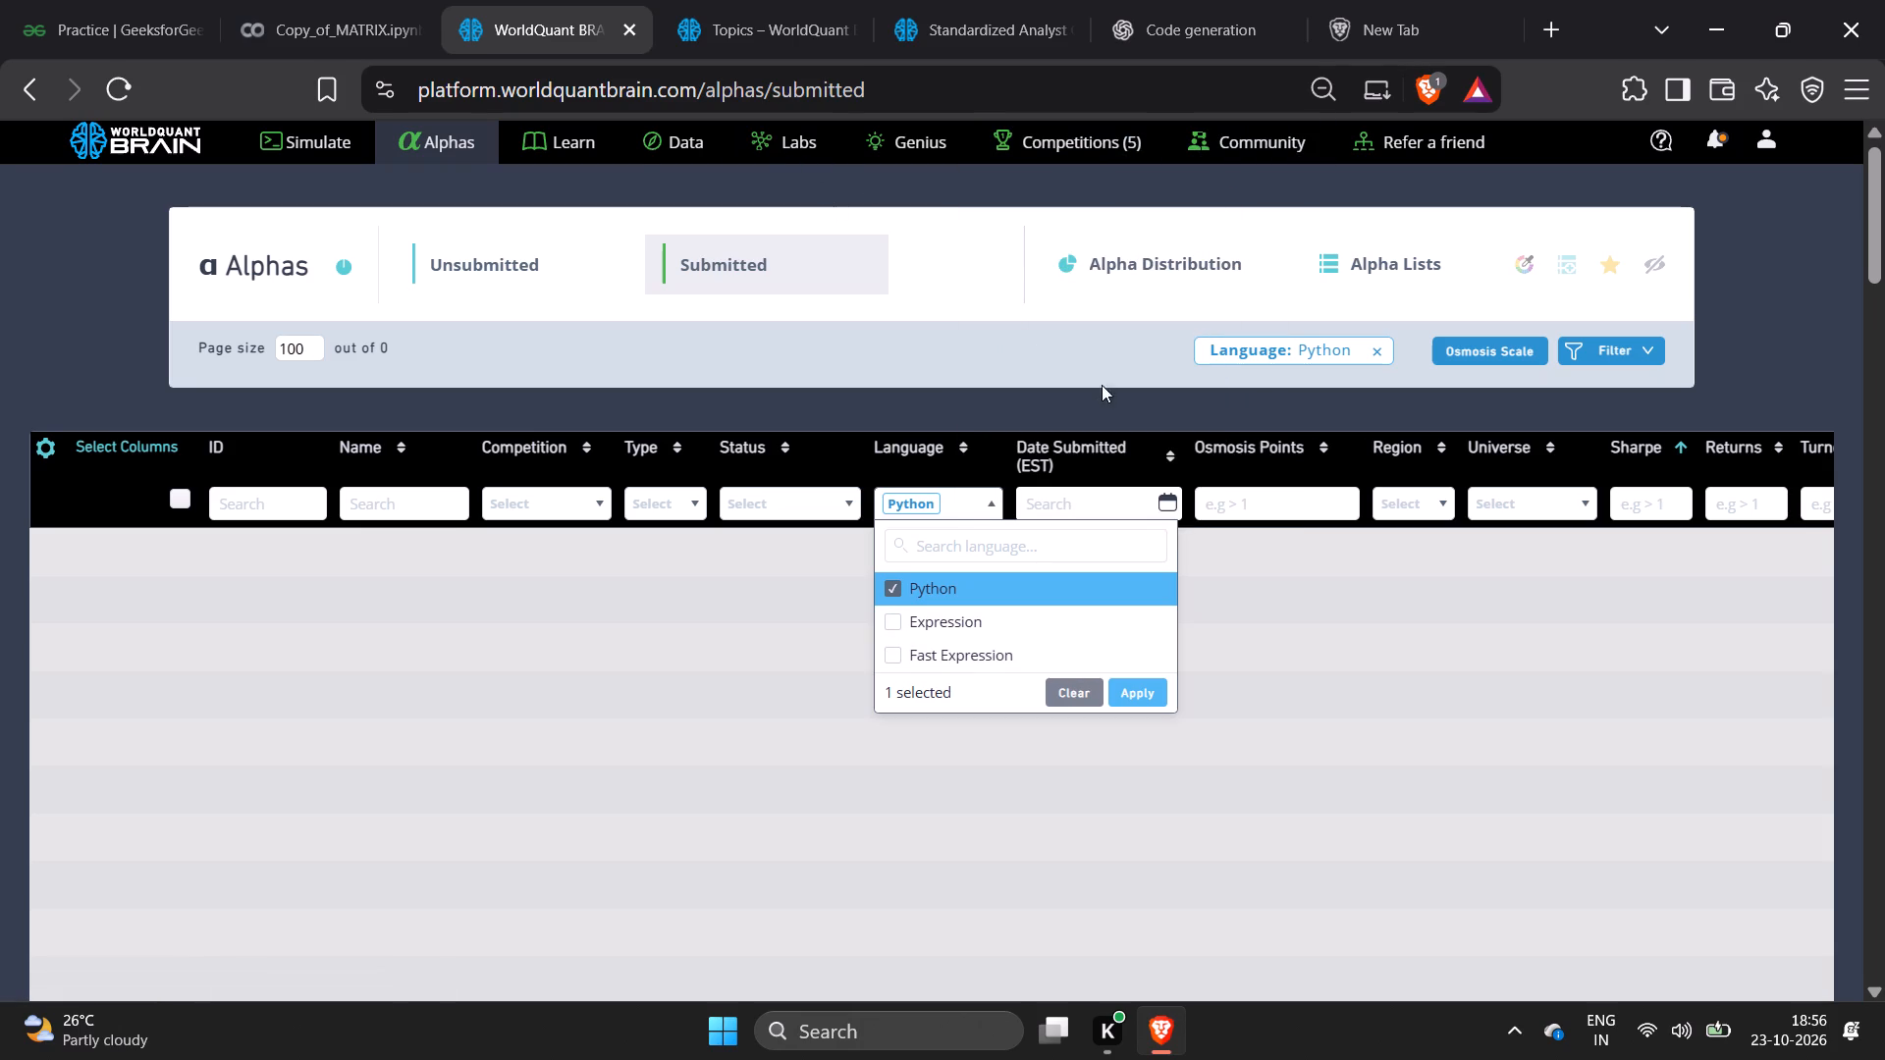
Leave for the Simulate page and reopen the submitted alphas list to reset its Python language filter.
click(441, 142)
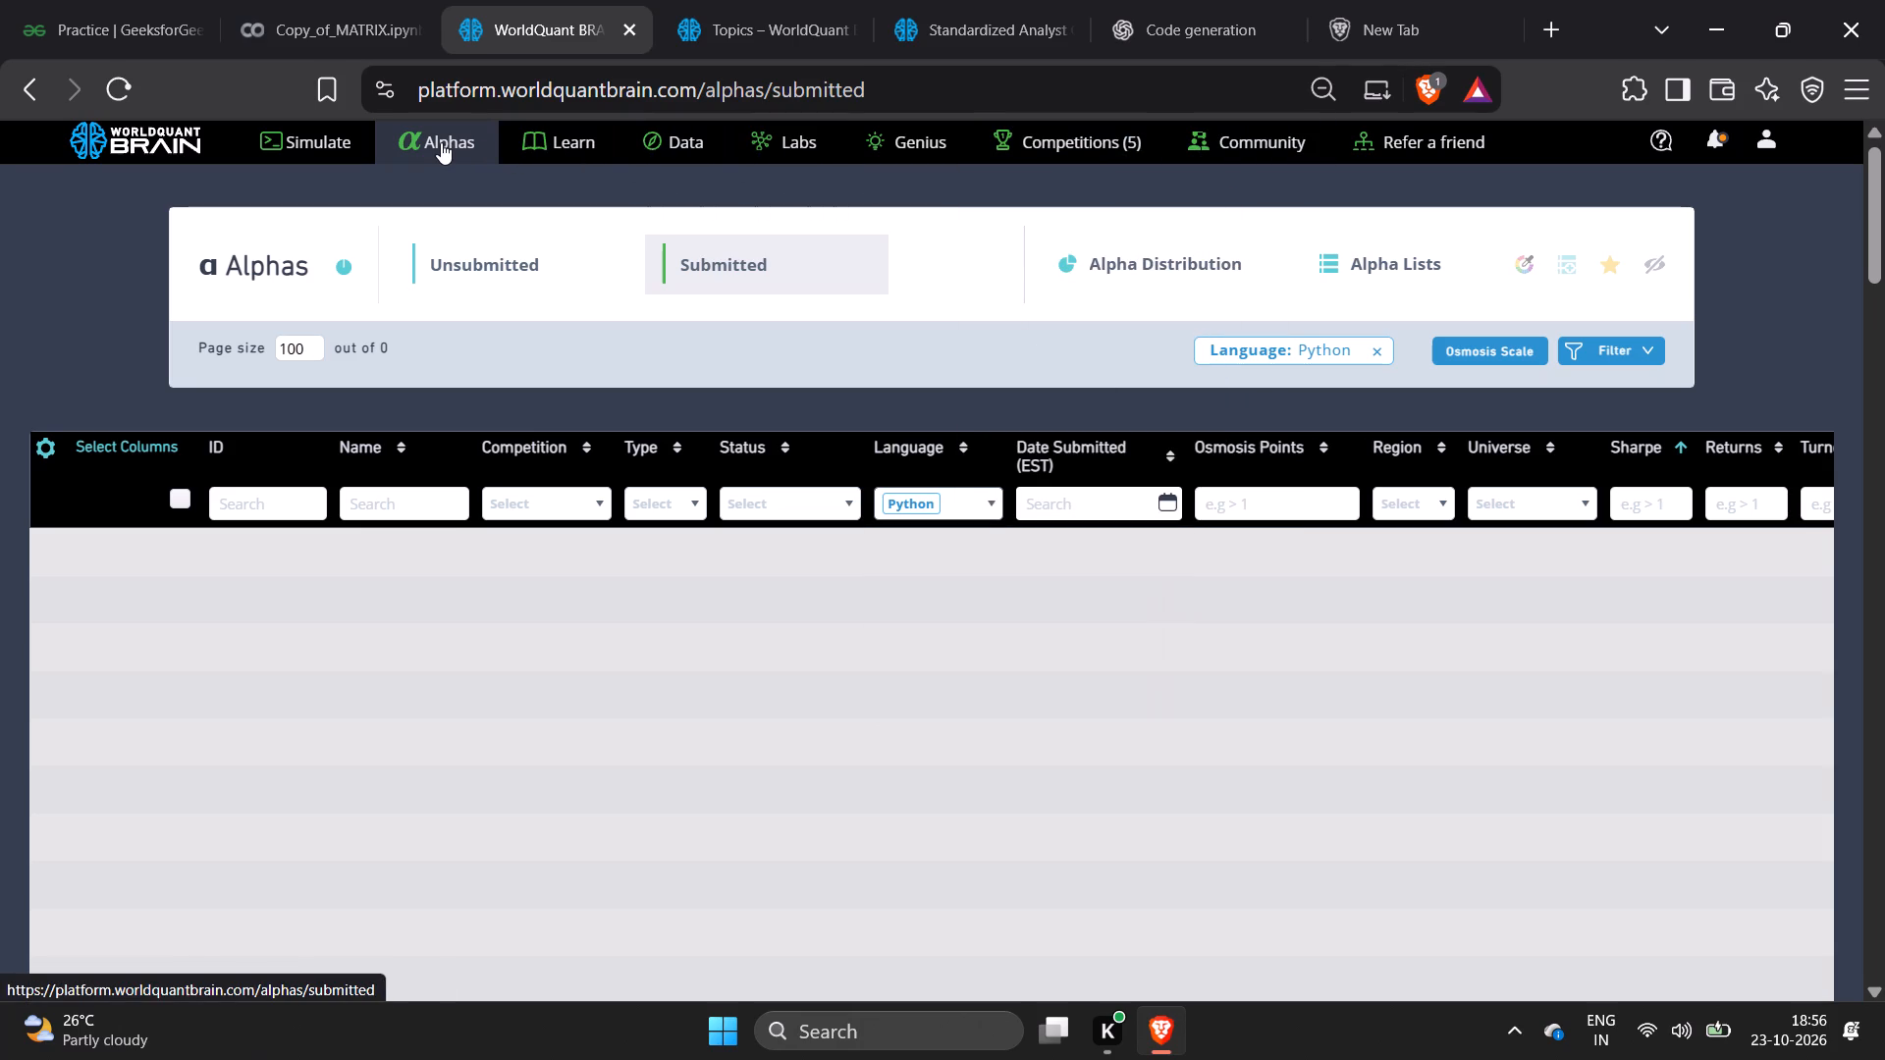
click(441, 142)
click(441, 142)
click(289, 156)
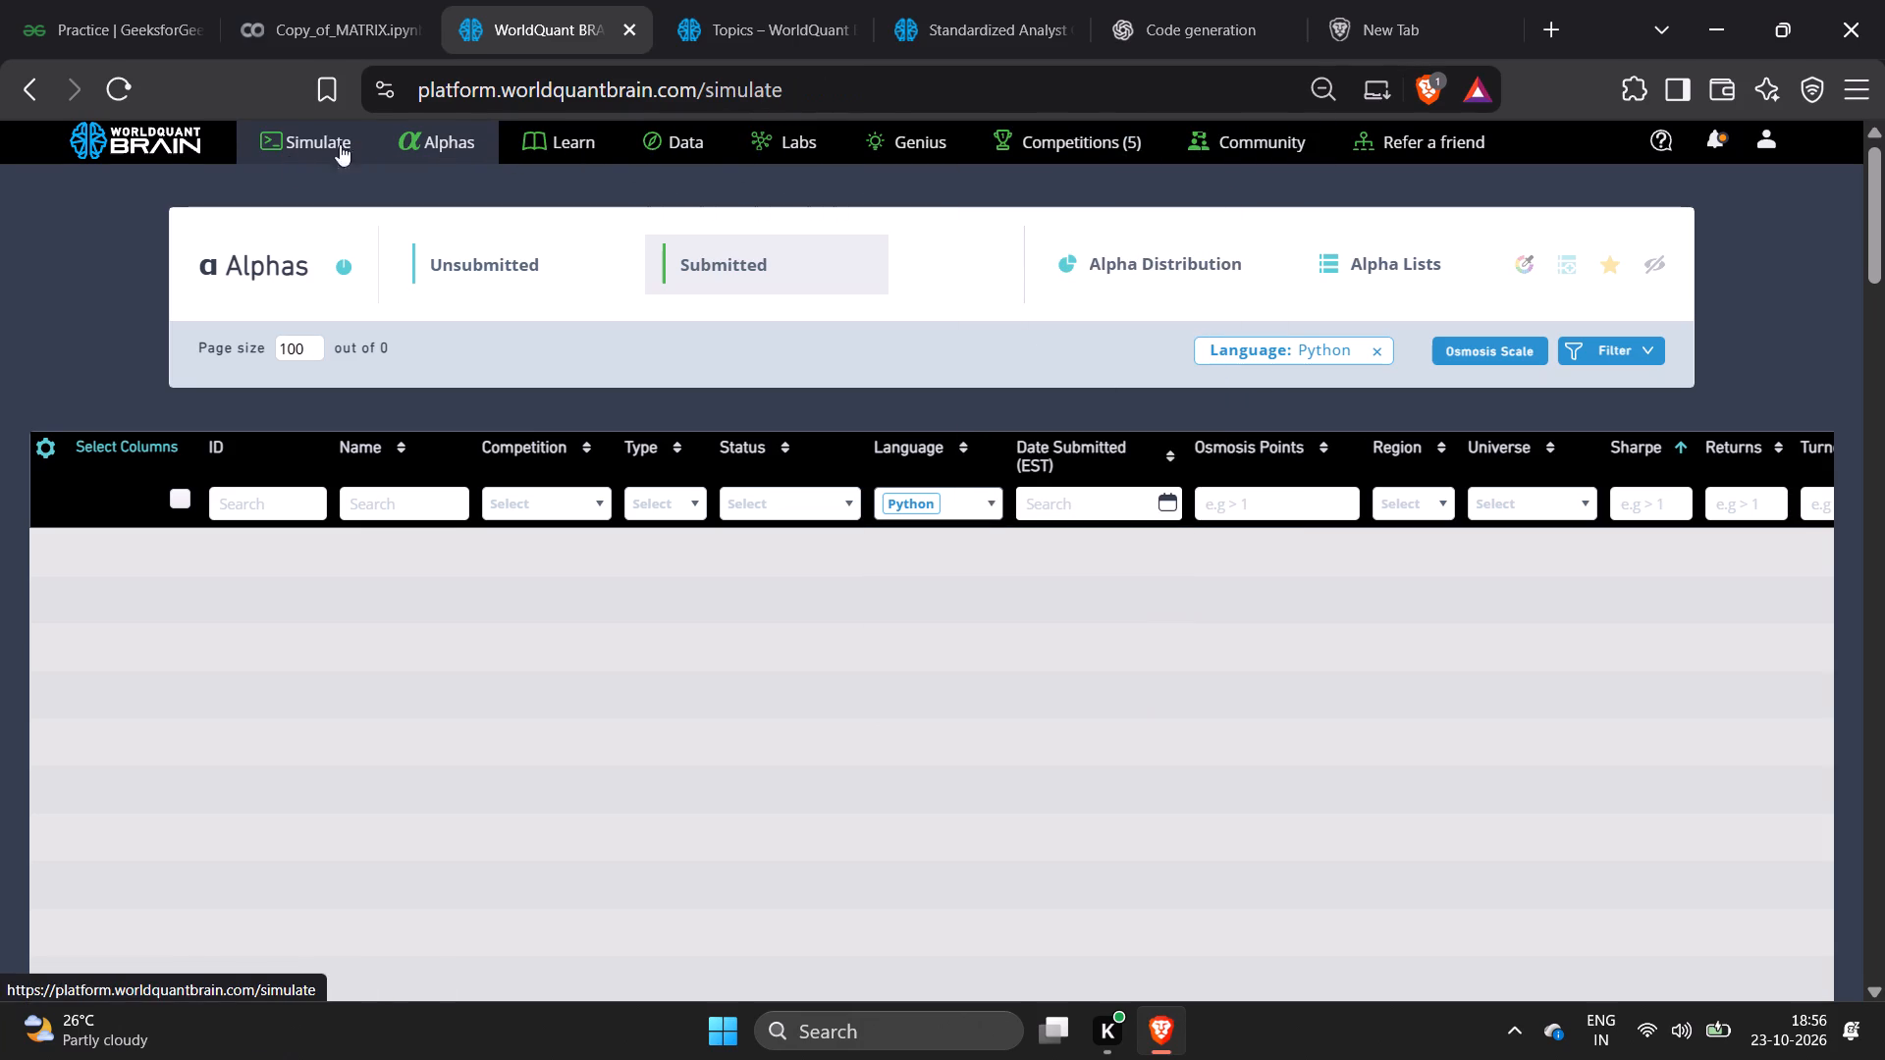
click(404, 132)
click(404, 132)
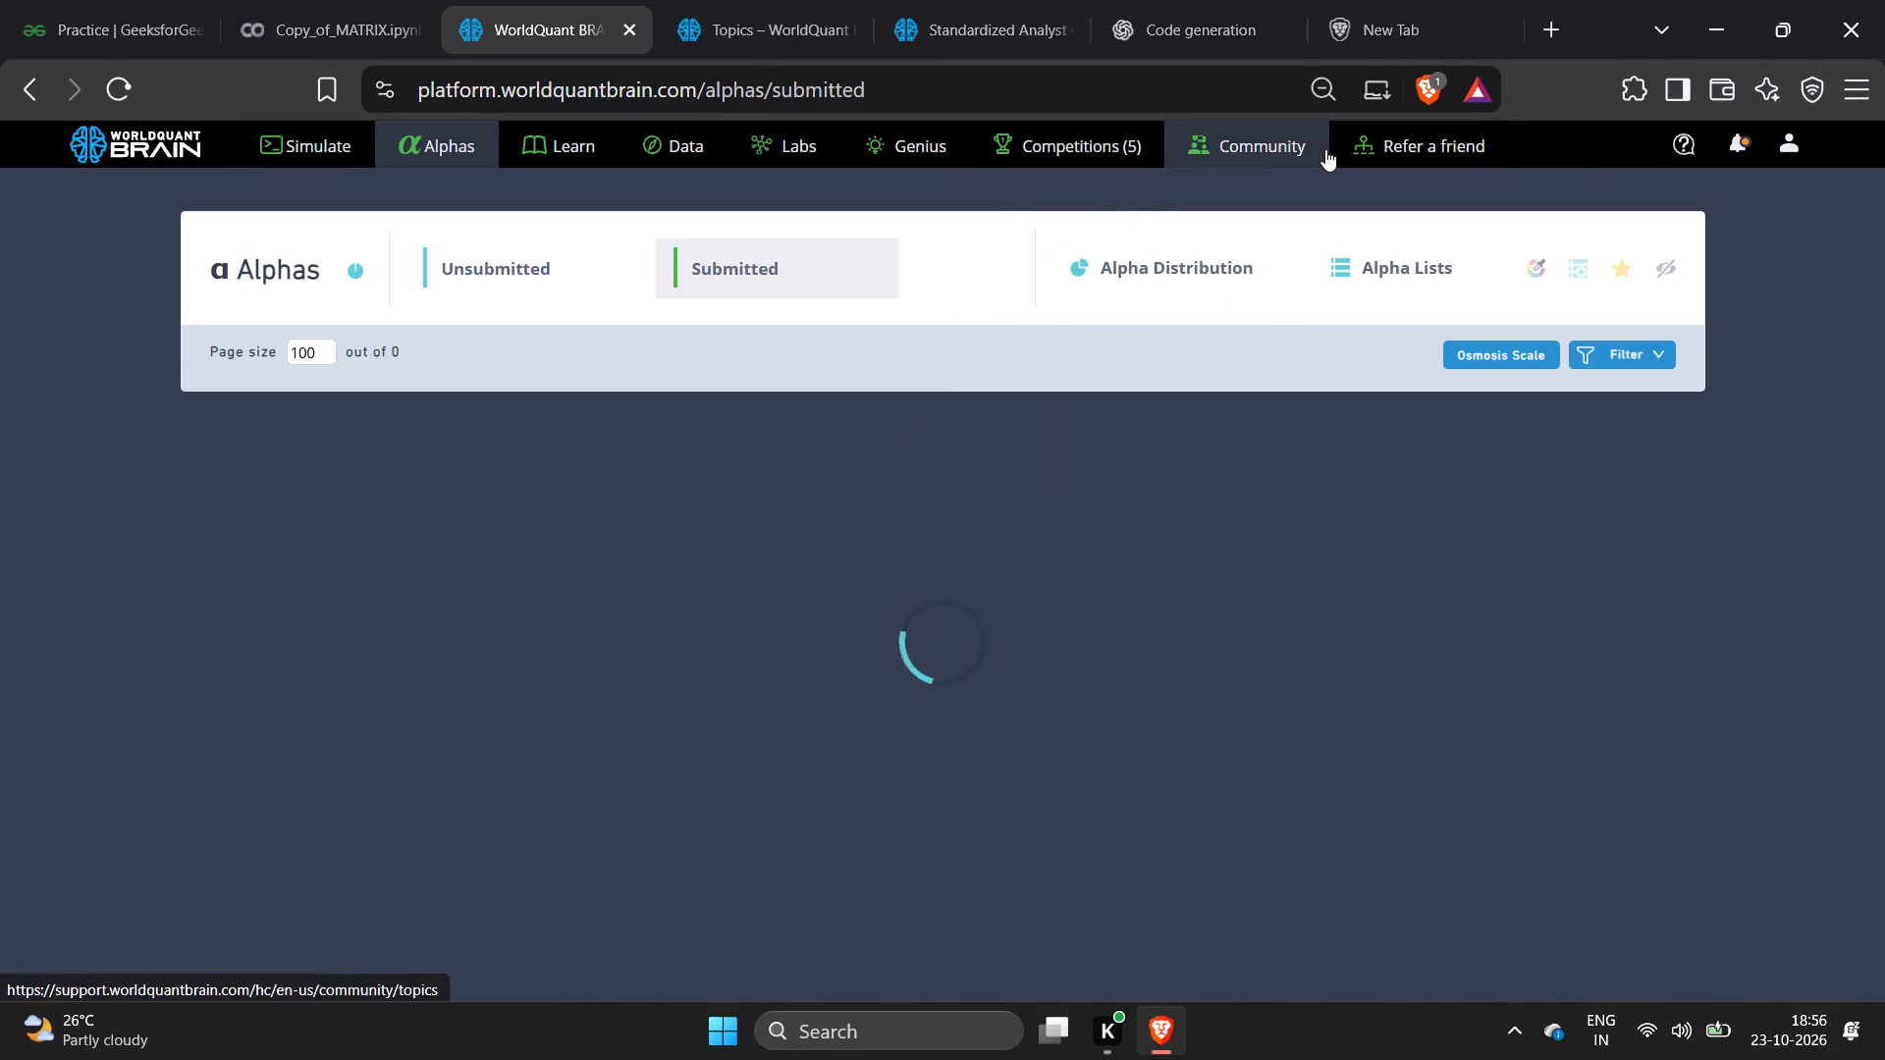
Open the profile's achievements page and examine the requirements of the listed achievements, down to the incomplete ones at the end.
click(1785, 141)
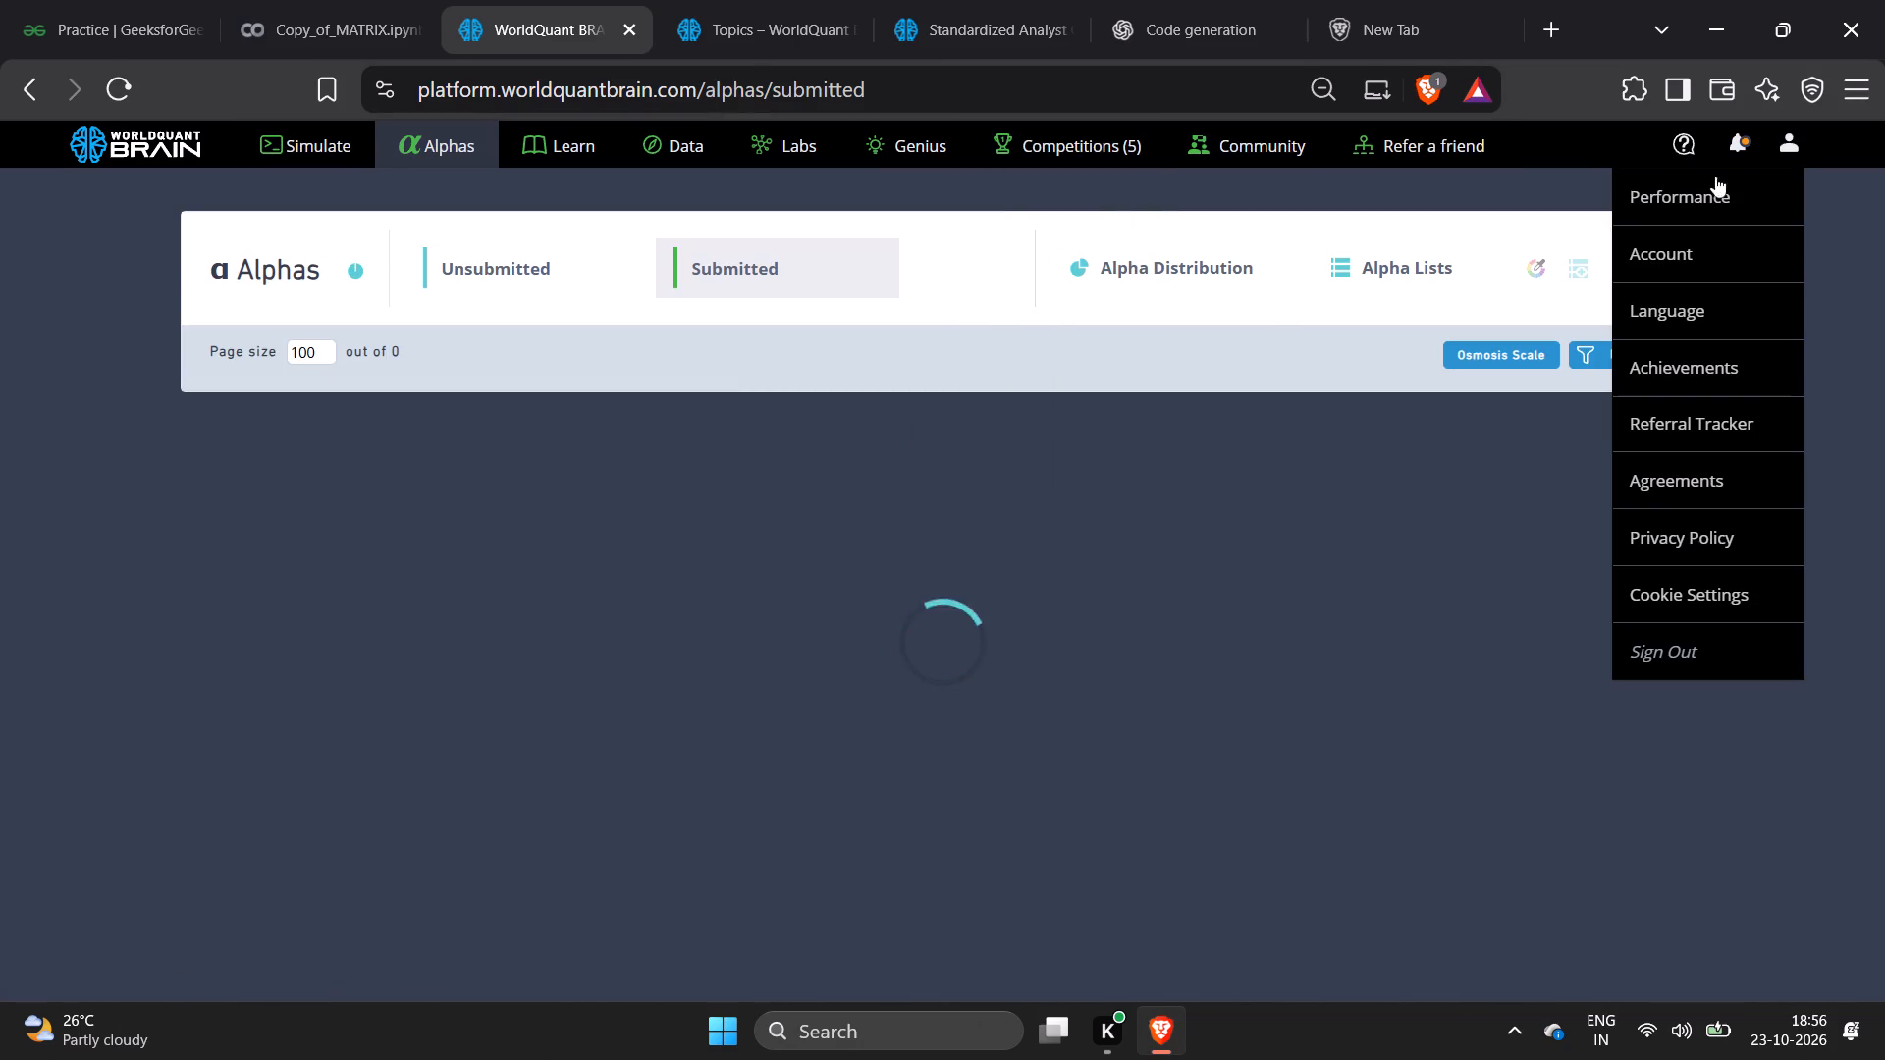
click(1692, 349)
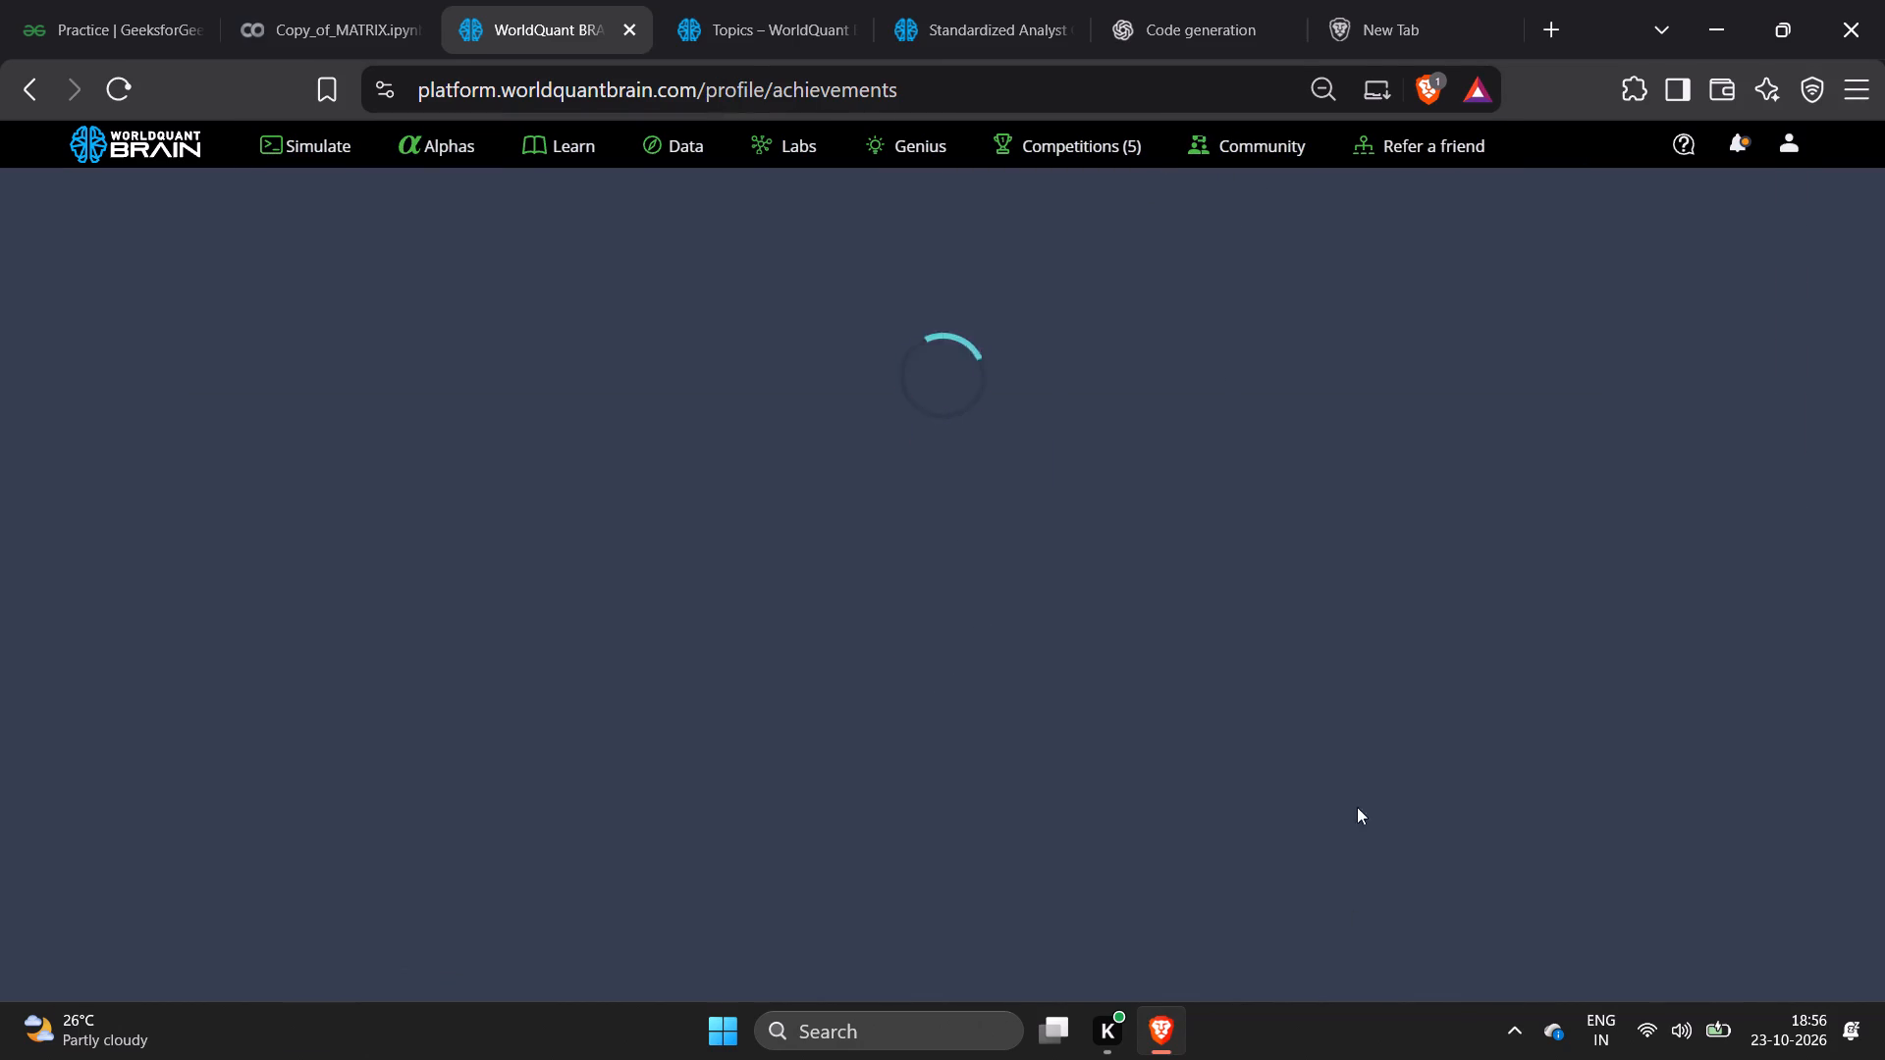
scroll(1207, 535, down, 5)
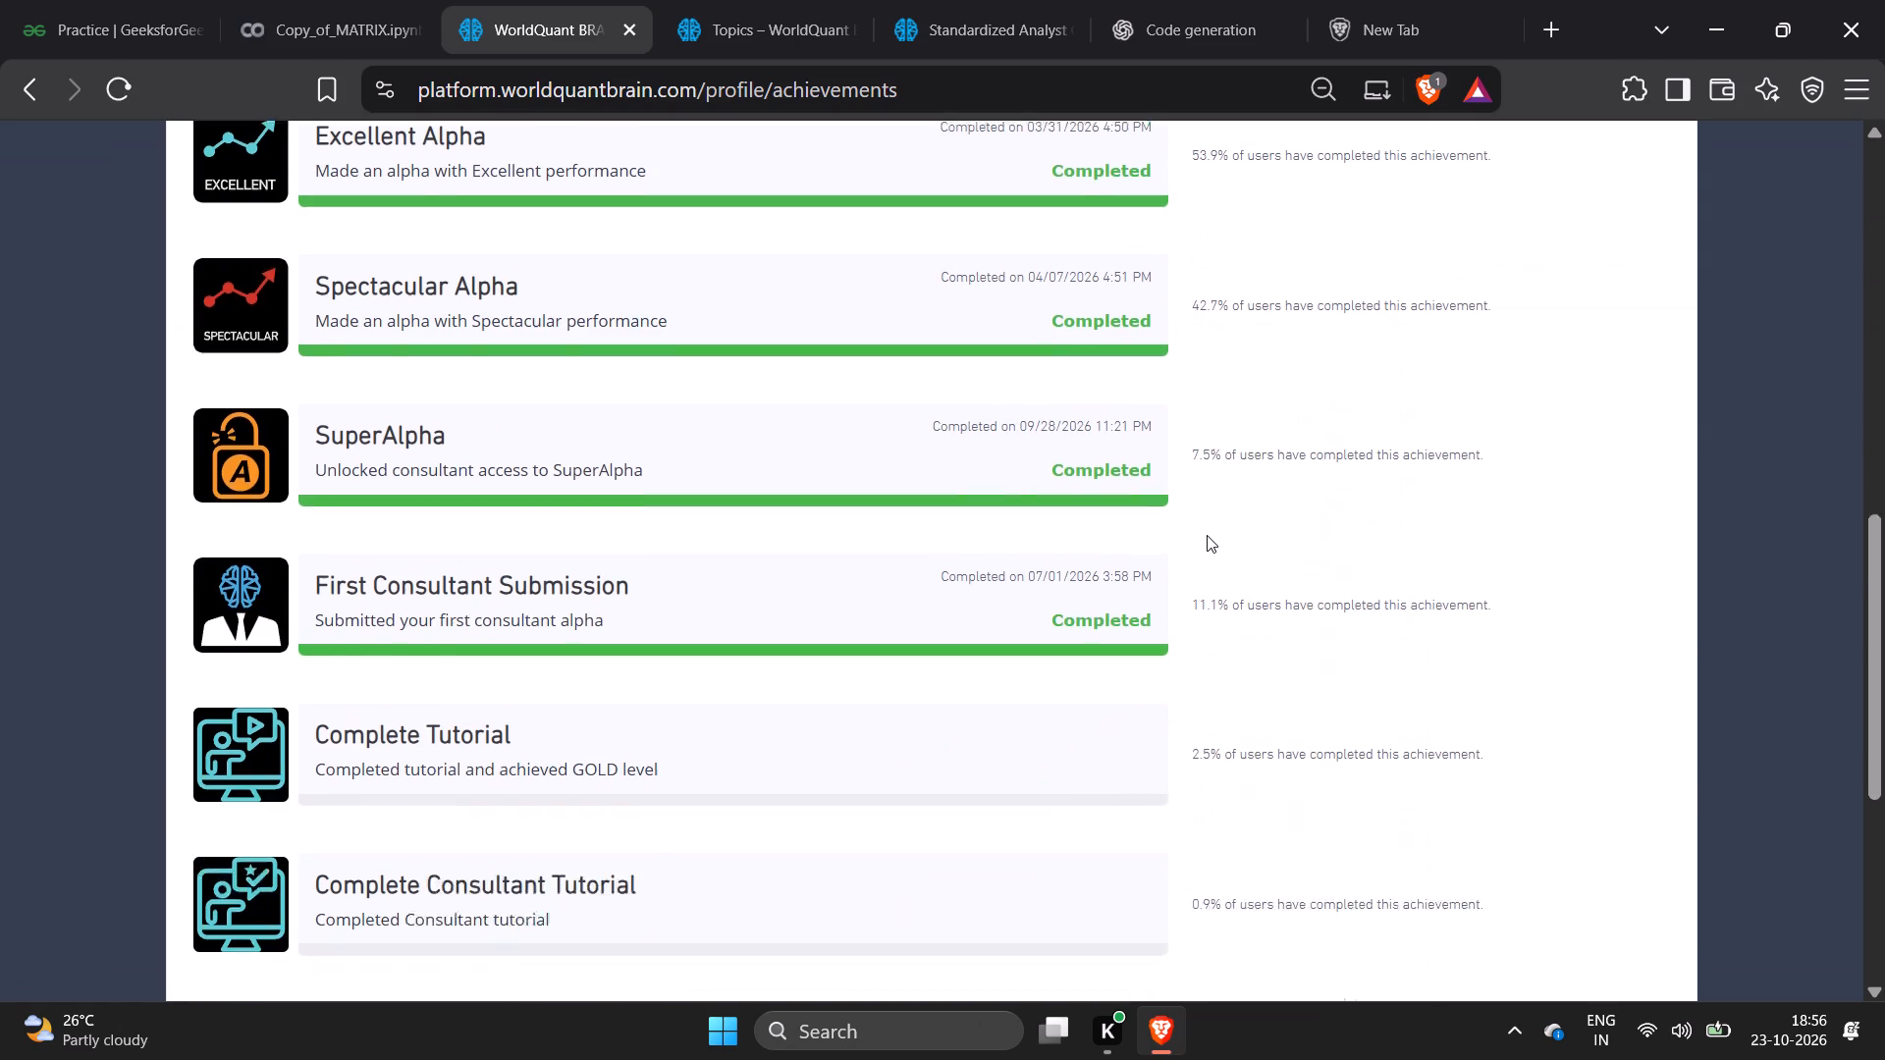
scroll(1207, 535, down, 3)
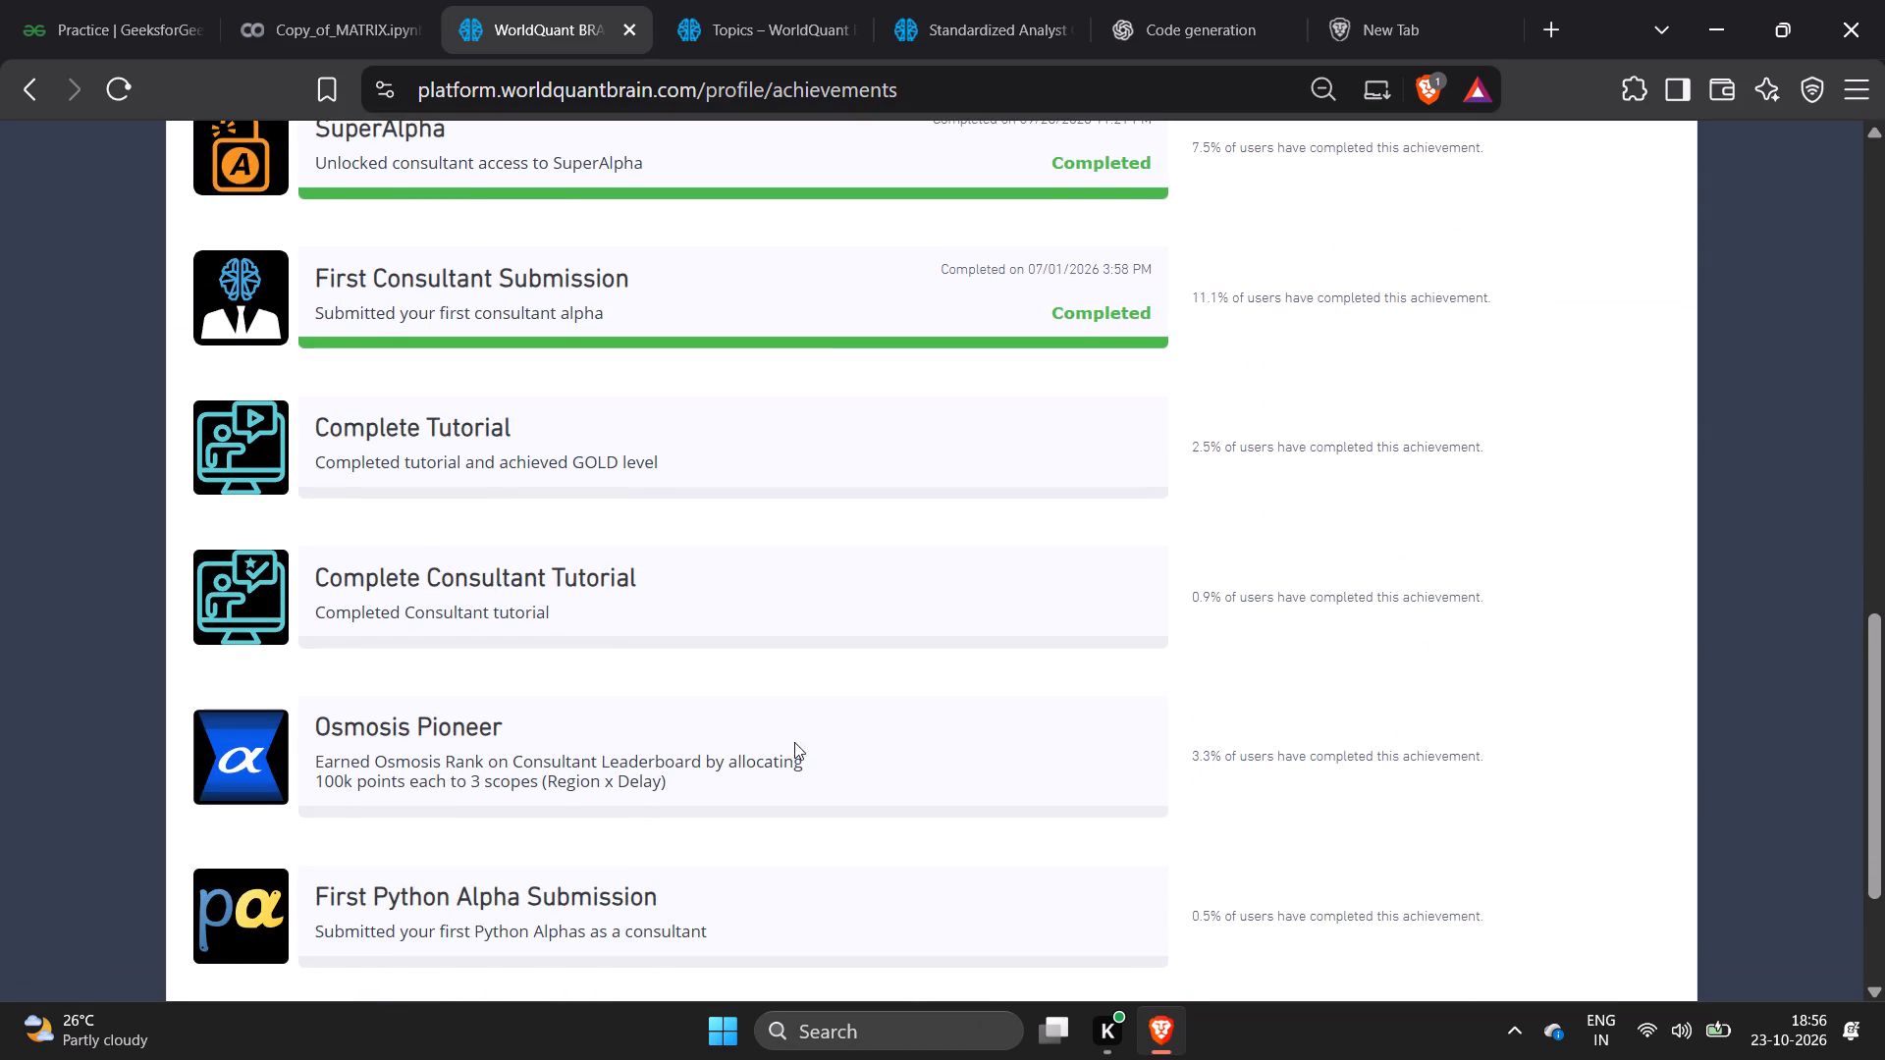
scroll(721, 710, down, 4)
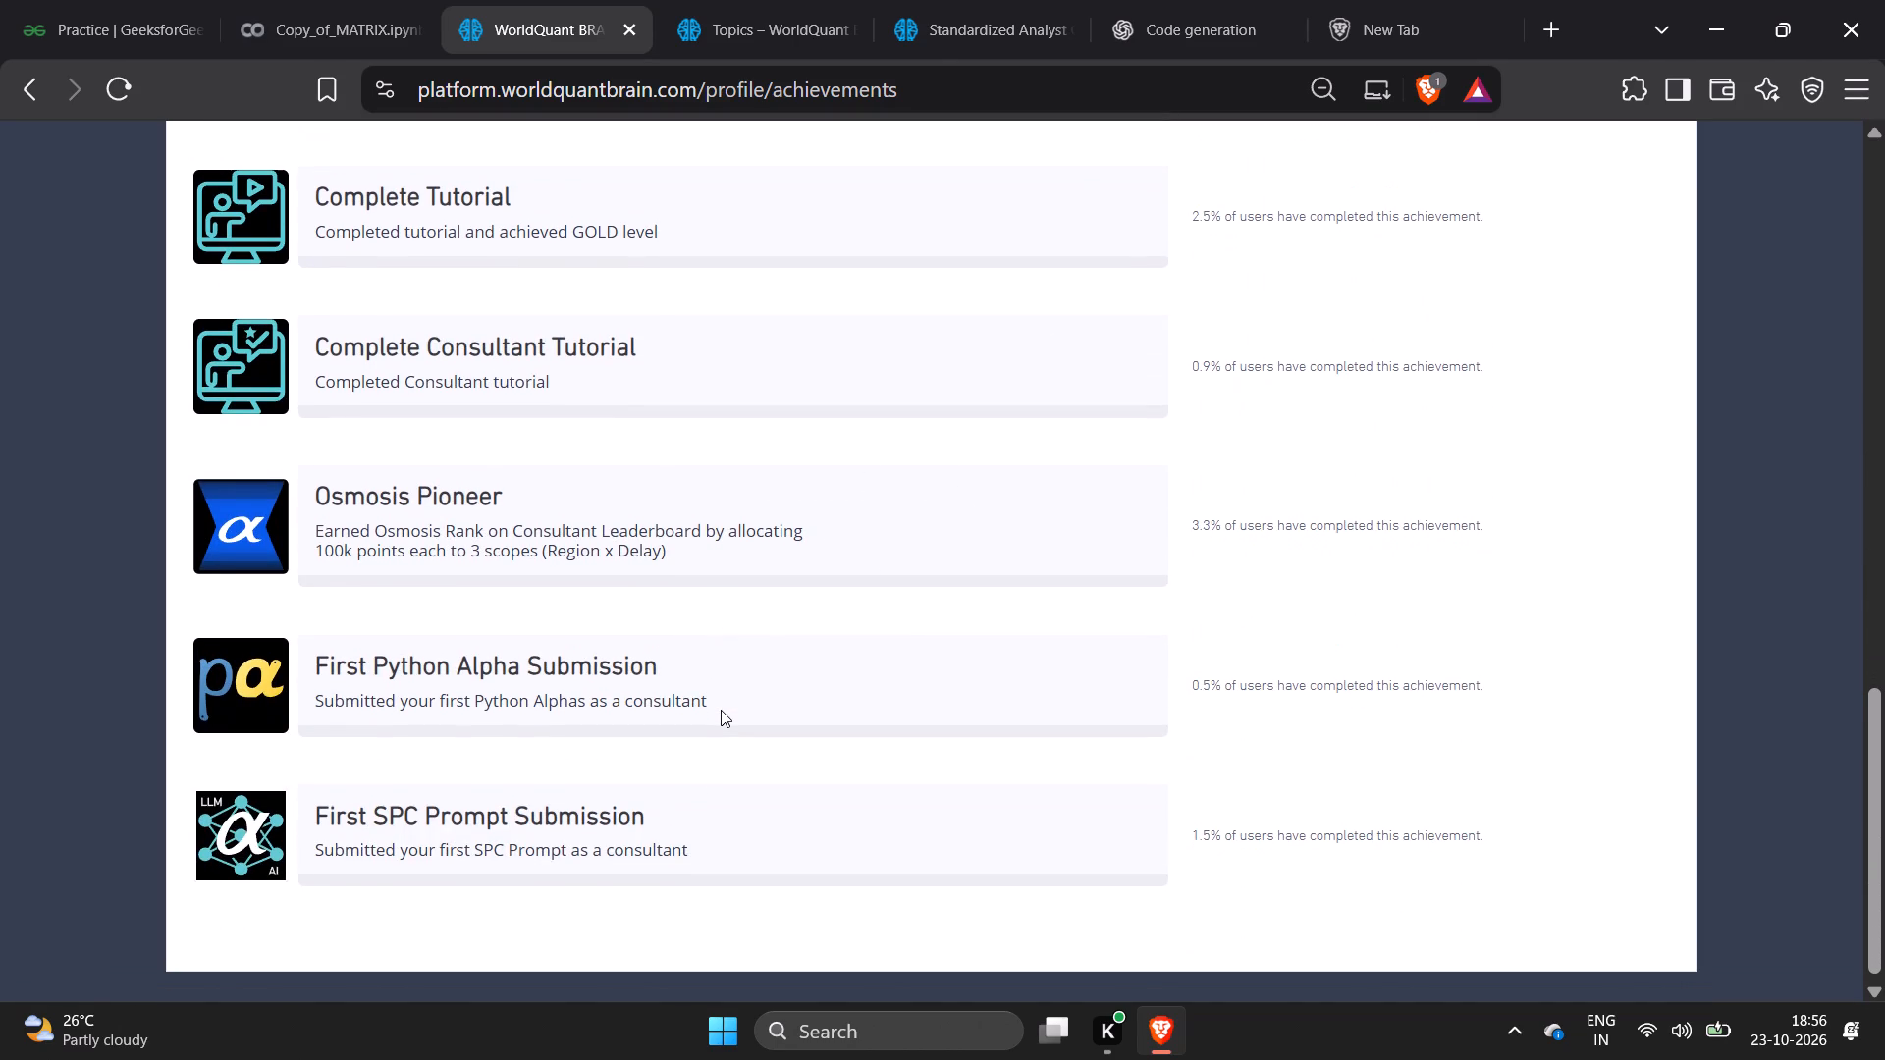
scroll(721, 710, up, 20)
scroll(721, 710, up, 4)
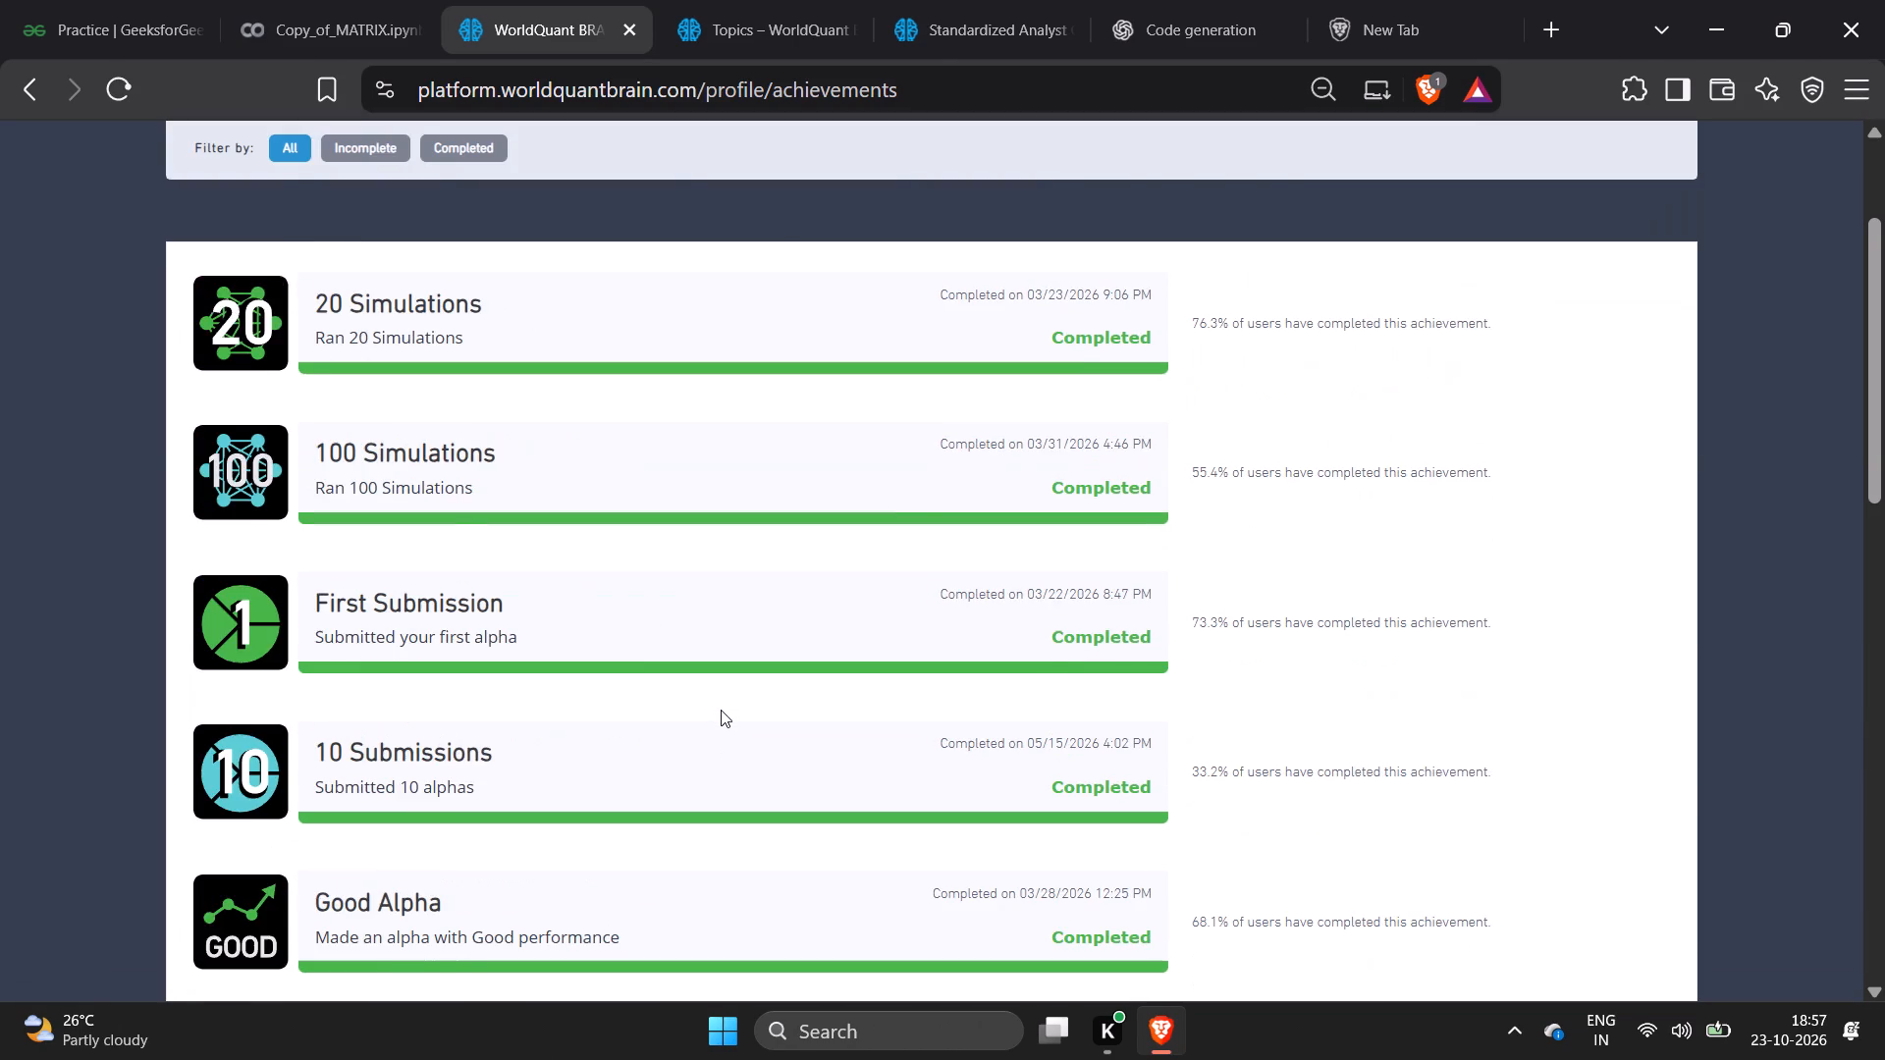
Return to the Simulate page.
click(272, 138)
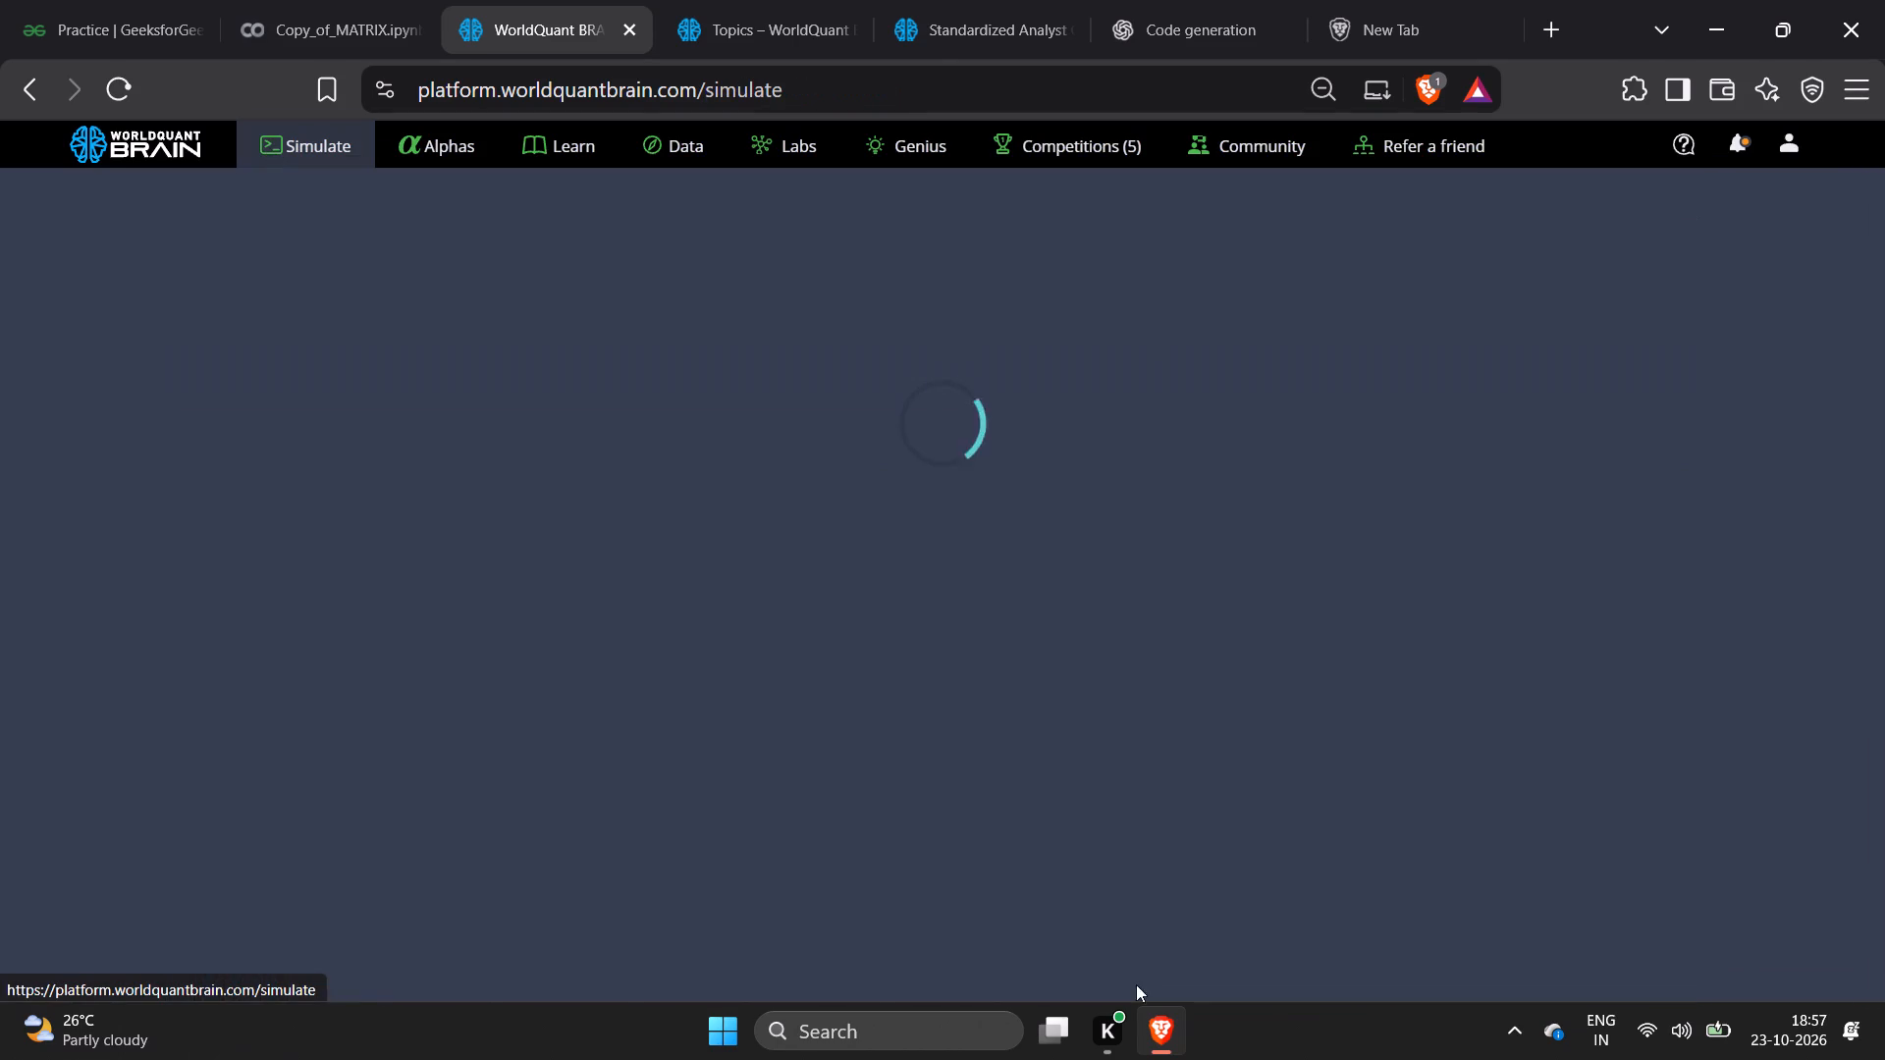
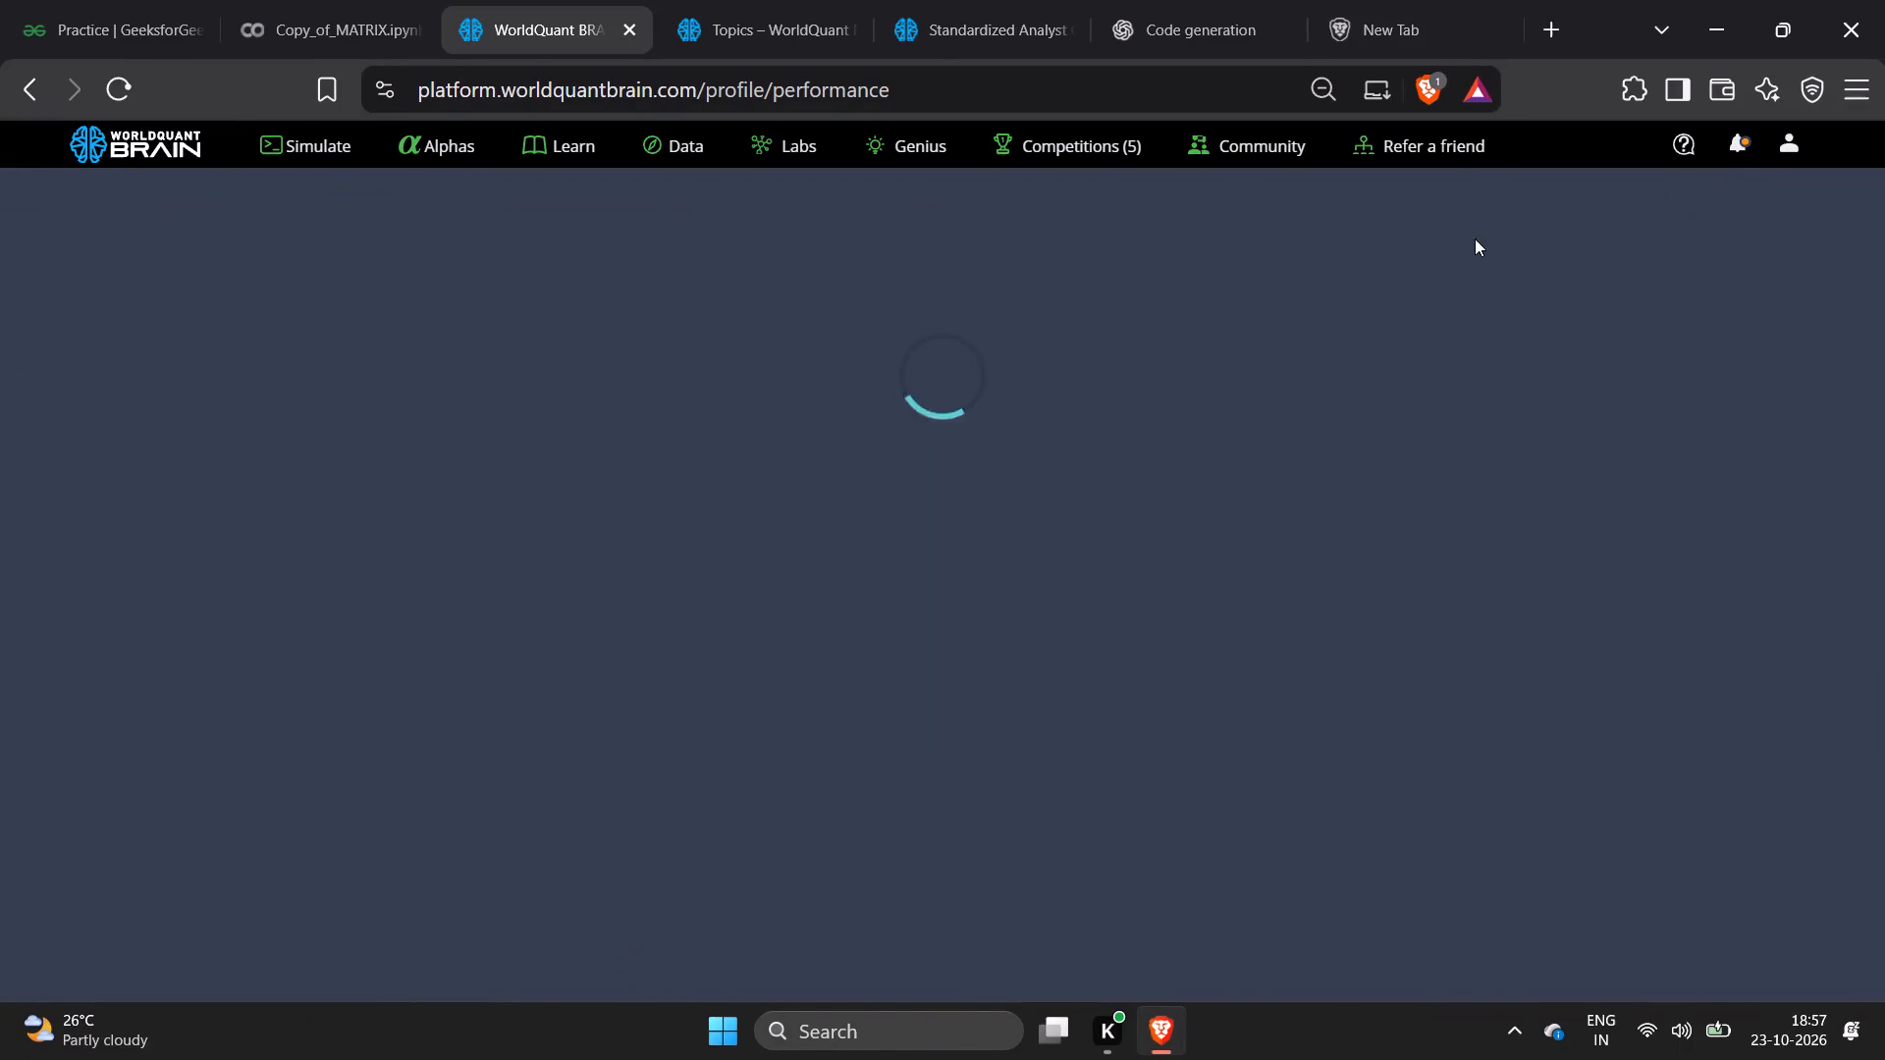
Open the profile's Referral Tracker to view the list of referred users.
scroll(1256, 354, down, 1)
click(1288, 249)
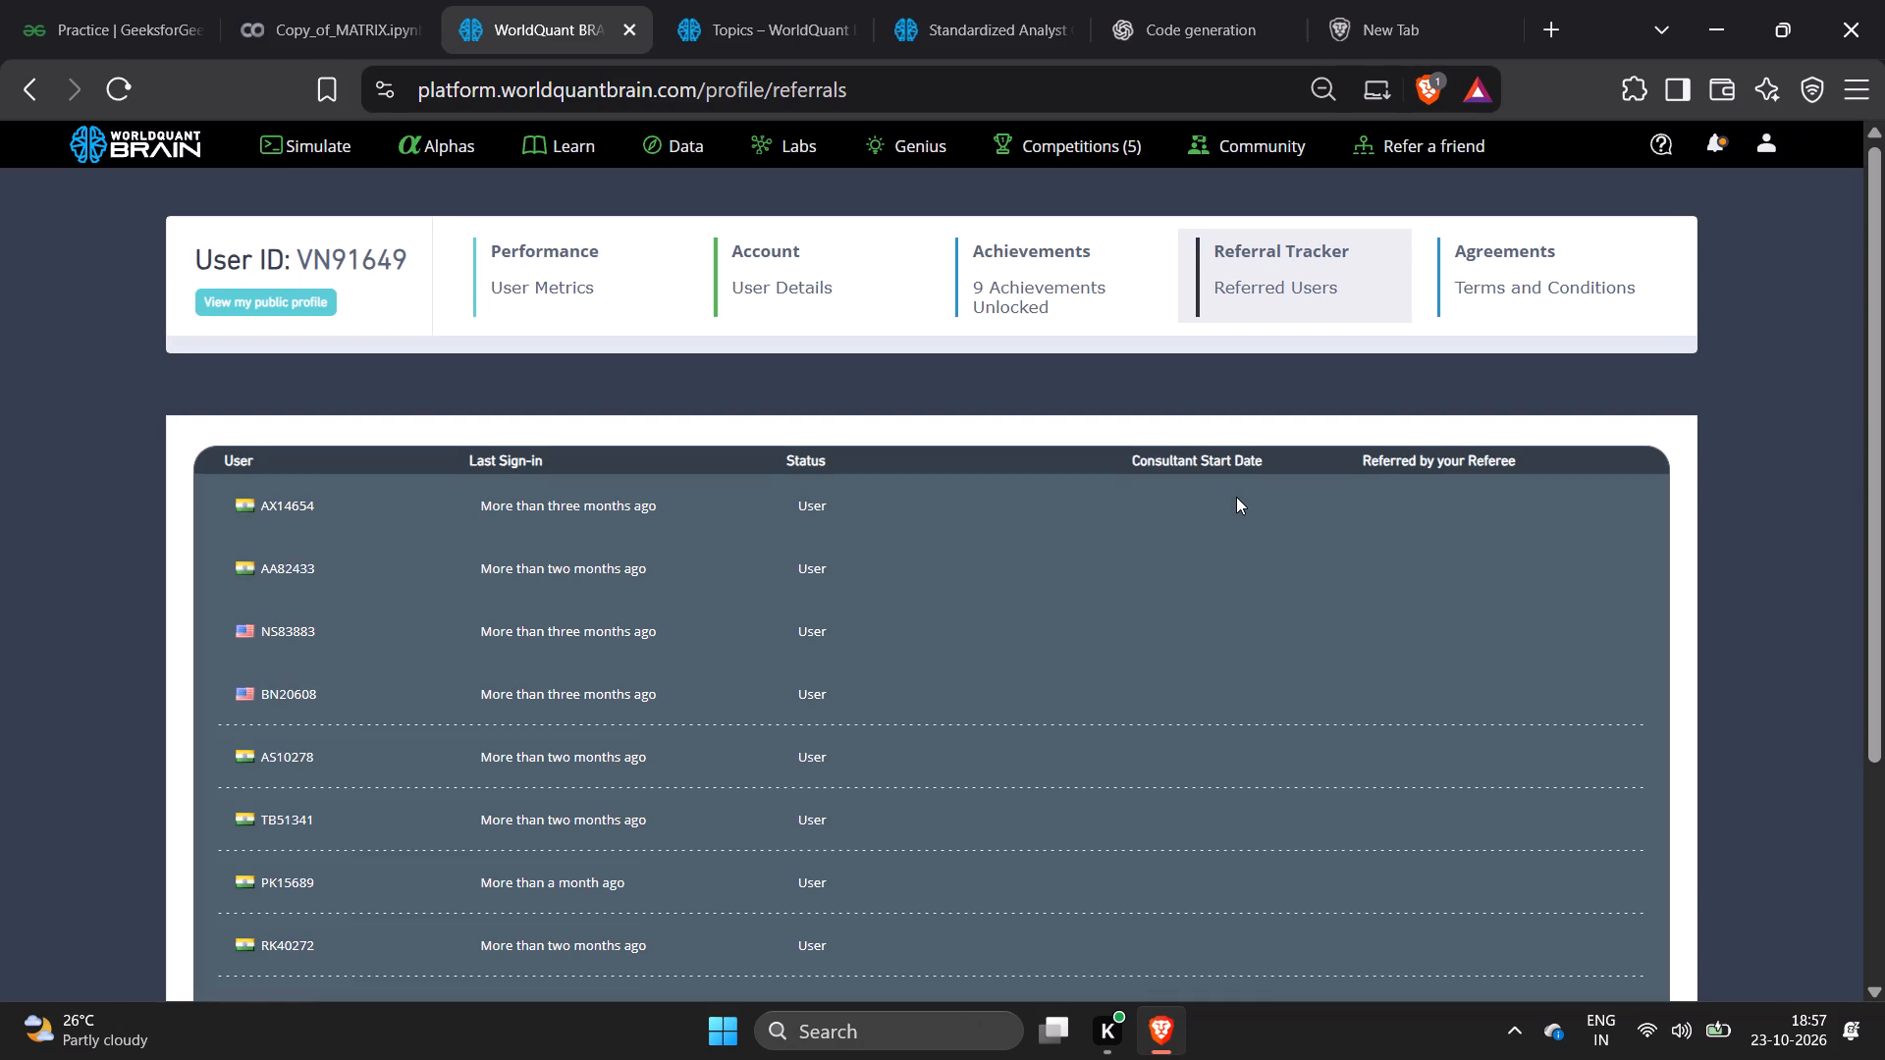
Examine the last sign-in and status of referred users on both pages of the list, returning to the first page.
scroll(1236, 497, down, 1)
scroll(1084, 545, down, 1)
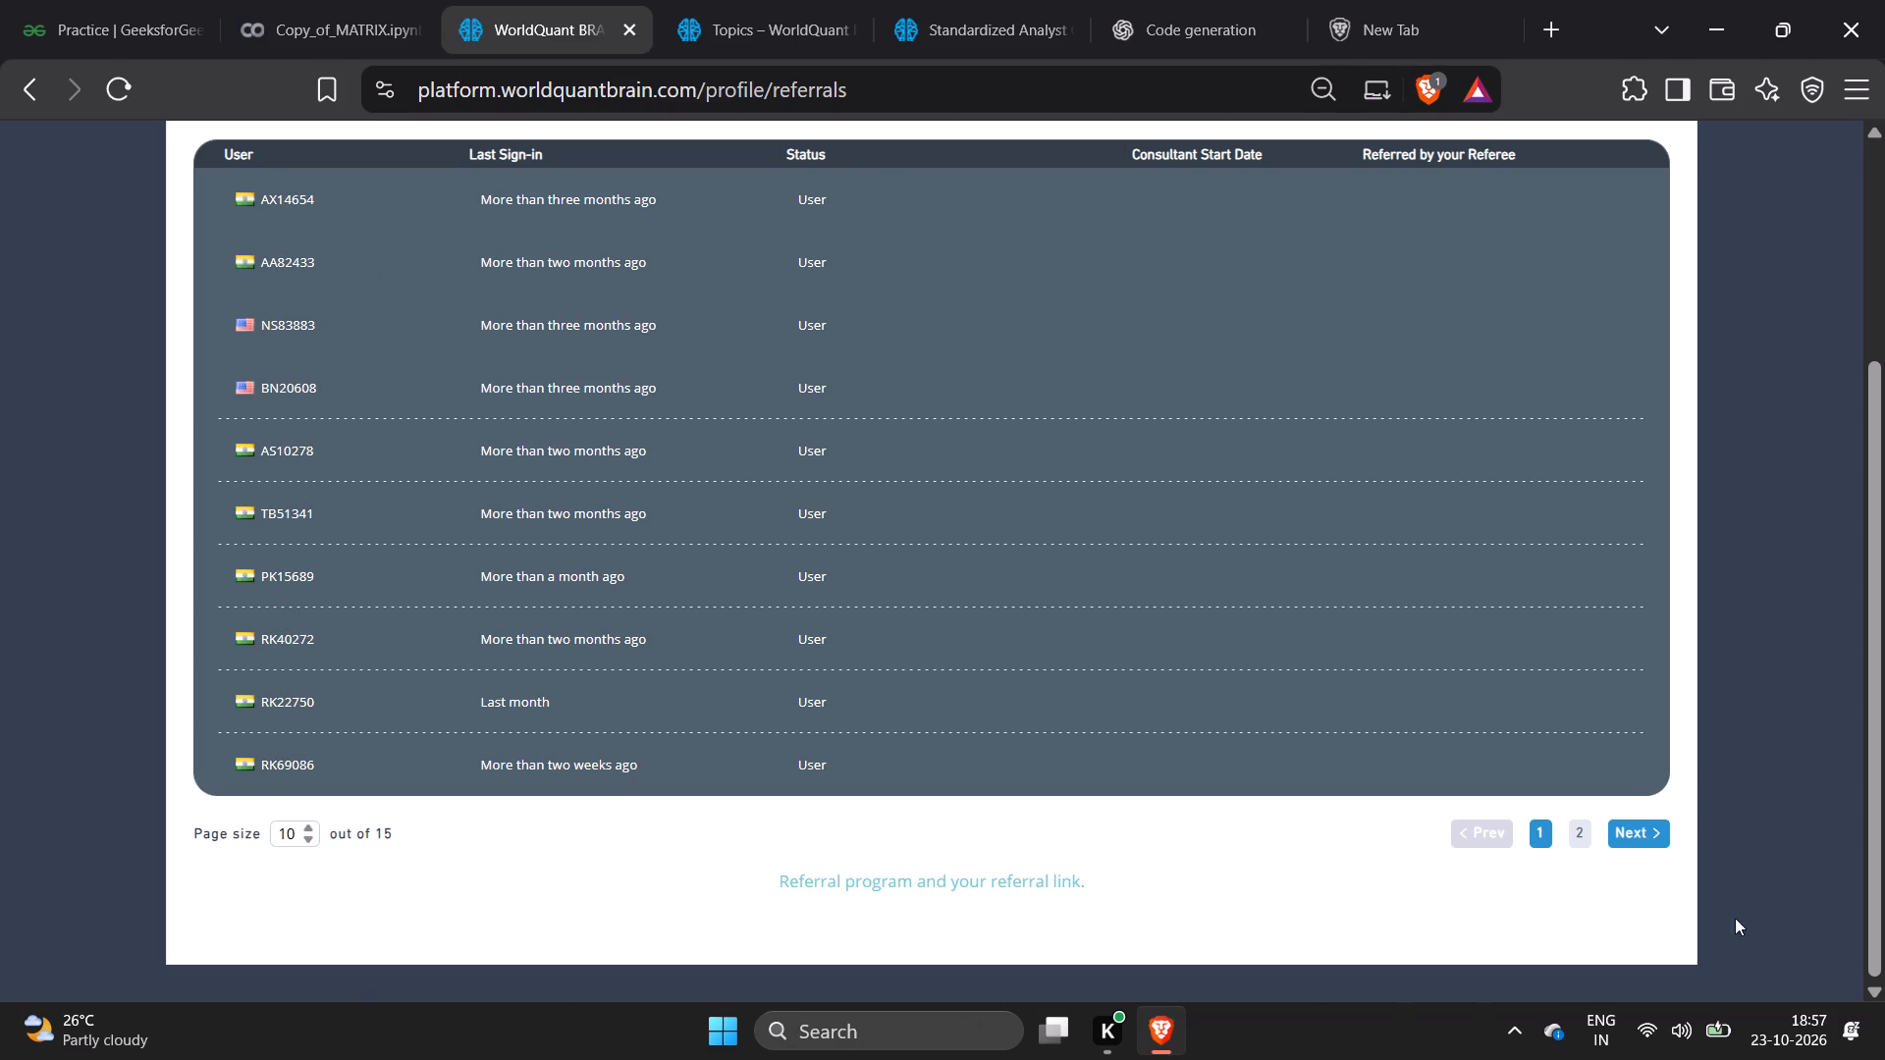
click(1638, 824)
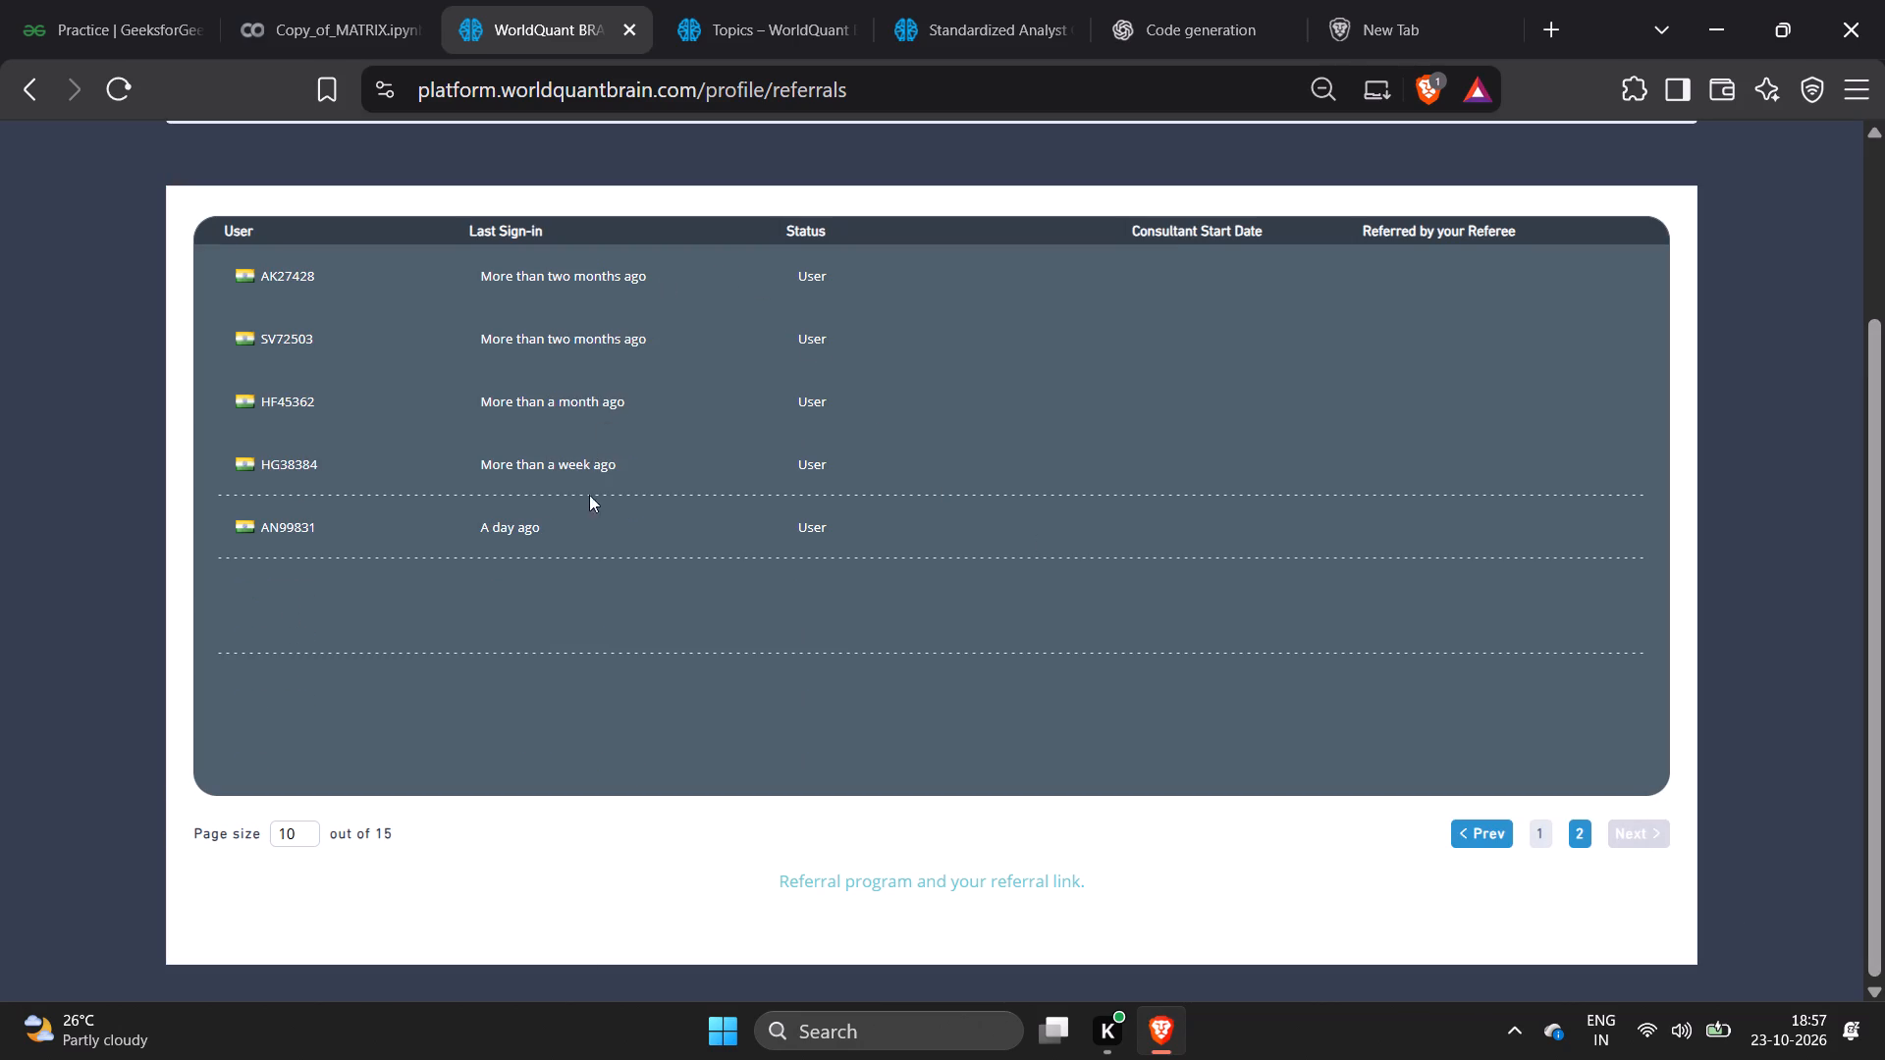
click(1459, 834)
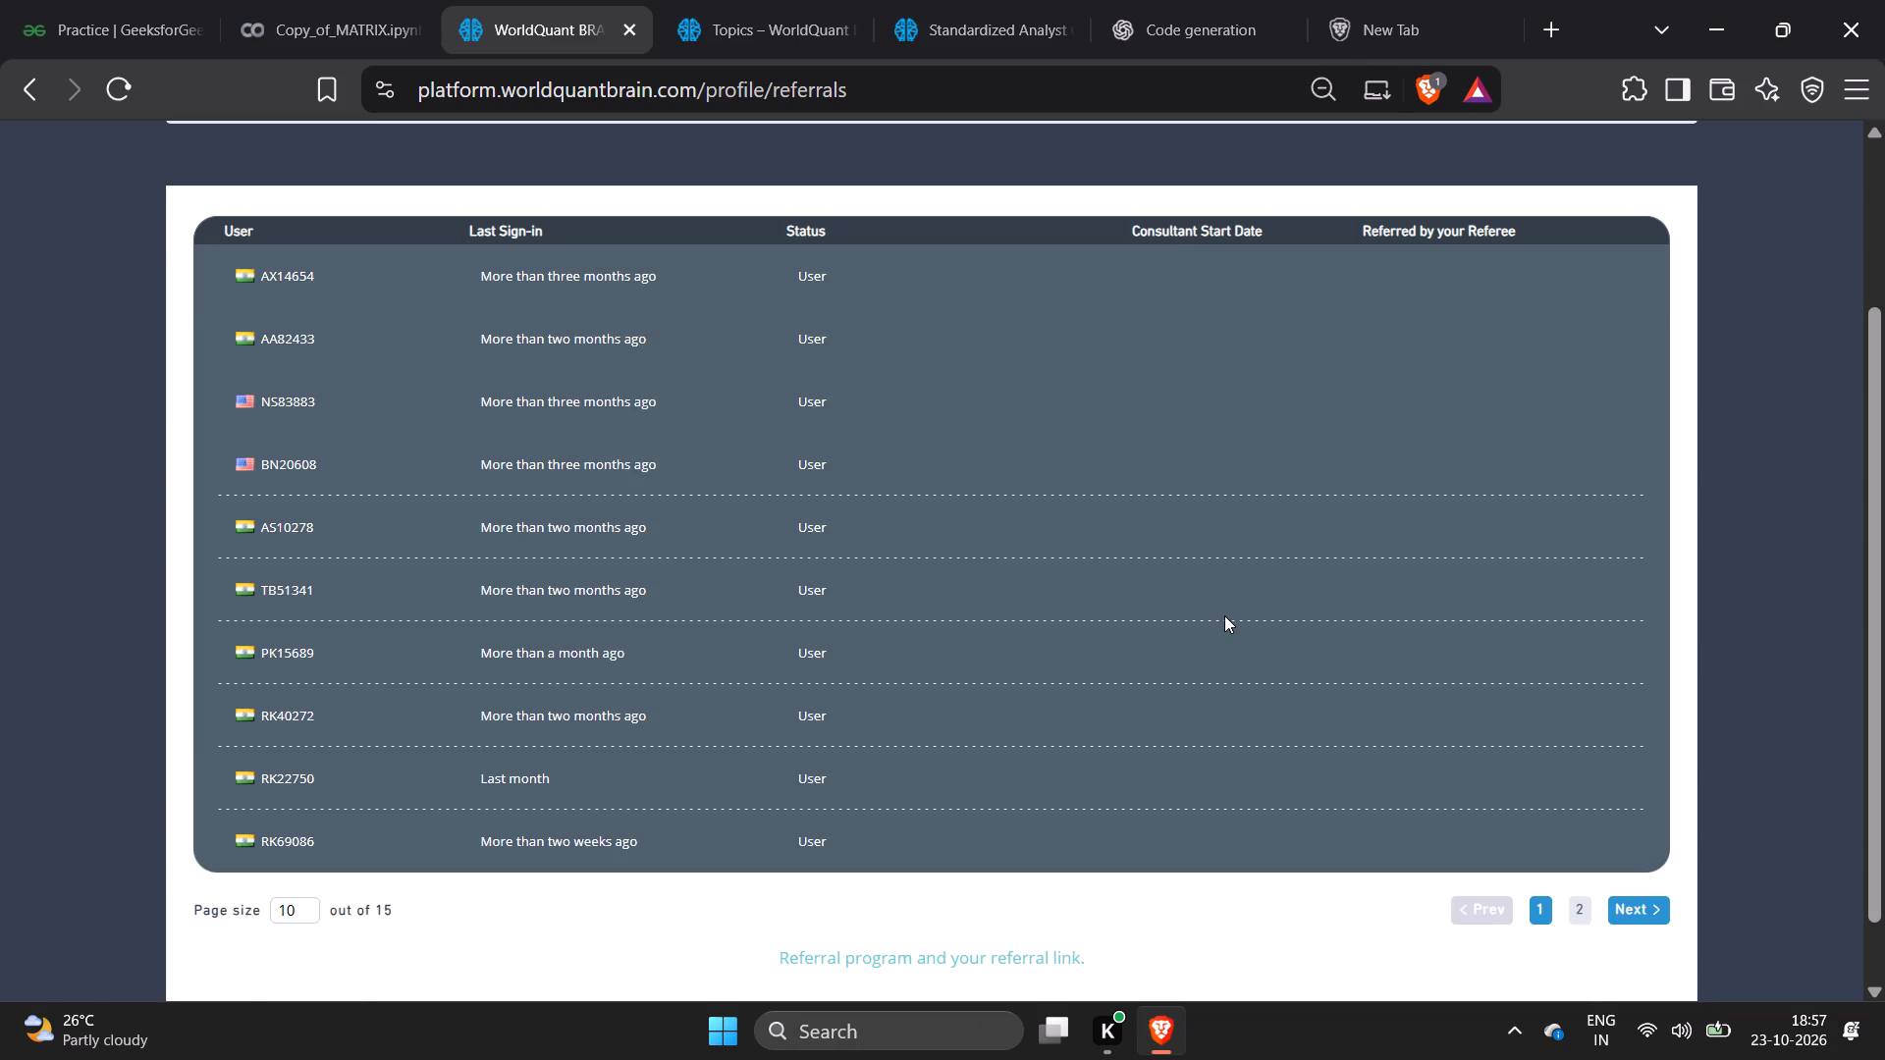
Capture a screenshot snippet of the User, Last Sign-in and Status columns covering the first seven referred users.
scroll(1224, 615, up, 1)
key(Print)
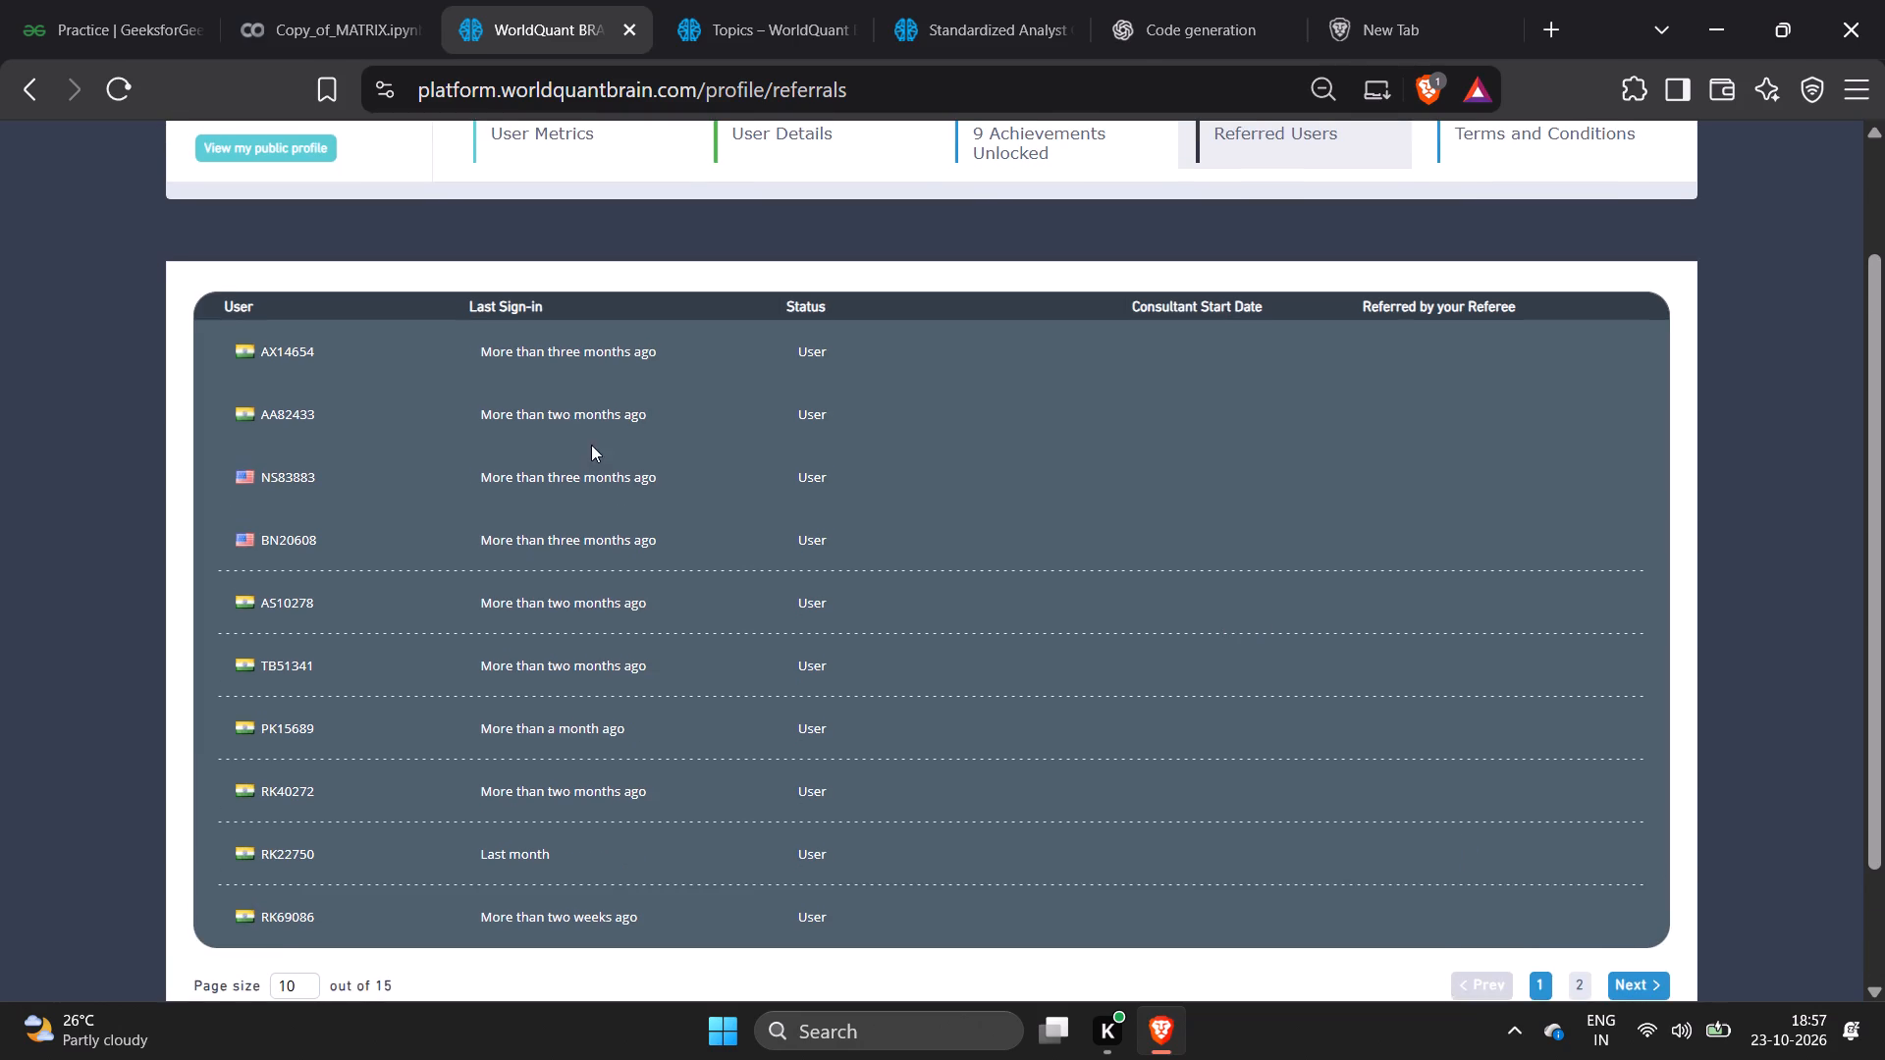
drag(186, 305, 886, 783)
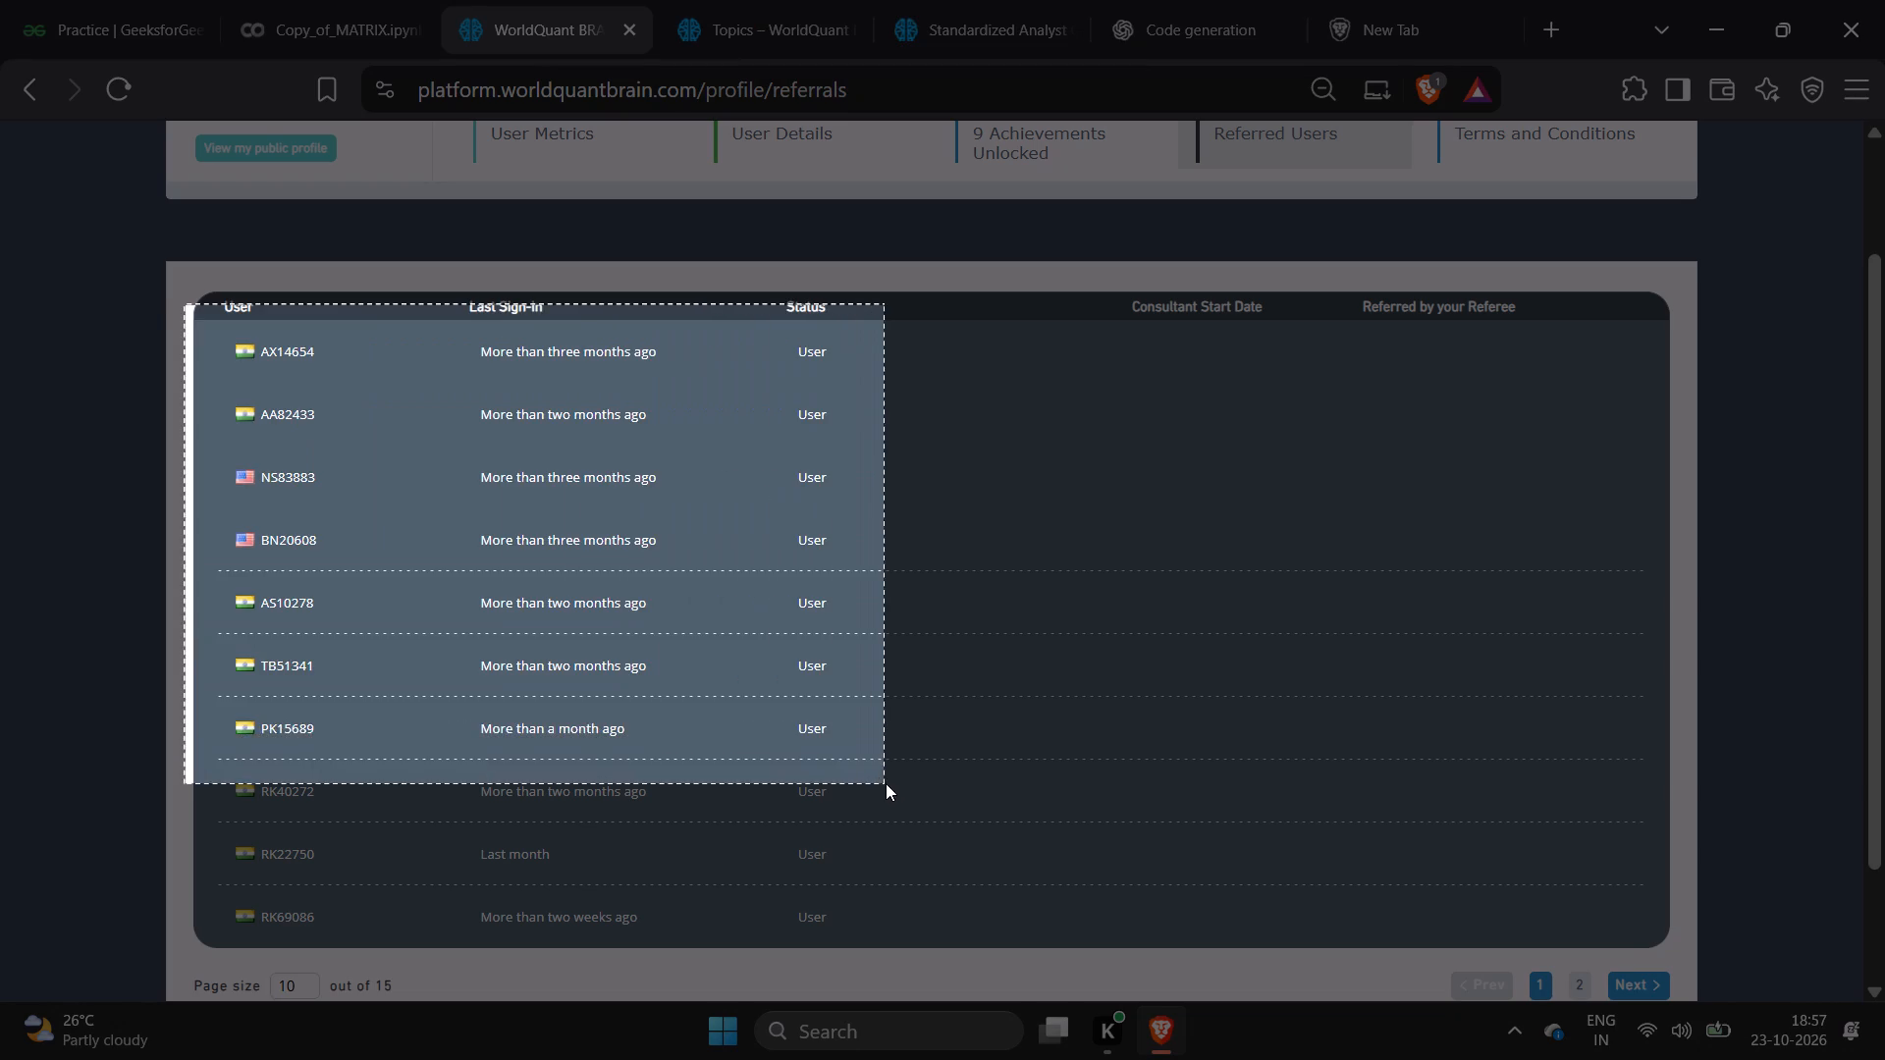
drag(886, 783, 886, 784)
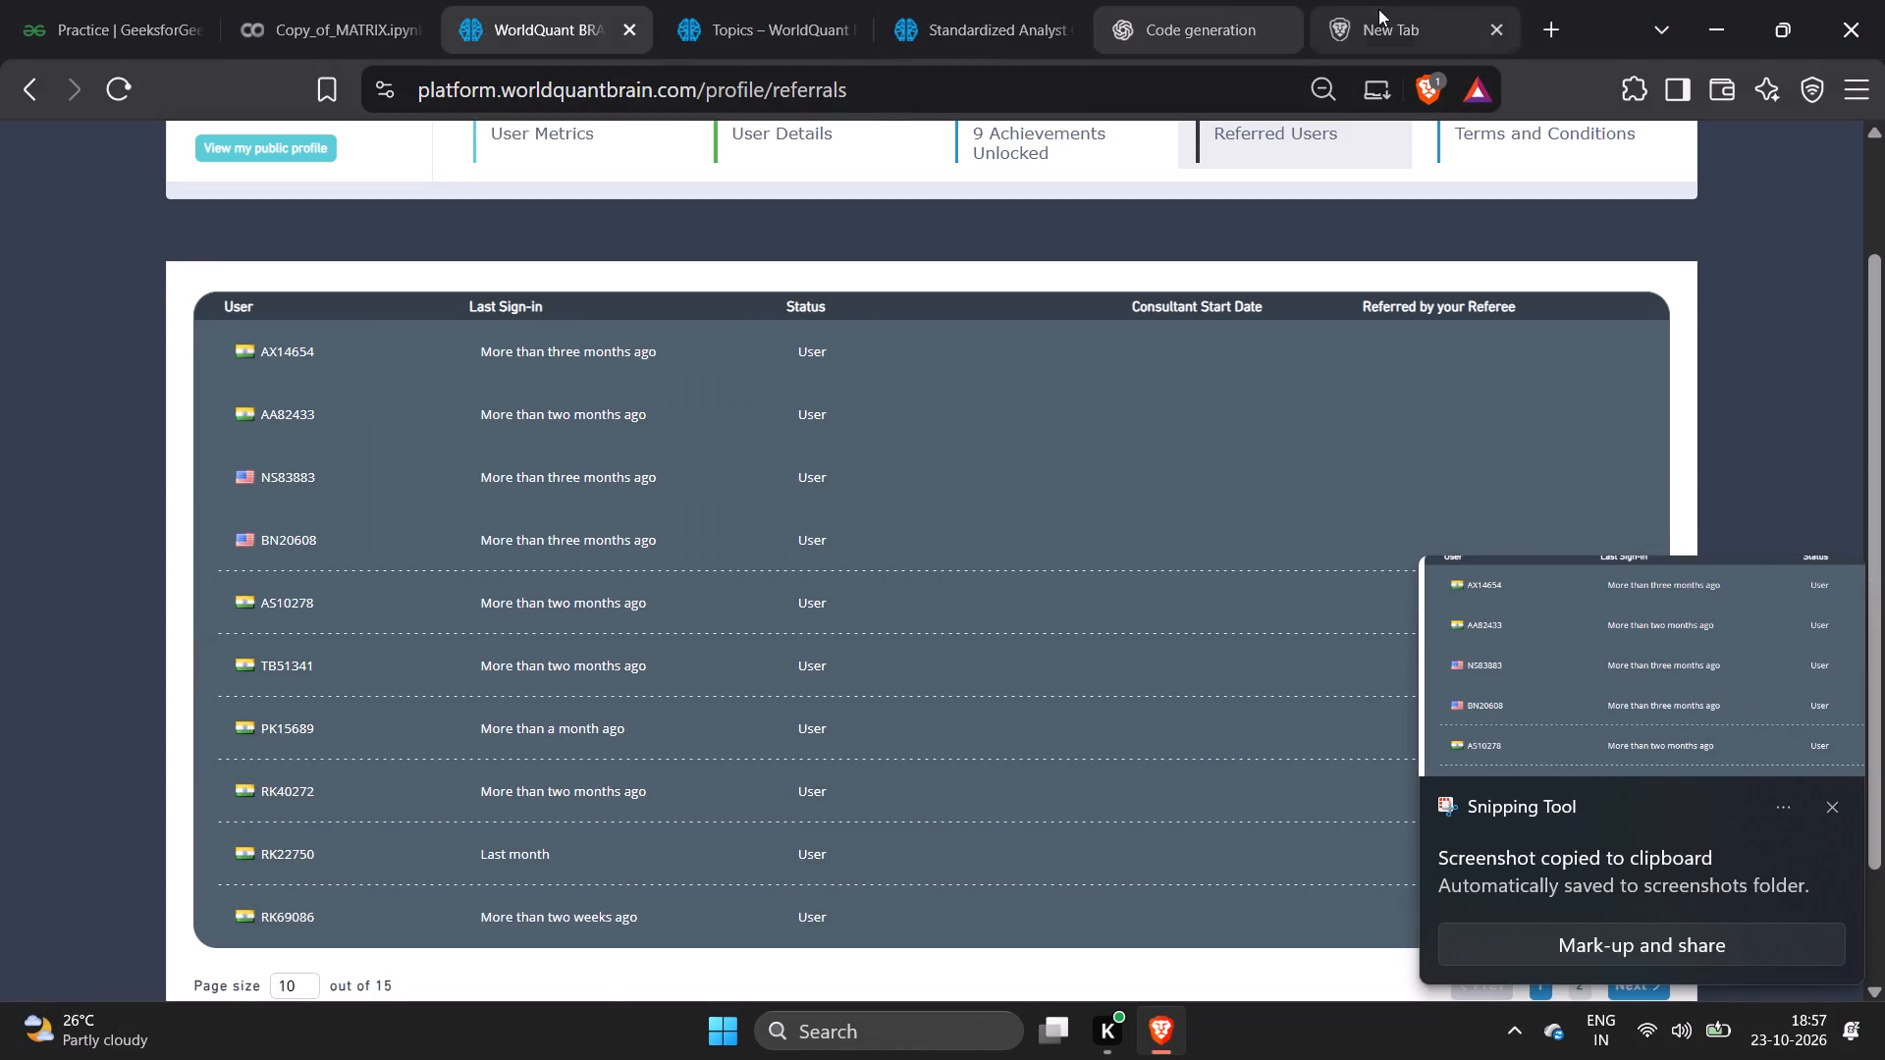
Switch to the empty new tab and start entering a web address there.
click(1386, 9)
click(853, 87)
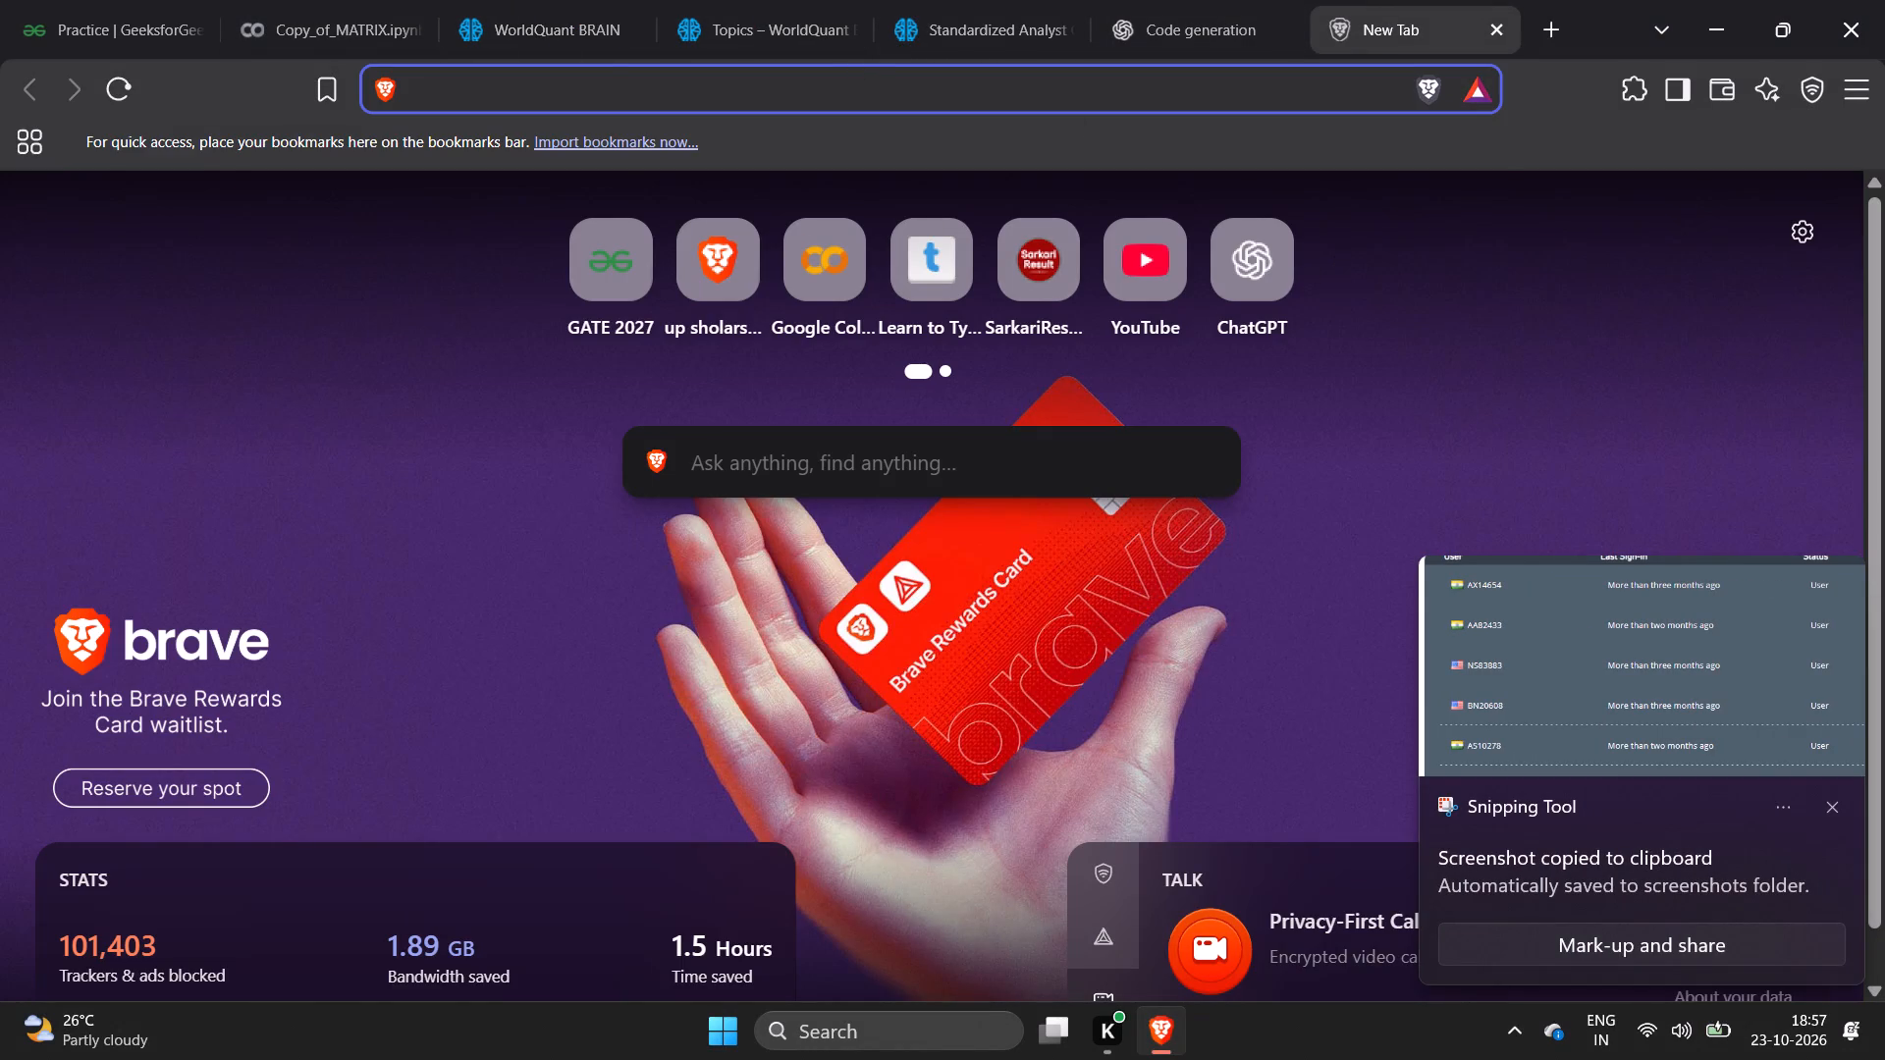
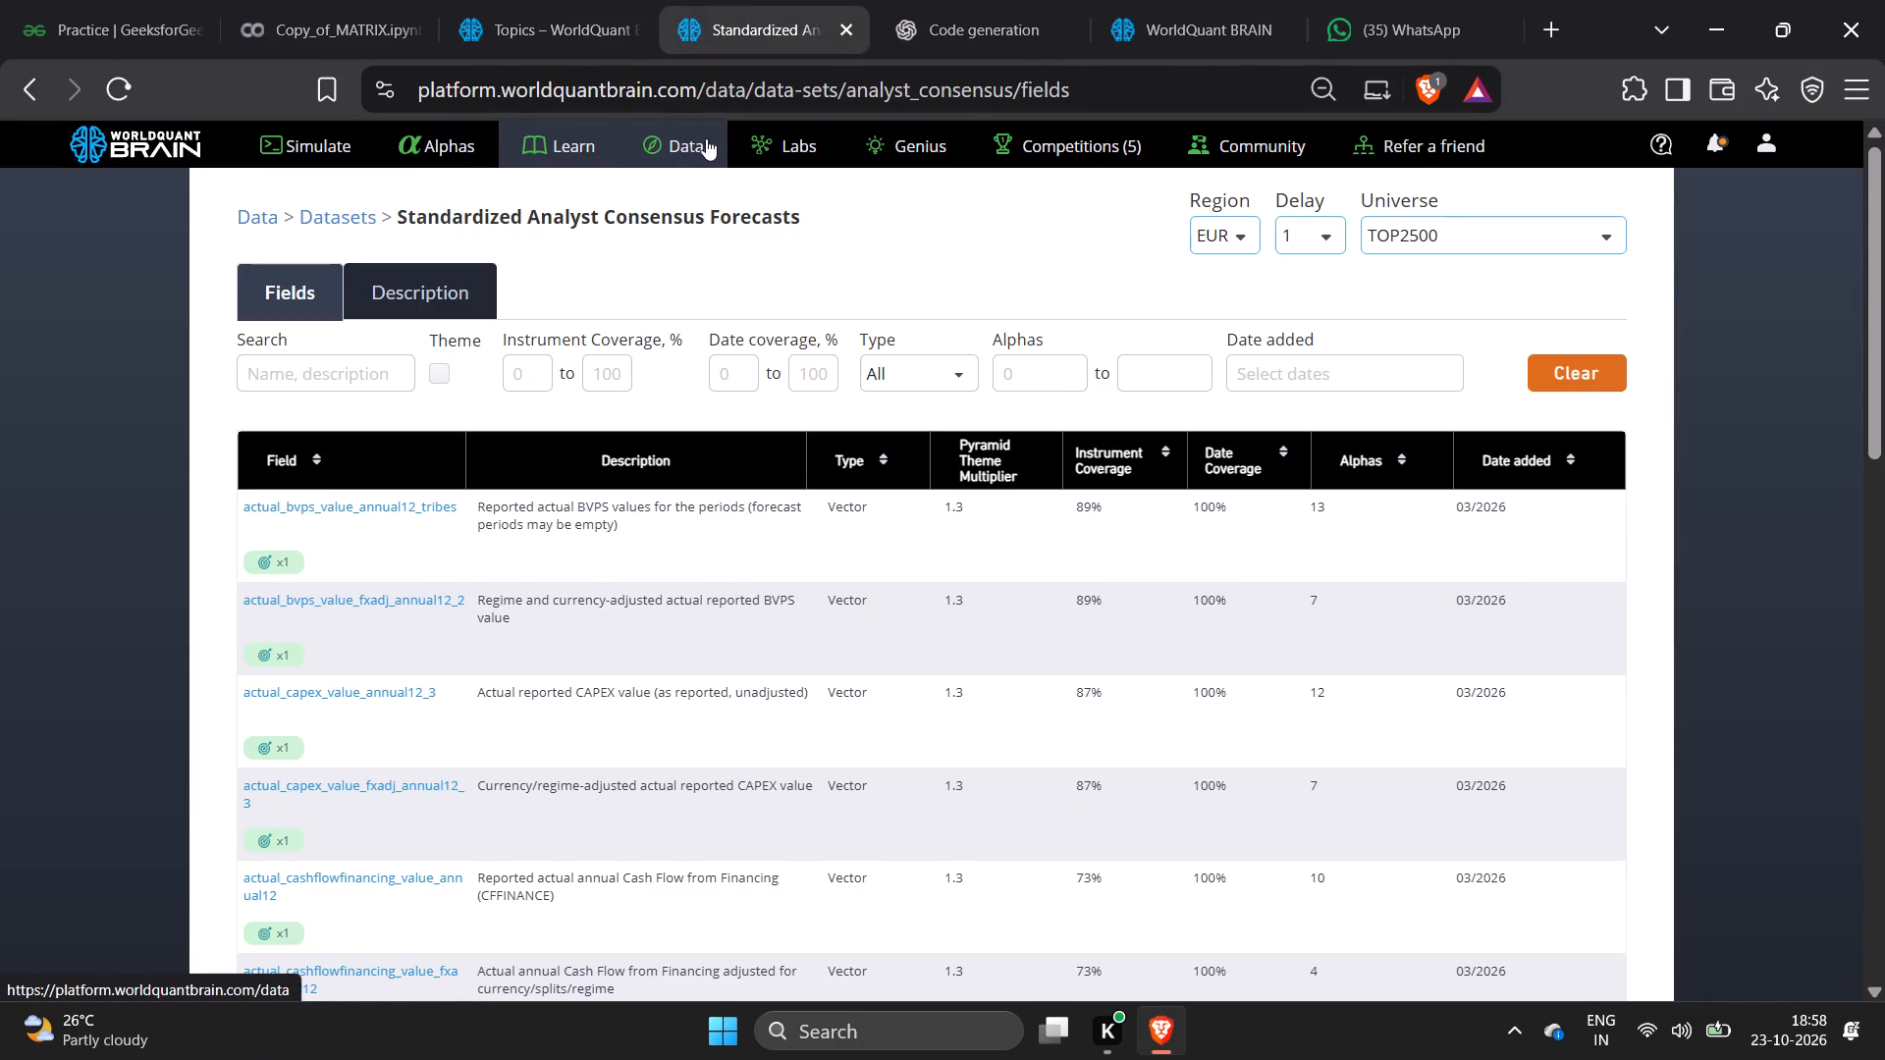
Open the Genius page to check the current quarter's level and eligibility criteria.
click(928, 152)
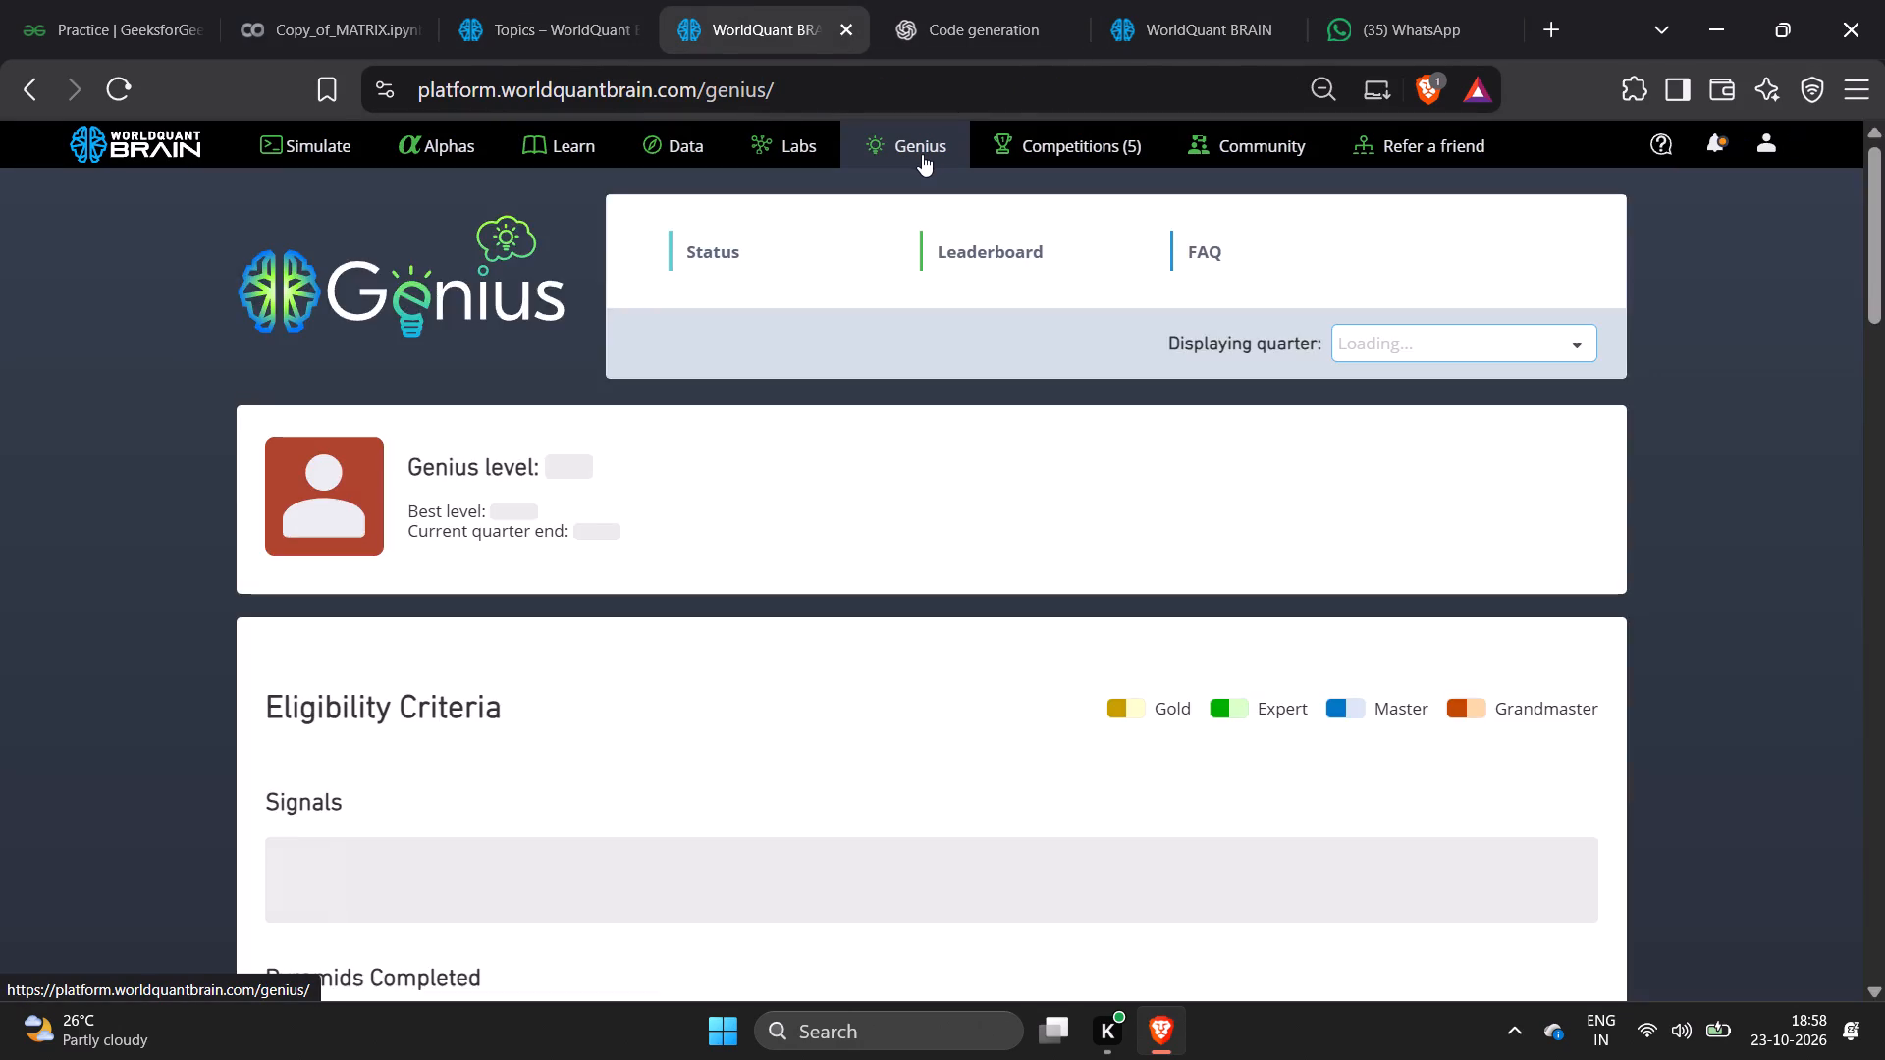
scroll(928, 504, down, 1)
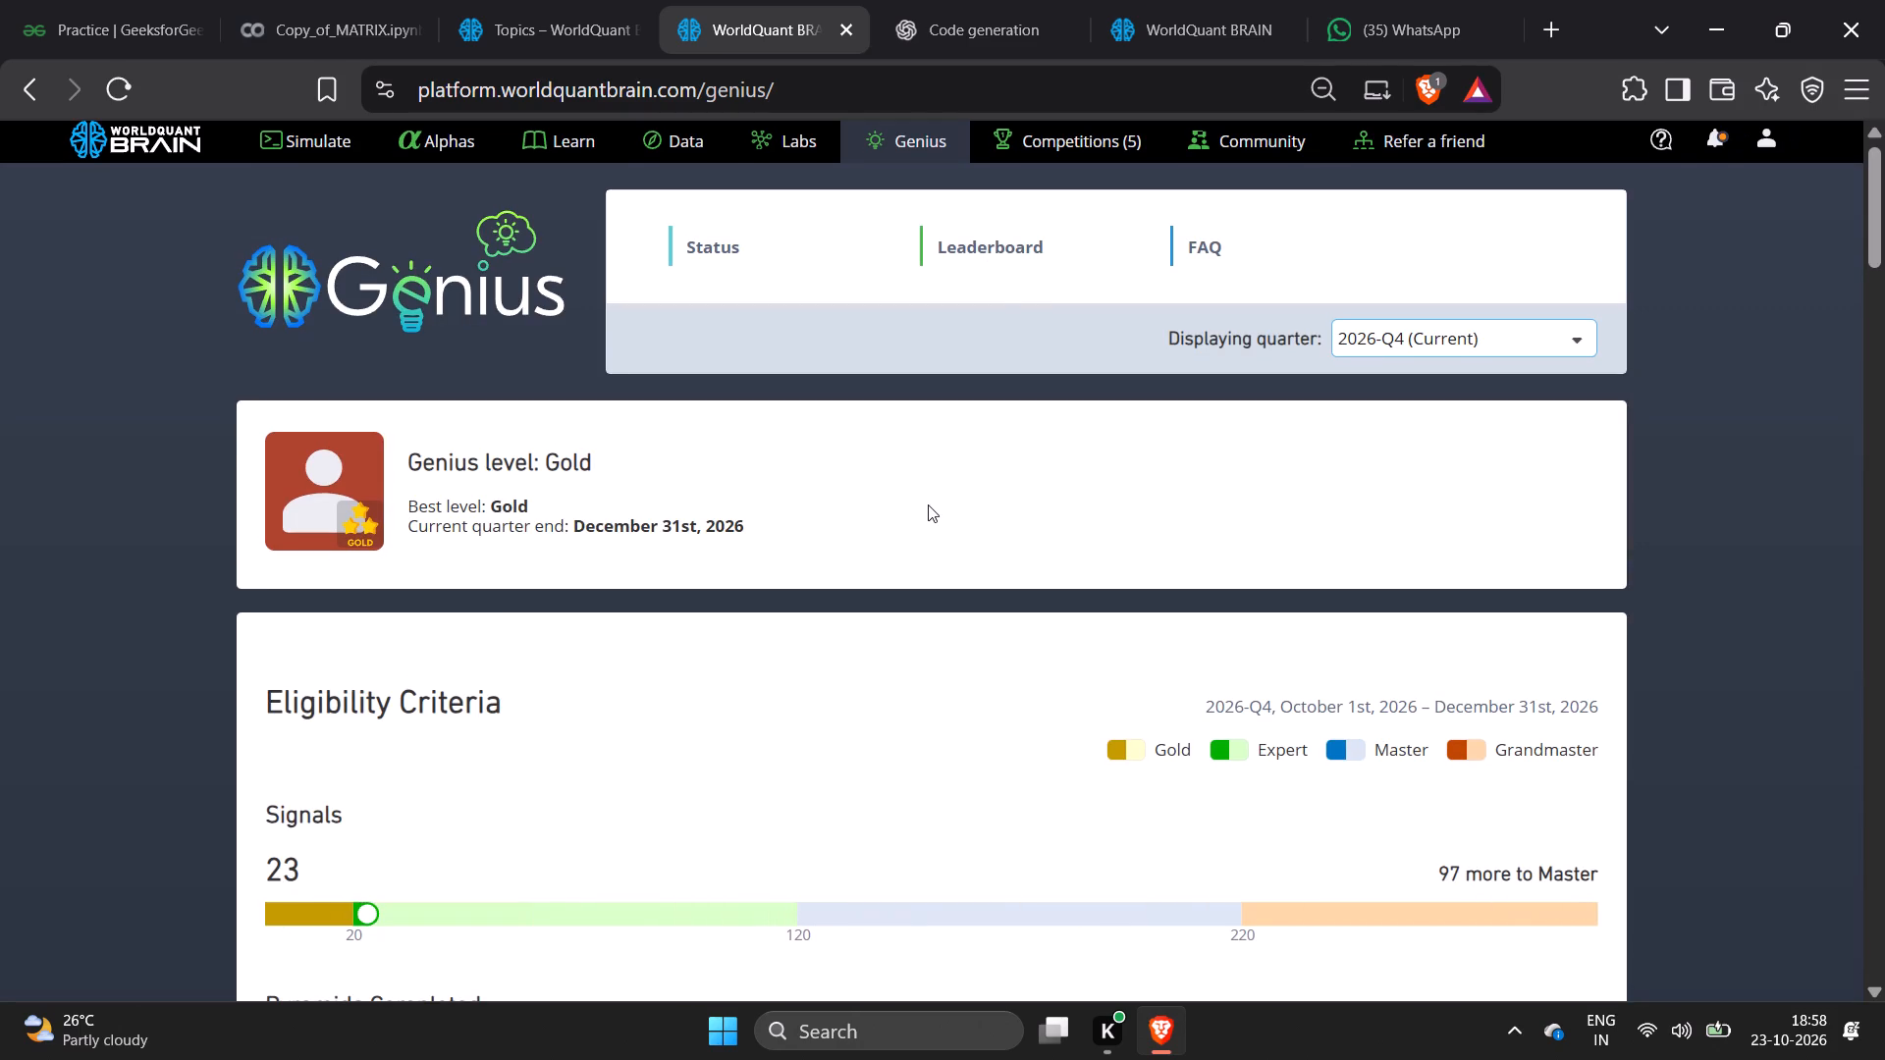
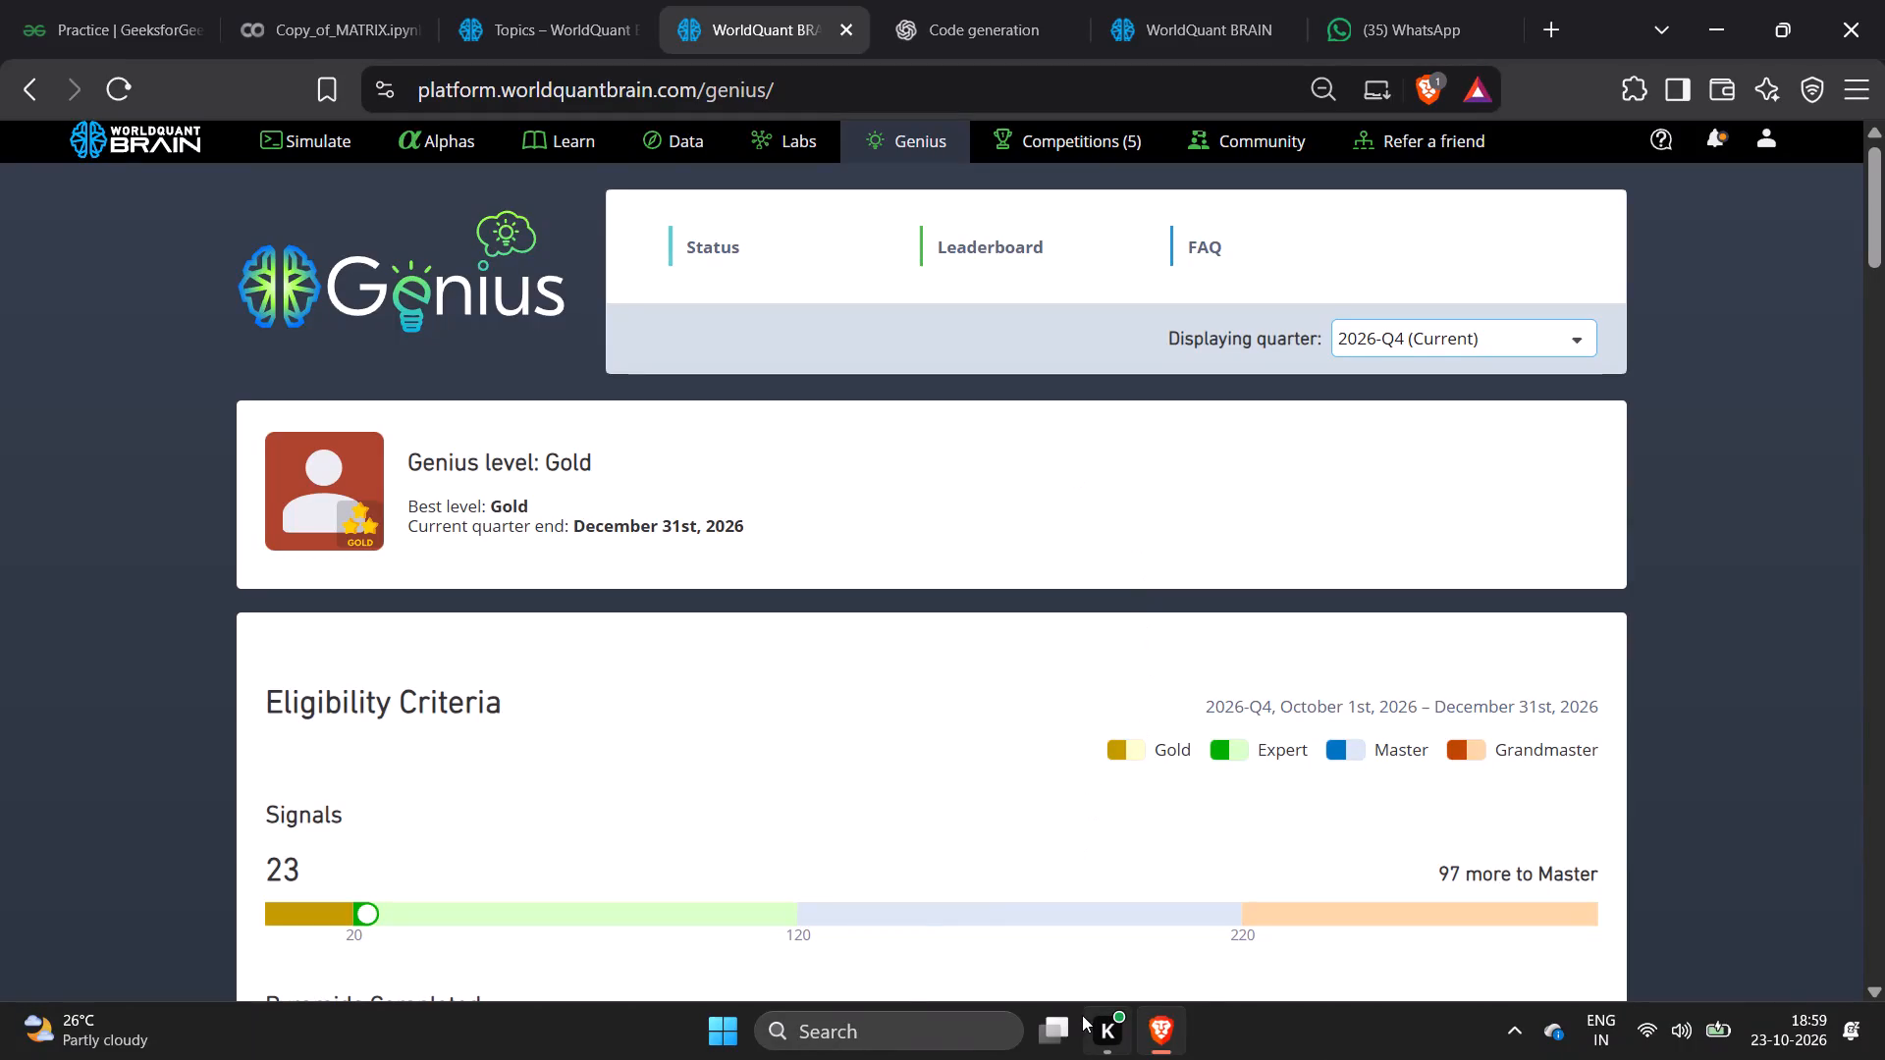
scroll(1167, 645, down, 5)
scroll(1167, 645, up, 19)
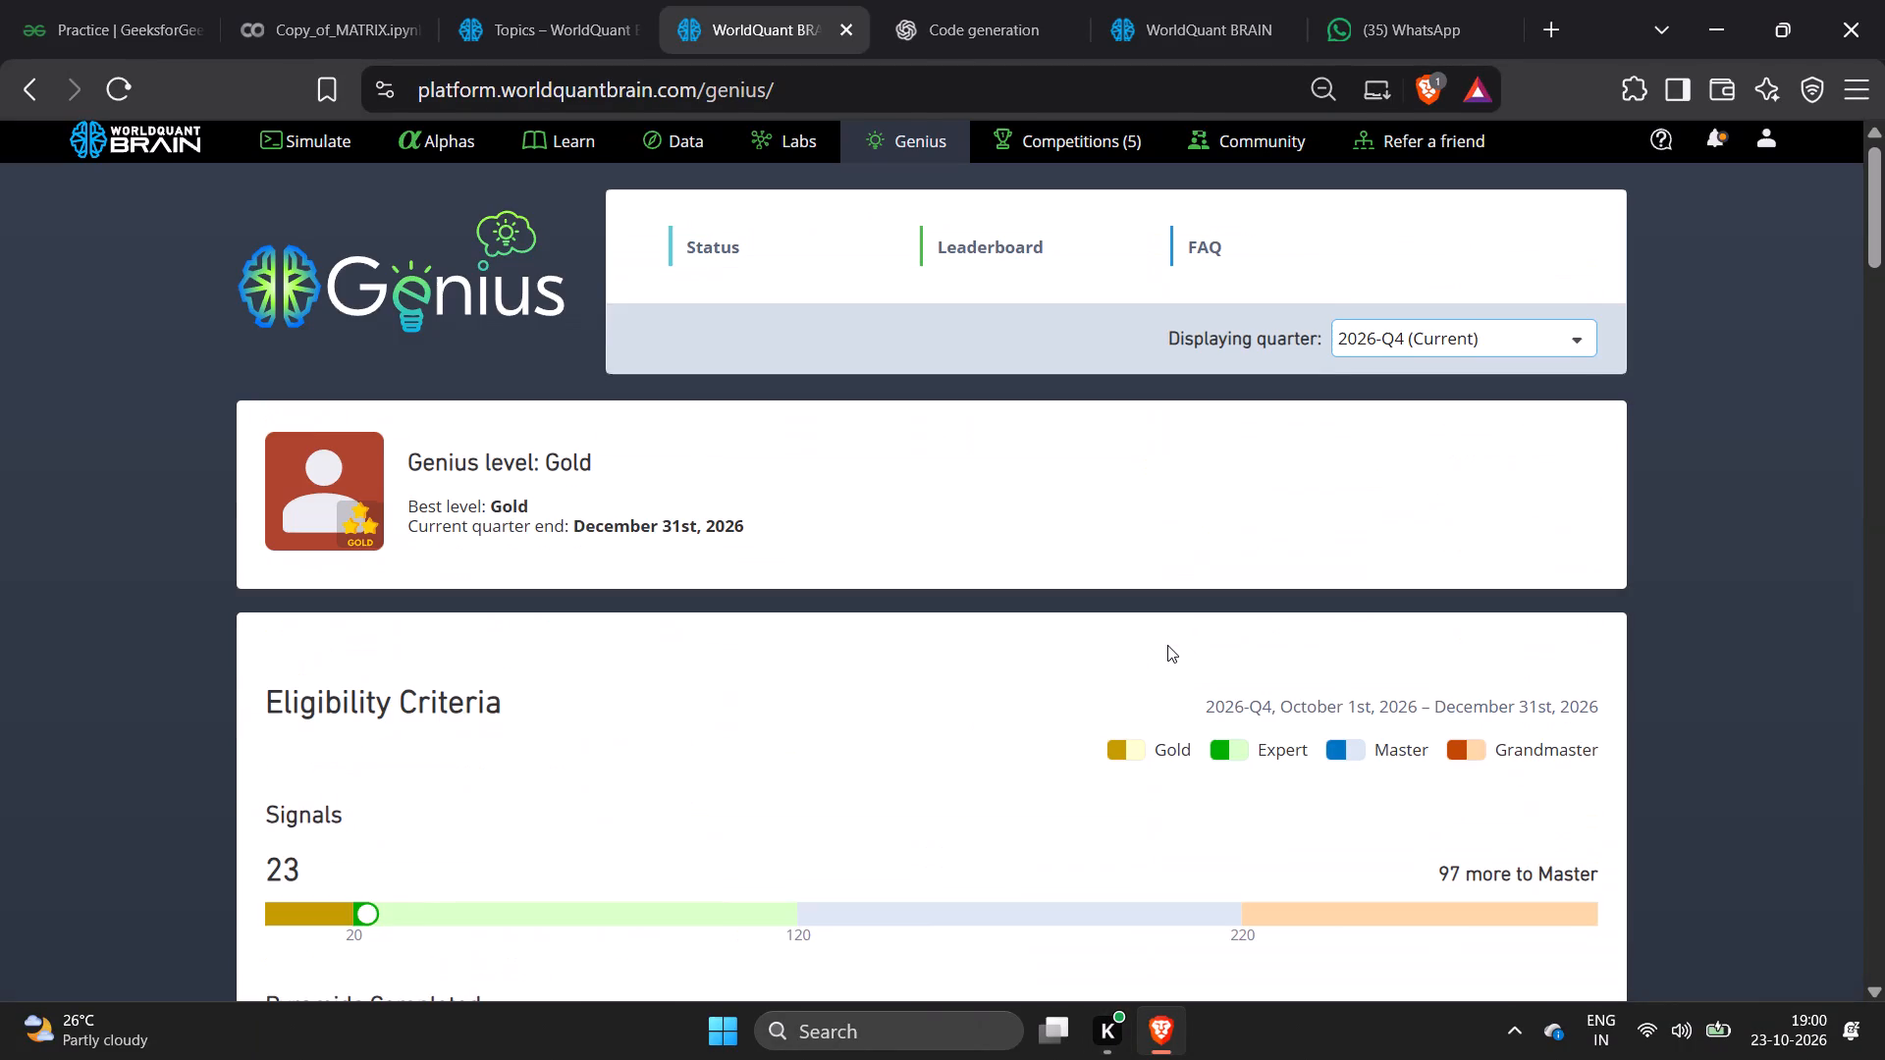
Open the Simulate page and show the results pane in place of the Consultant Tutorial.
click(339, 148)
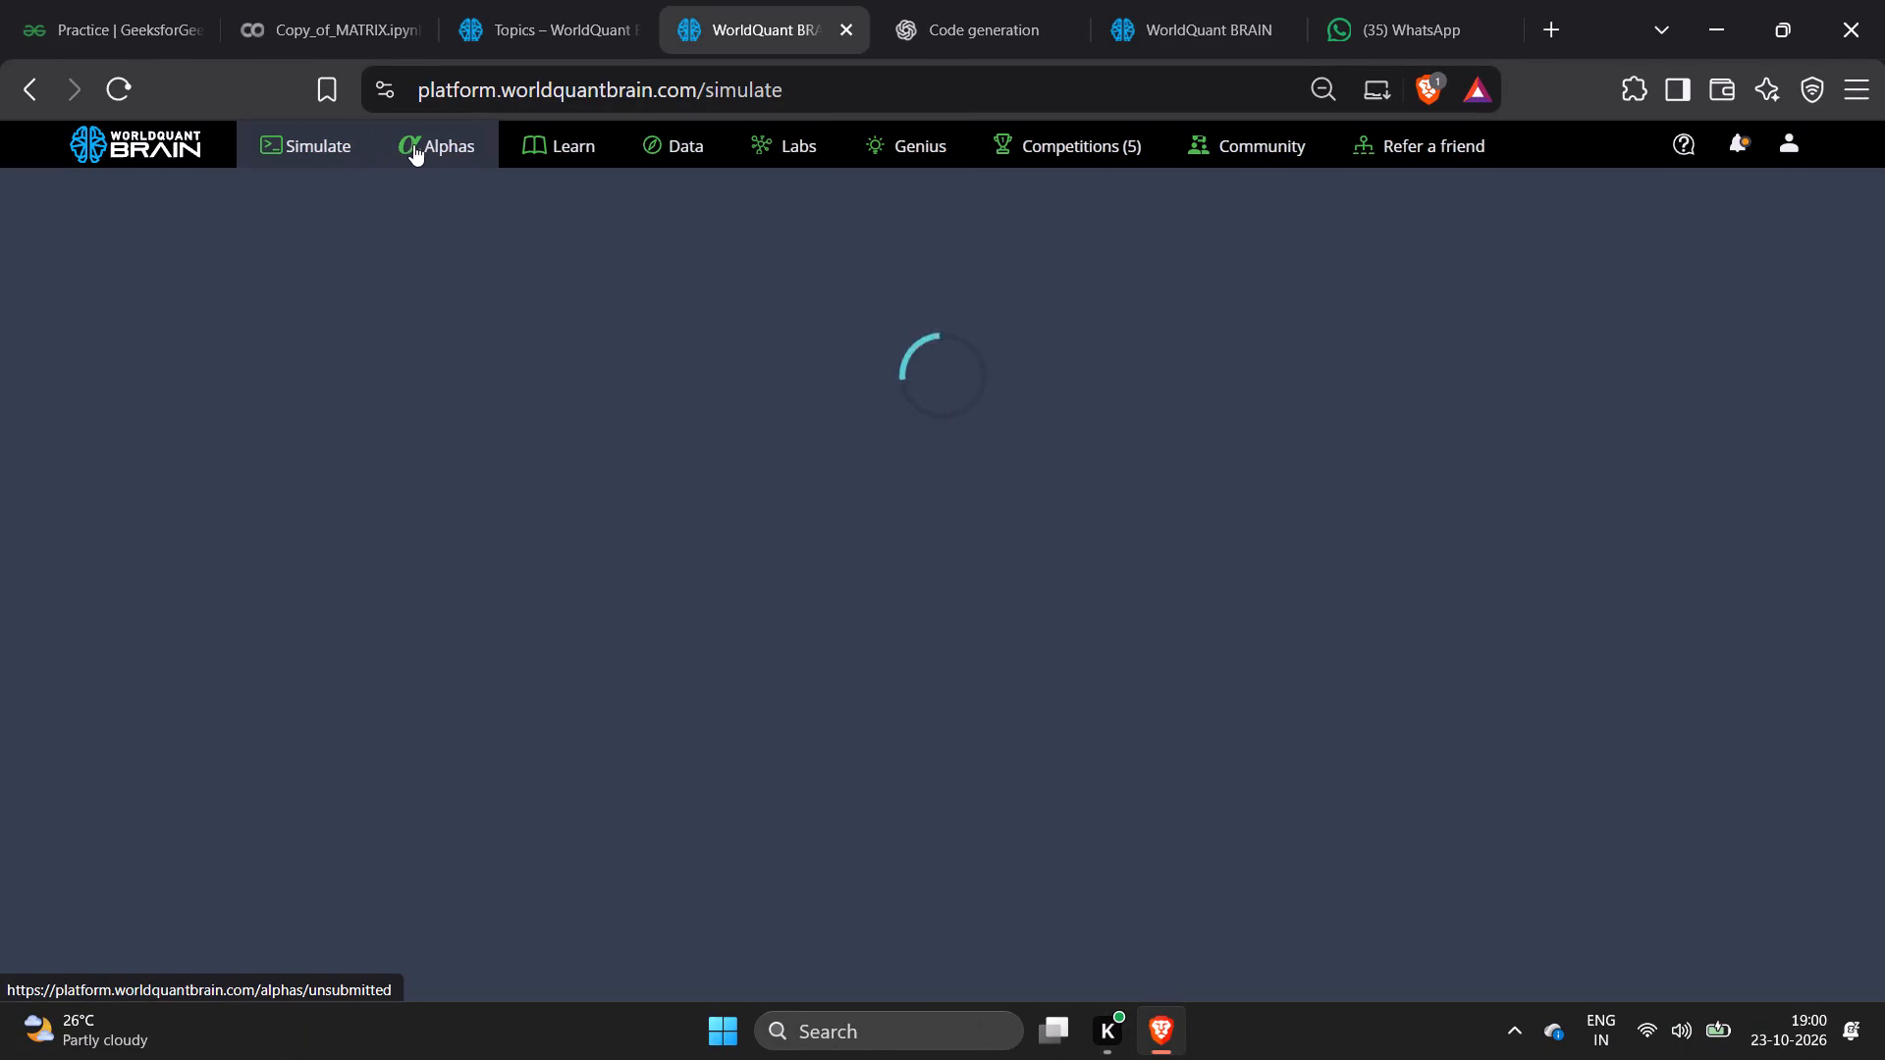
click(411, 144)
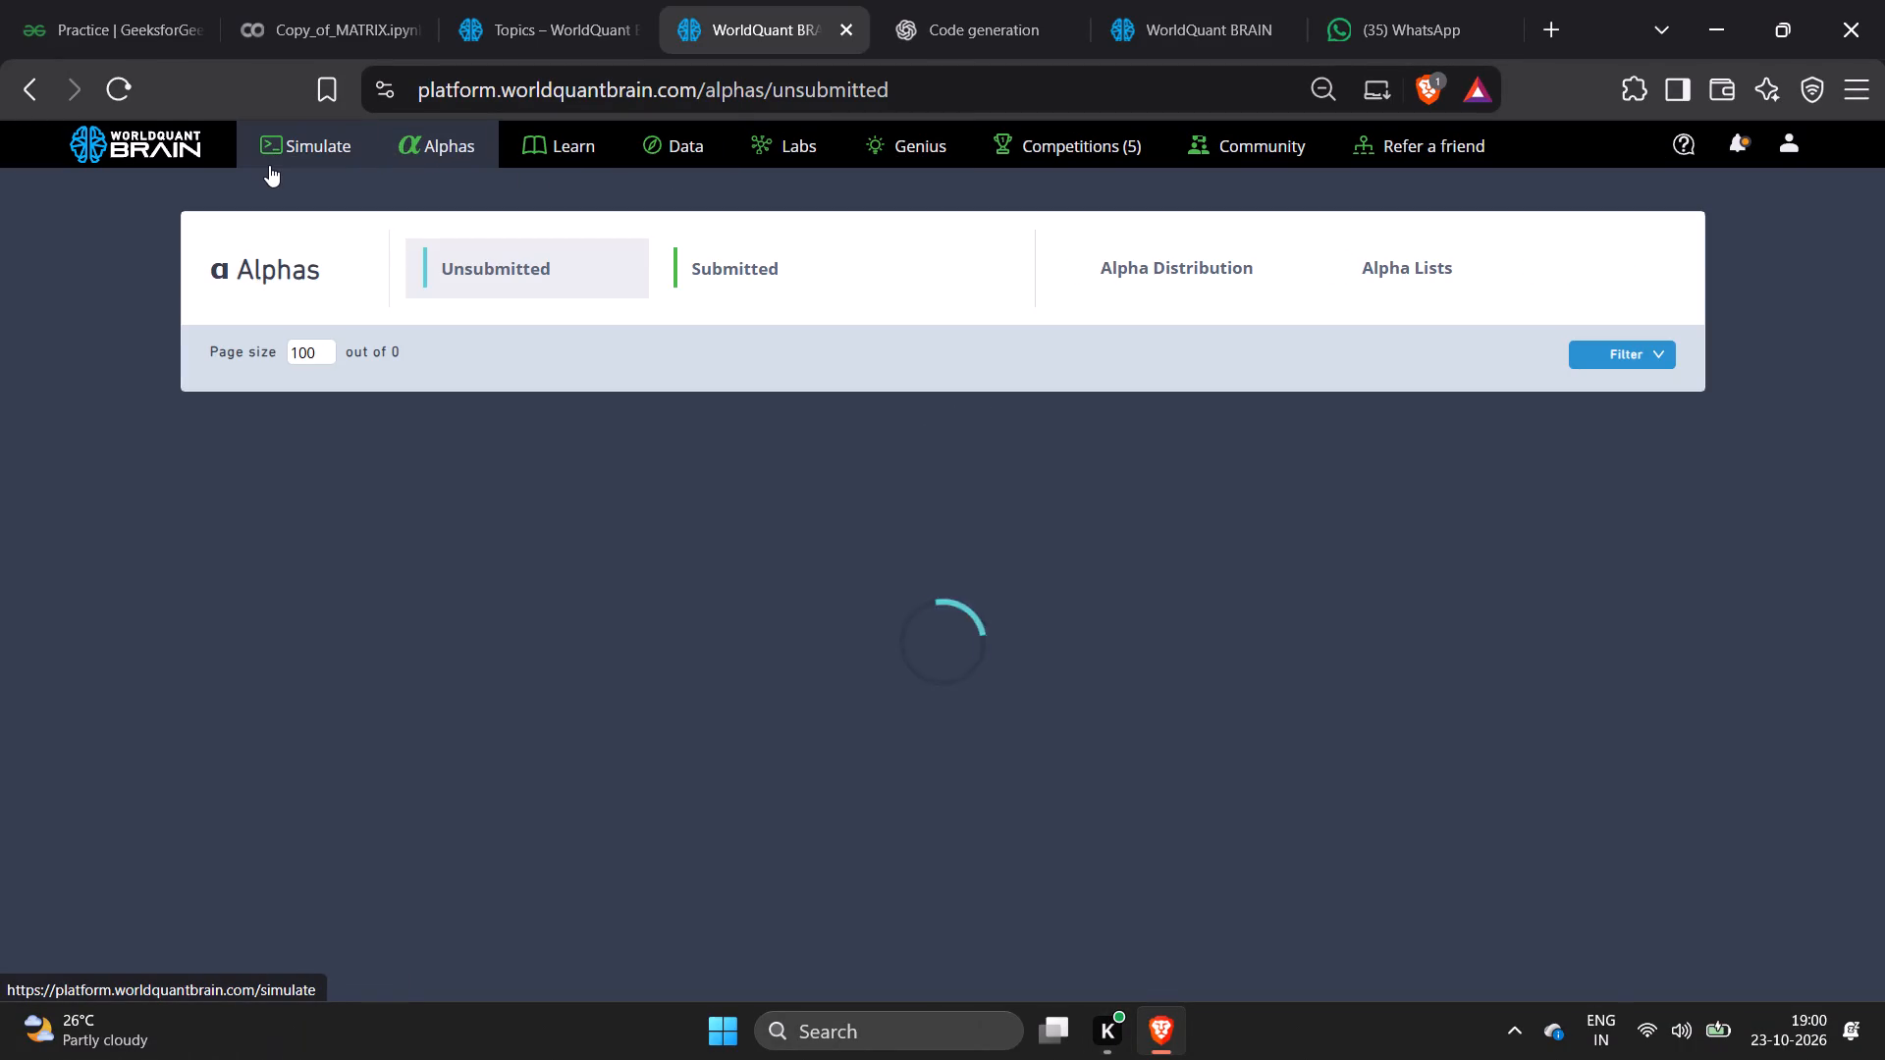
click(269, 165)
click(269, 165)
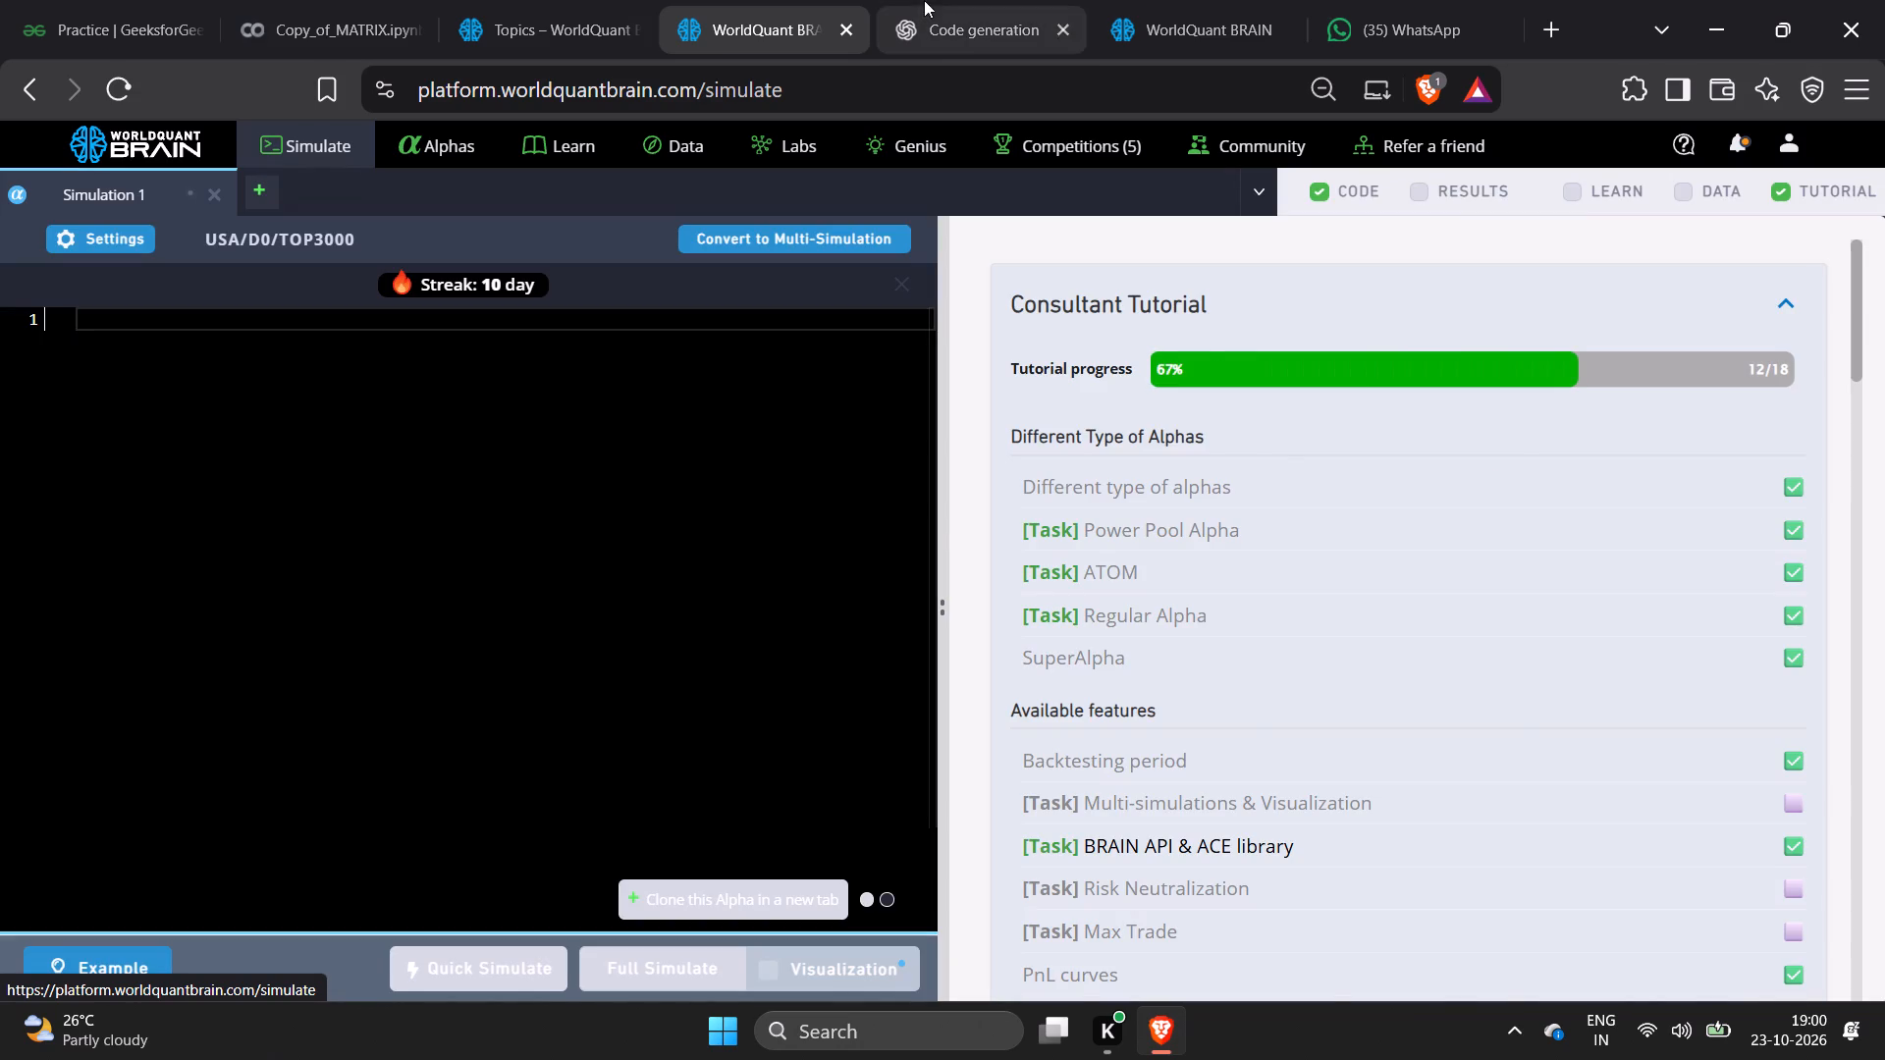
click(1423, 182)
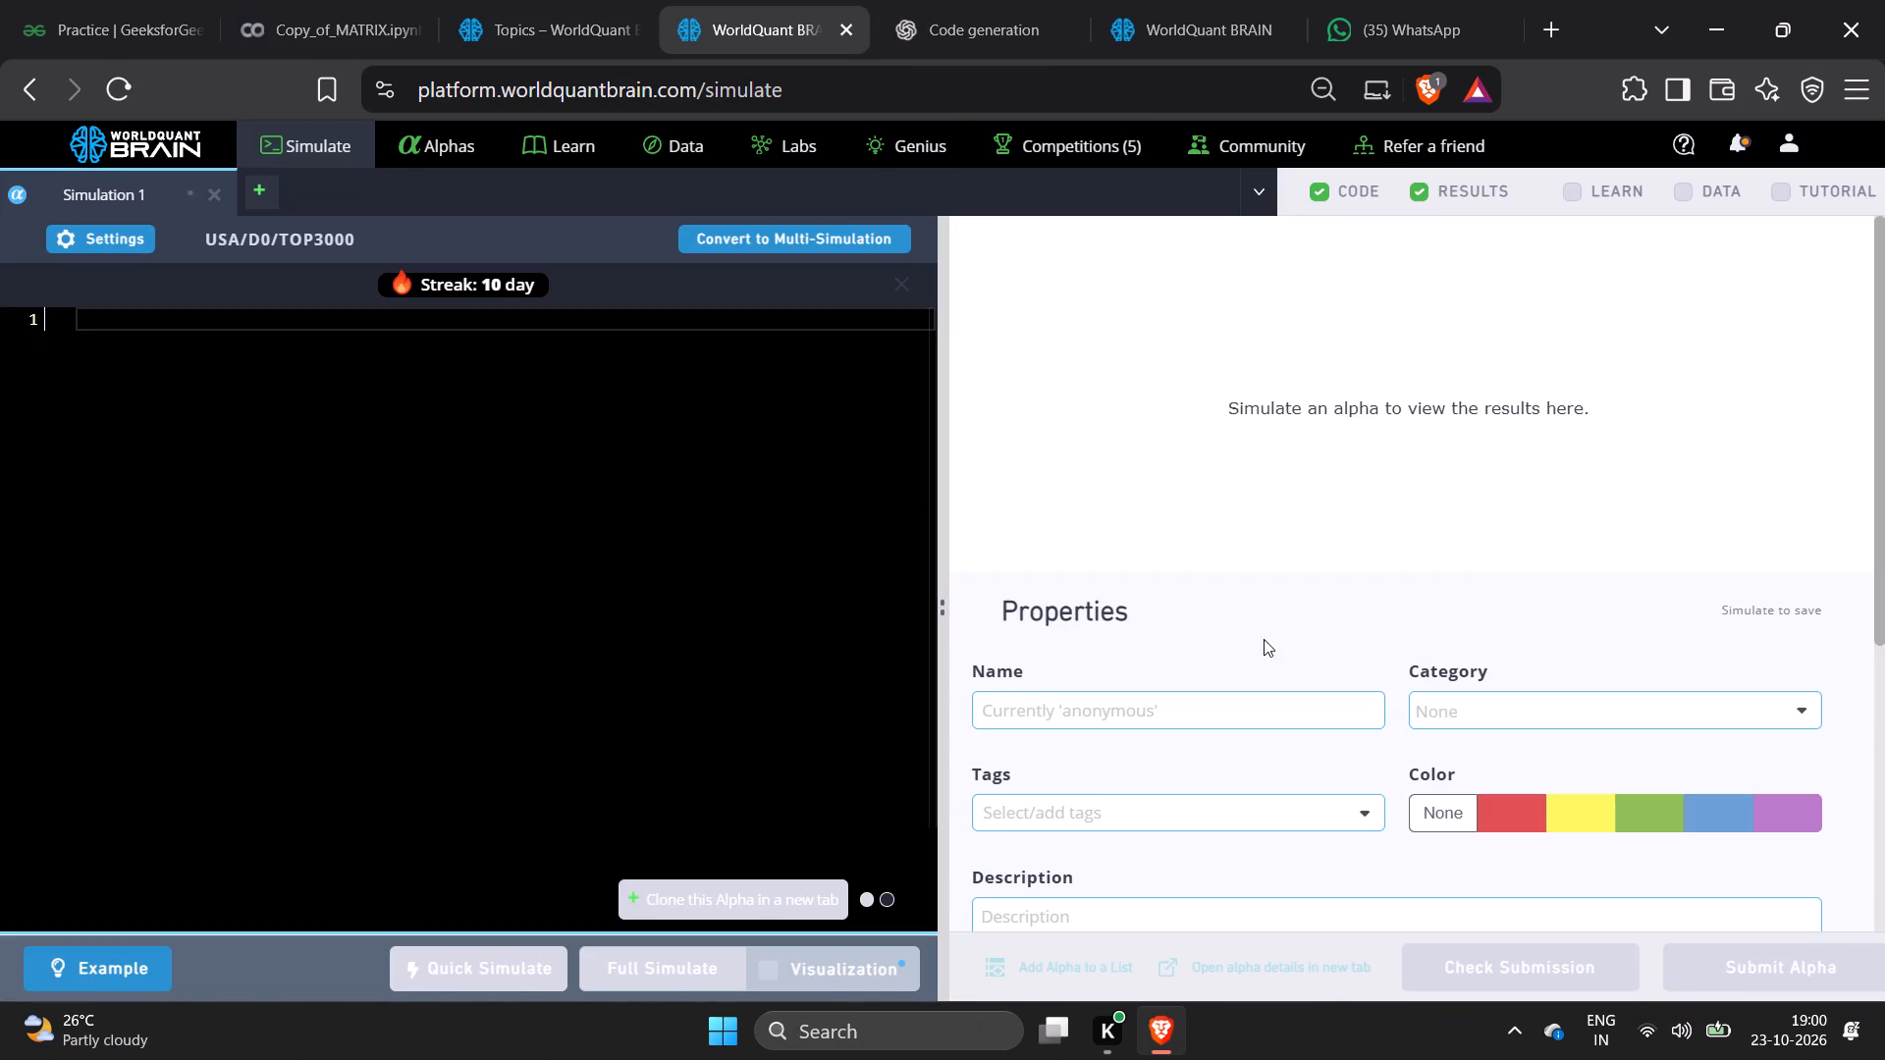
scroll(1279, 659, down, 6)
scroll(1279, 659, up, 8)
Return to the Genius page showing the current quarter's level and eligibility criteria.
click(458, 141)
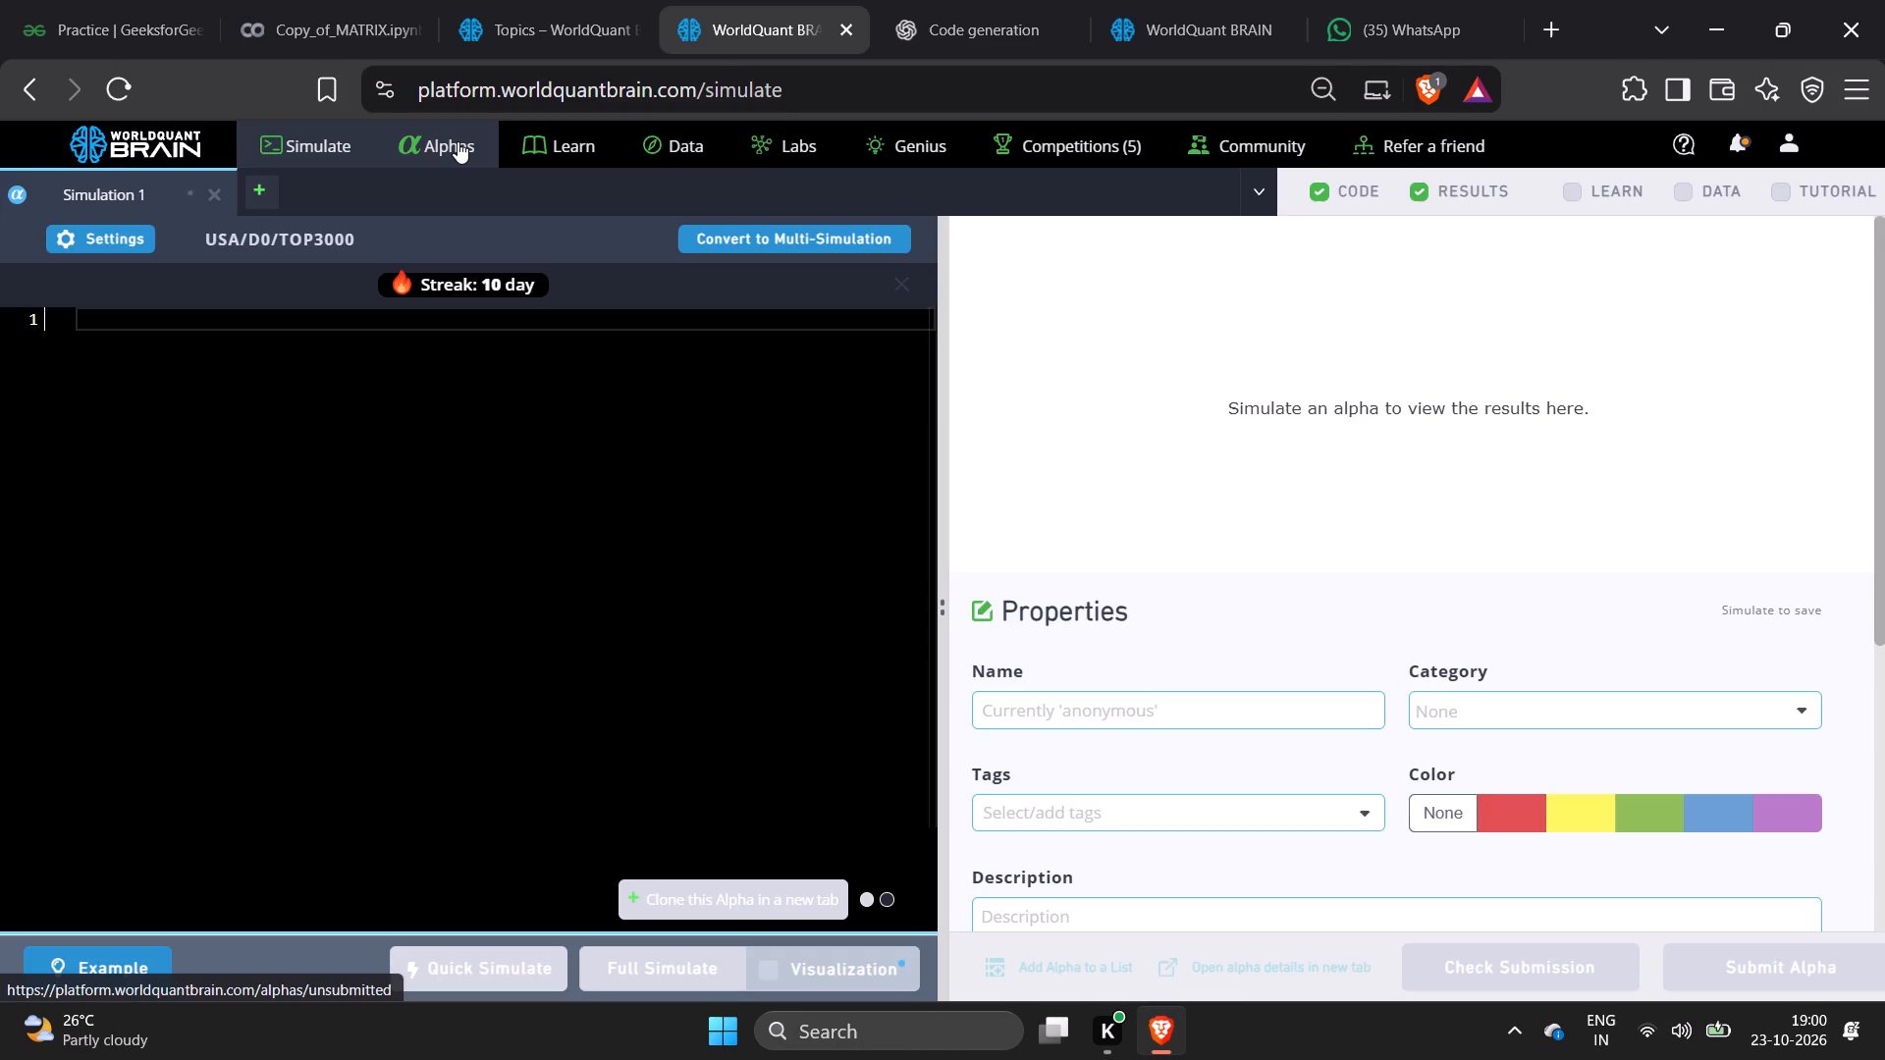
click(794, 134)
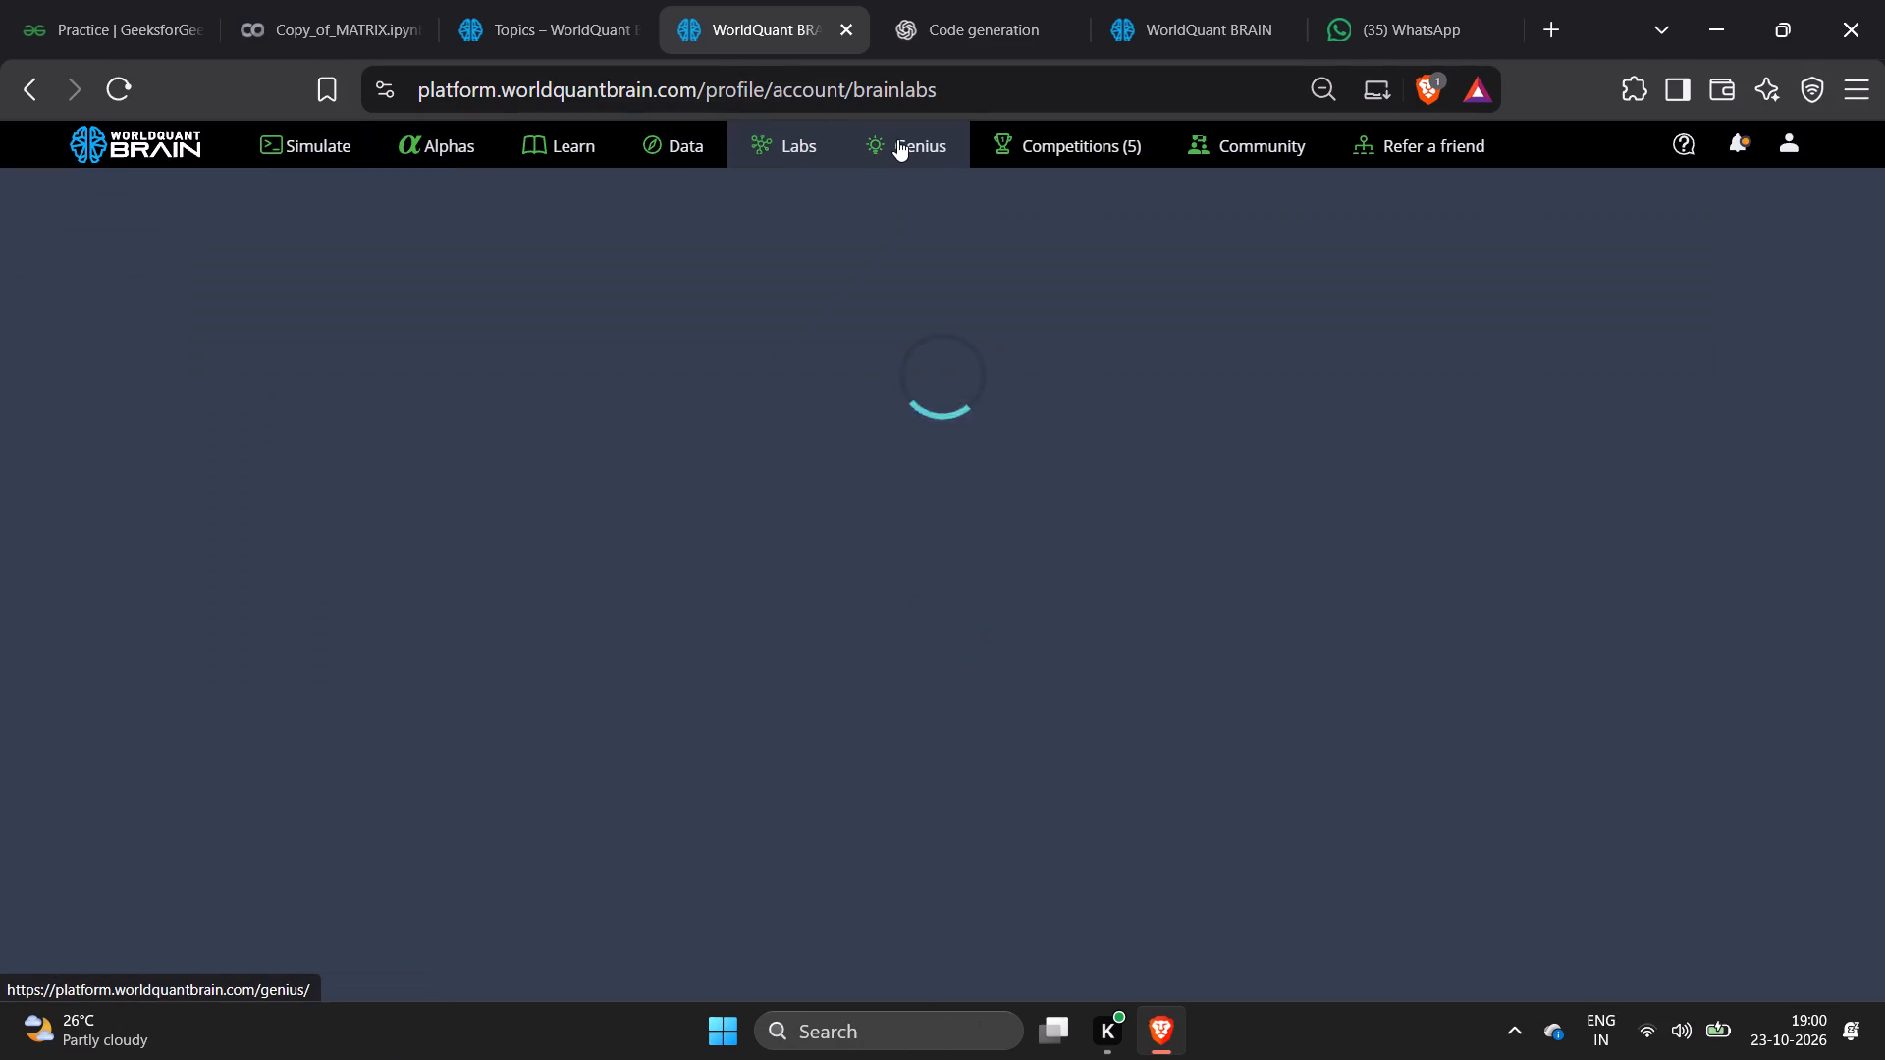
click(897, 139)
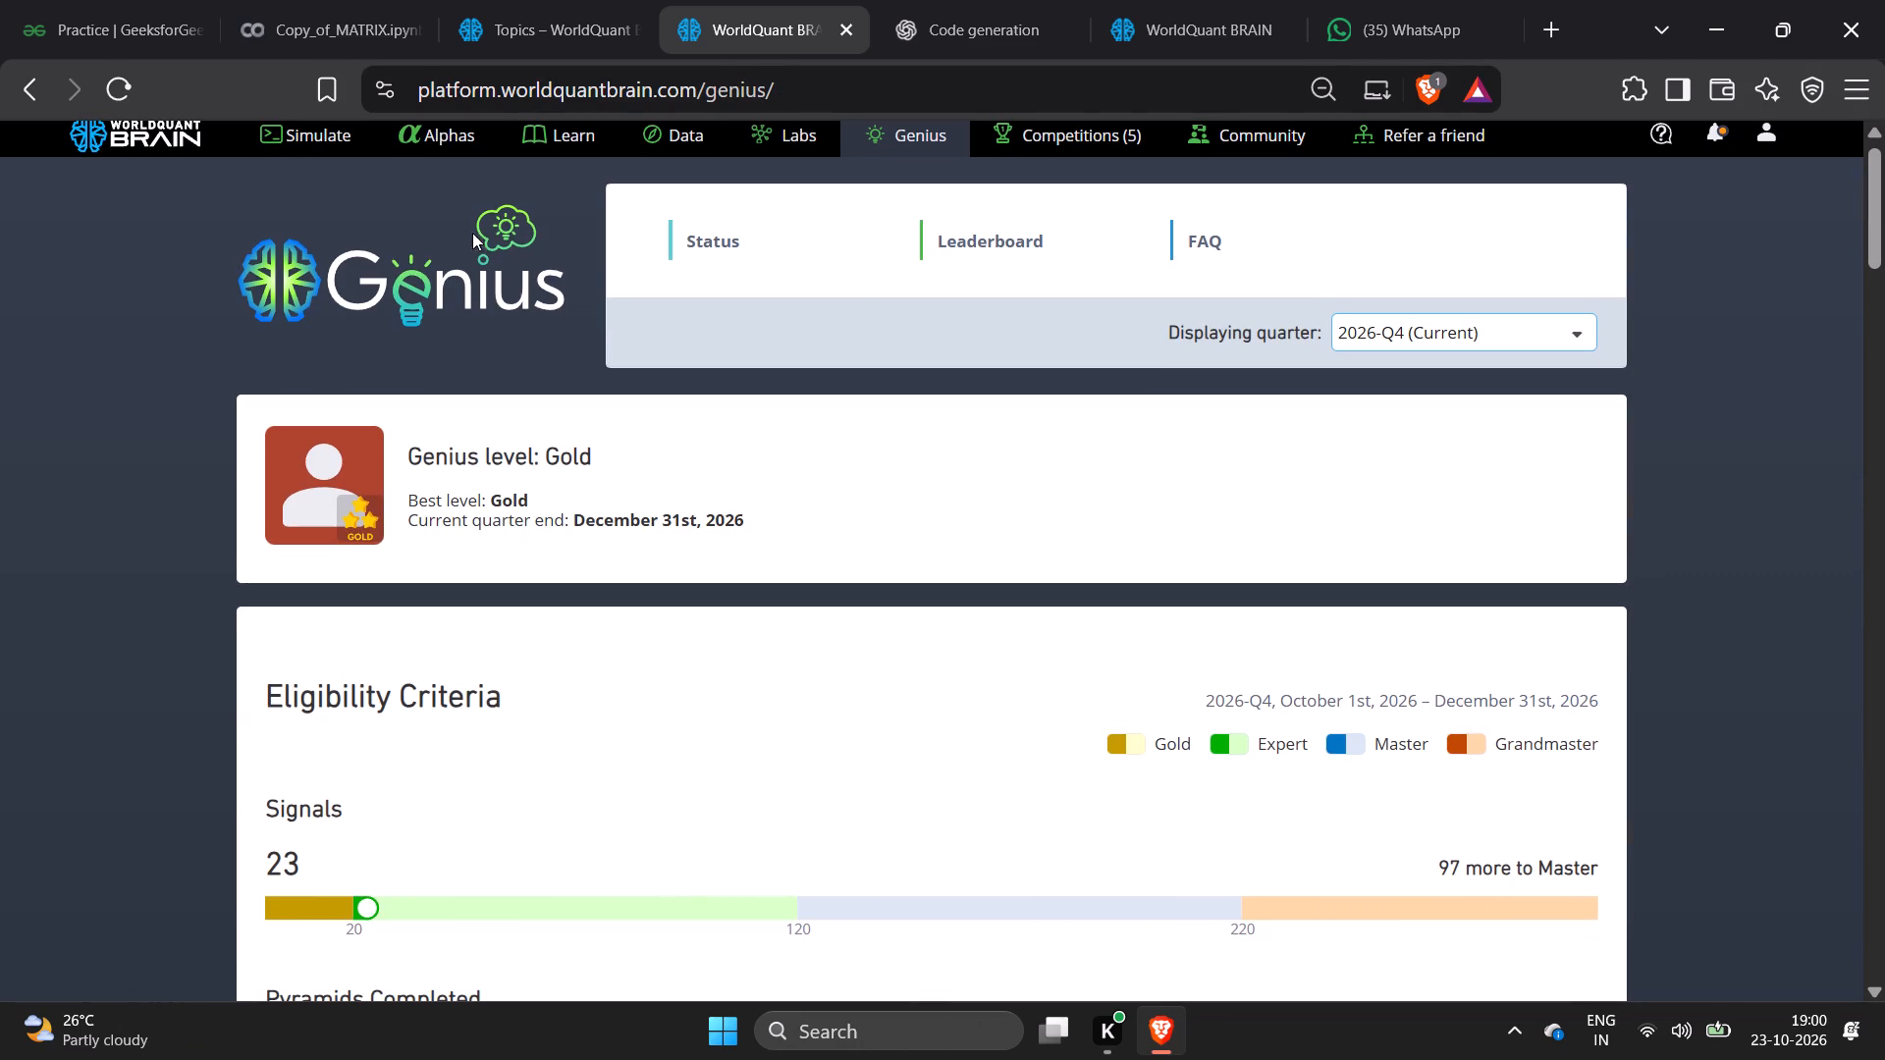
Switch to the Copy_of_MATRIX.ipynb Colab notebook and check the progress of the running multi-simulation cell.
click(333, 0)
scroll(482, 551, down, 1)
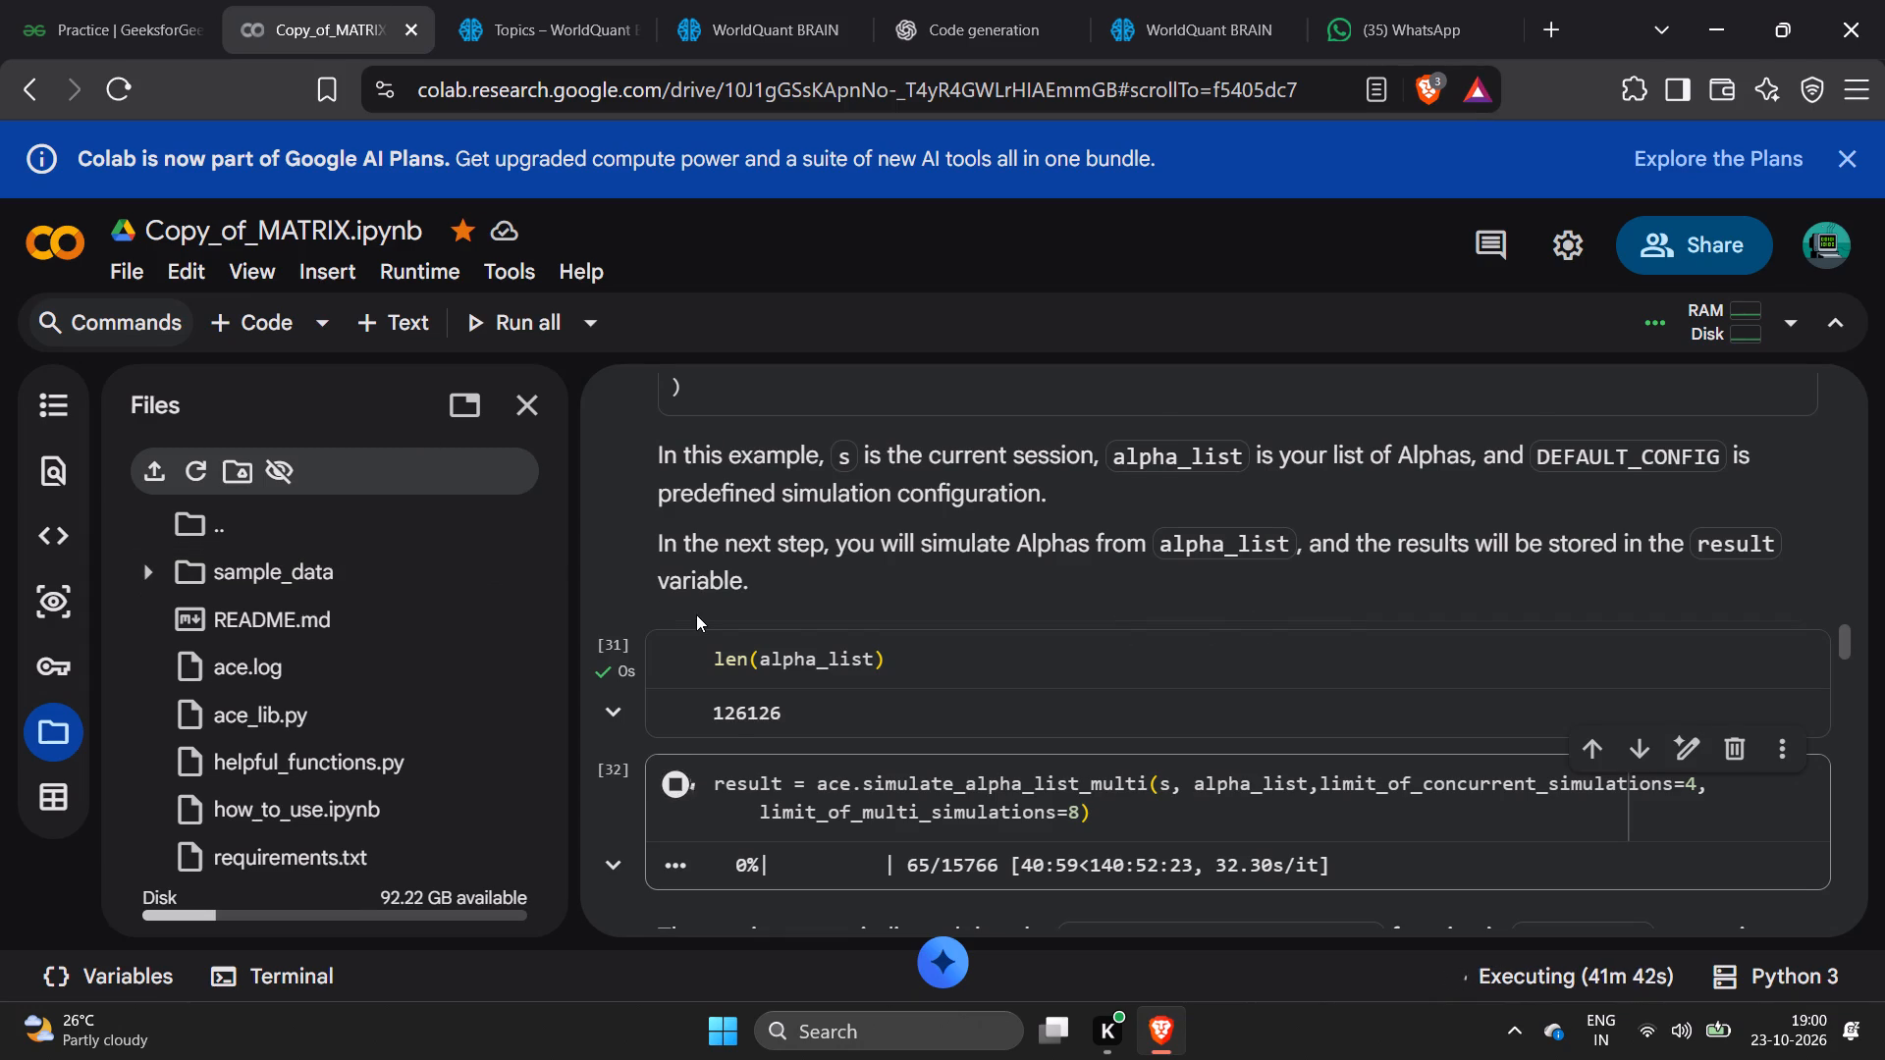
scroll(696, 614, down, 1)
scroll(696, 614, up, 2)
scroll(696, 614, down, 1)
Switch to the WorldQuant BRAIN support site and look over the community topics.
click(527, 0)
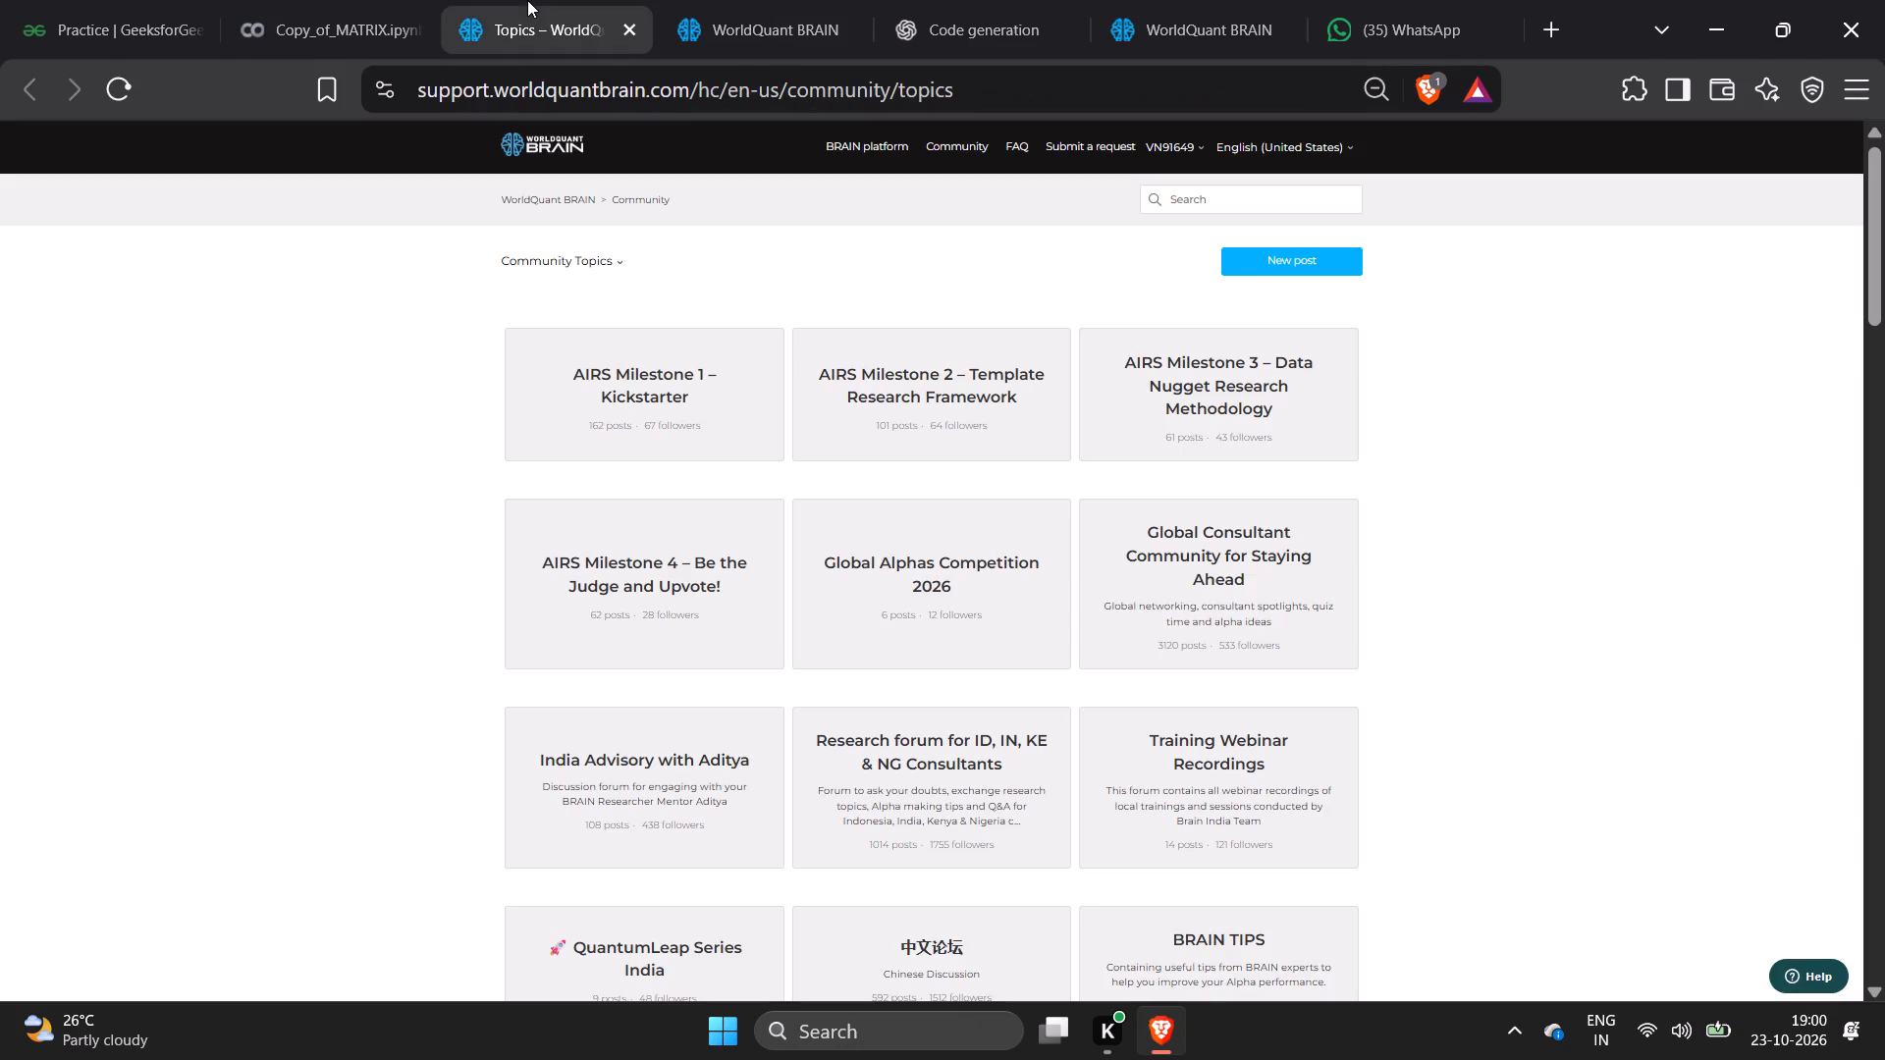
scroll(527, 0, up, 16)
scroll(625, 413, down, 1)
scroll(625, 413, up, 10)
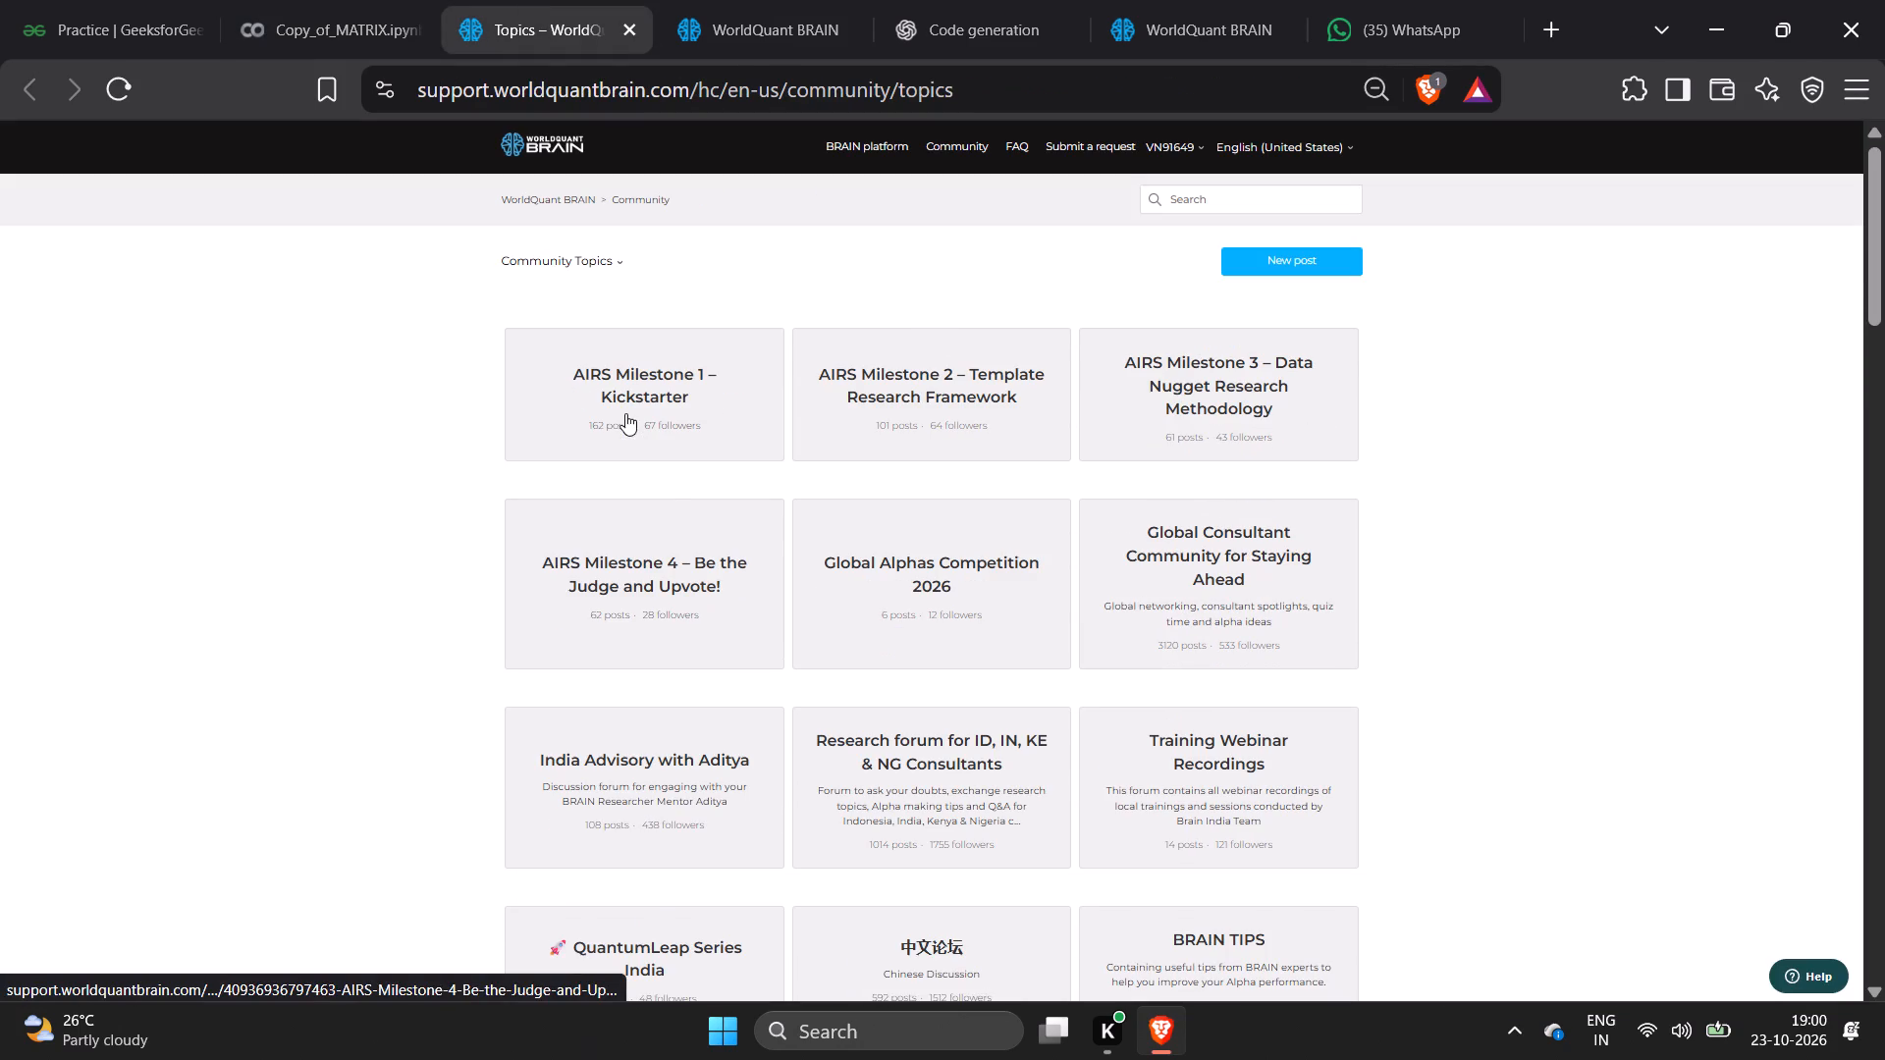
Switch back to the WorldQuant BRAIN platform and open the list of unsubmitted alphas.
click(780, 23)
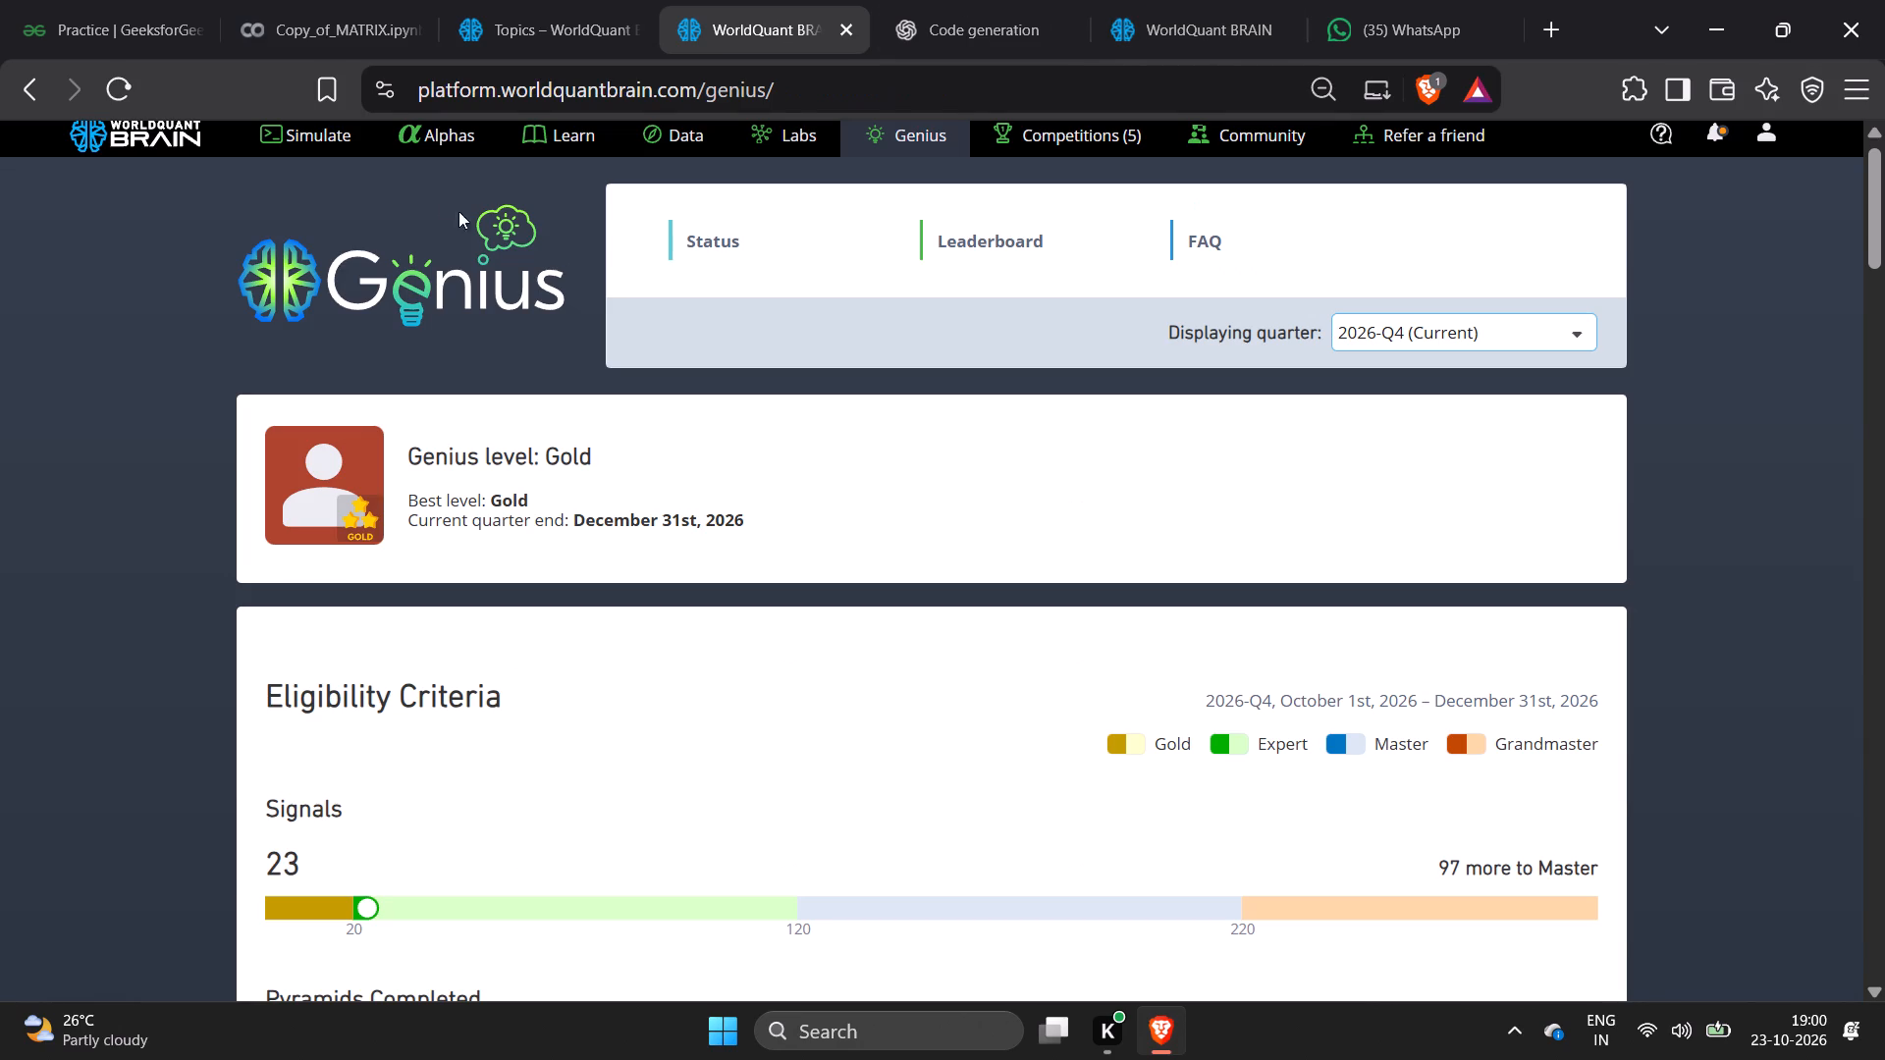
click(335, 133)
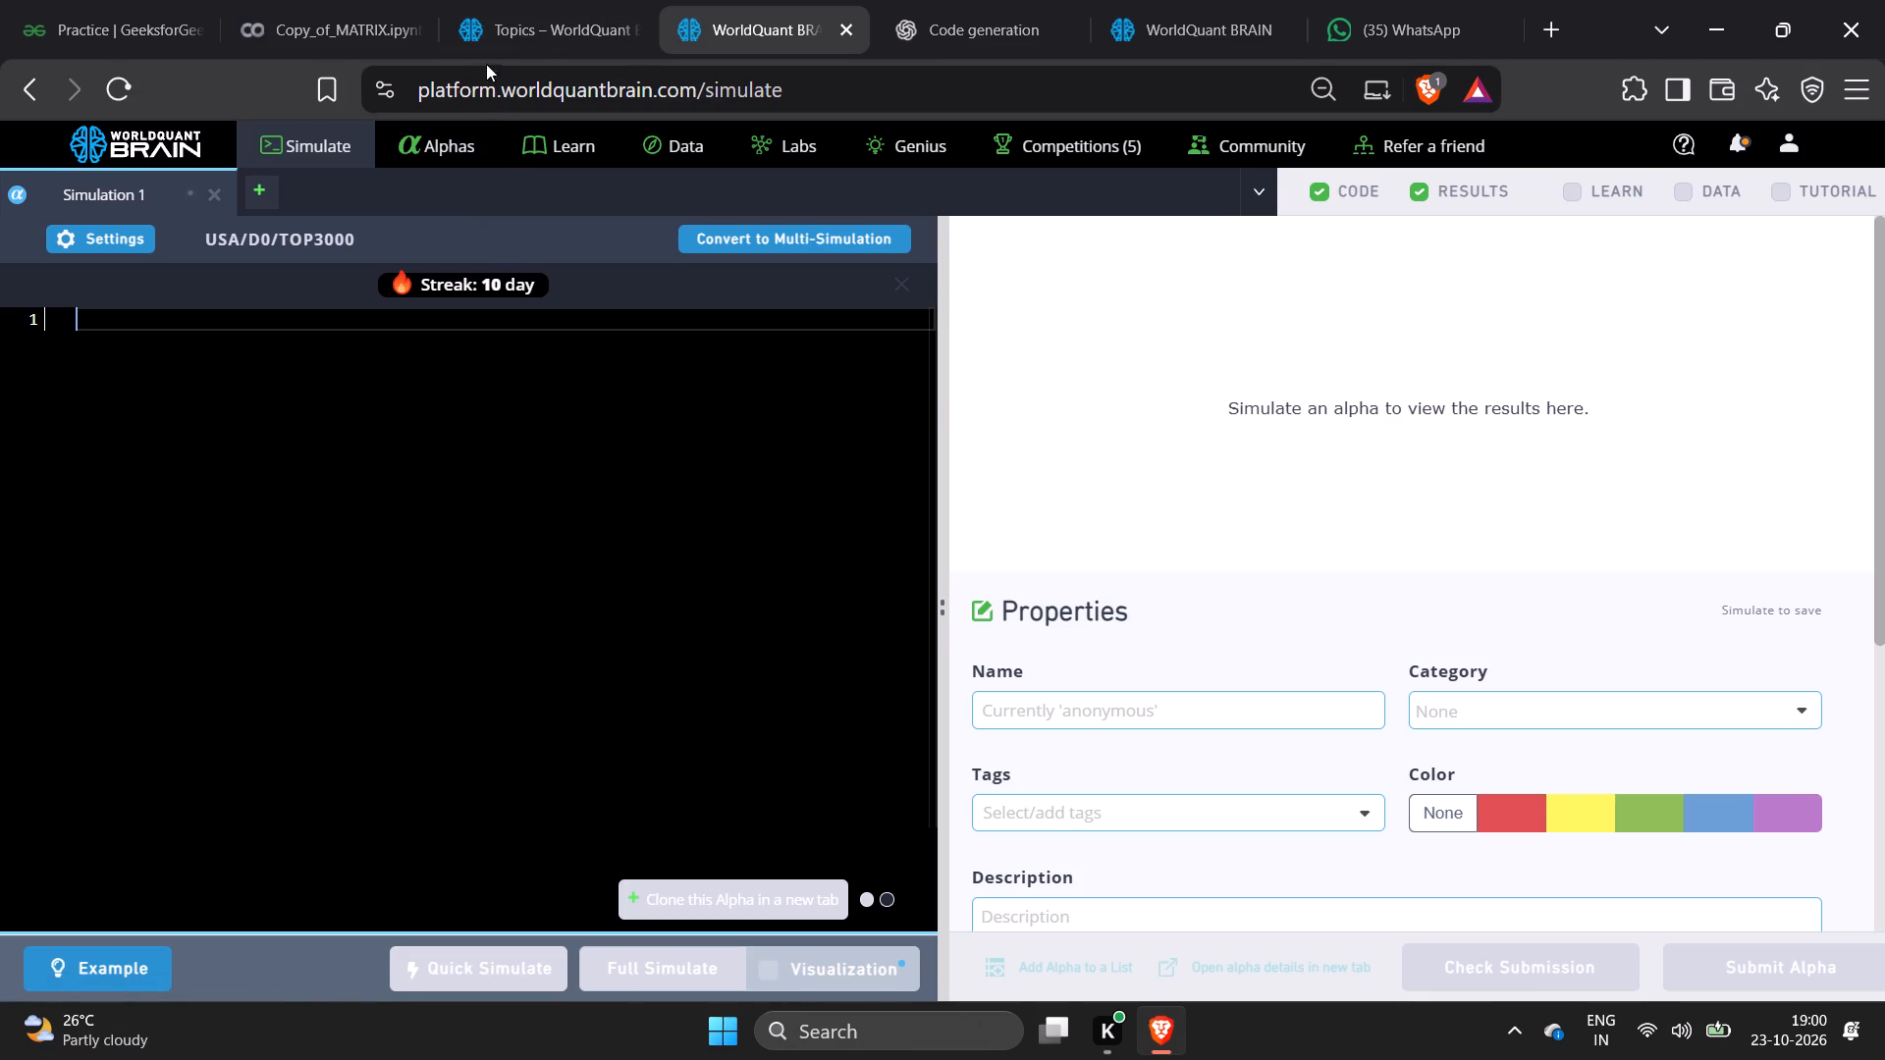
click(431, 155)
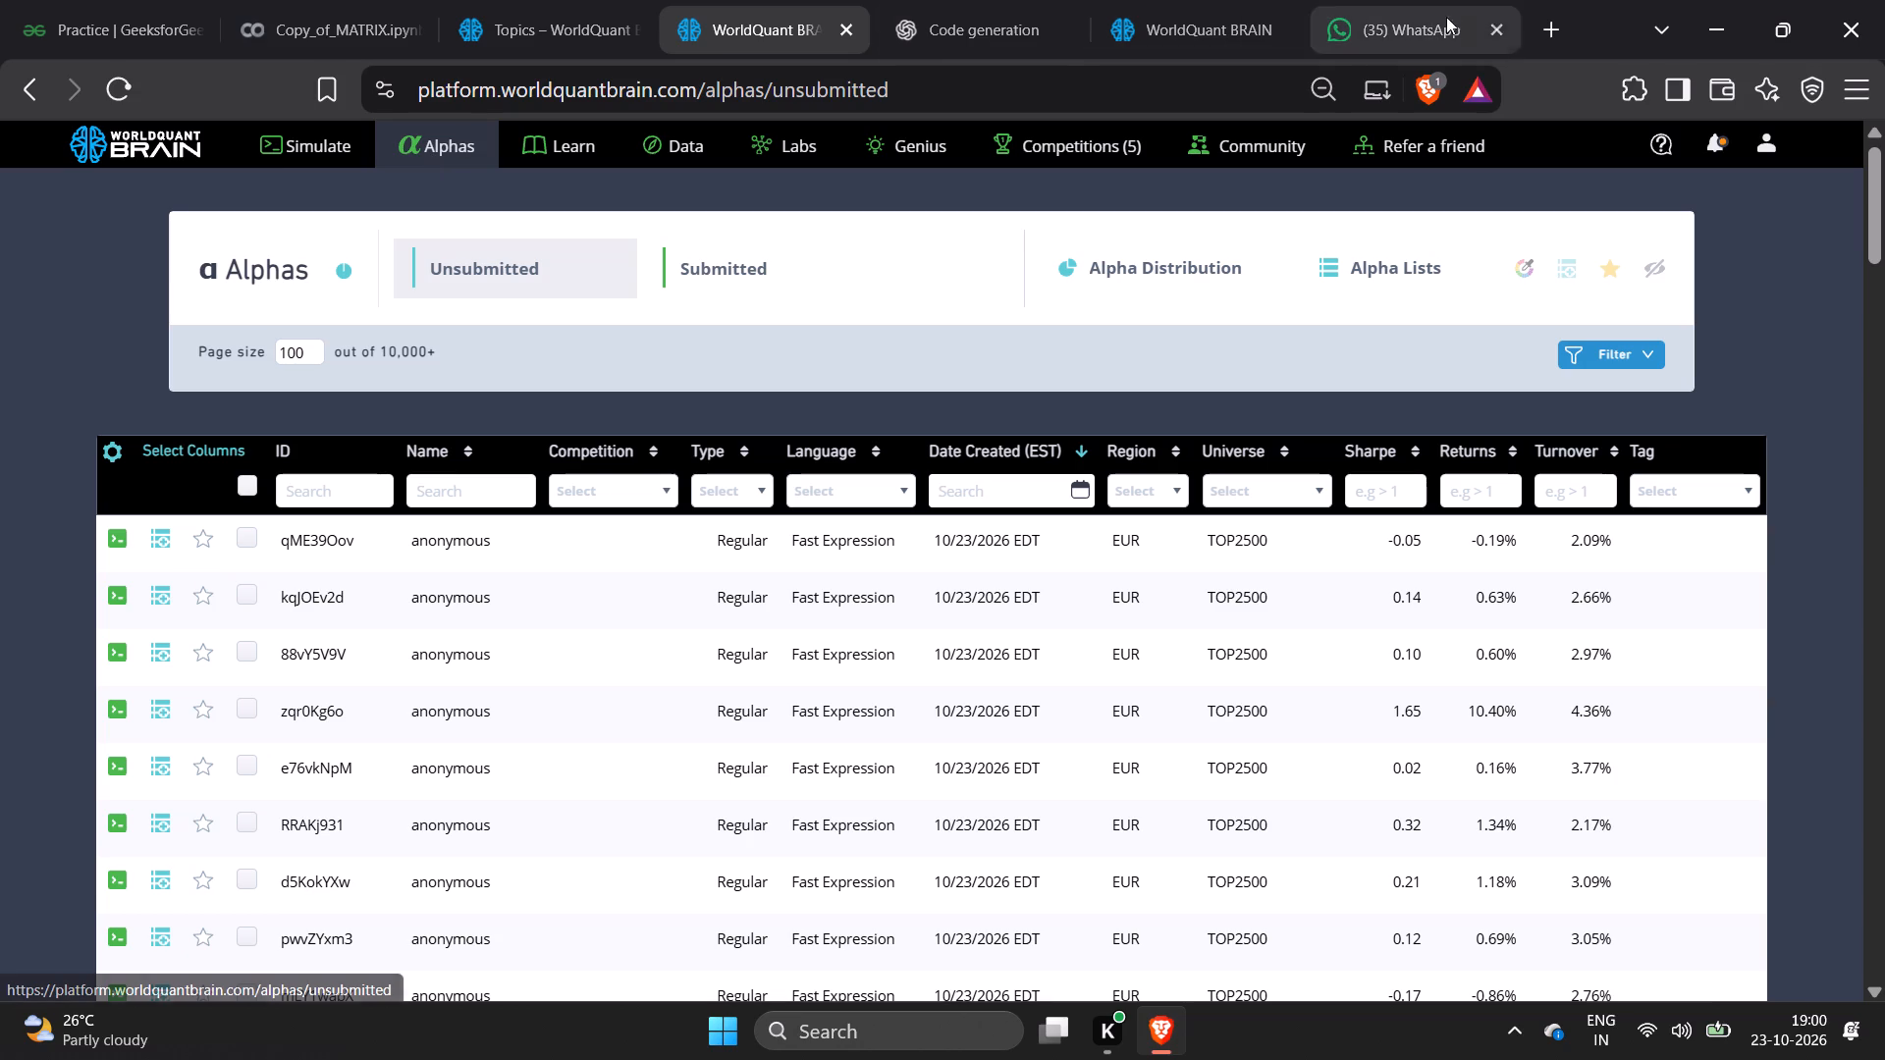
Open the notification about being ready to allocate Osmosis points and review the notifications list from the newest message.
click(1706, 140)
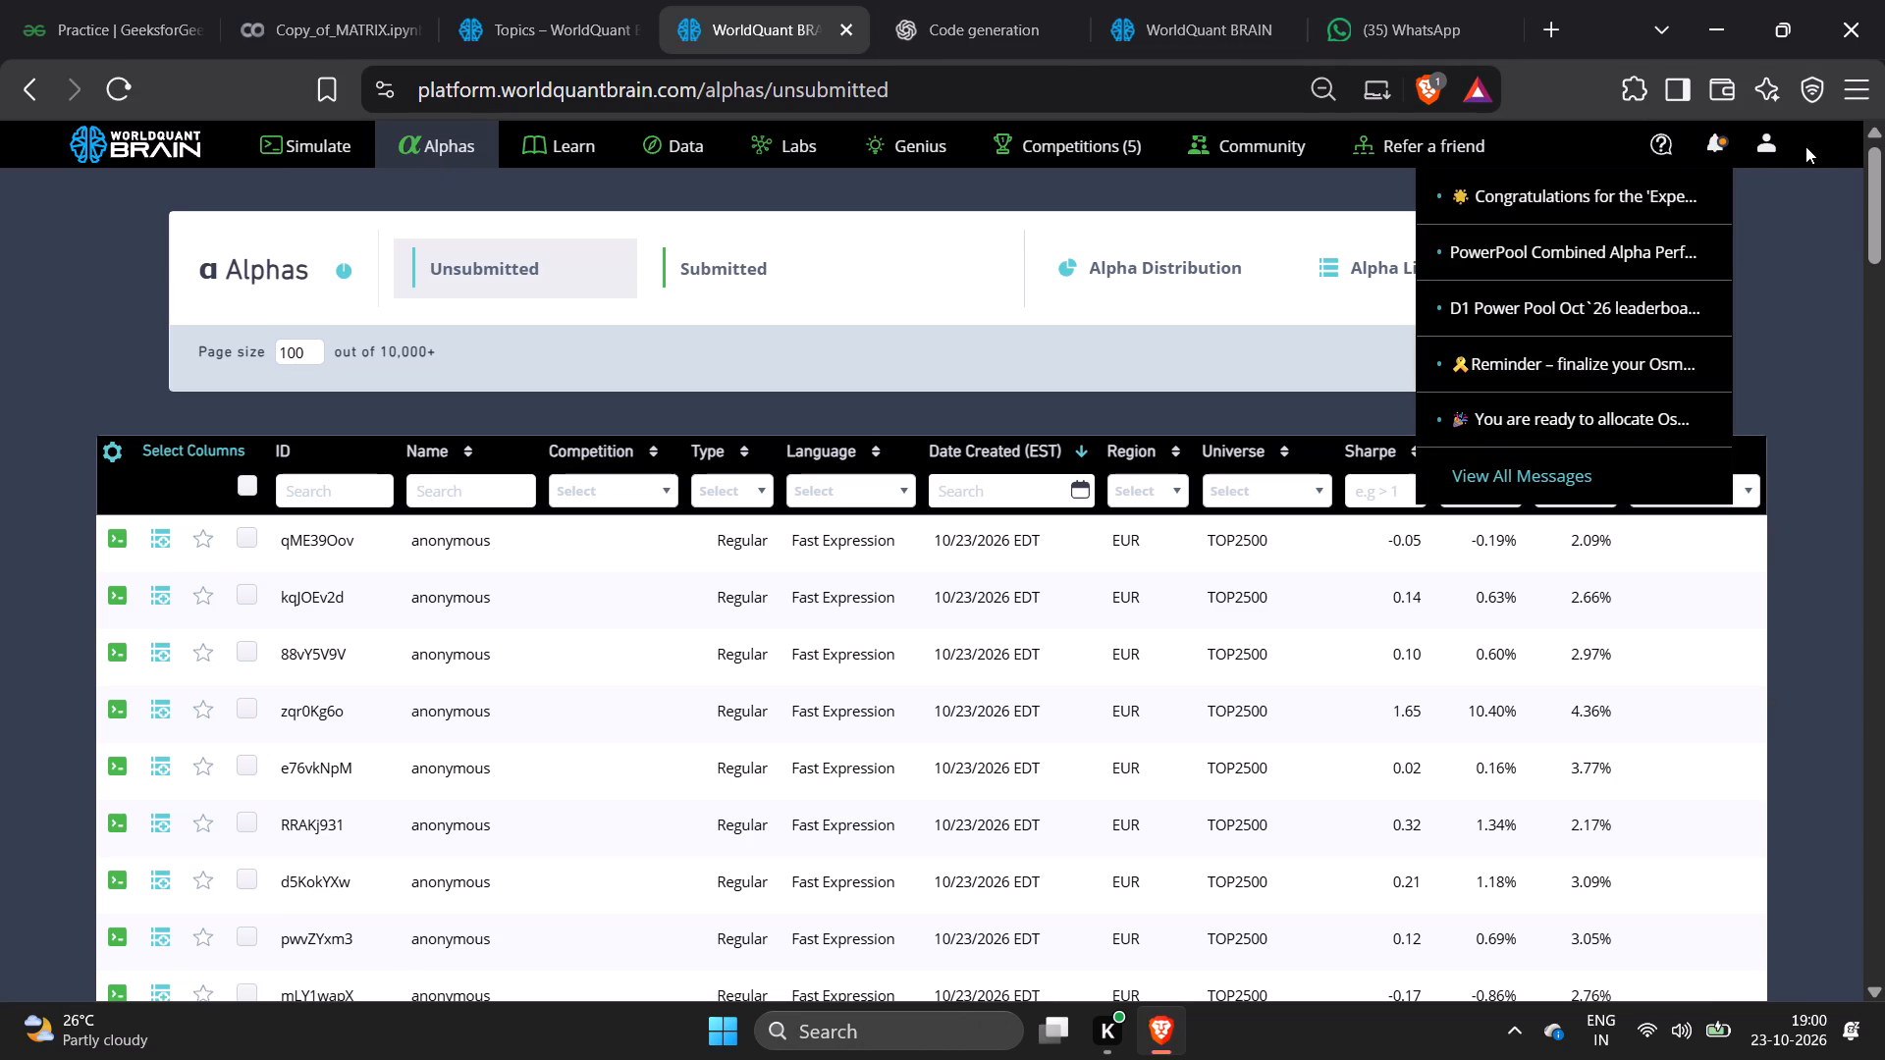
click(1621, 410)
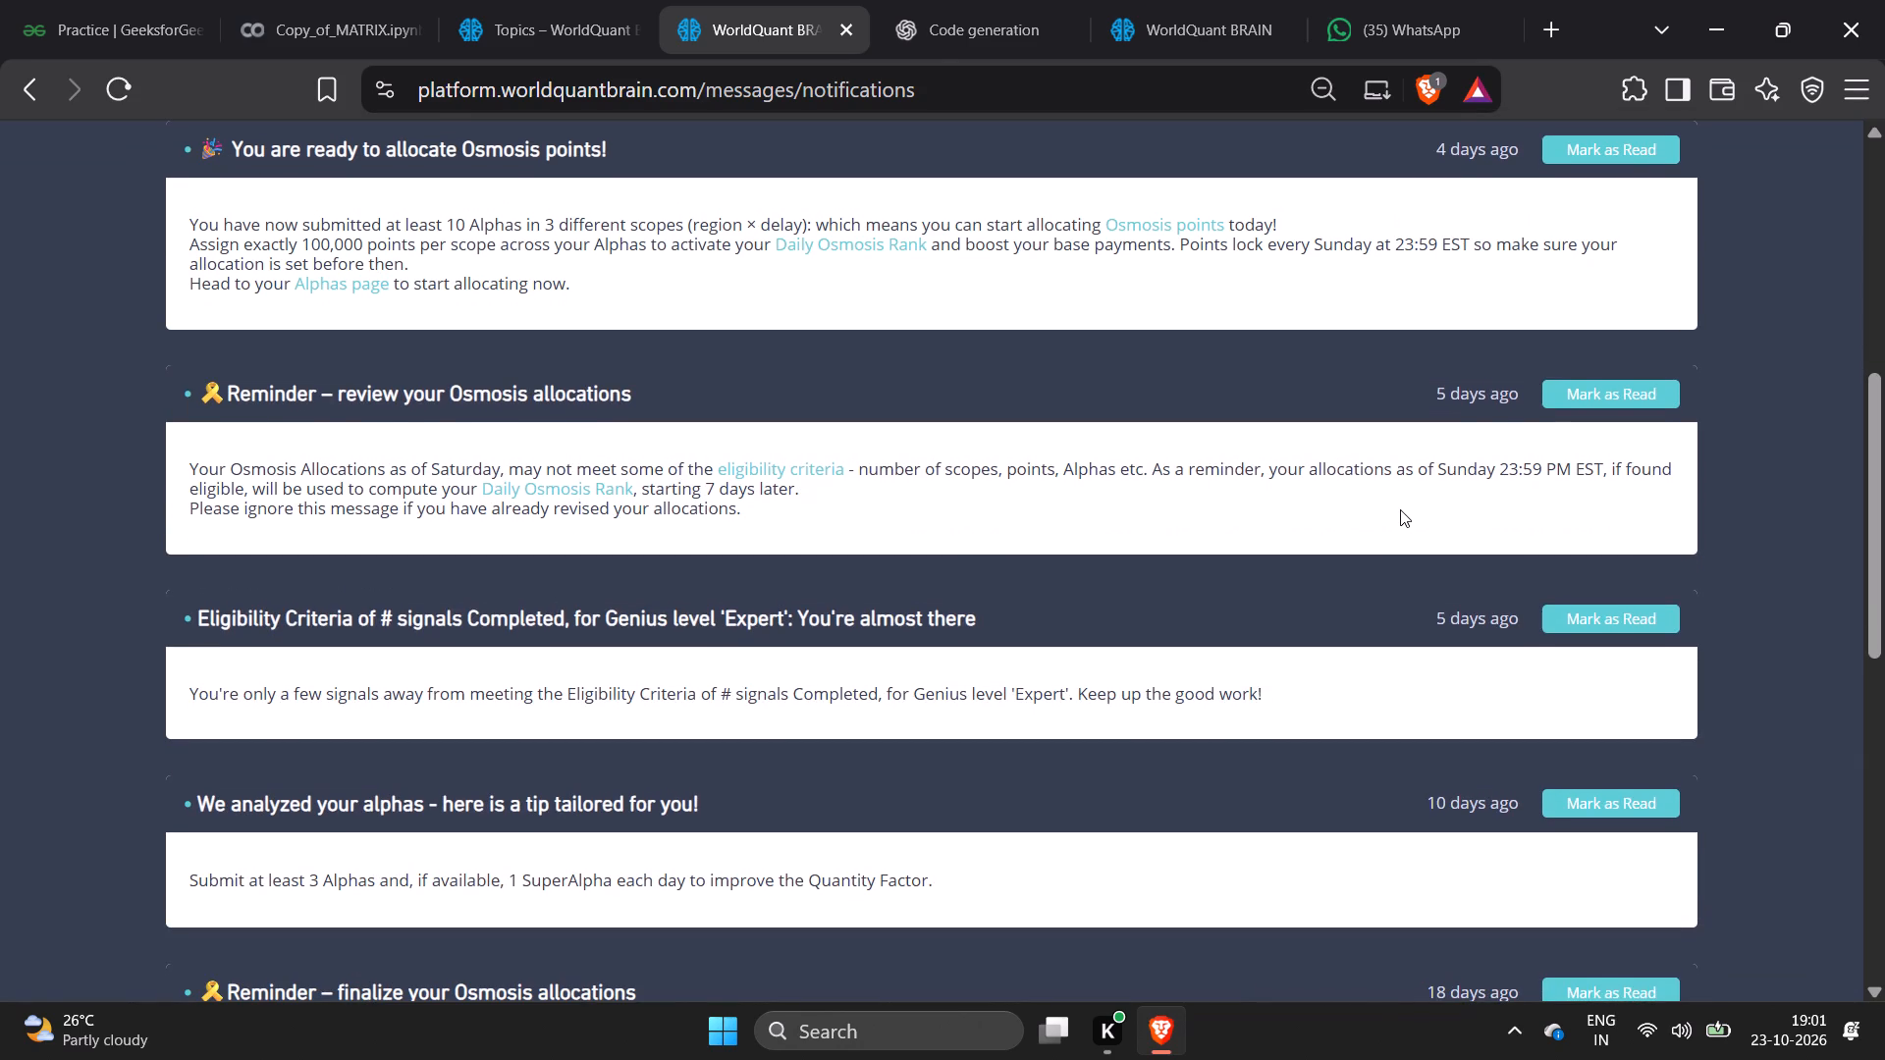
scroll(1400, 509, up, 11)
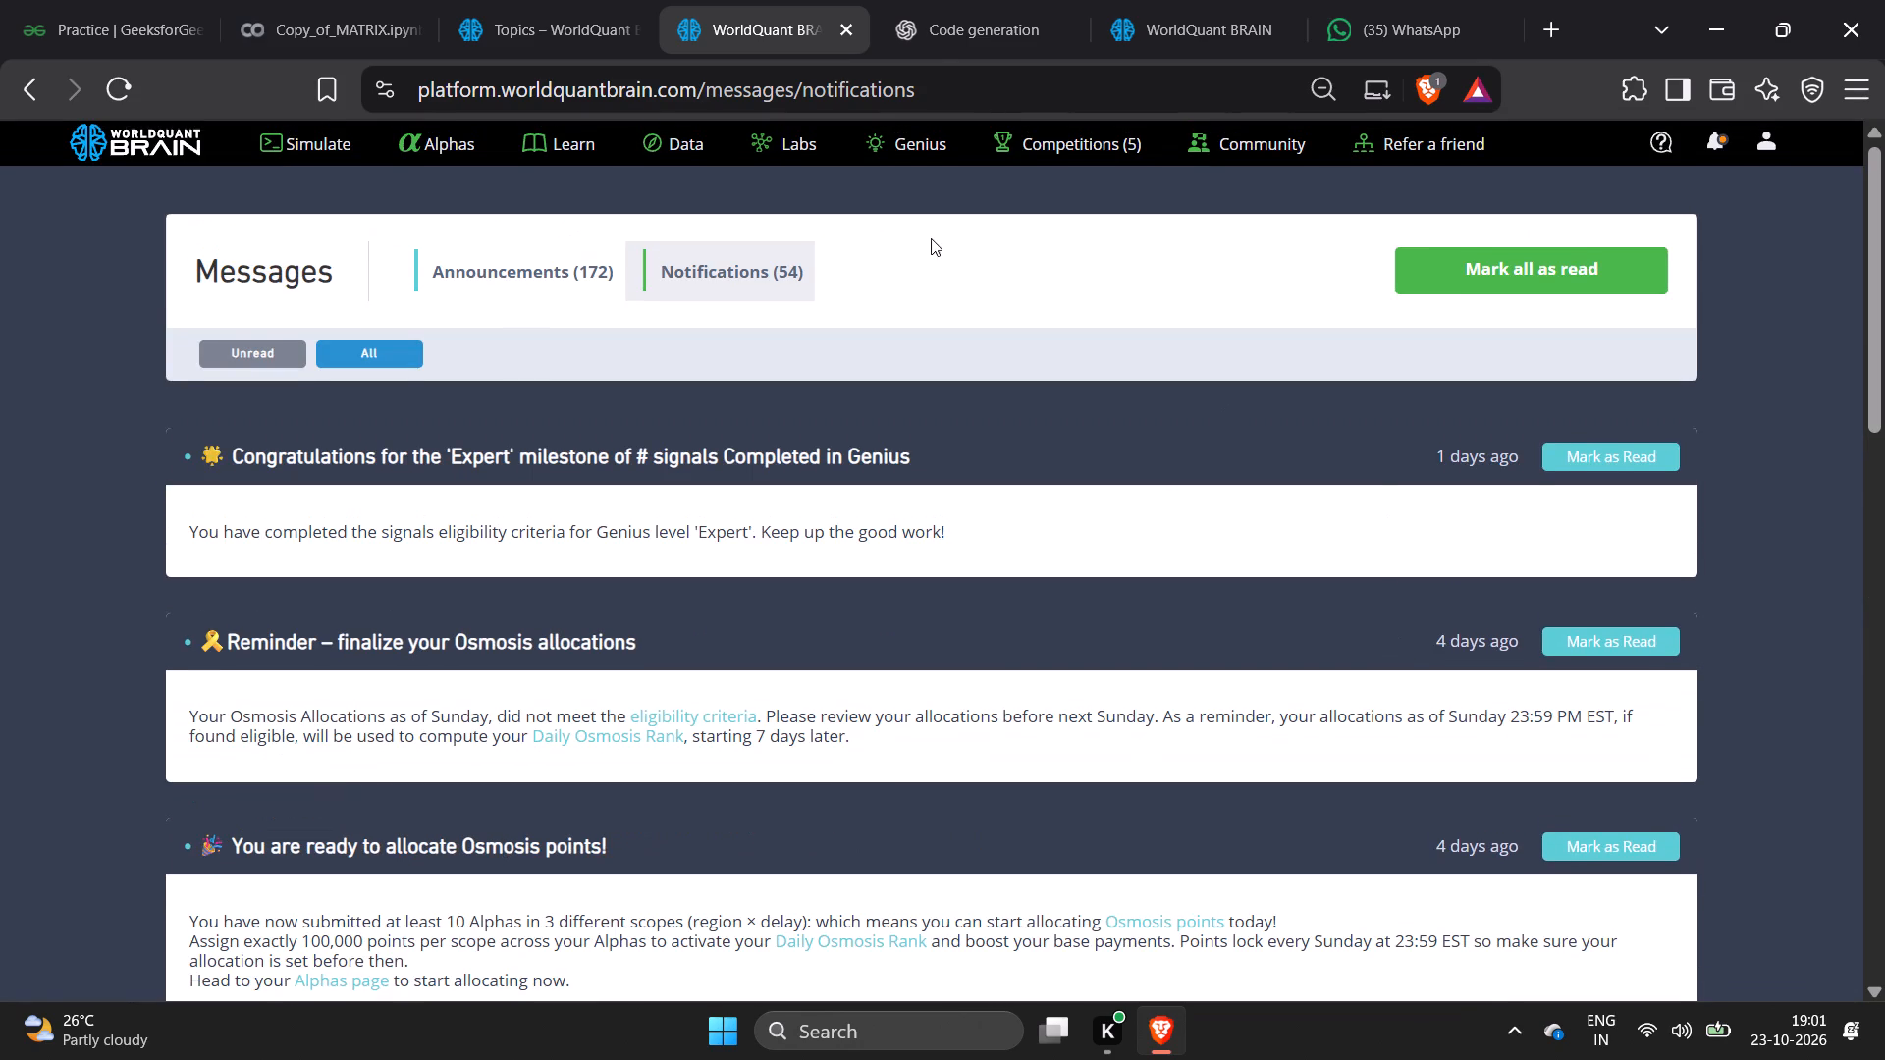
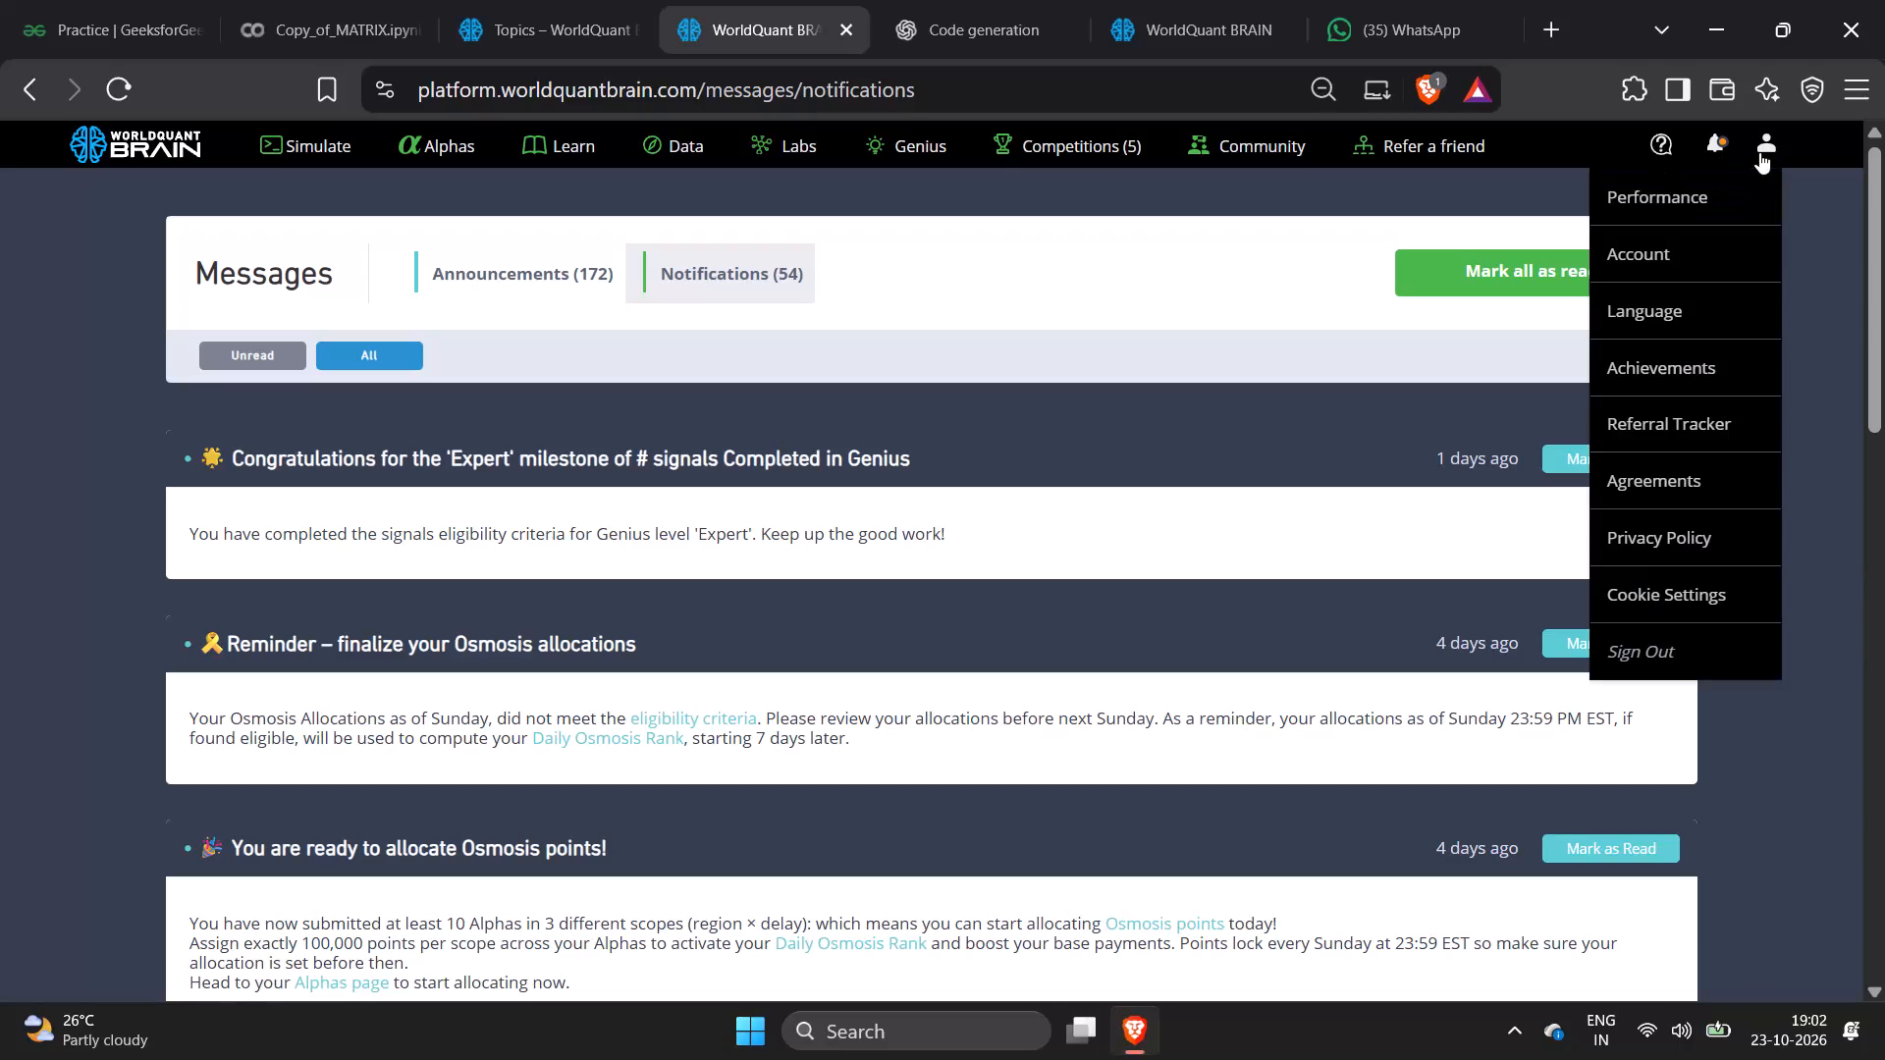
Open the profile's performance metrics and narrow the Simulated Alphas, Submitted Alphas and Base Payment charts to 10/17/2026 - 10/22/2026.
click(1652, 193)
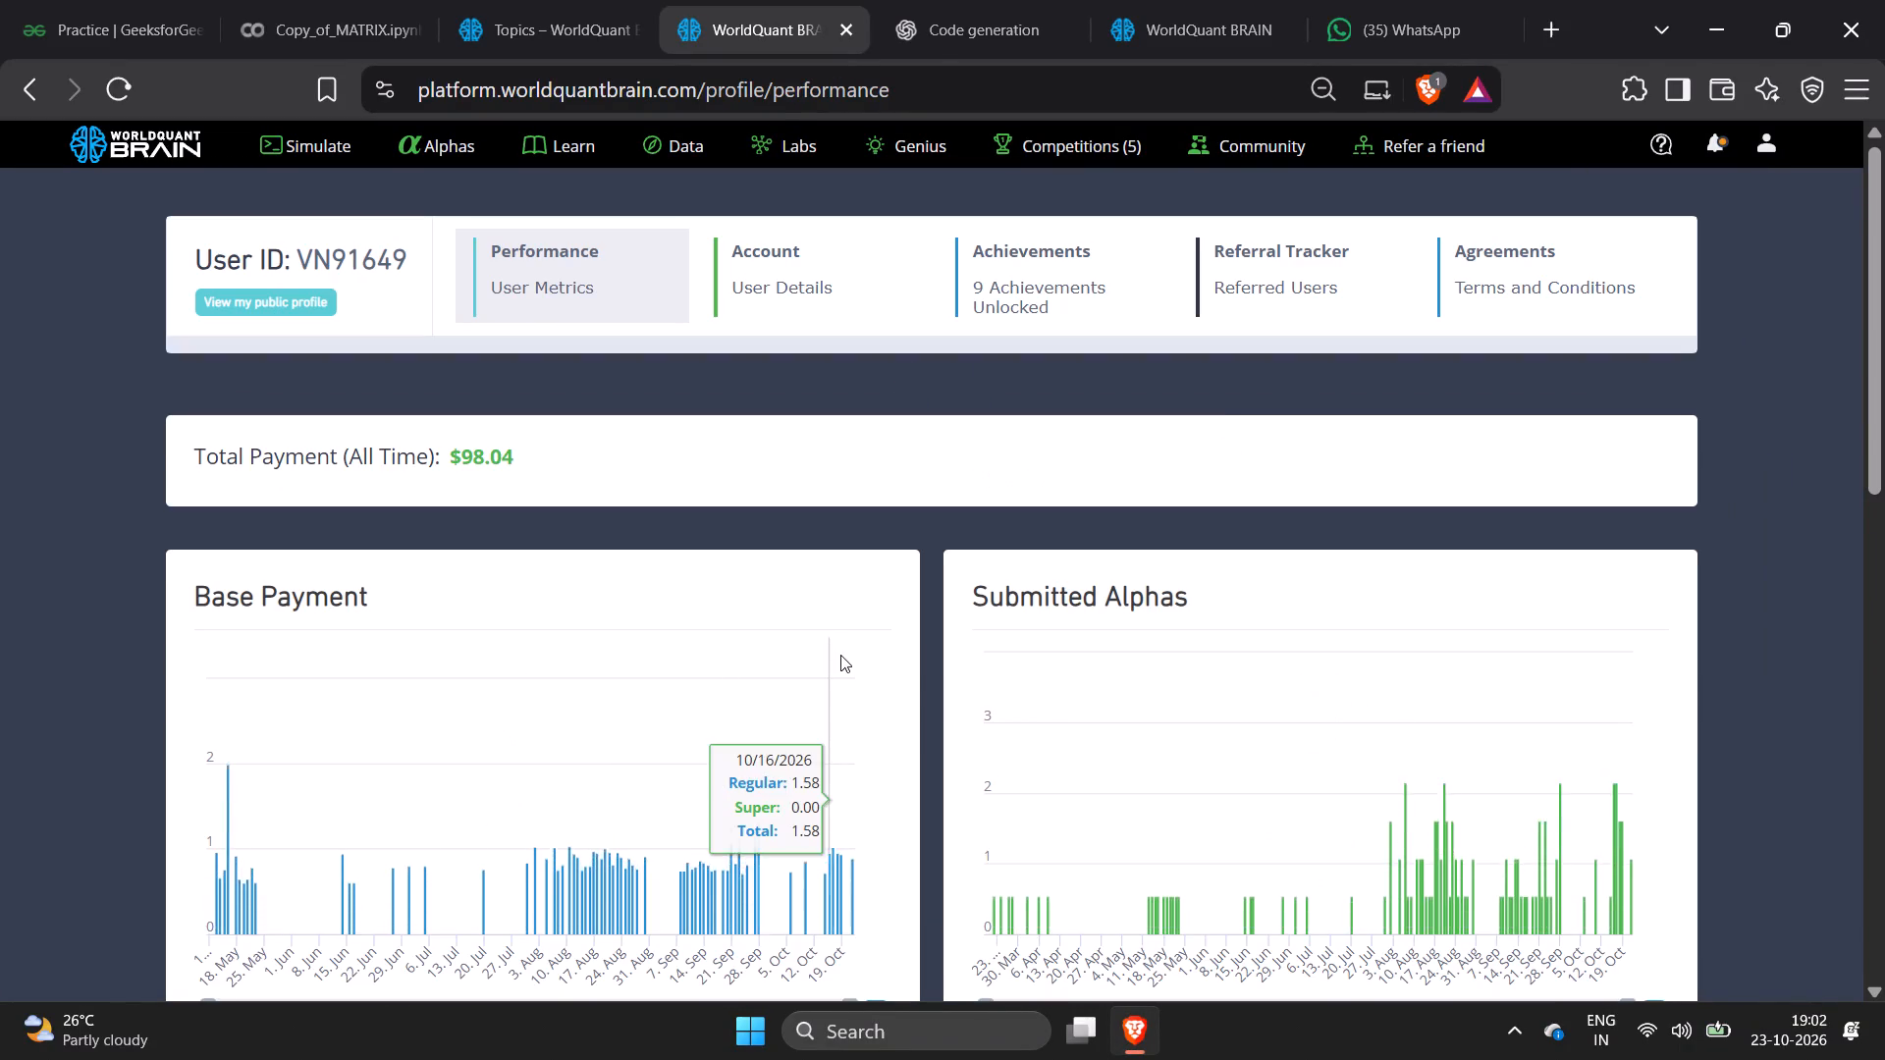
scroll(840, 656, down, 6)
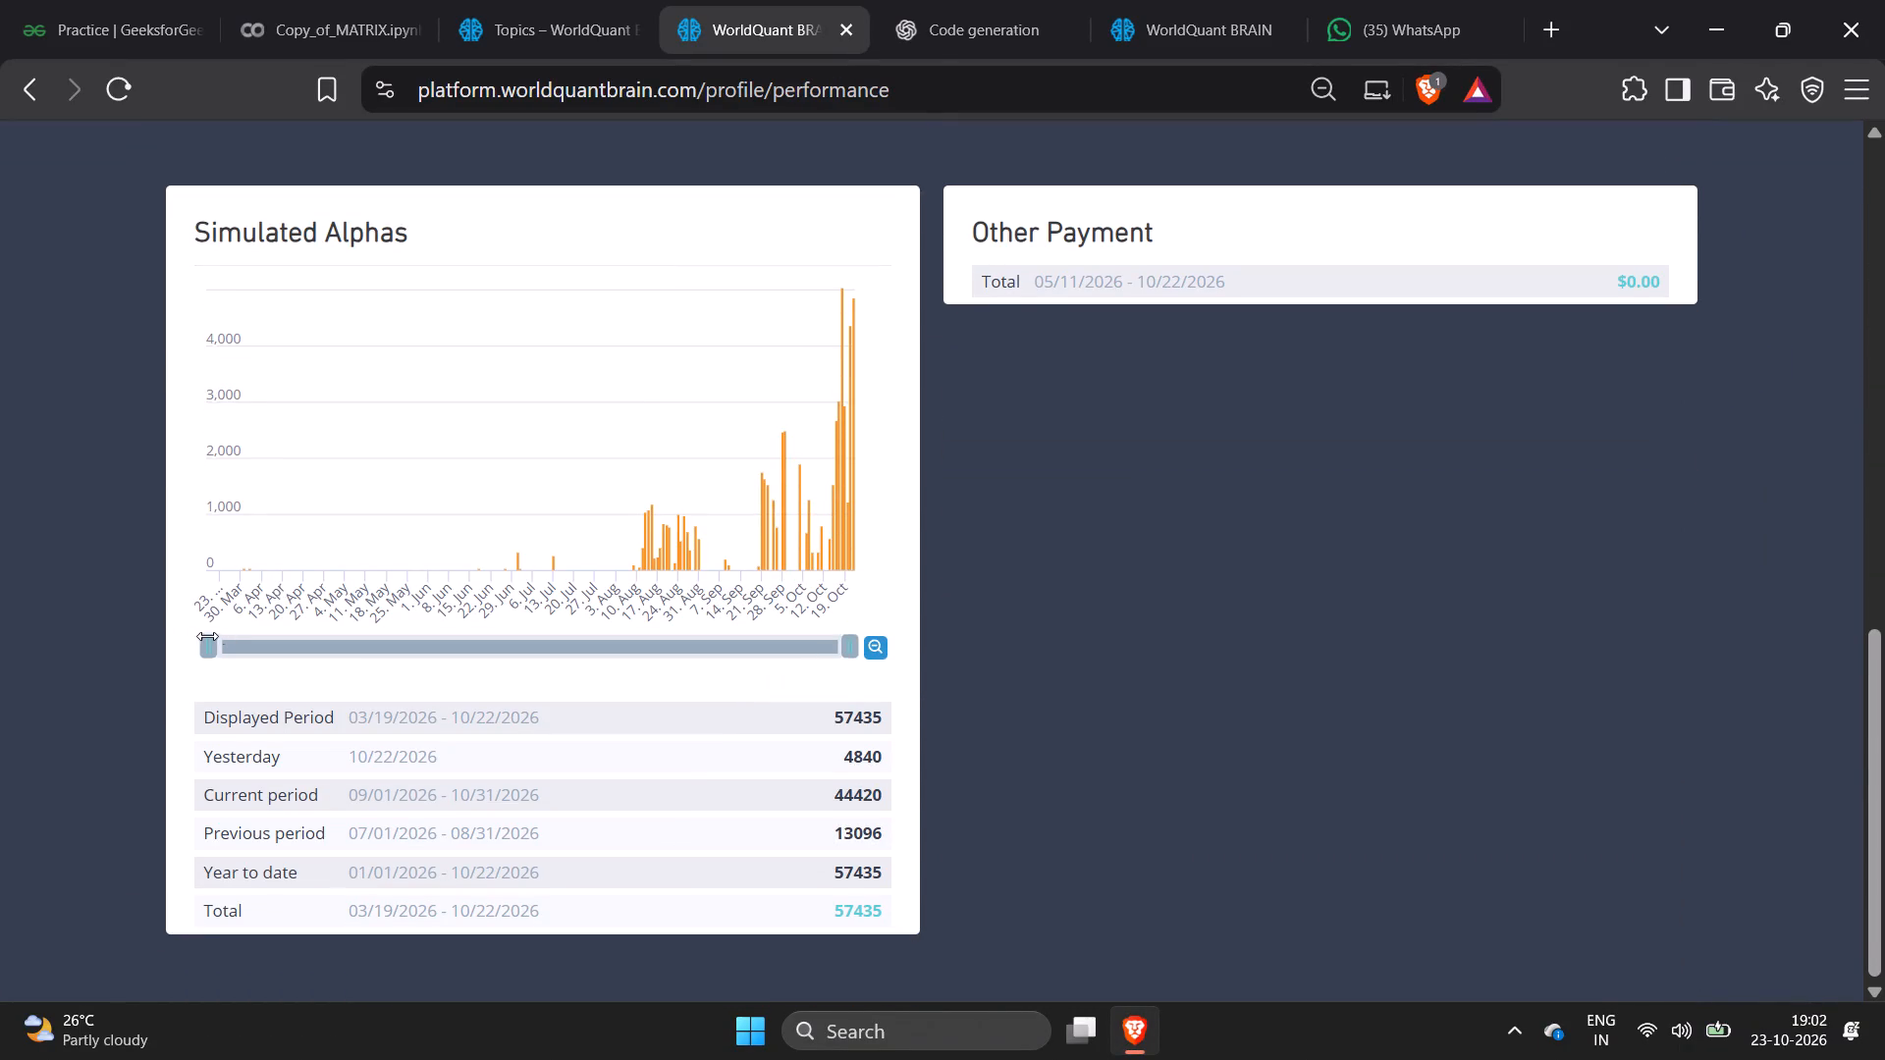
drag(205, 637, 914, 650)
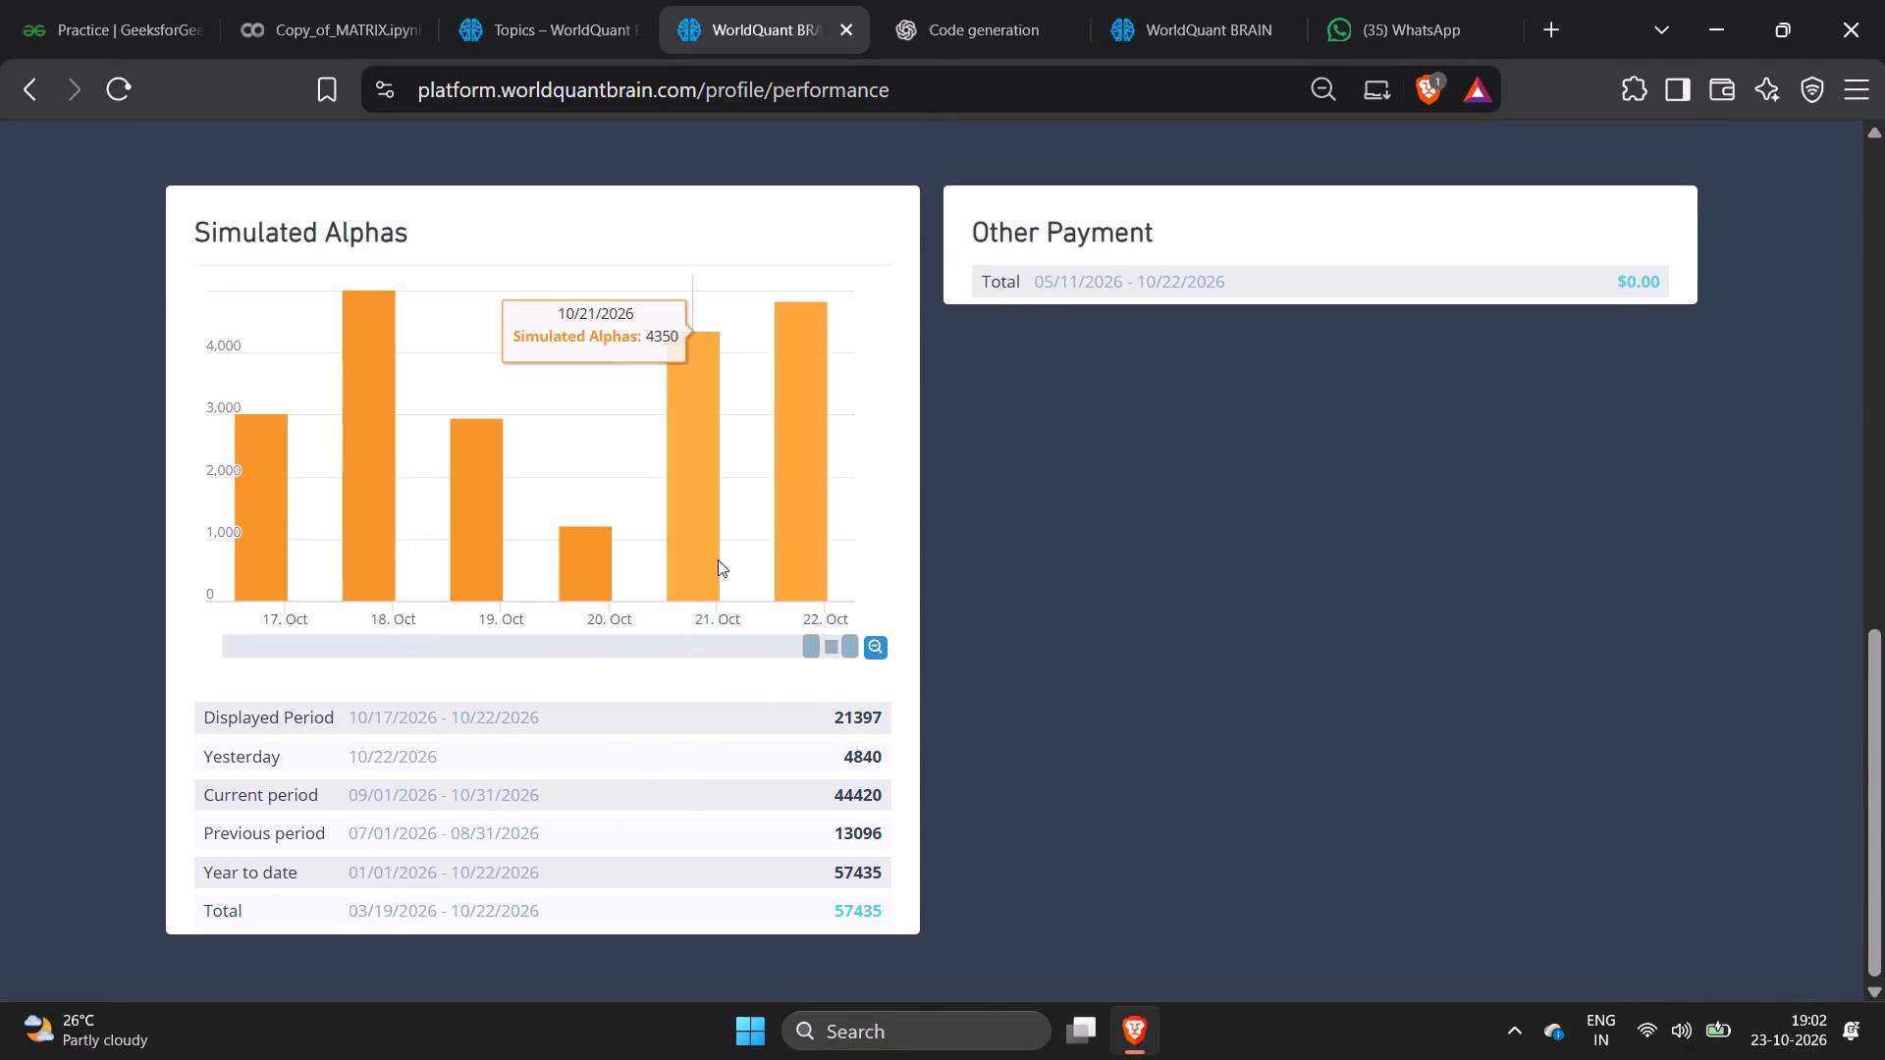
scroll(829, 546, up, 5)
scroll(829, 546, down, 1)
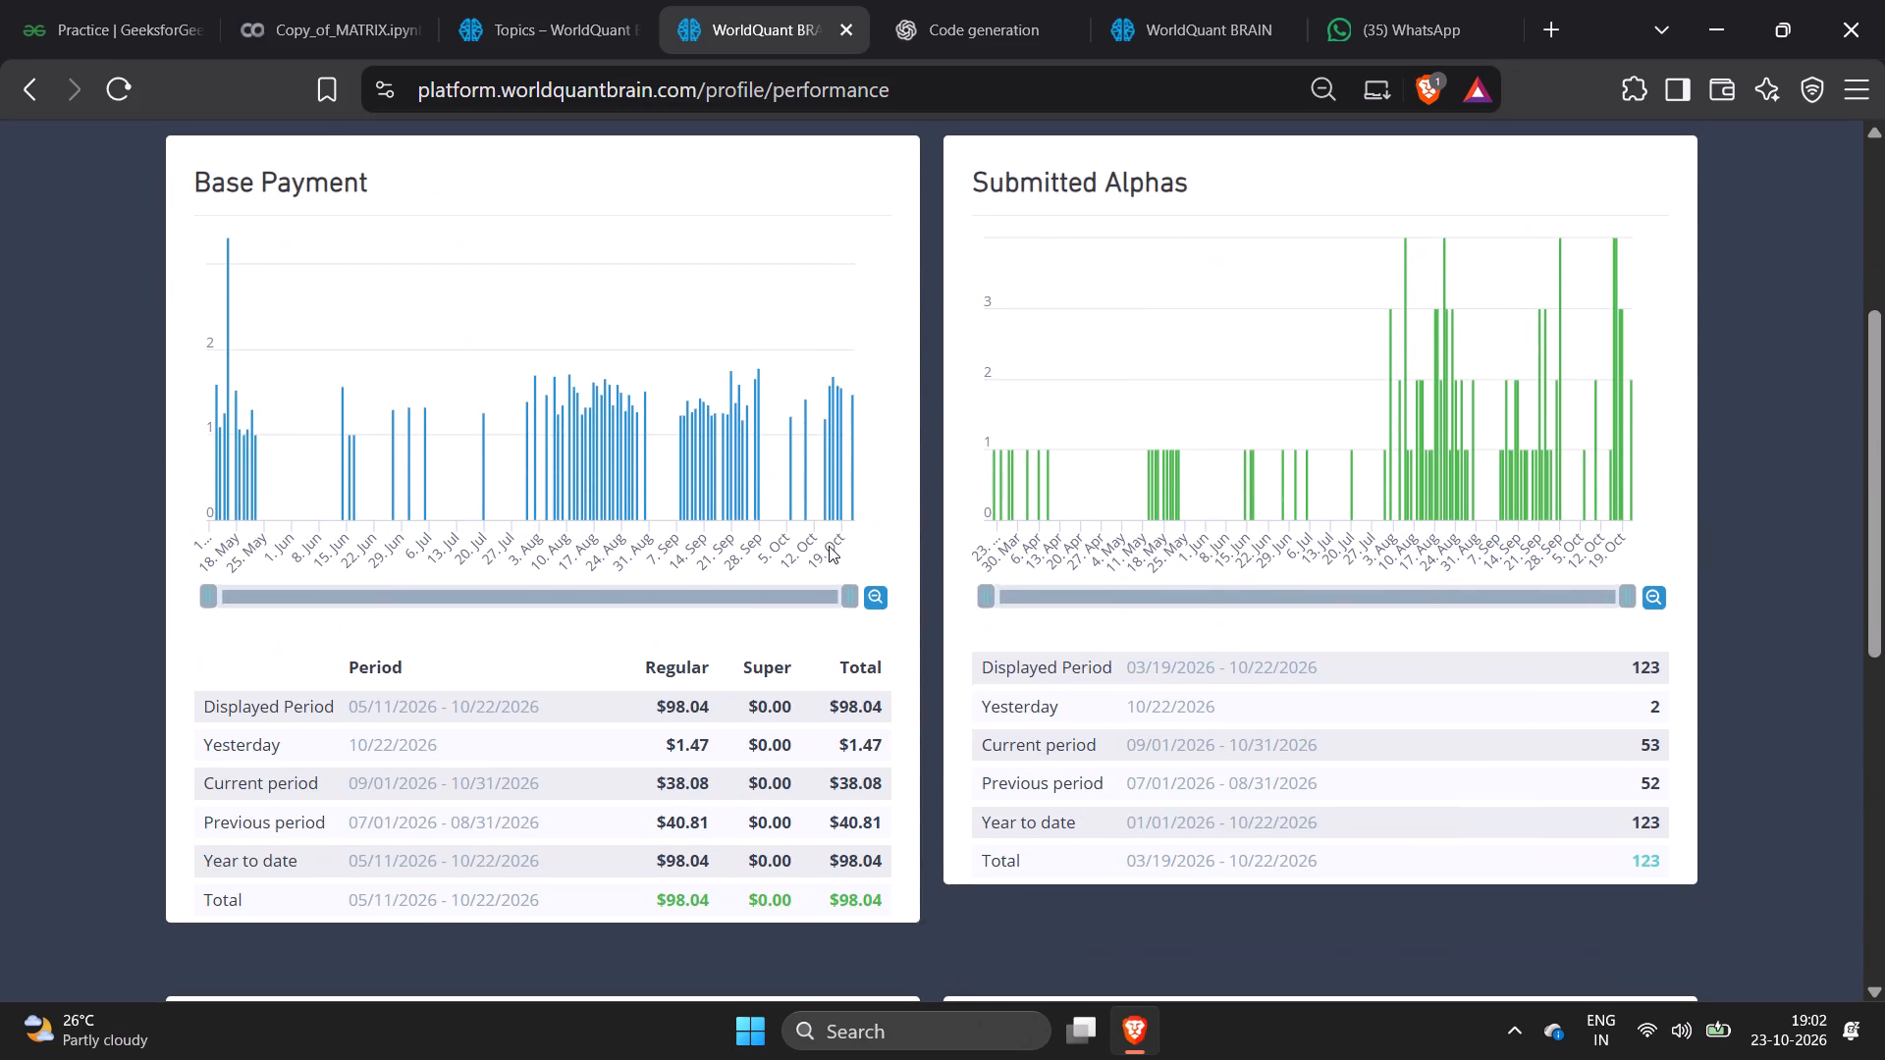
drag(991, 587, 1729, 603)
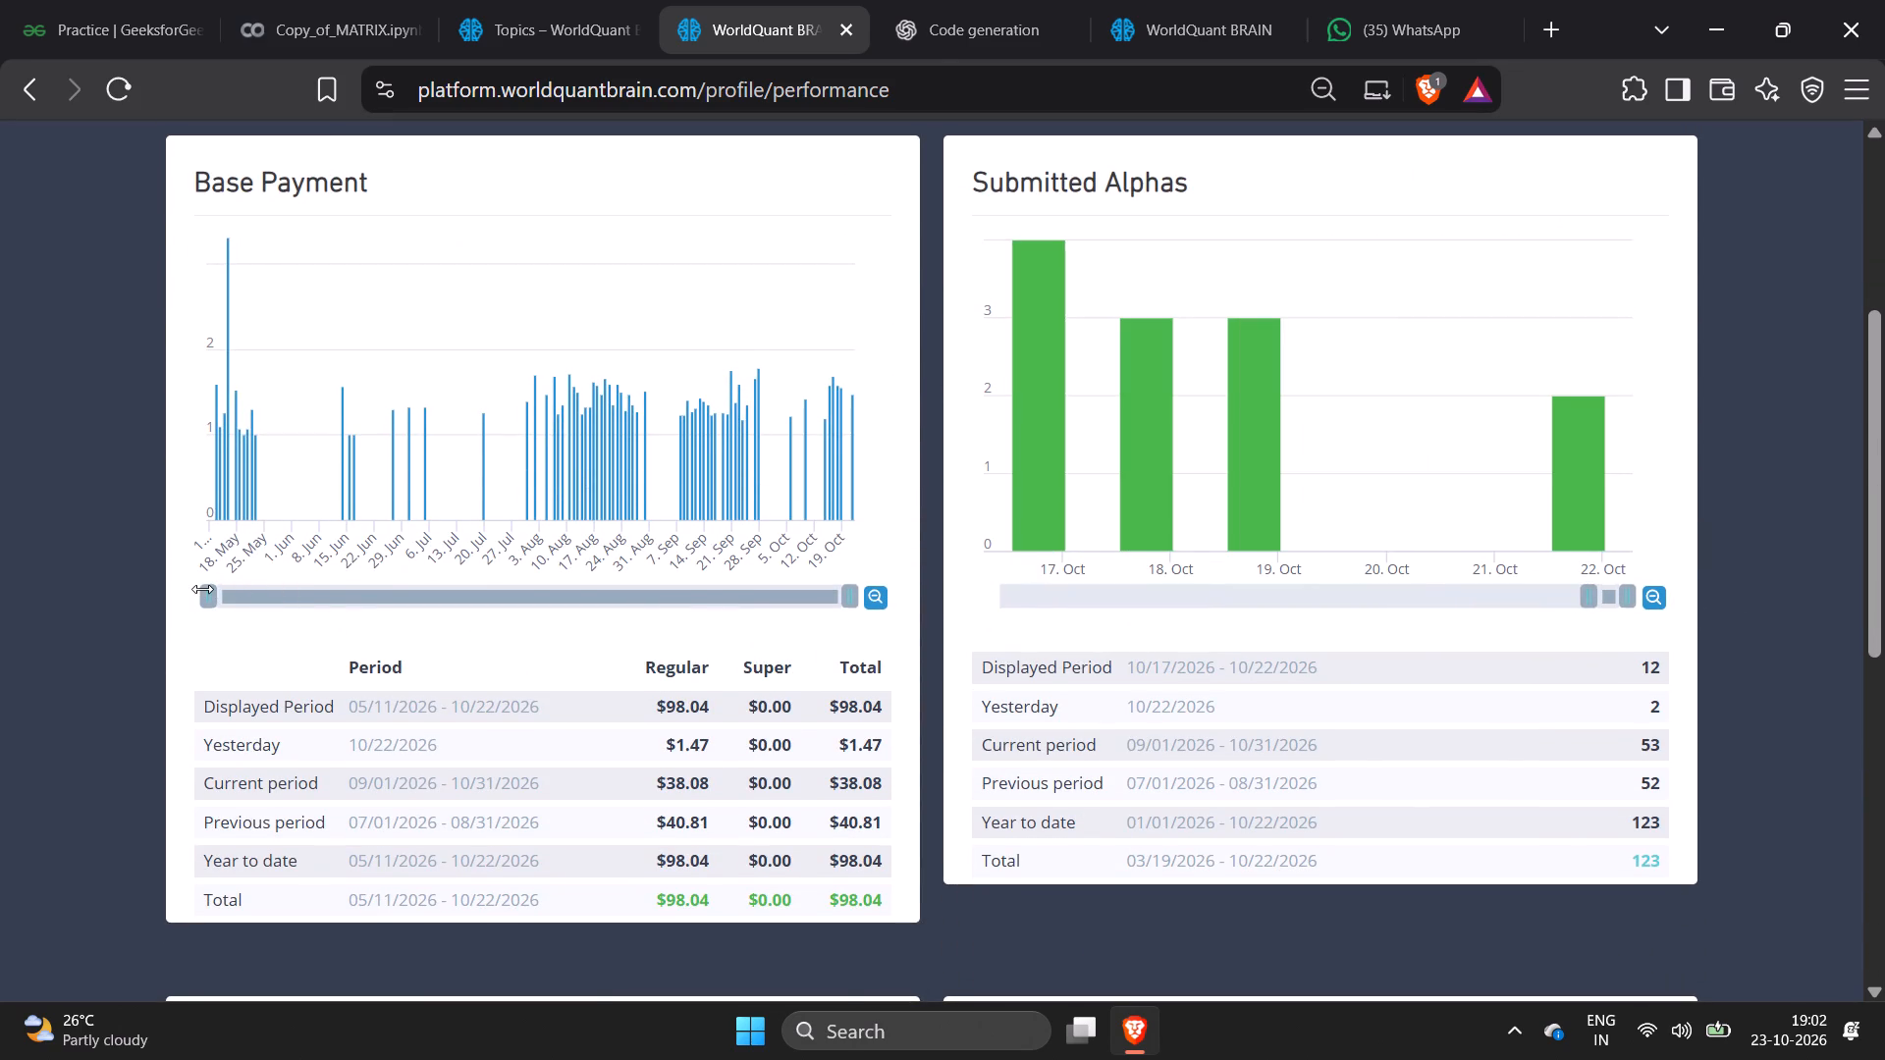
drag(202, 589, 977, 581)
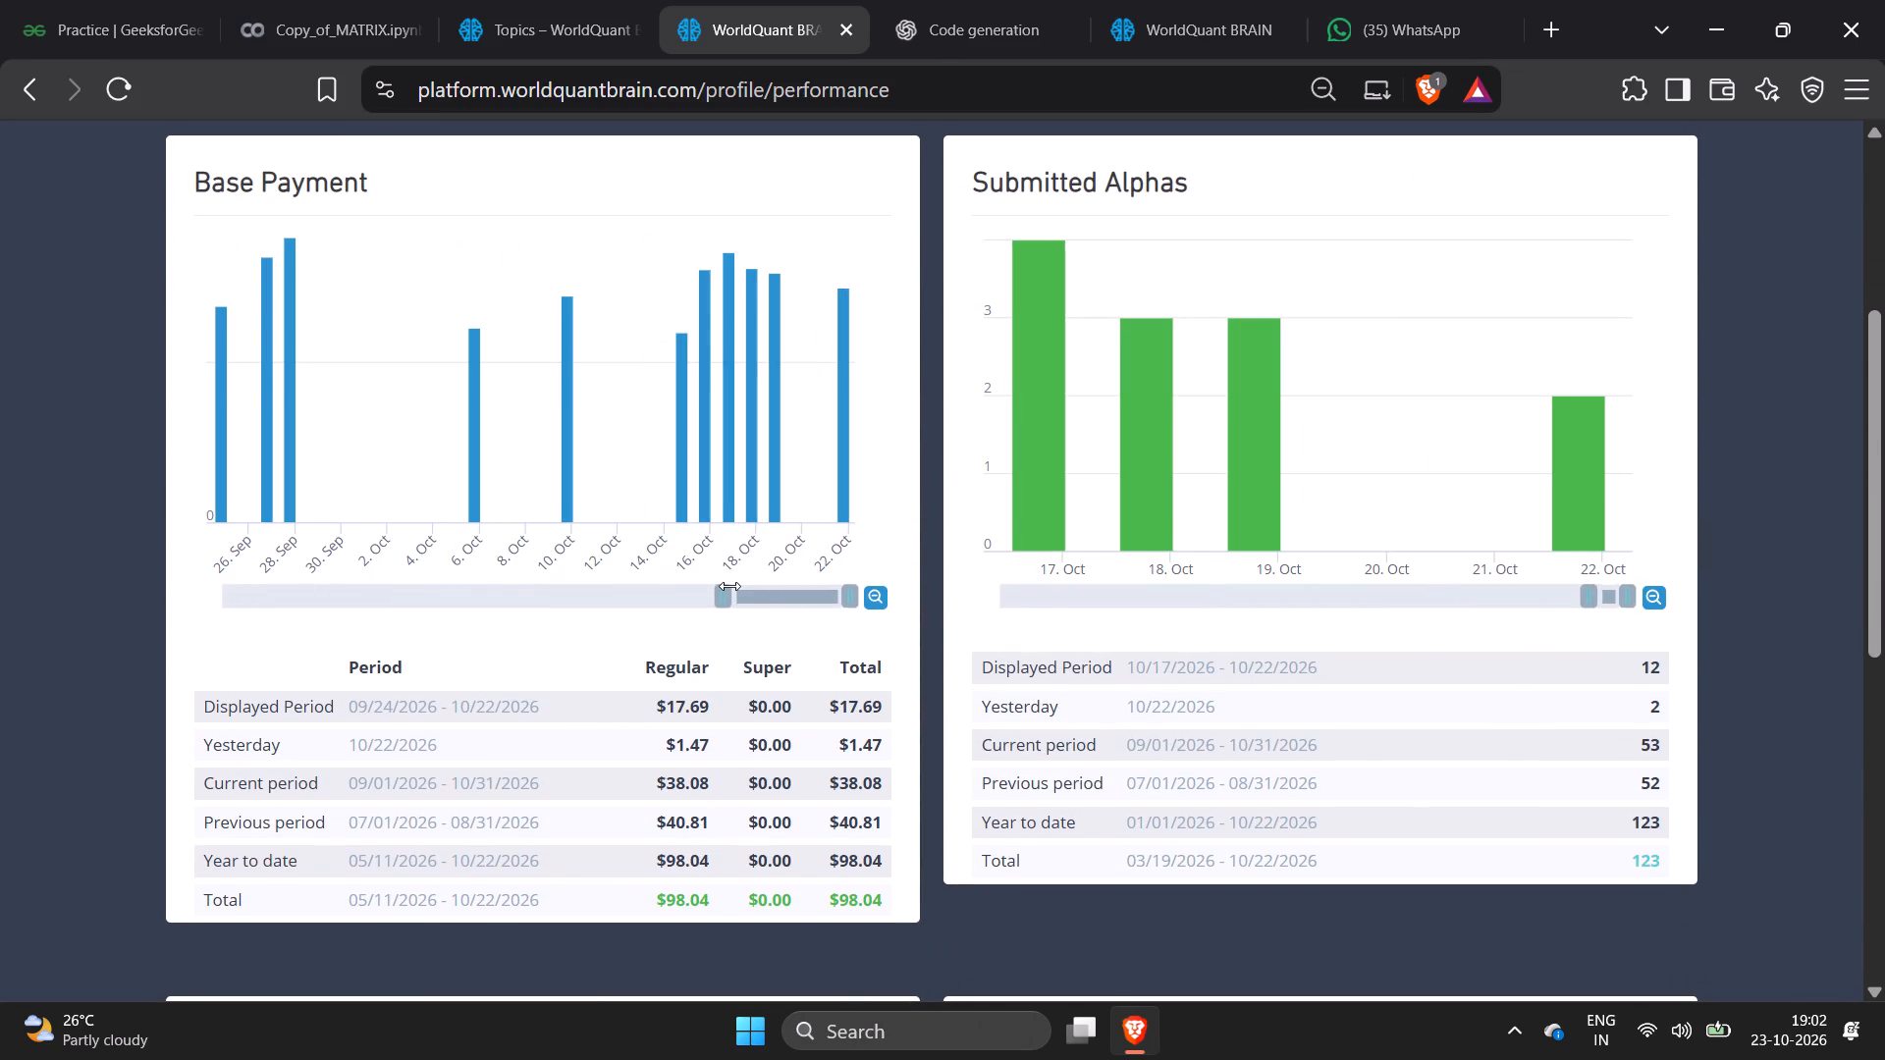
drag(729, 588, 905, 602)
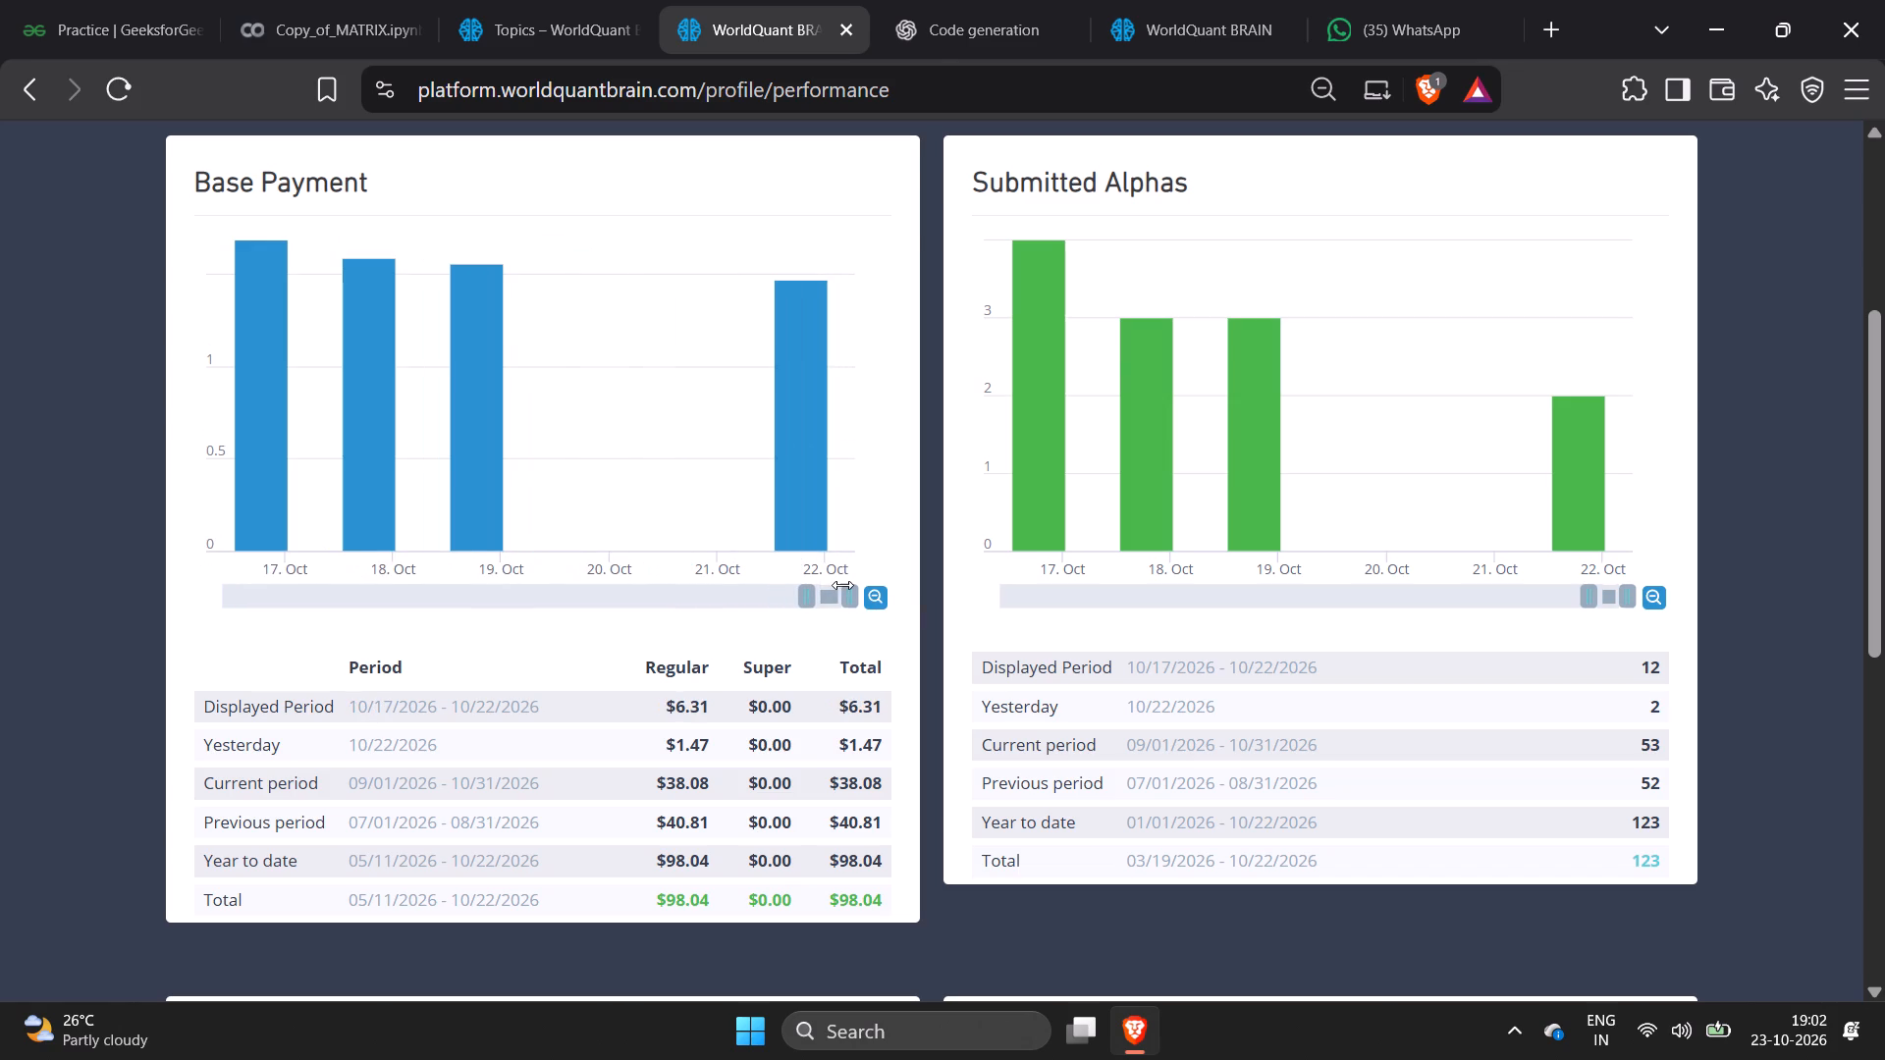
drag(842, 584, 822, 584)
Open the profile's account details and read through the Basic Details form.
scroll(822, 584, up, 2)
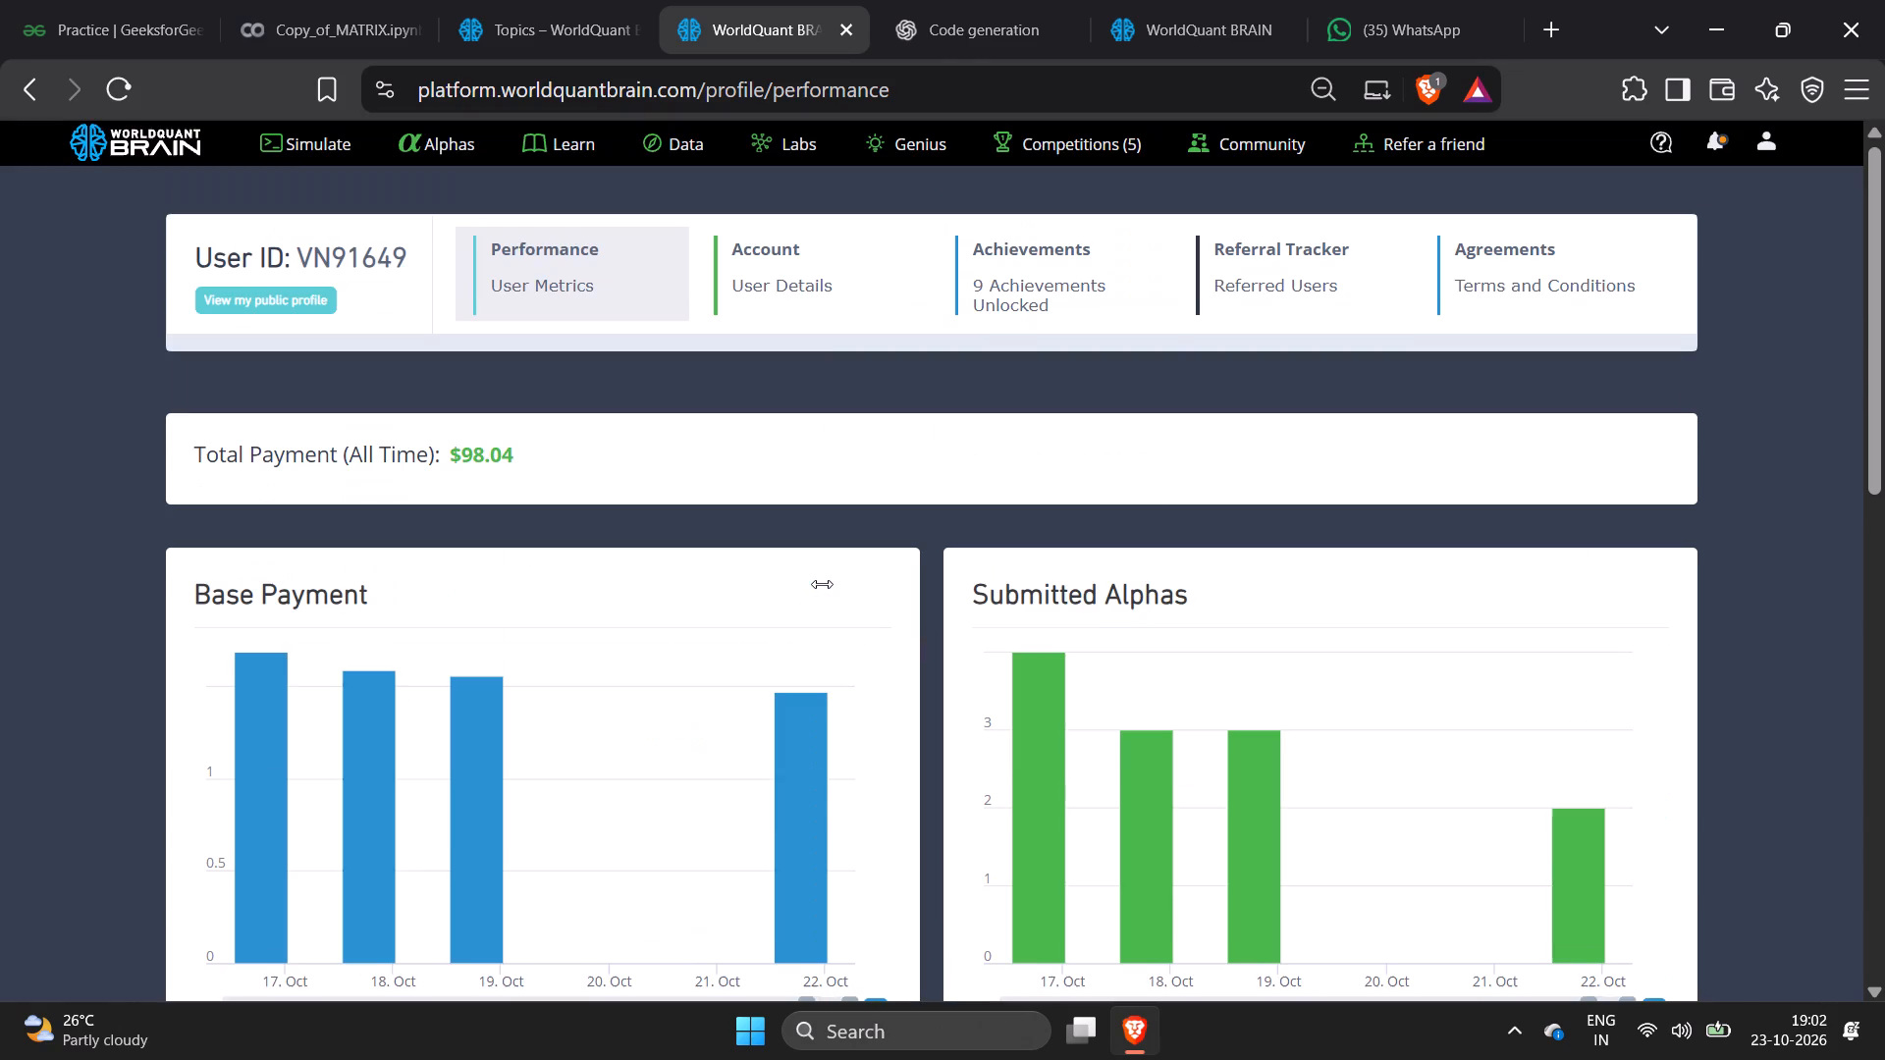
scroll(822, 584, up, 2)
click(804, 303)
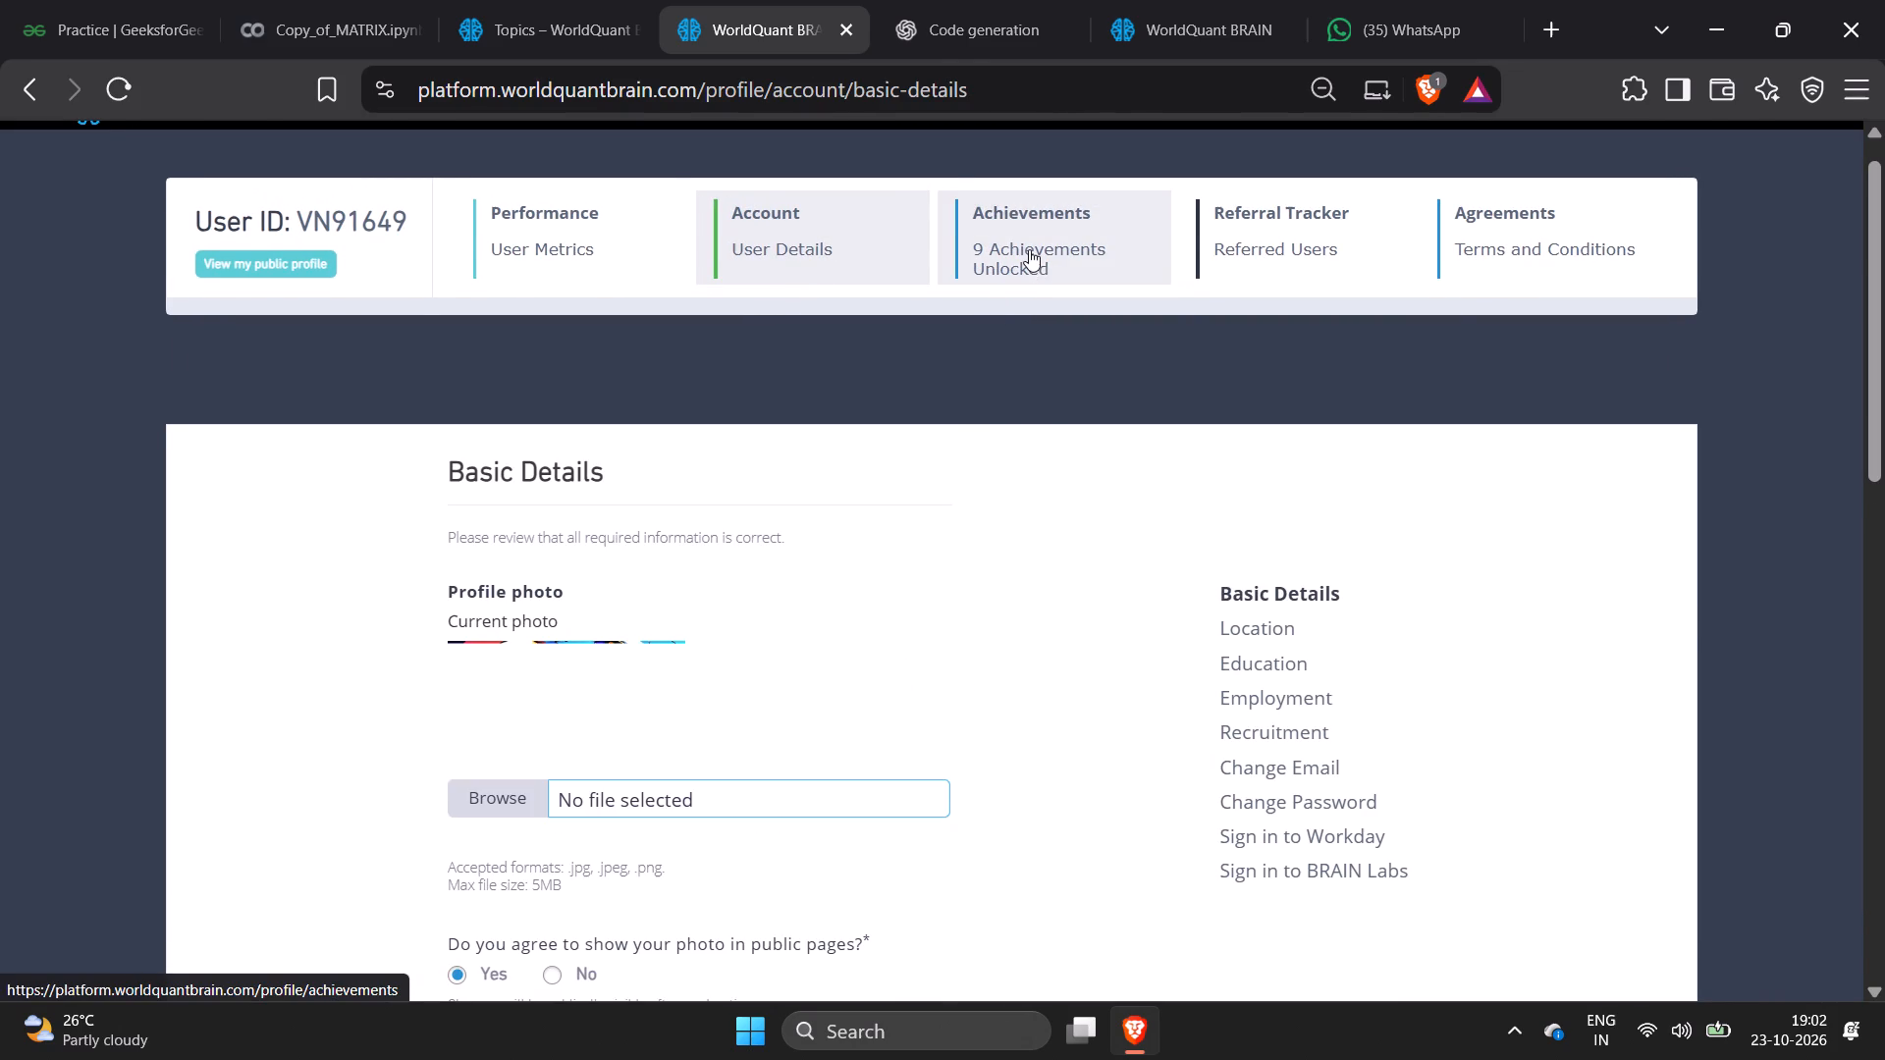
click(1029, 249)
click(814, 304)
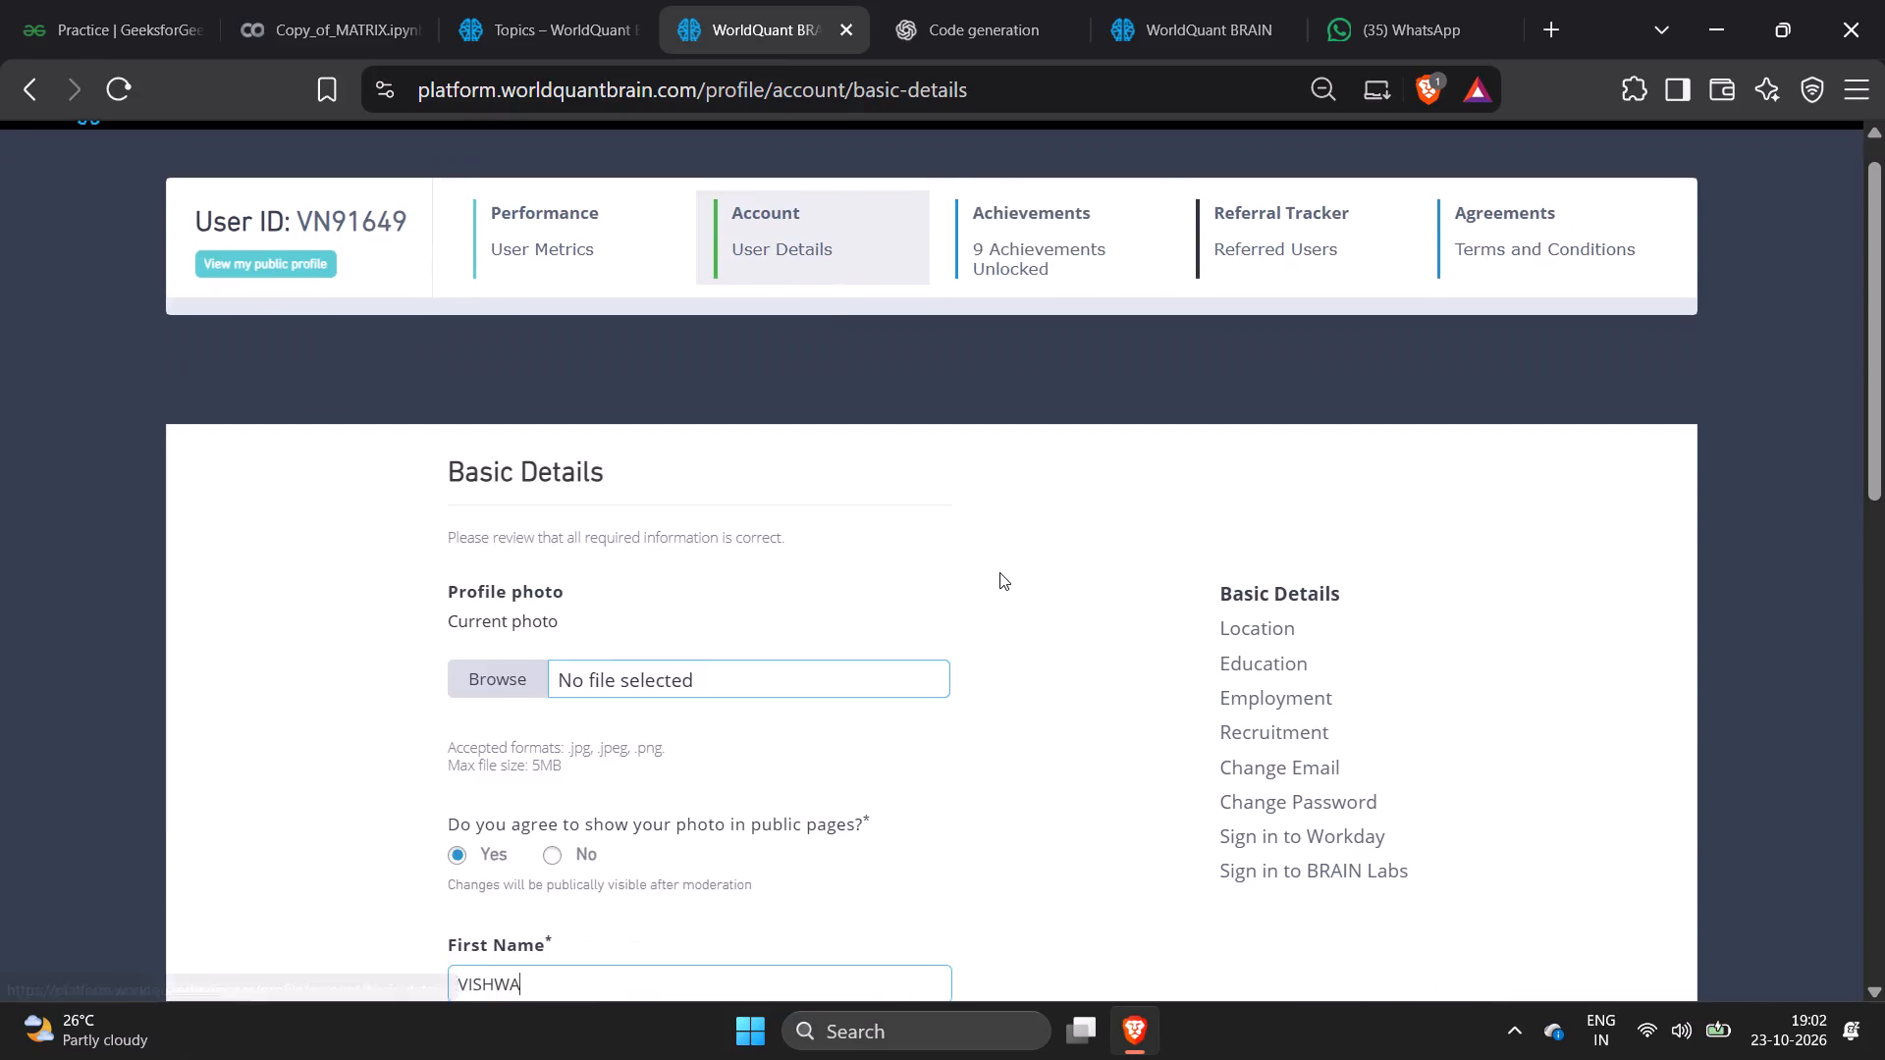
scroll(1004, 578, down, 1)
scroll(902, 696, down, 1)
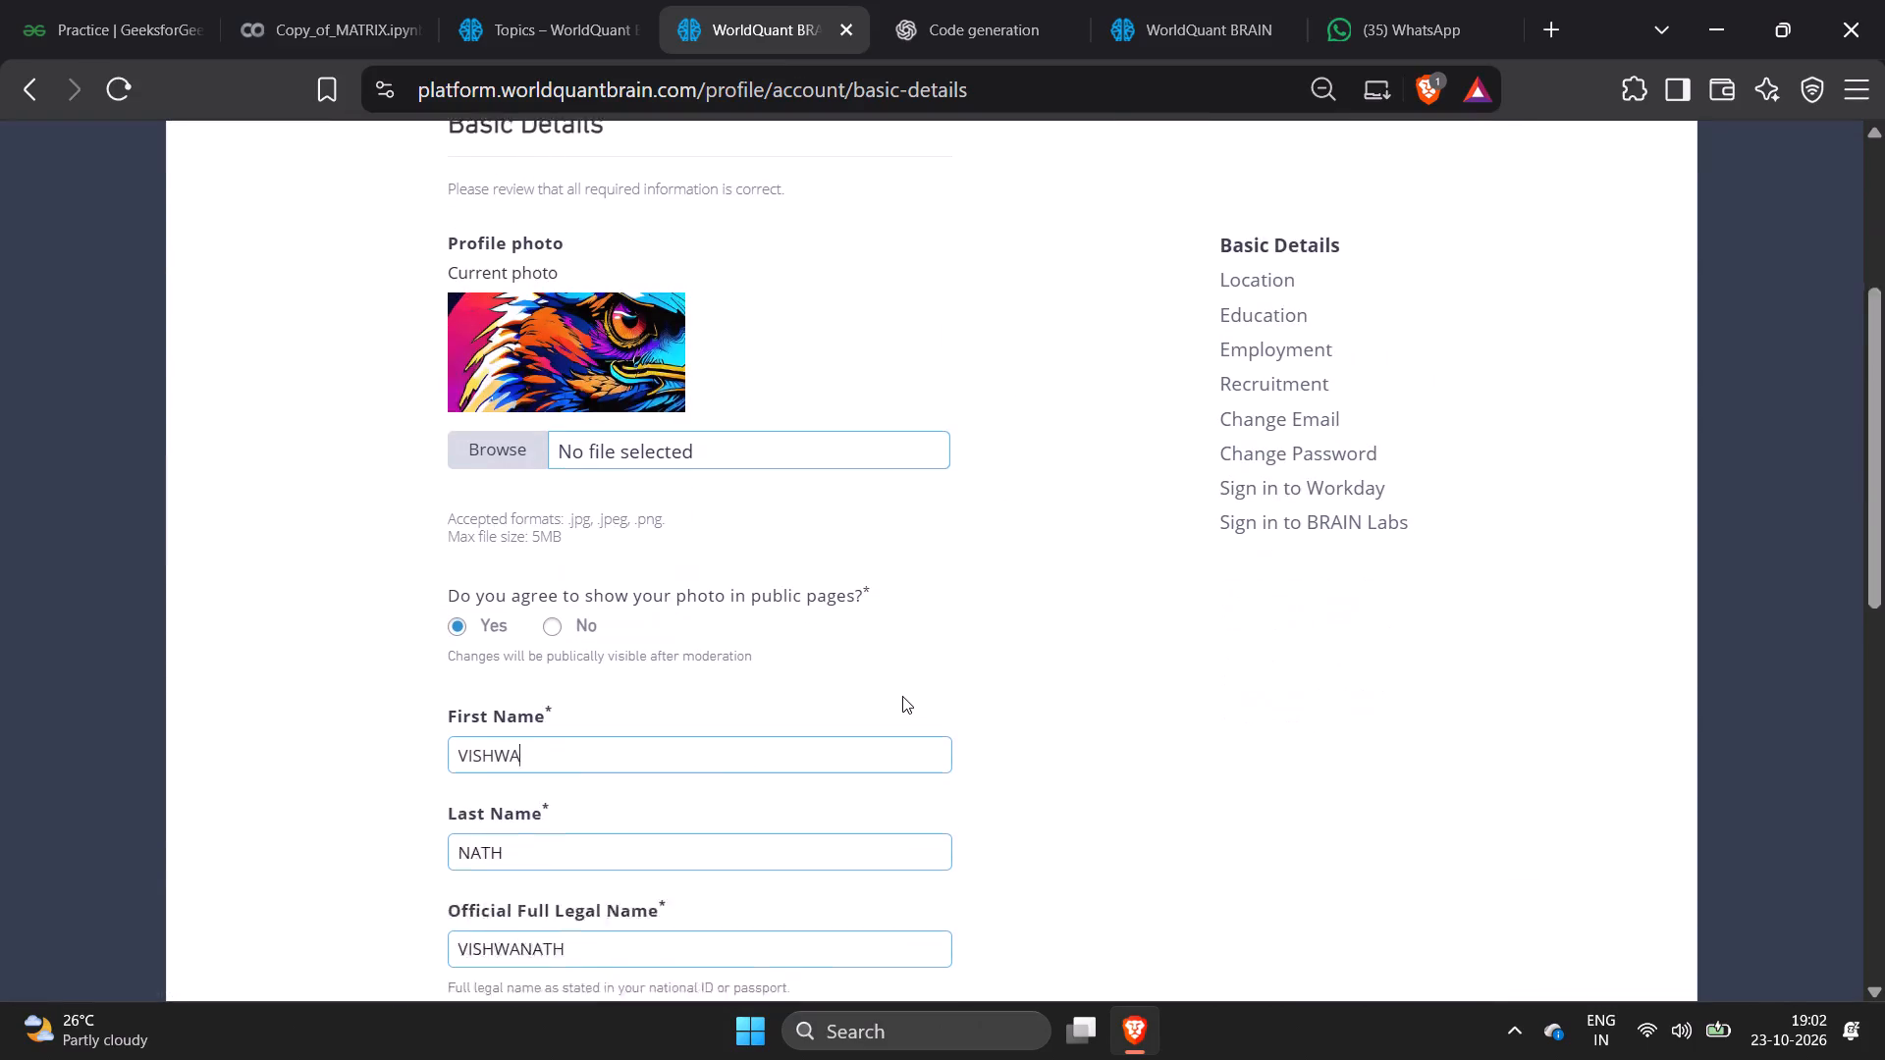
scroll(902, 696, down, 5)
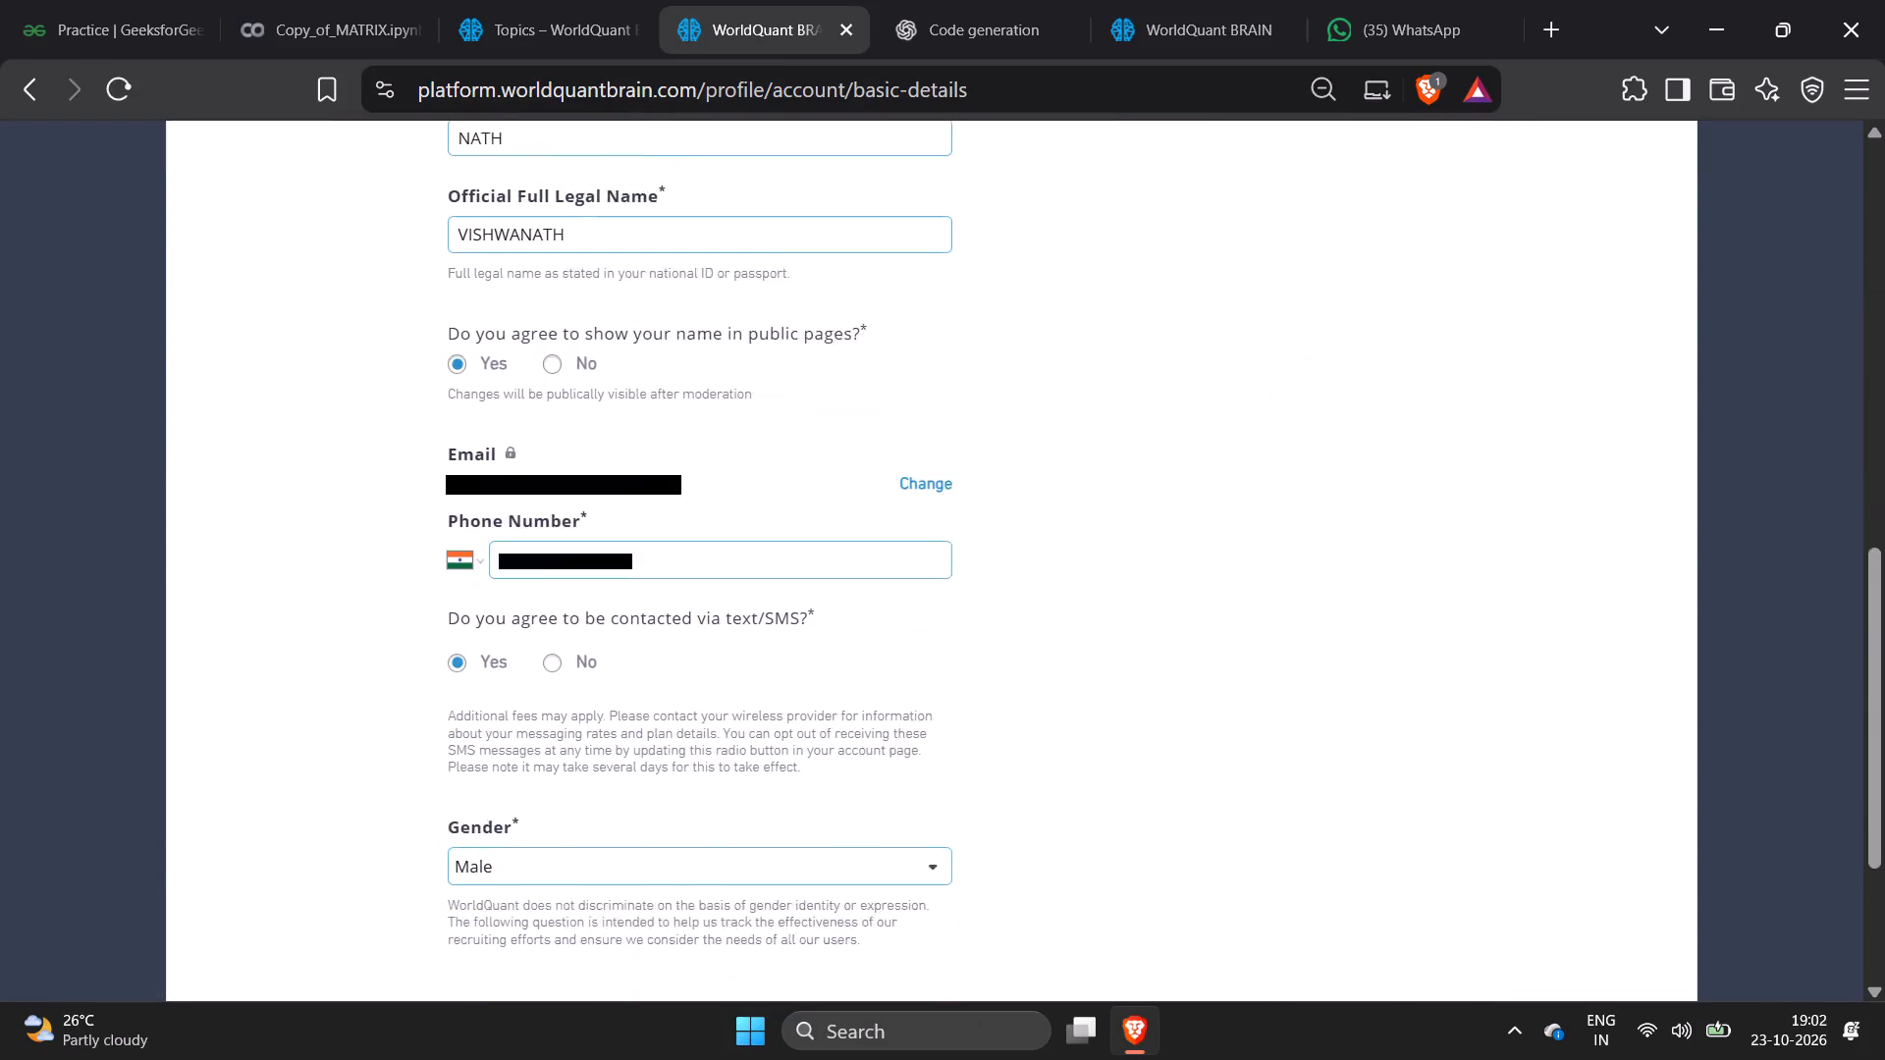
scroll(902, 696, down, 1)
scroll(902, 696, up, 9)
Open the profile's achievements and review the whole list, including the Osmosis Pioneer and First SPC Prompt Submission entries.
drag(1098, 330, 1066, 287)
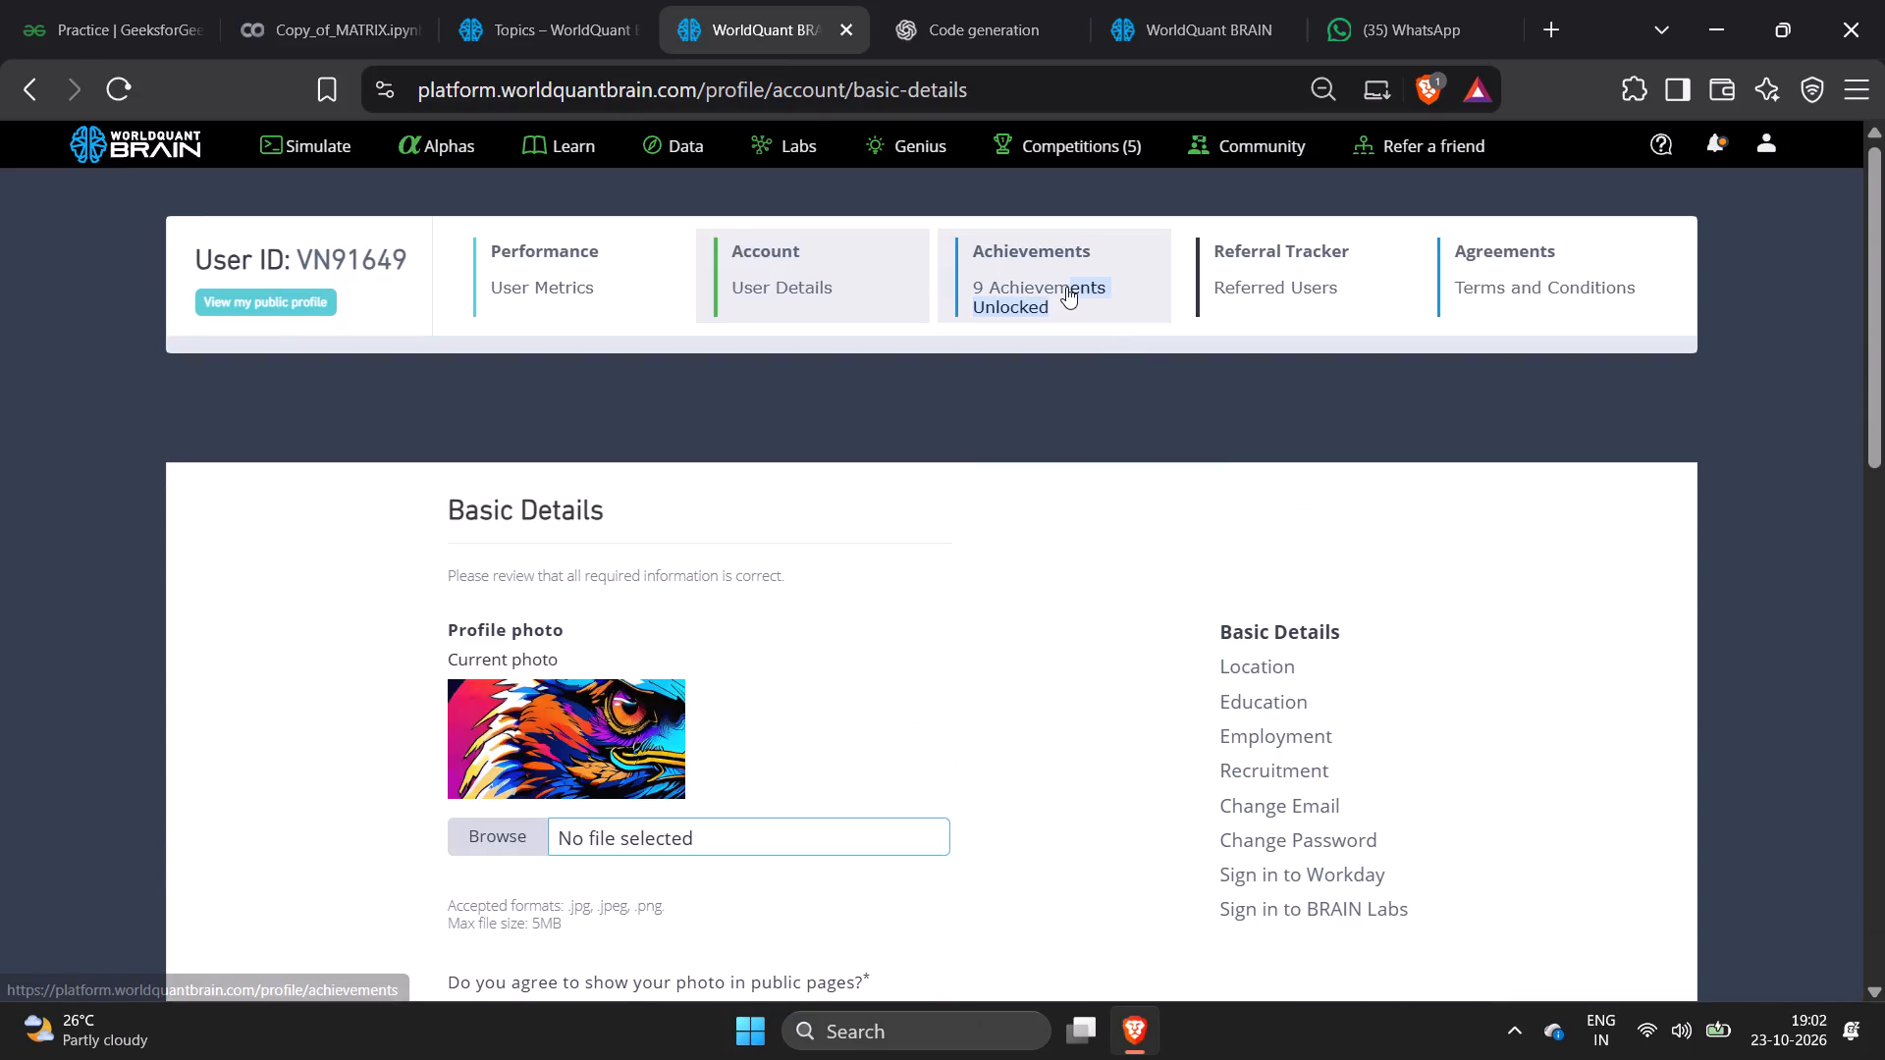
click(1066, 287)
click(1284, 252)
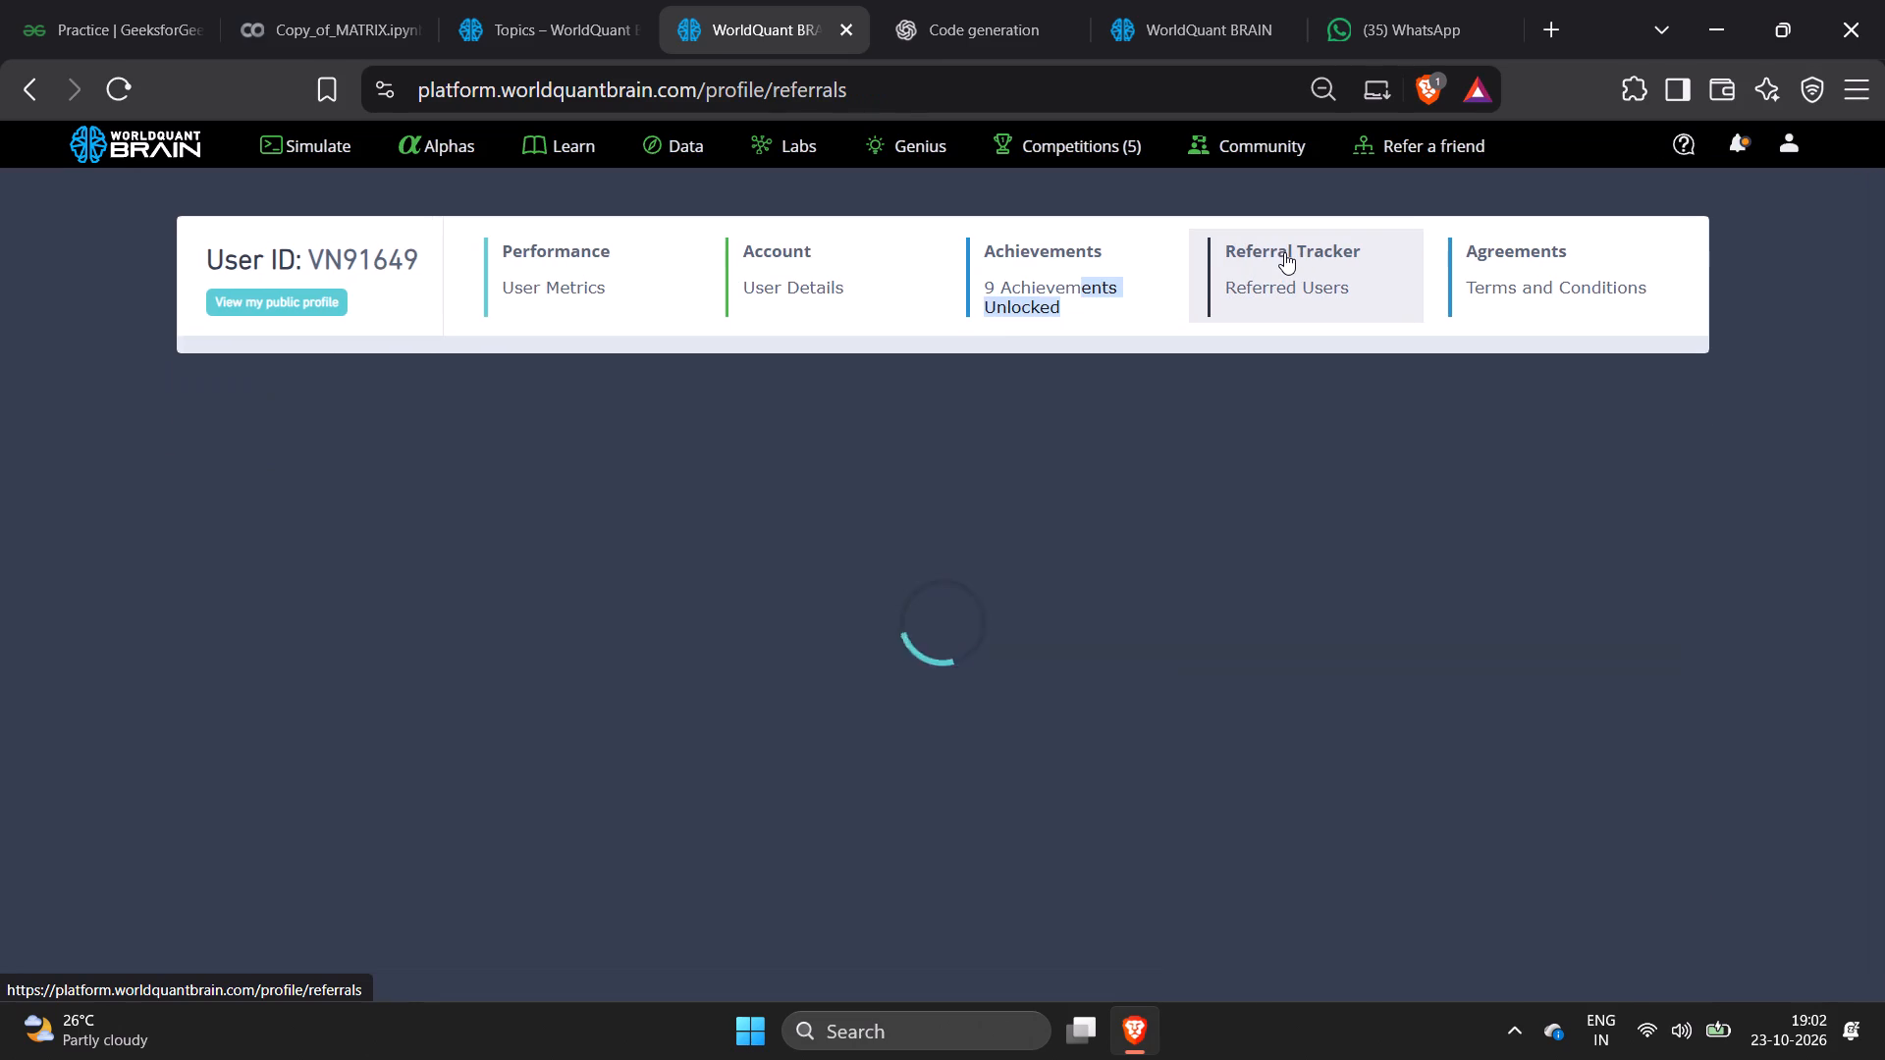
click(1037, 293)
scroll(936, 664, down, 1)
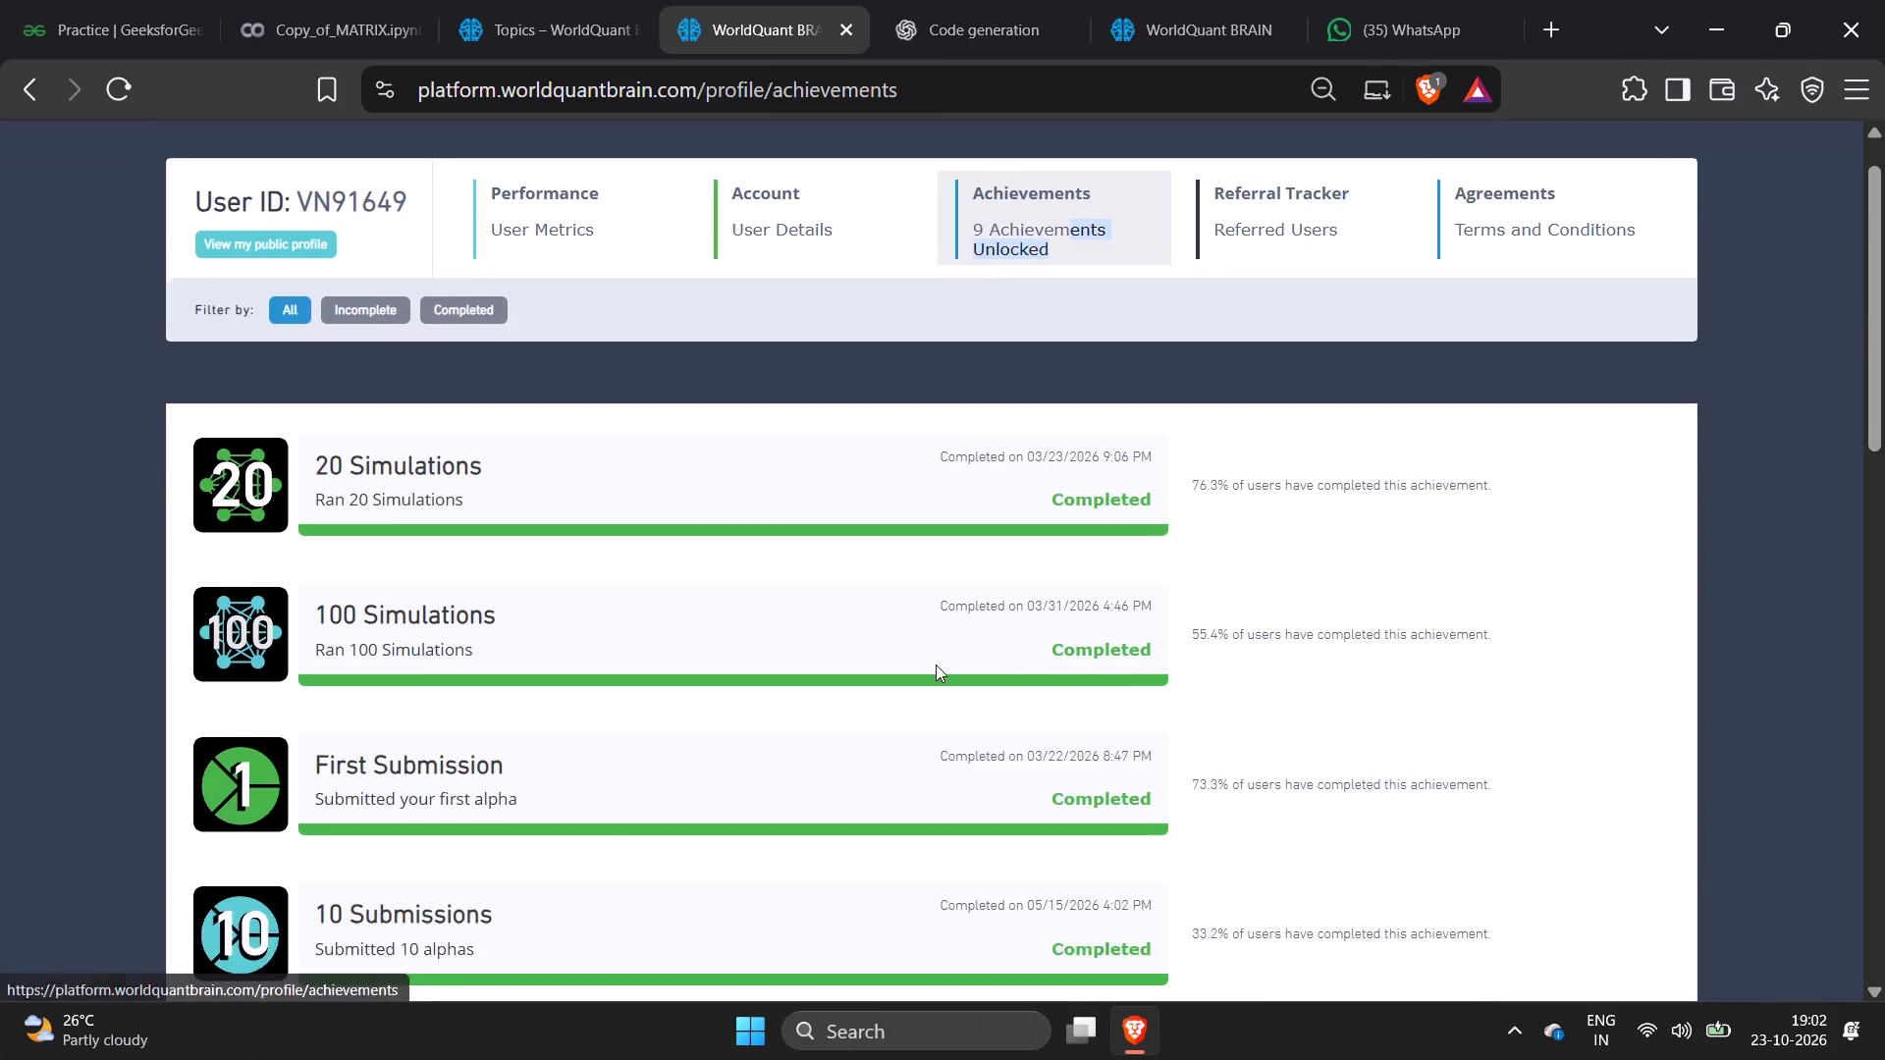
scroll(936, 664, down, 3)
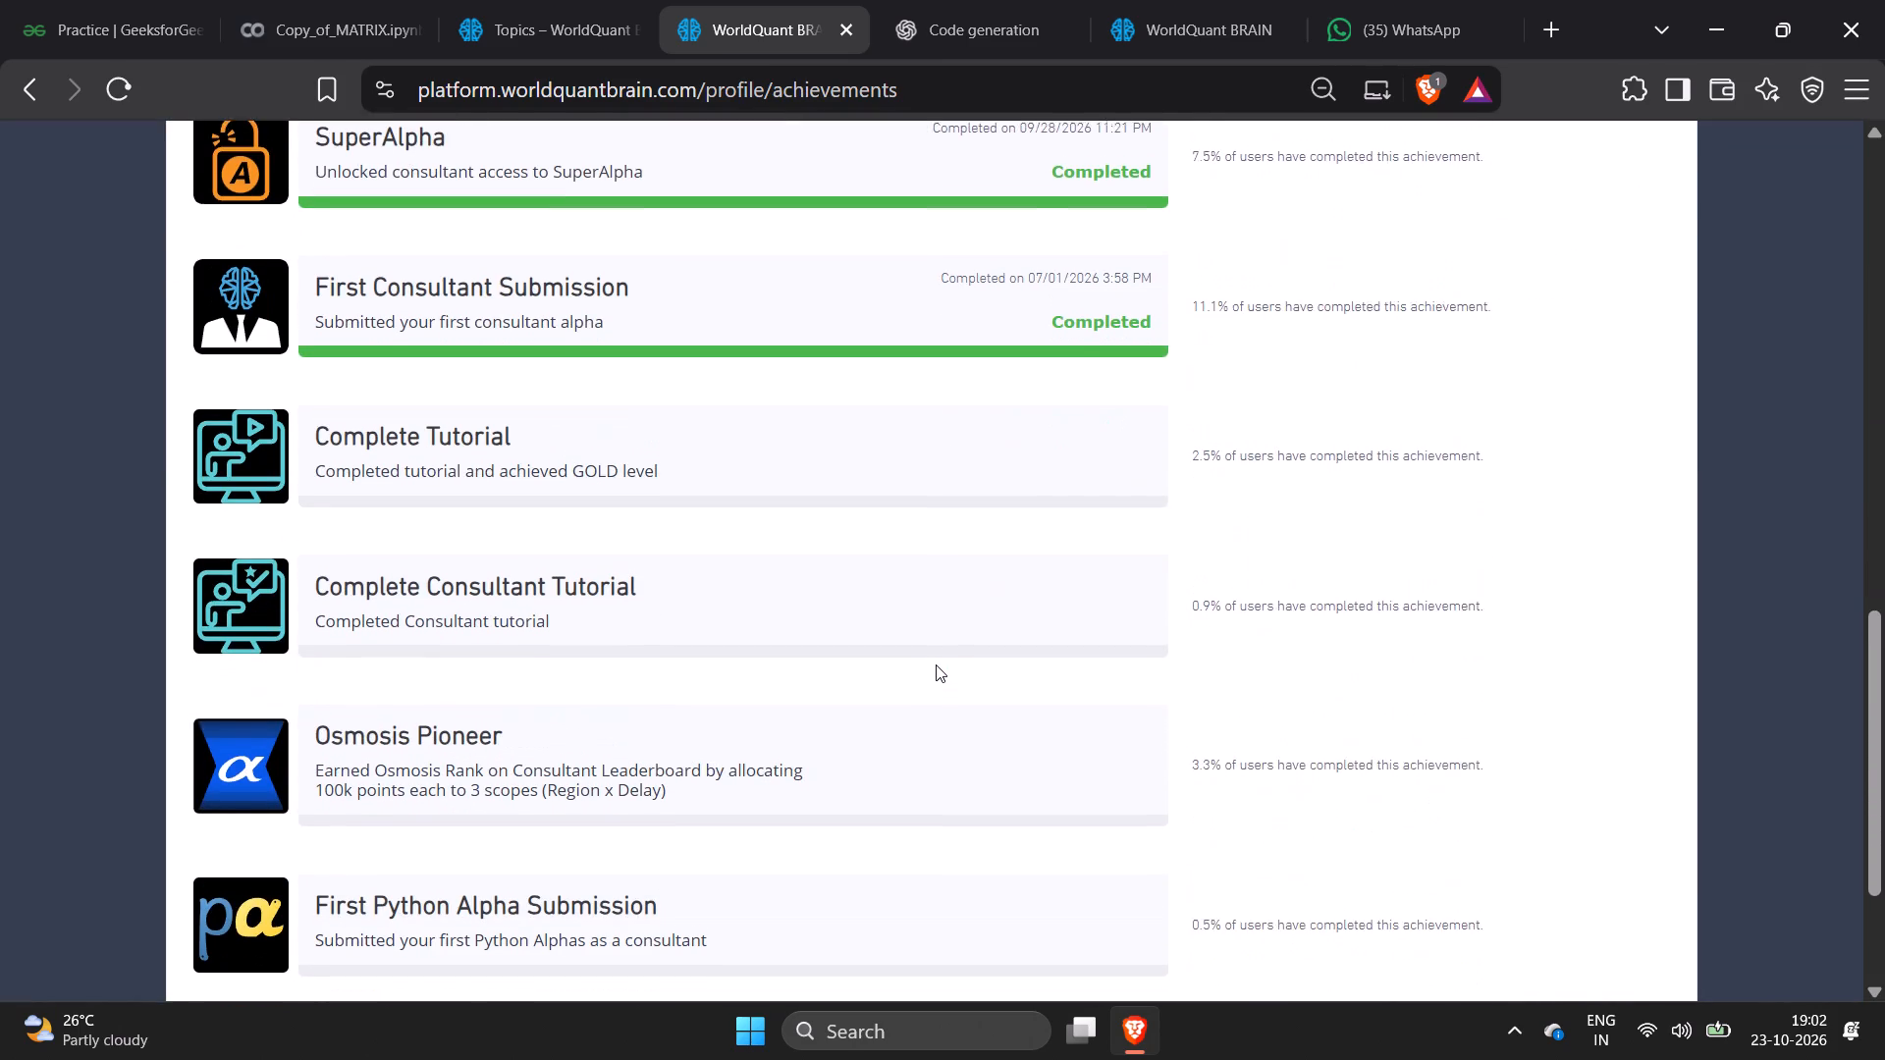
scroll(936, 664, down, 3)
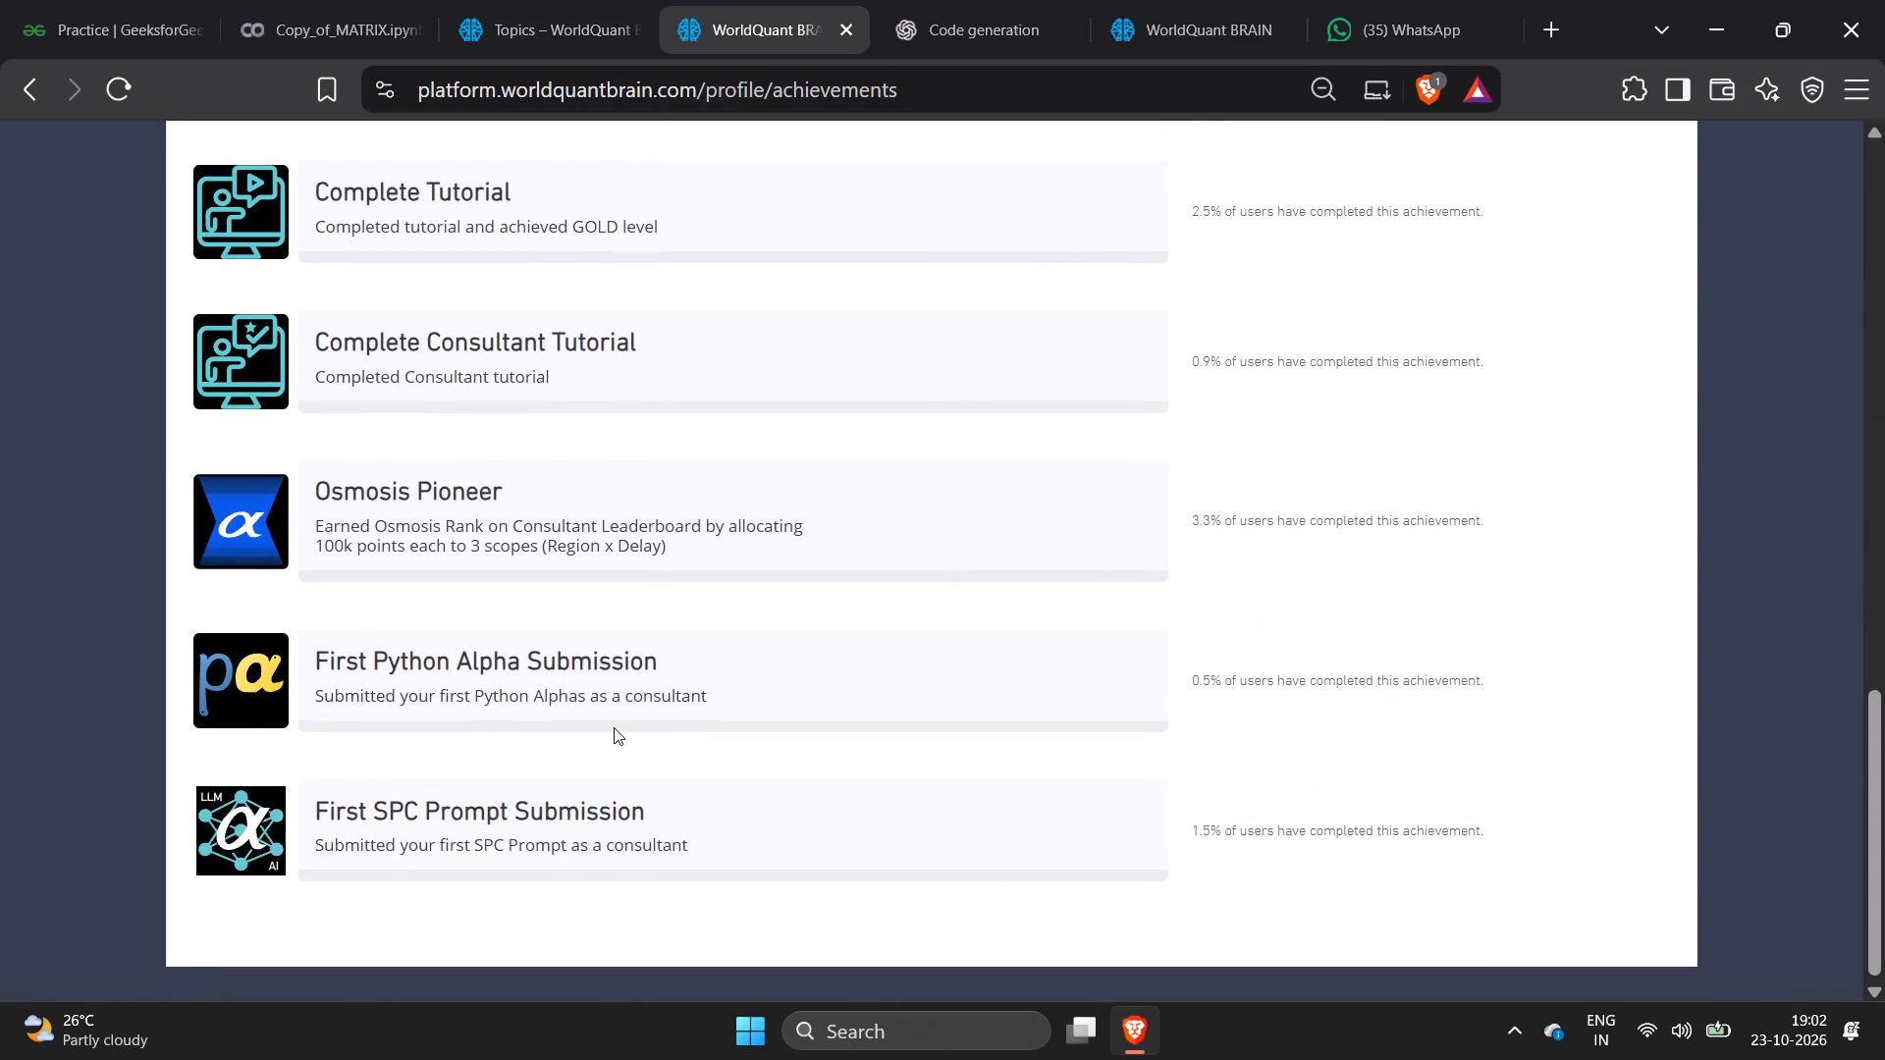
double_click(514, 802)
scroll(514, 802, up, 1)
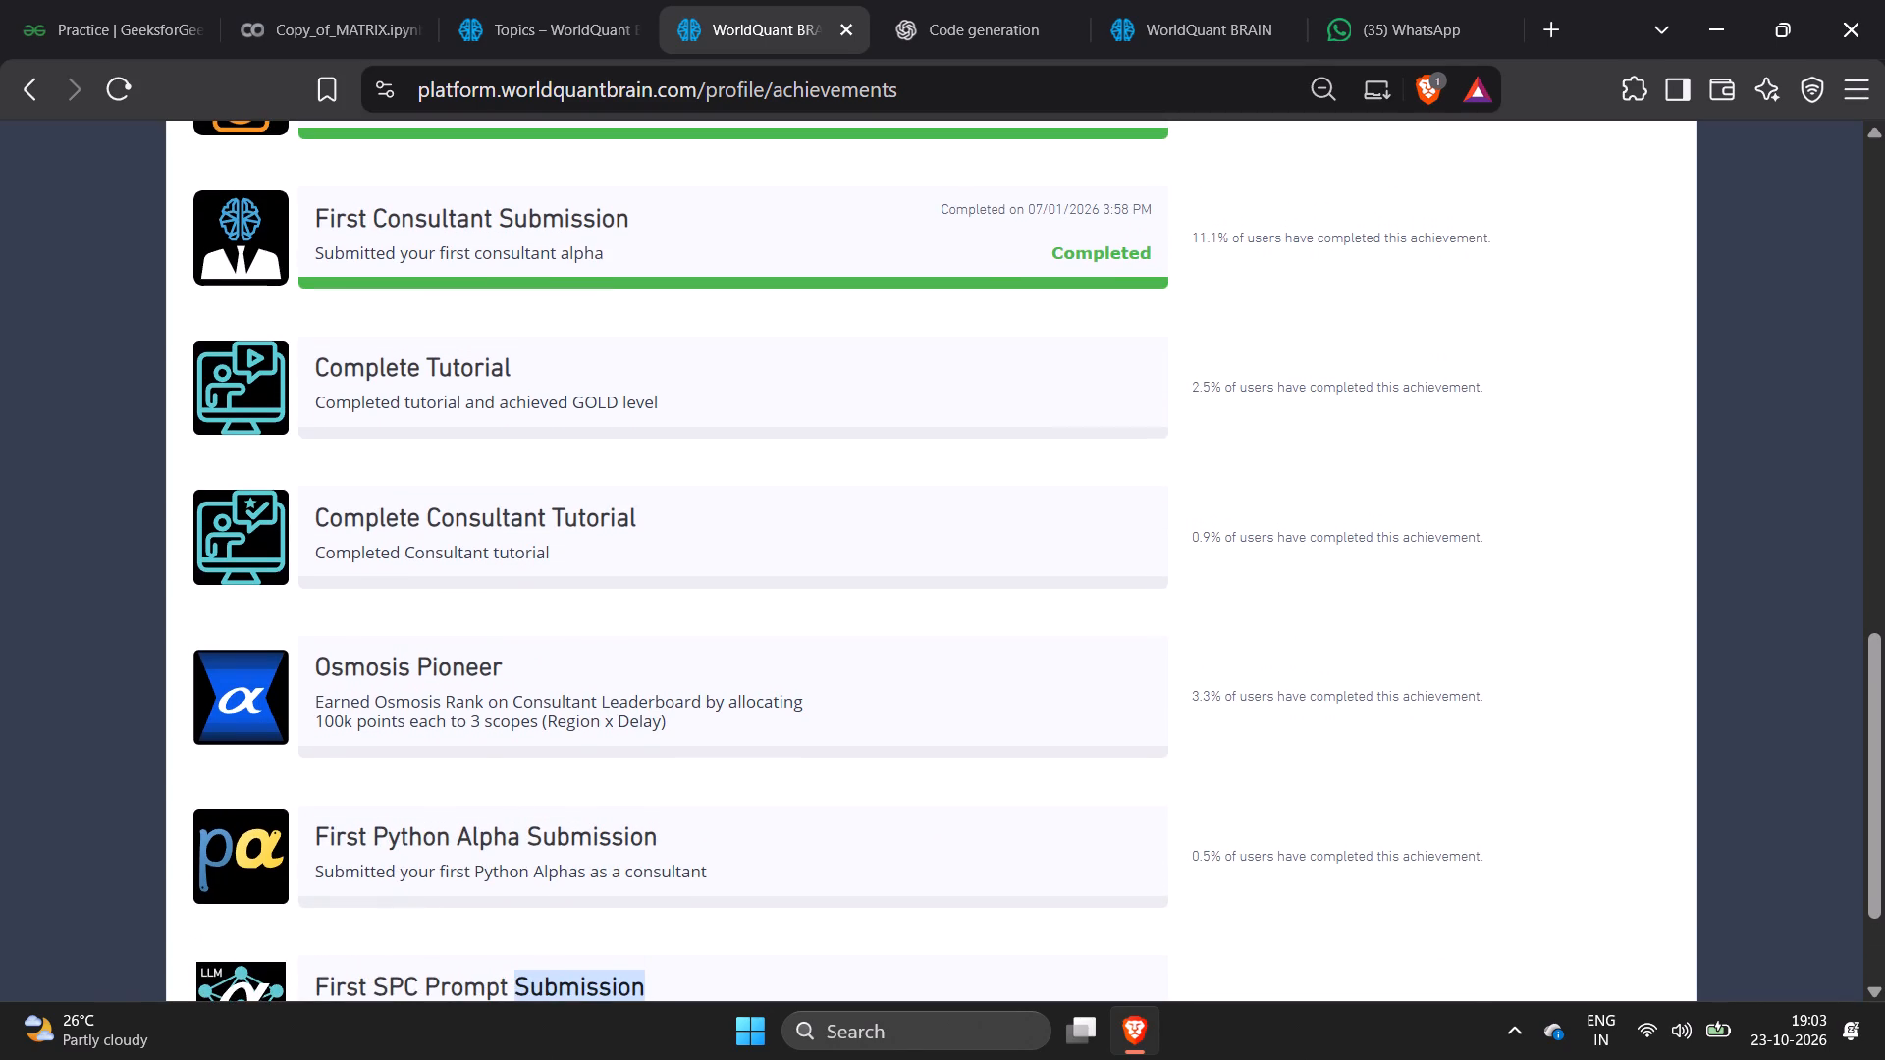
scroll(397, 729, up, 18)
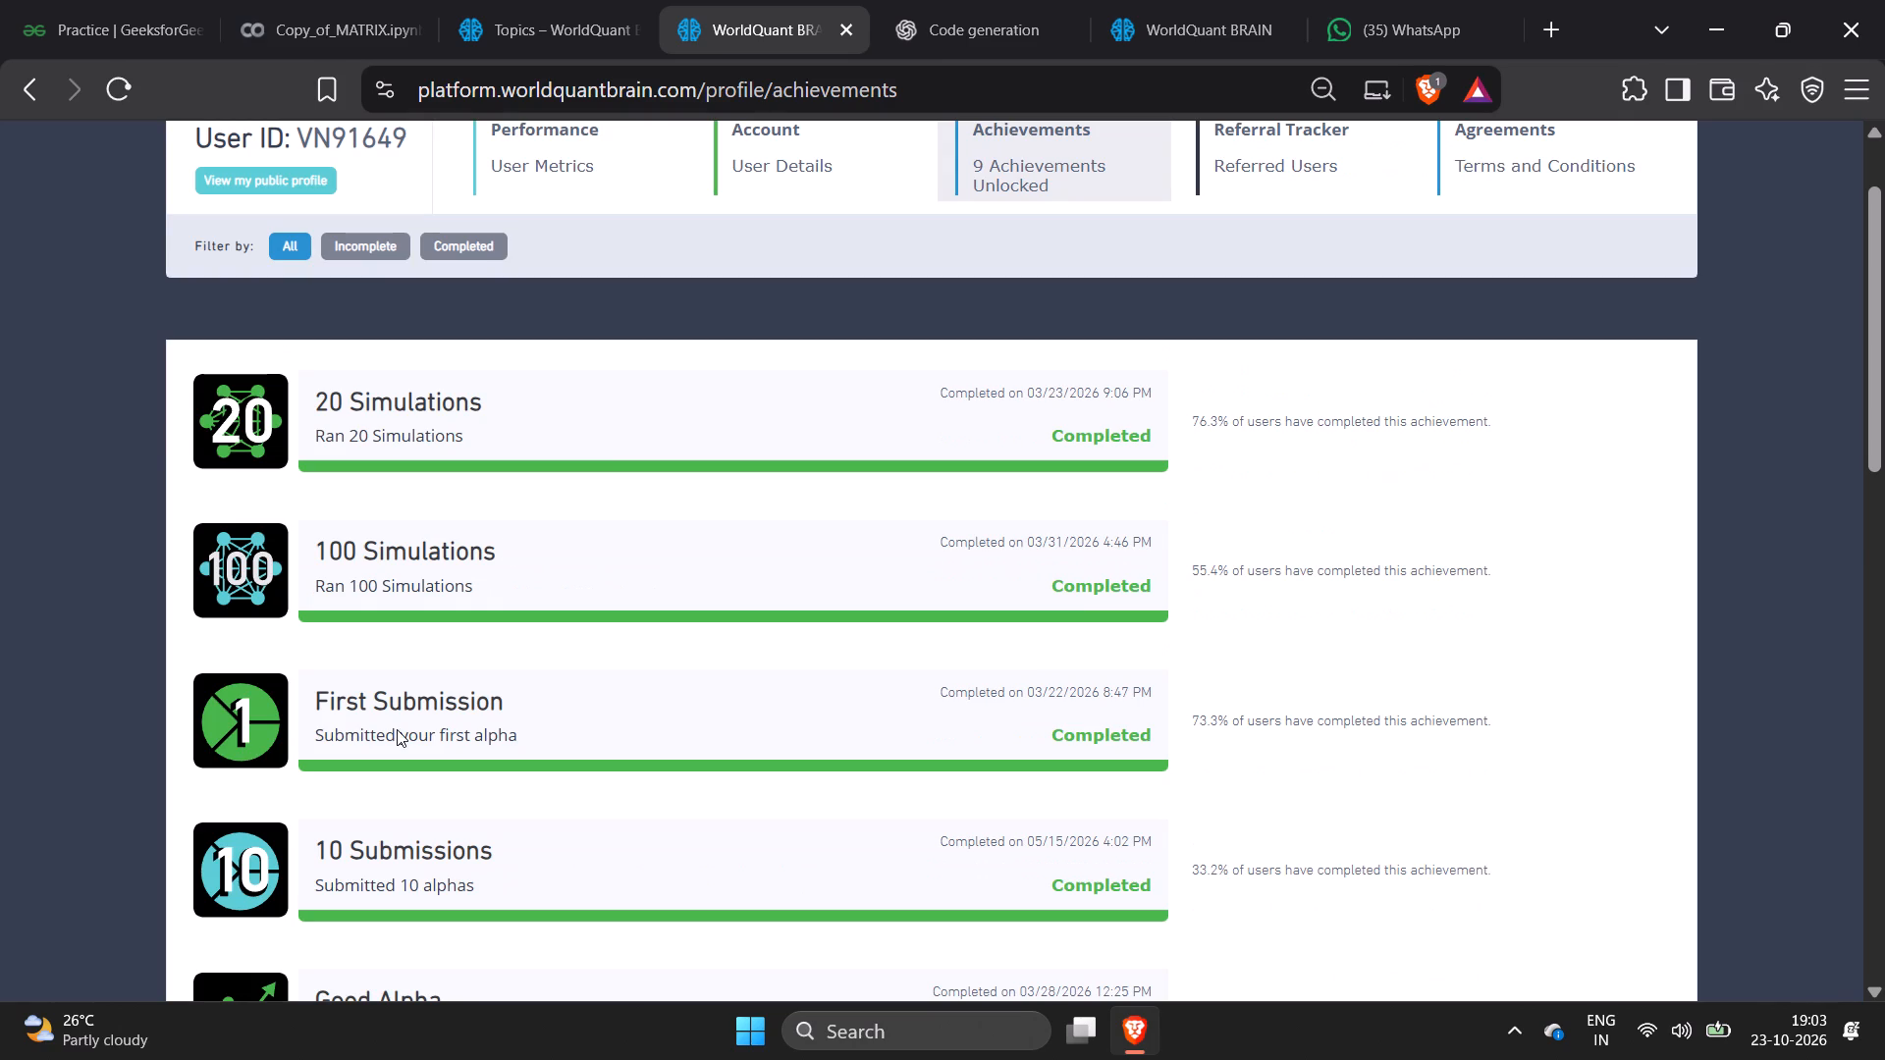
Look over the platform's Data, Learn, Genius and Simulate pages.
click(664, 141)
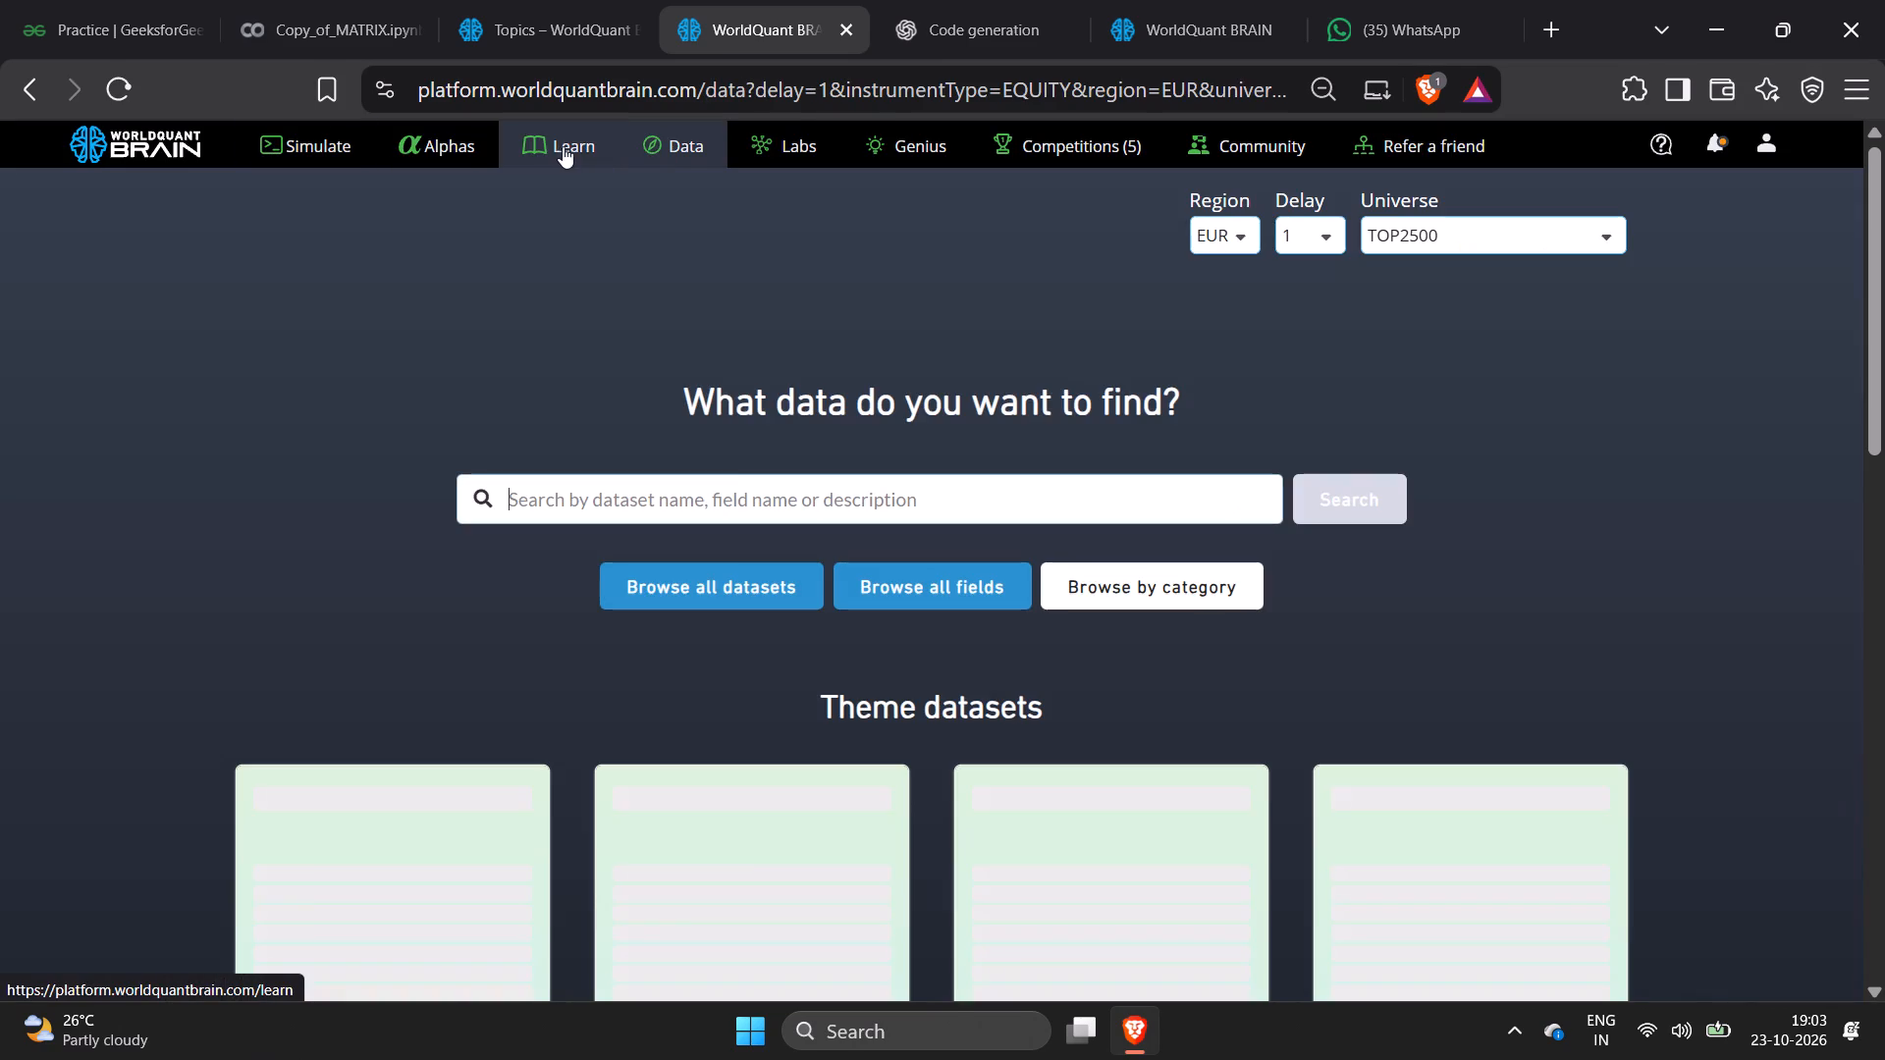
click(560, 146)
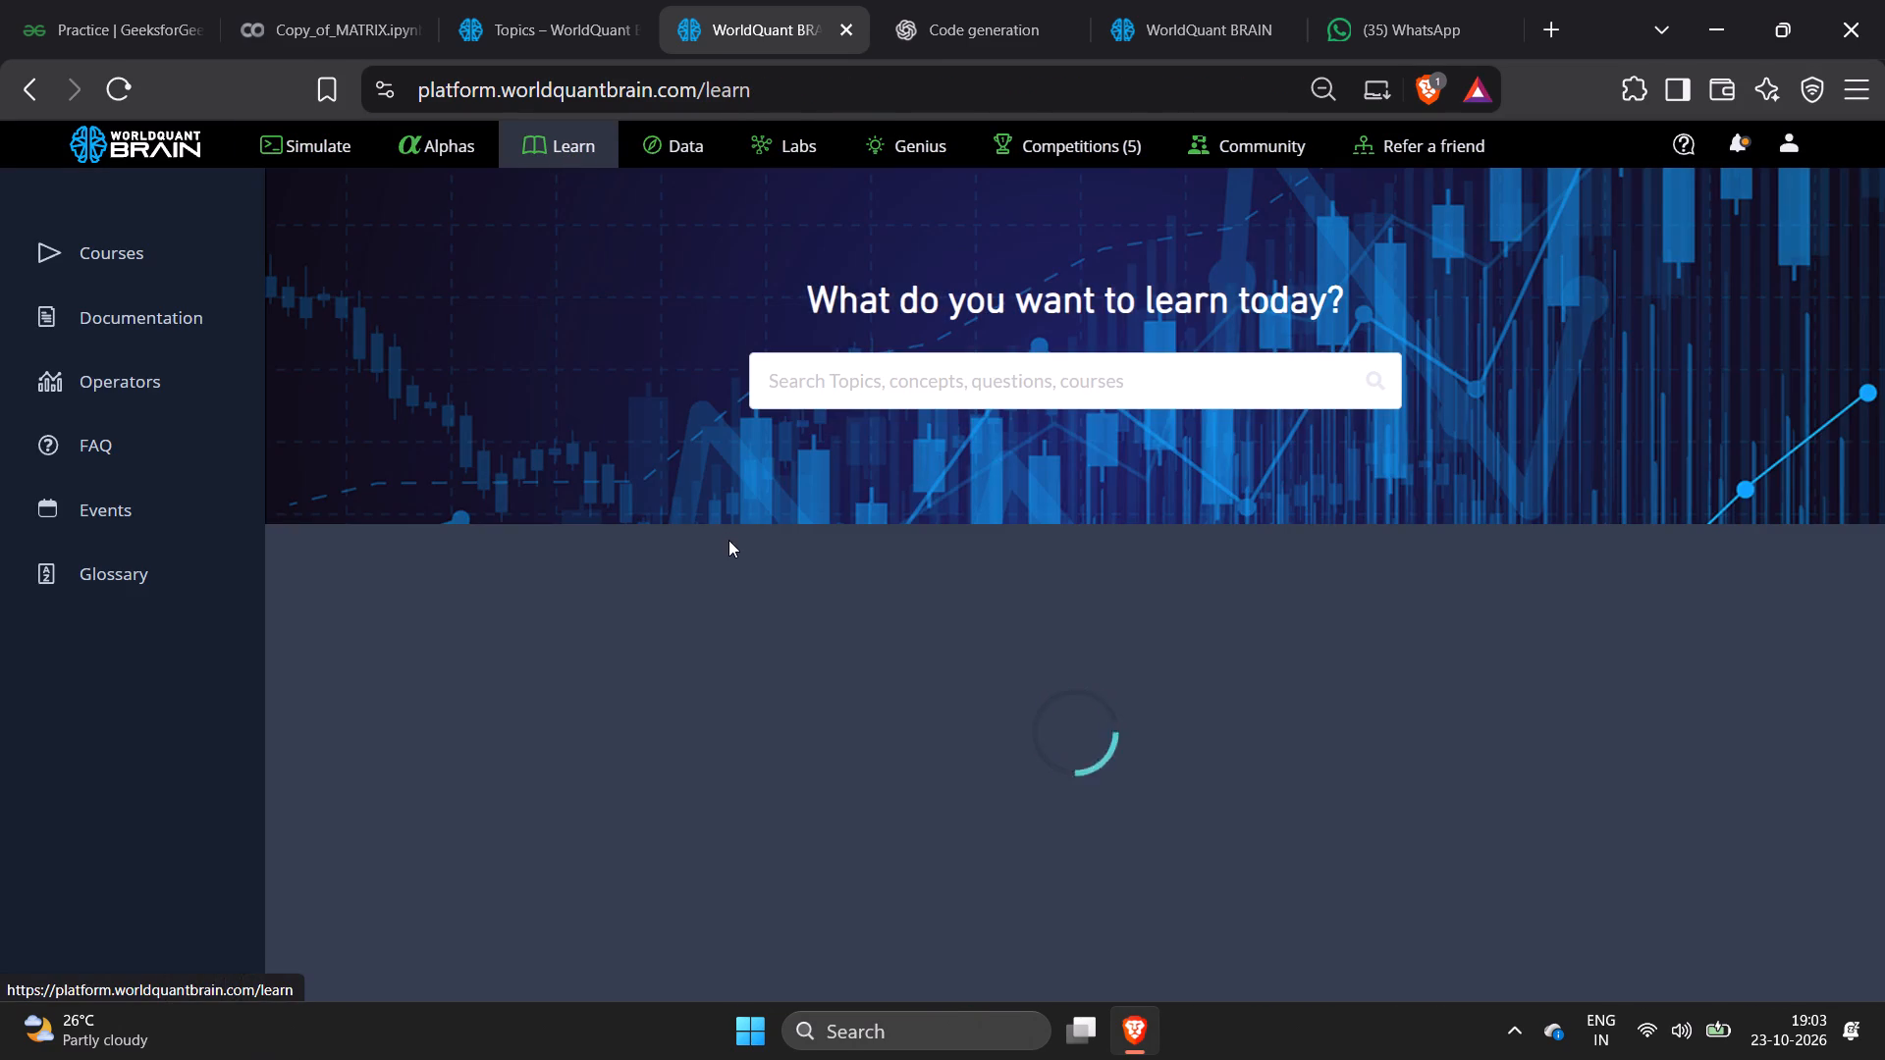
scroll(505, 637, down, 2)
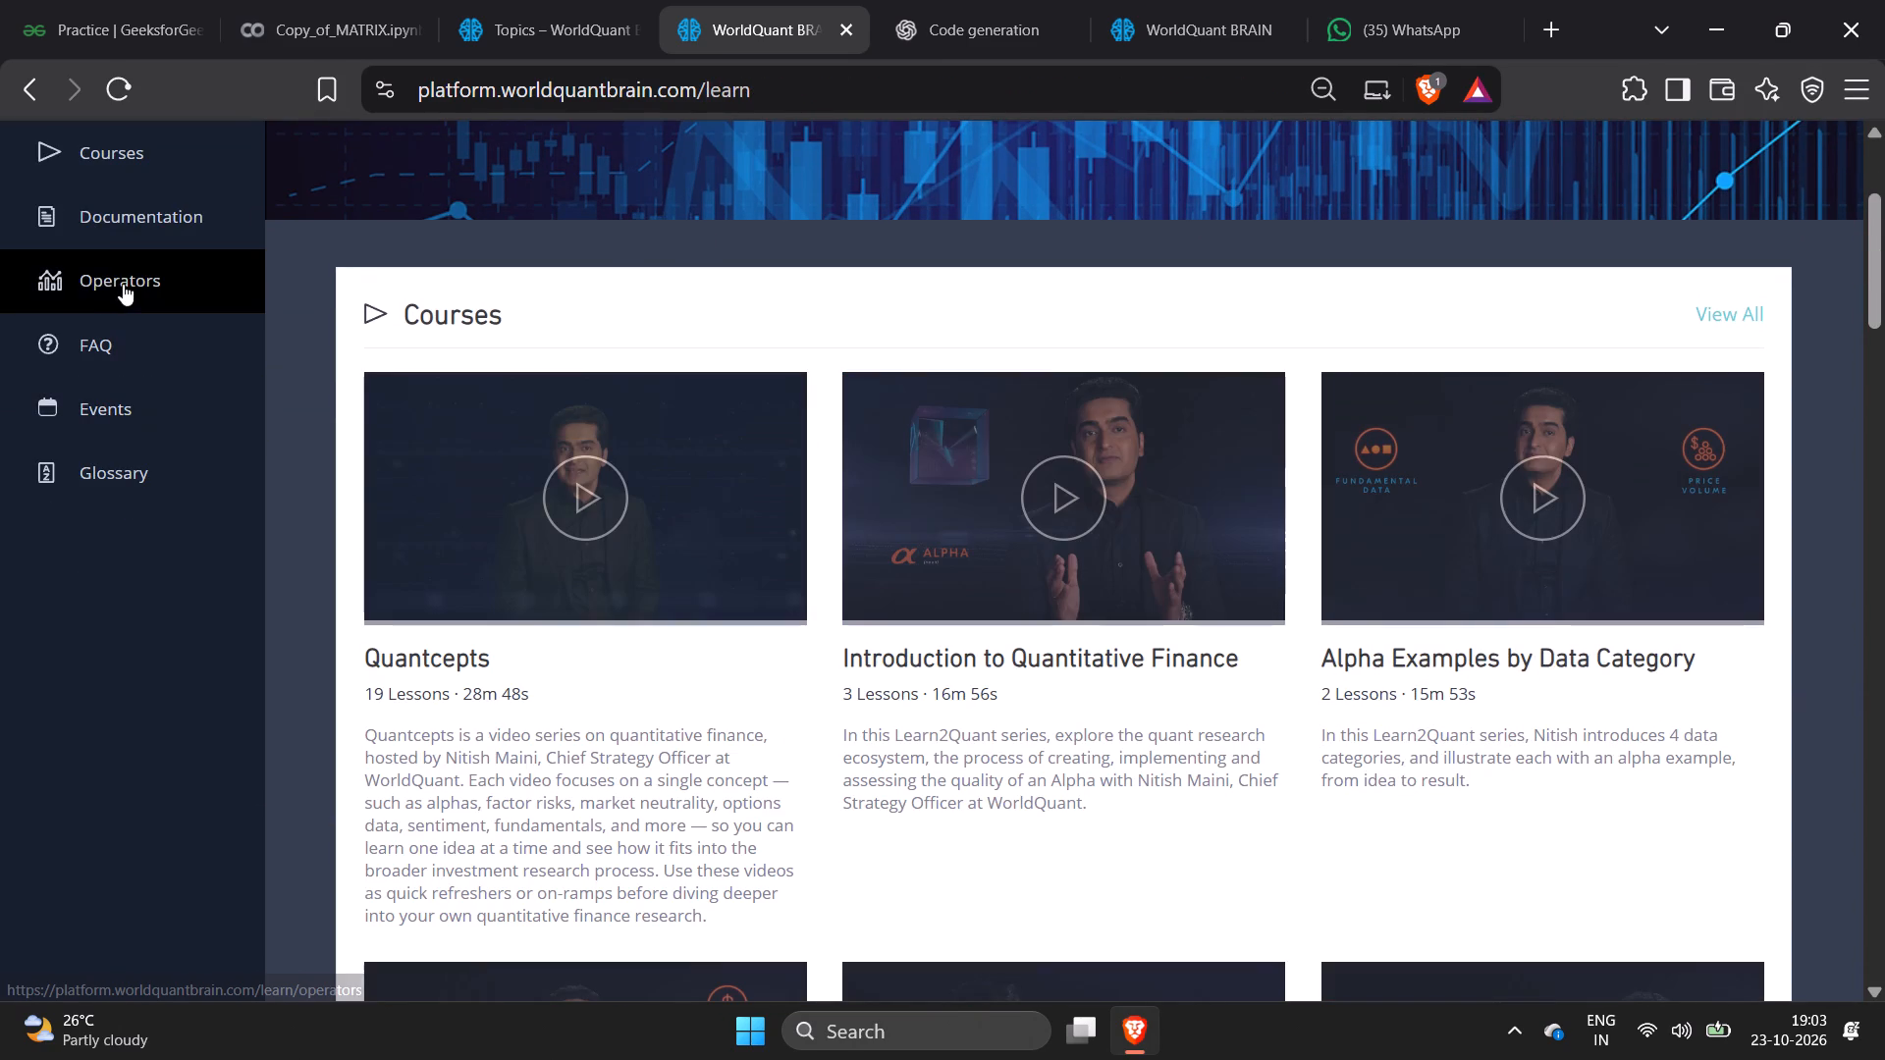
click(123, 284)
scroll(123, 284, up, 1)
scroll(437, 538, up, 1)
click(875, 142)
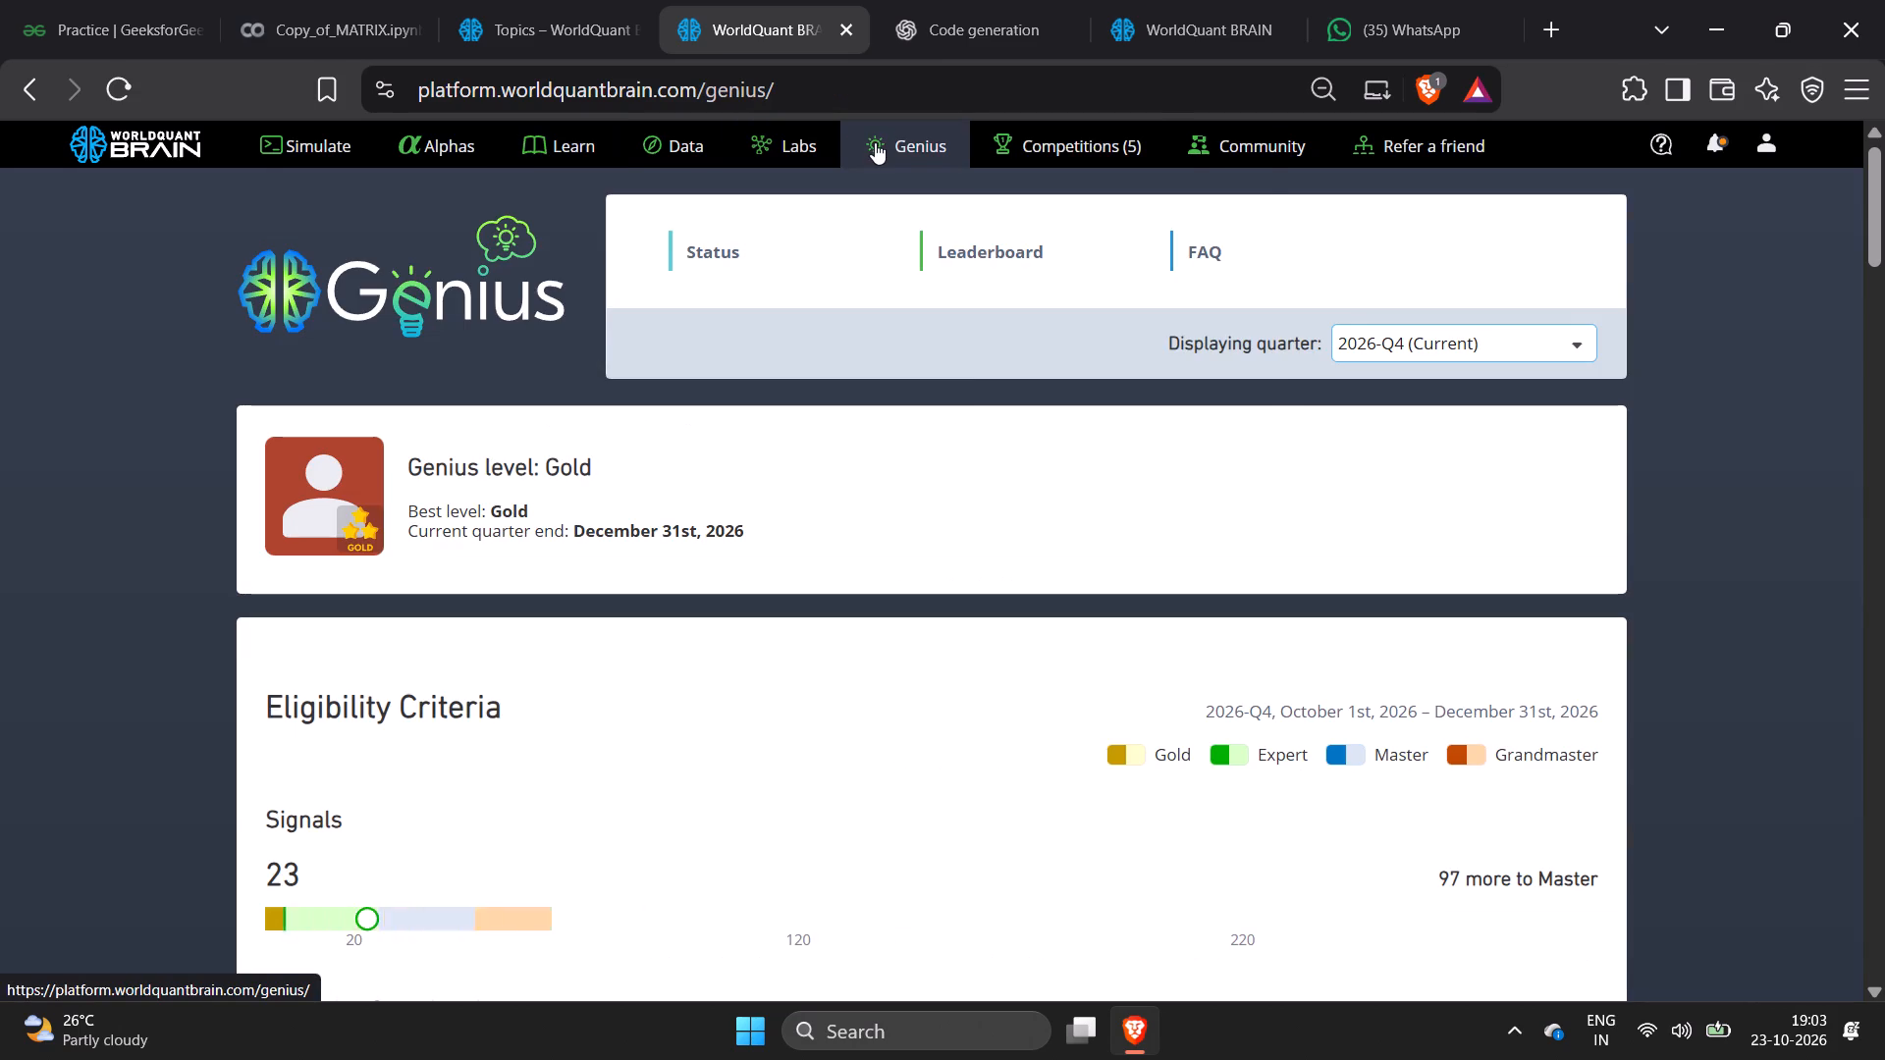
click(1025, 152)
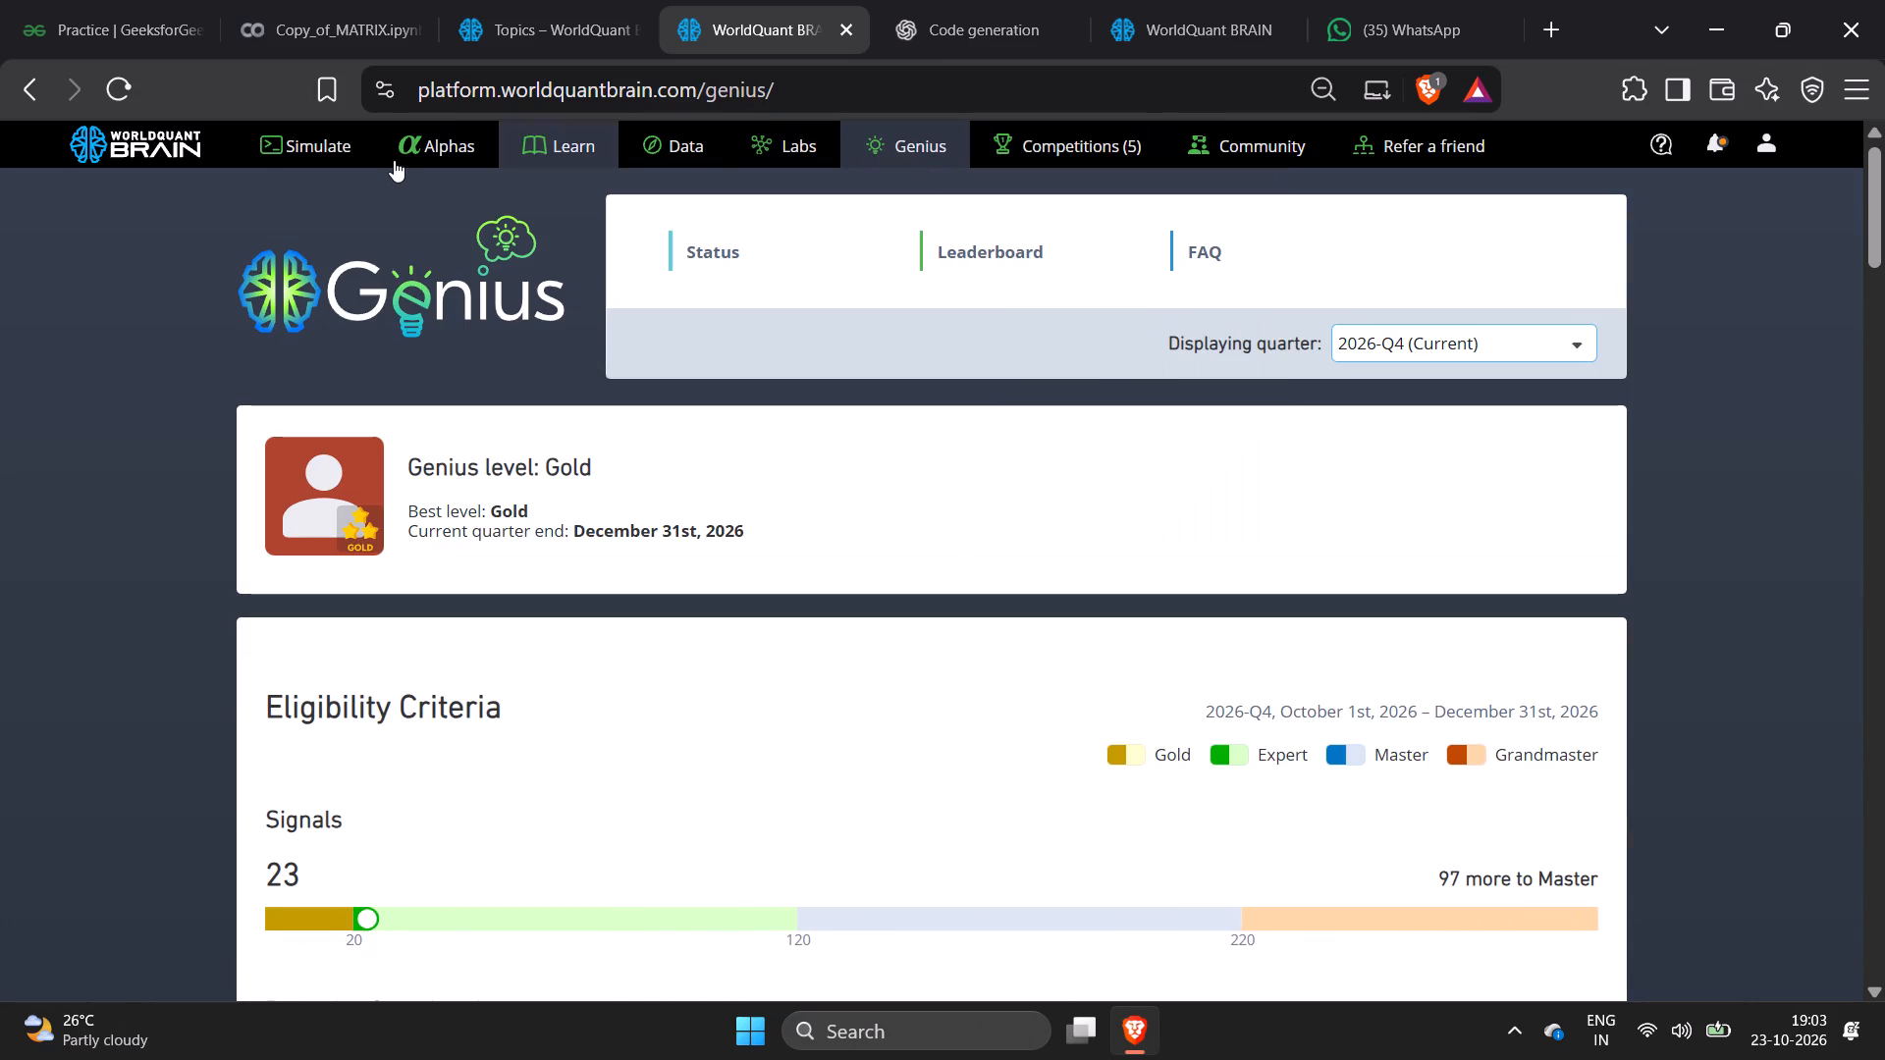
click(296, 150)
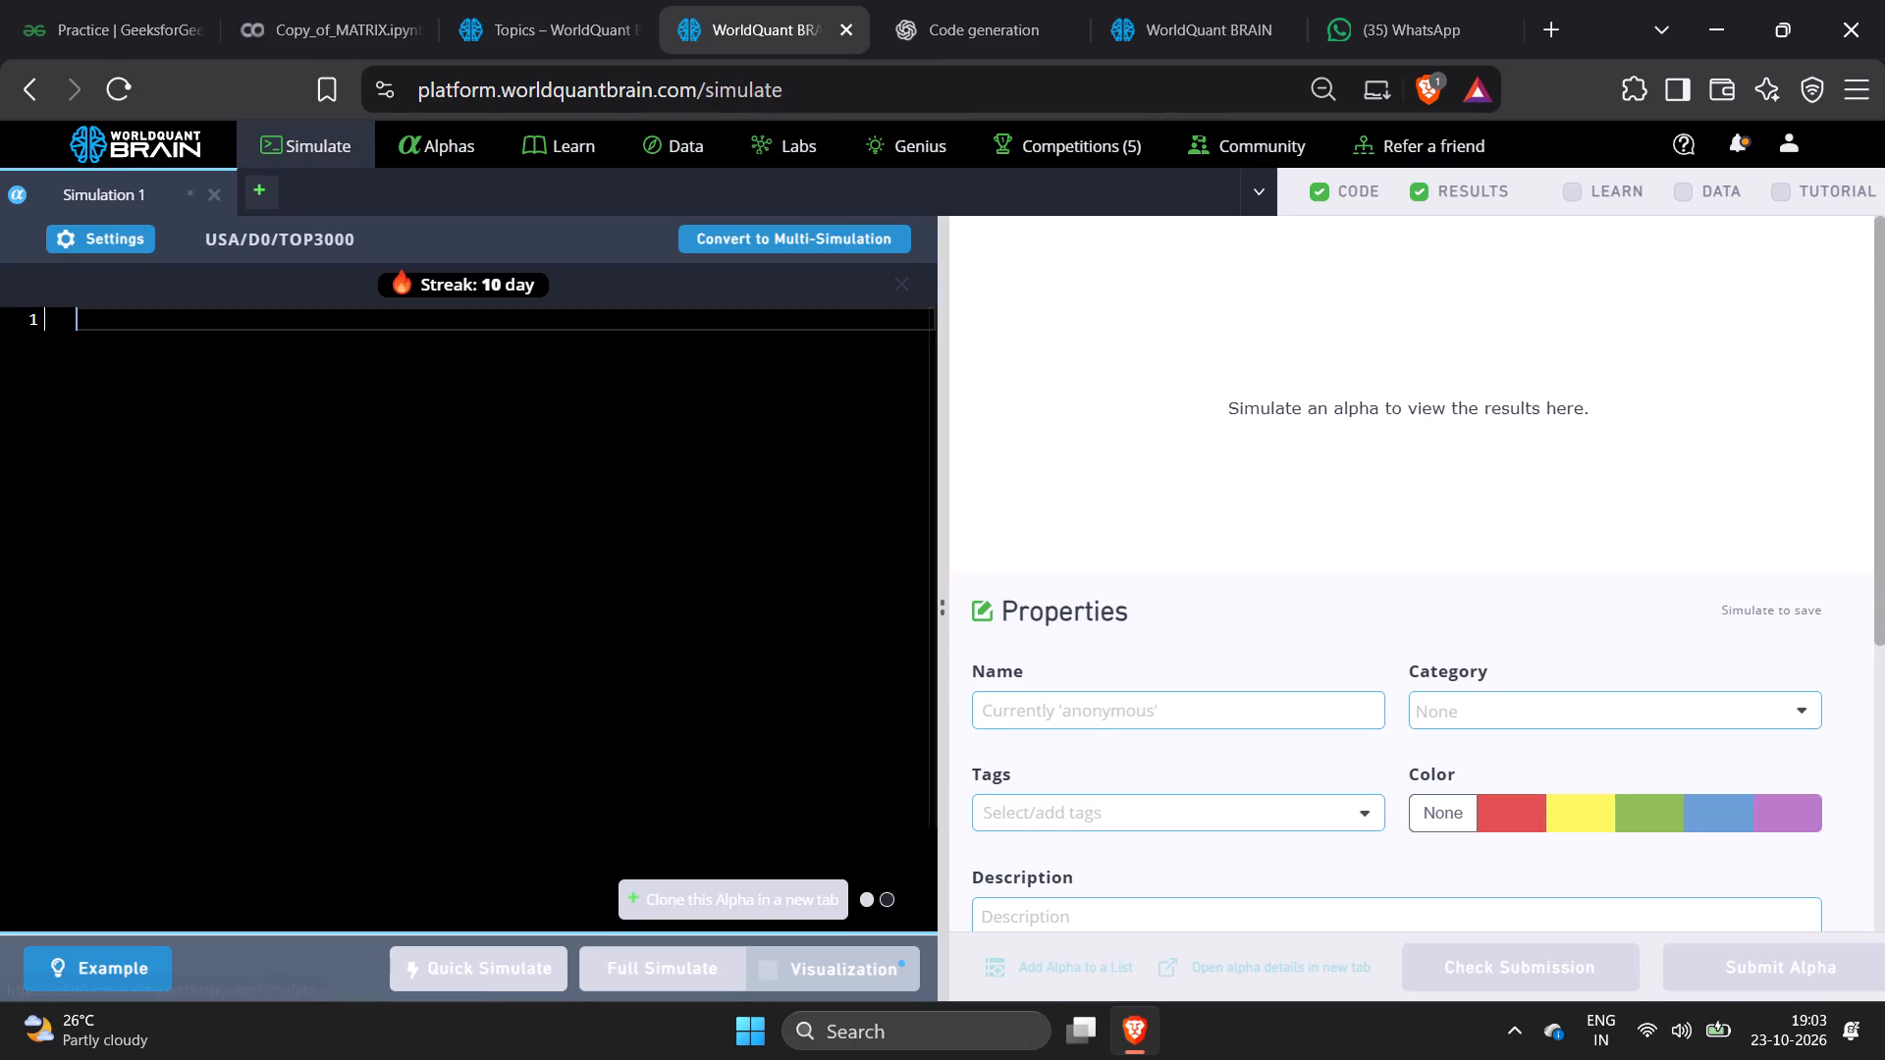
scroll(532, 444, up, 3)
Open the list of unsubmitted alphas, look over the newest entries and reload the list.
double_click(433, 159)
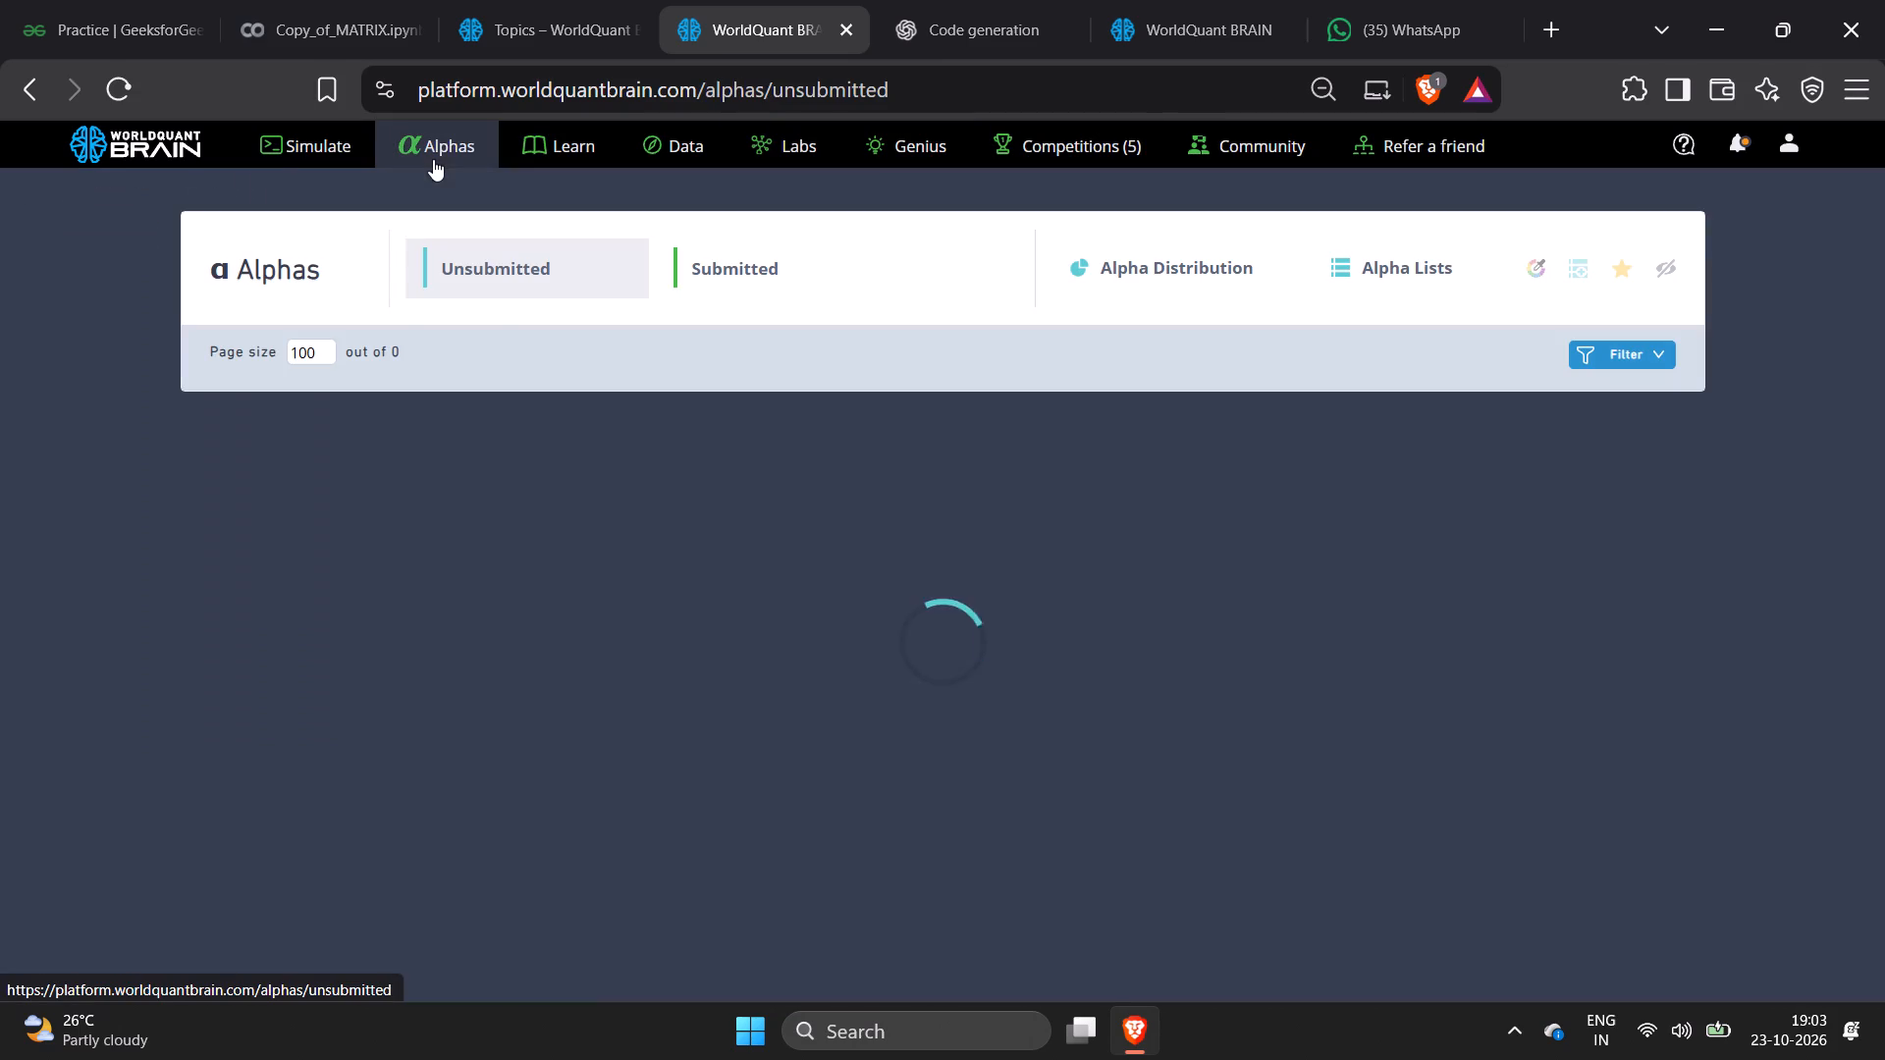
double_click(527, 260)
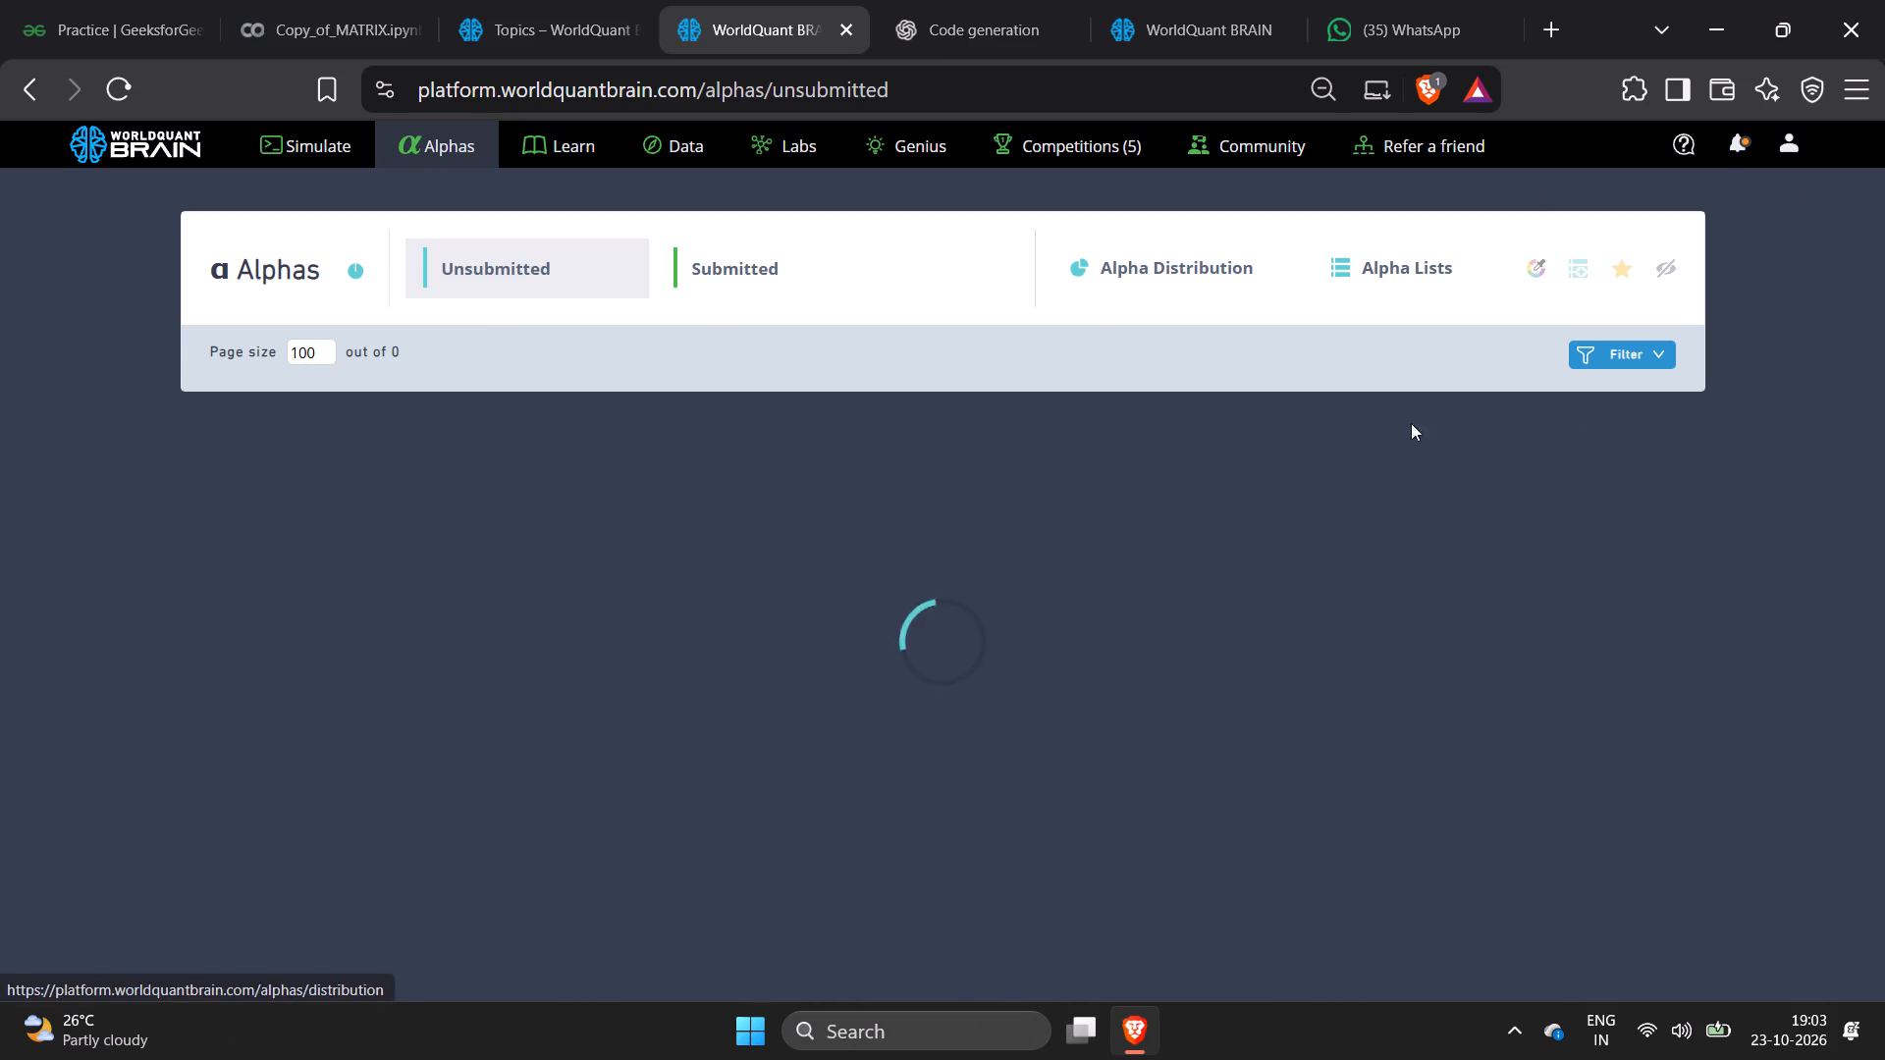
click(1329, 361)
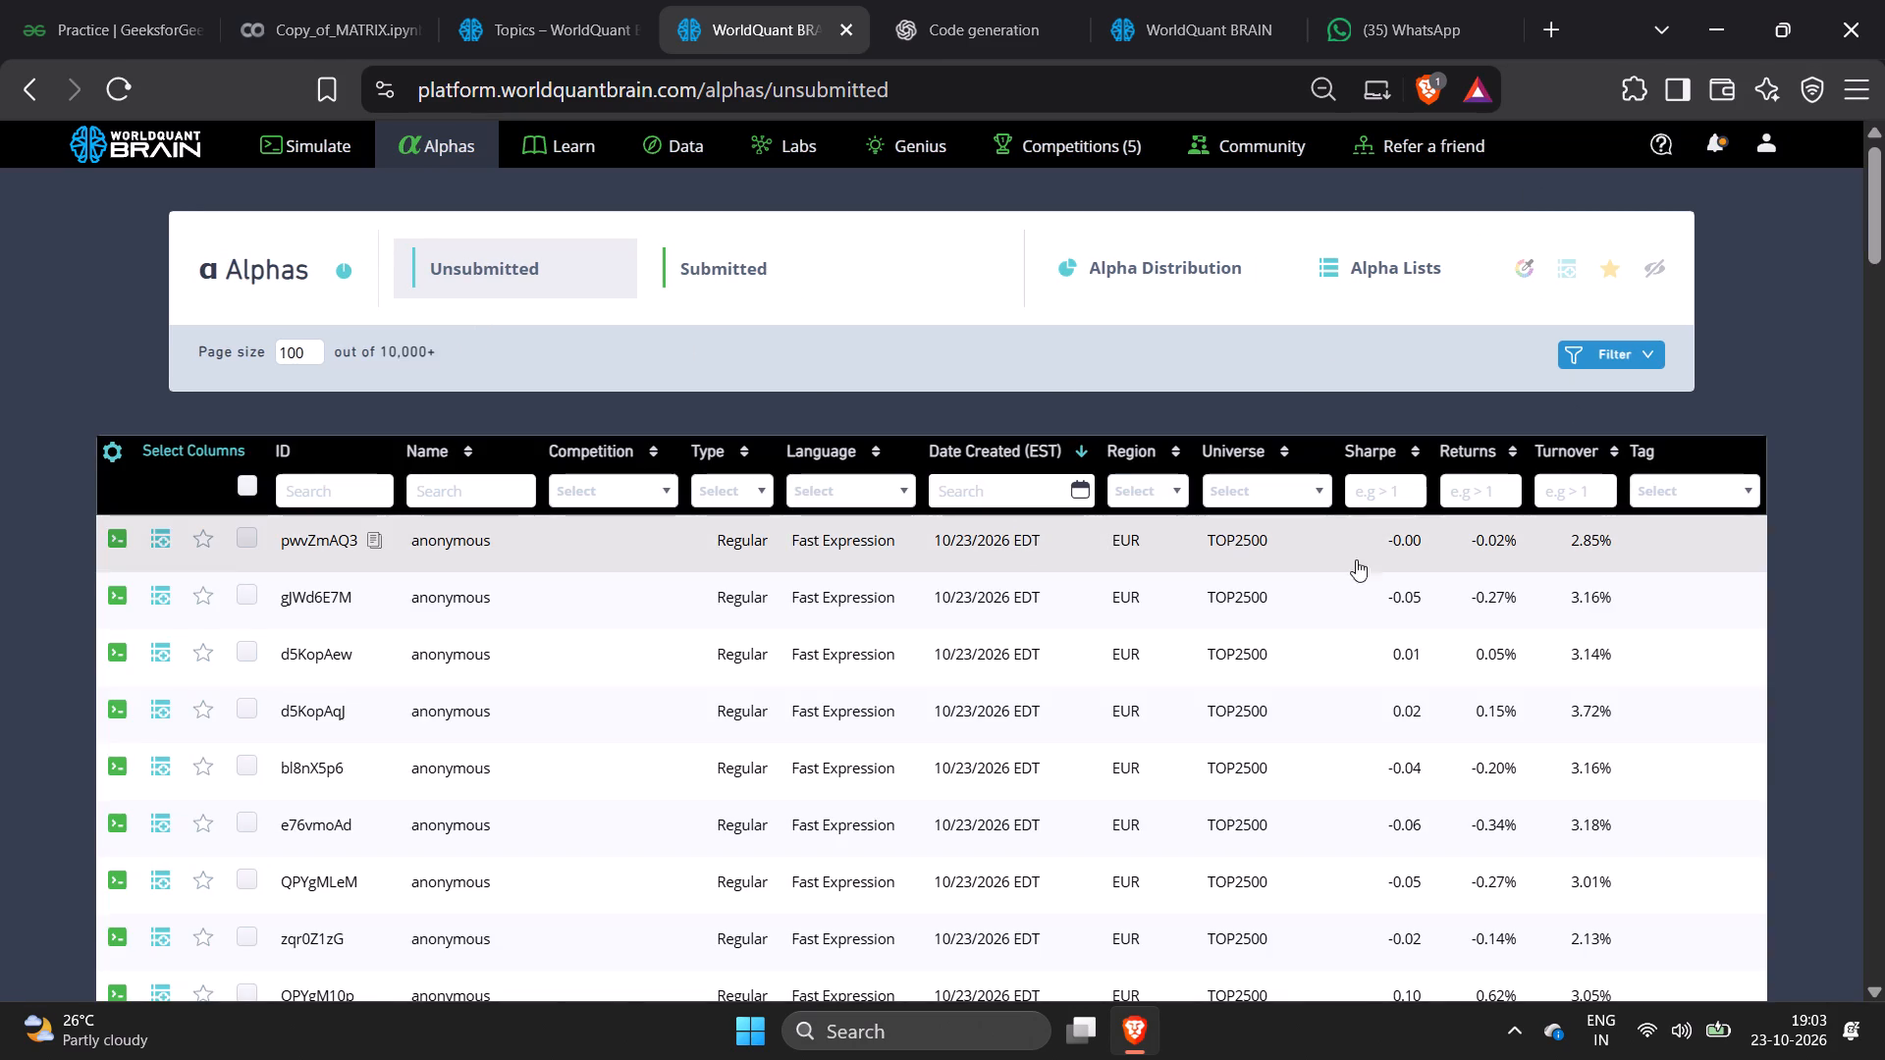
scroll(1320, 693, up, 1)
scroll(1320, 693, down, 1)
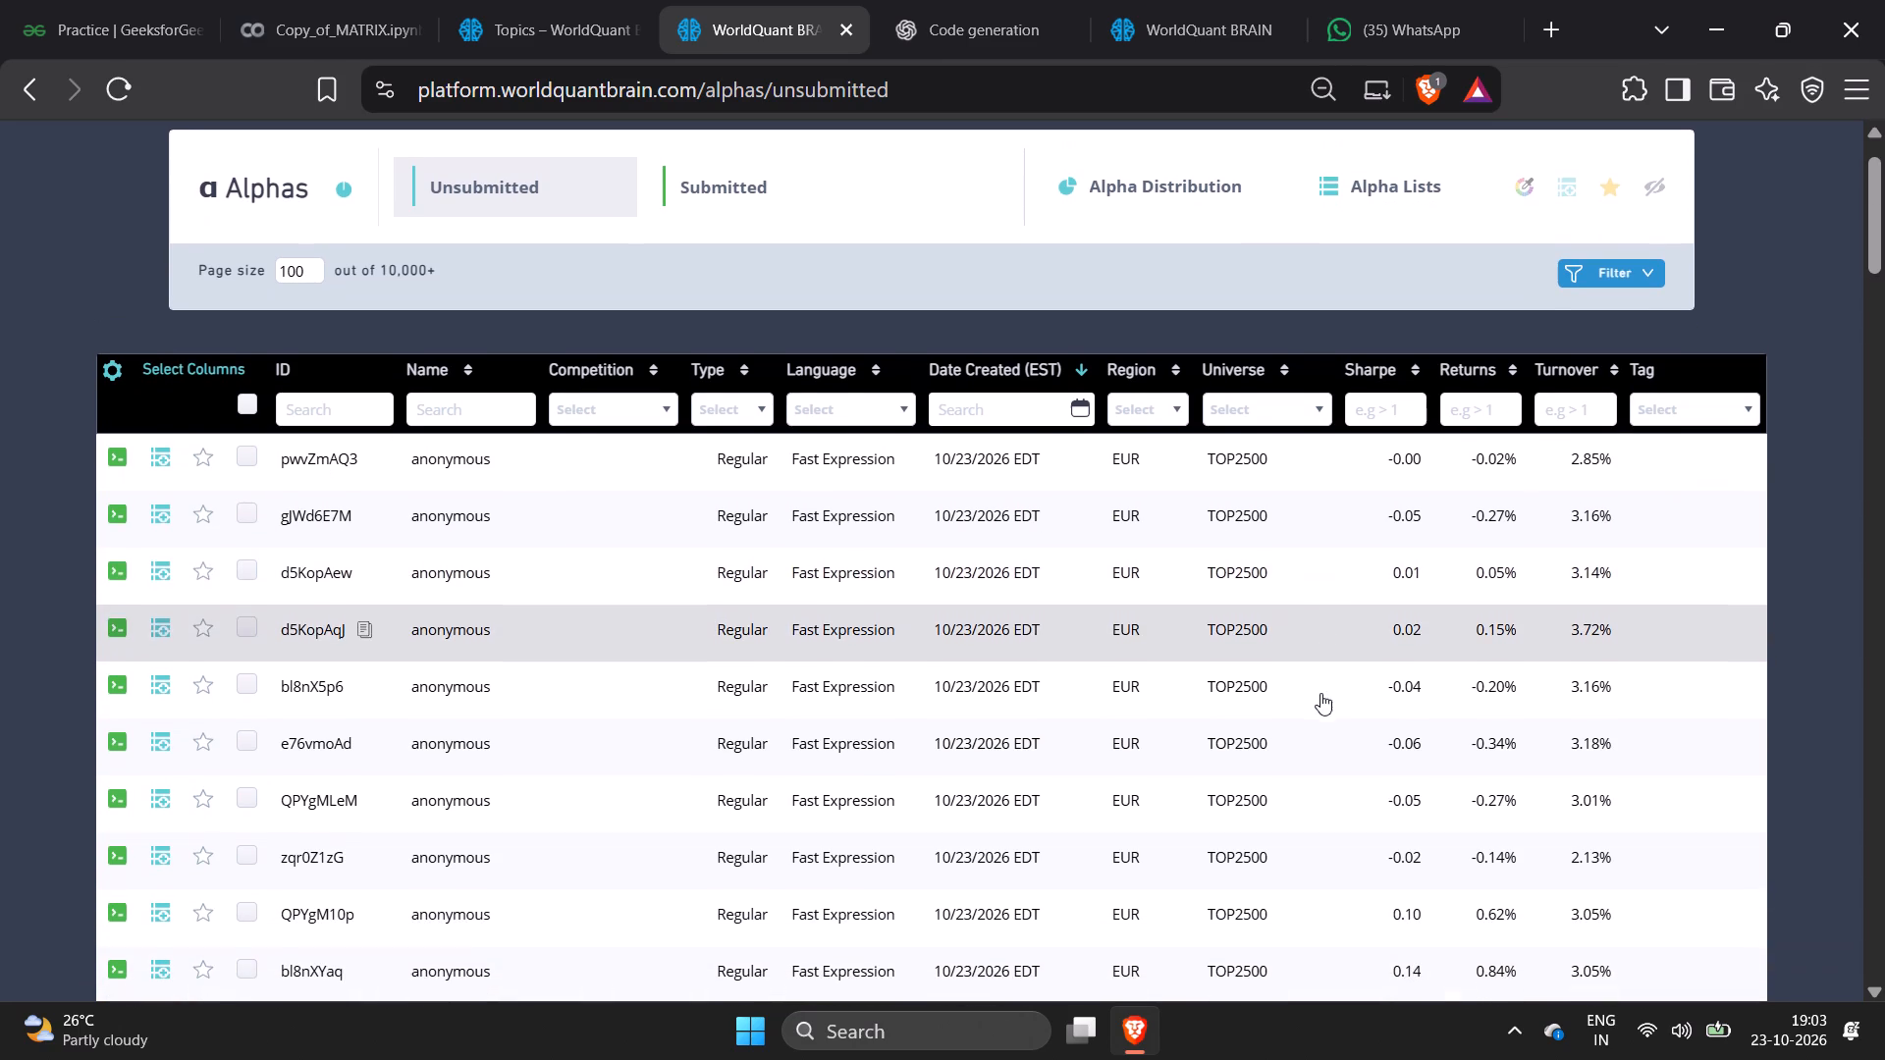
click(492, 198)
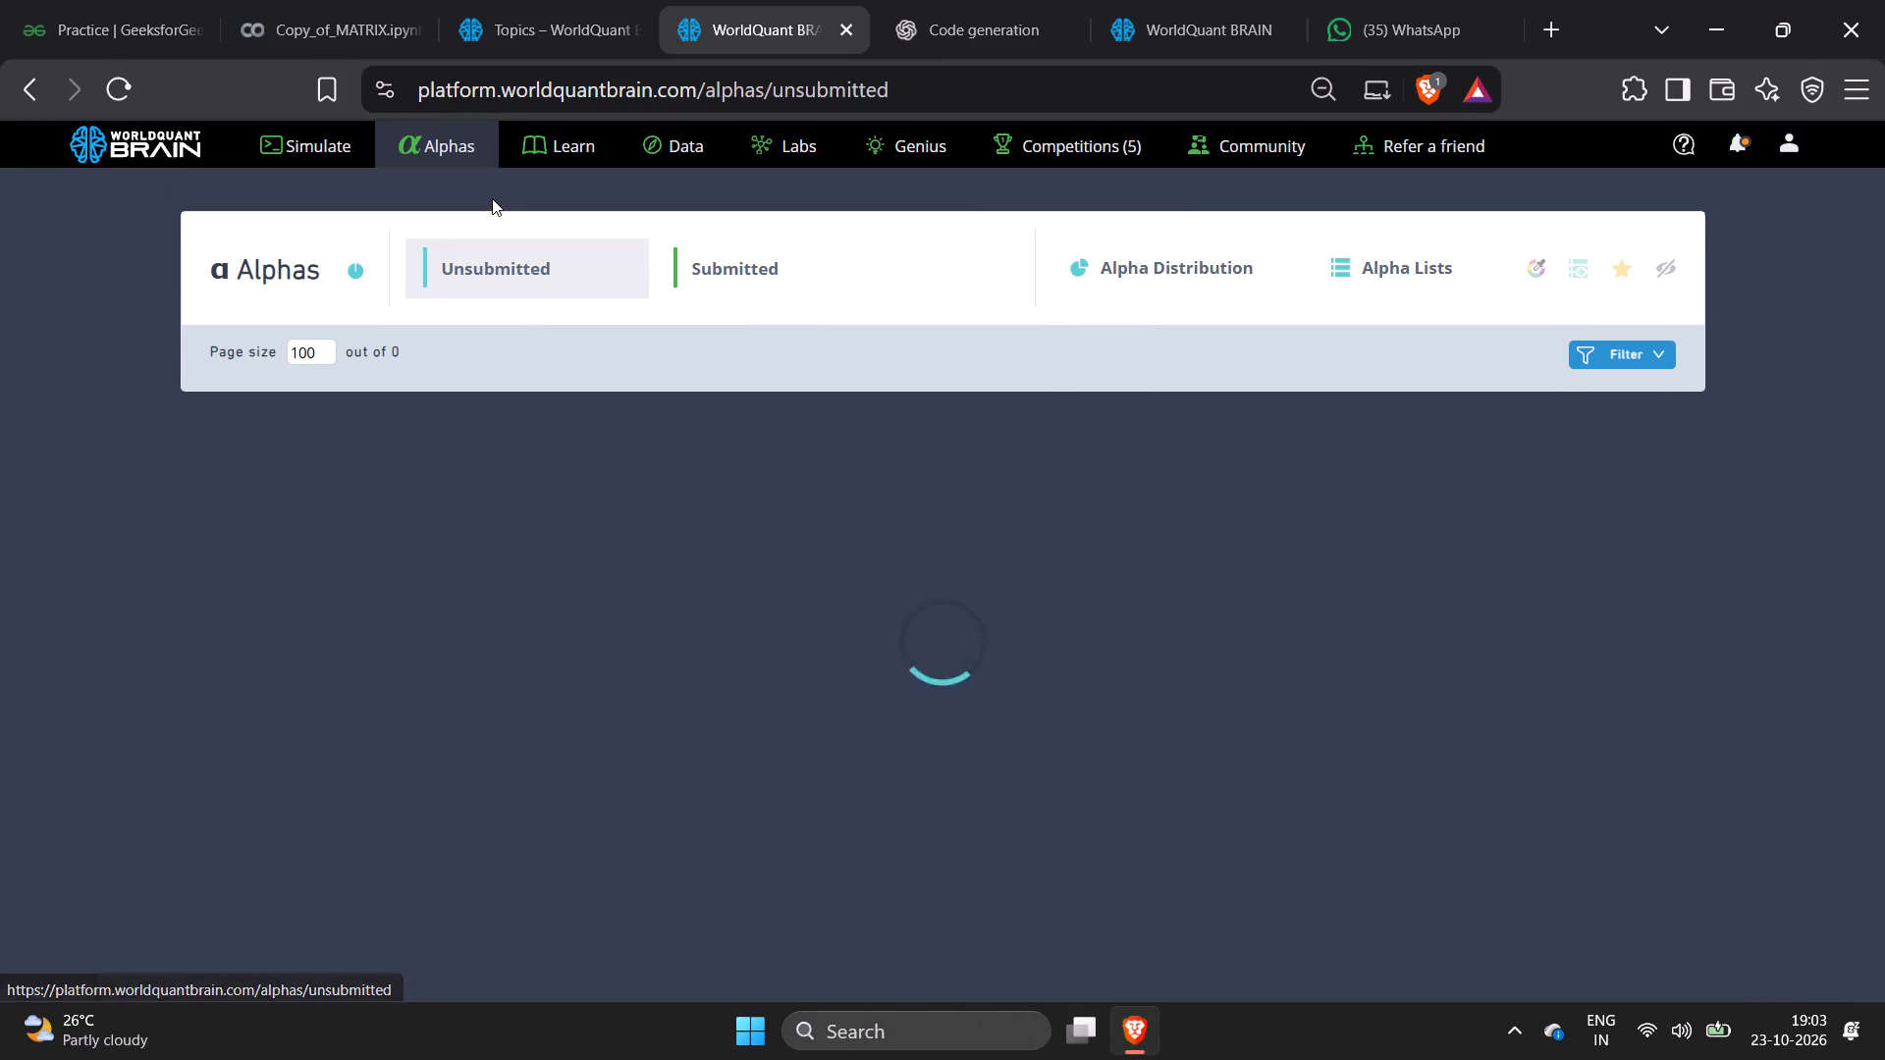
Switch to the Copy_of_MATRIX.ipynb Colab notebook and check the progress of the running multi-simulation cell.
click(322, 0)
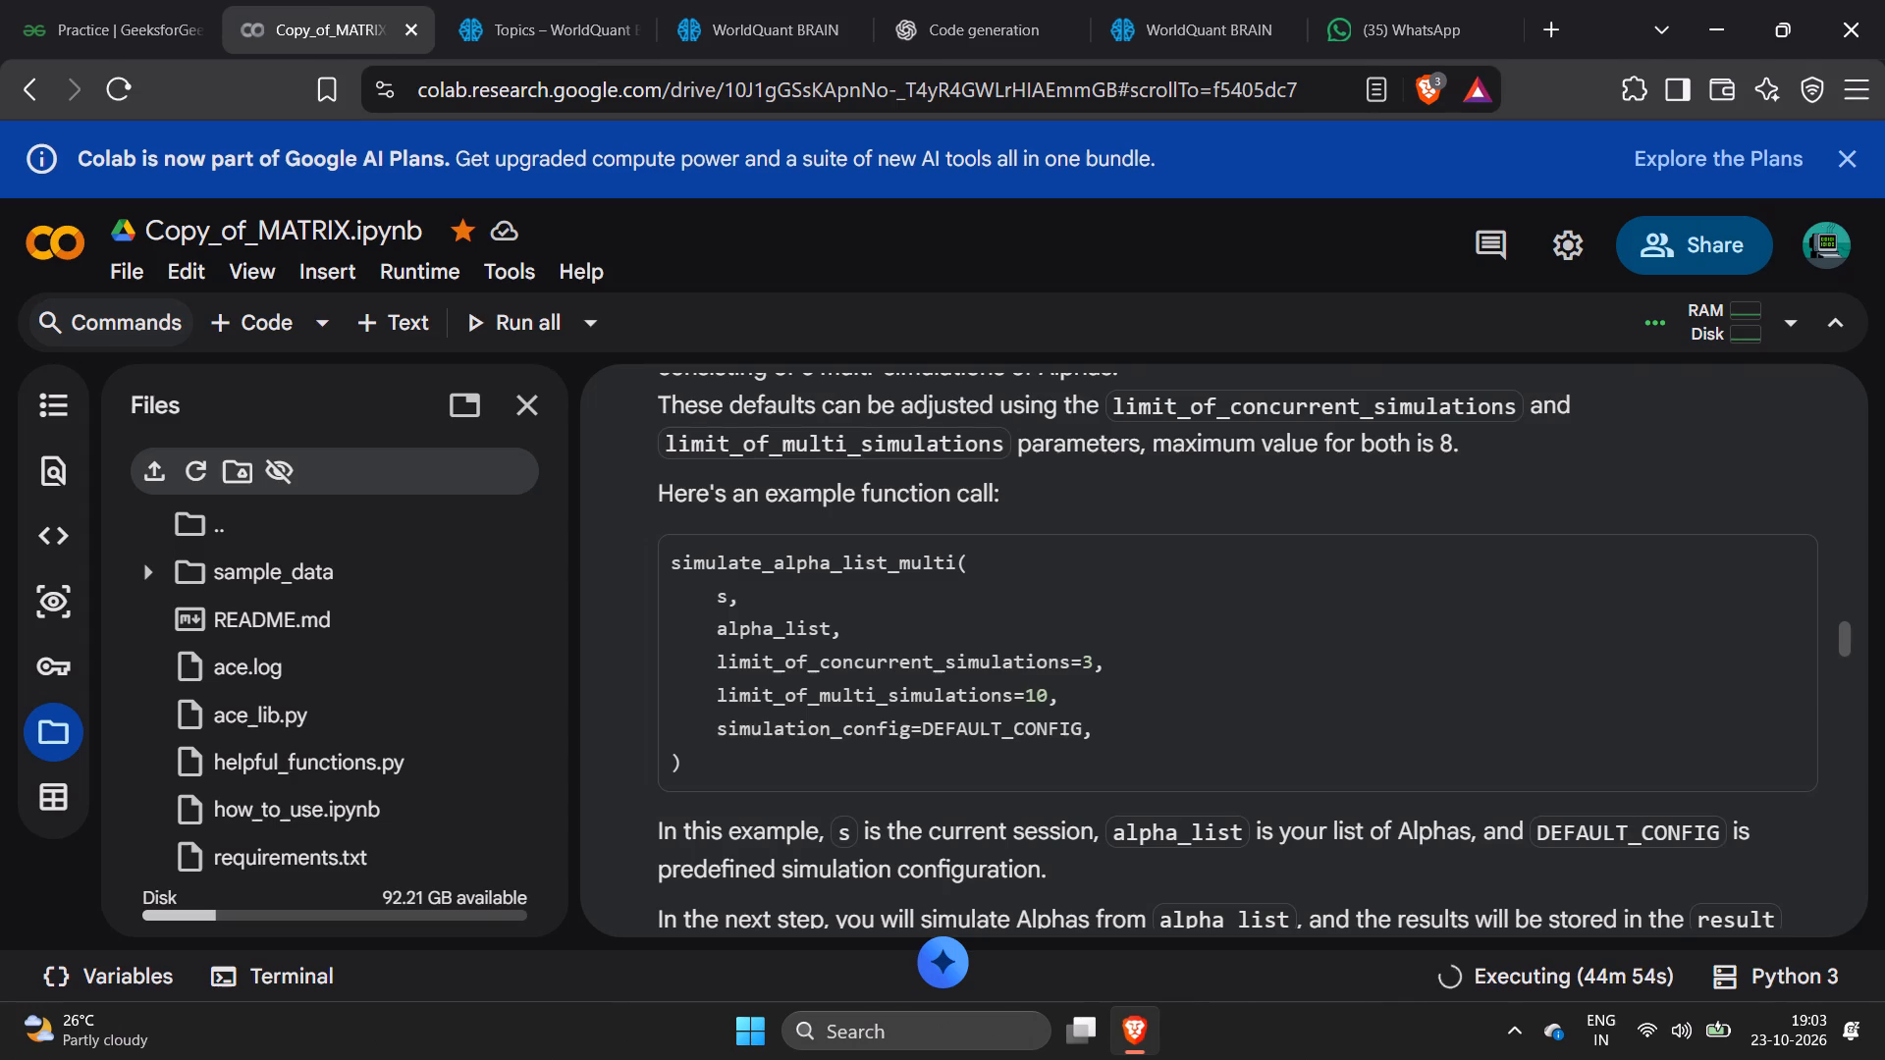
scroll(868, 554, down, 4)
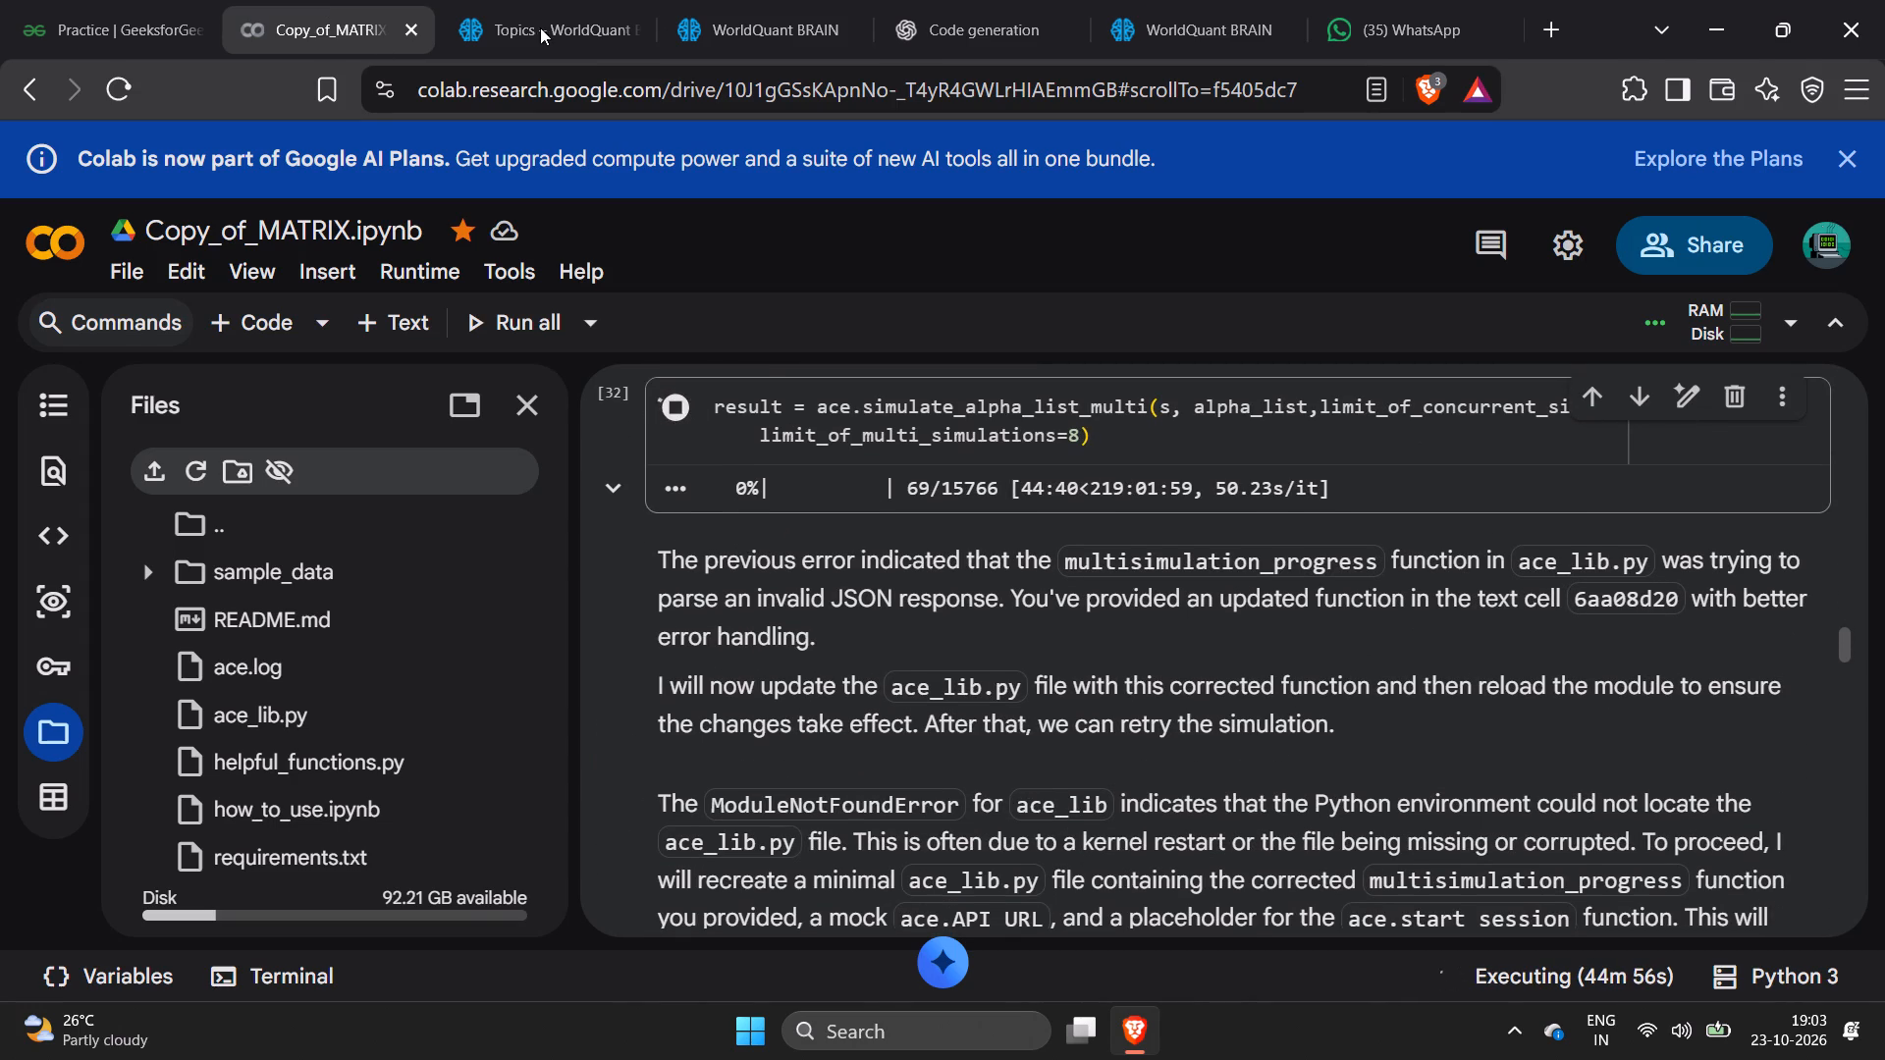
Switch back to the WorldQuant BRAIN unsubmitted alphas and mark alpha pwvZmAQ3 as a favourite.
click(494, 0)
click(741, 3)
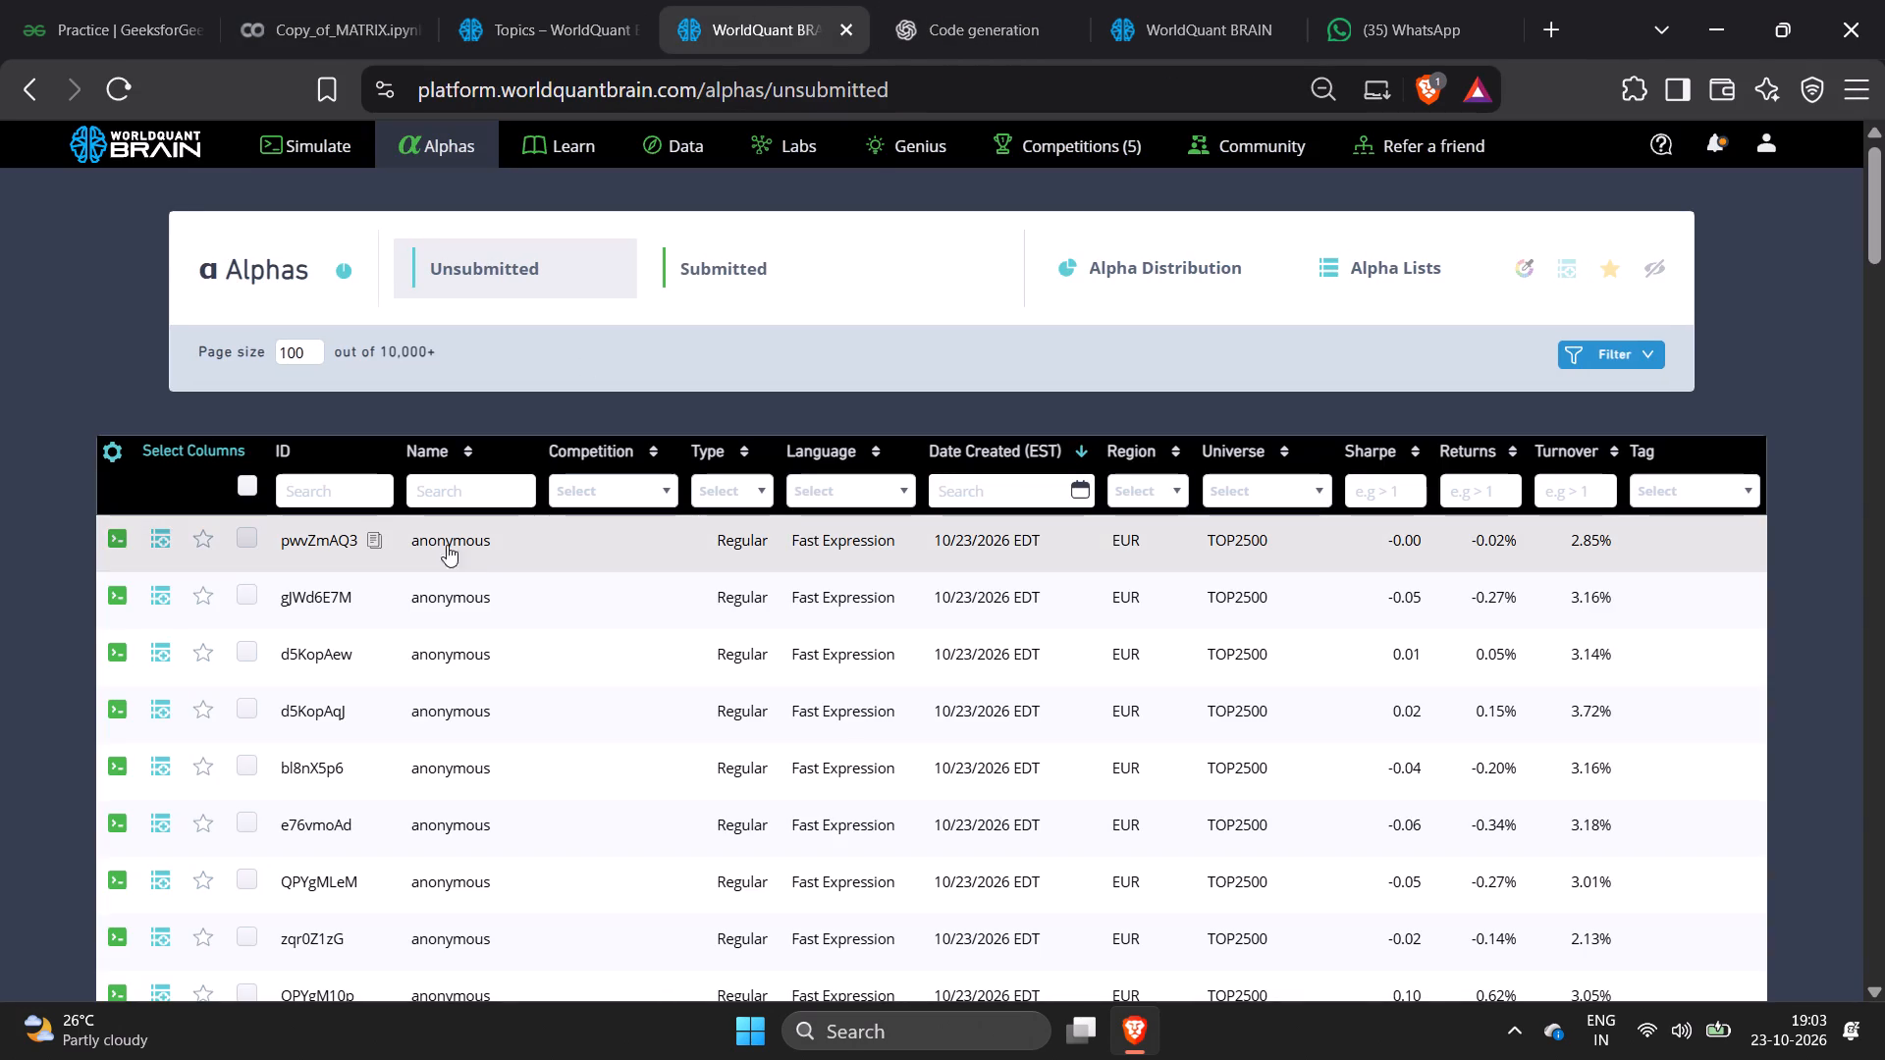
click(209, 545)
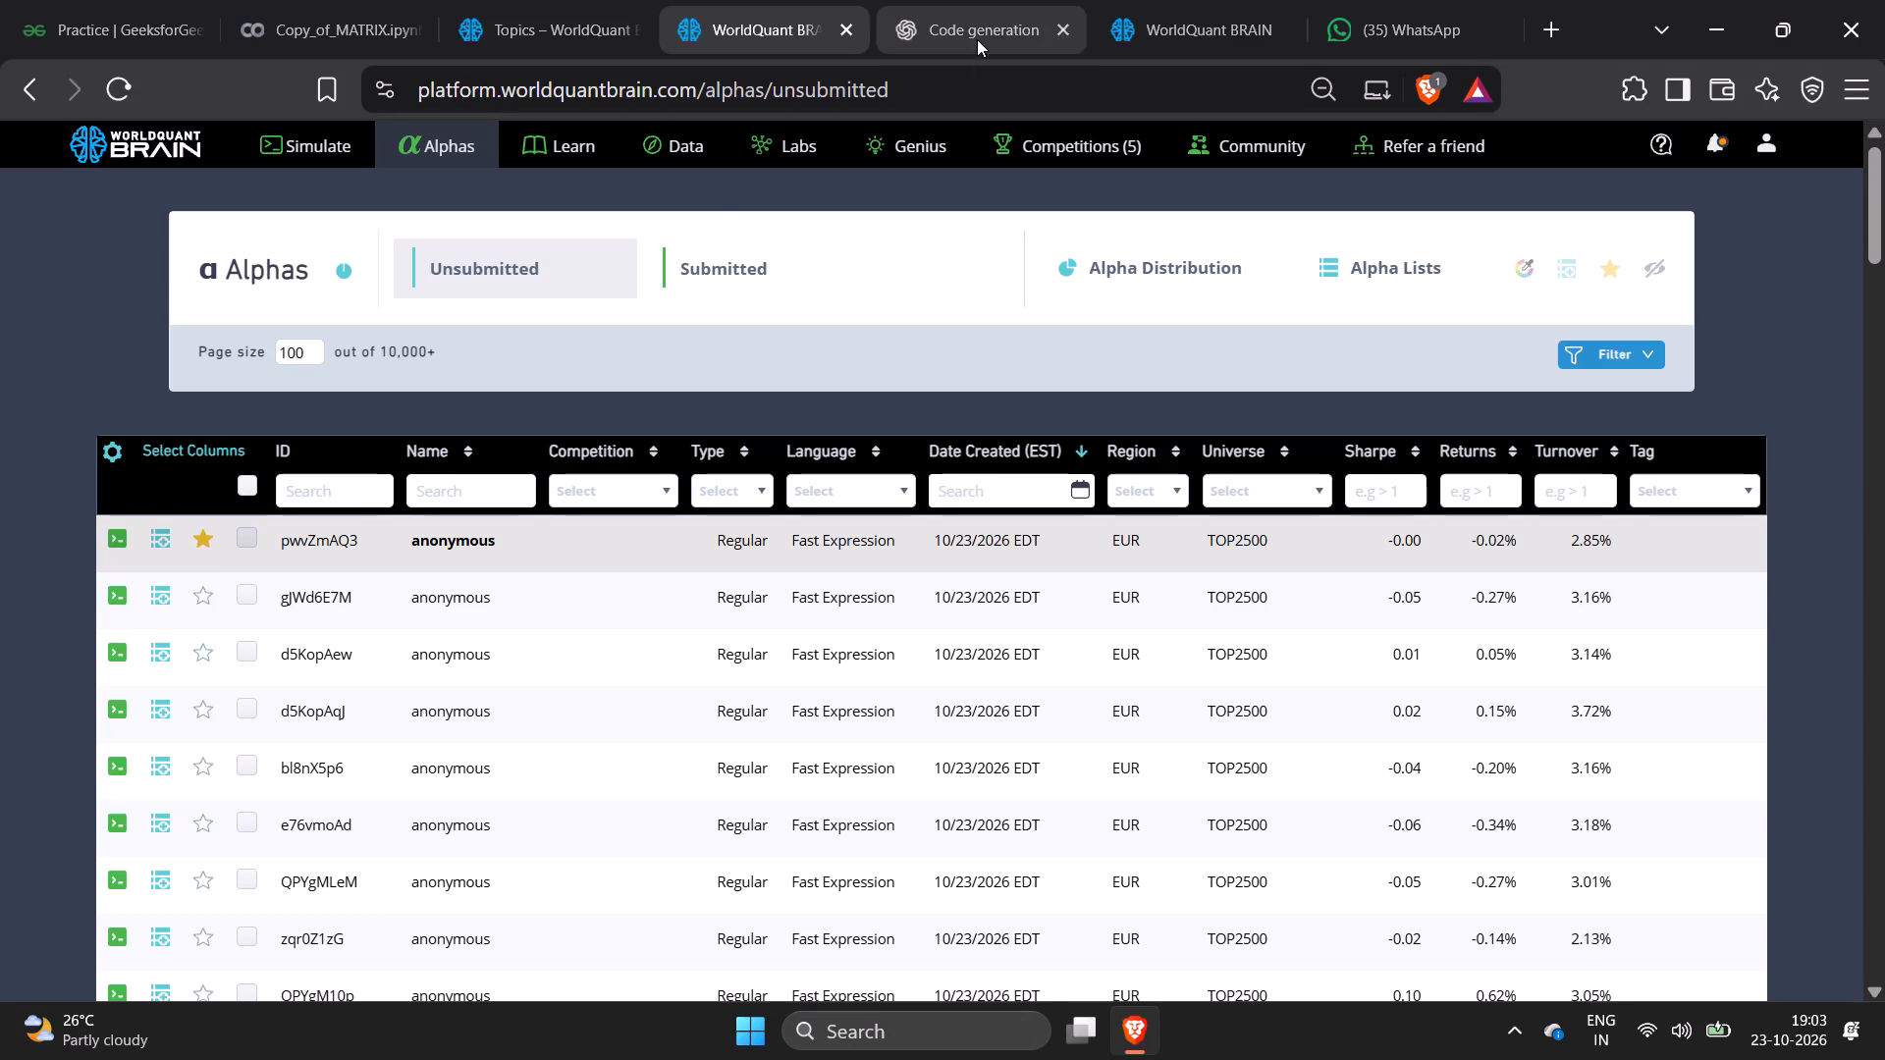
Return to the Copy_of_MATRIX.ipynb Colab notebook and check the running multi-simulation cell's progress again.
click(273, 0)
scroll(710, 452, down, 1)
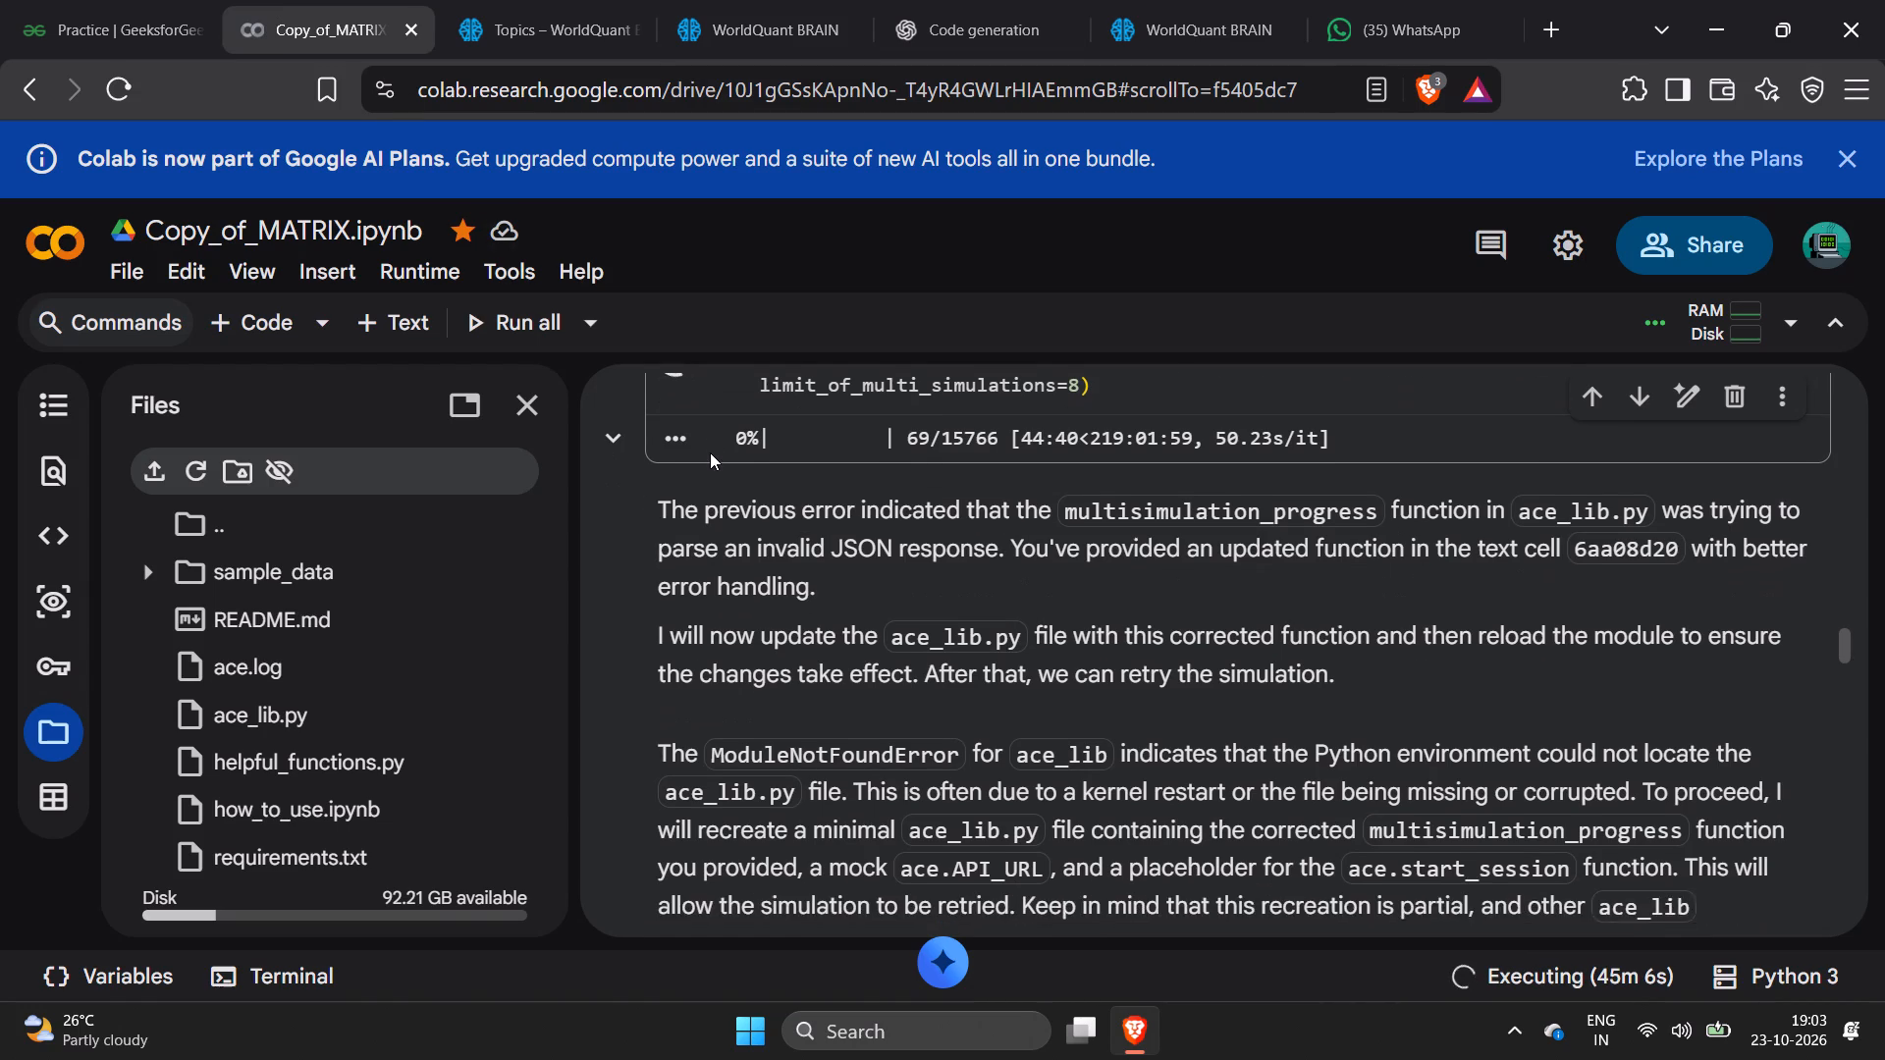
Check the running multi-simulation cell's progress and look over the notes and cells below it in the Colab notebook.
scroll(710, 452, up, 1)
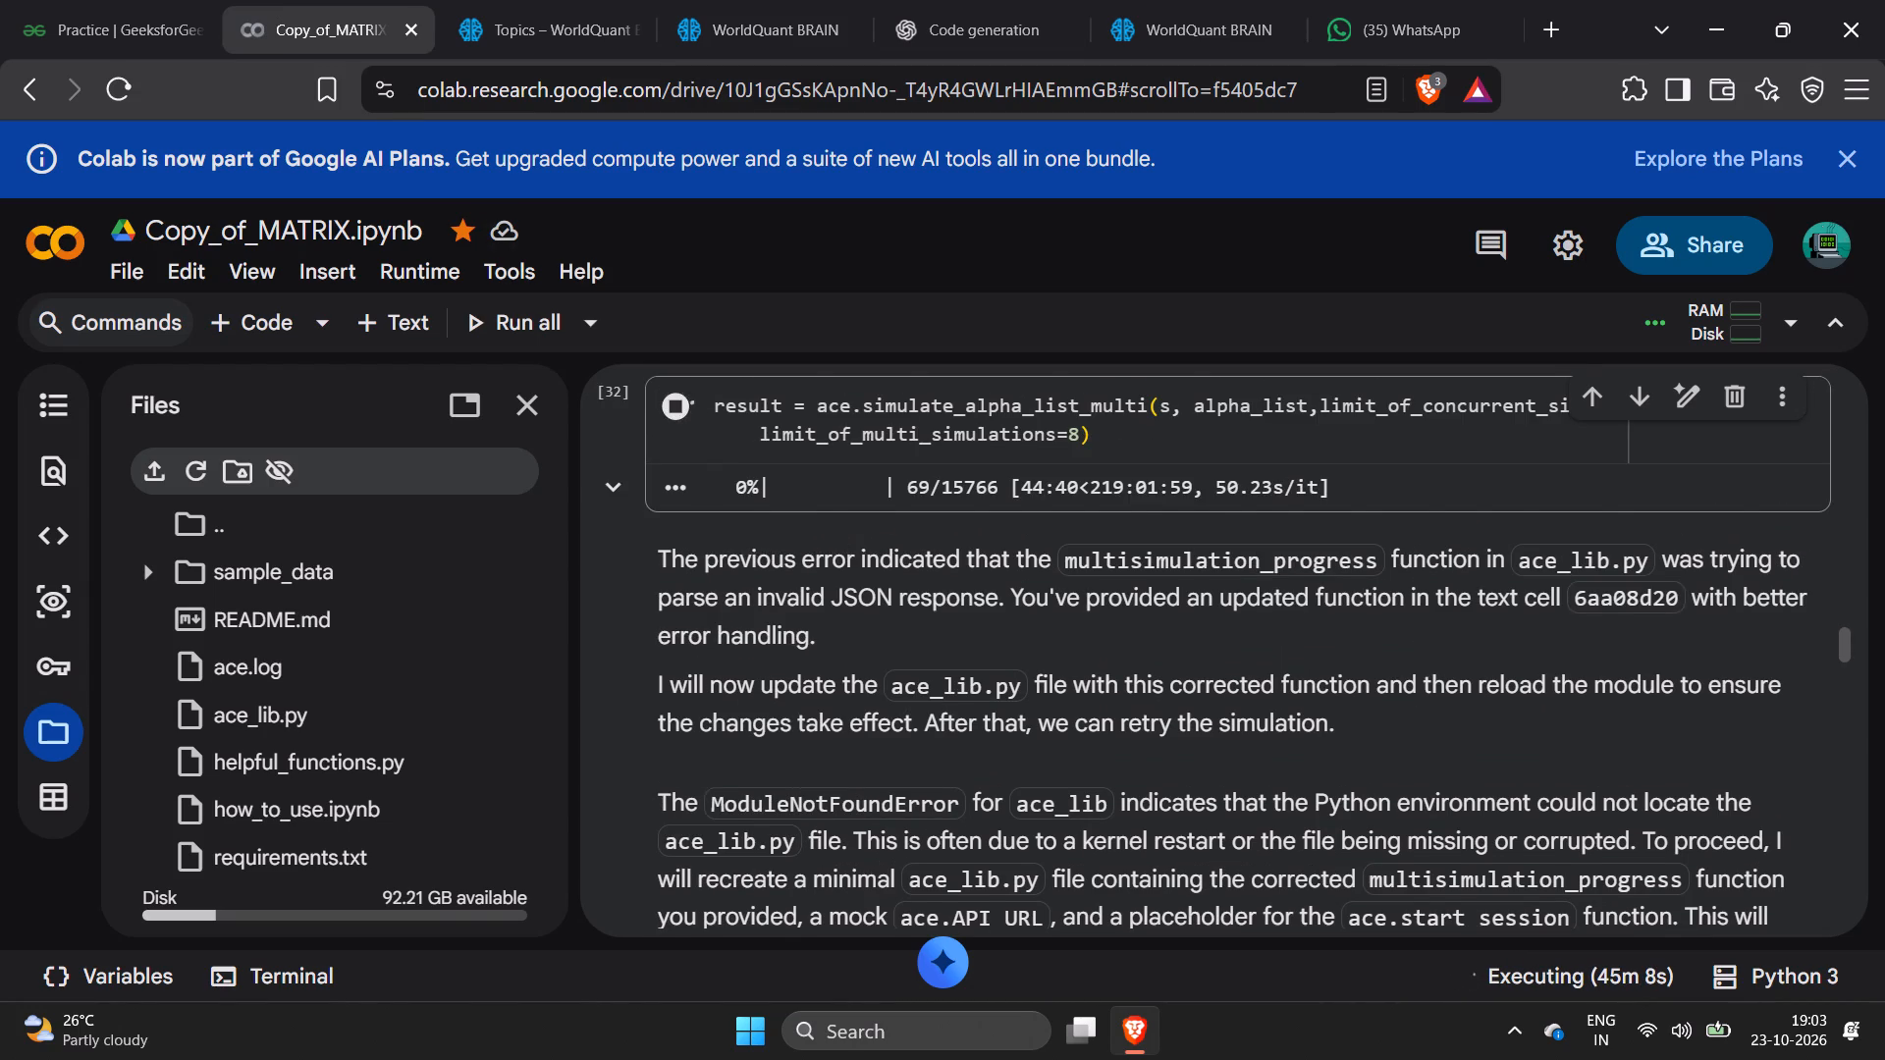
scroll(869, 547, down, 3)
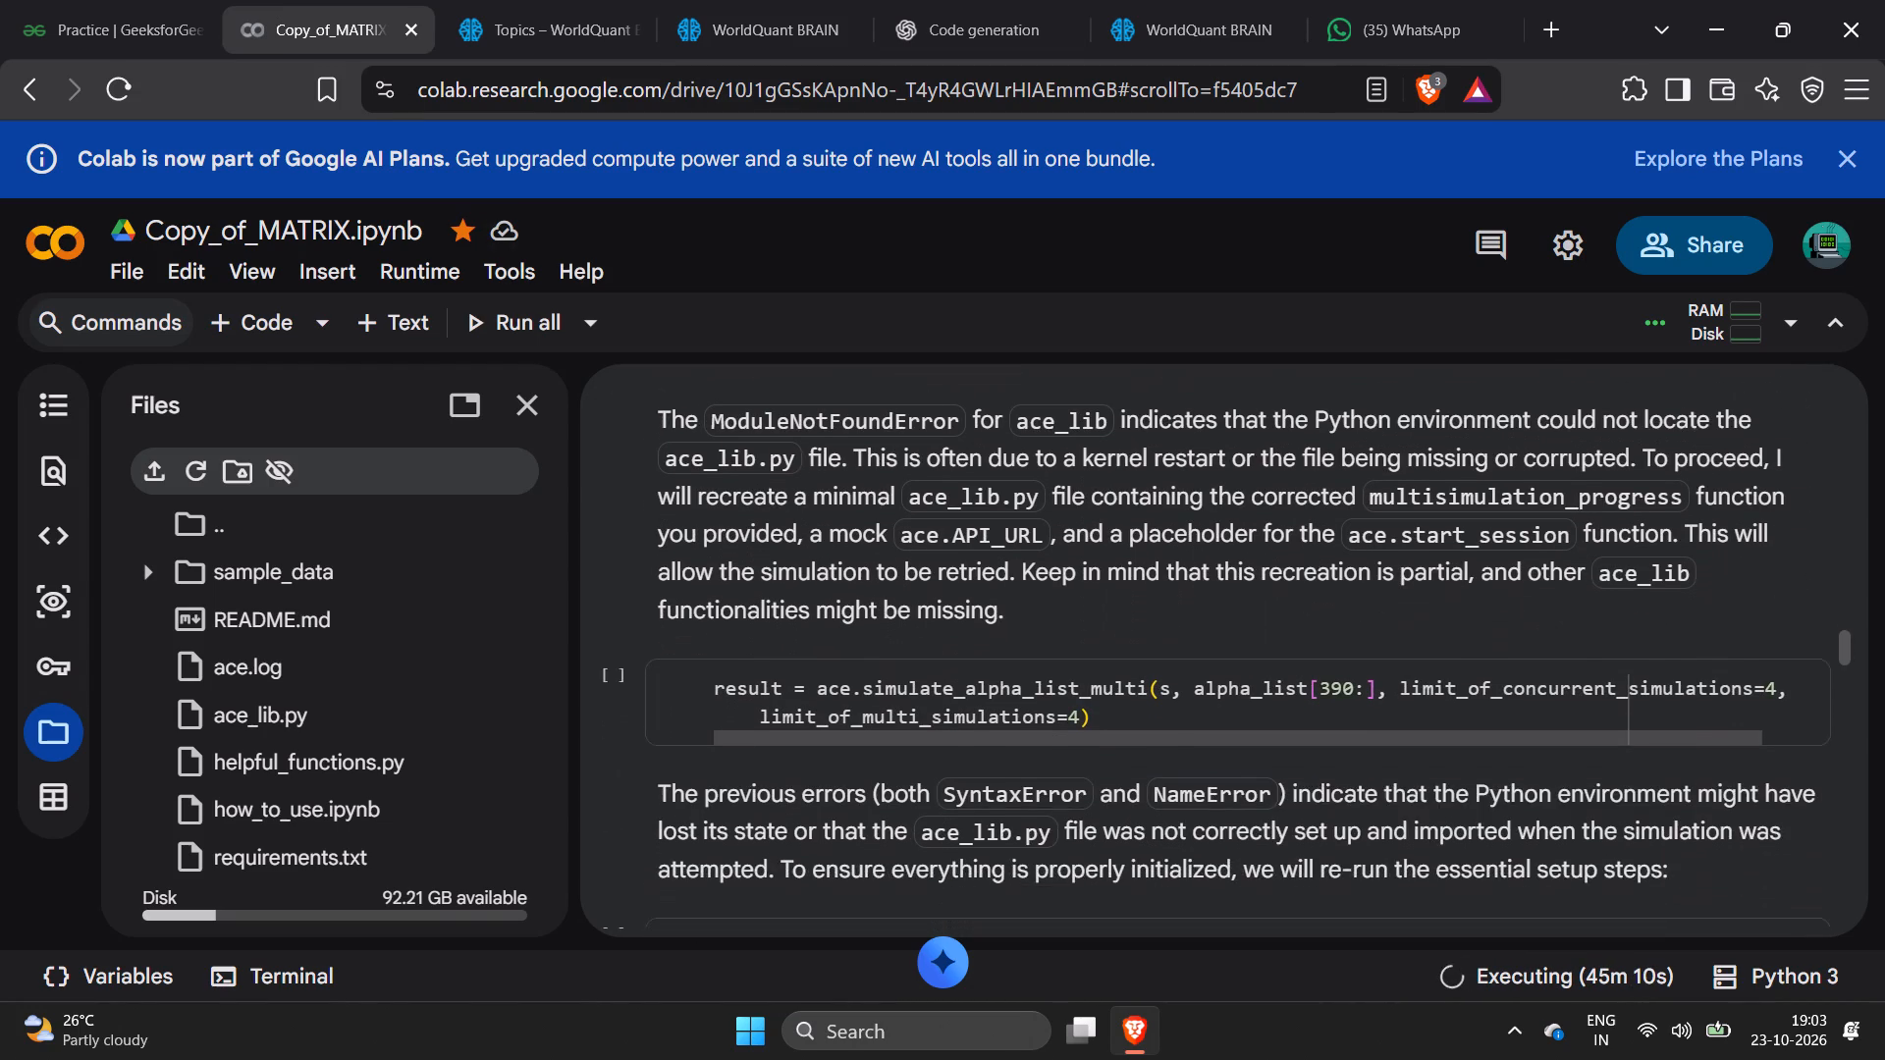
scroll(869, 547, down, 1)
scroll(869, 547, up, 4)
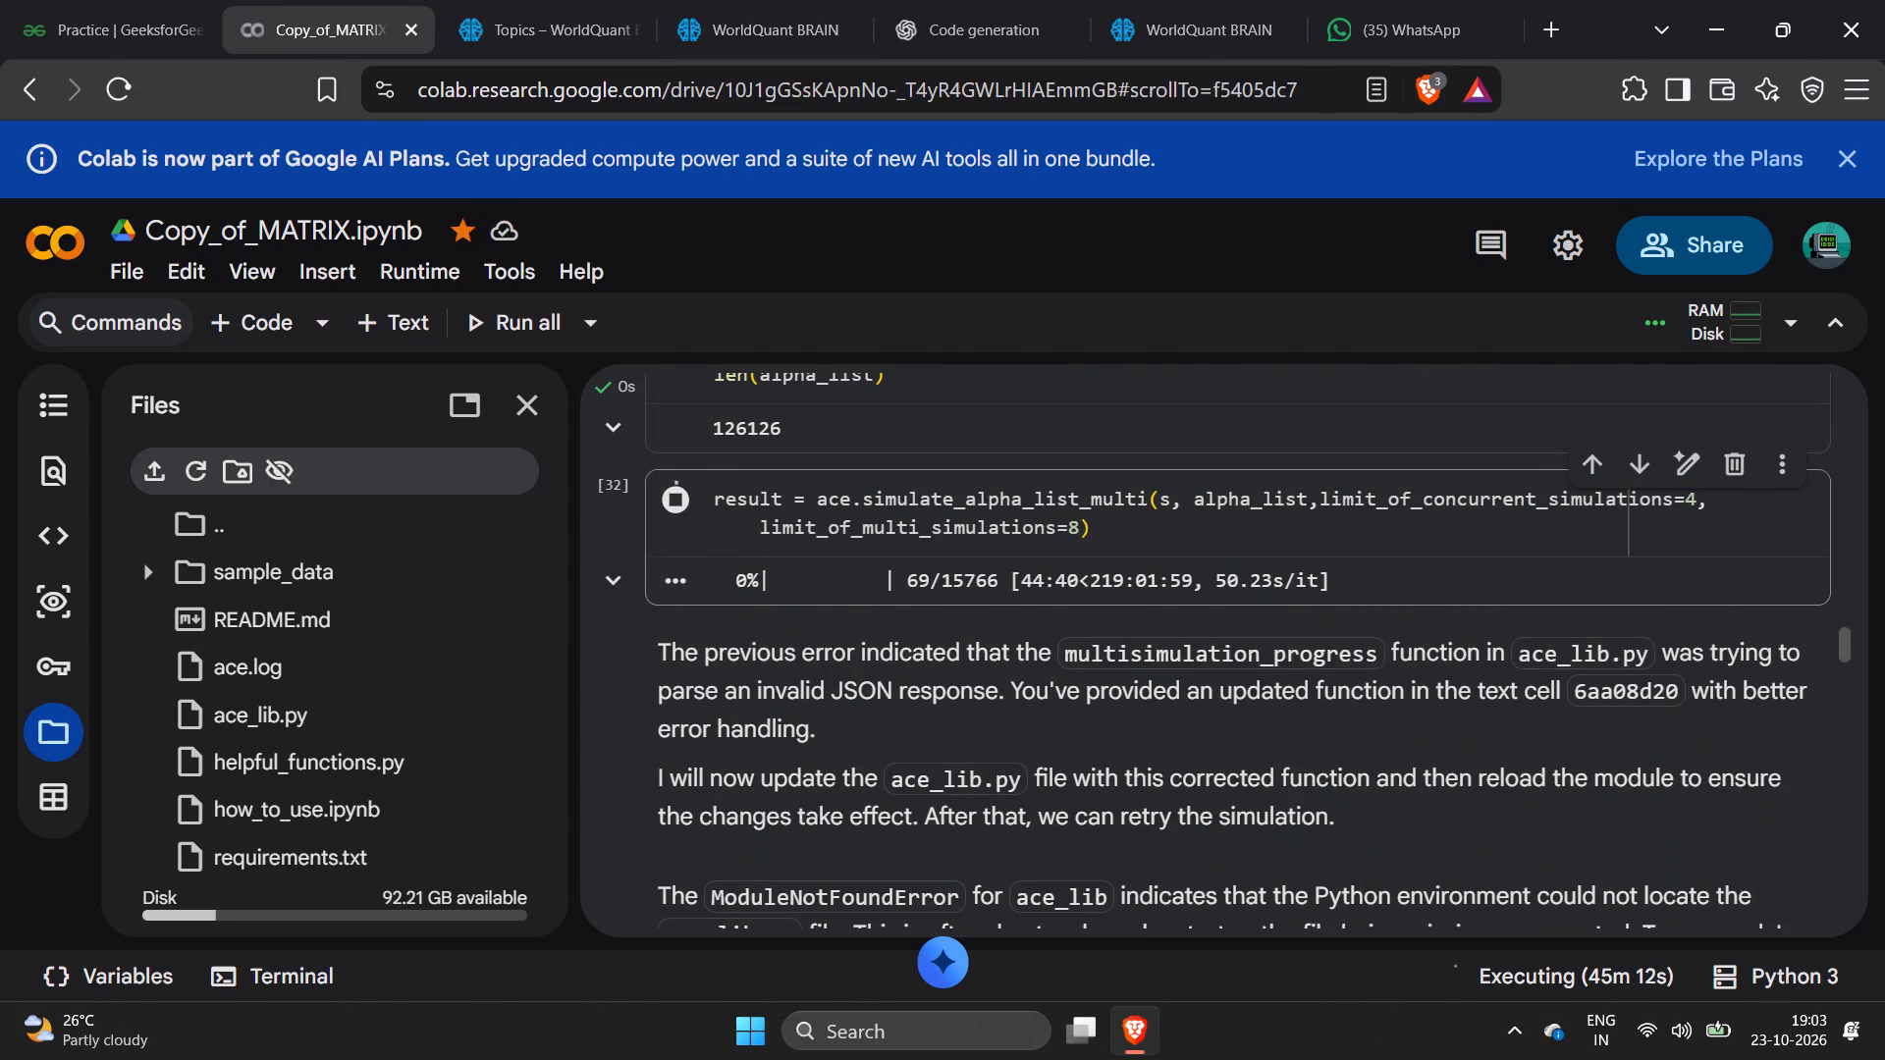
Switch to the WorldQuant BRAIN community topics and look over the topic list.
click(555, 29)
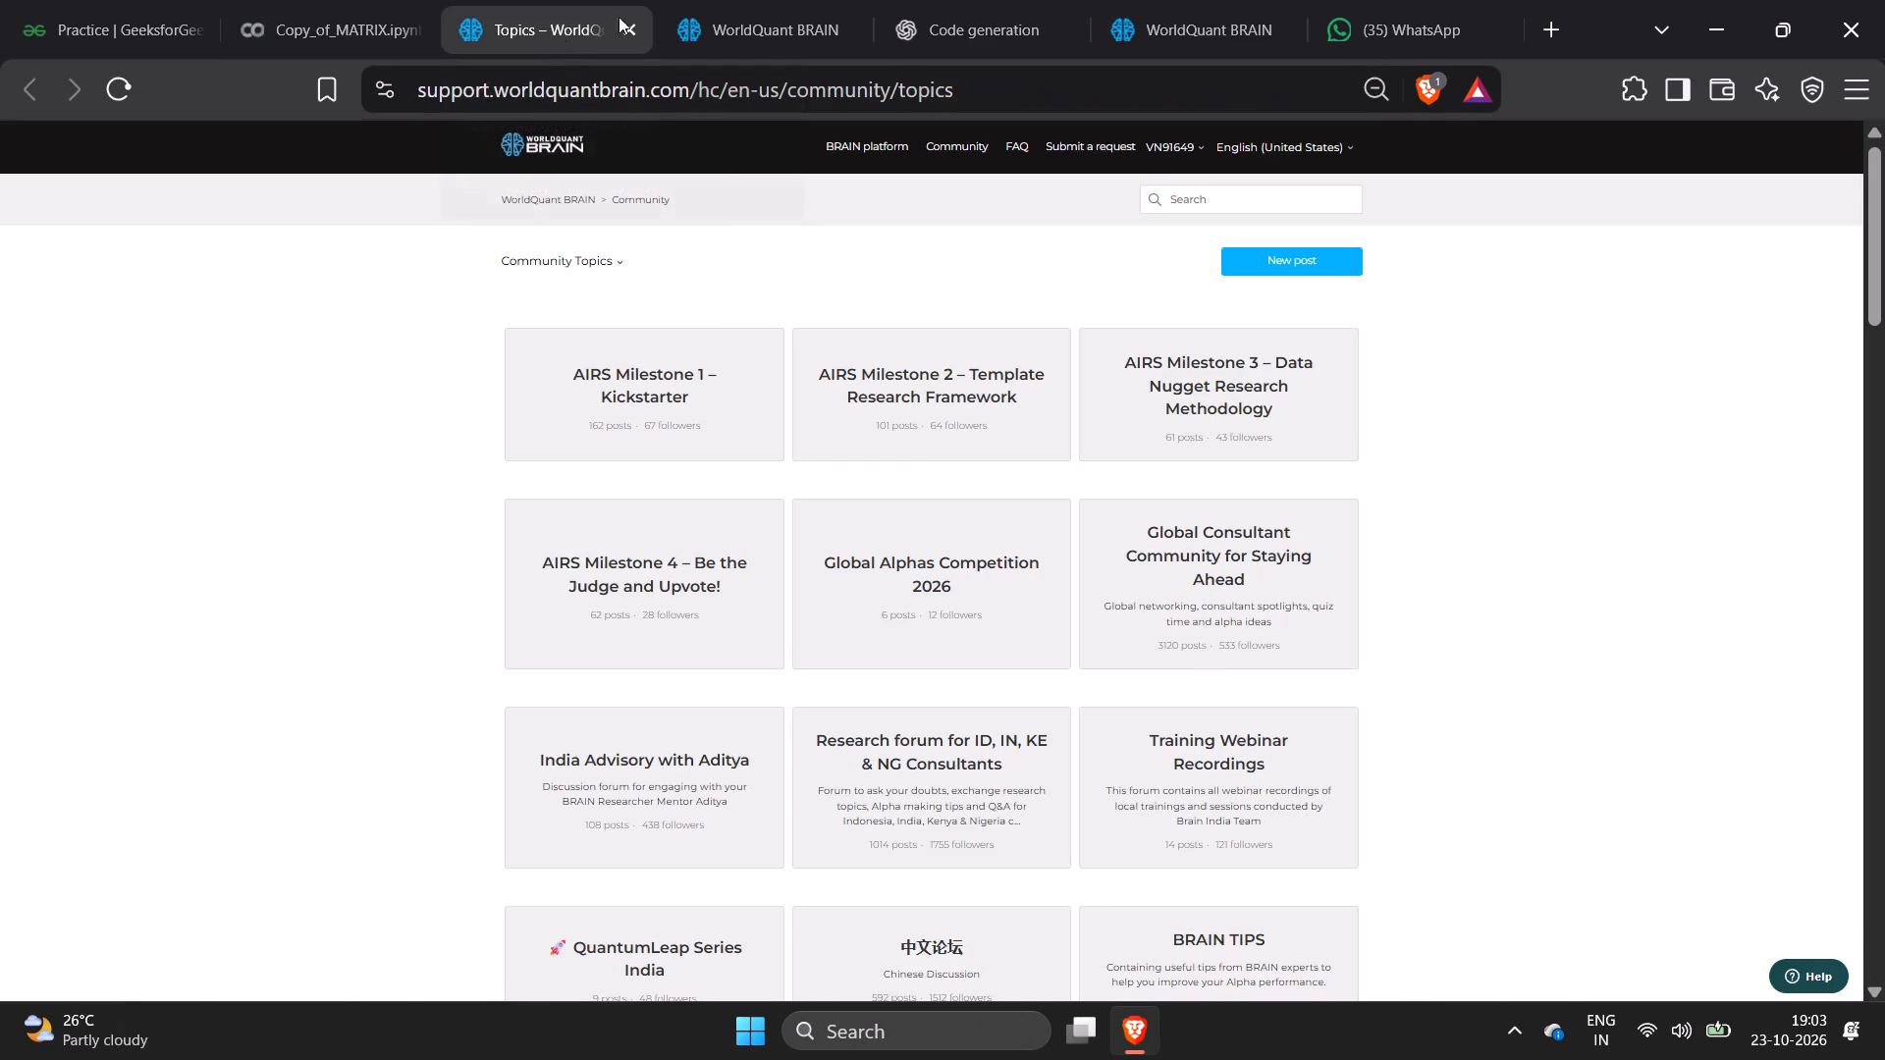
click(711, 10)
click(577, 0)
scroll(688, 488, up, 5)
Switch to the WorldQuant BRAIN user profile and look through the list of agreements.
click(1275, 0)
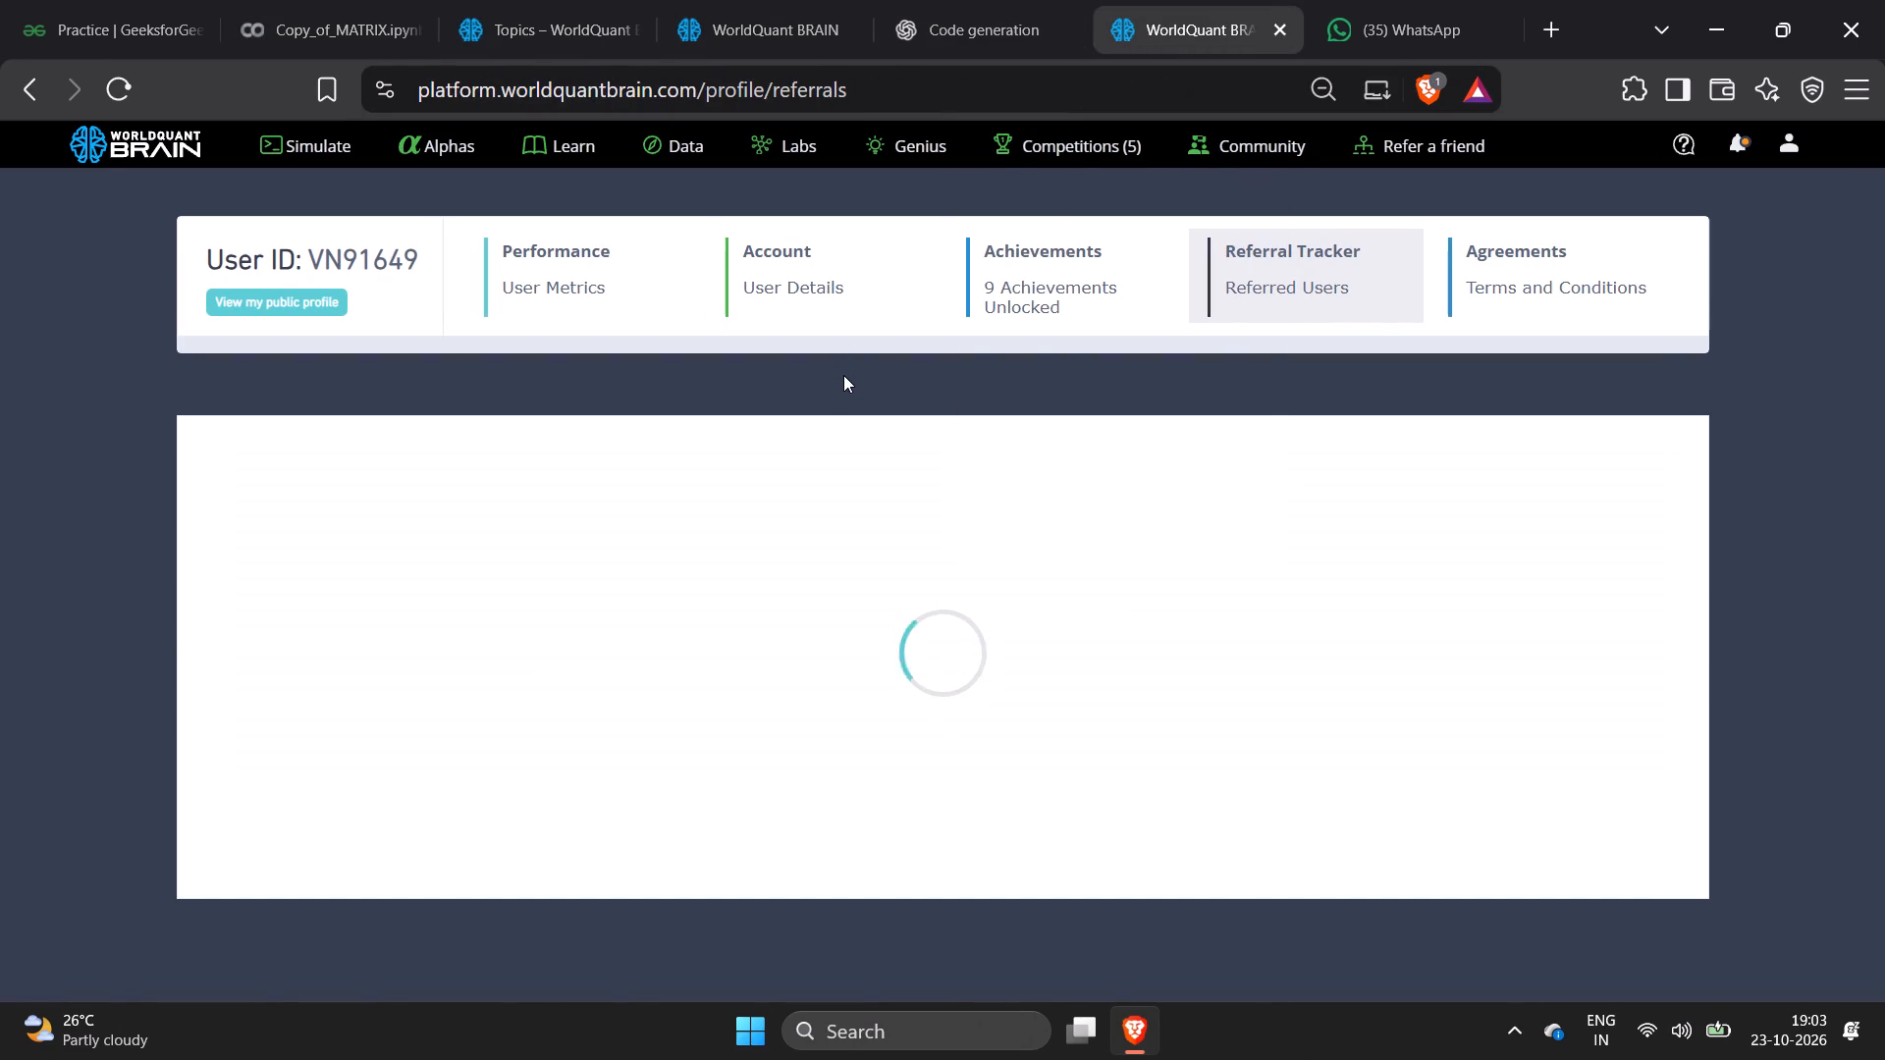
click(1535, 267)
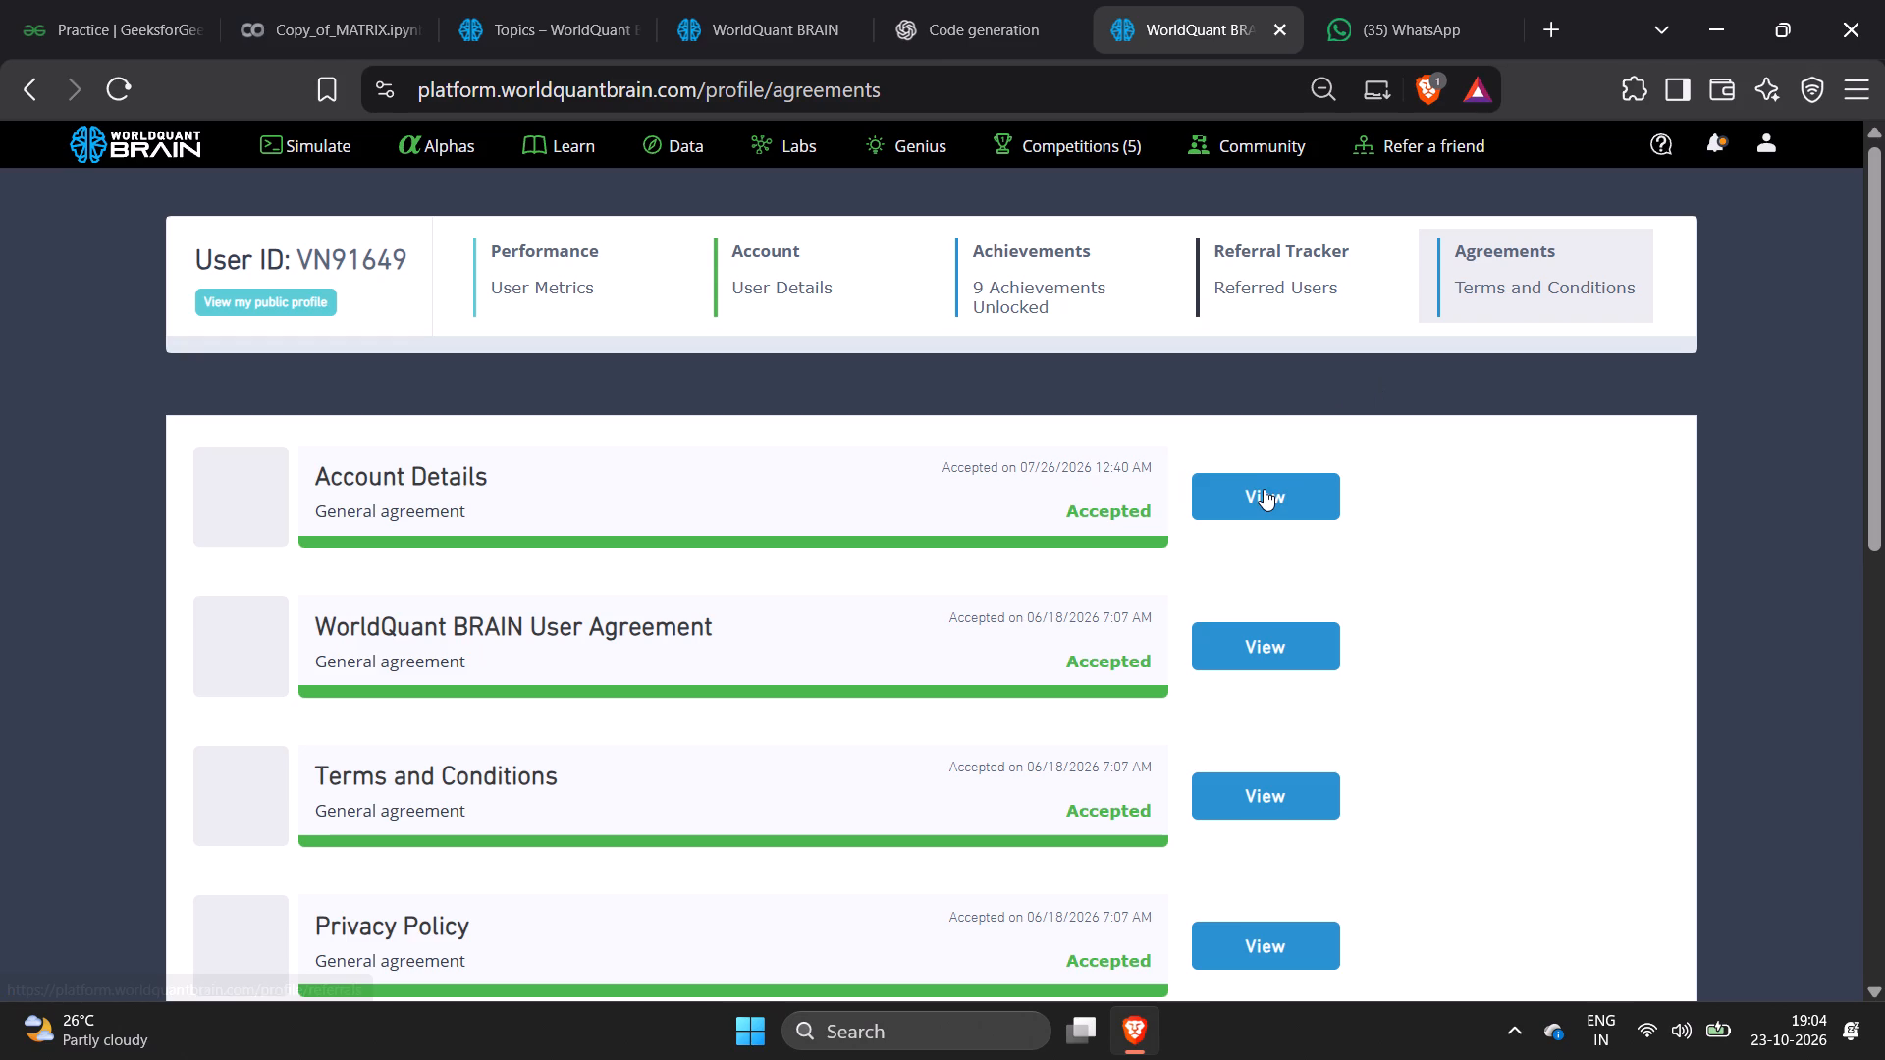
scroll(1090, 641, down, 5)
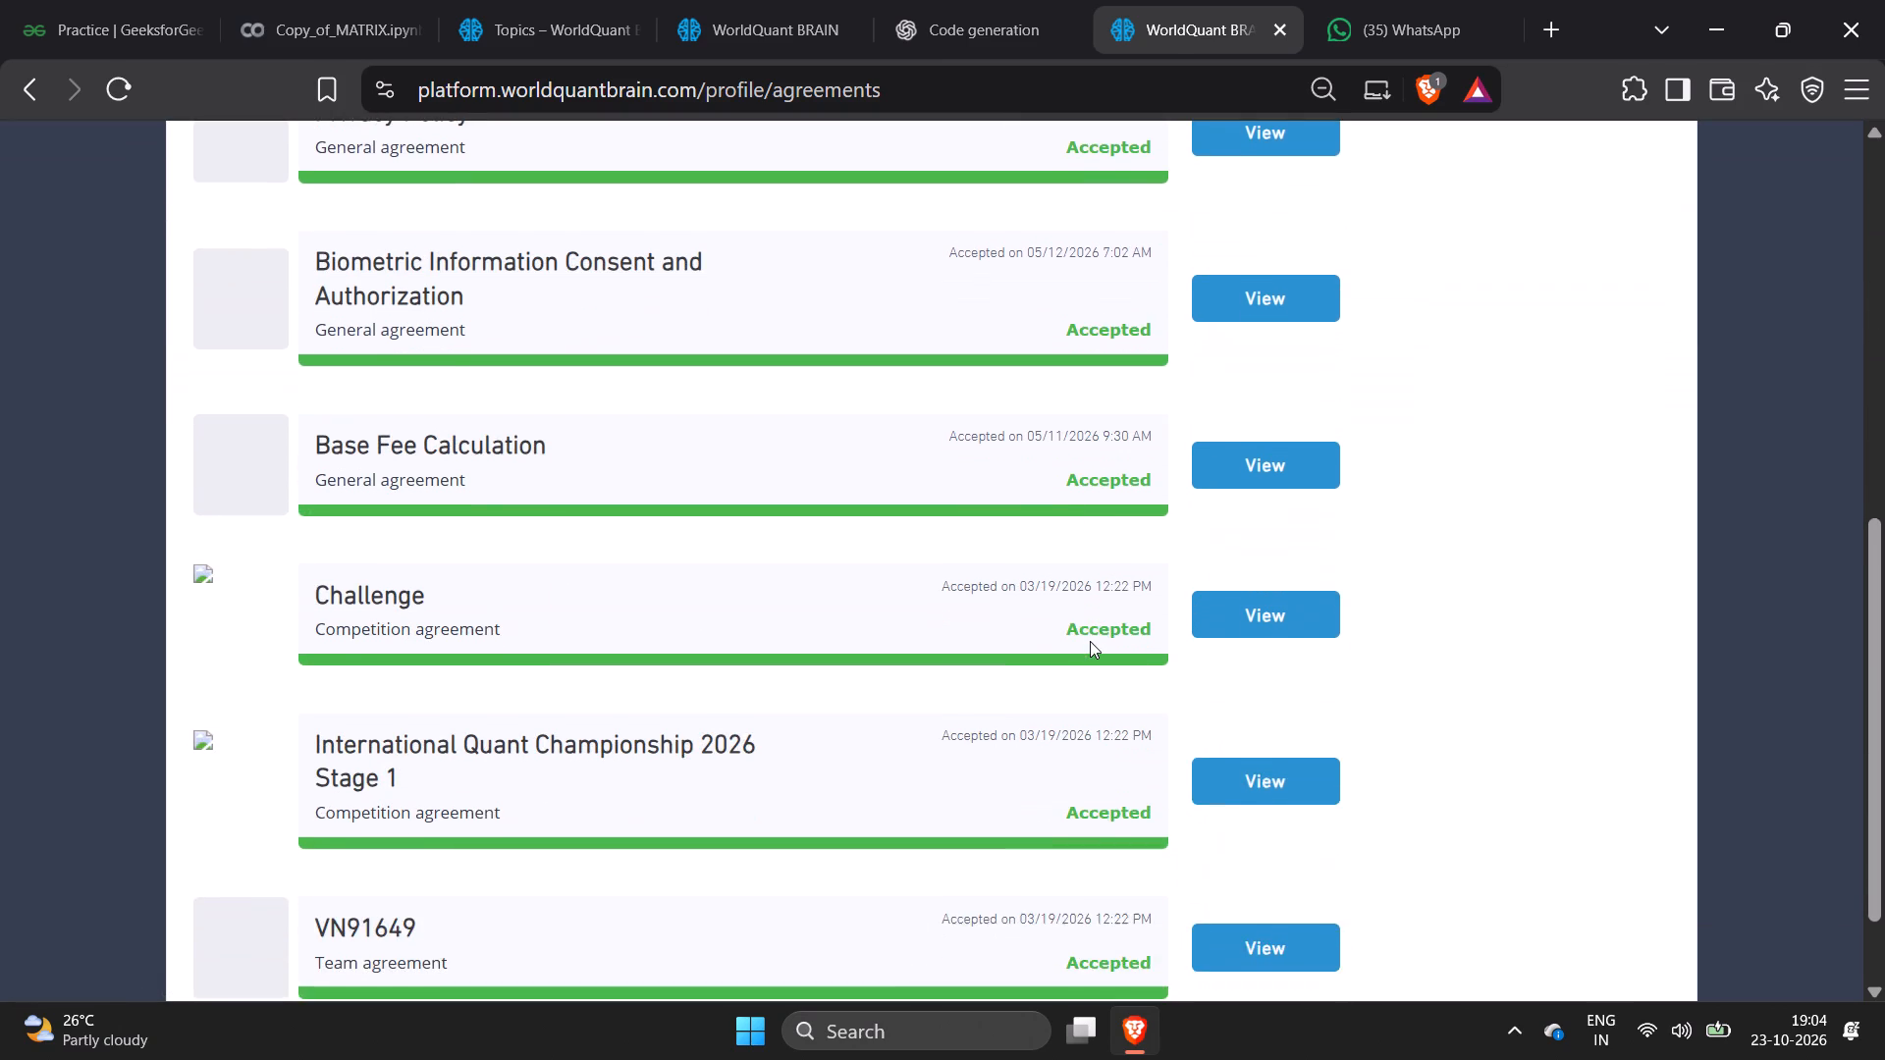
scroll(1090, 641, down, 3)
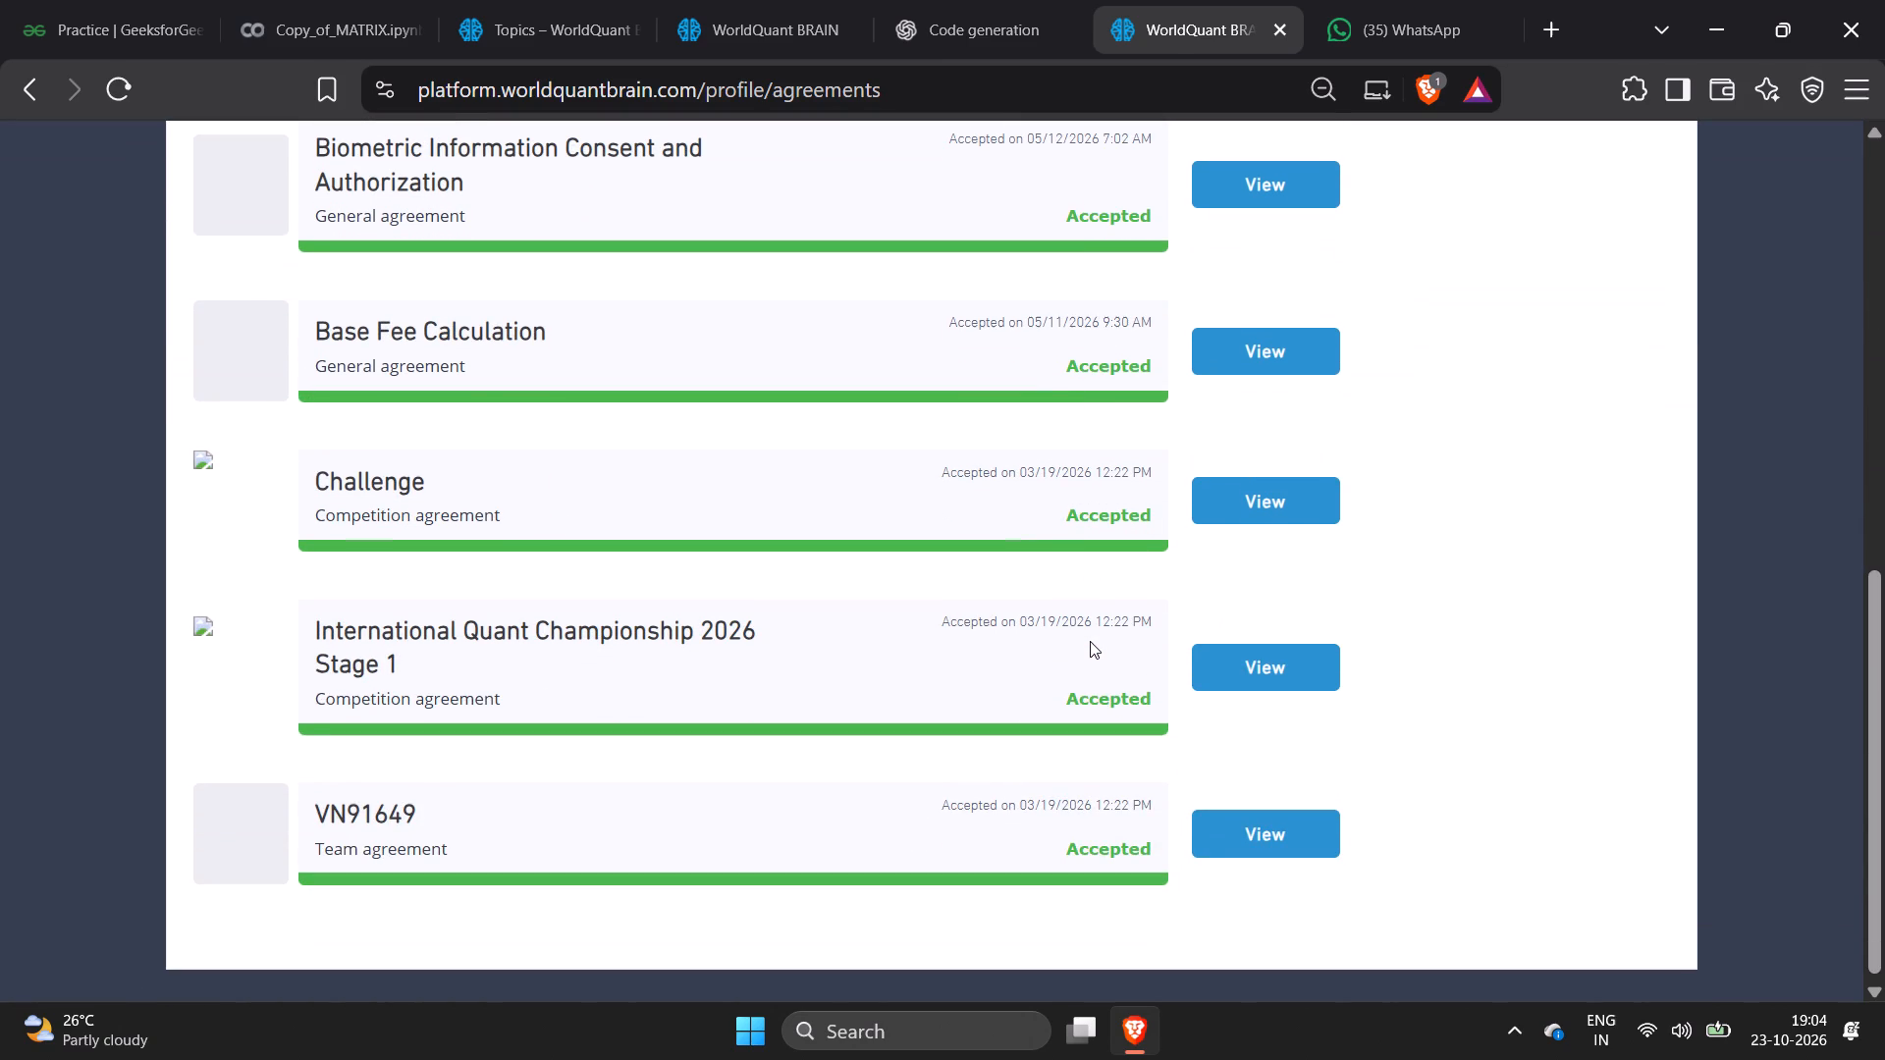
scroll(1090, 641, up, 7)
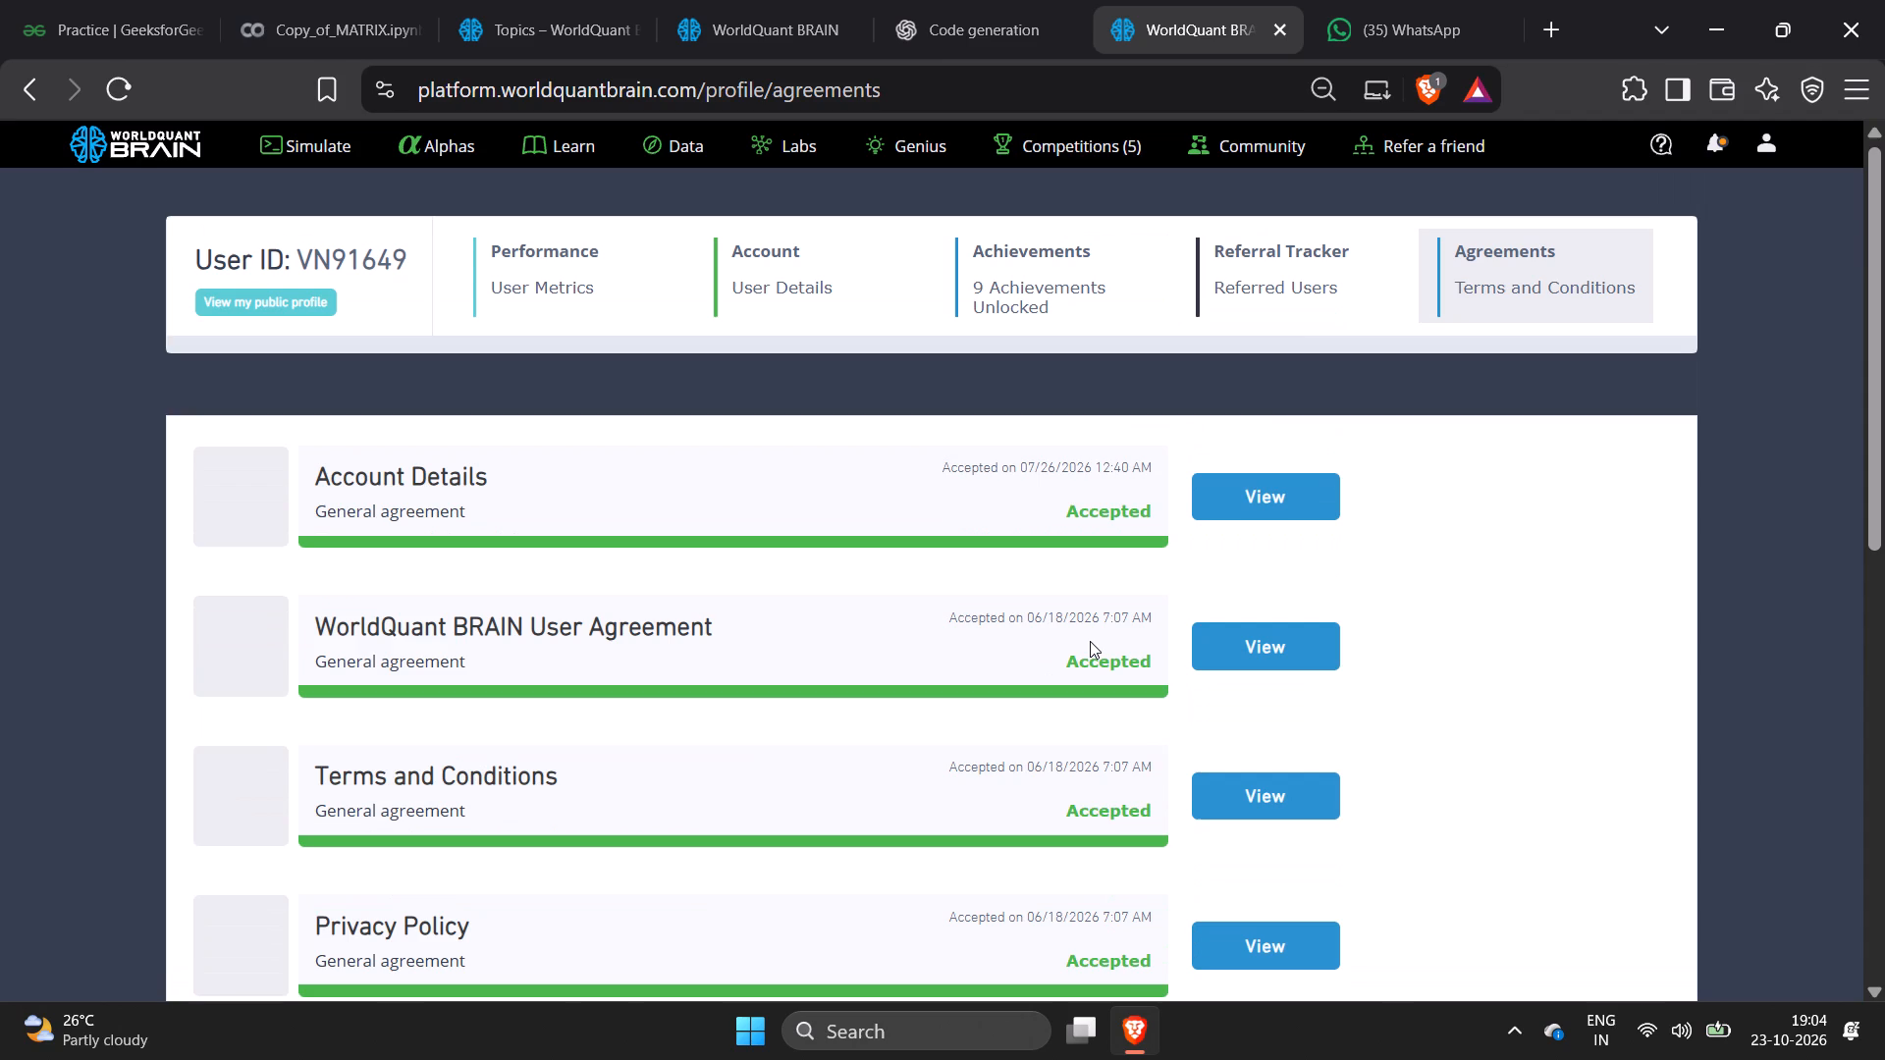
View the profile's Referral Tracker and look through the achievements list.
click(1285, 276)
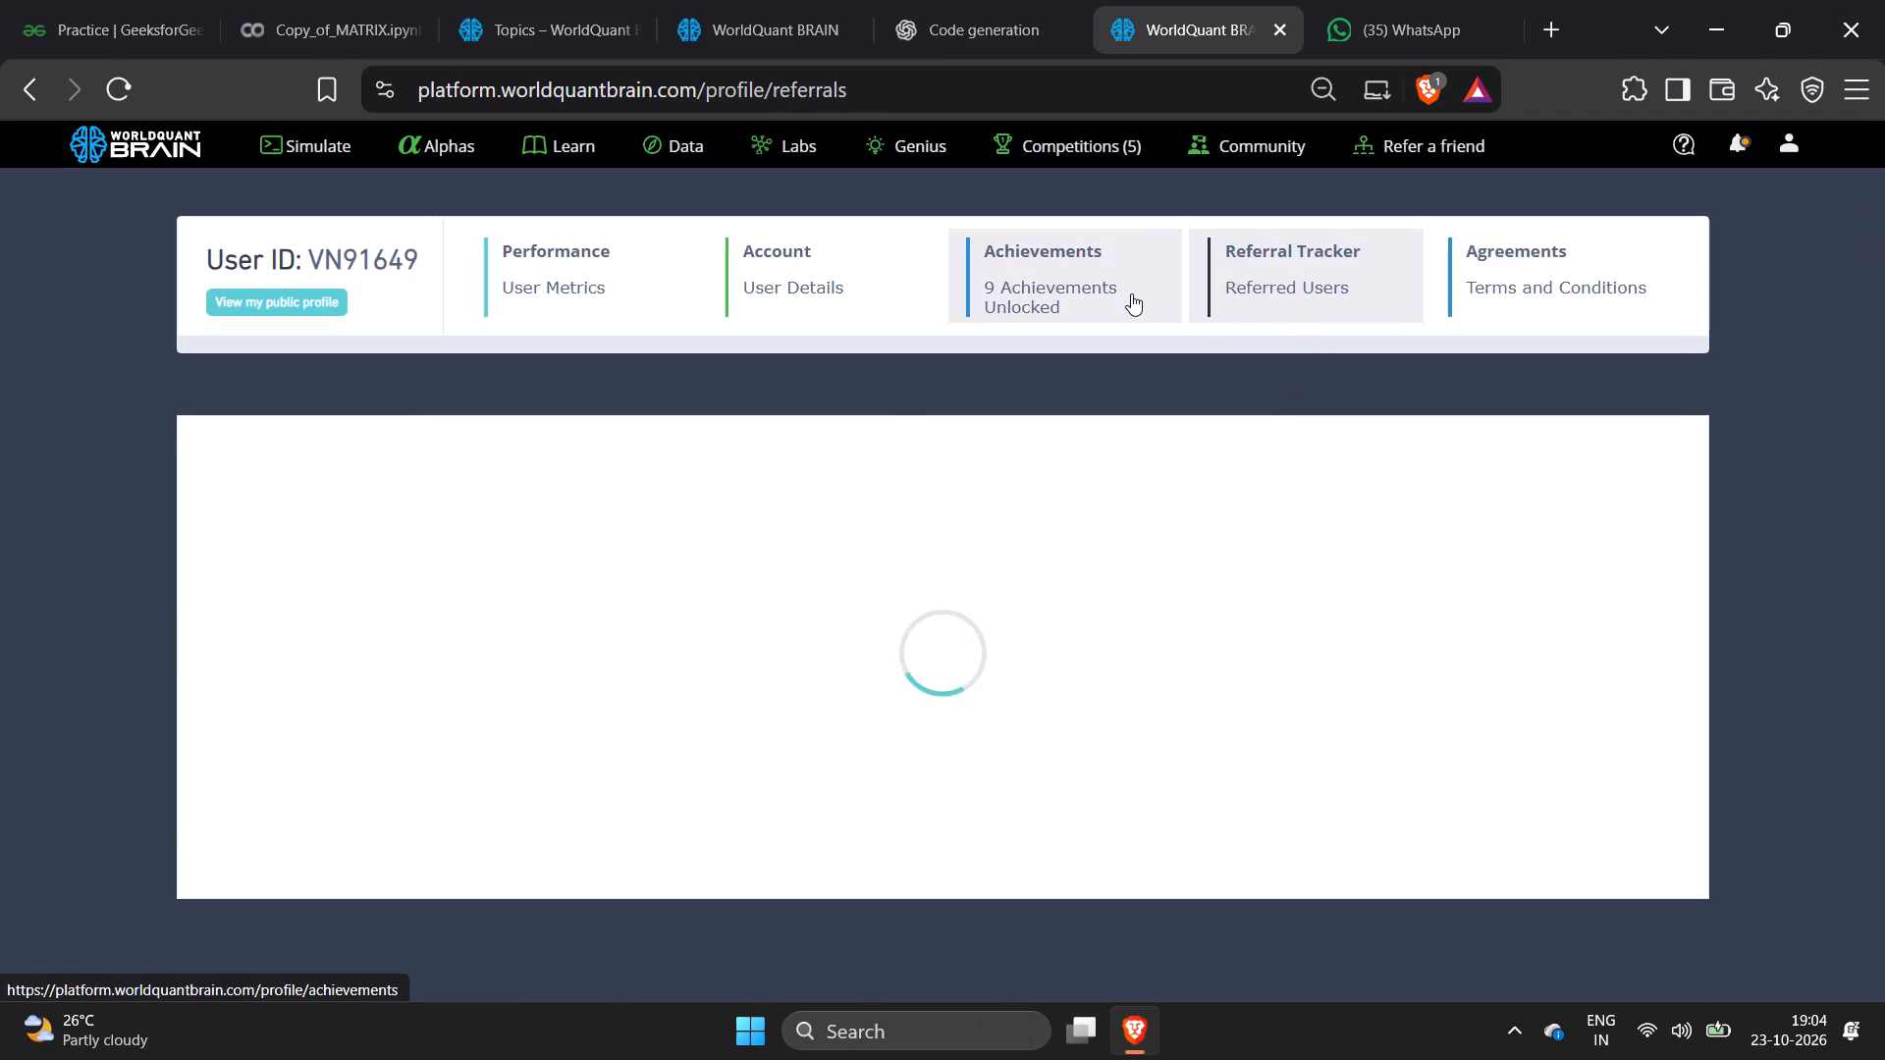
click(1131, 293)
scroll(1023, 733, down, 4)
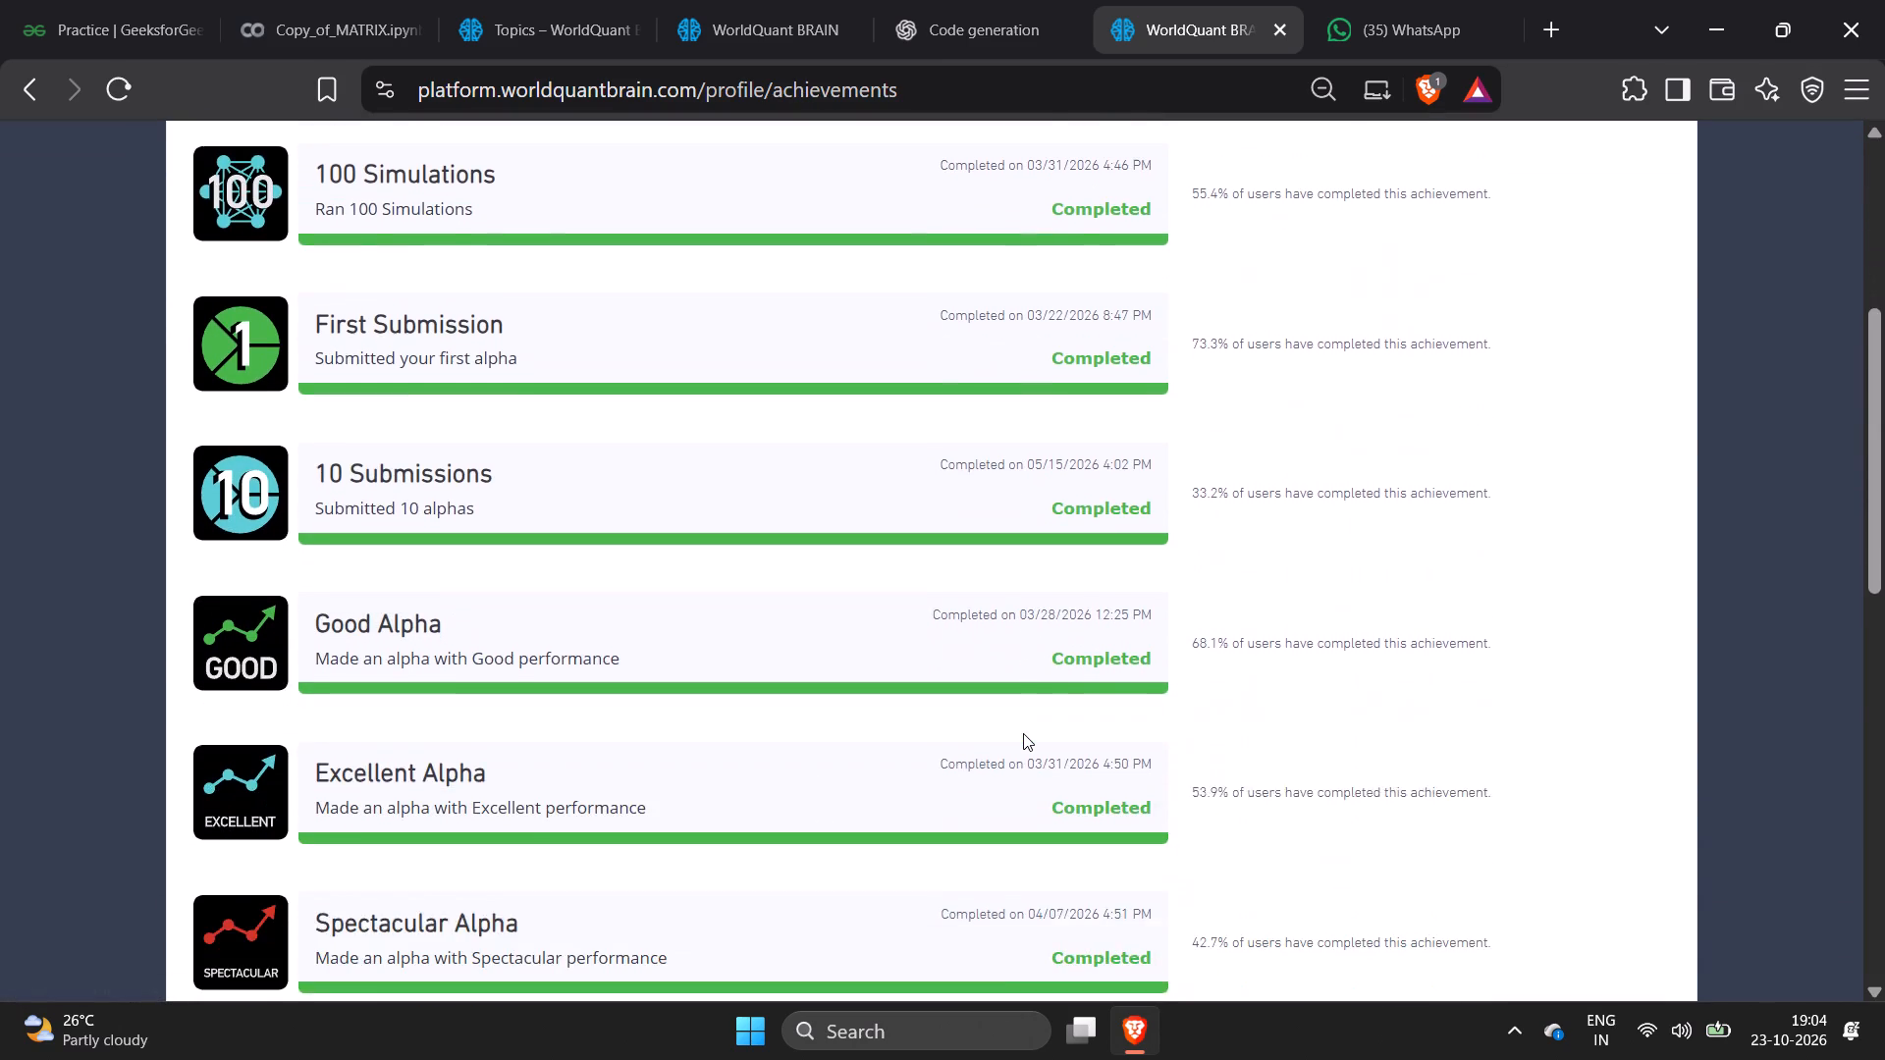
scroll(1023, 733, down, 4)
scroll(1023, 733, up, 10)
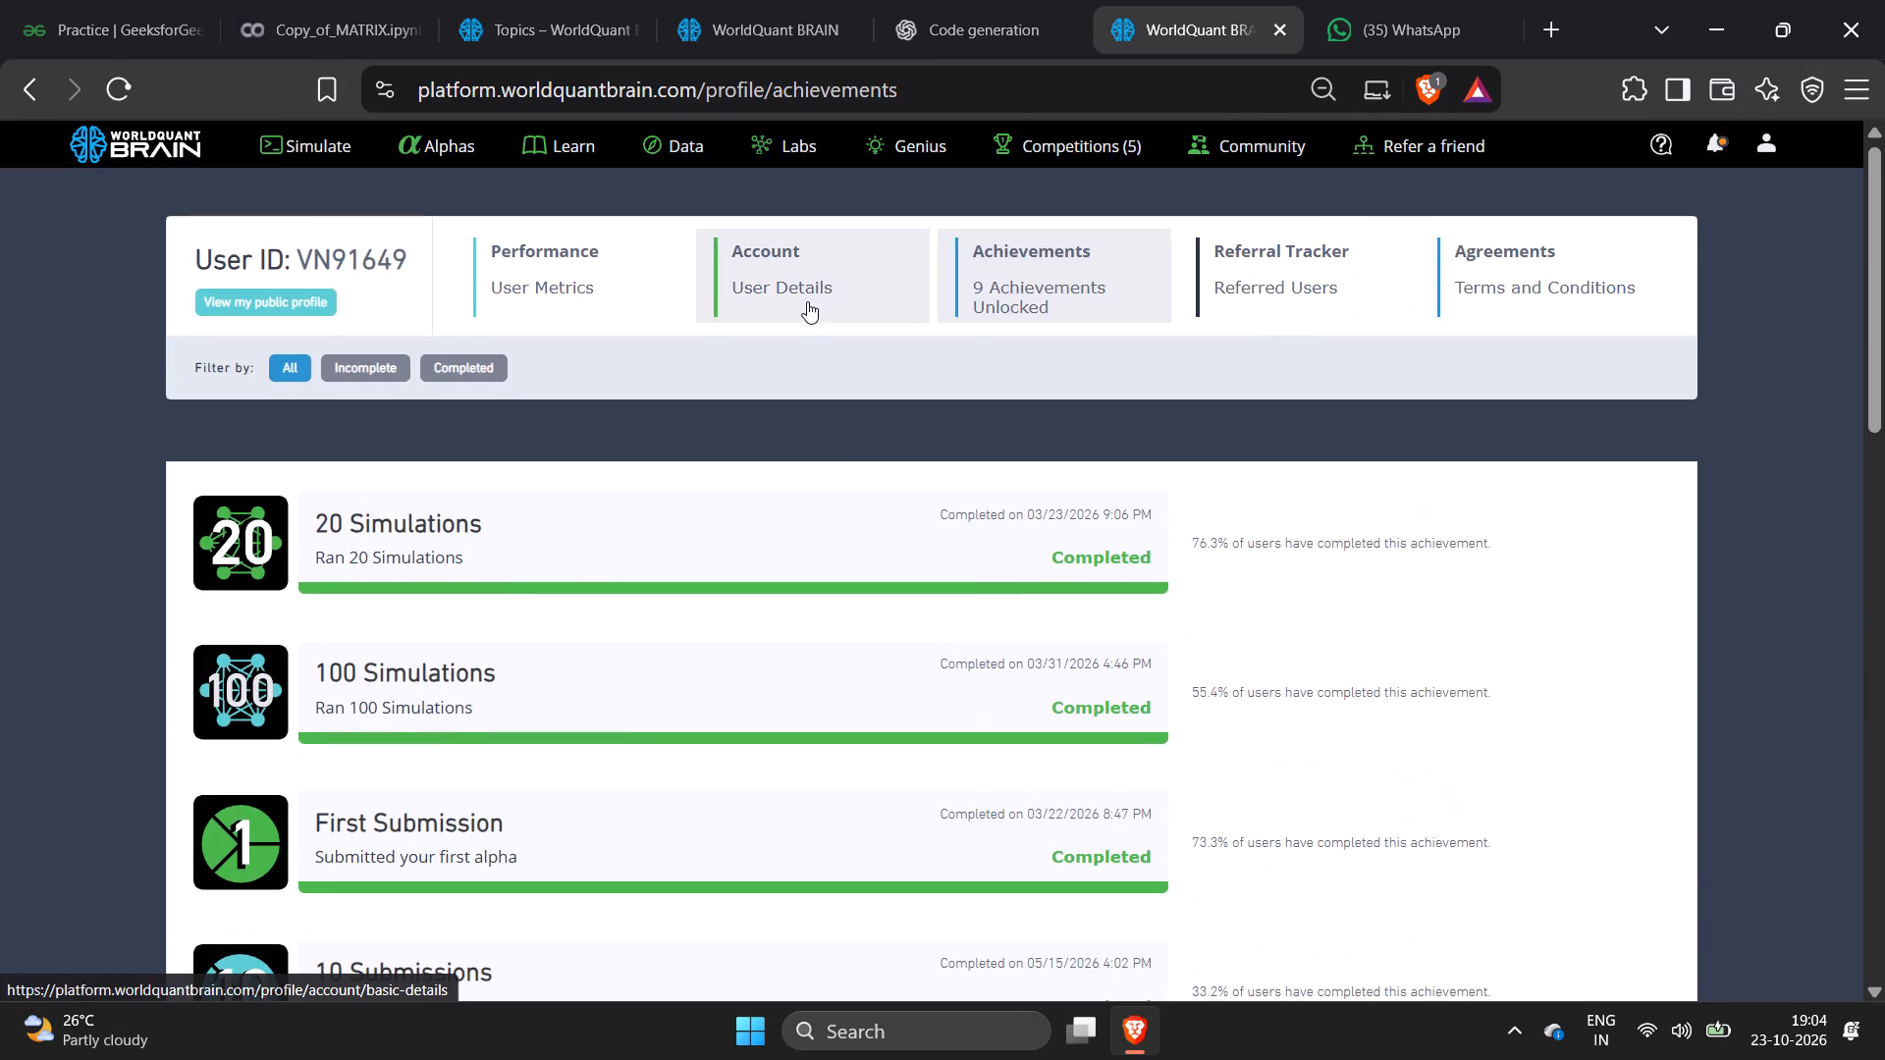
View the profile's account details and examine the performance metrics for payments and submitted alphas.
click(807, 301)
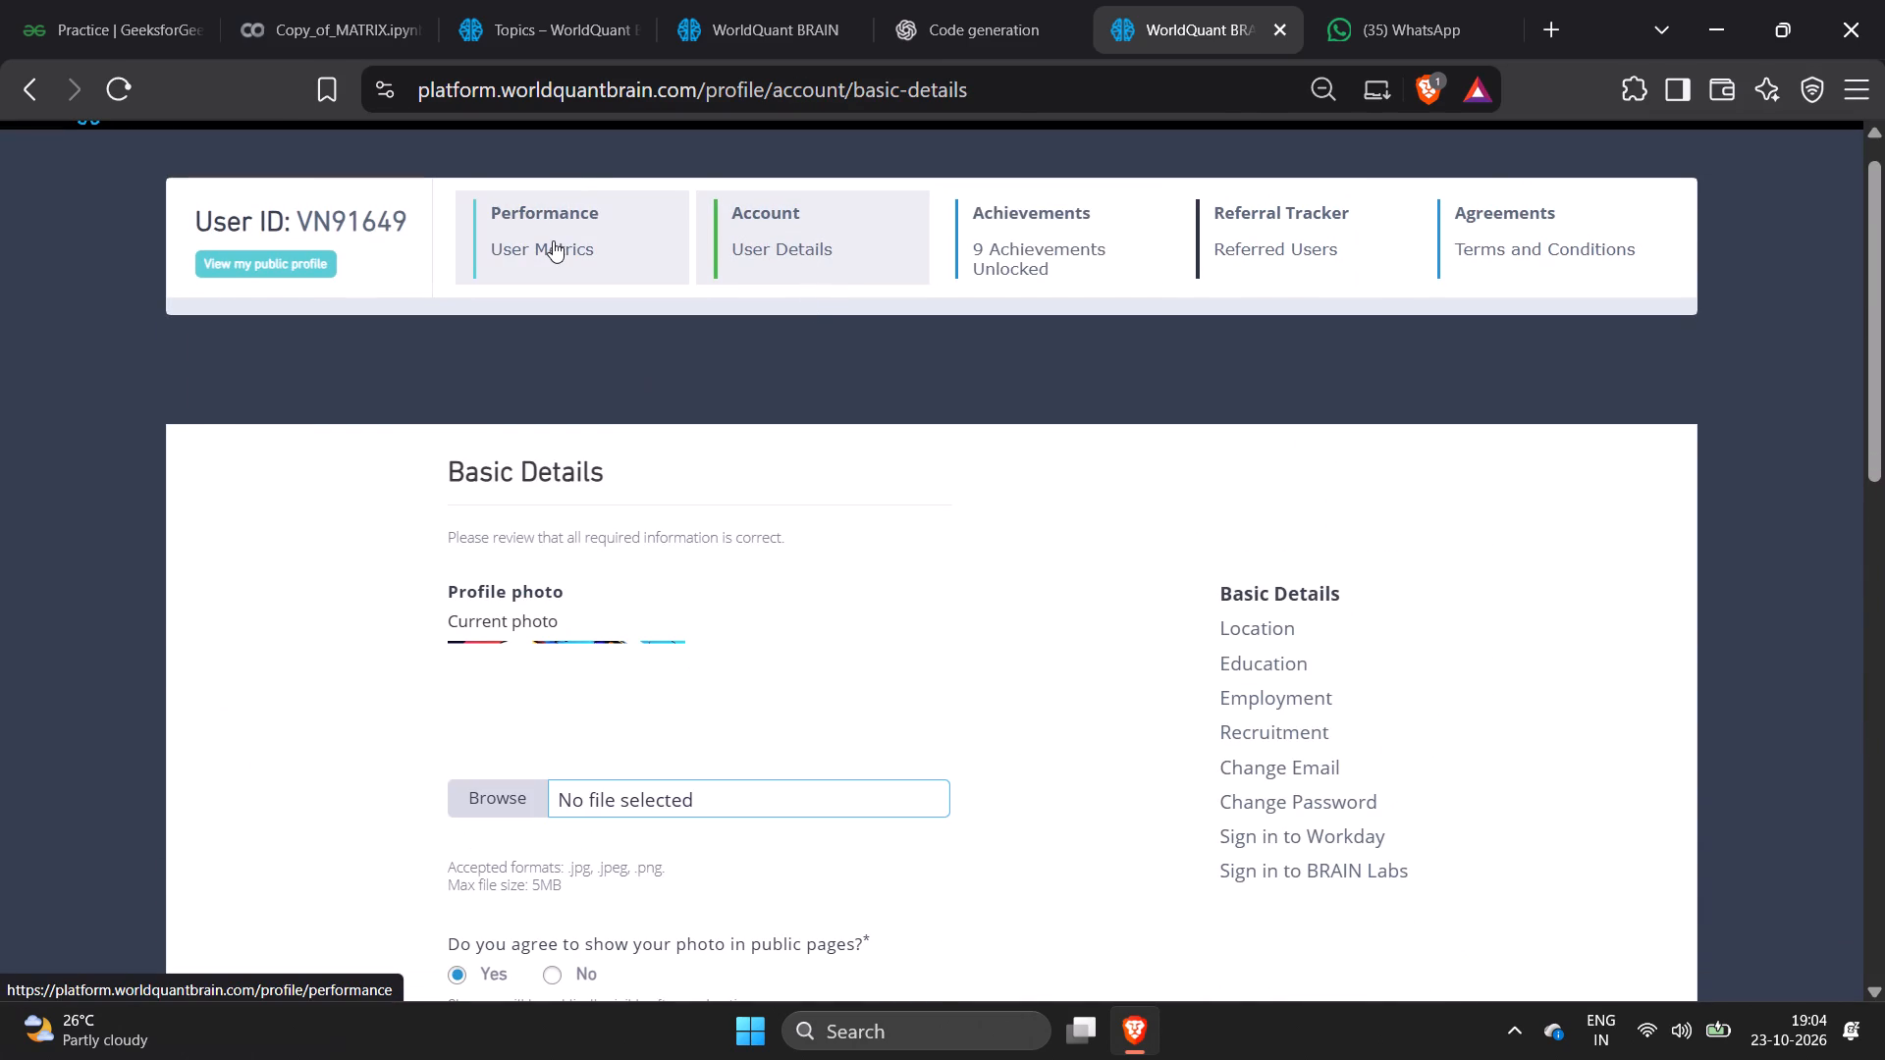
click(553, 240)
scroll(607, 324, up, 5)
scroll(639, 572, up, 2)
scroll(639, 572, down, 2)
scroll(639, 572, up, 6)
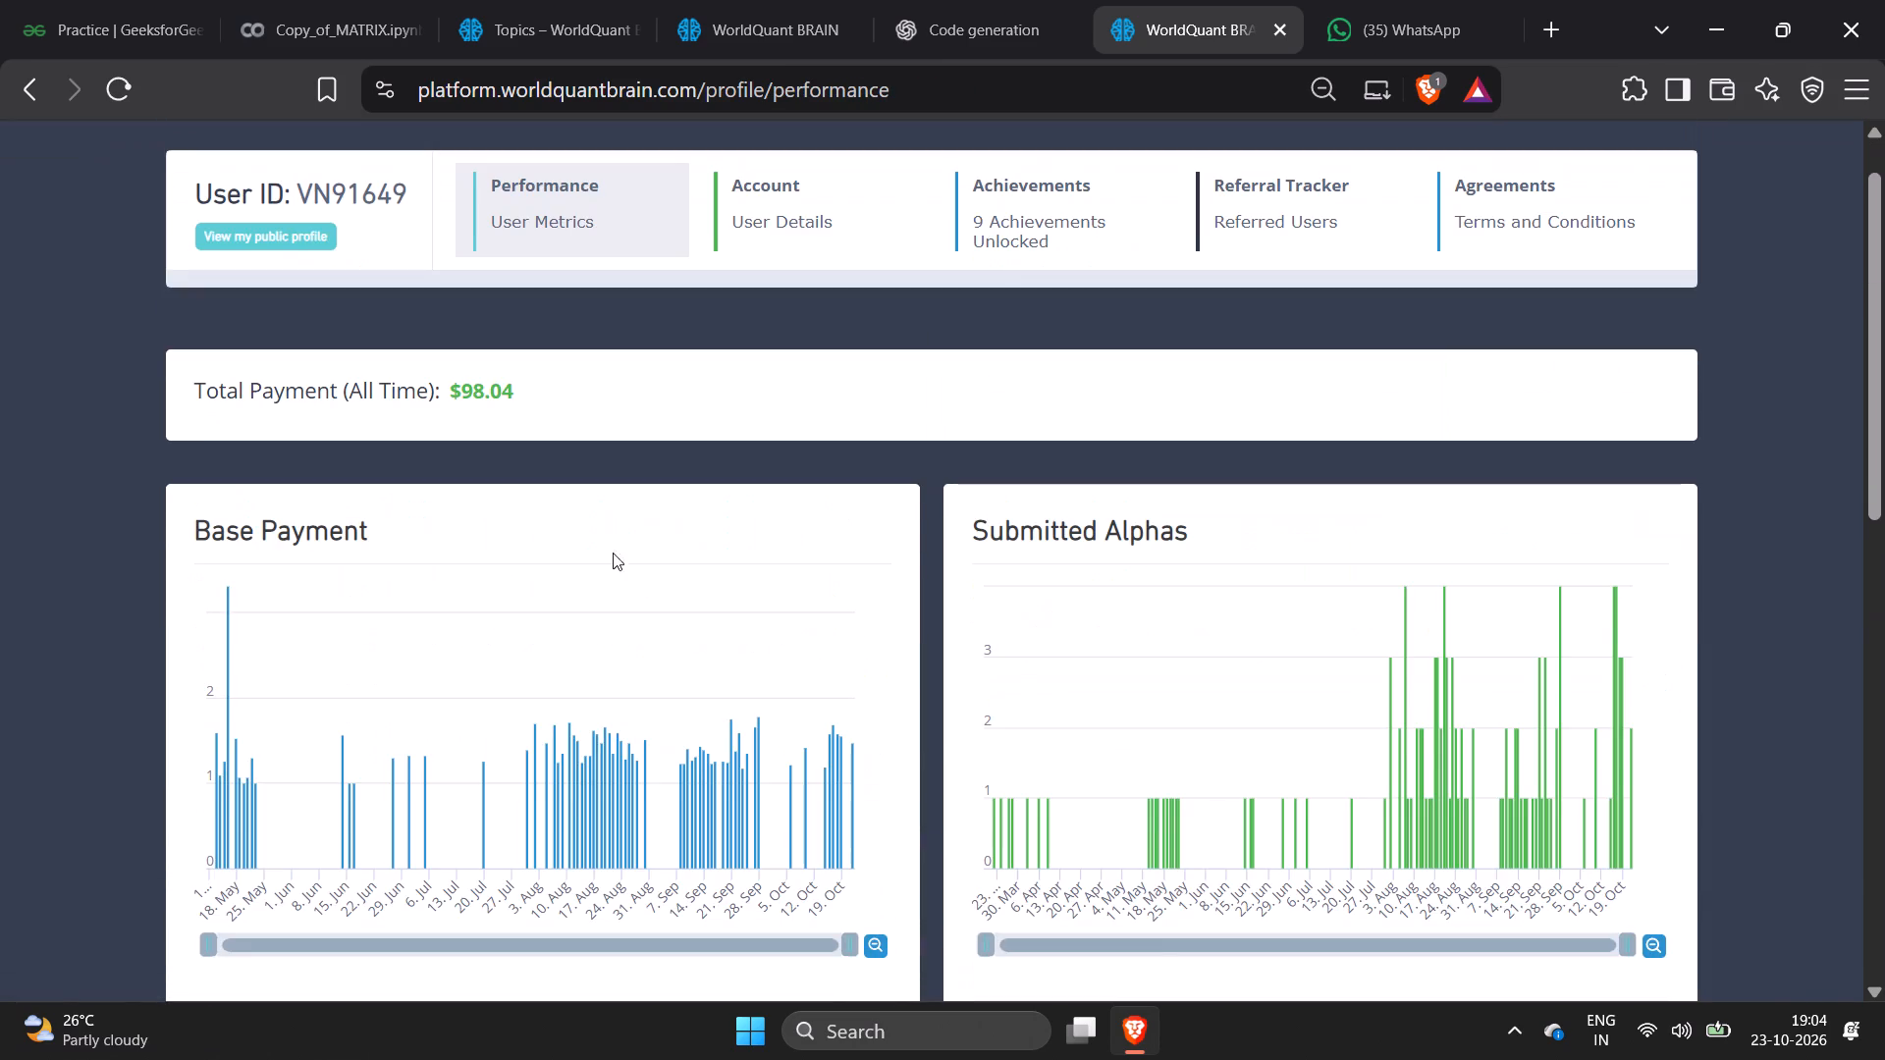
scroll(557, 553, down, 1)
scroll(557, 553, up, 4)
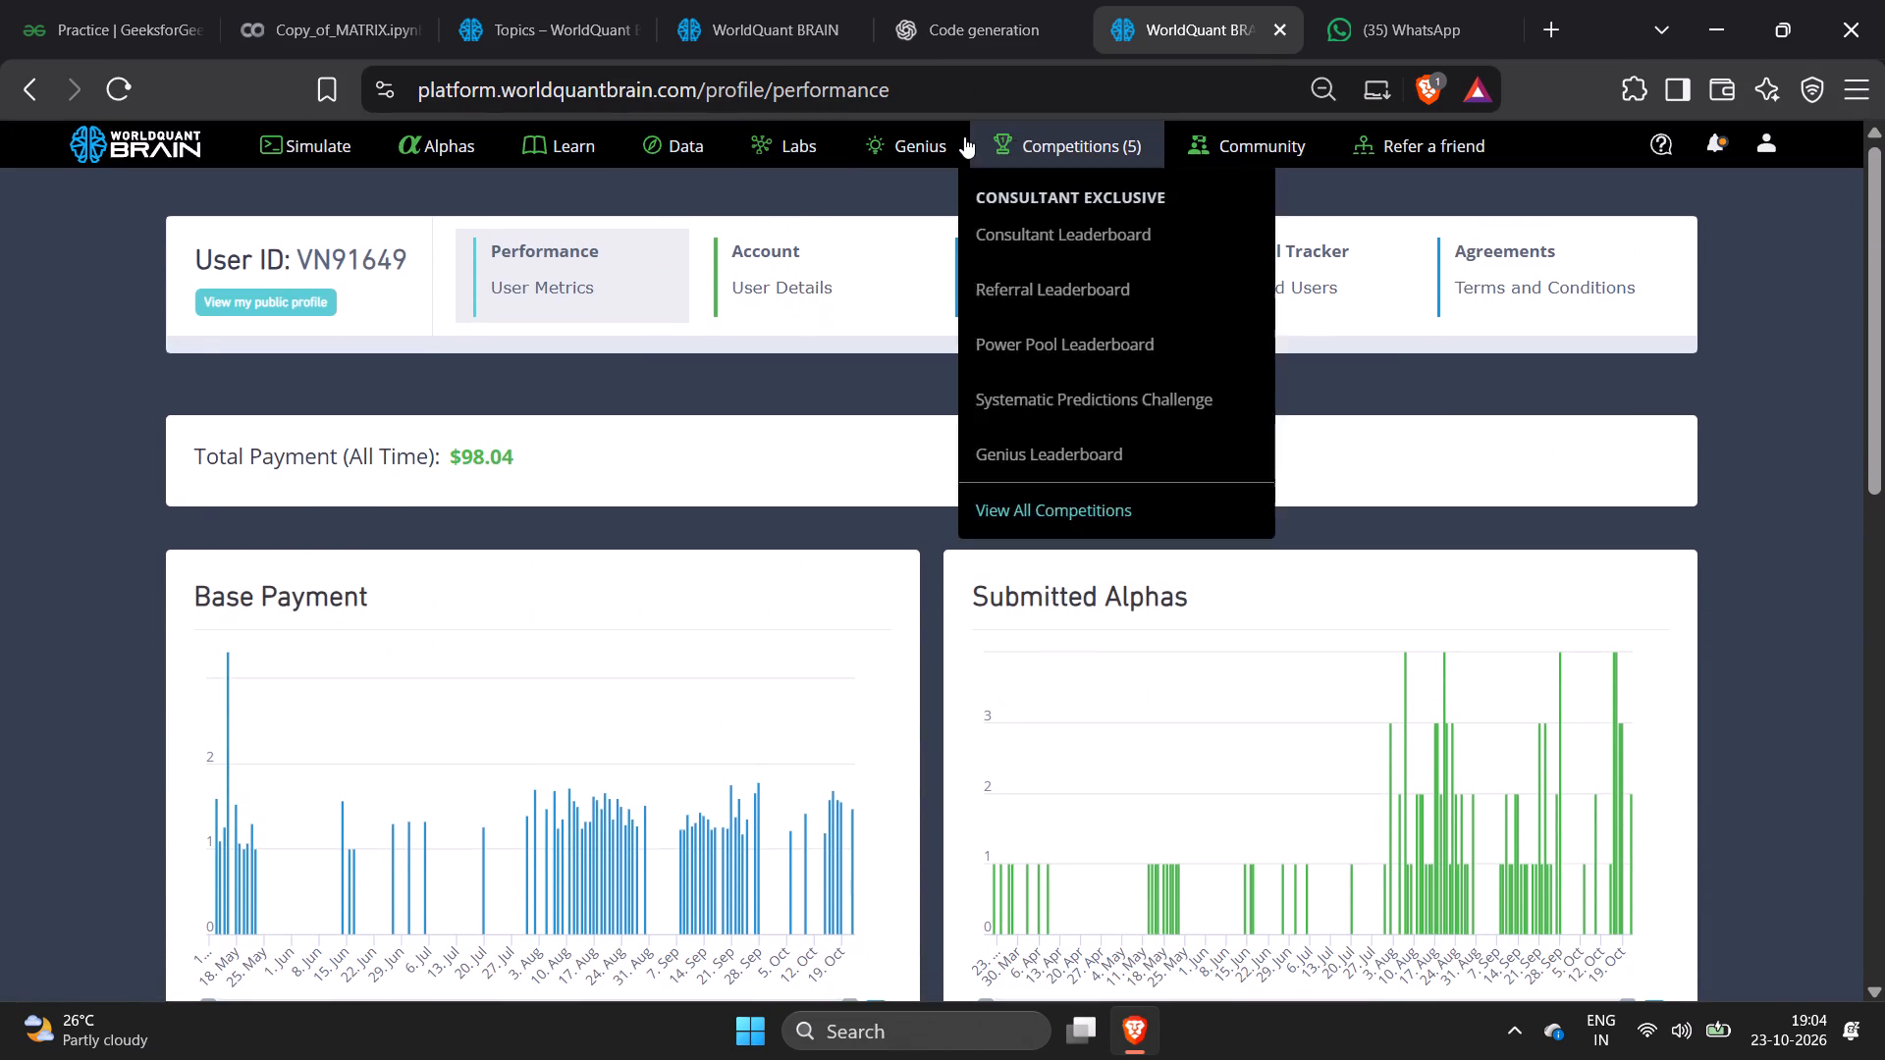
Open the Genius status page and examine the eligibility criteria for the current quarter.
click(964, 134)
scroll(698, 619, down, 1)
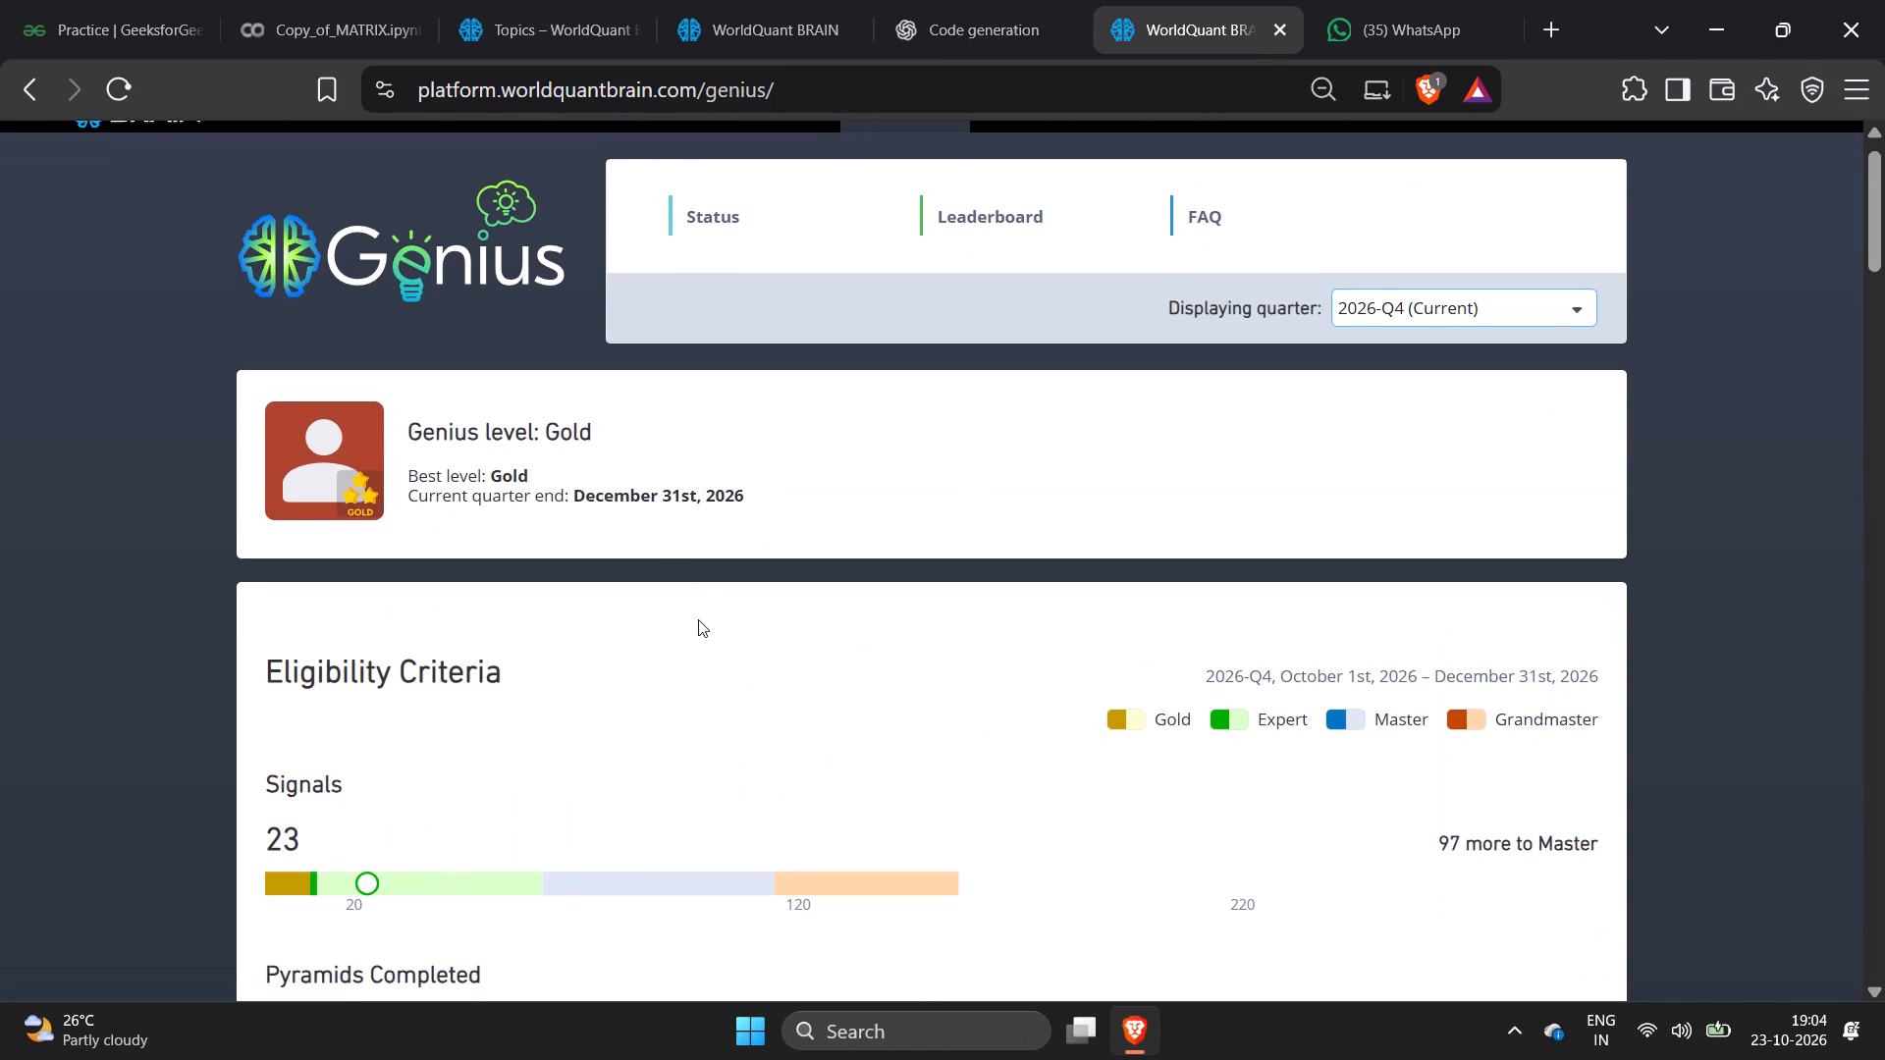
scroll(698, 619, down, 4)
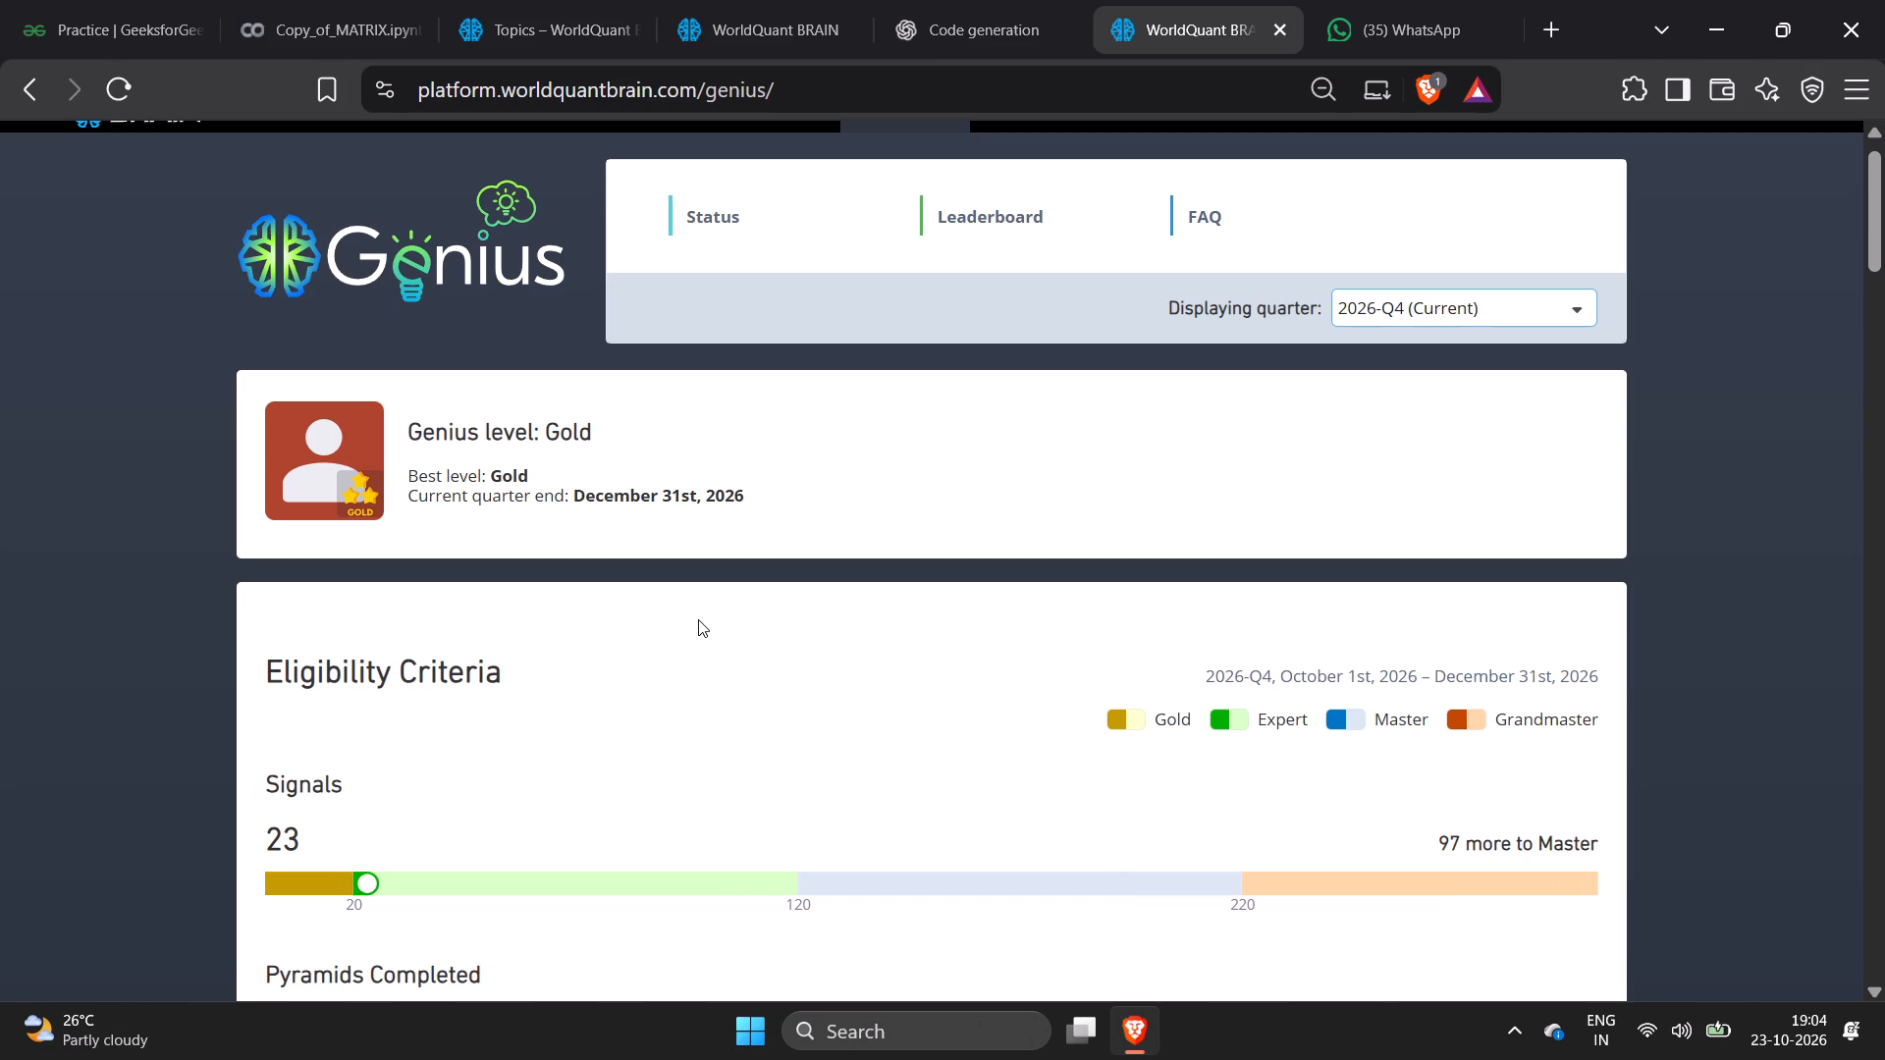
scroll(698, 619, down, 1)
Compare the Genius eligibility criteria between quarters 2026-Q3 and 2026-Q4, ending on 2026-Q4 (Current).
click(1445, 302)
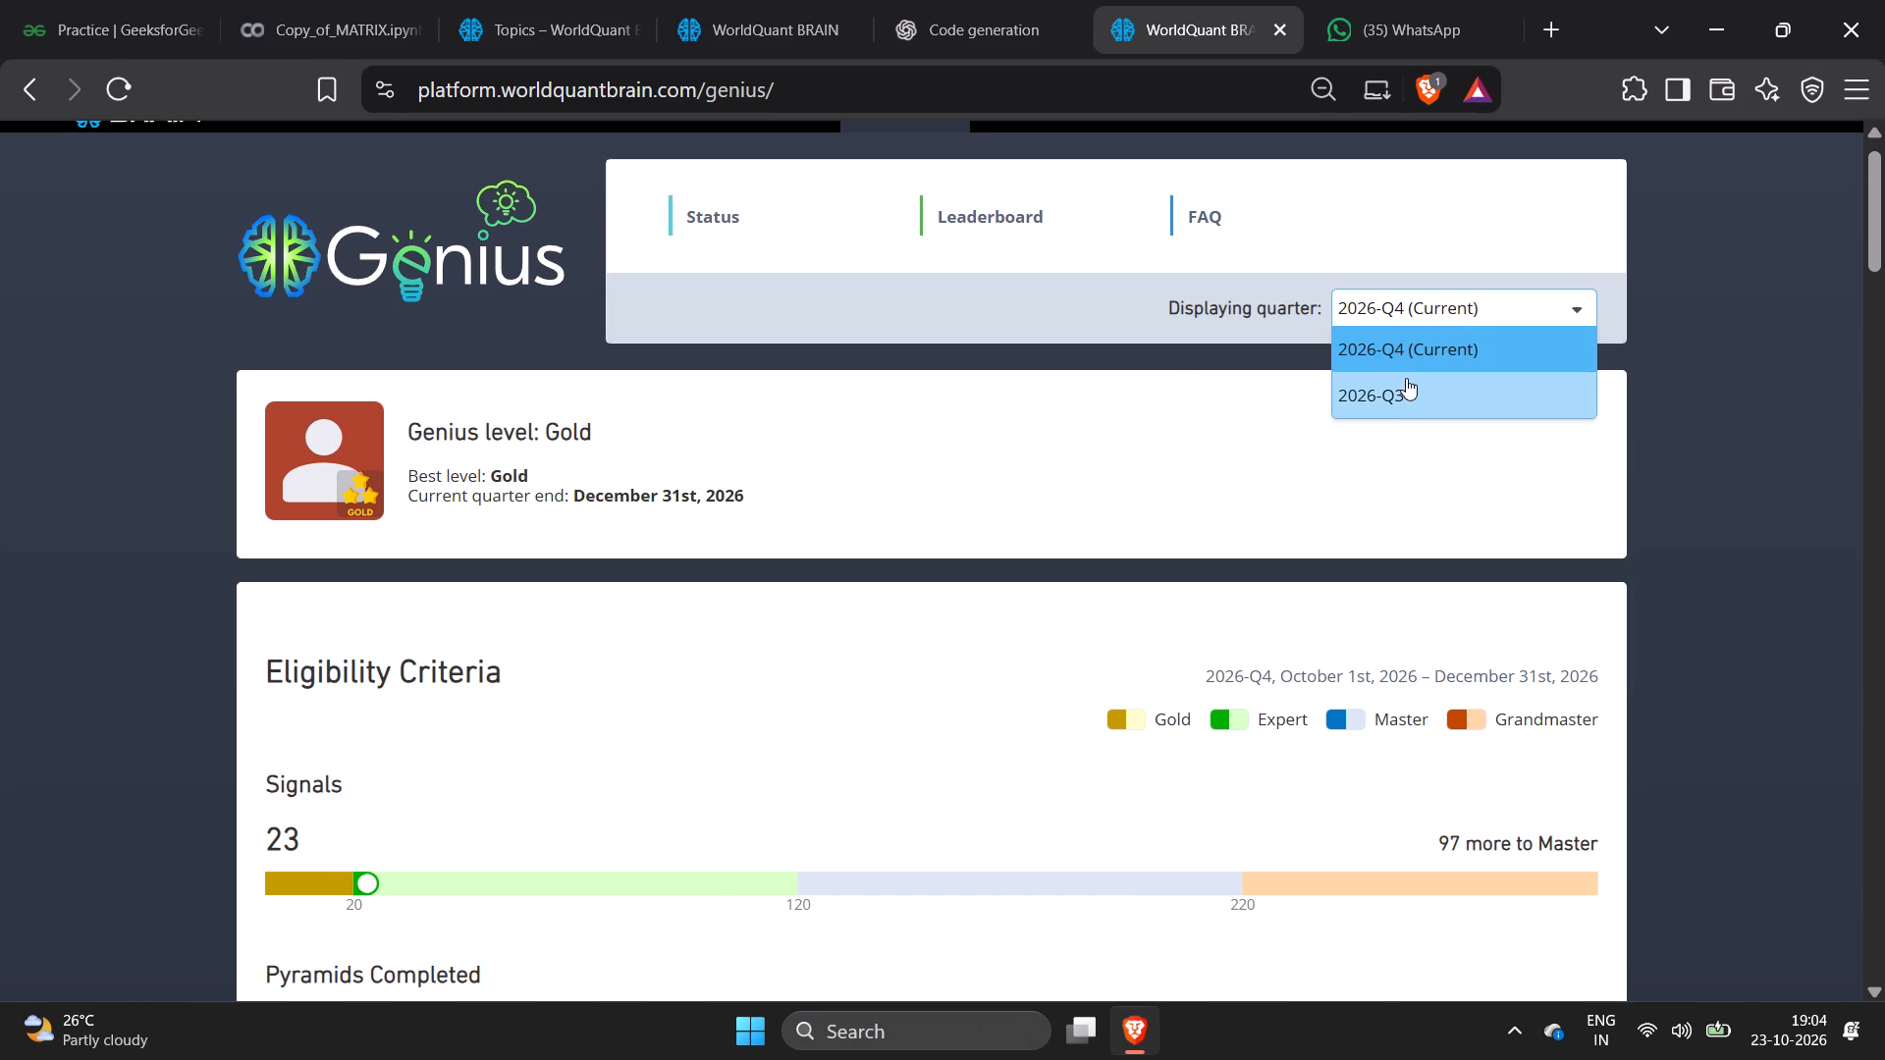
click(1406, 378)
click(1432, 323)
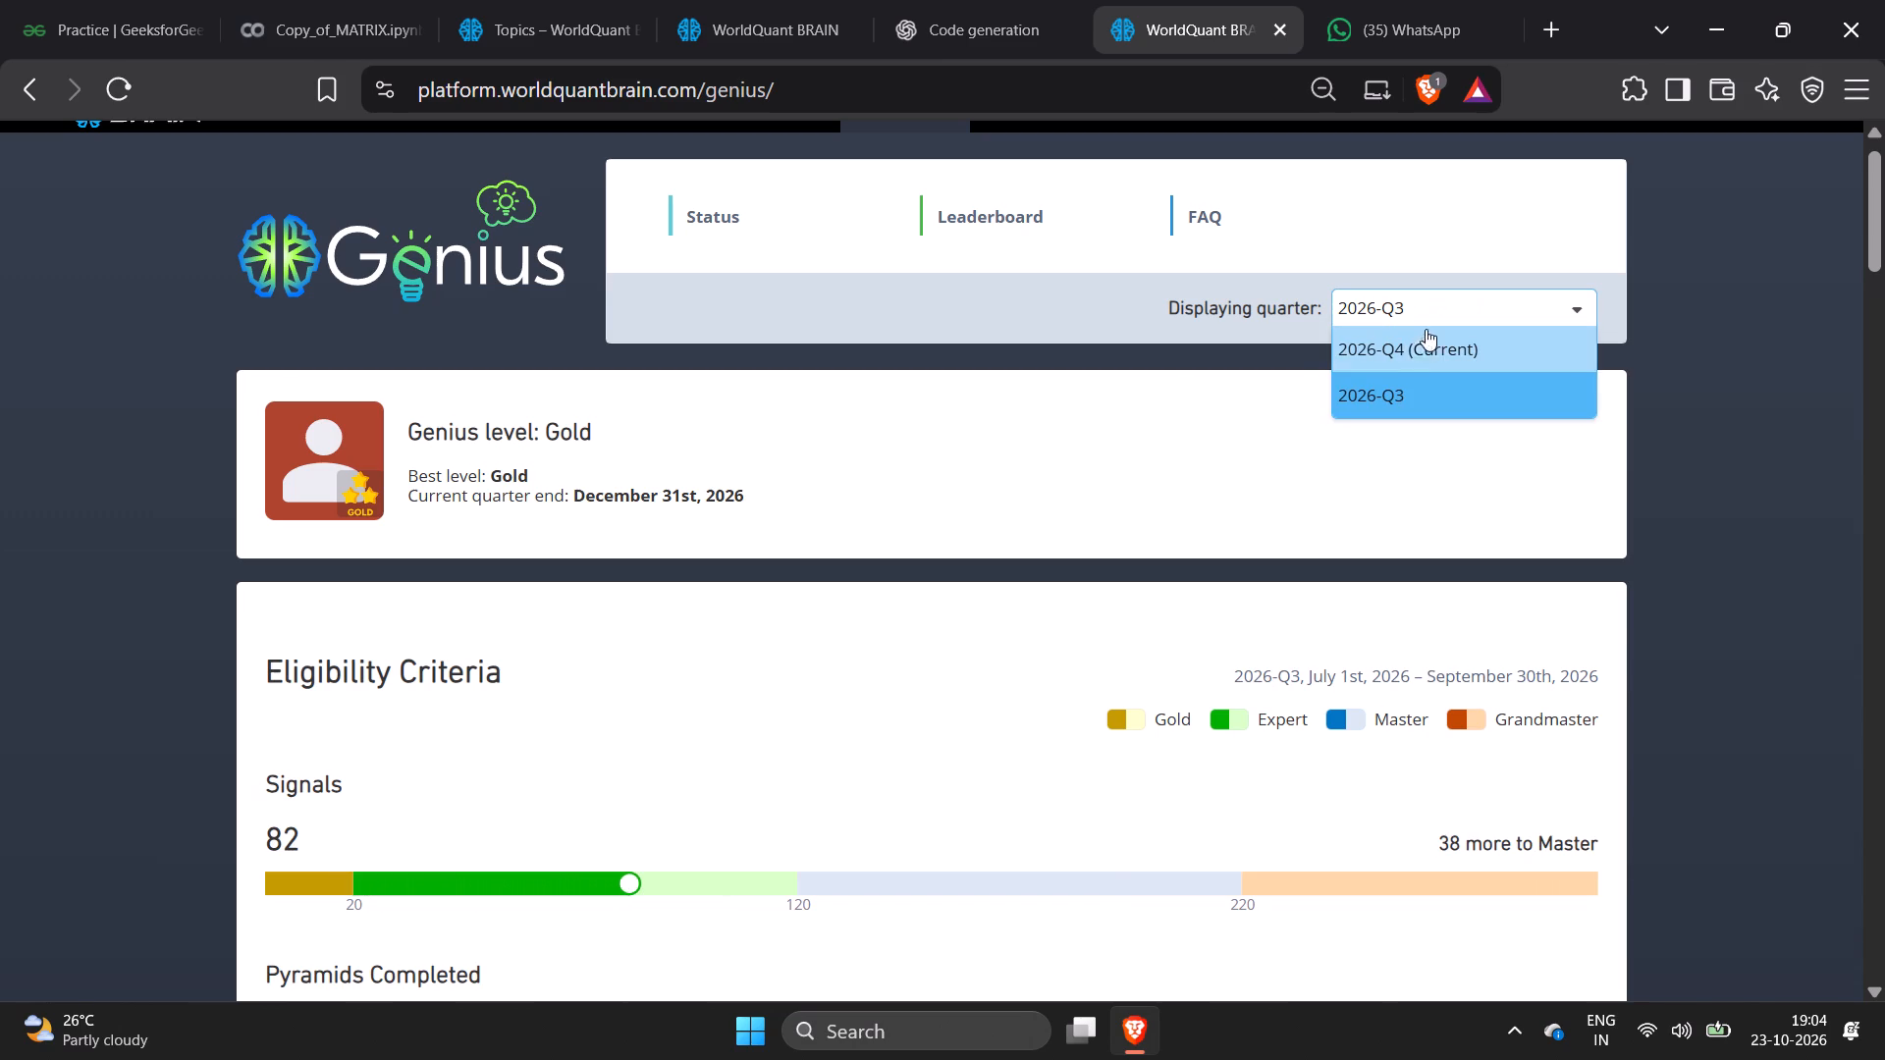
click(1411, 351)
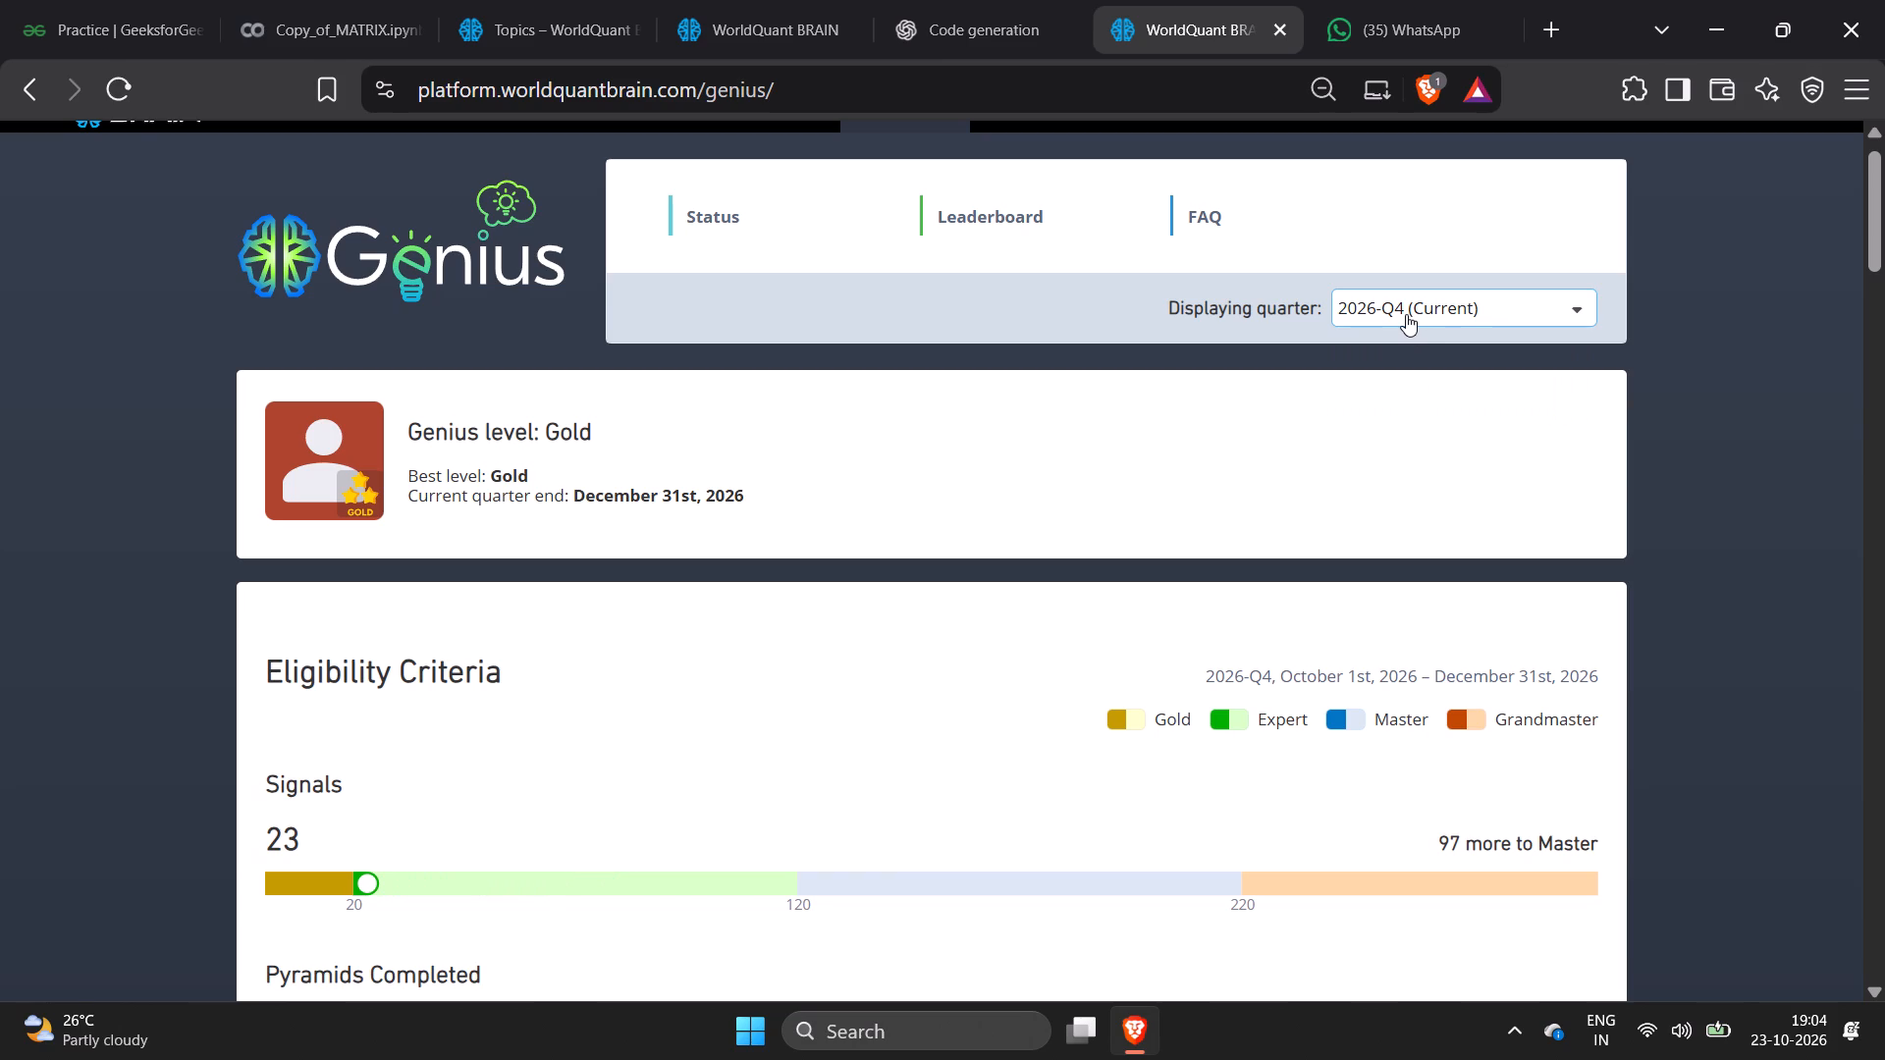
scroll(1406, 314, up, 1)
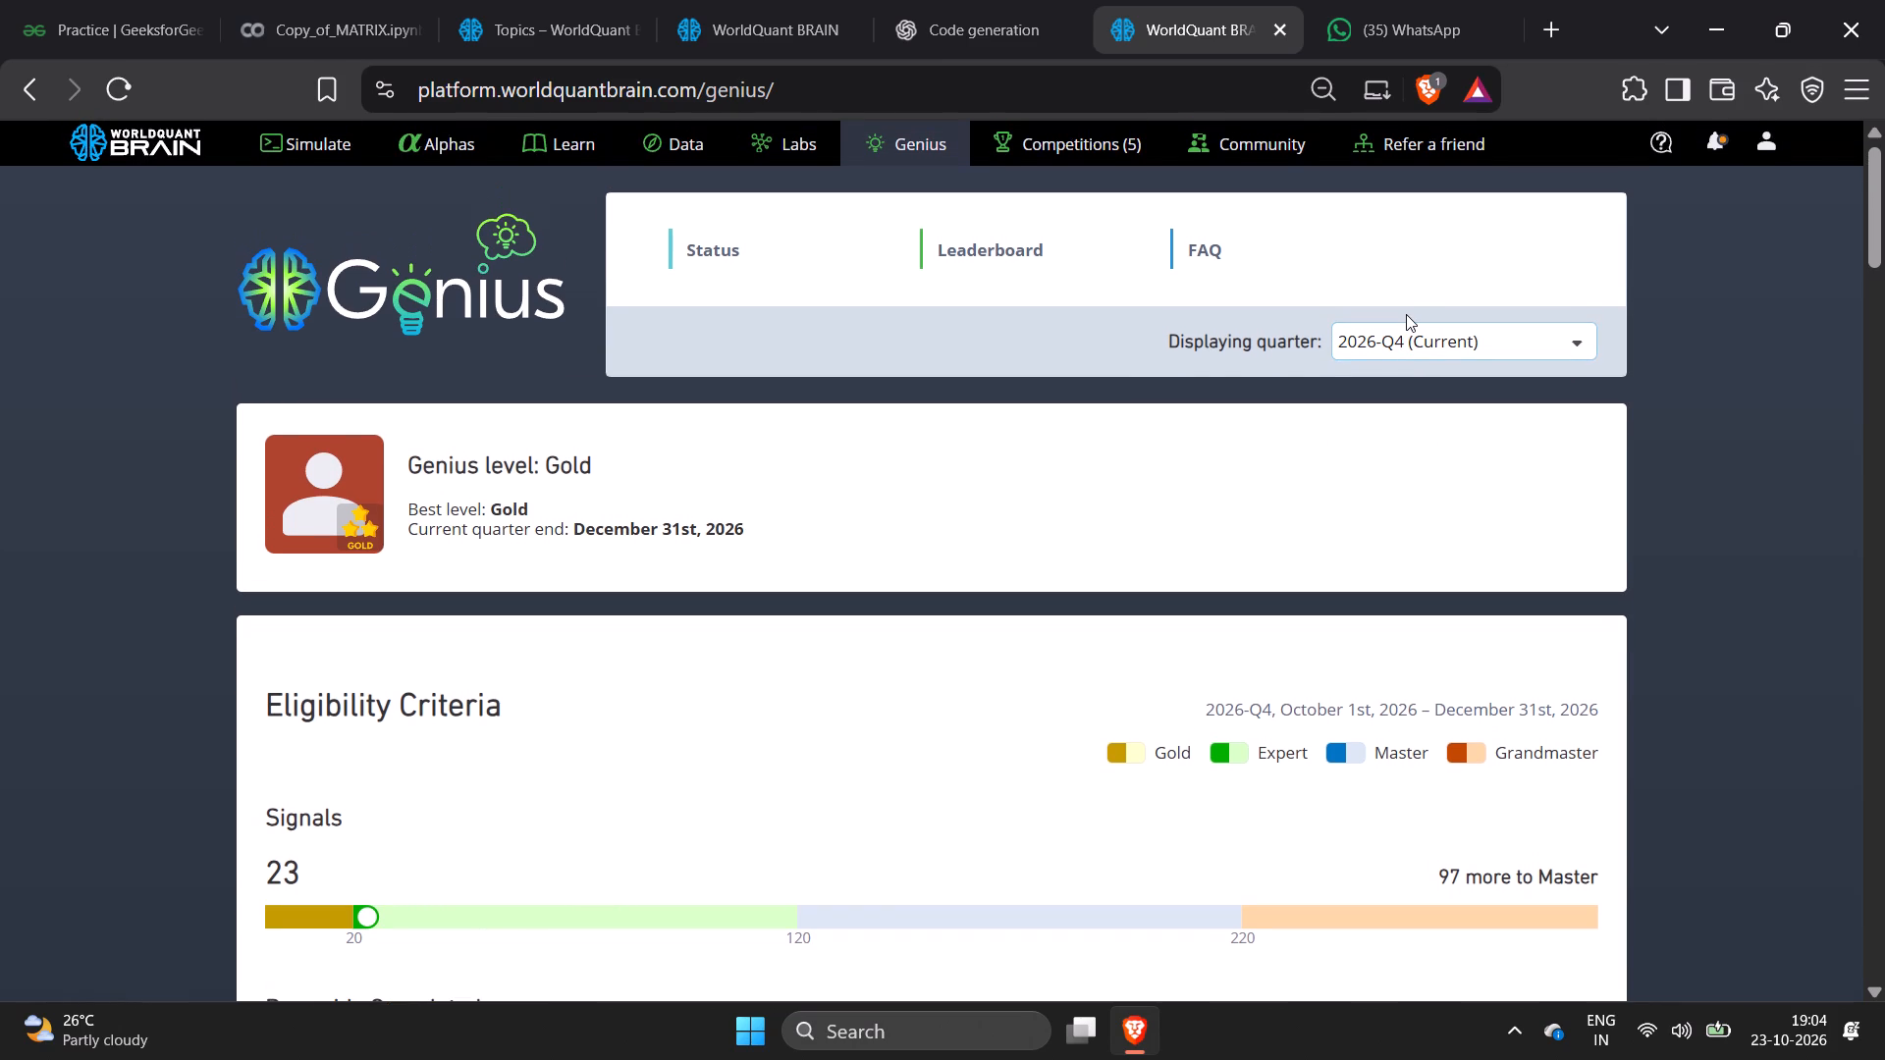
click(1401, 355)
click(1391, 407)
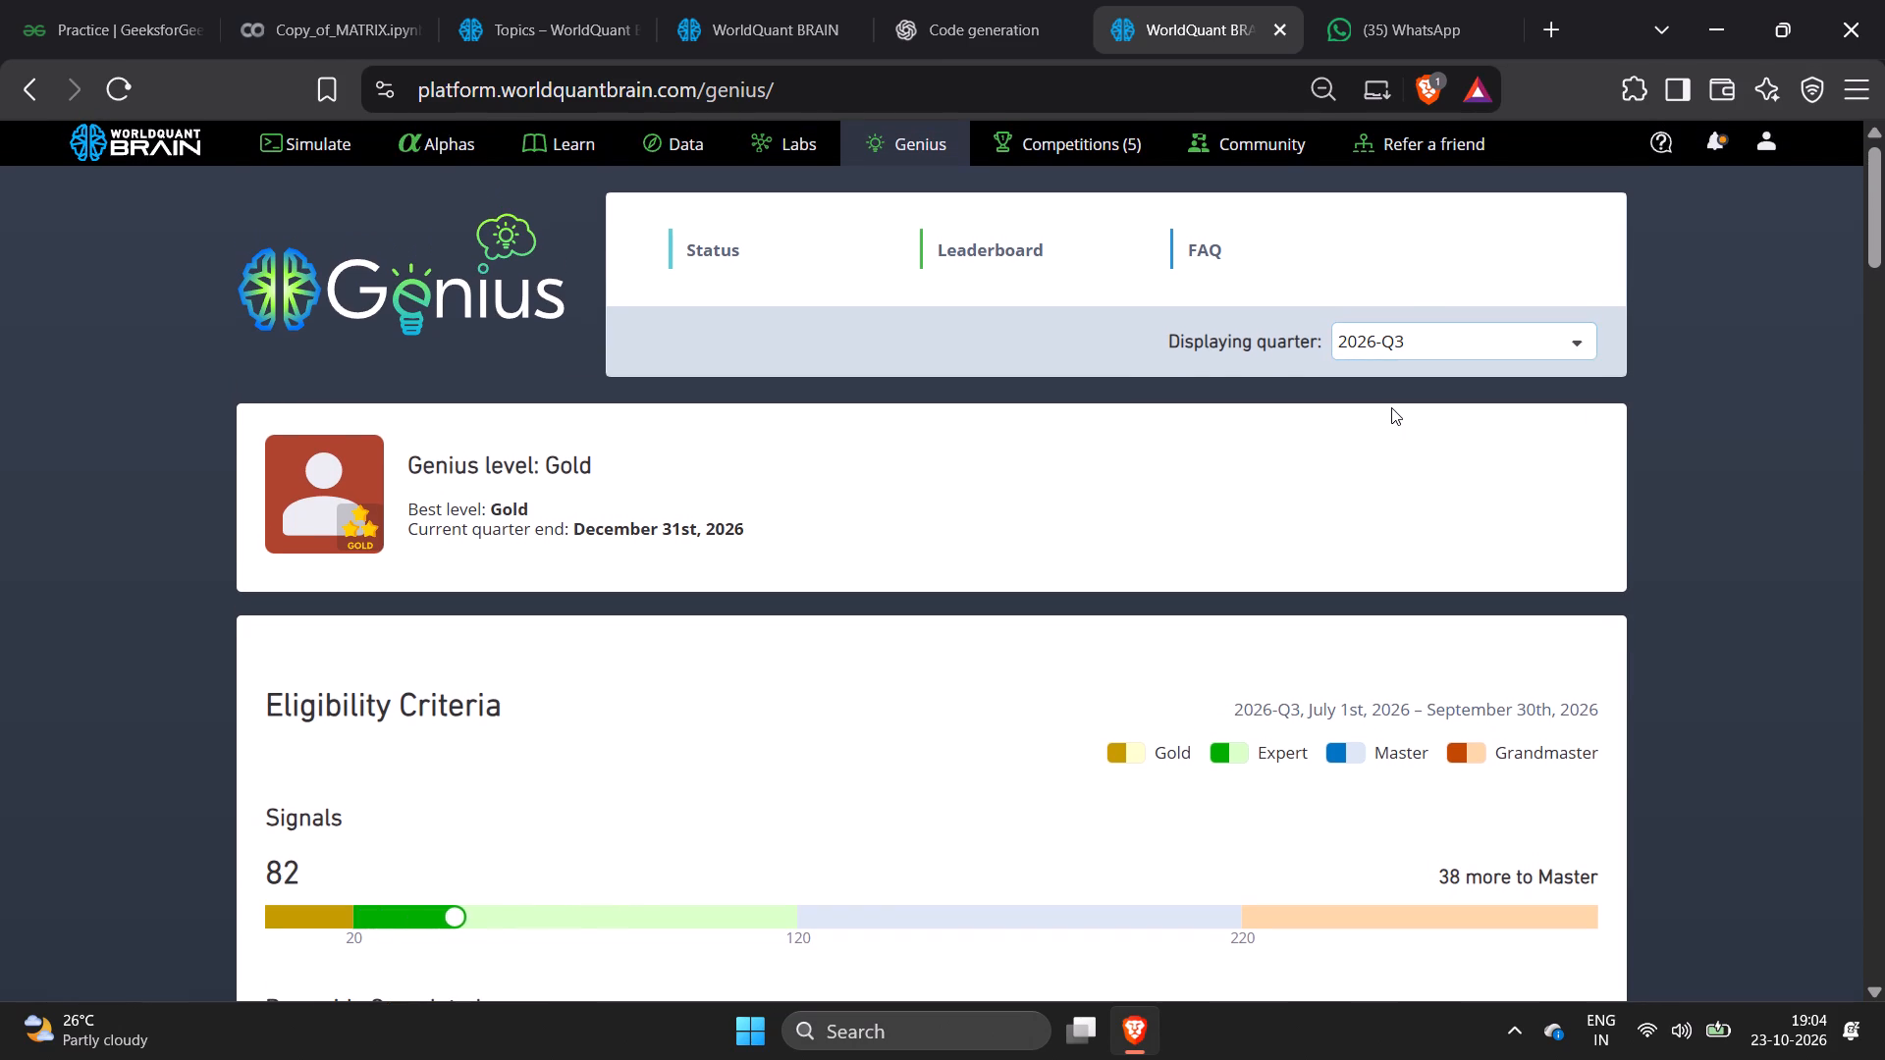
scroll(1310, 627, down, 1)
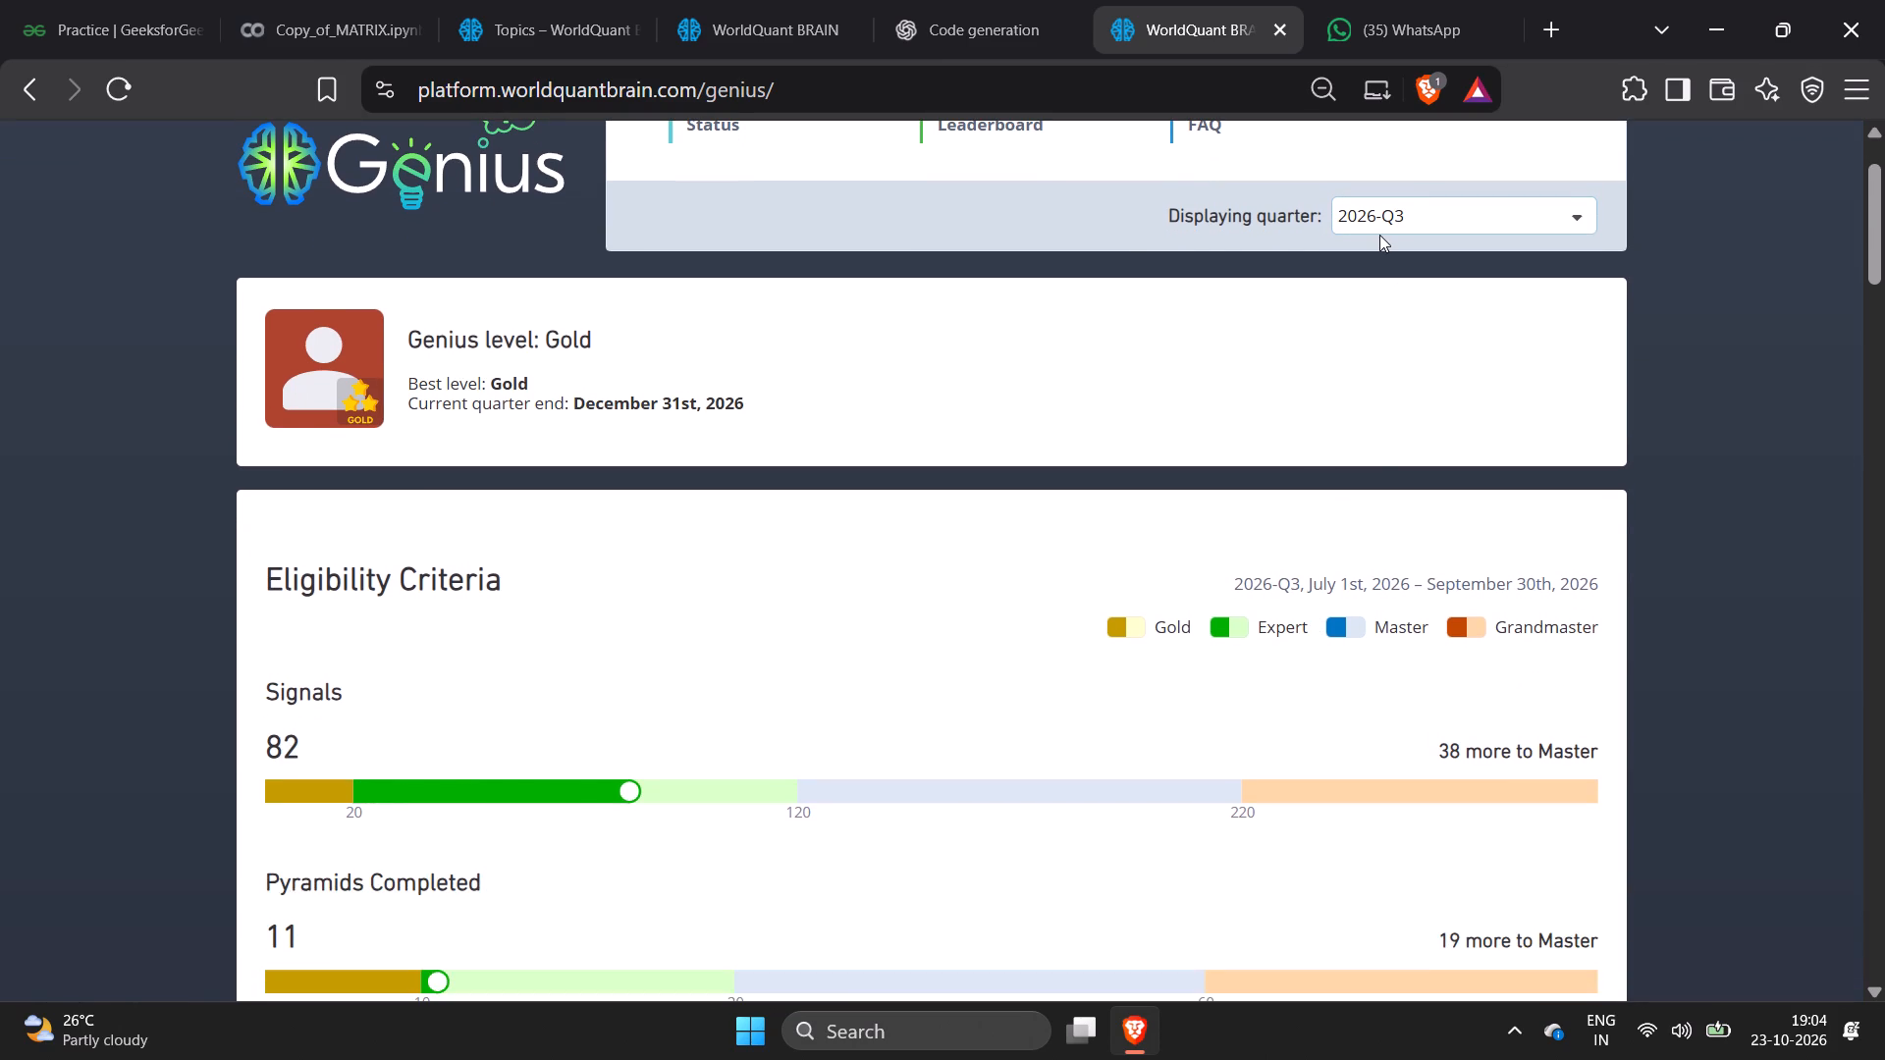
click(1379, 235)
click(1370, 224)
click(1361, 255)
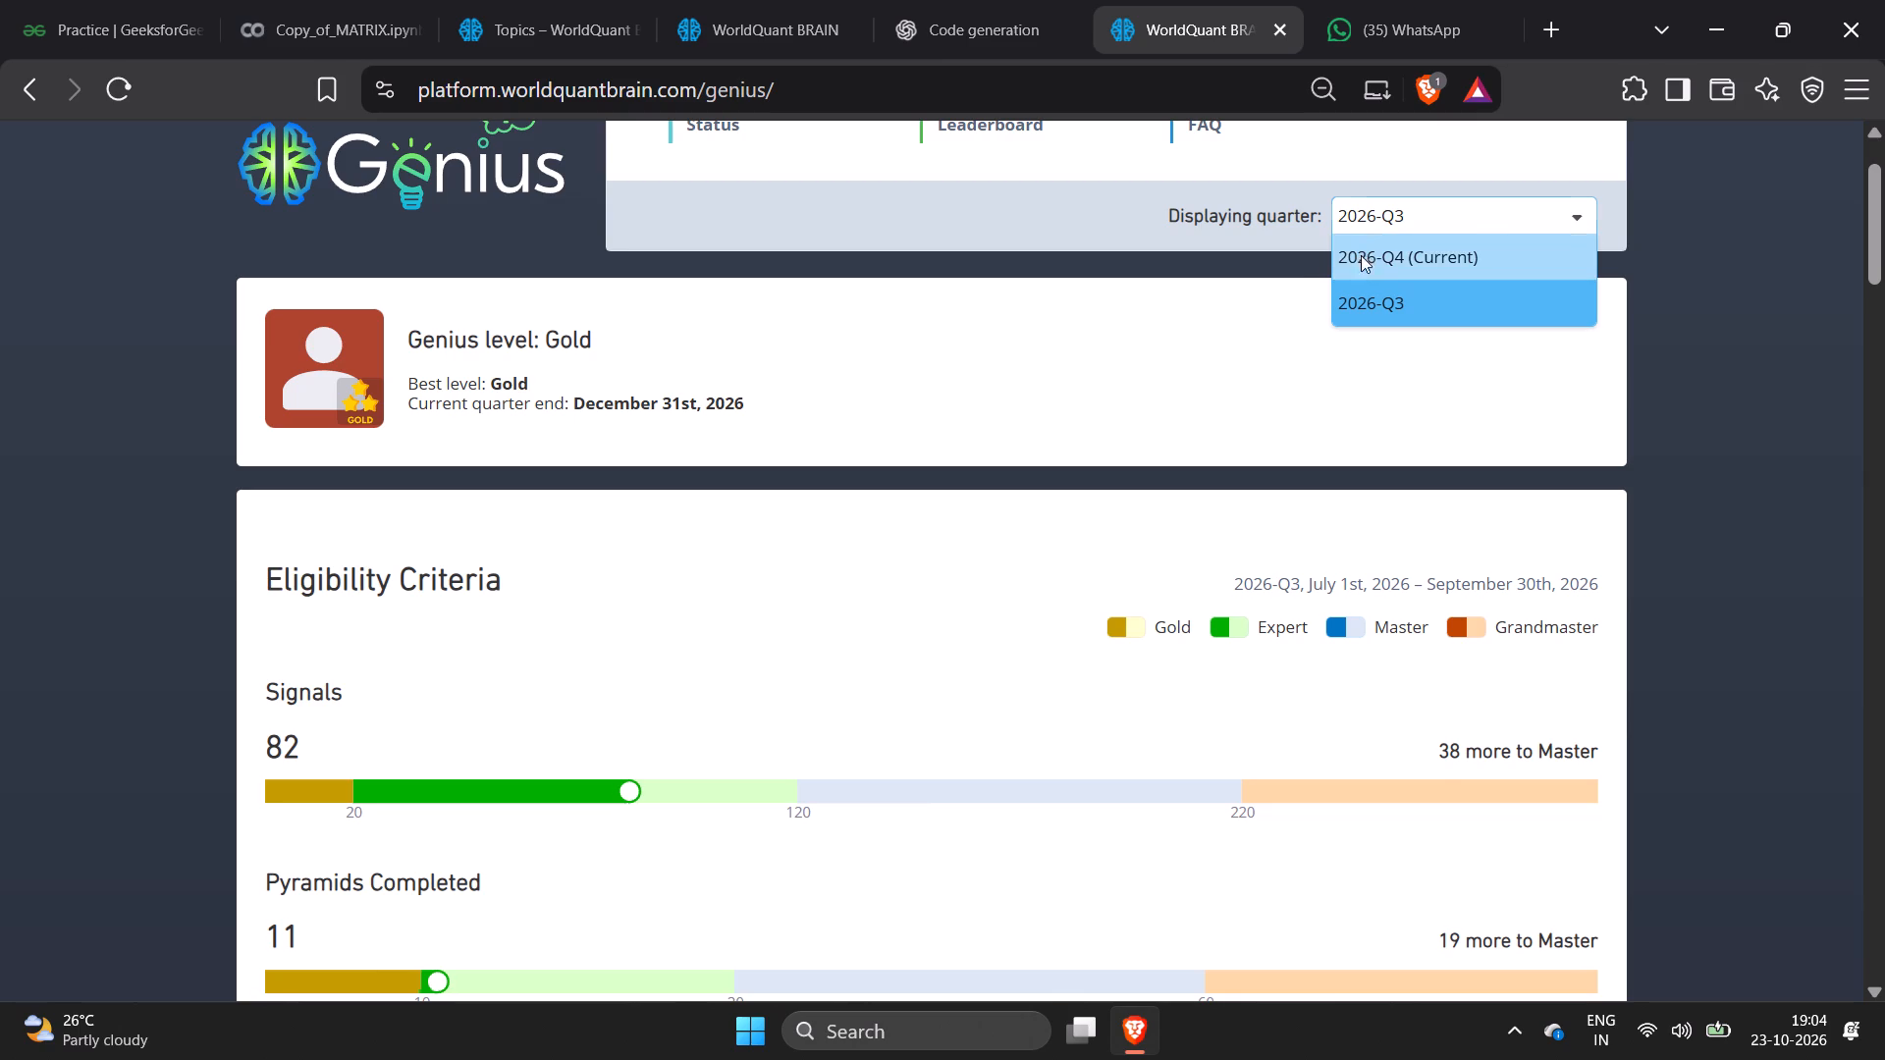
scroll(1305, 622, up, 6)
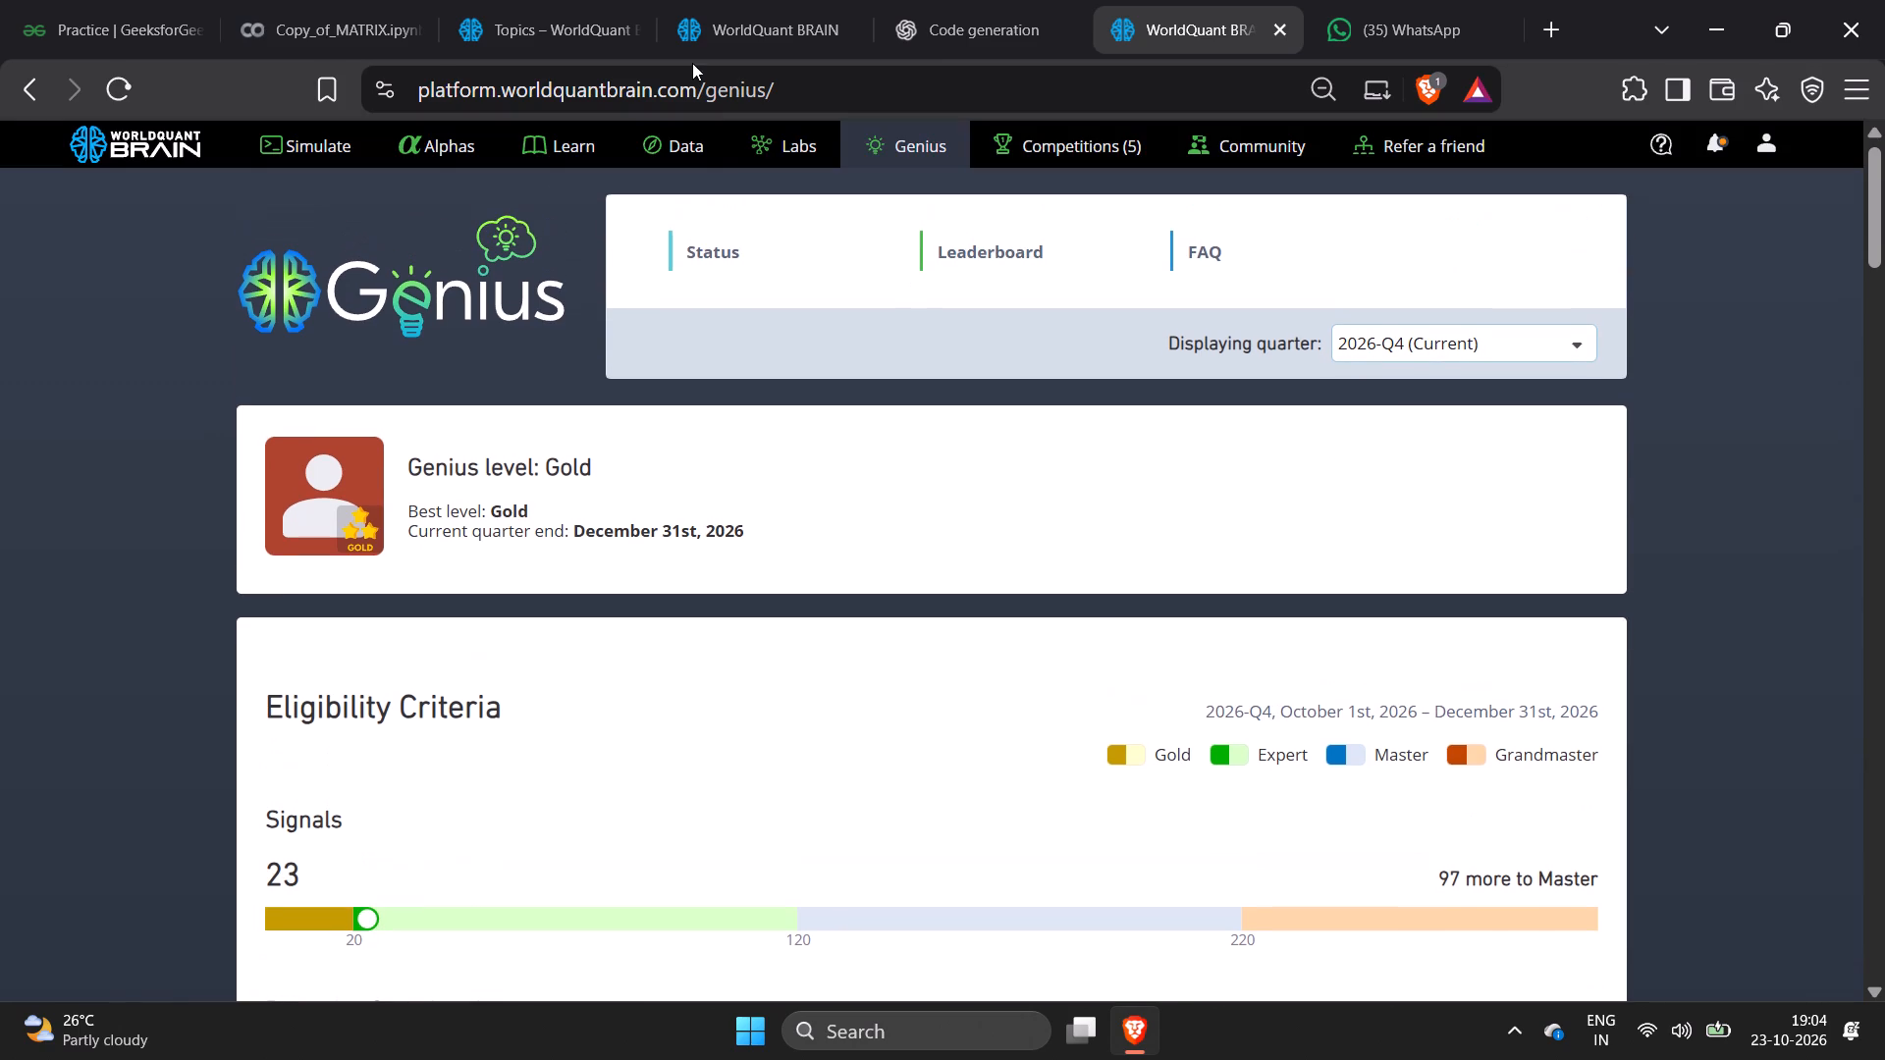
Switch to the Copy_of_MATRIX.ipynb Colab notebook to check the multi-simulation progress, and revisit the community topics.
click(270, 0)
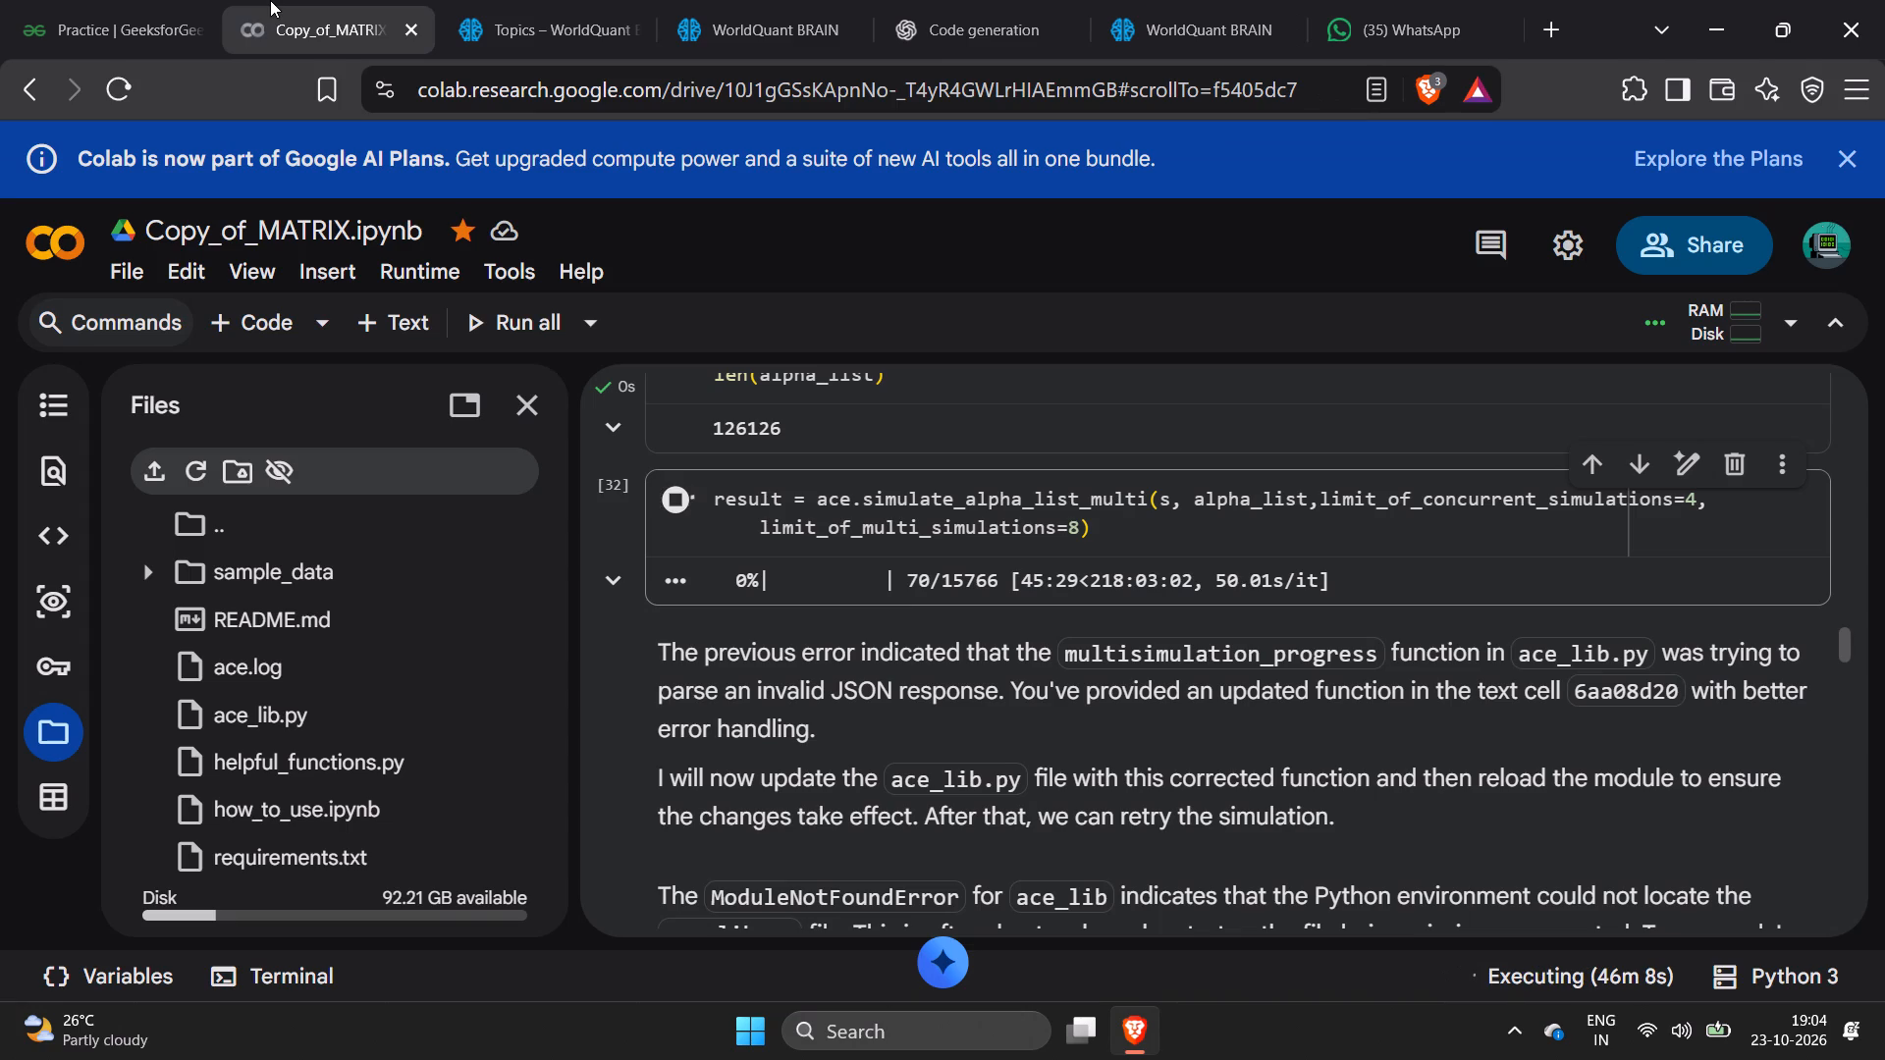
click(487, 0)
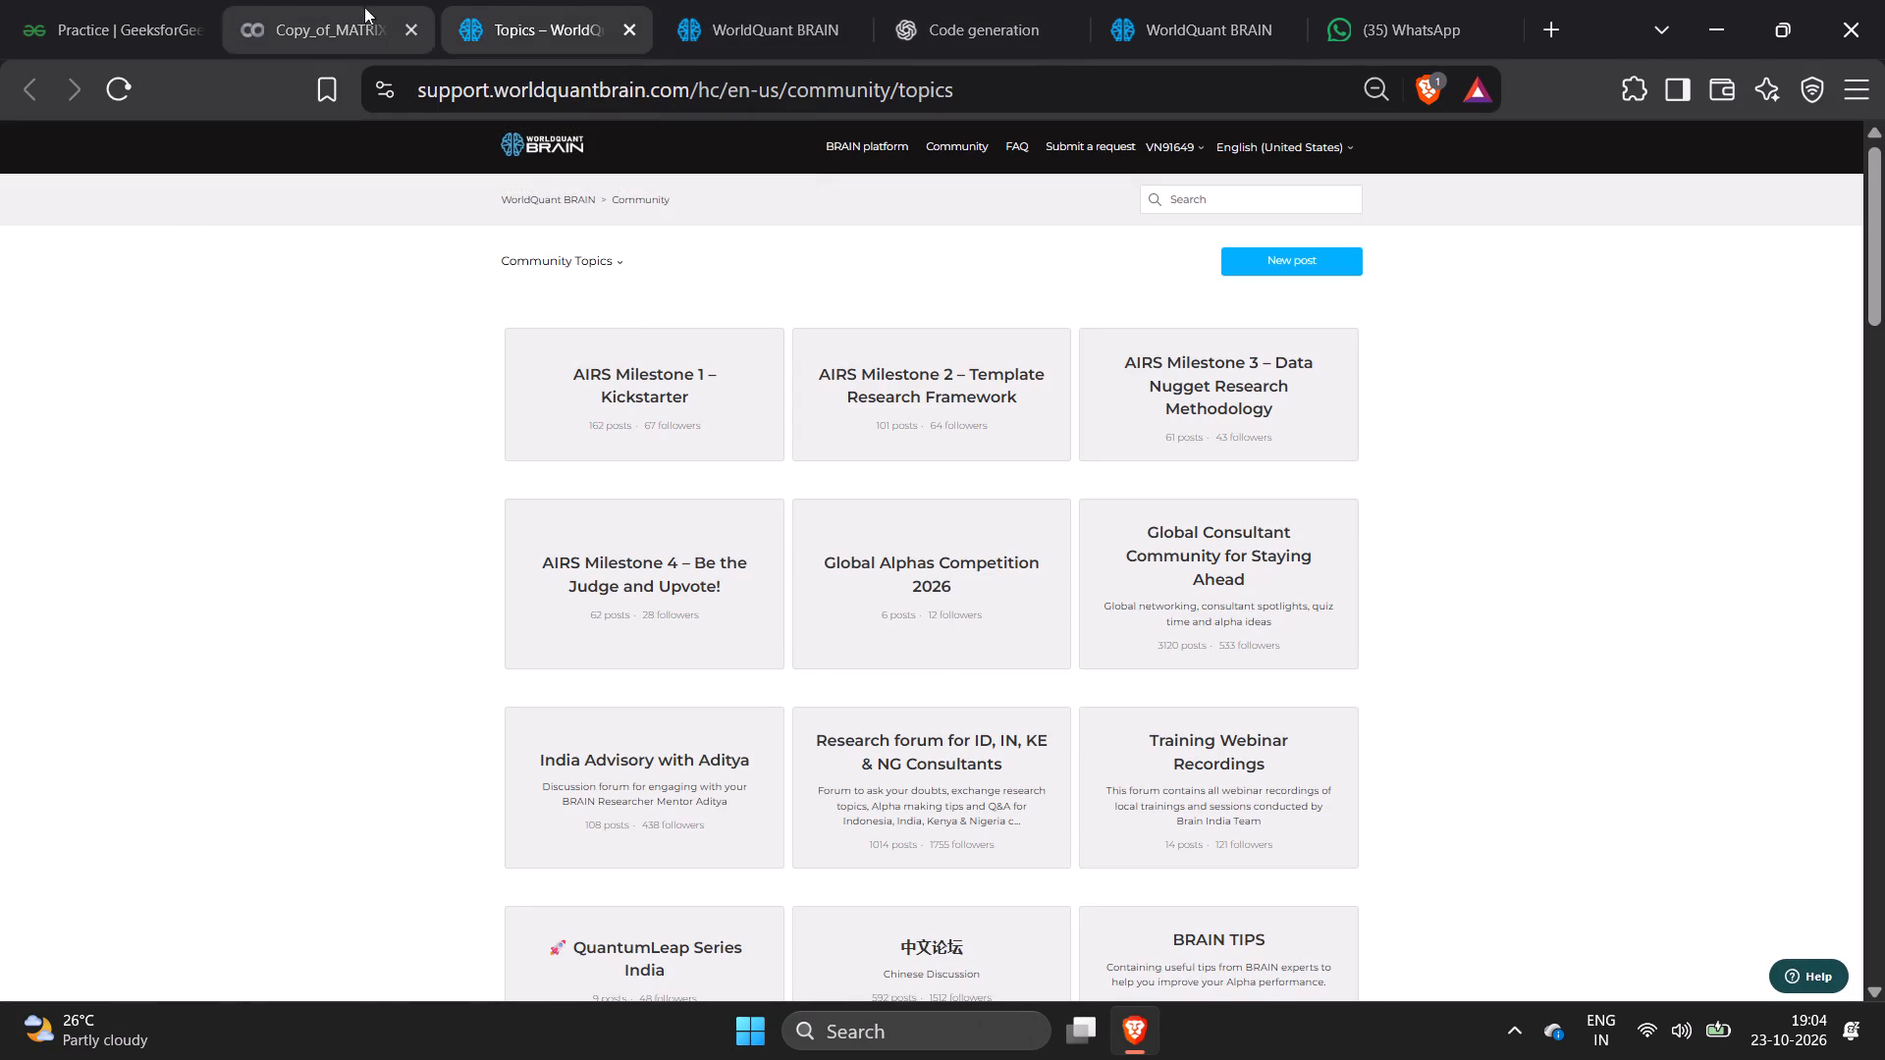
Return to the WorldQuant BRAIN unsubmitted alphas, reload the list, look through the newest entries and advance to page 2.
click(788, 0)
click(503, 260)
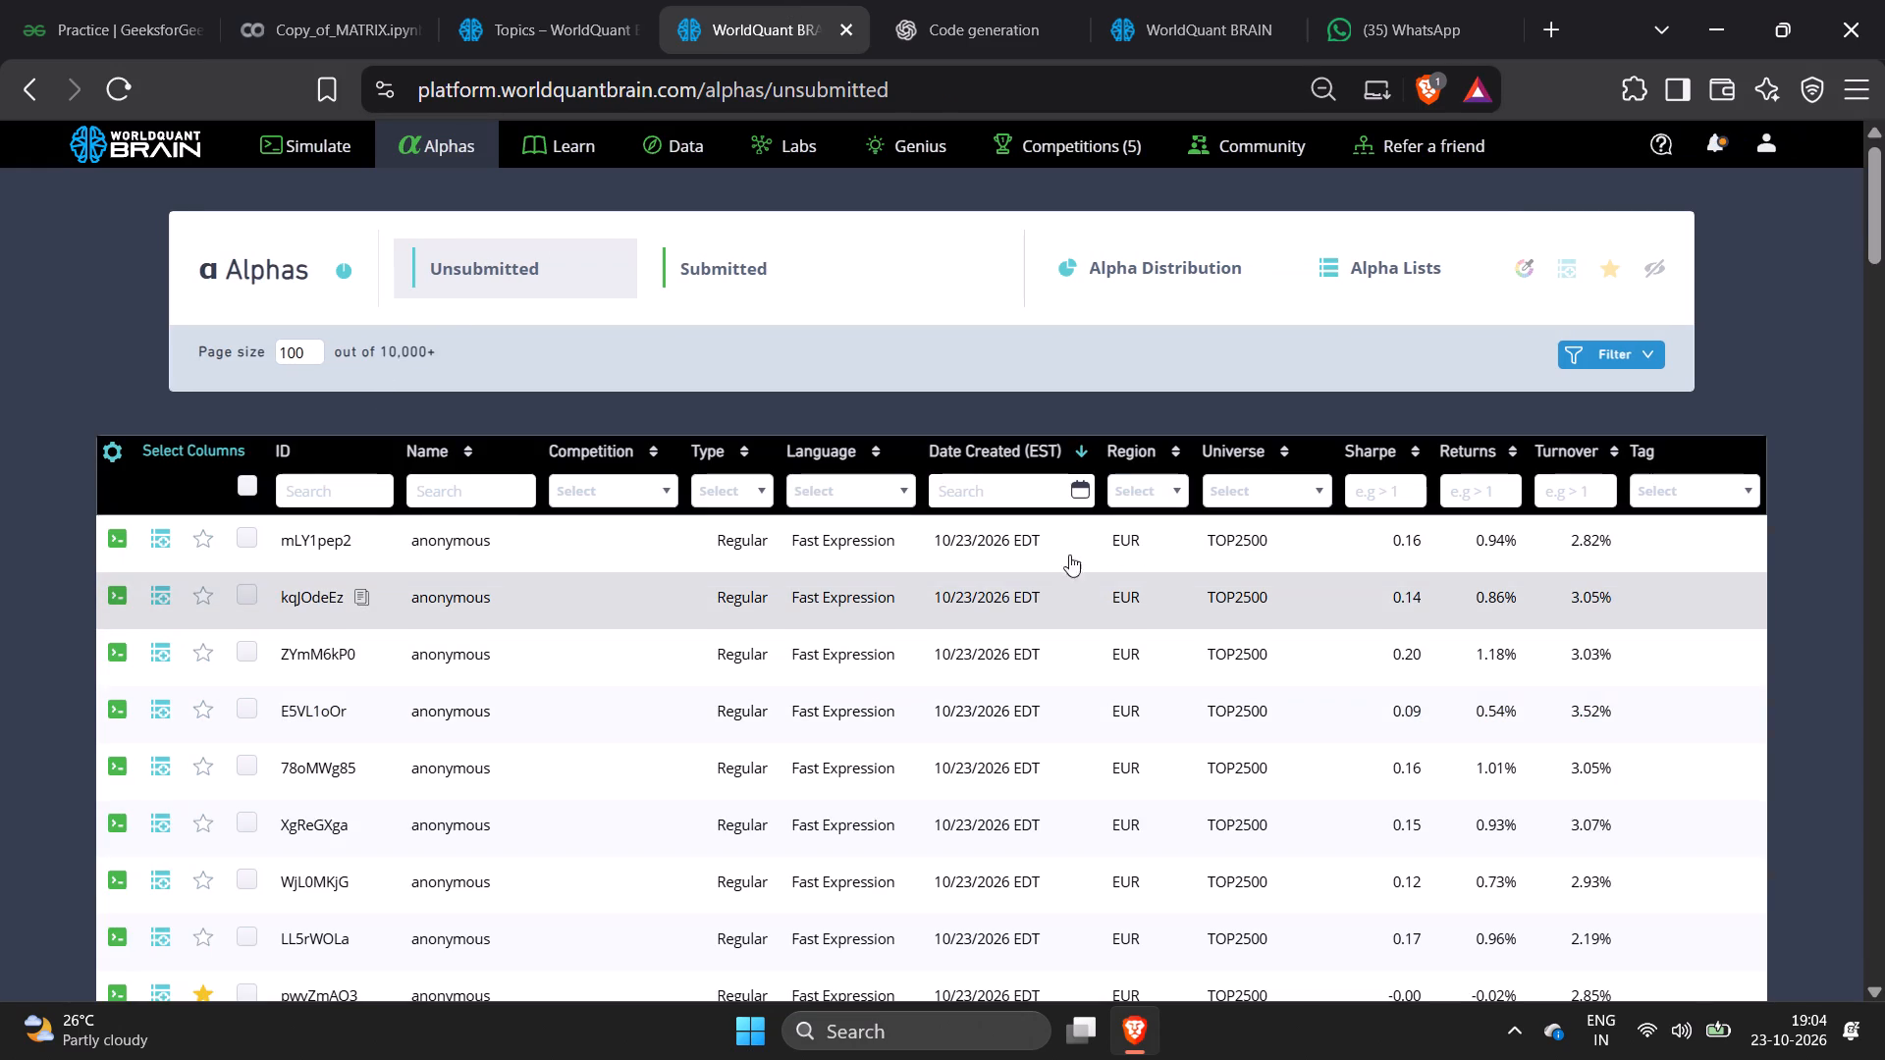
scroll(1138, 666, down, 4)
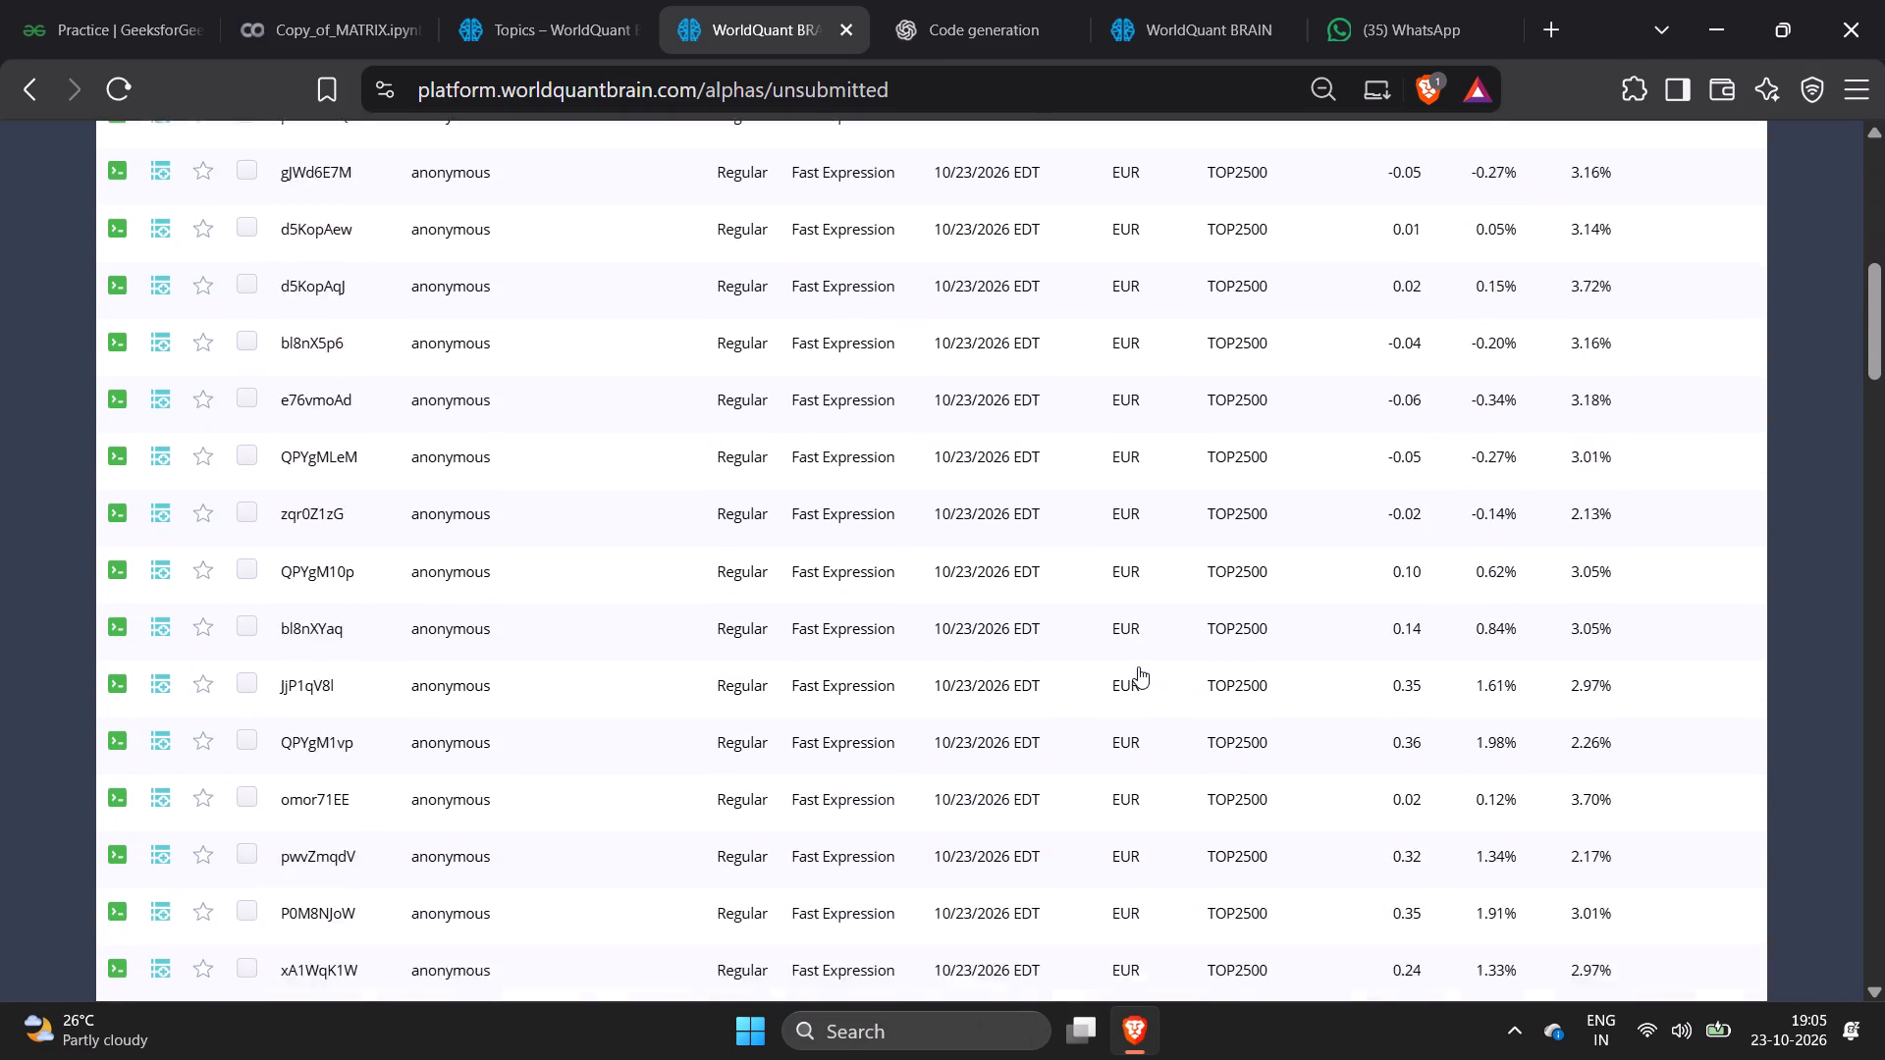
scroll(1138, 666, down, 13)
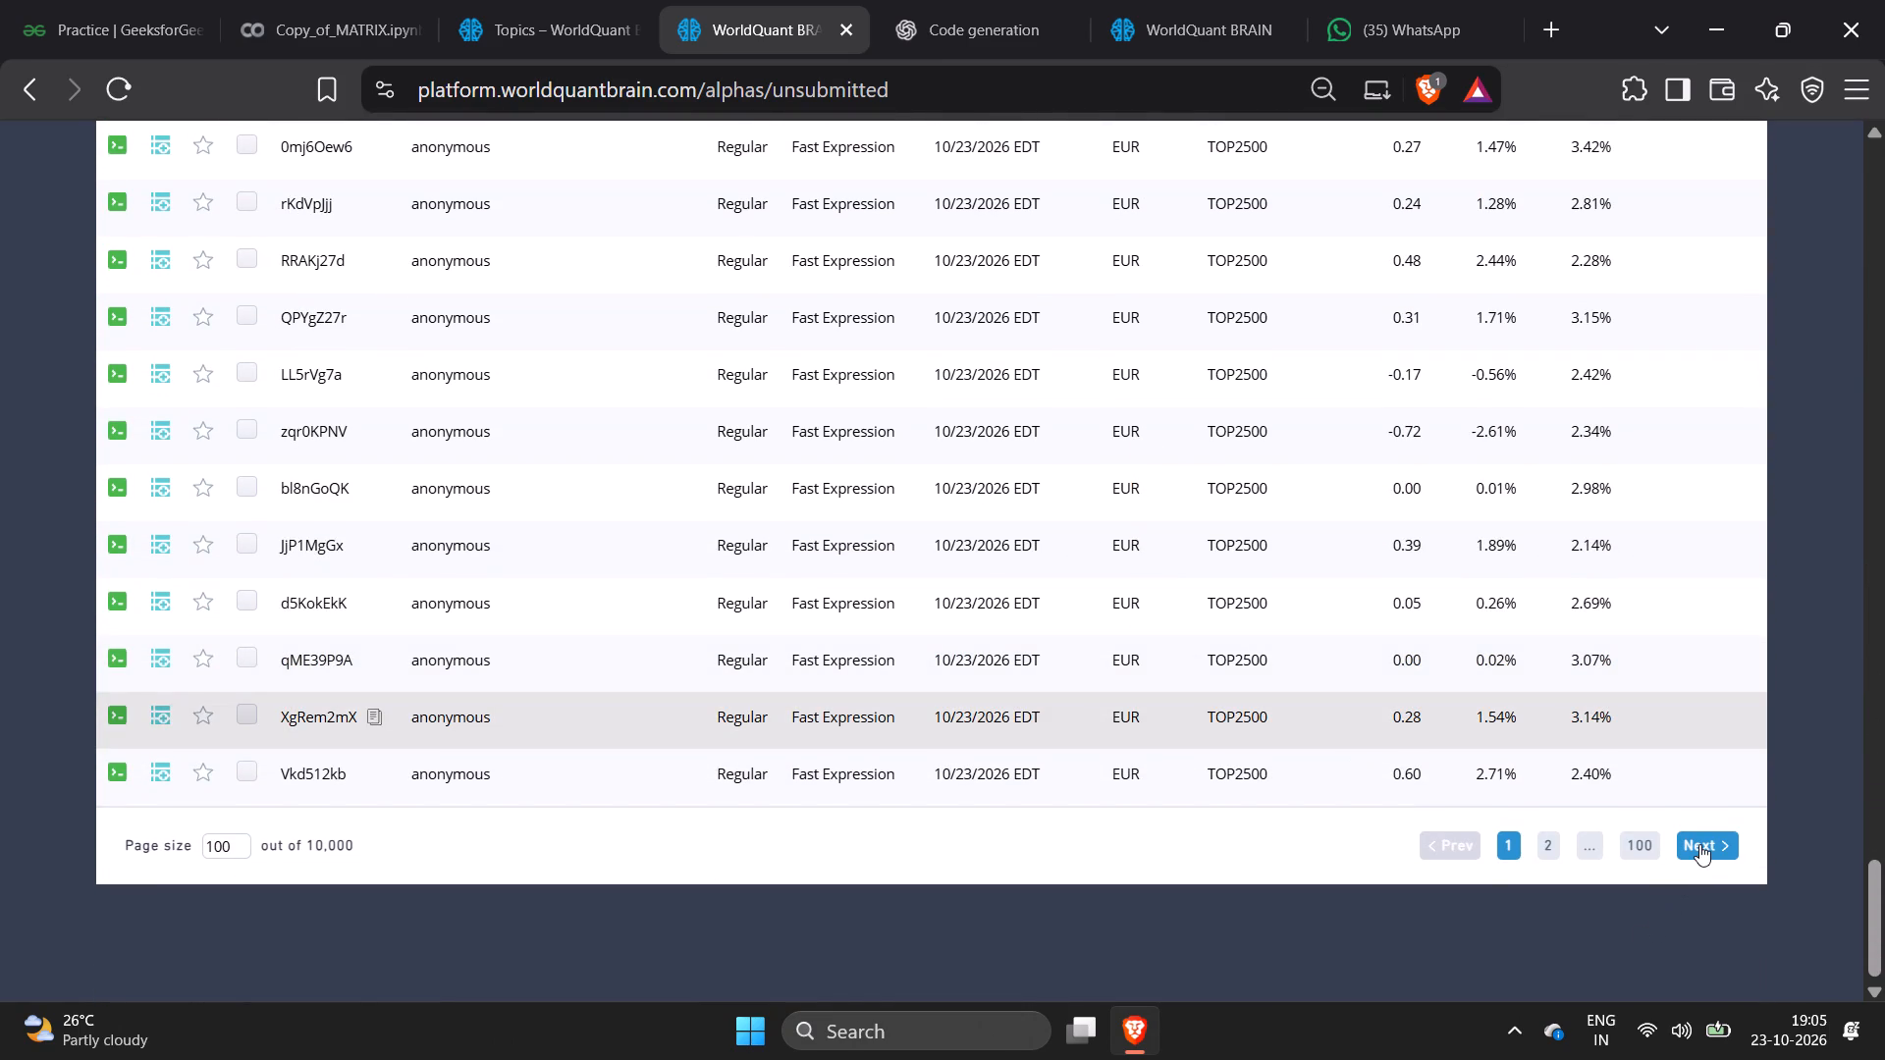
click(1699, 844)
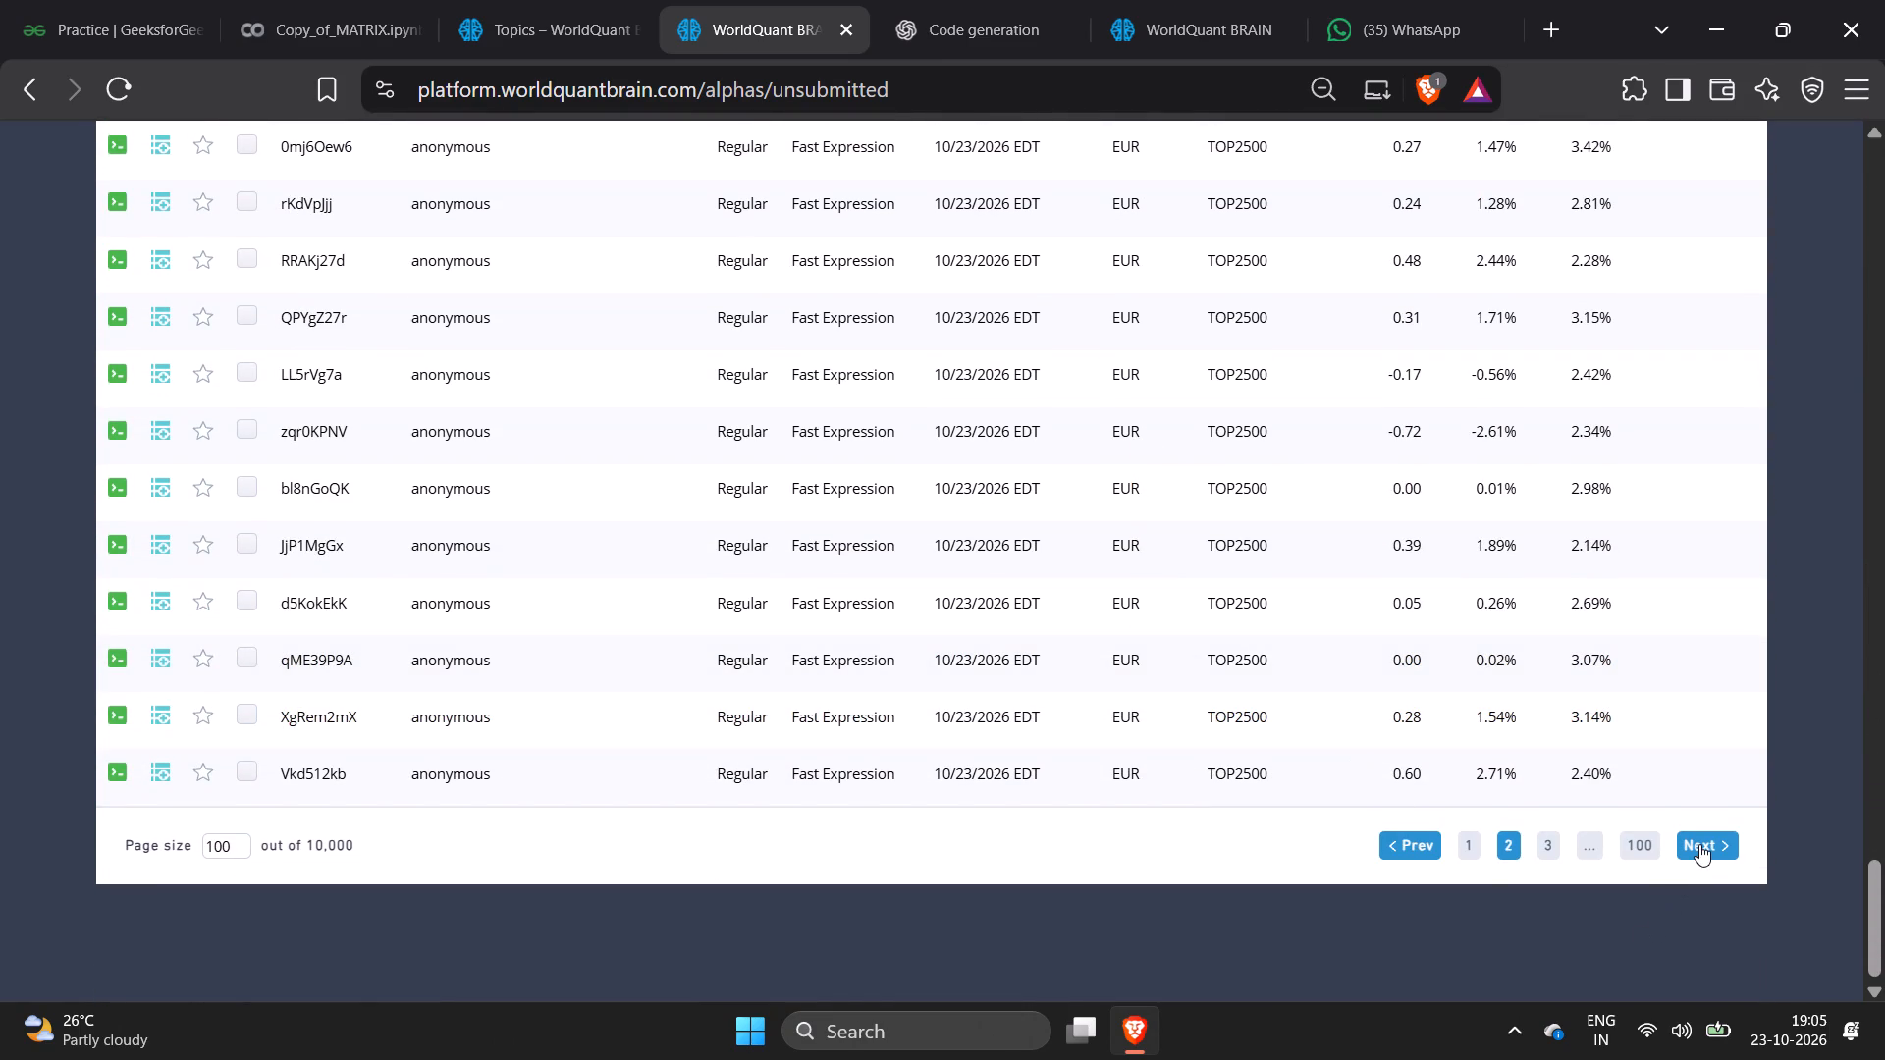
Filter the unsubmitted alphas to a Sharpe of >1 and look through the filtered list.
scroll(1440, 778, up, 7)
scroll(1440, 778, up, 15)
click(1366, 494)
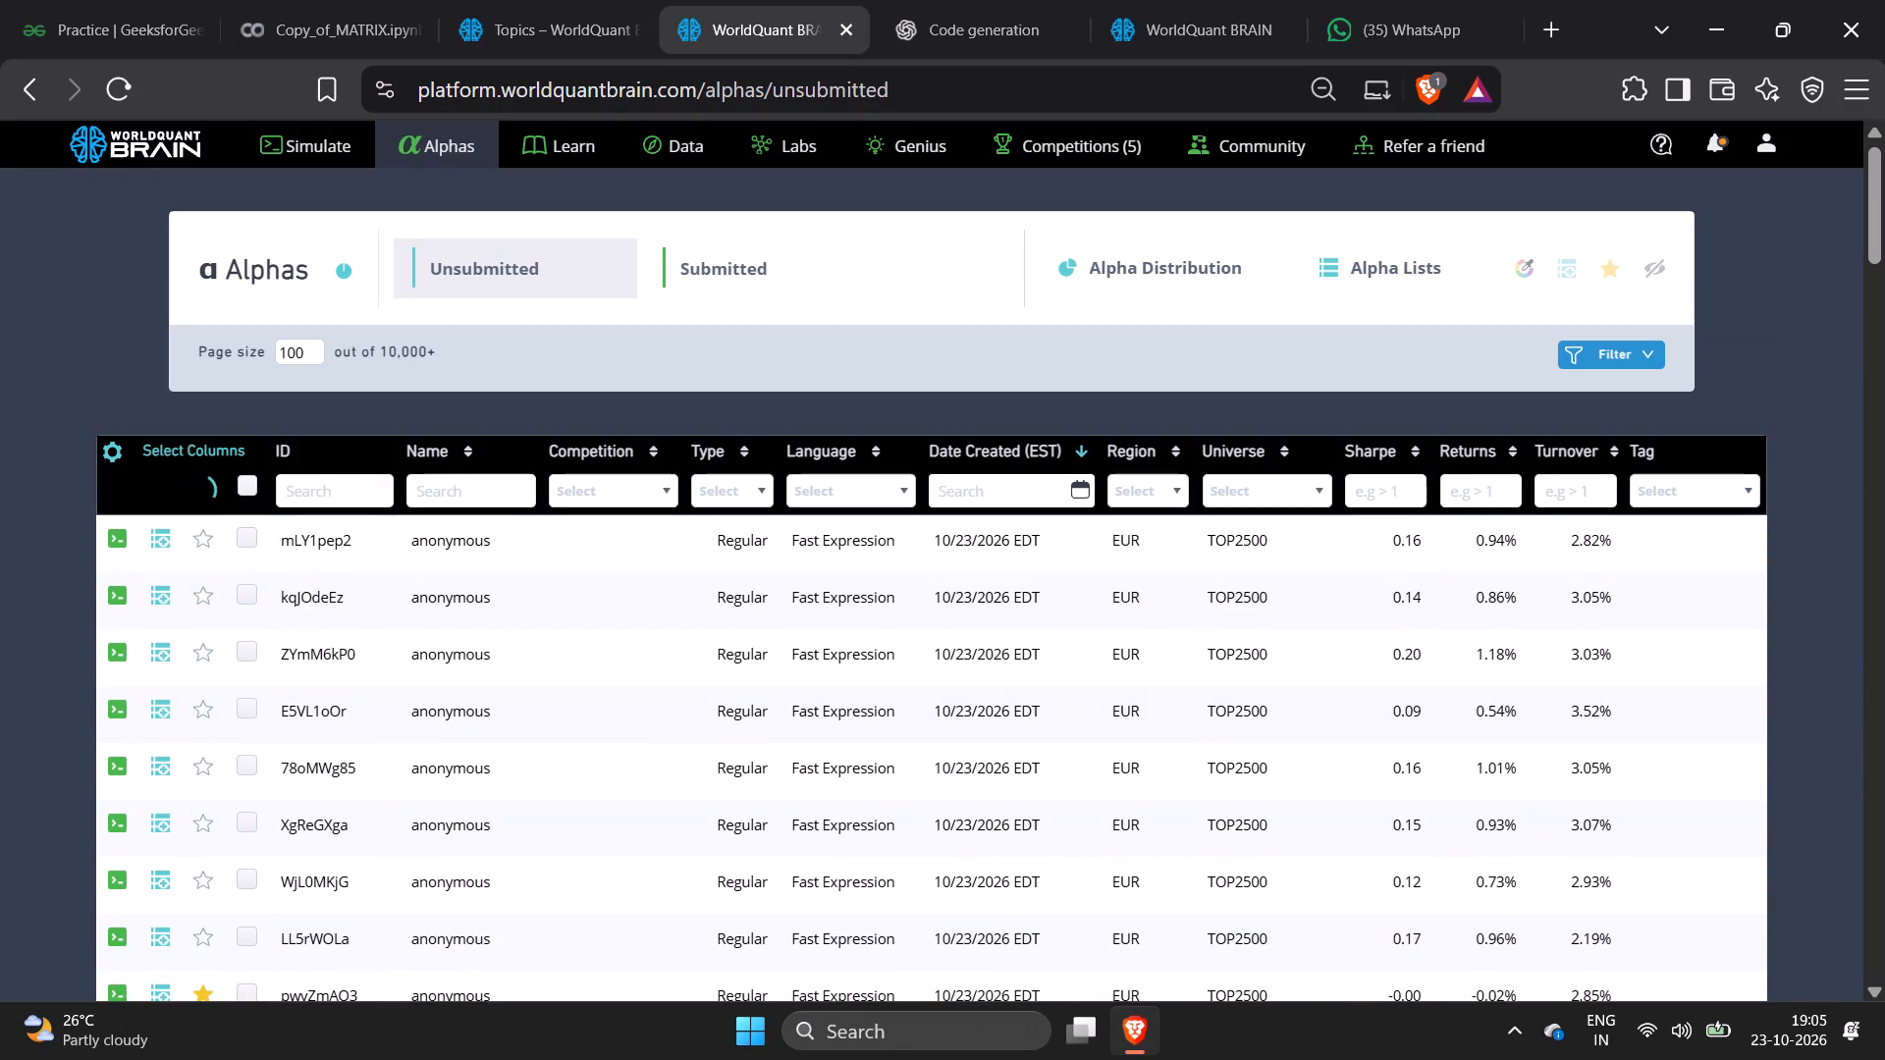
text(>1)
key(Return)
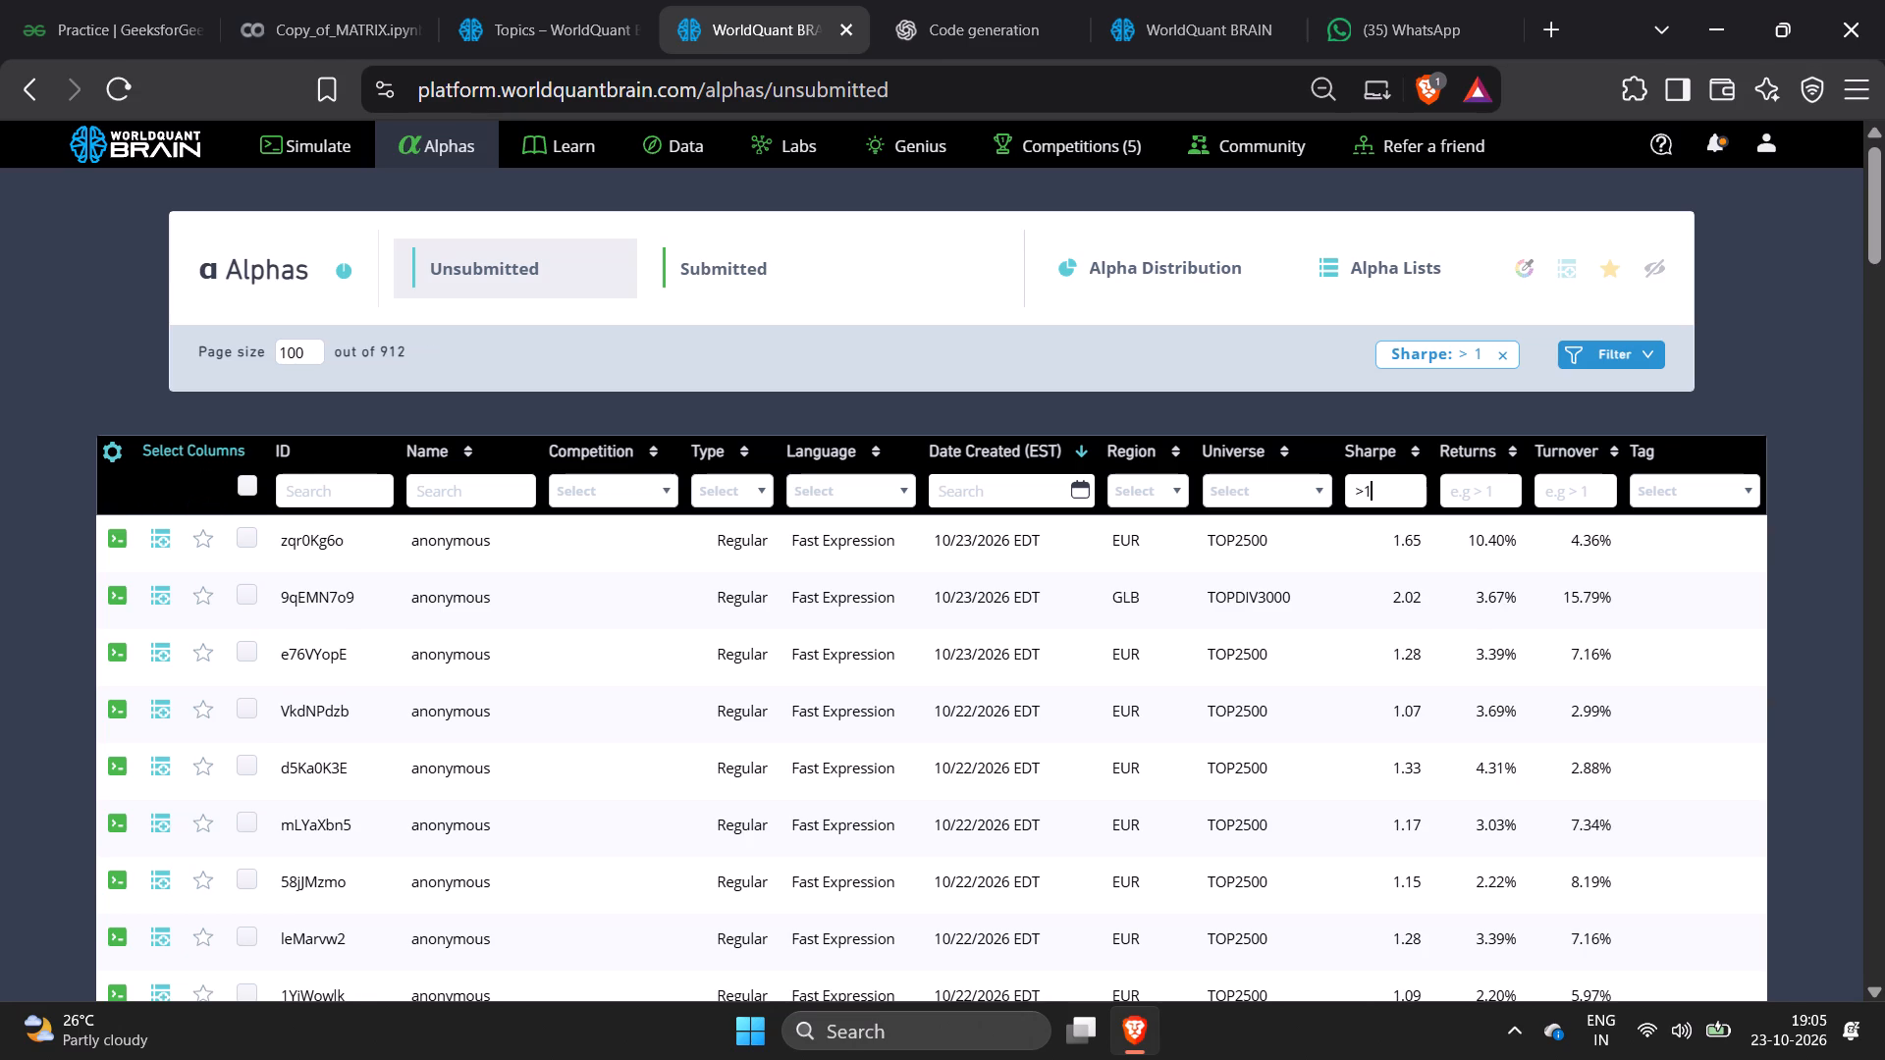
scroll(1357, 609, down, 6)
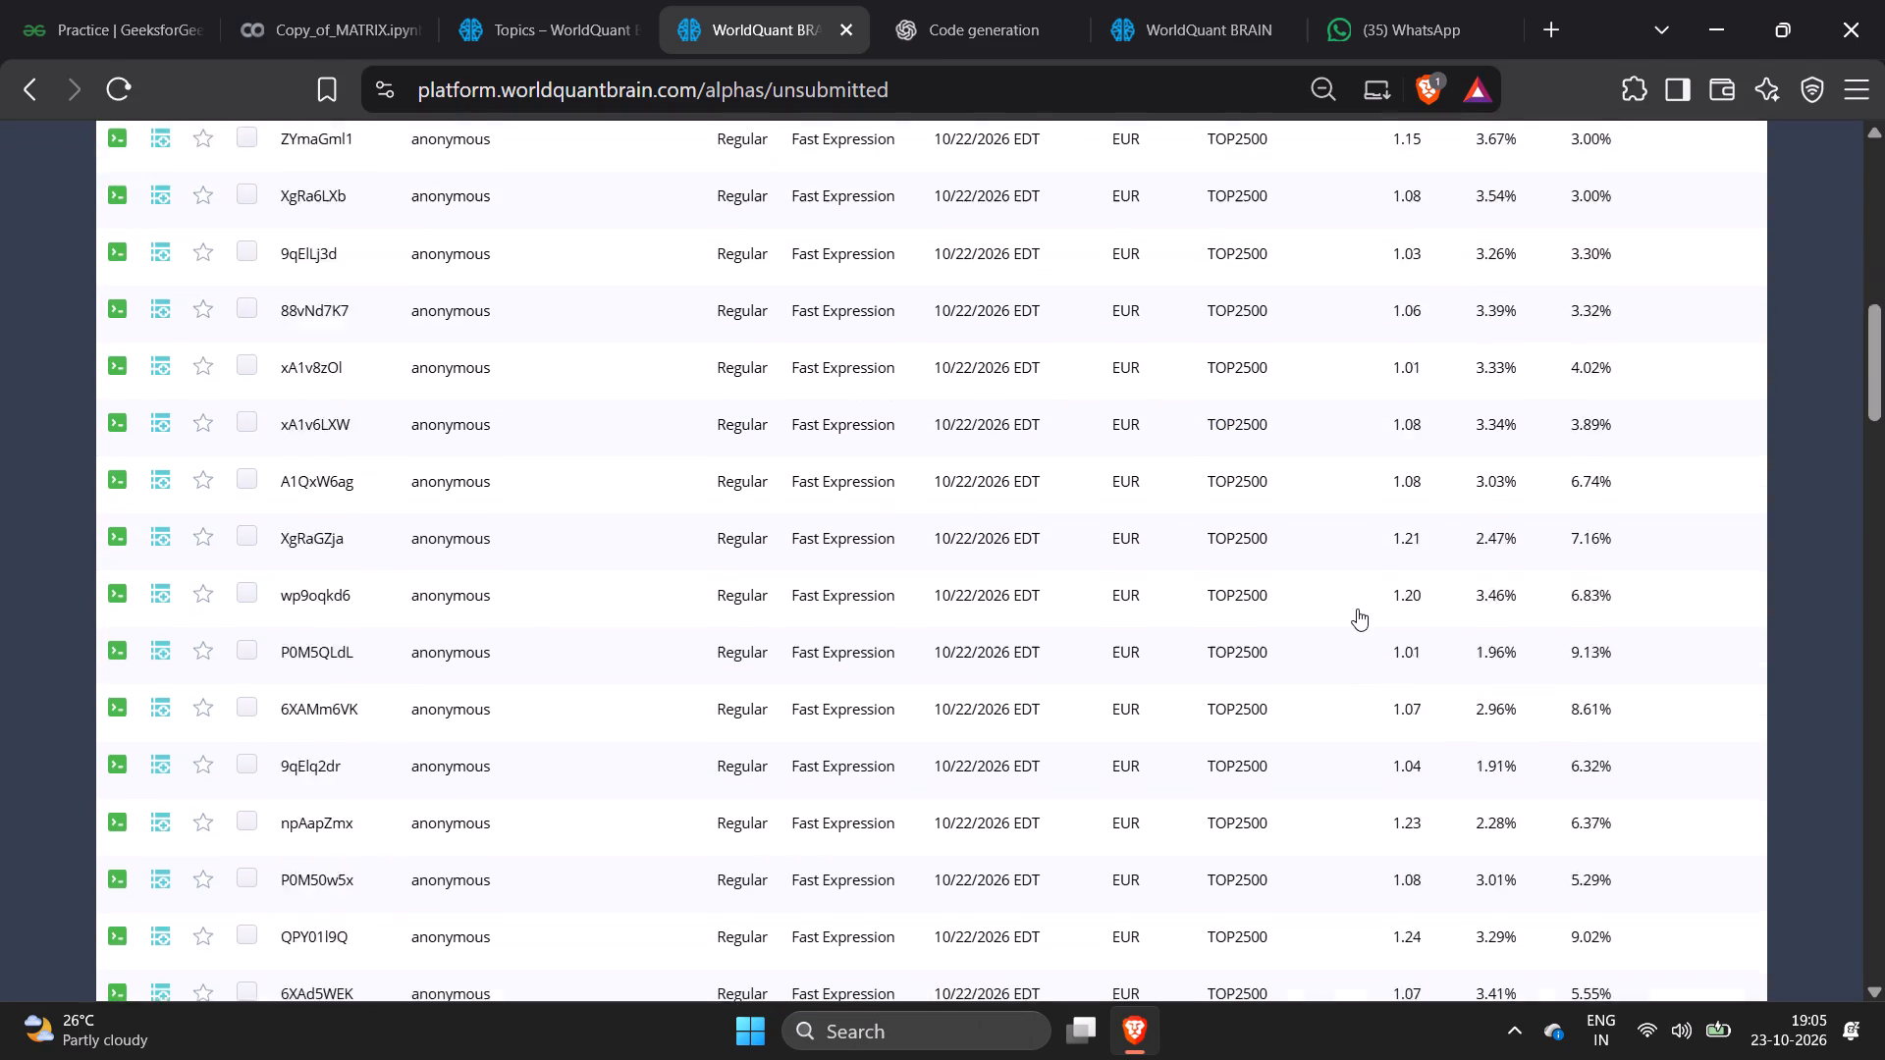
Change the Sharpe filter on the unsubmitted alphas to <-1 and look through the filtered list.
scroll(1357, 609, down, 6)
scroll(1357, 609, up, 13)
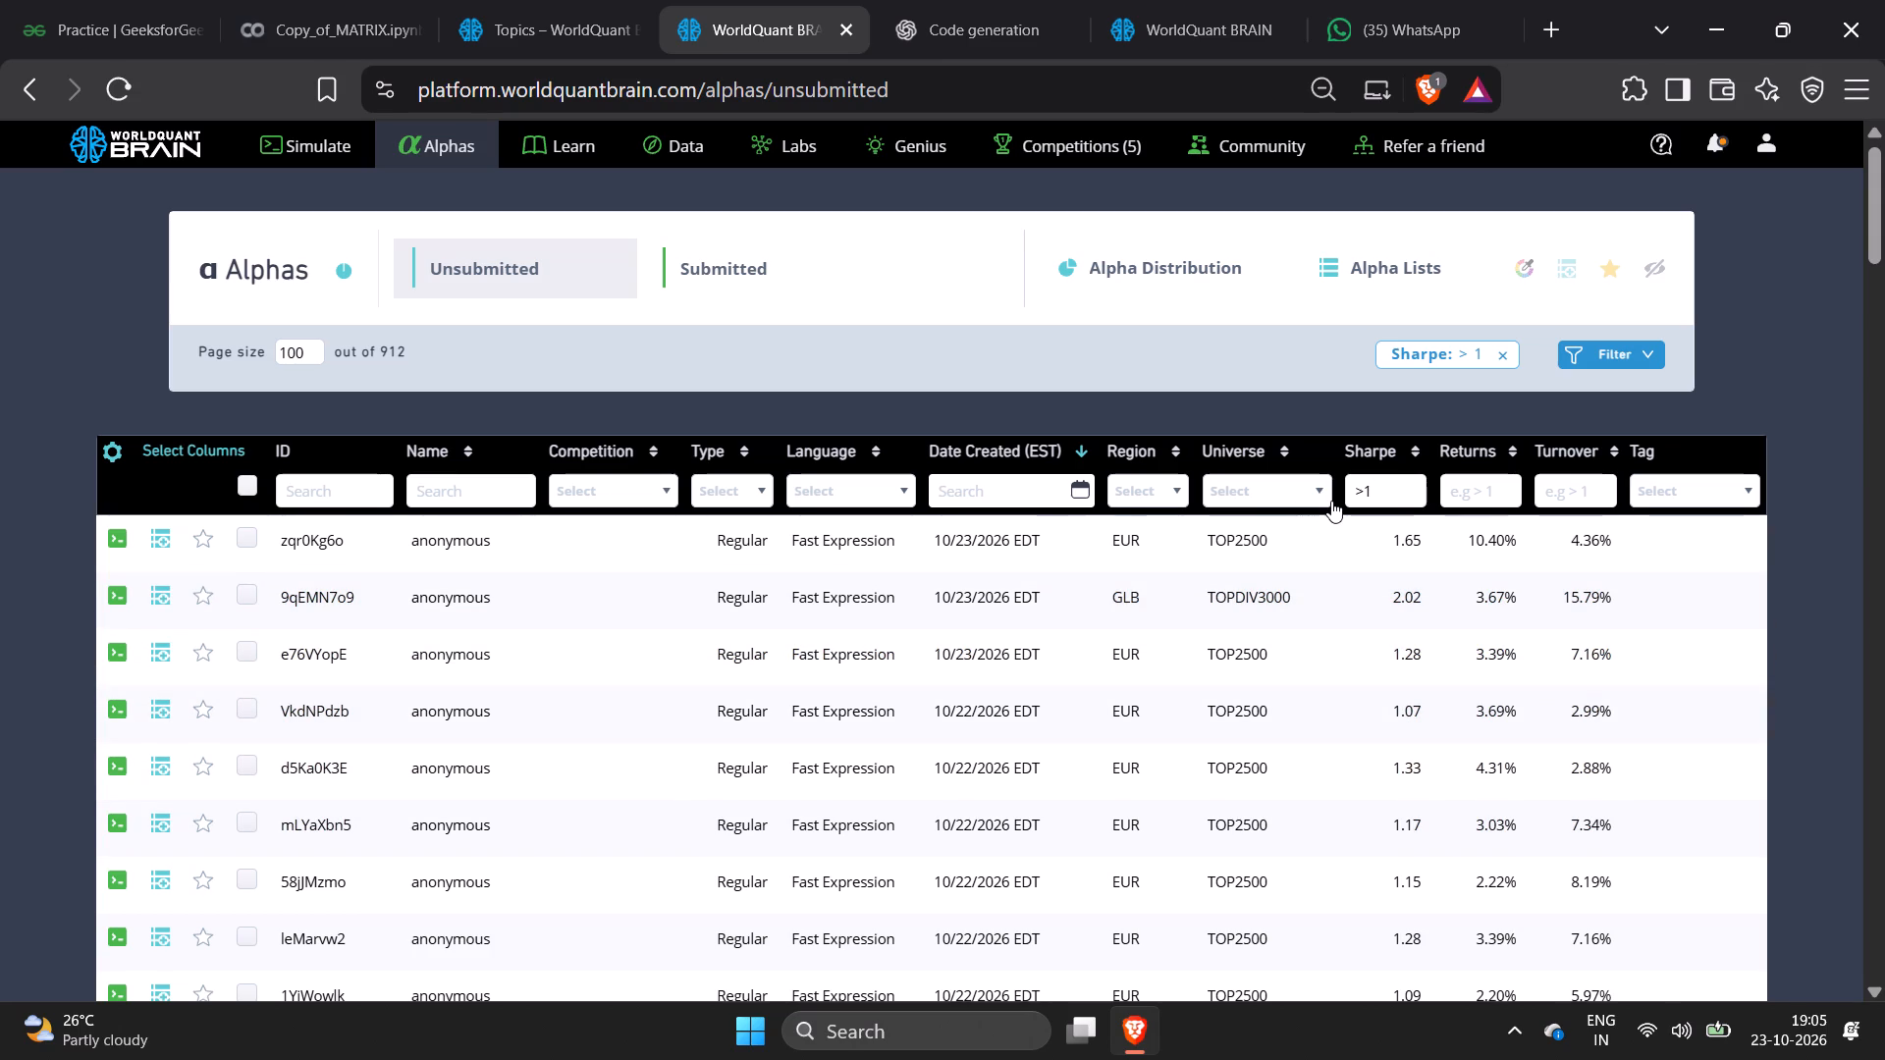
key(BackSpace)
key(BackSpace)
key(BackSpace)
text(<-1)
key(Return)
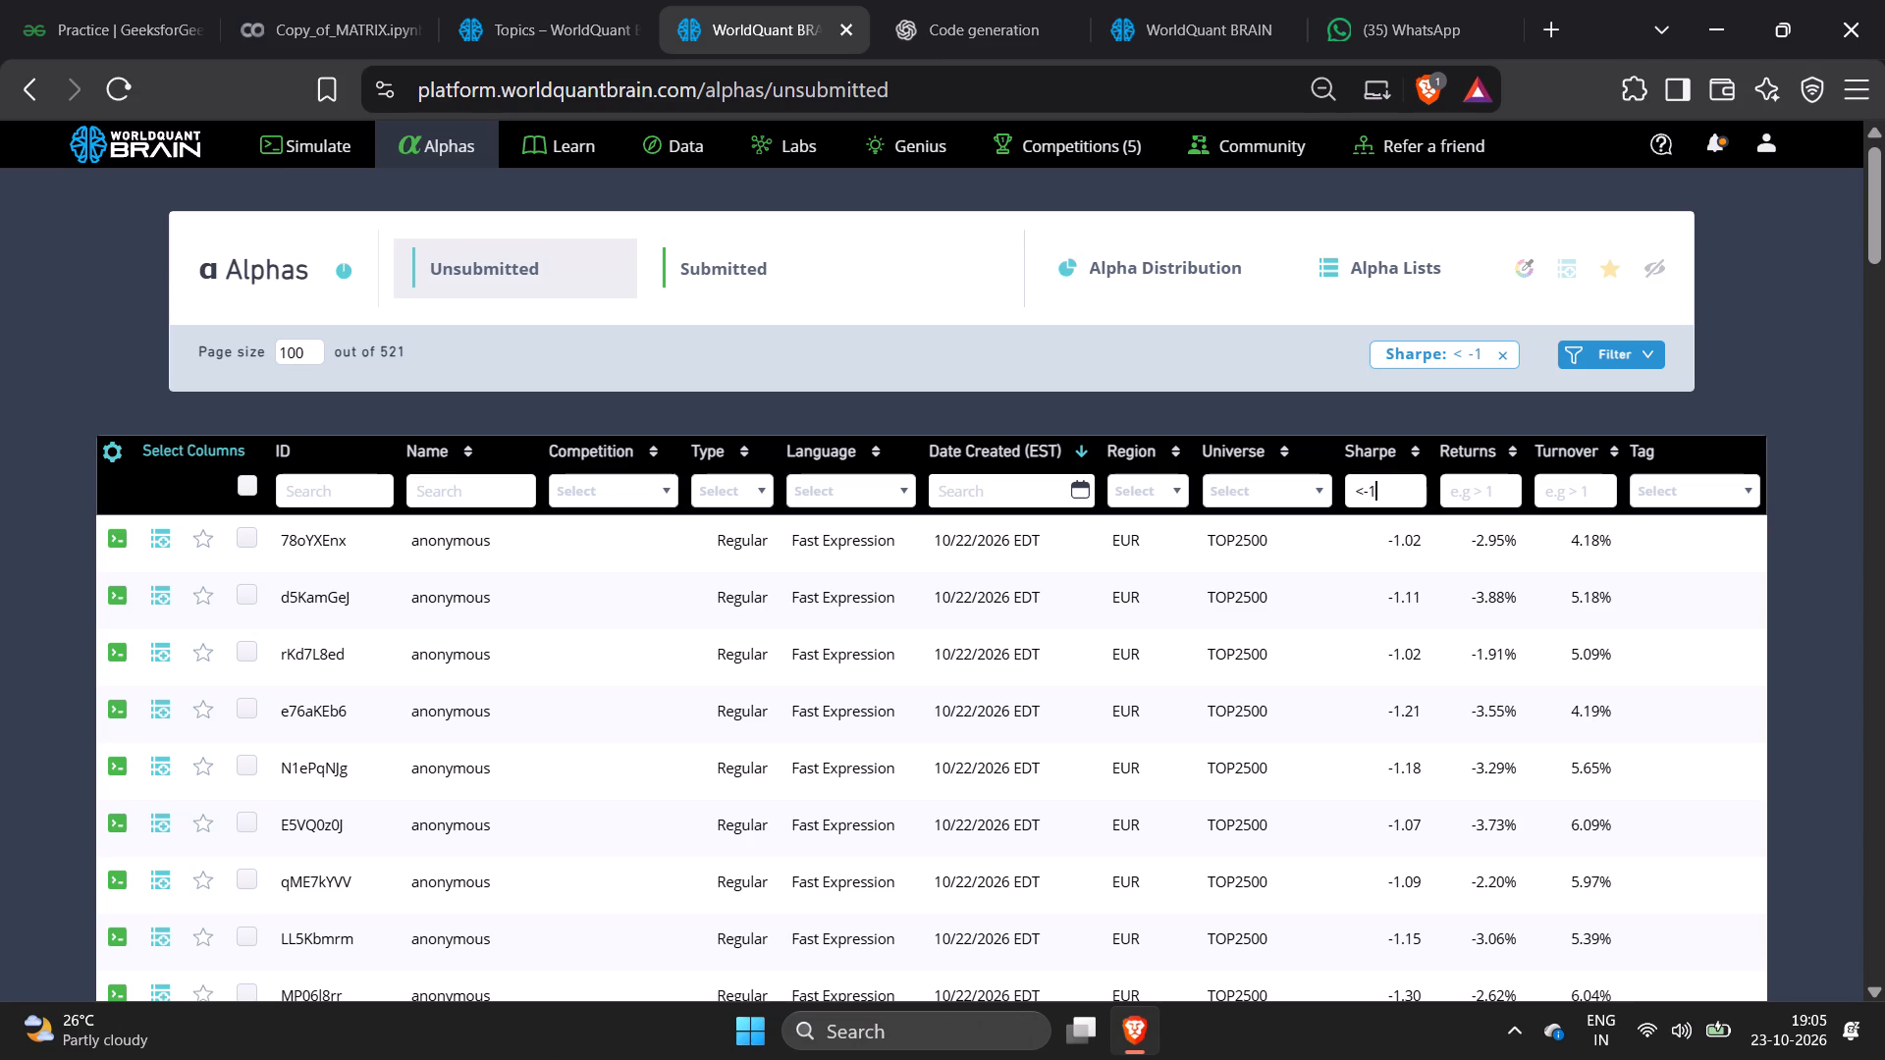
scroll(1331, 501, right, 1)
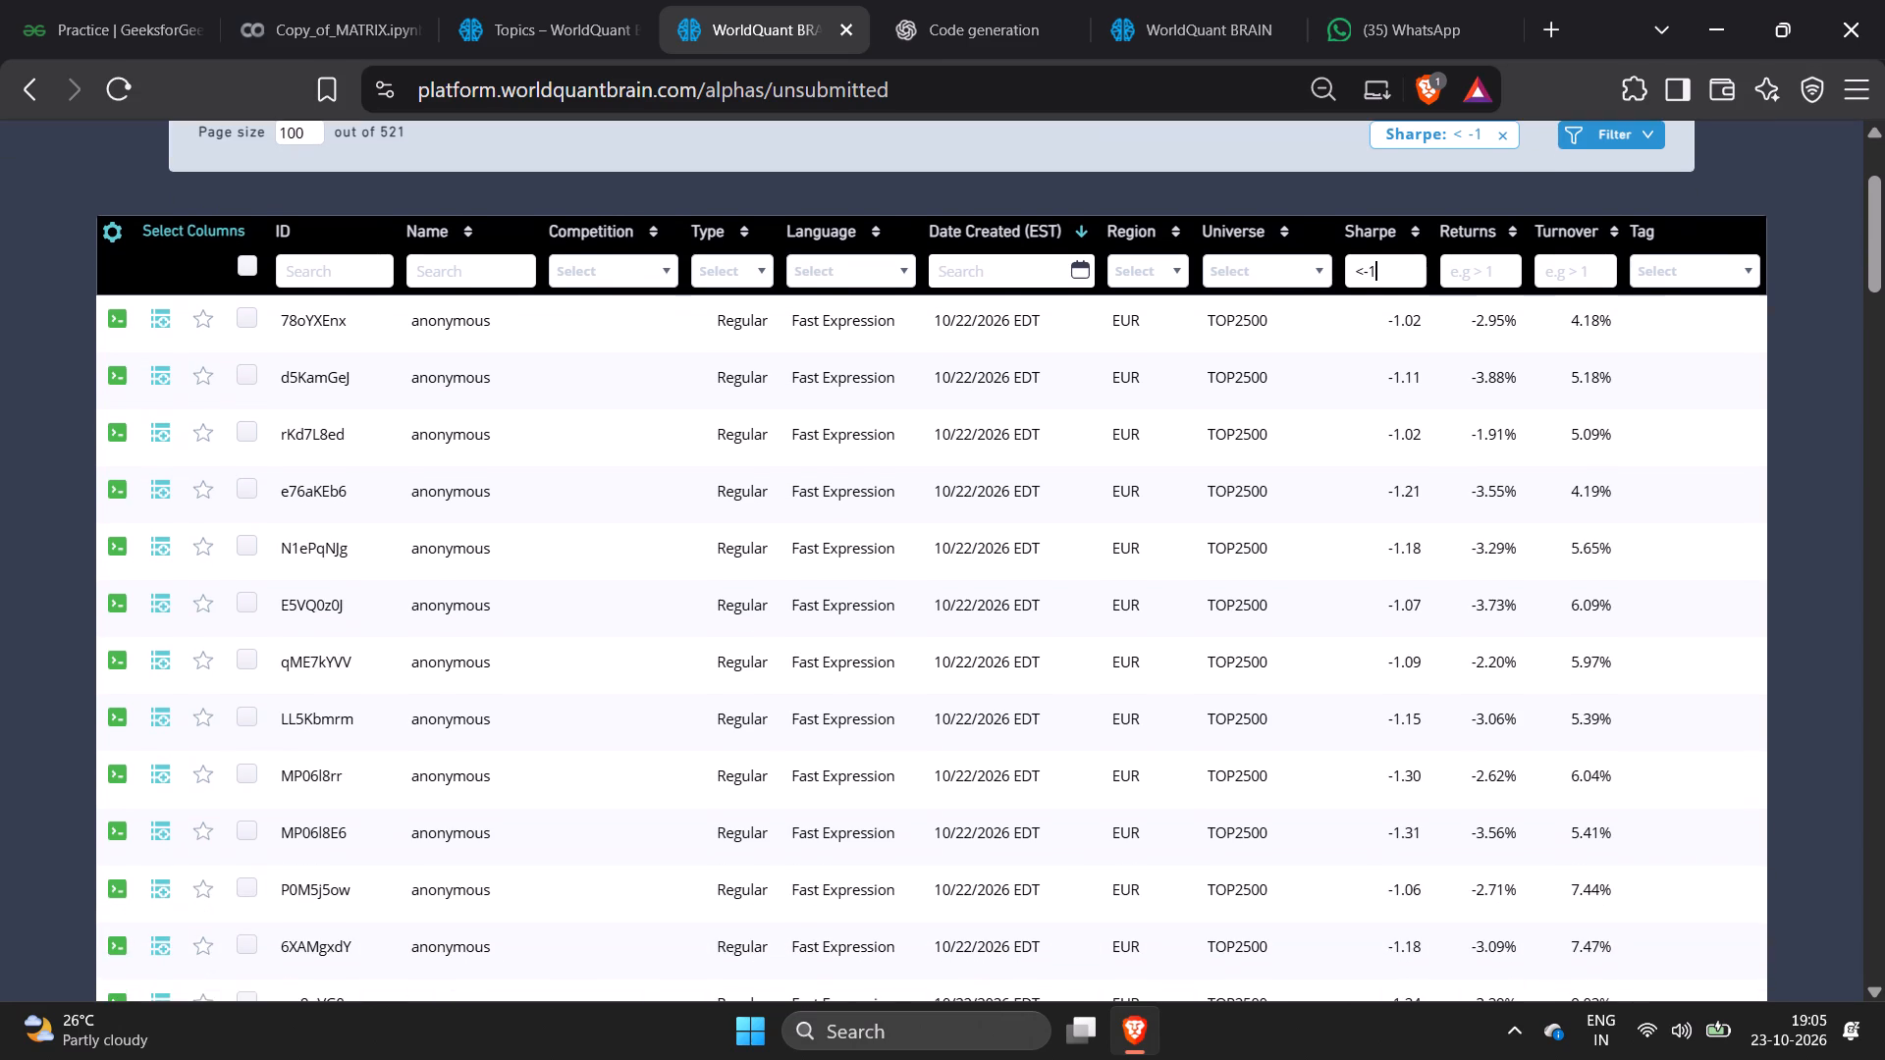
scroll(1331, 501, right, 3)
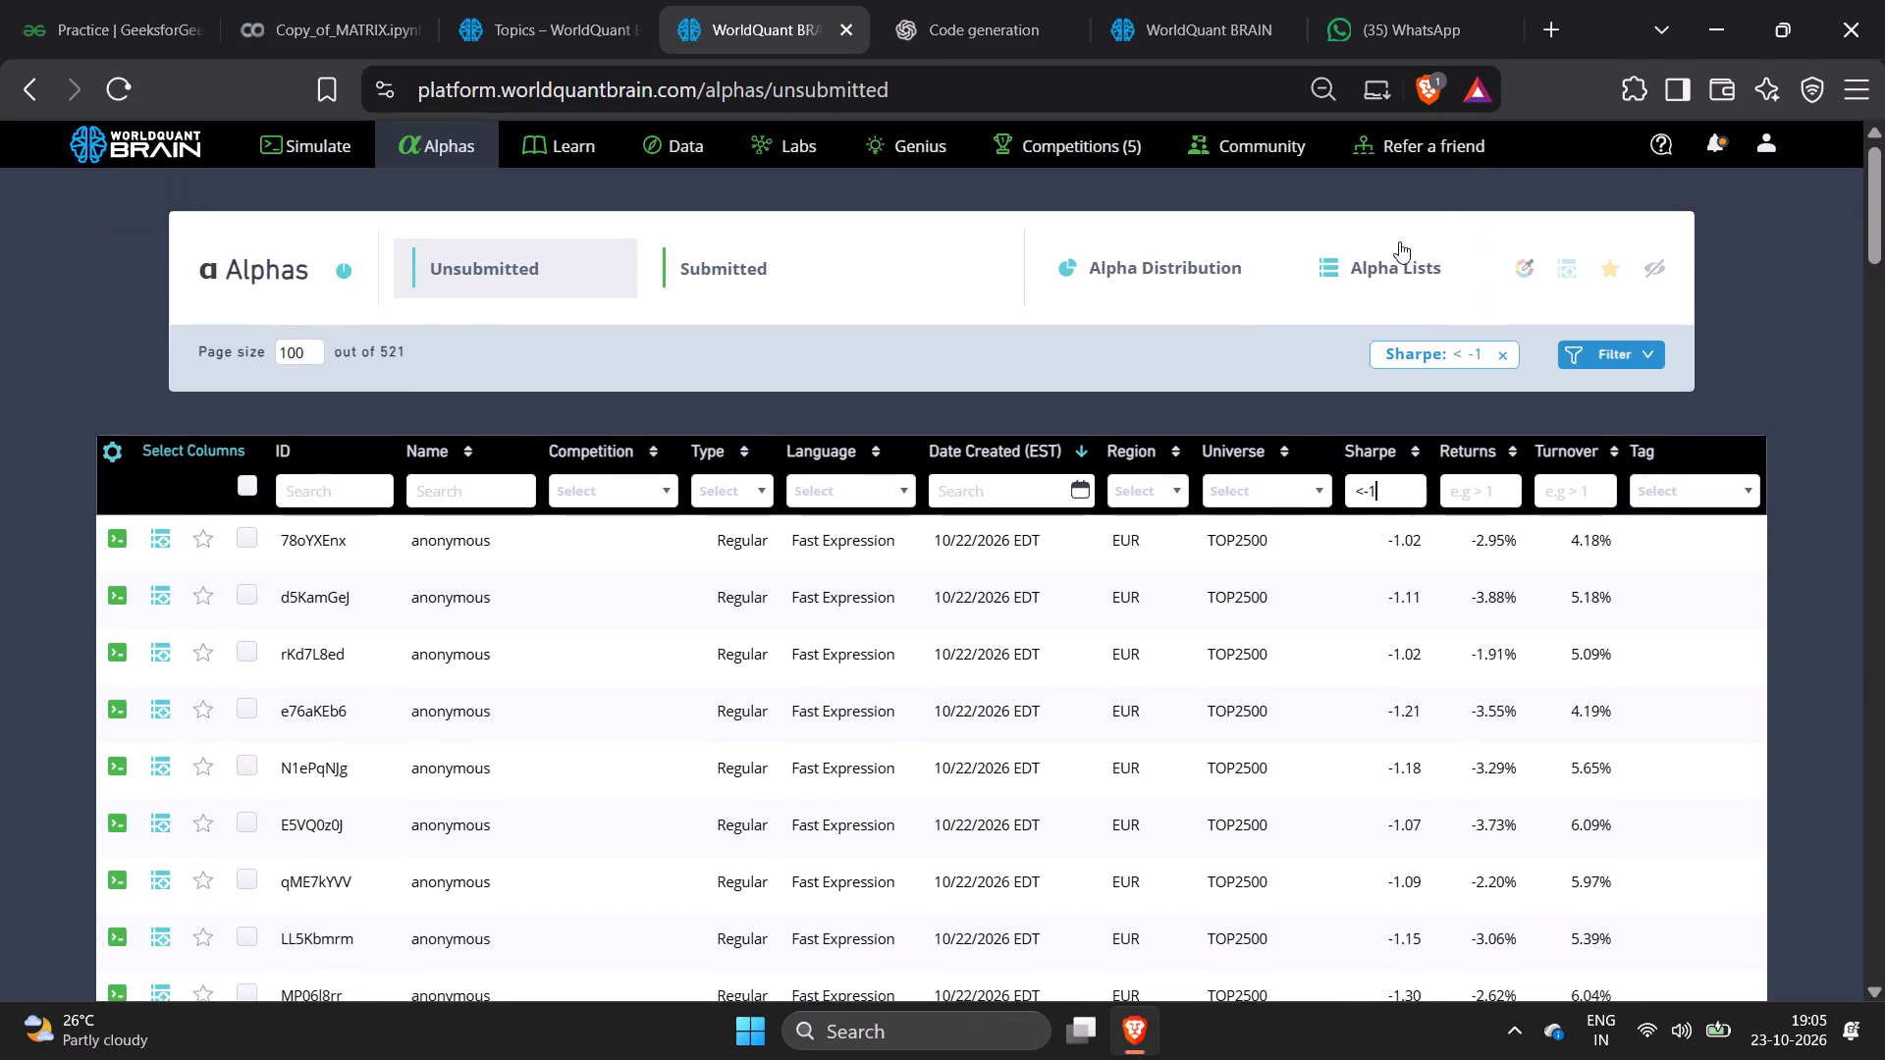
Check the multi-simulation progress in the Copy_of_MATRIX.ipynb Colab notebook, glance at the other open pages and return to the unsubmitted alphas.
click(502, 0)
click(281, 0)
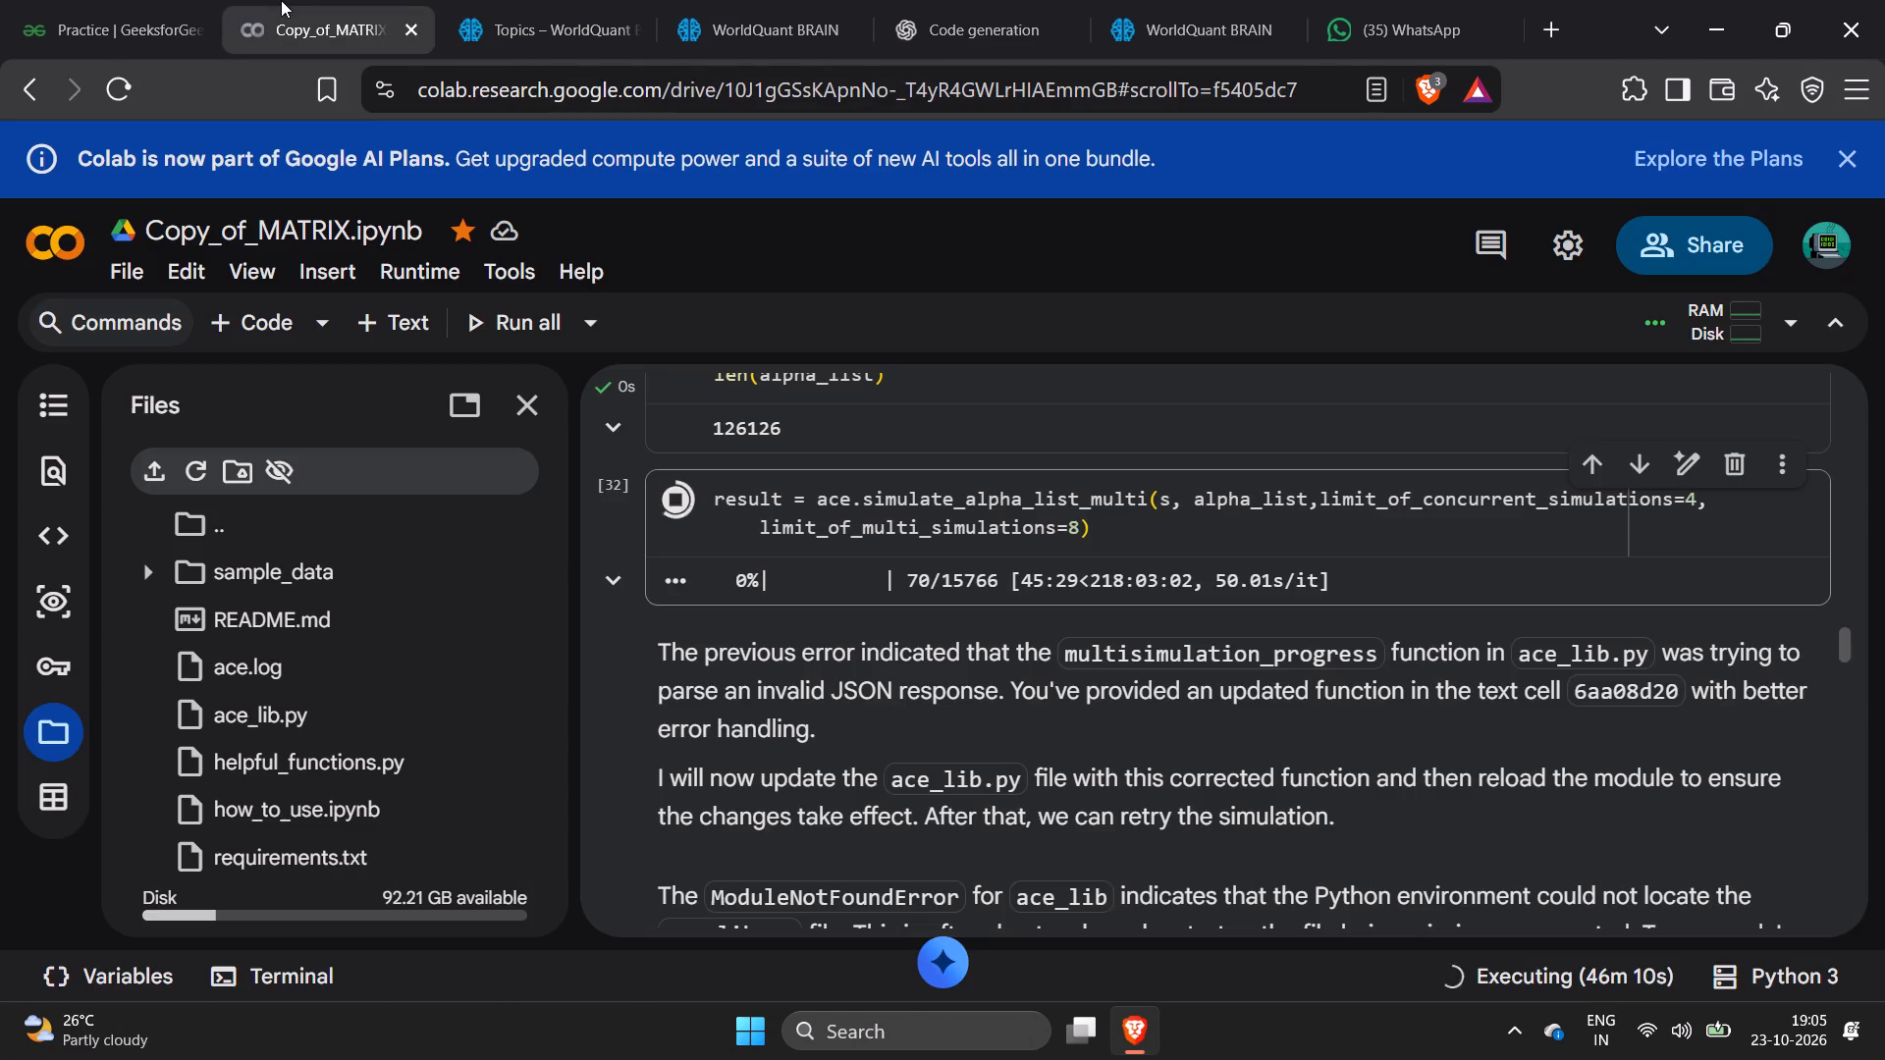
click(99, 0)
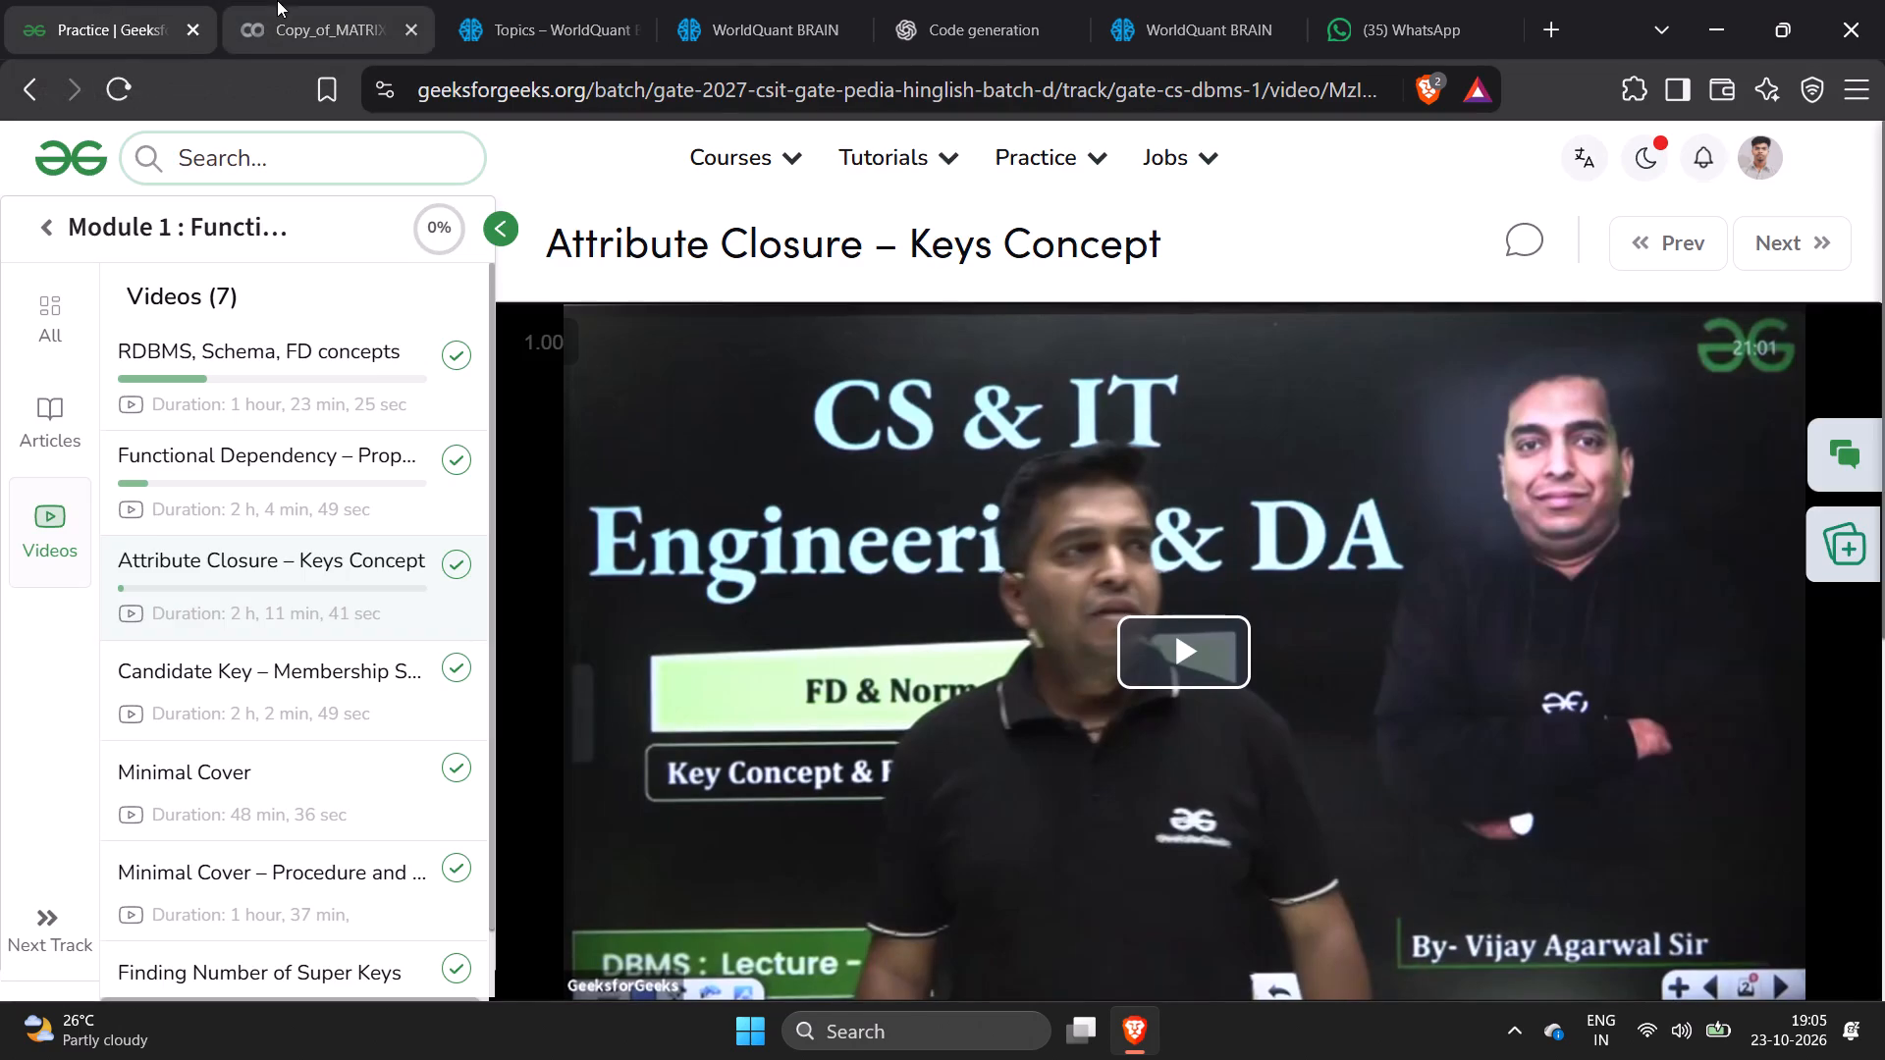
click(644, 0)
click(707, 0)
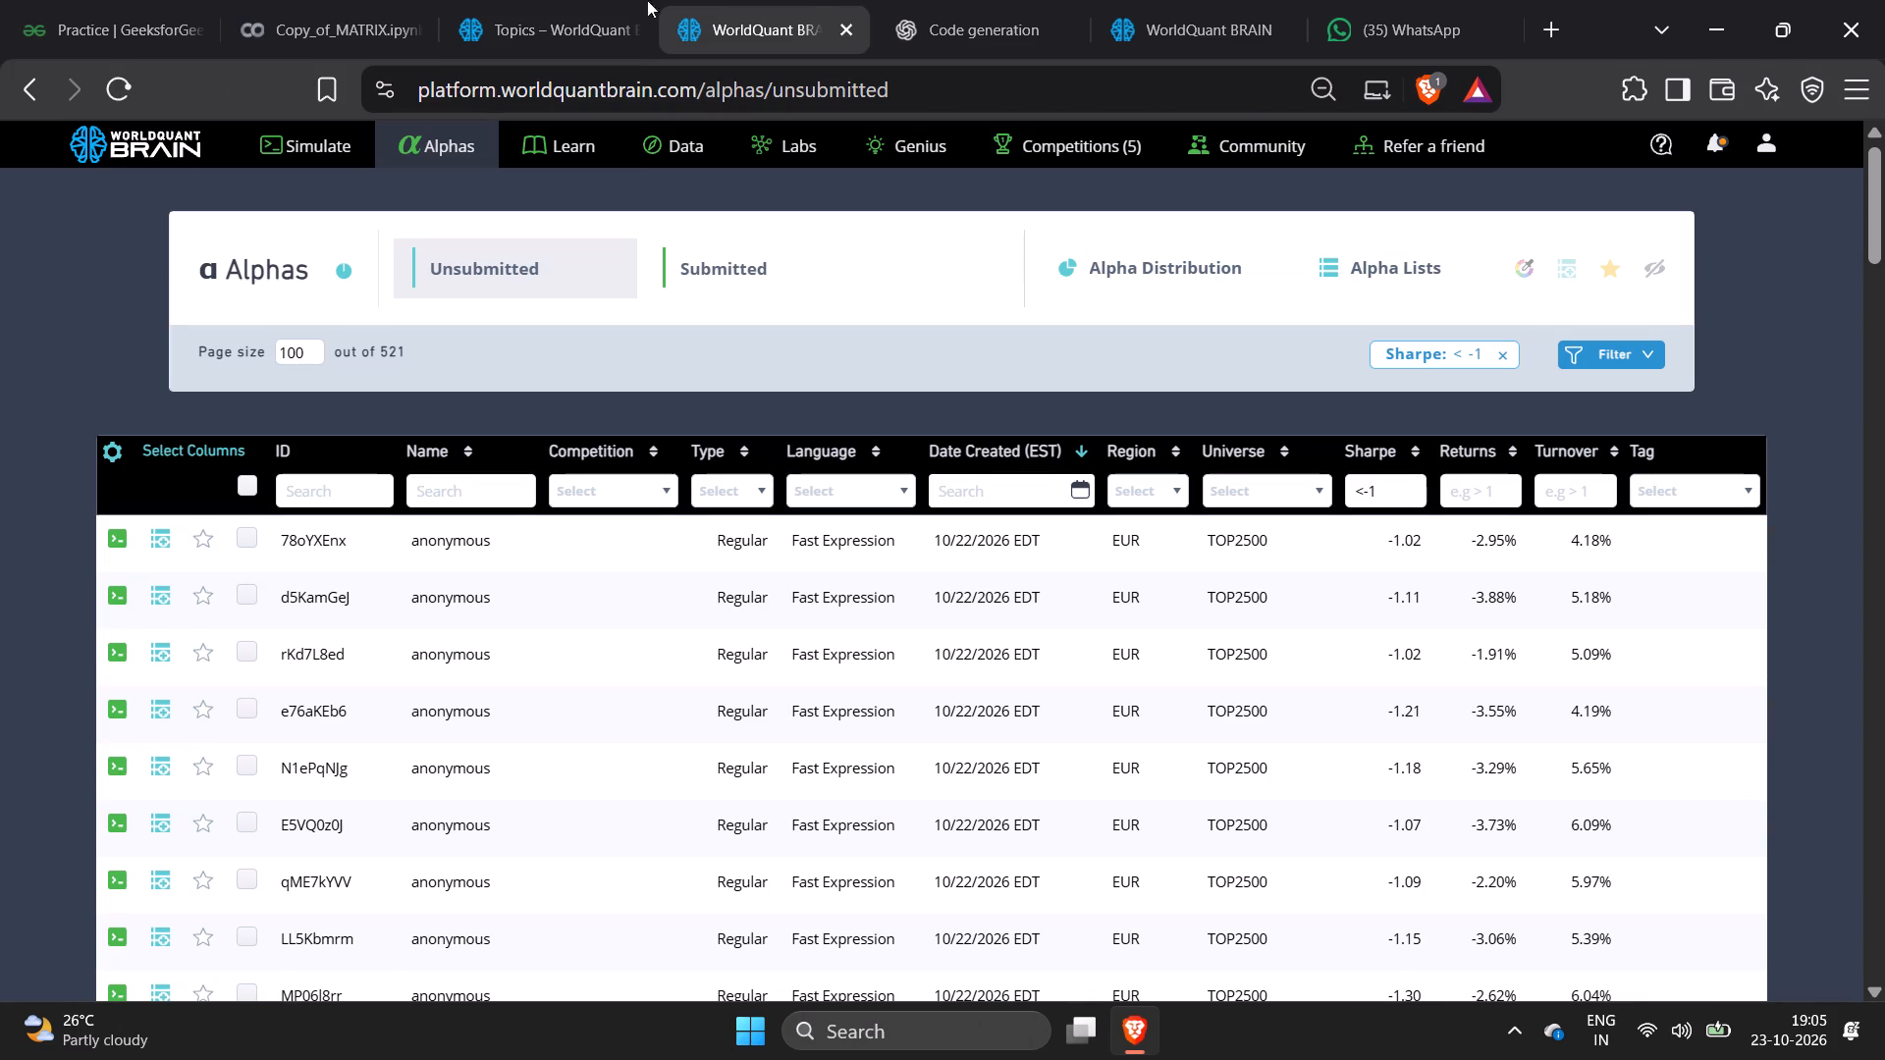
click(604, 0)
scroll(776, 230, up, 8)
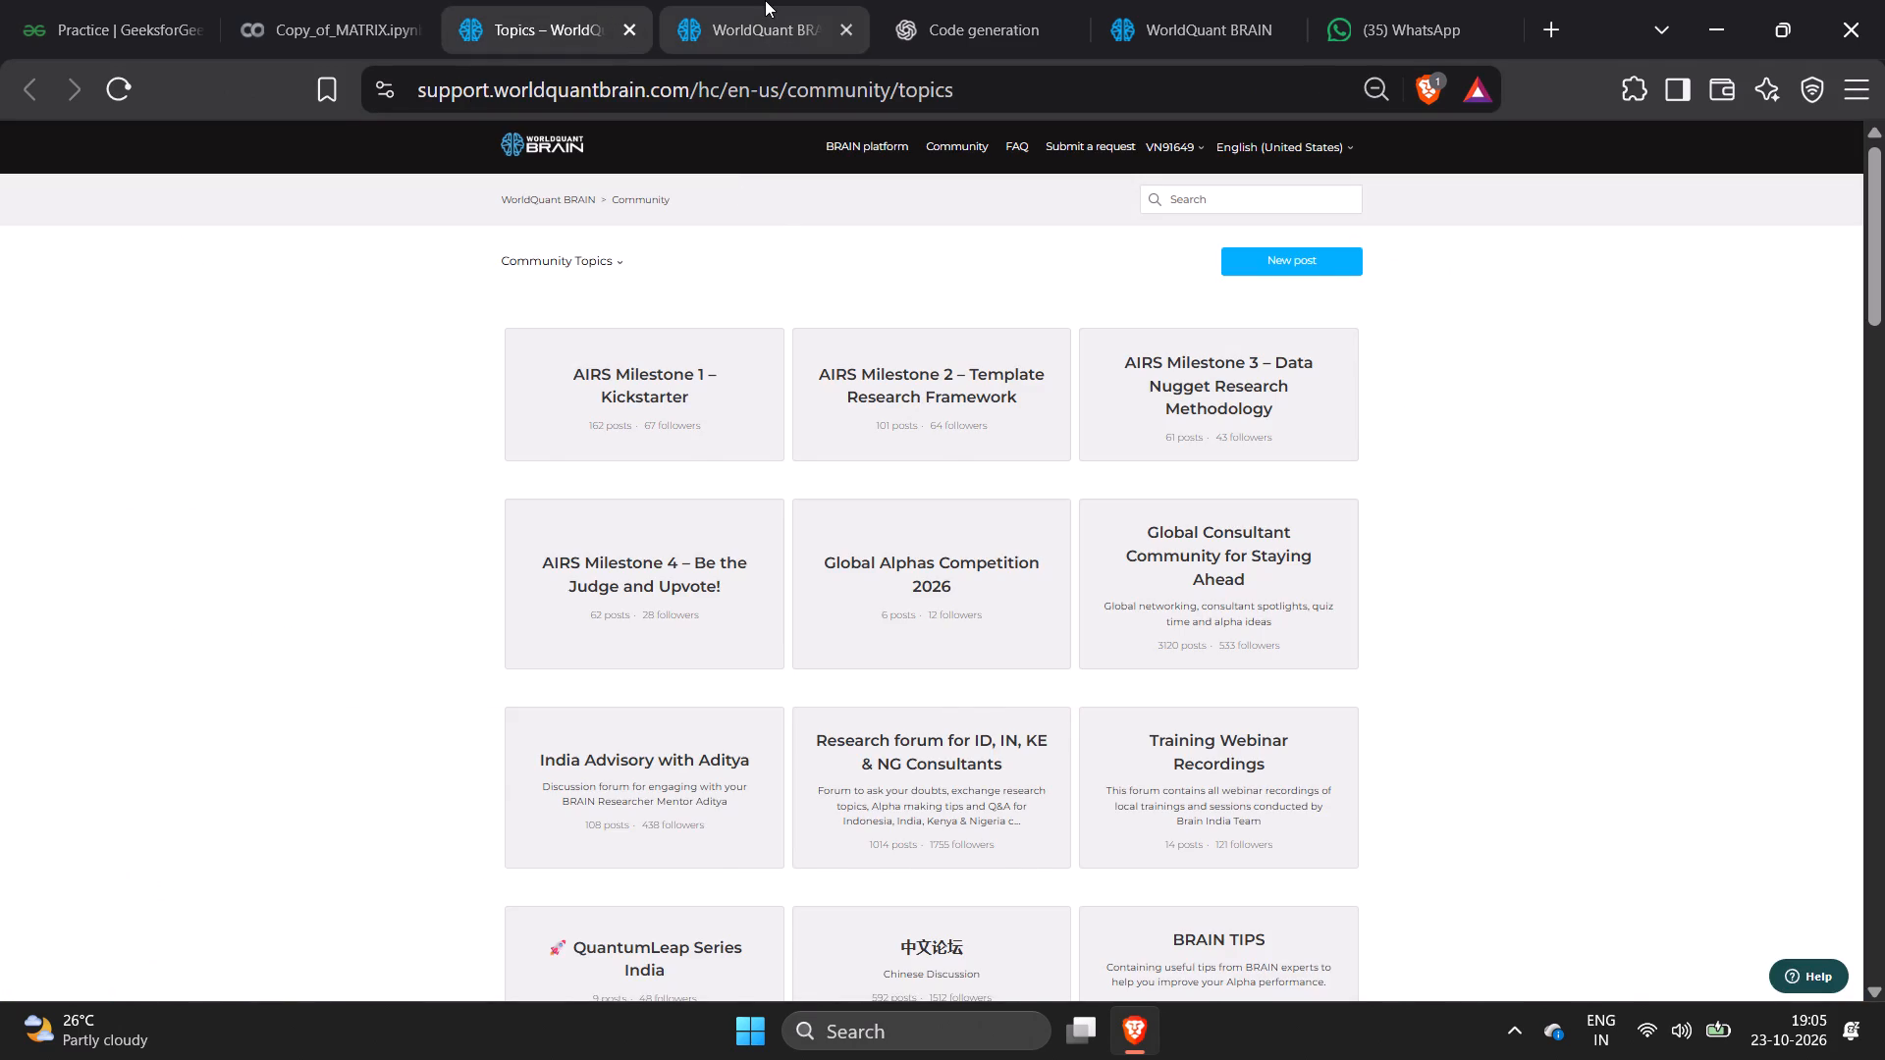
click(765, 0)
scroll(789, 482, up, 6)
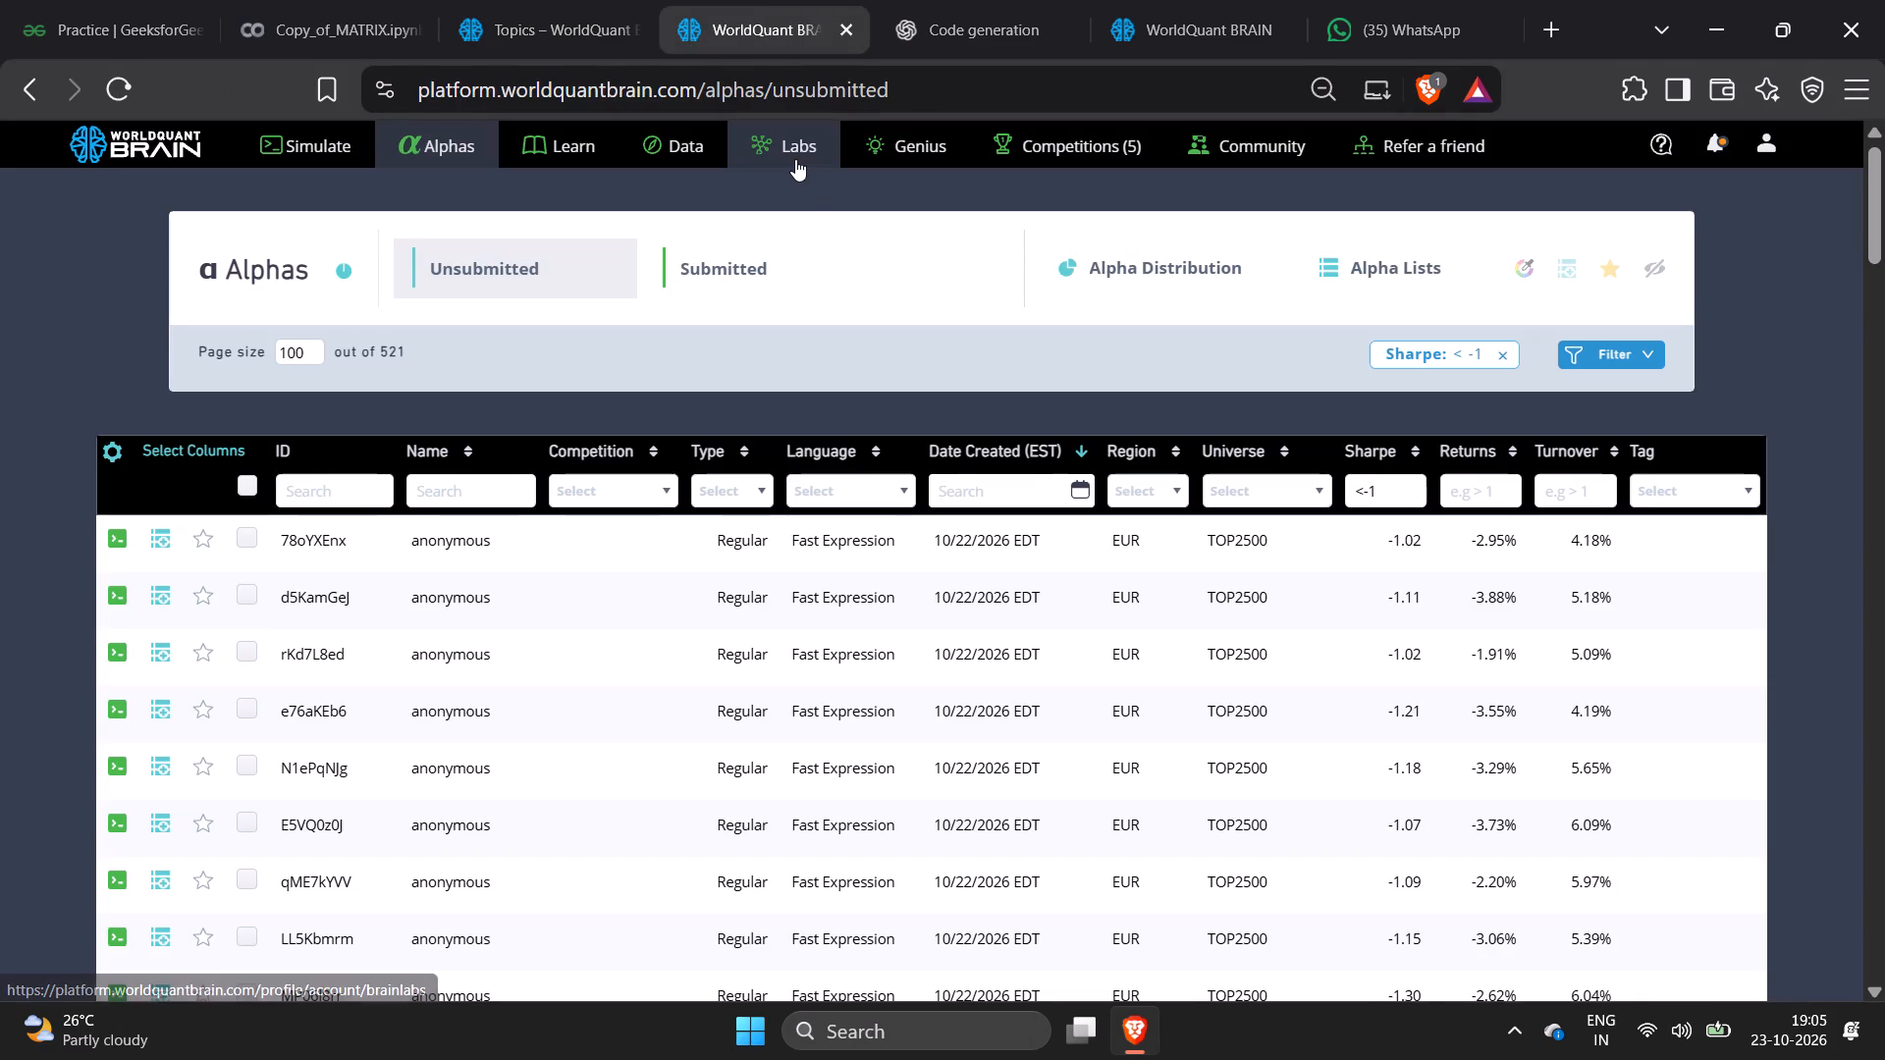
Open the WorldQuant BRAIN Genius page and examine the 2026-Q4 (Current) eligibility criteria.
click(795, 159)
click(898, 153)
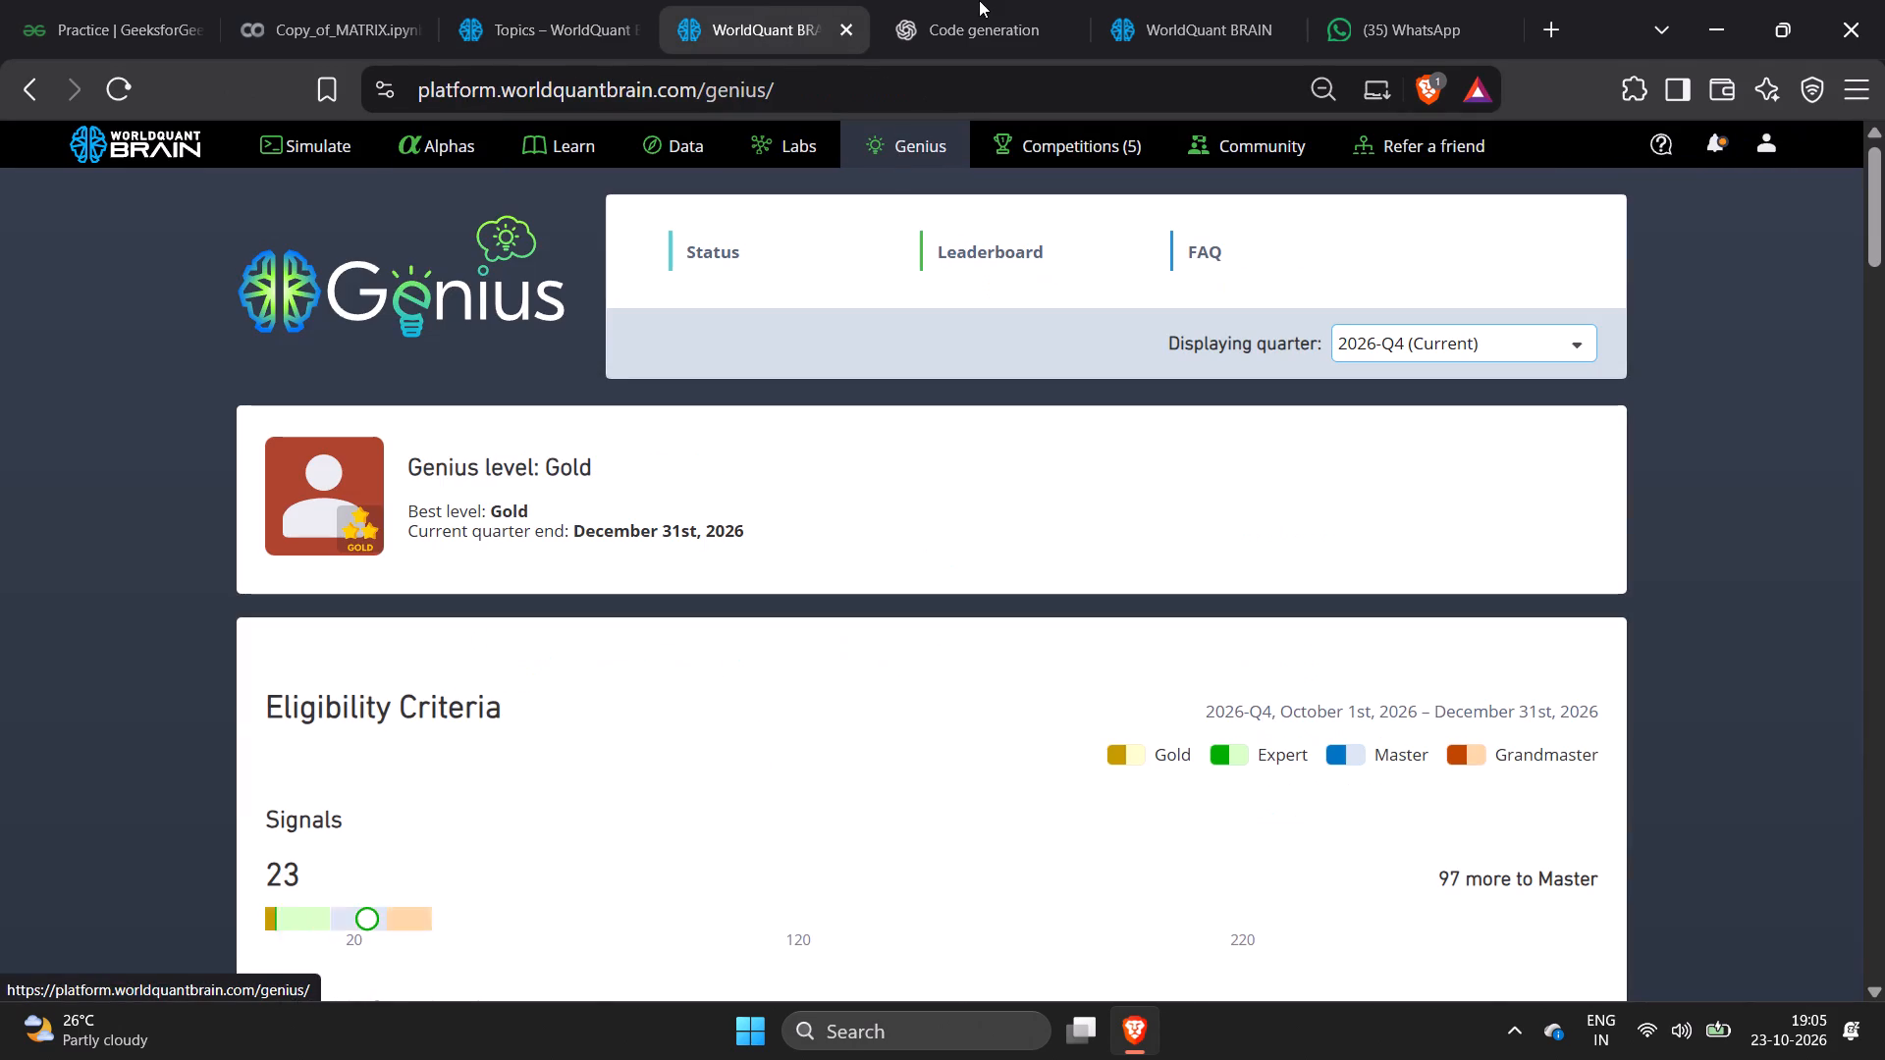
scroll(1006, 596, down, 3)
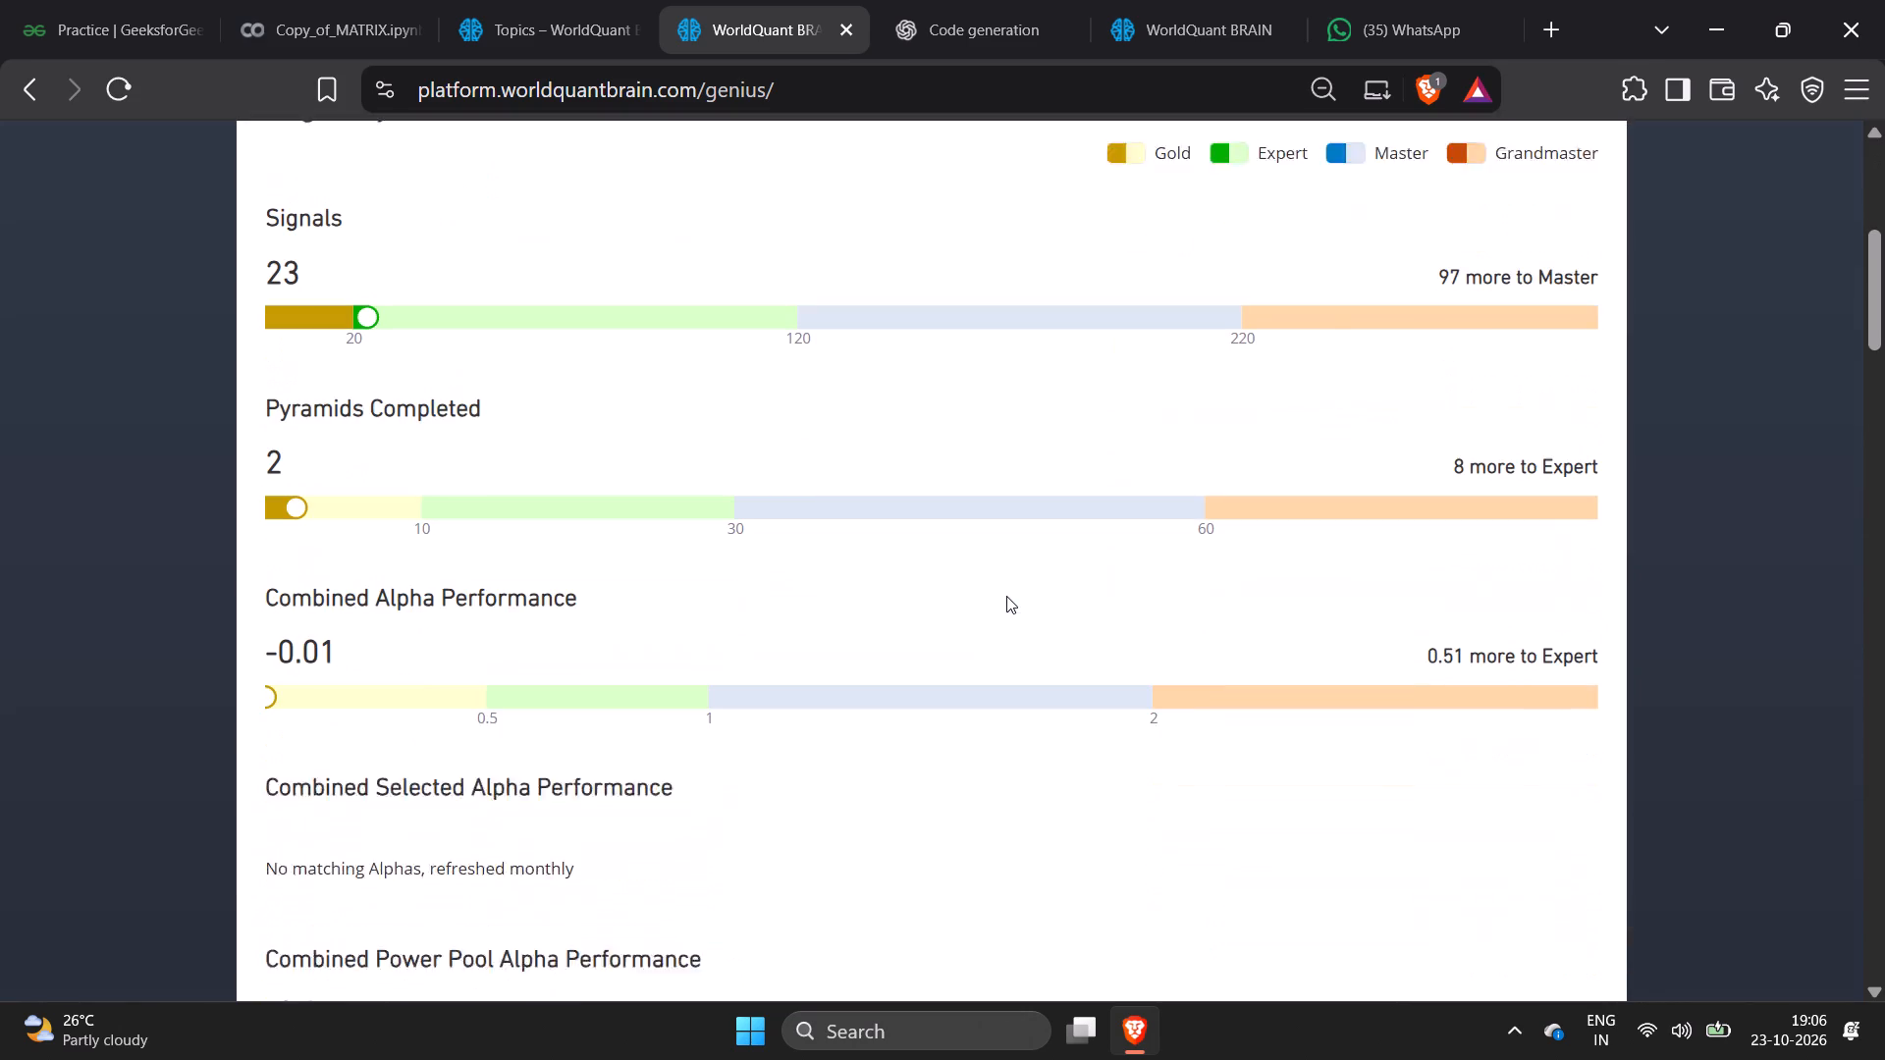
scroll(1006, 596, down, 1)
scroll(1006, 596, up, 8)
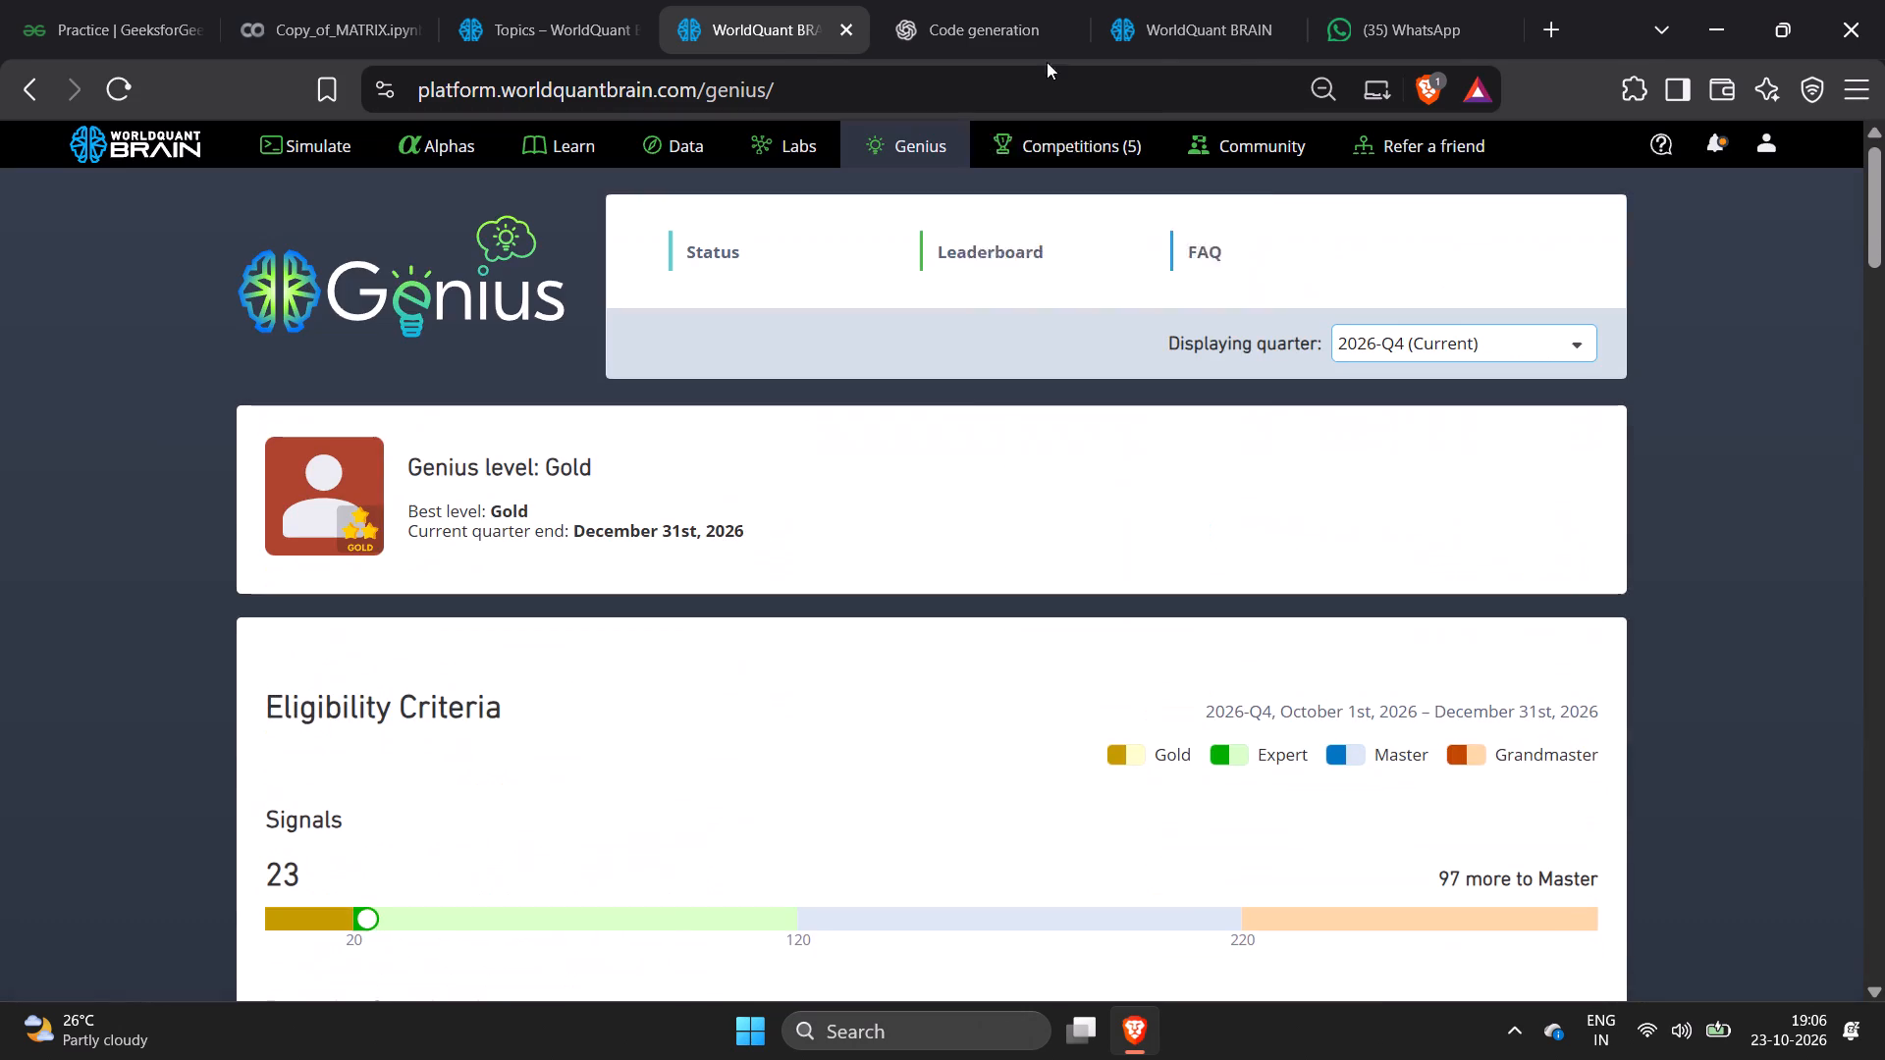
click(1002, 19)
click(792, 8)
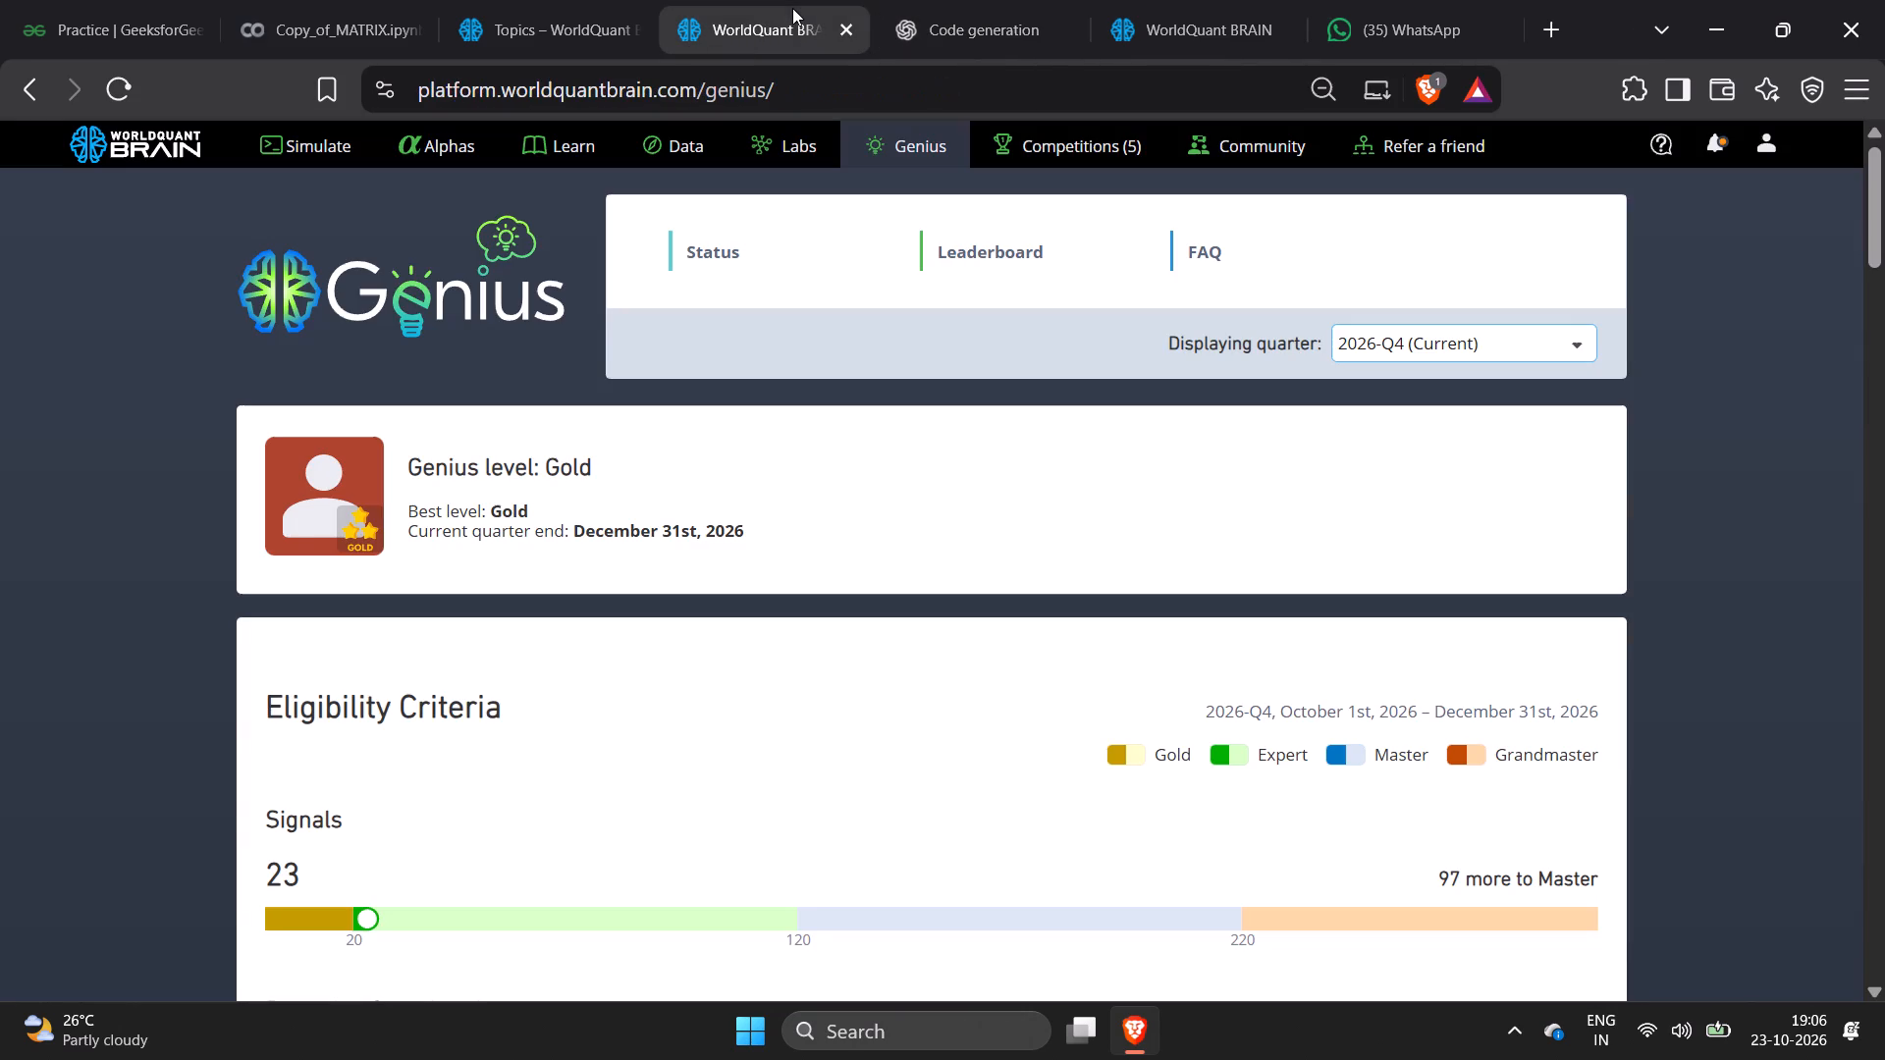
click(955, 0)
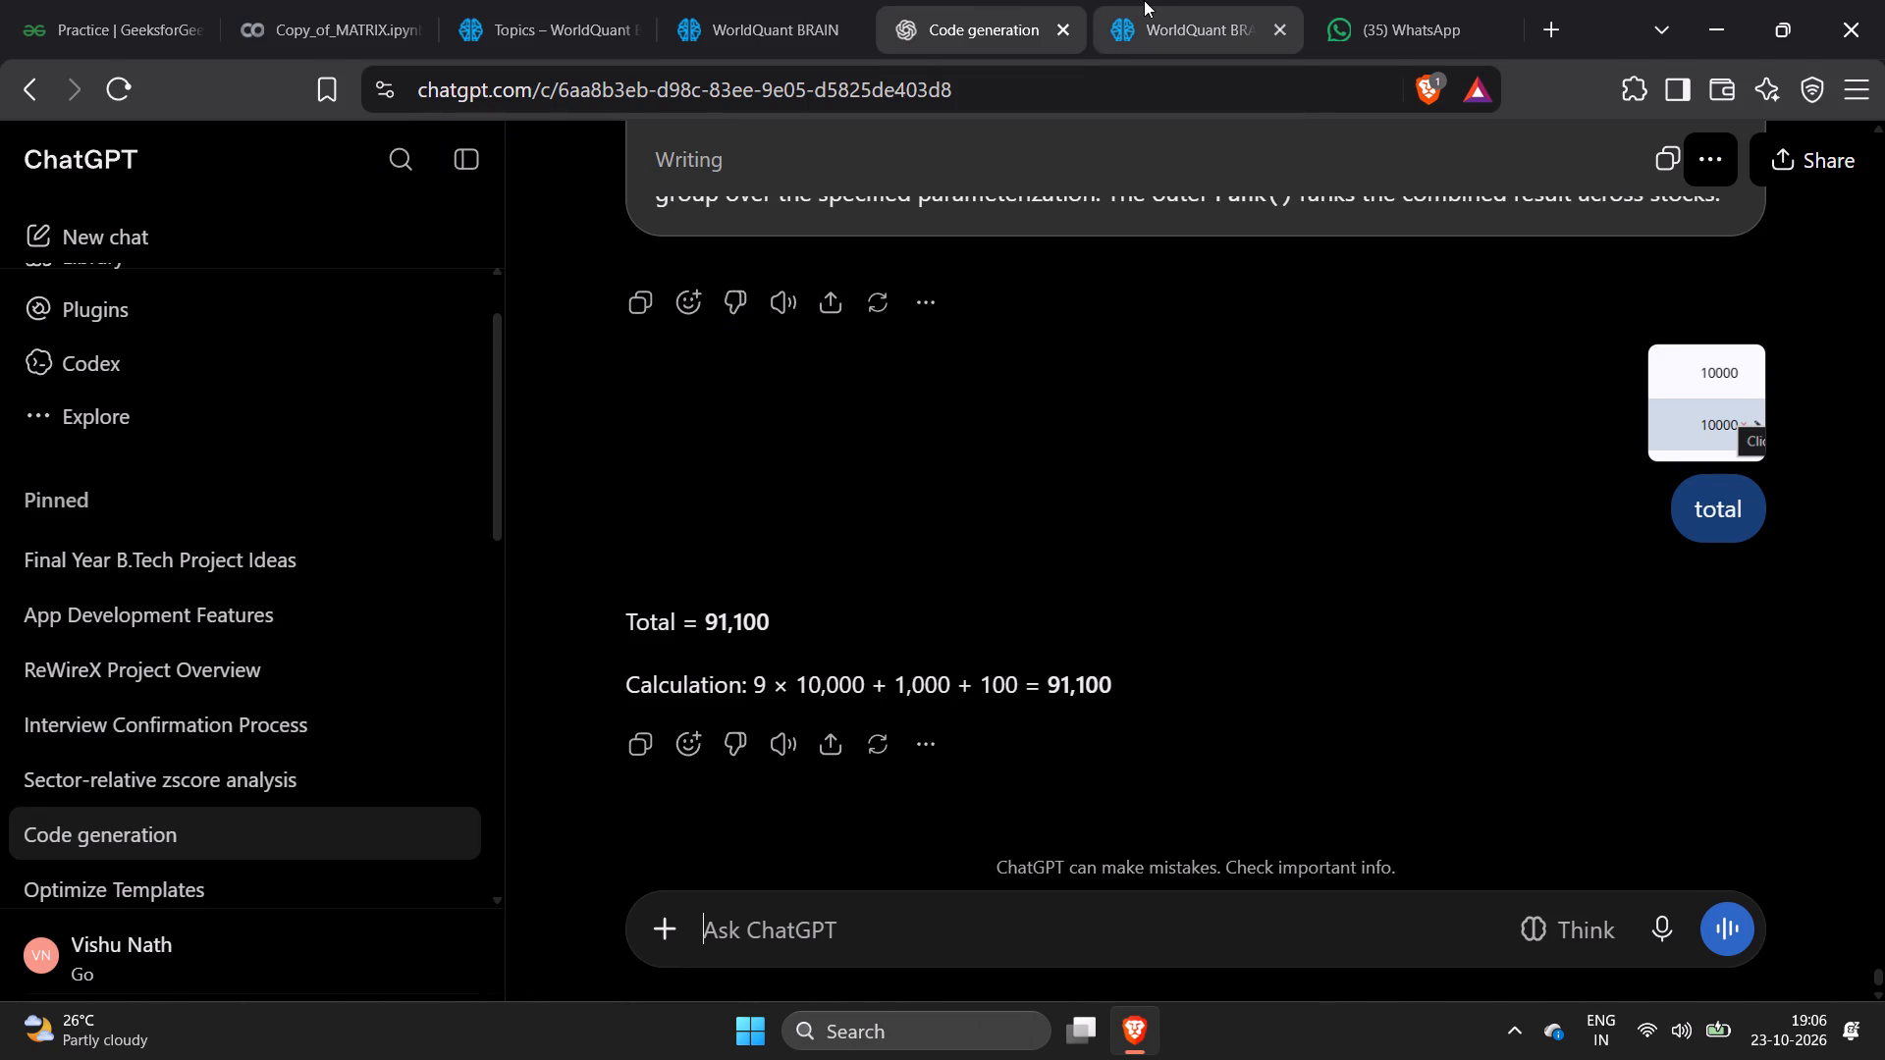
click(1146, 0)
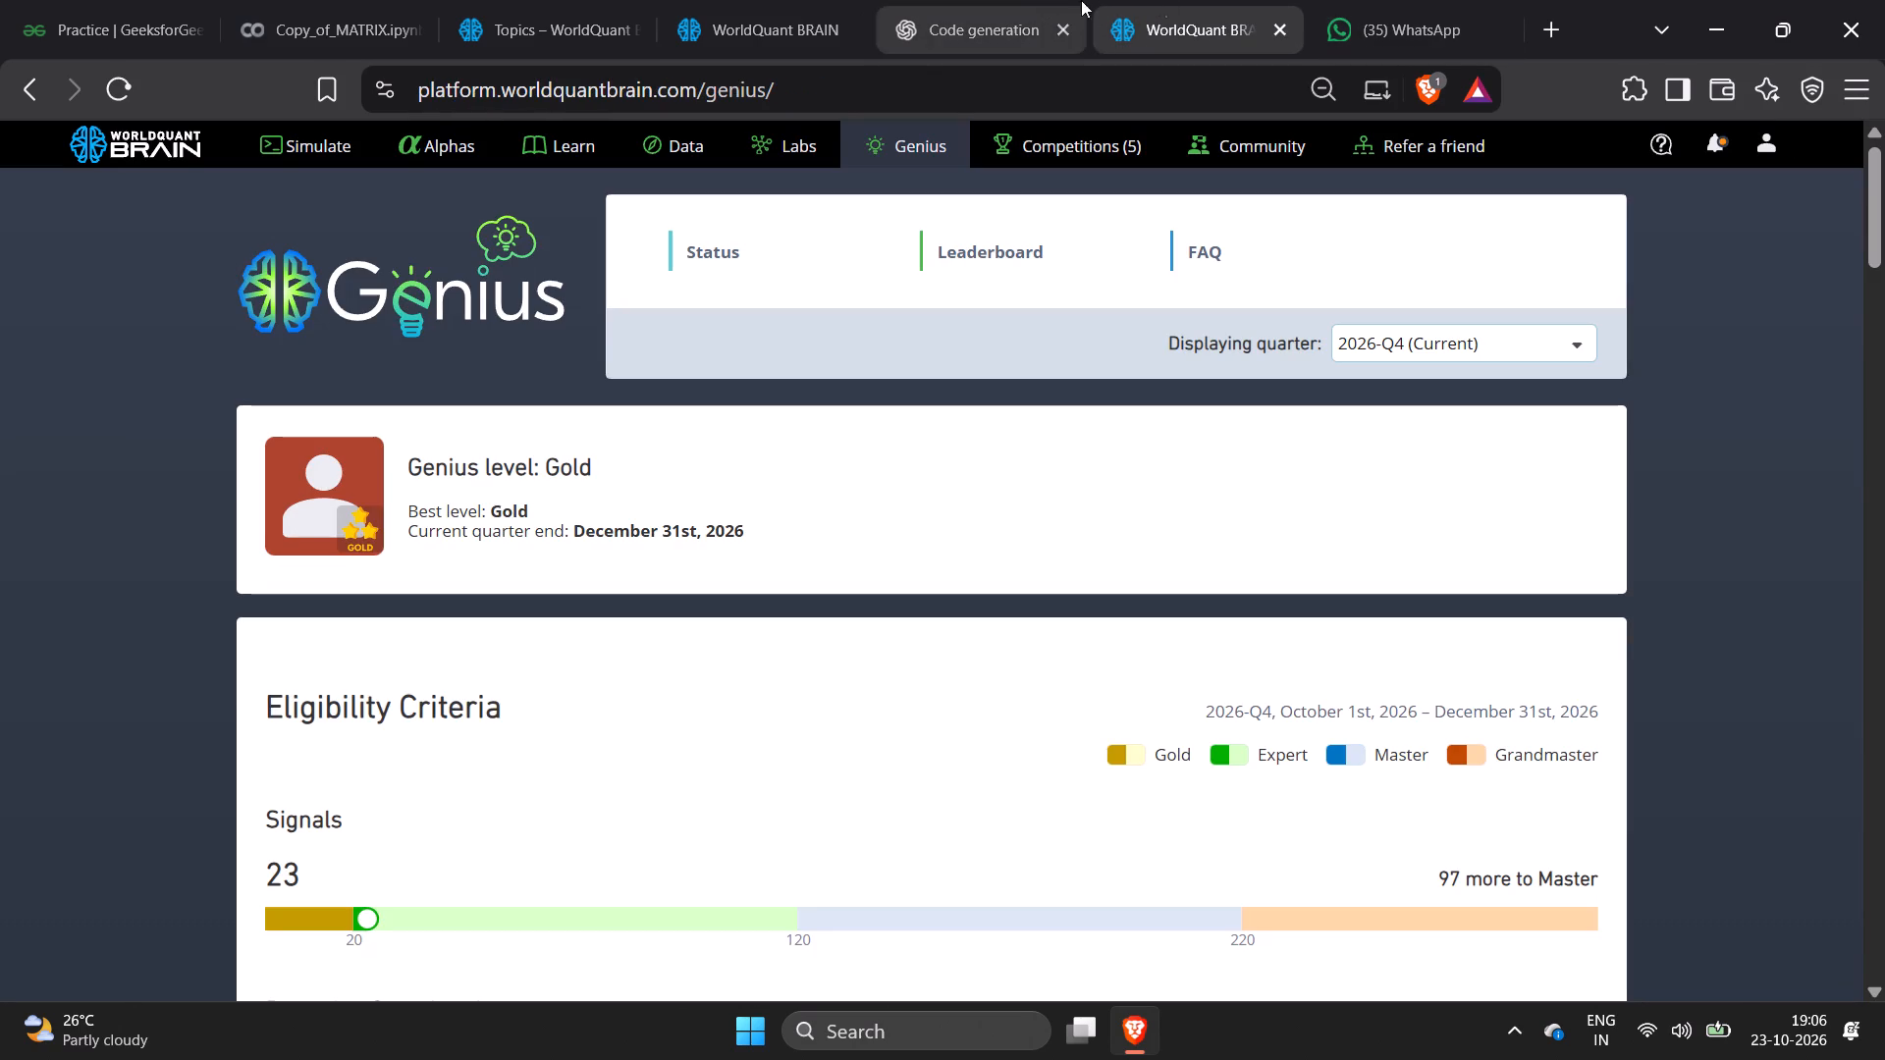
Search Windows for "kuro" and launch the match.
click(844, 1030)
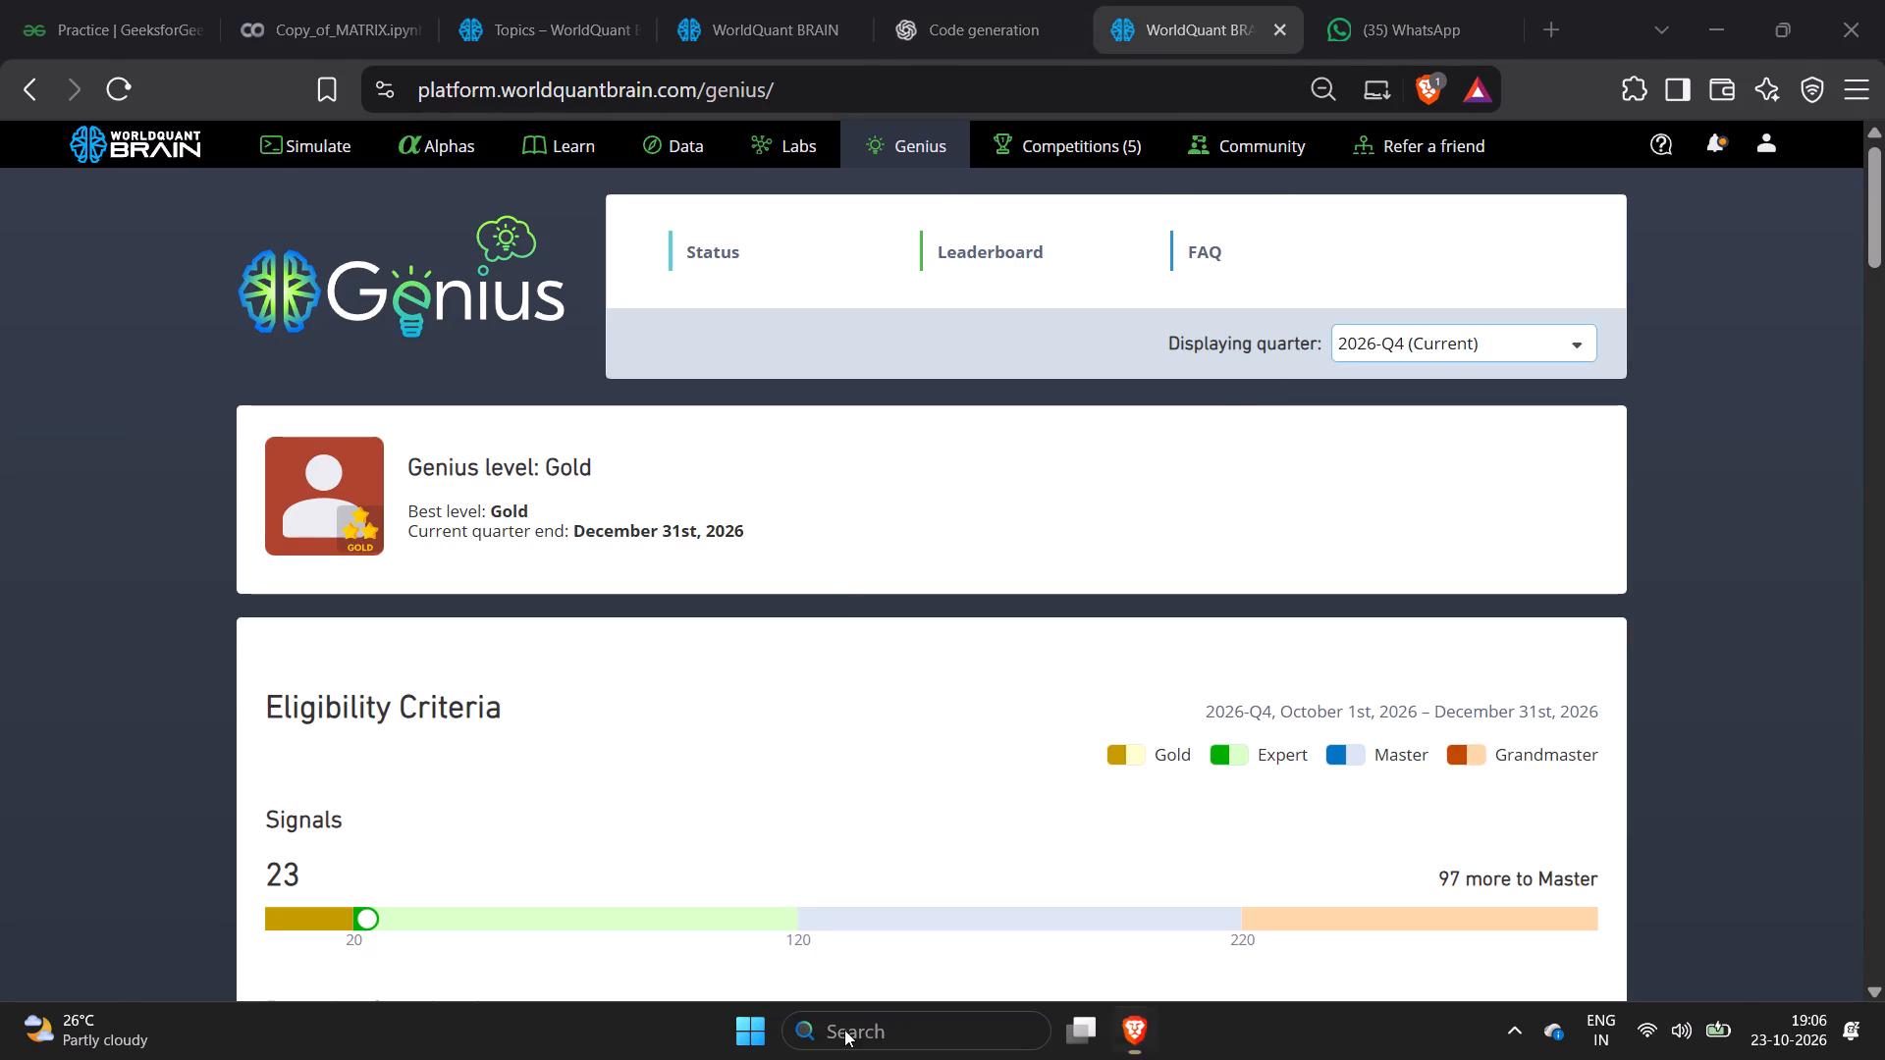
text(kuro)
key(Return)
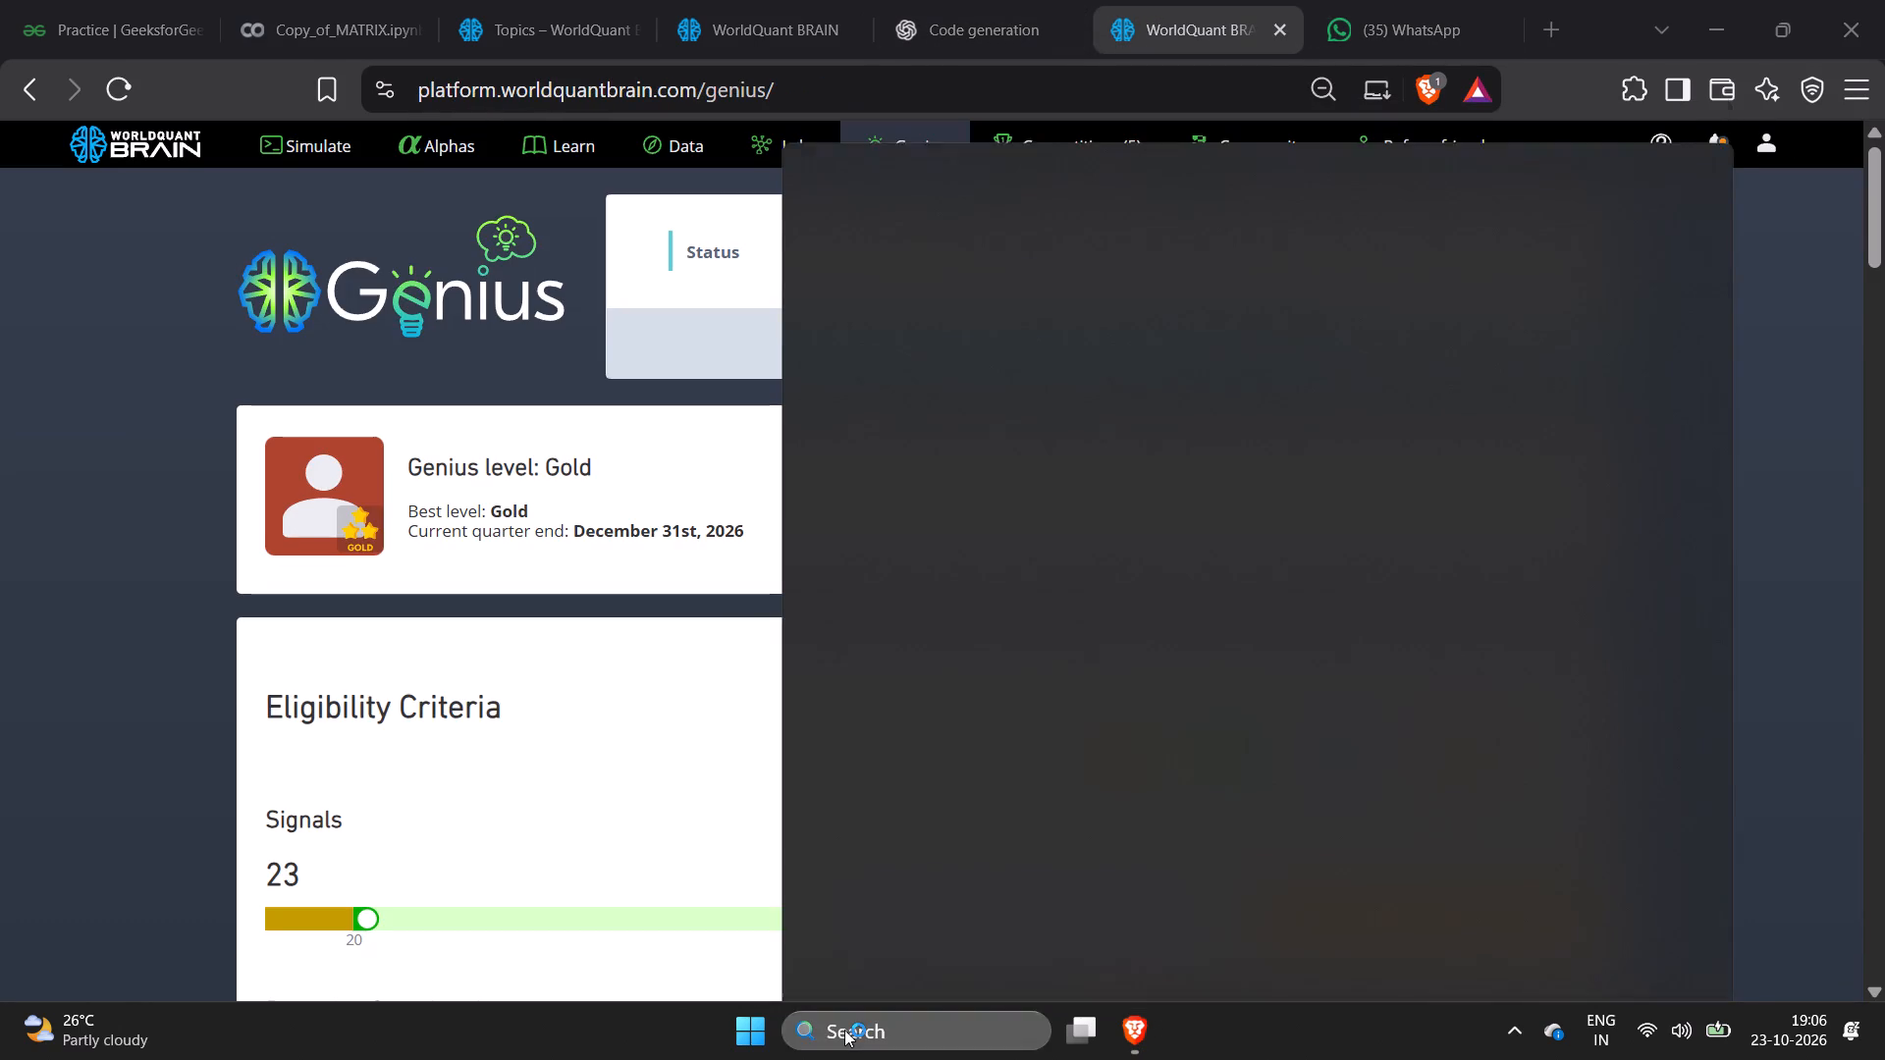
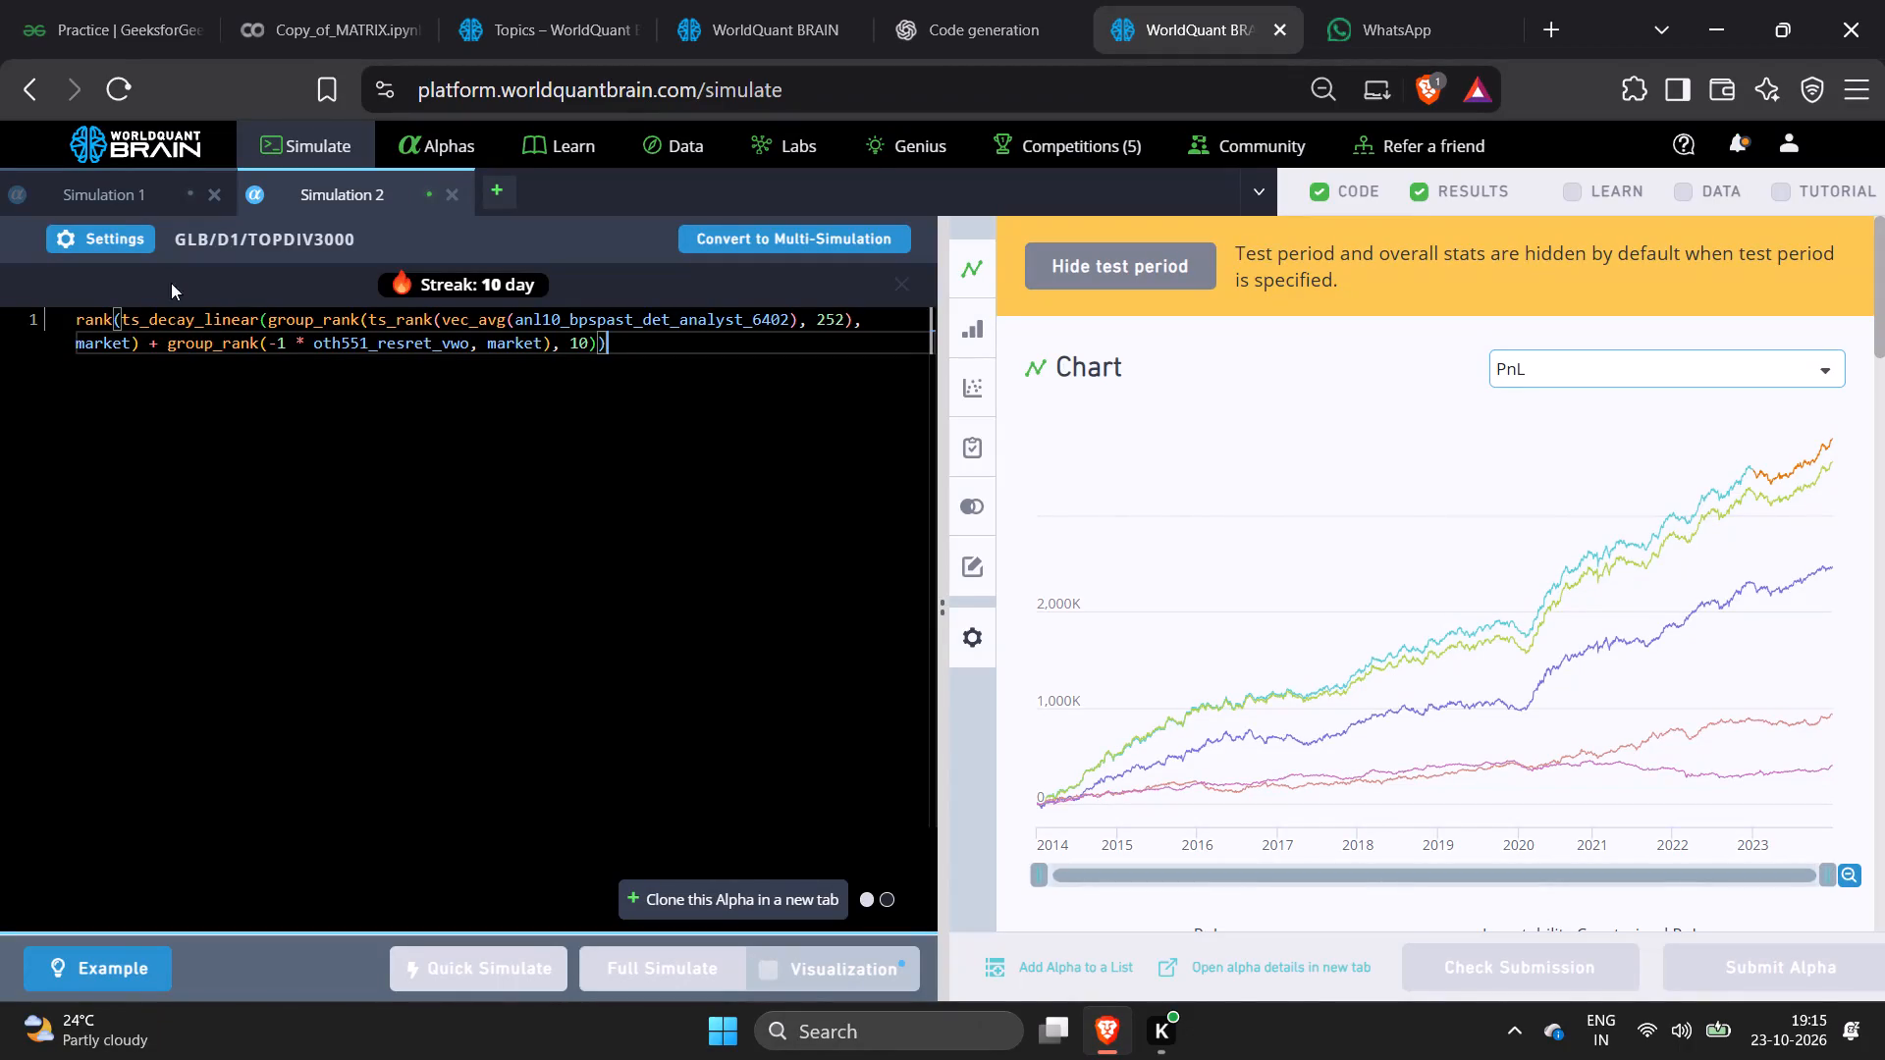
Negate the rank expression in Simulation 2 by putting a minus sign before it and run a full simulation.
click(71, 319)
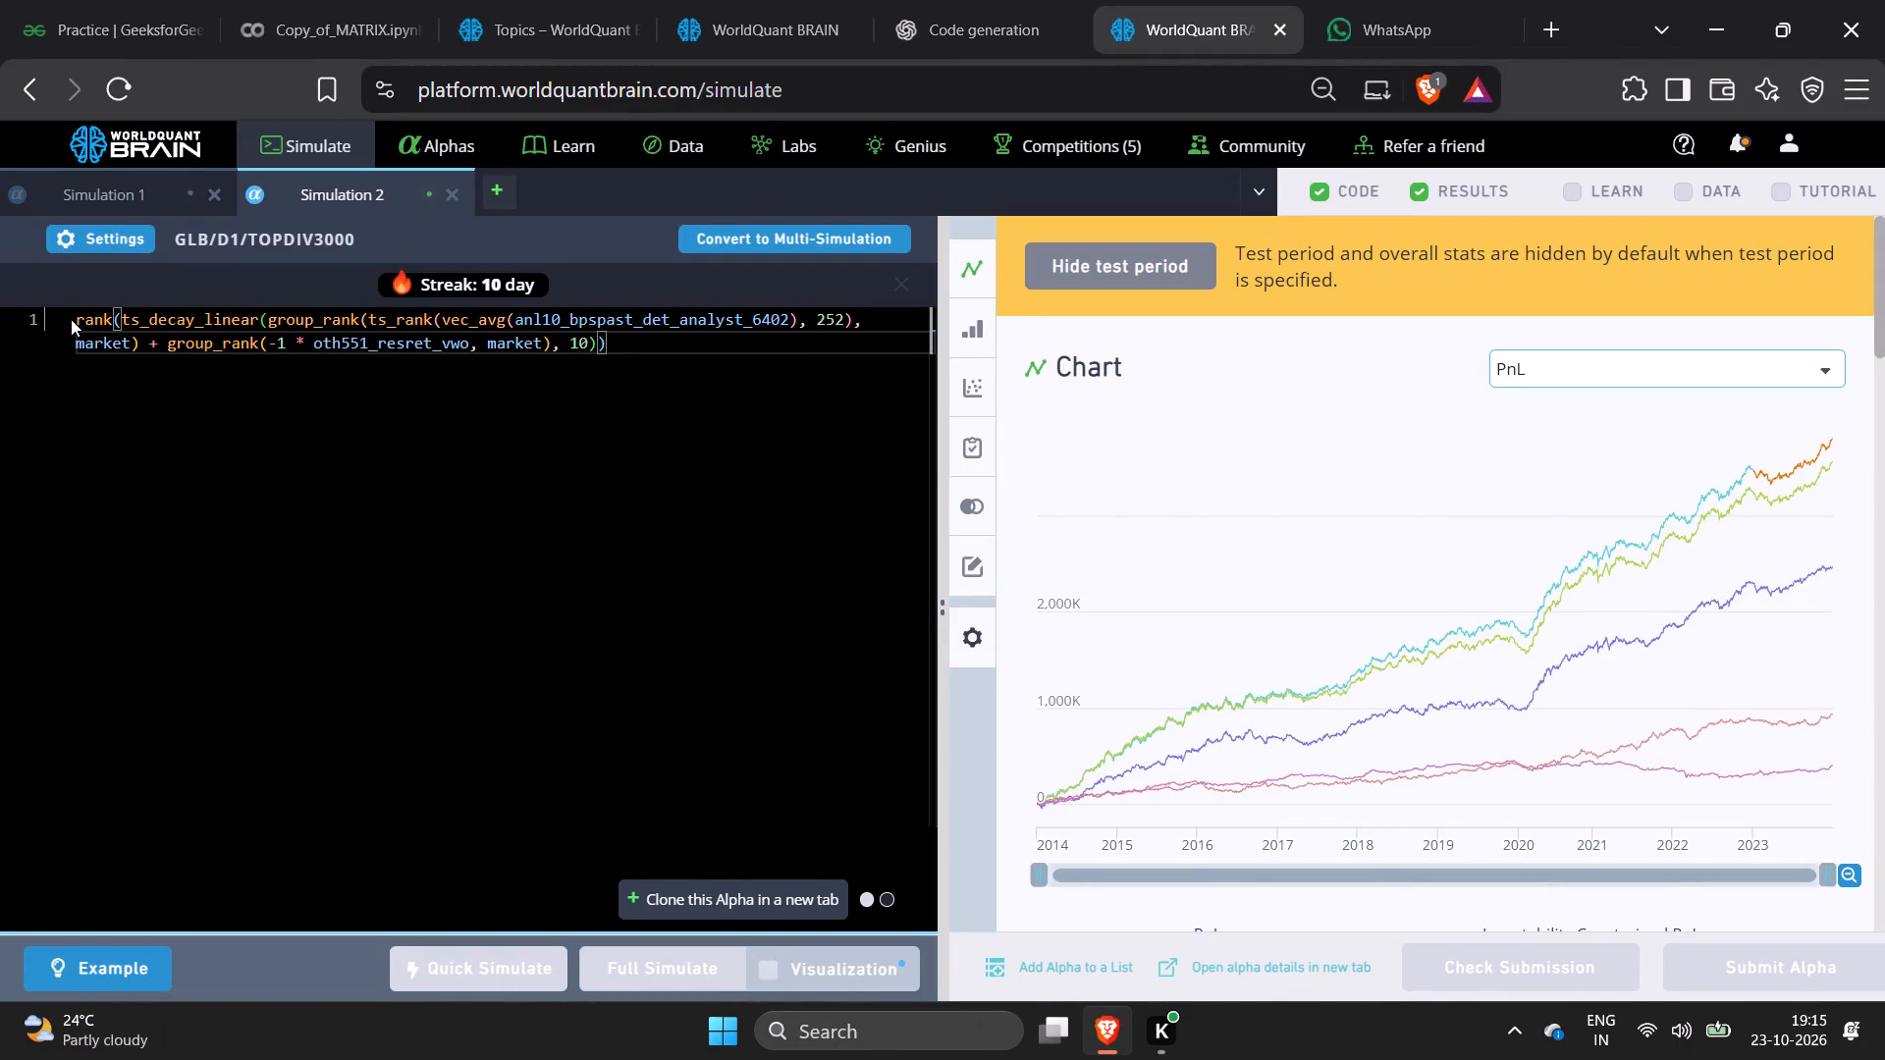
click(79, 317)
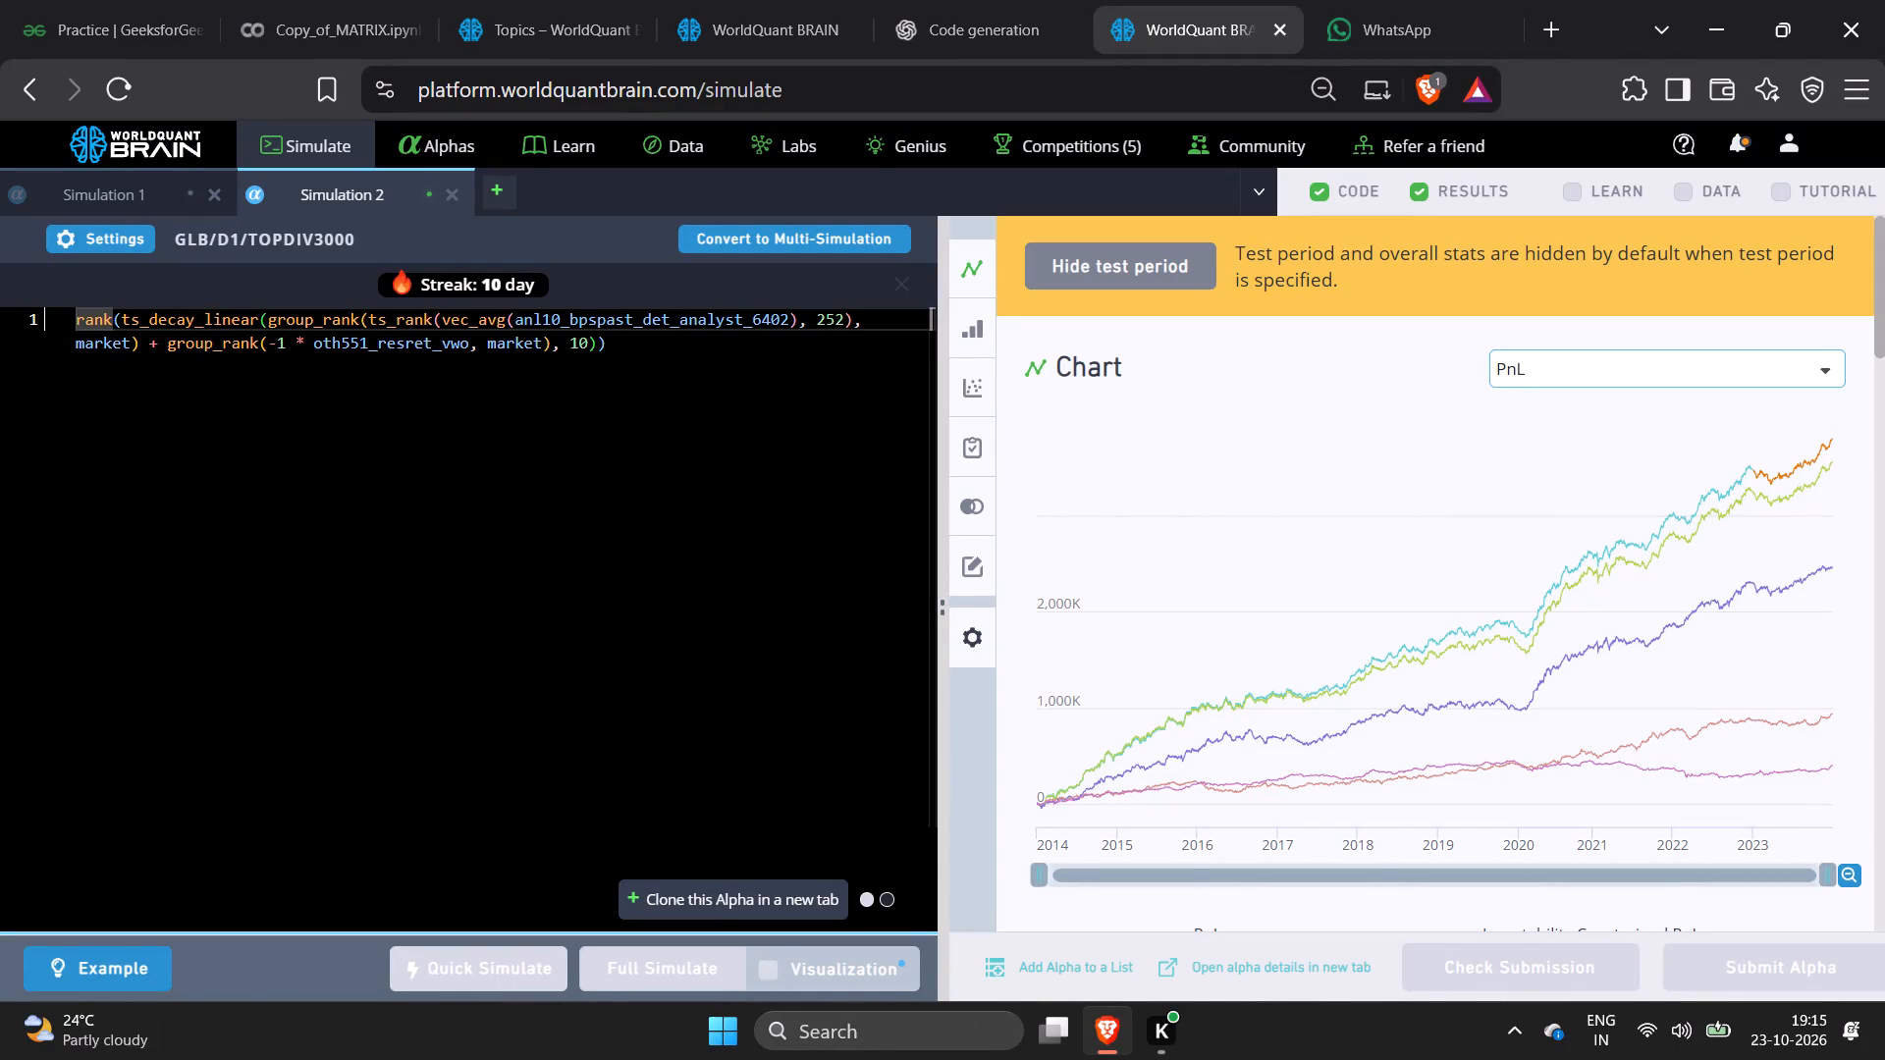
key(minus)
click(634, 963)
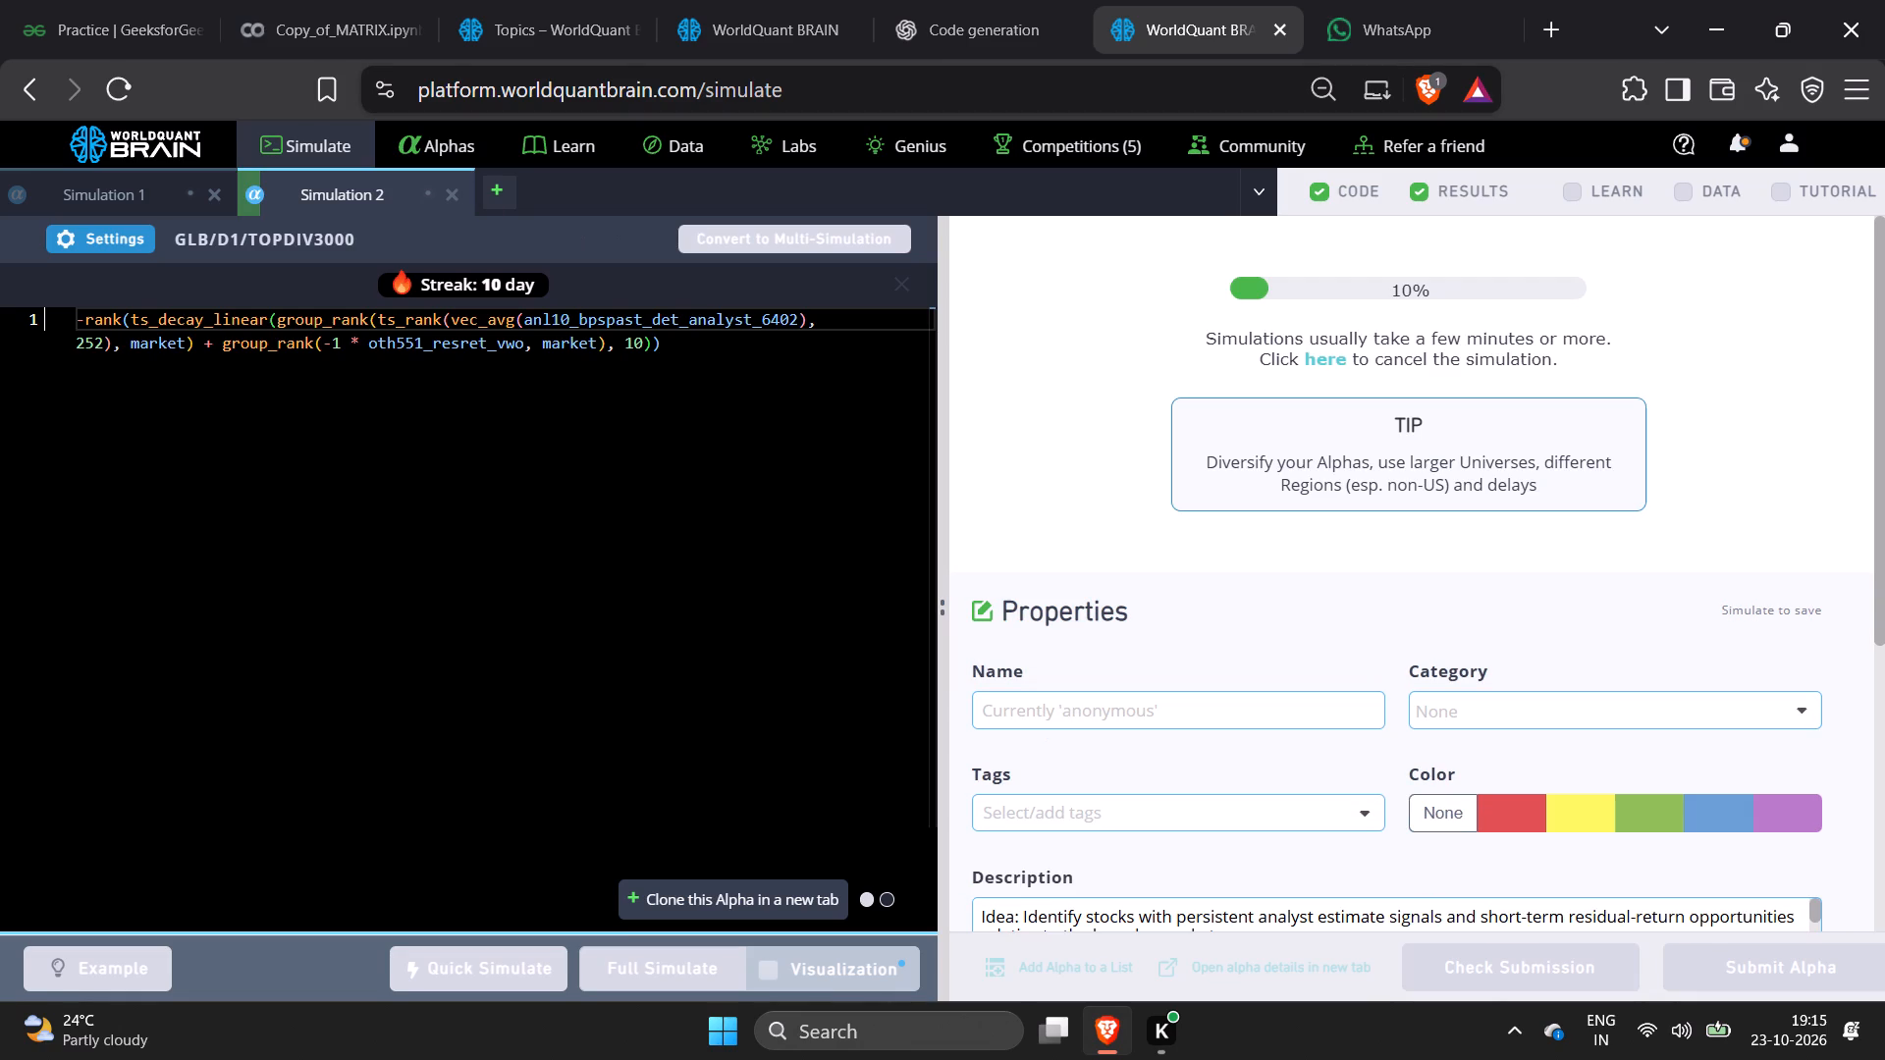
scroll(1502, 895, down, 1)
scroll(1502, 895, up, 3)
Open the Genius page and set the displayed quarter to 2026-Q3.
click(1744, 142)
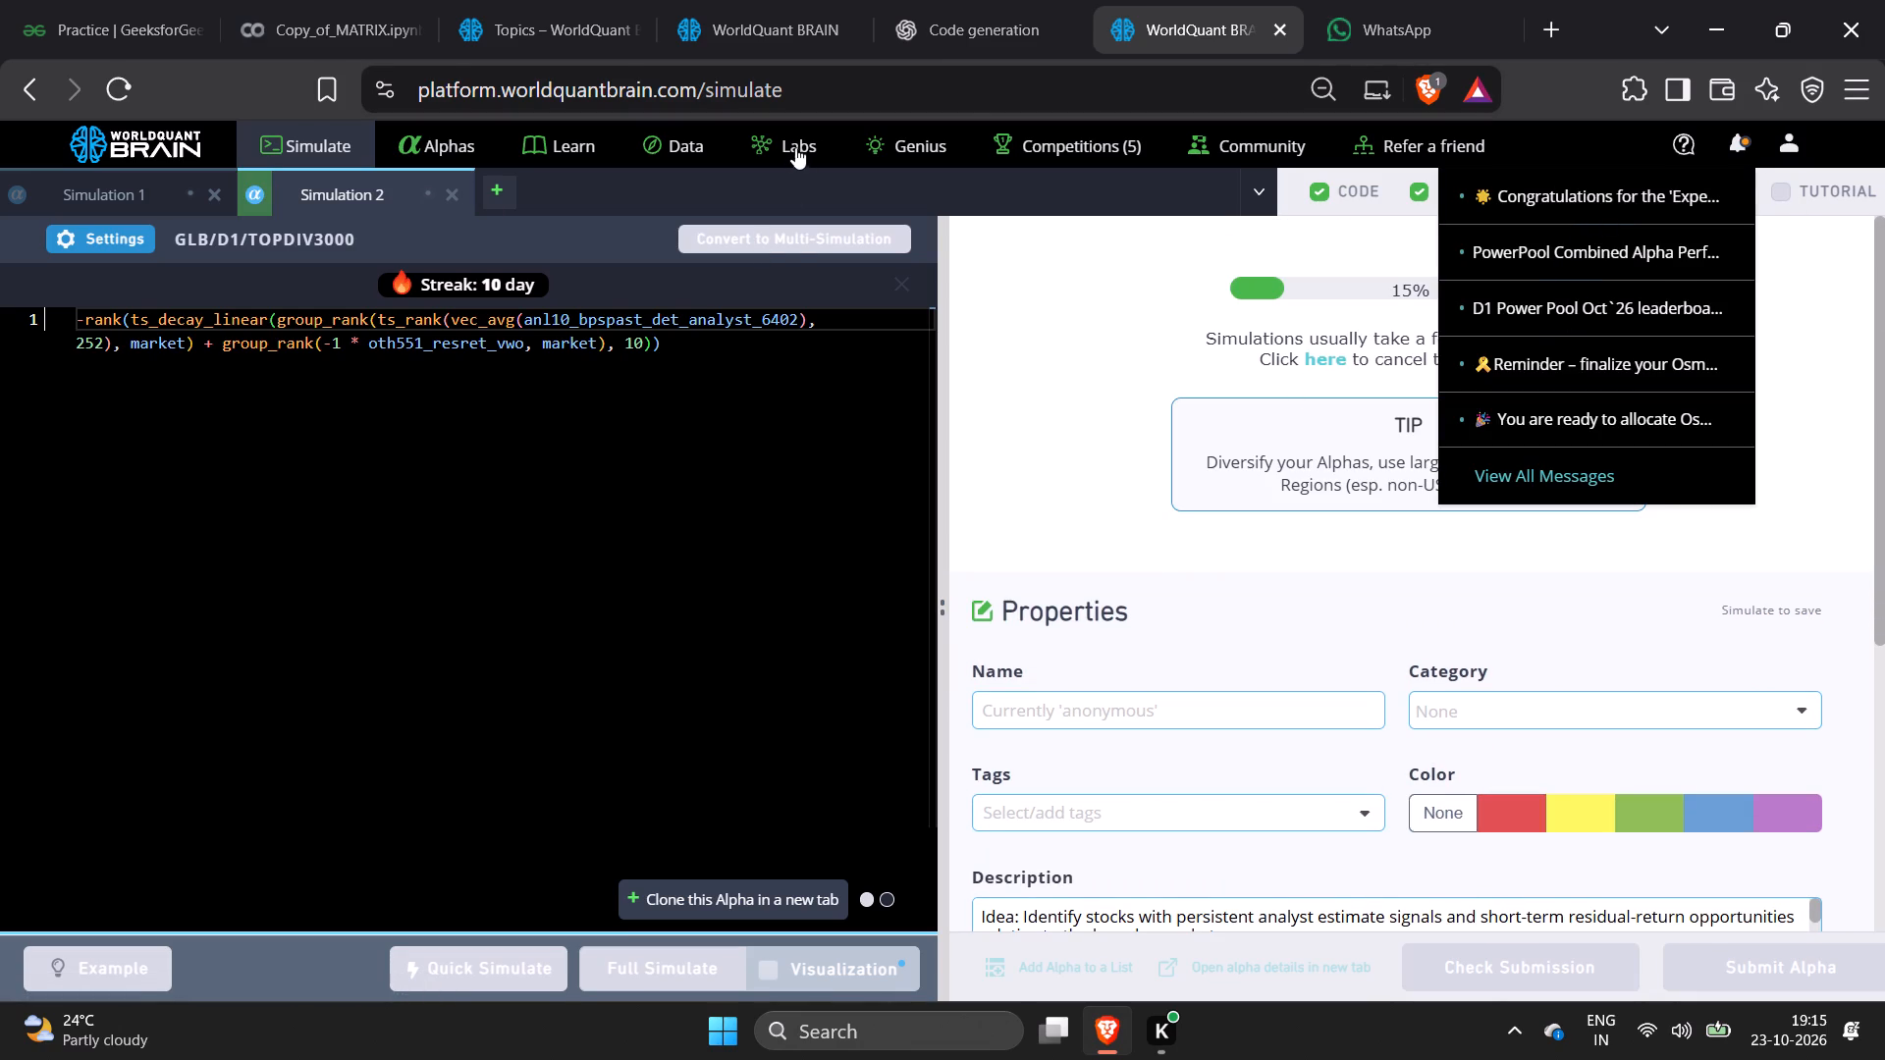
click(856, 148)
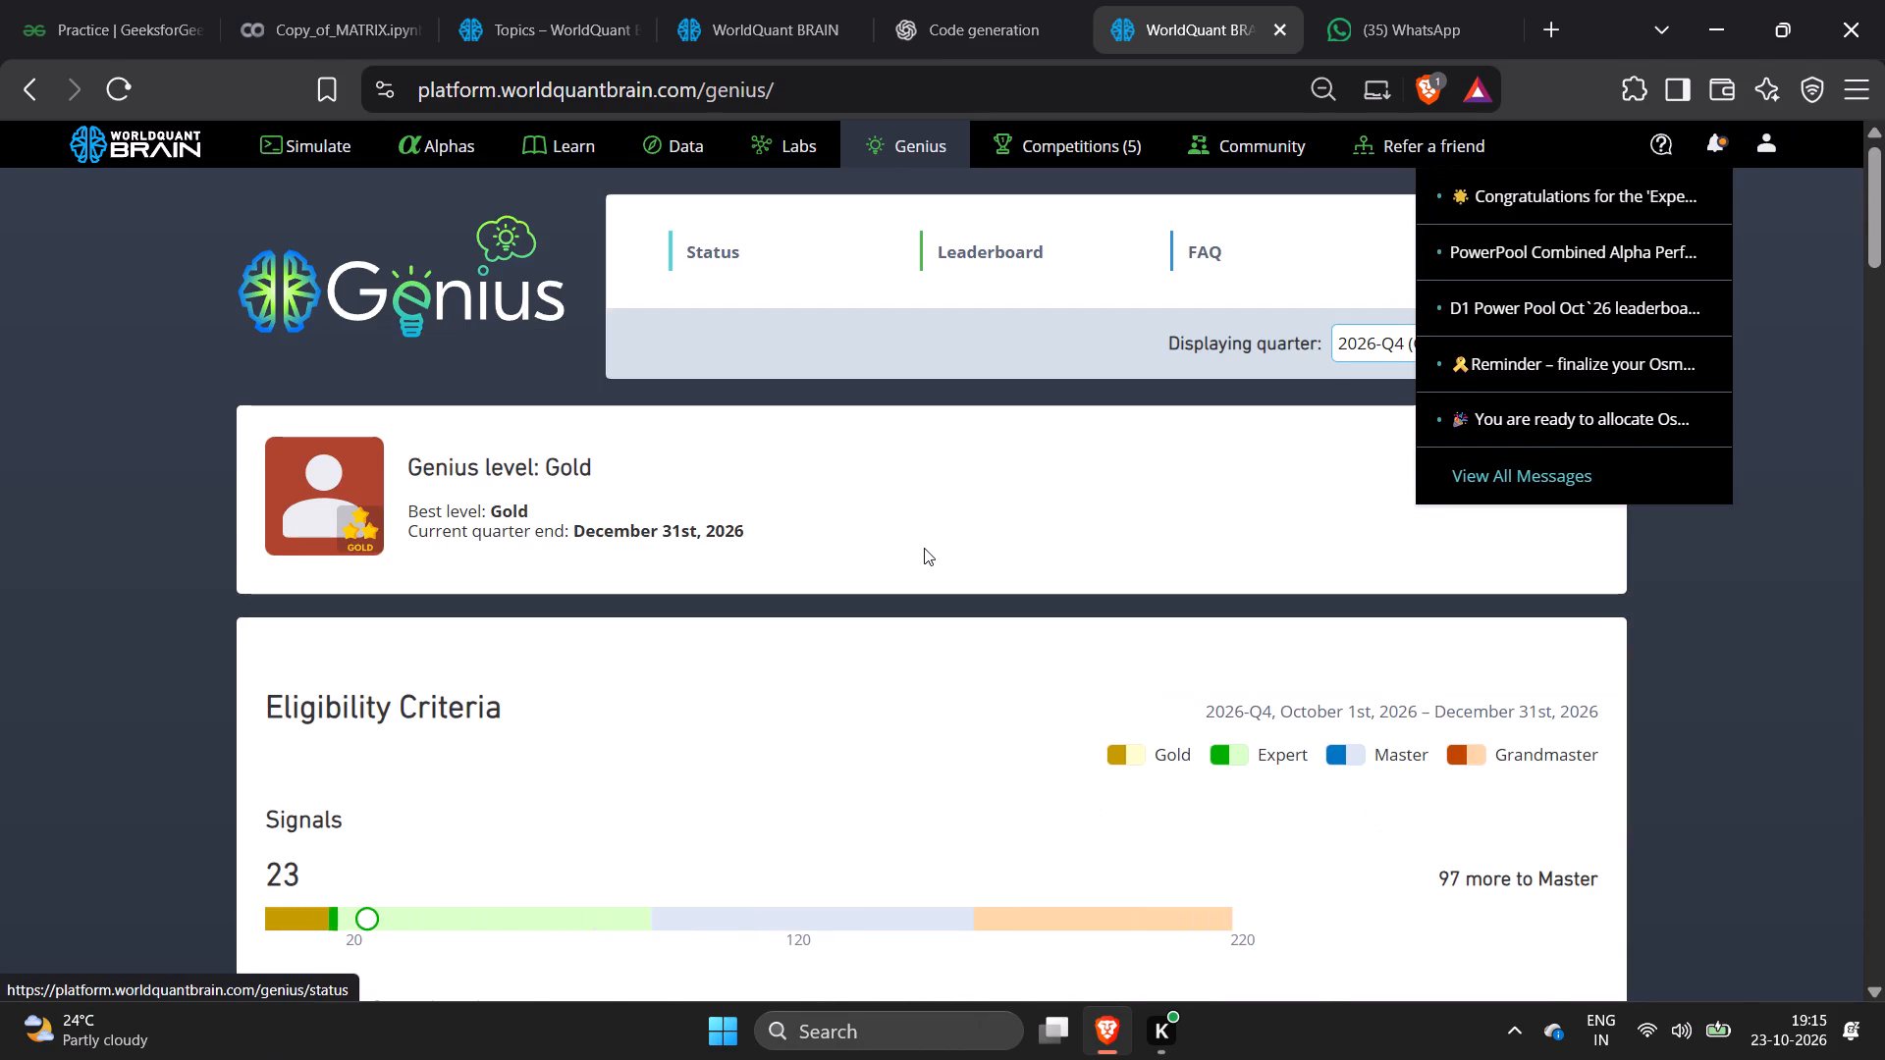
scroll(924, 548, down, 1)
click(1013, 444)
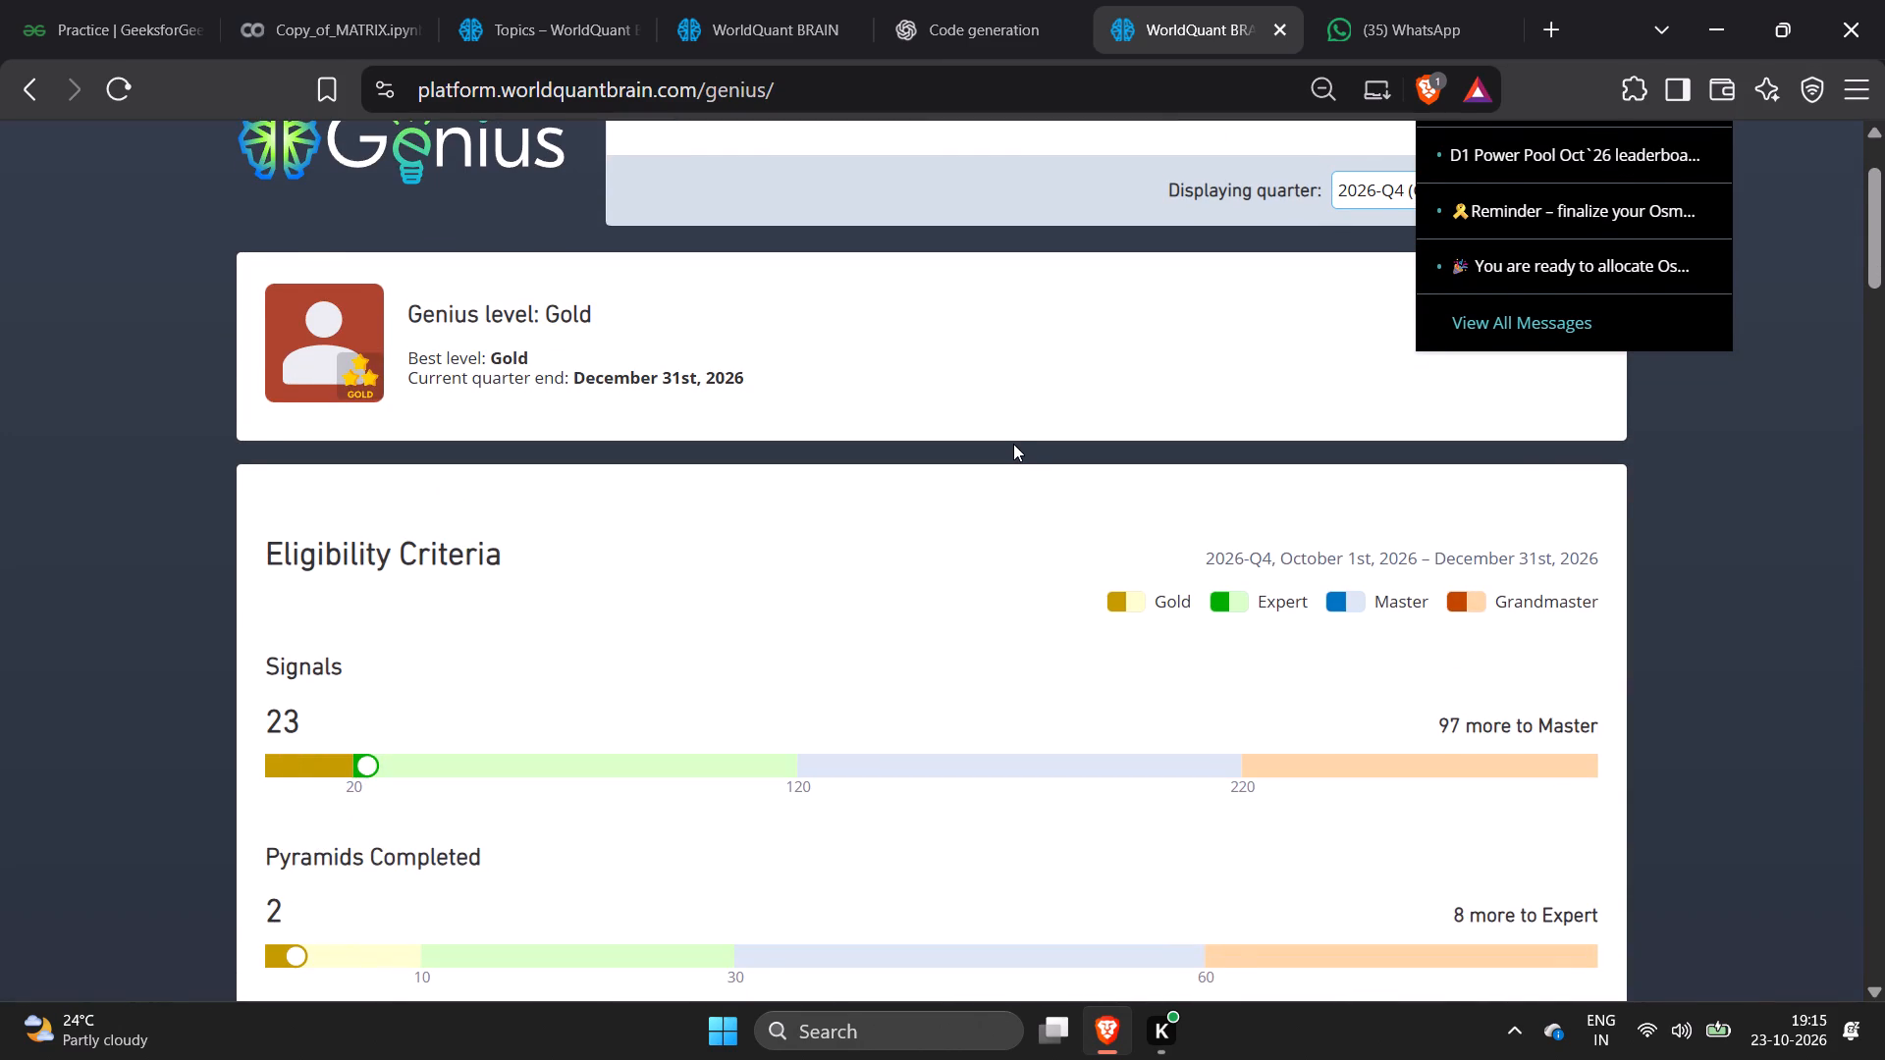
scroll(1013, 444, up, 2)
click(1356, 343)
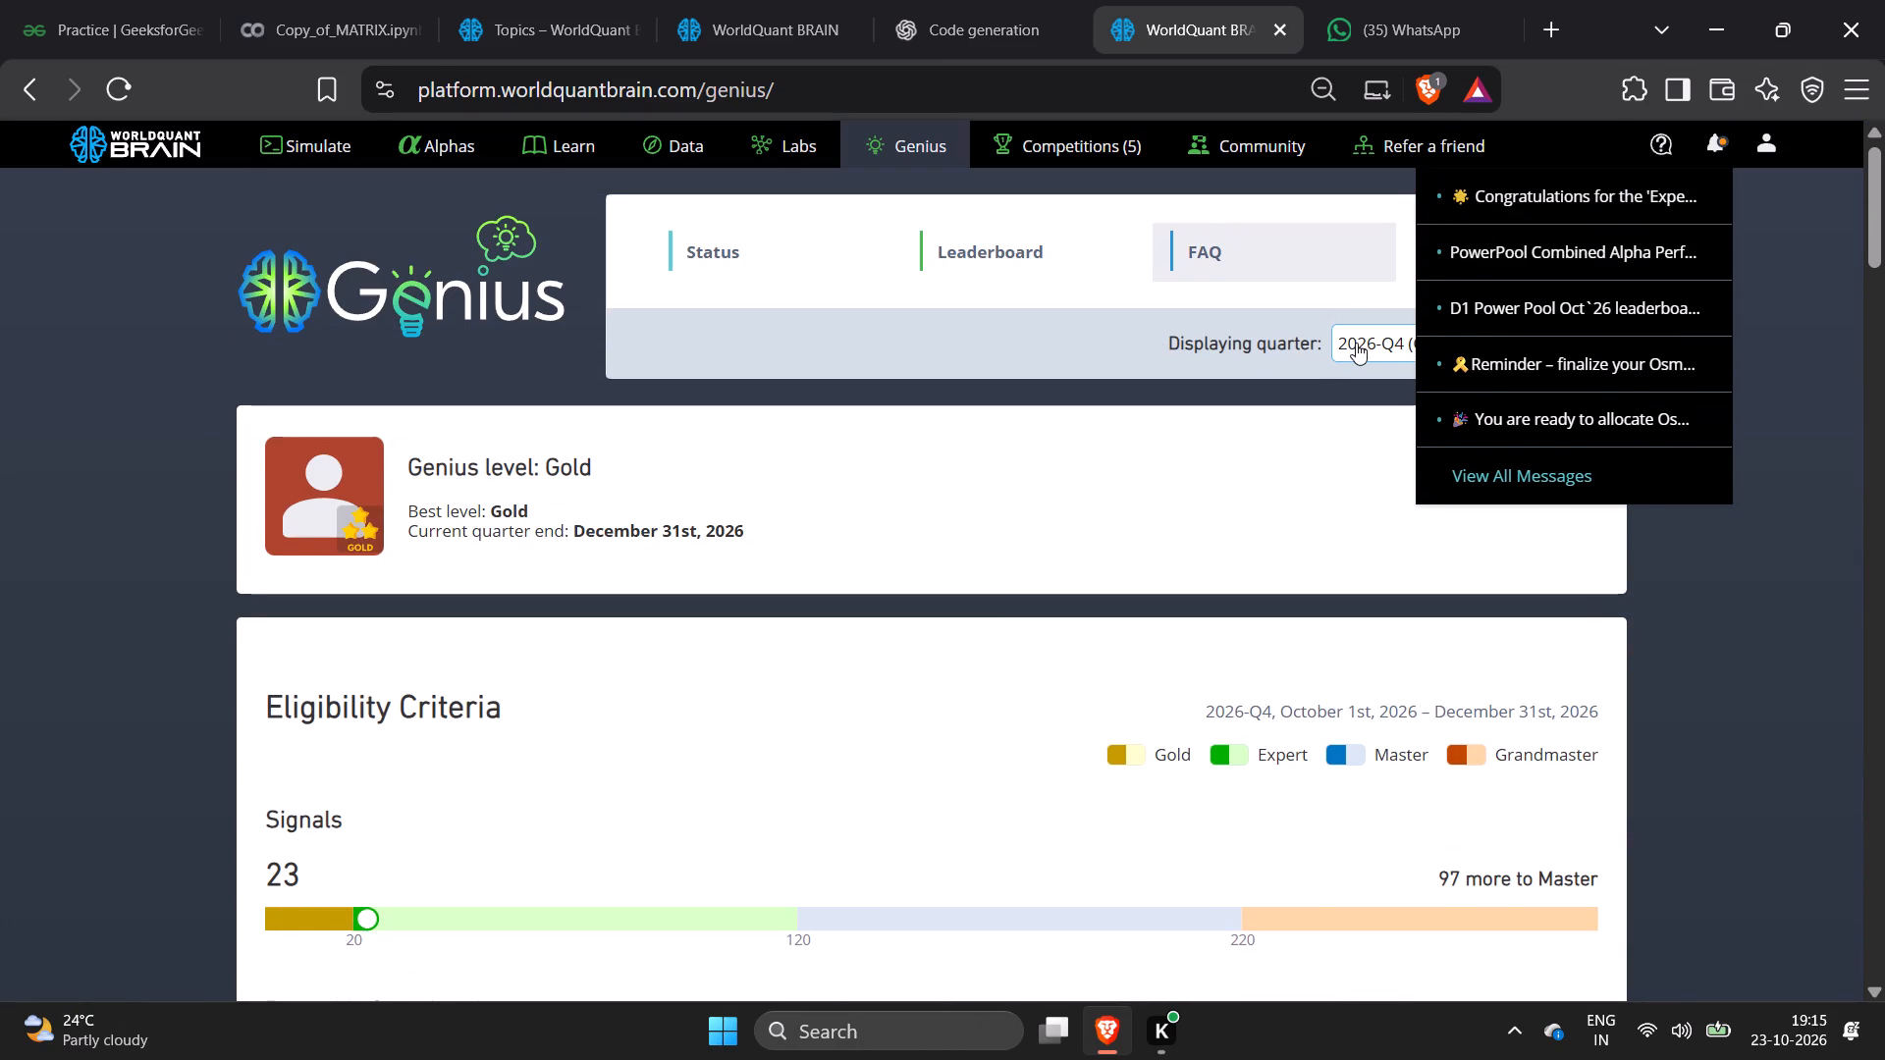
click(1380, 443)
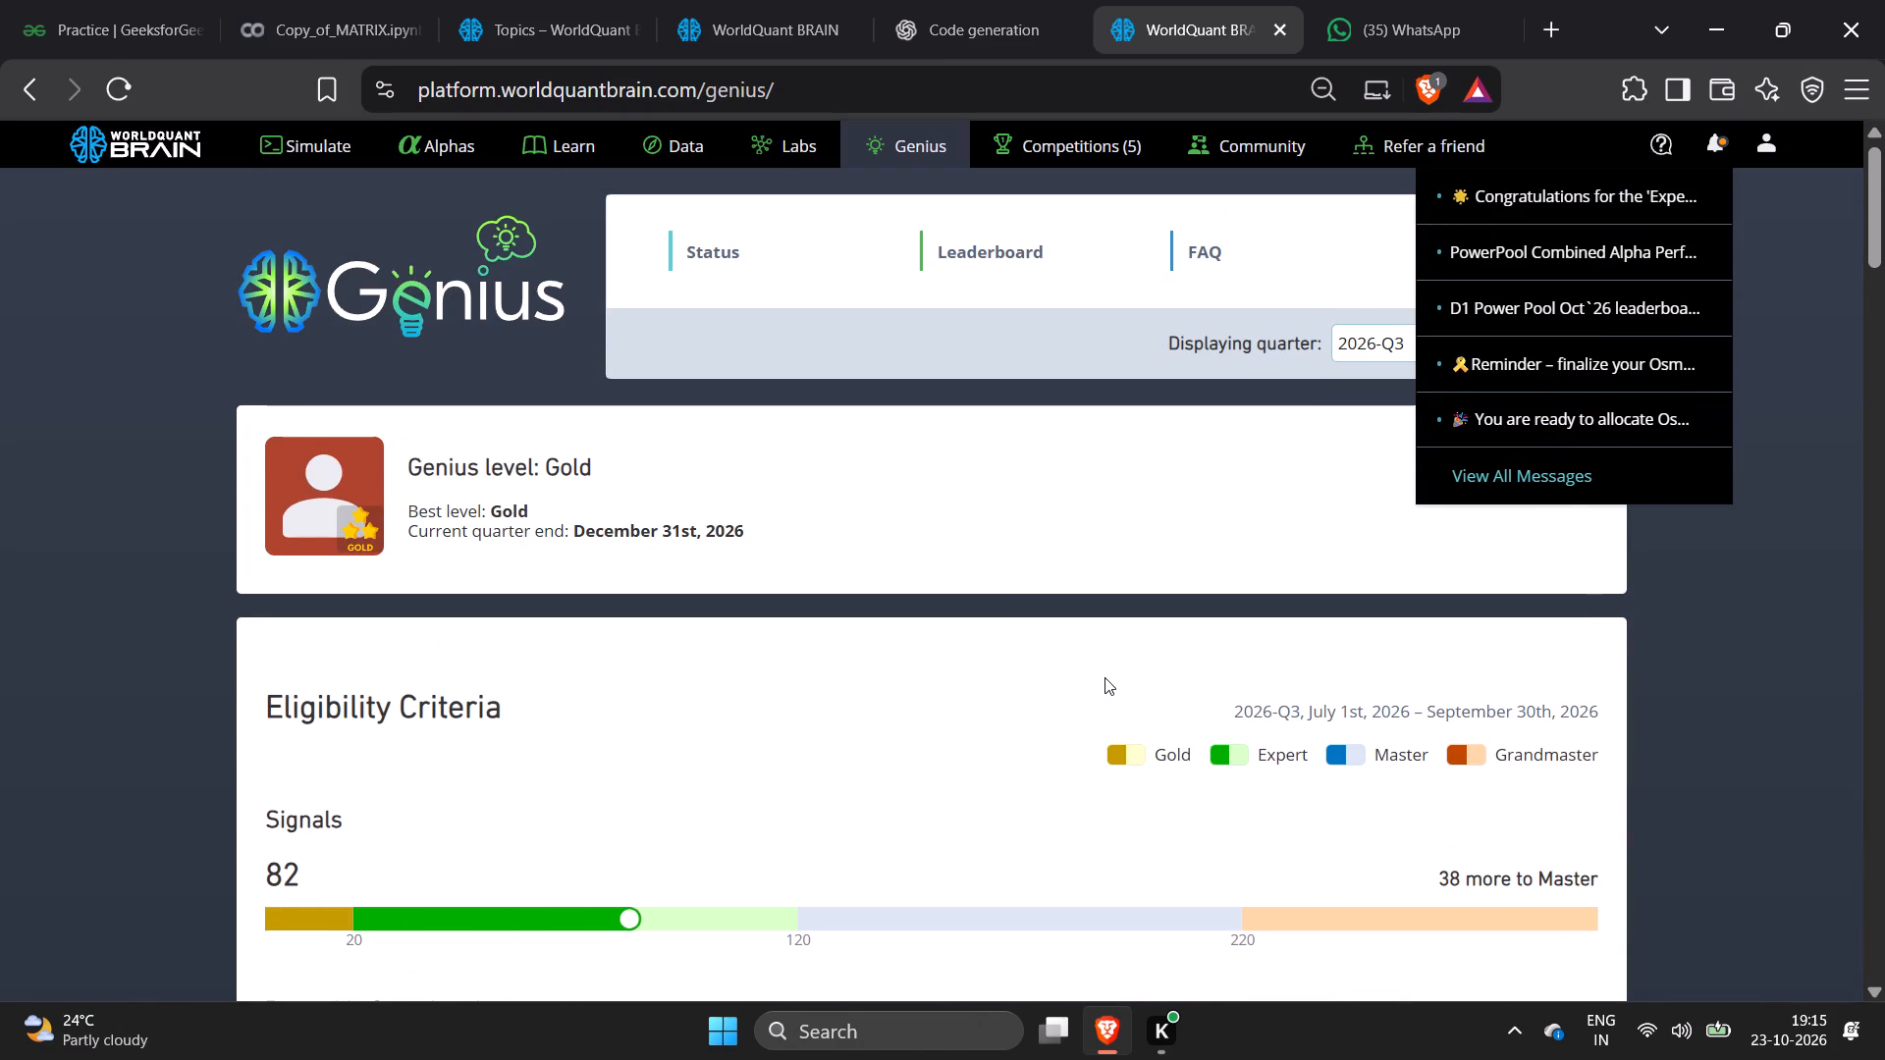
Examine the 2026-Q3 Genius criteria, pyramid tables and the Osmosis Allocation points and alpha counts per scope.
scroll(1104, 677, down, 6)
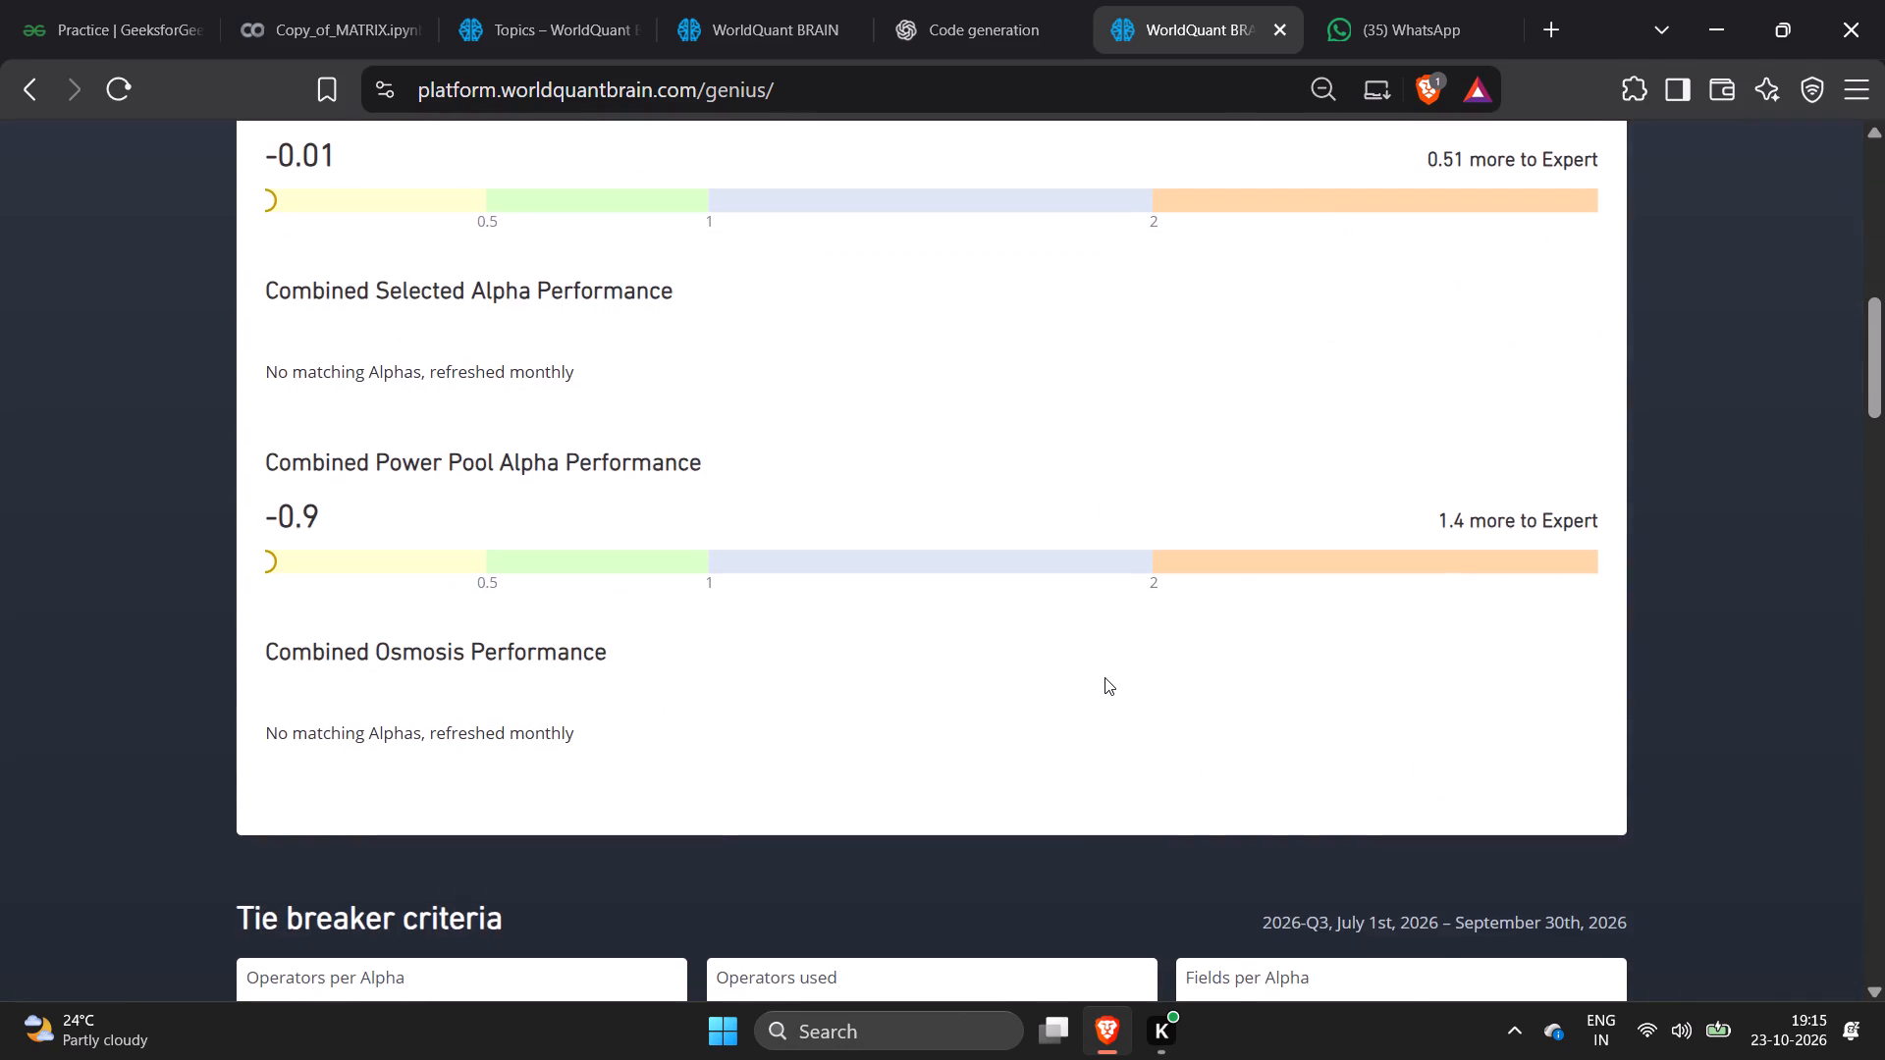
scroll(1104, 677, down, 3)
scroll(1104, 677, up, 2)
scroll(1104, 677, down, 1)
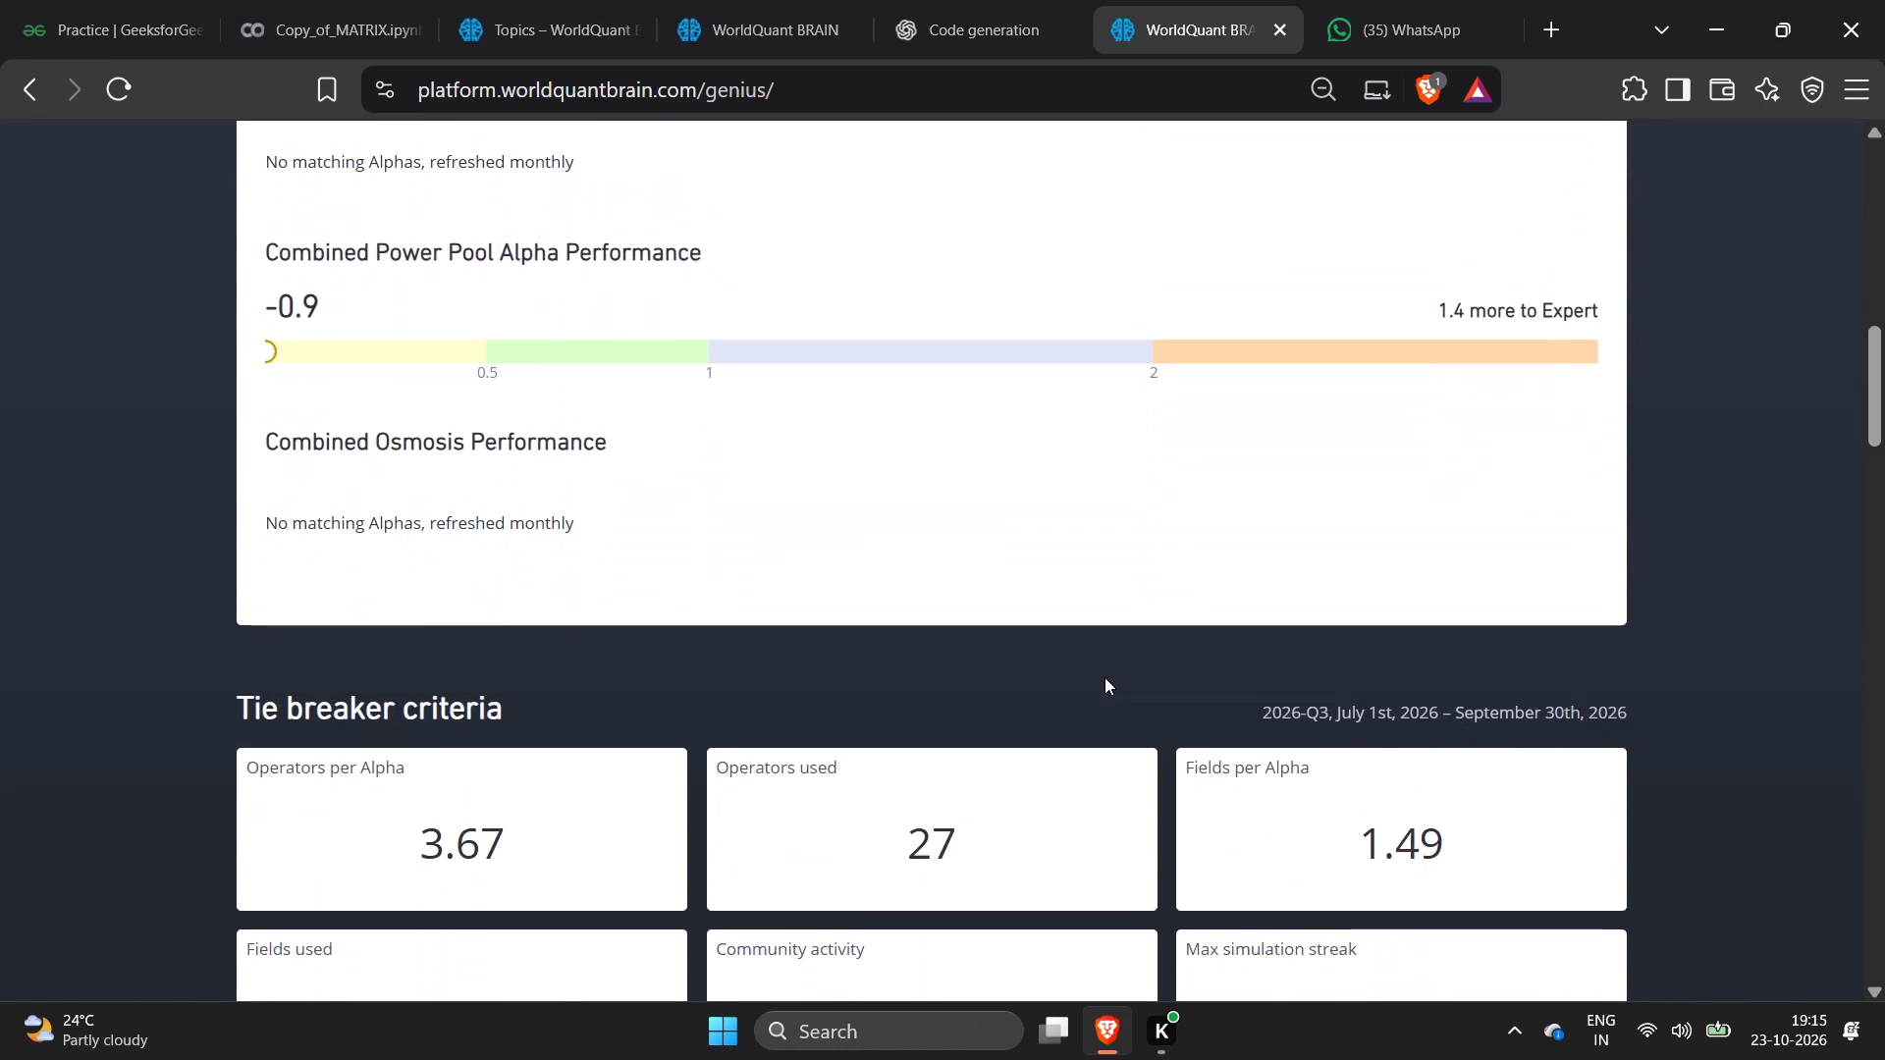
scroll(1104, 677, down, 2)
scroll(965, 833, down, 3)
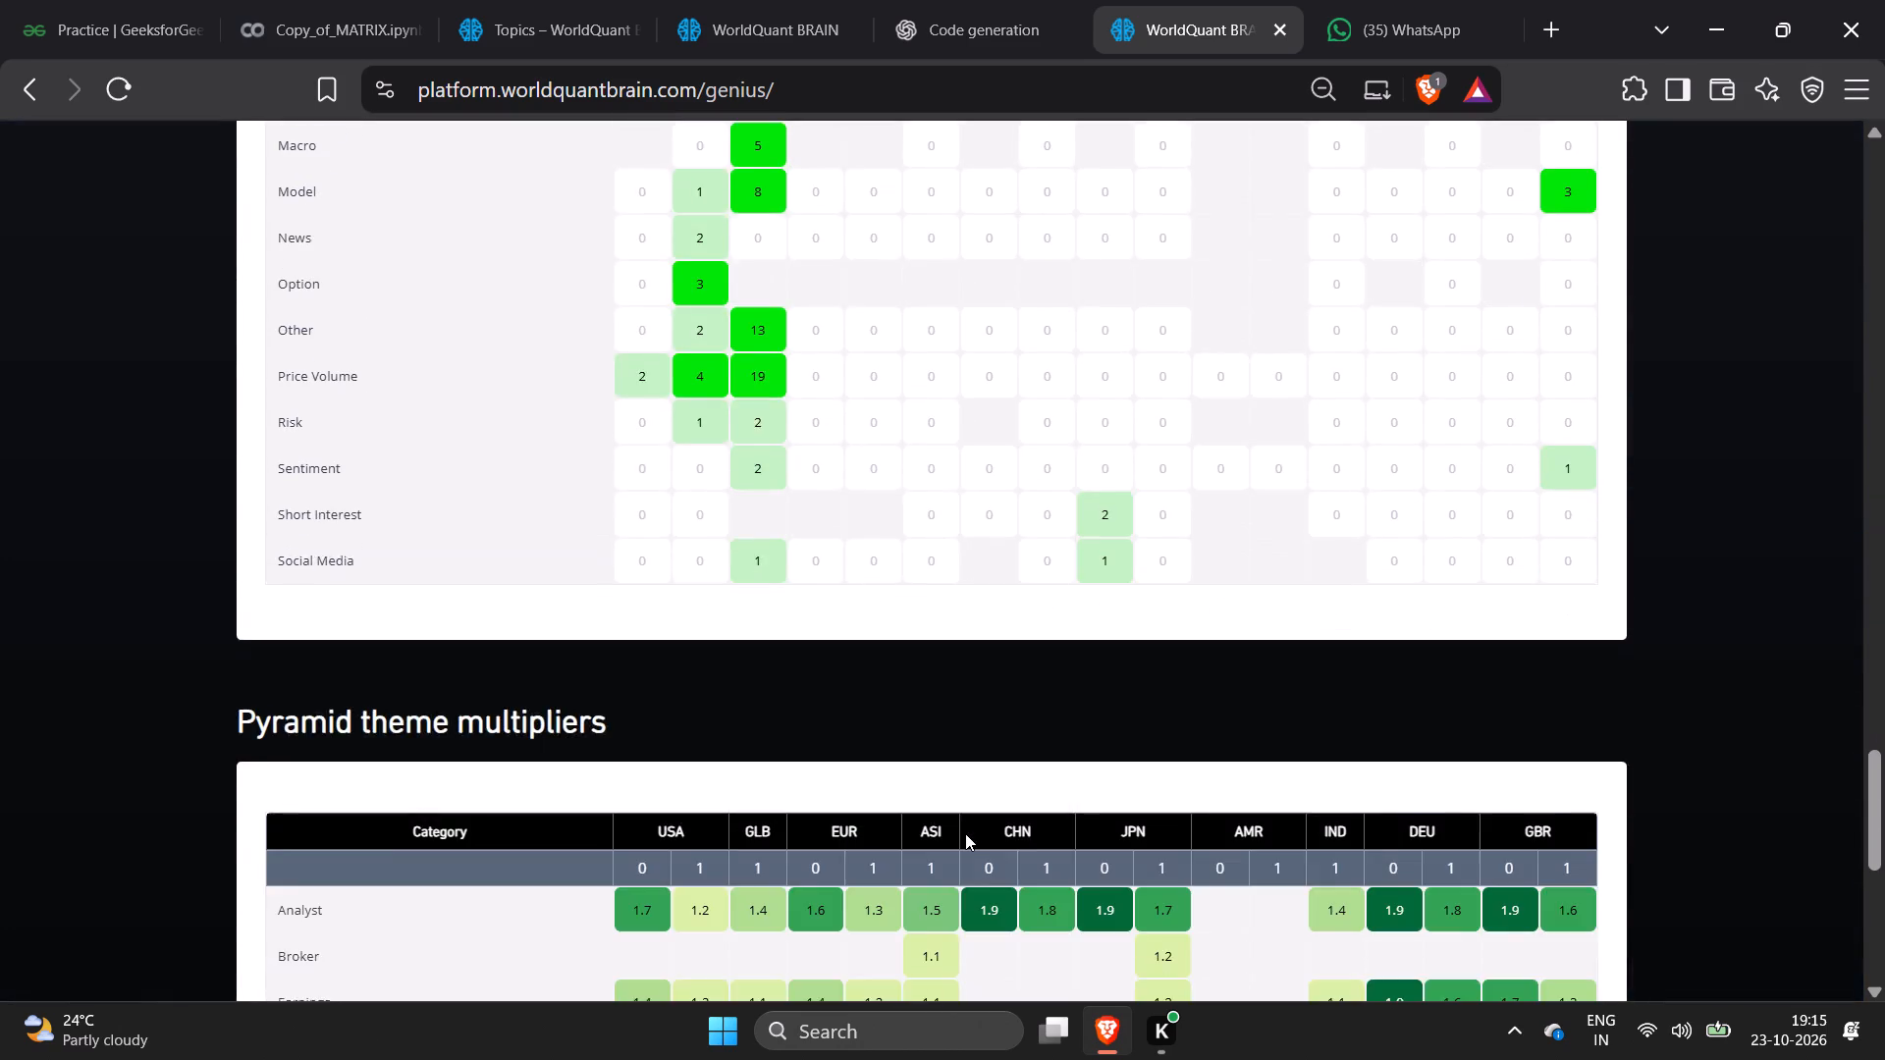
scroll(965, 833, down, 6)
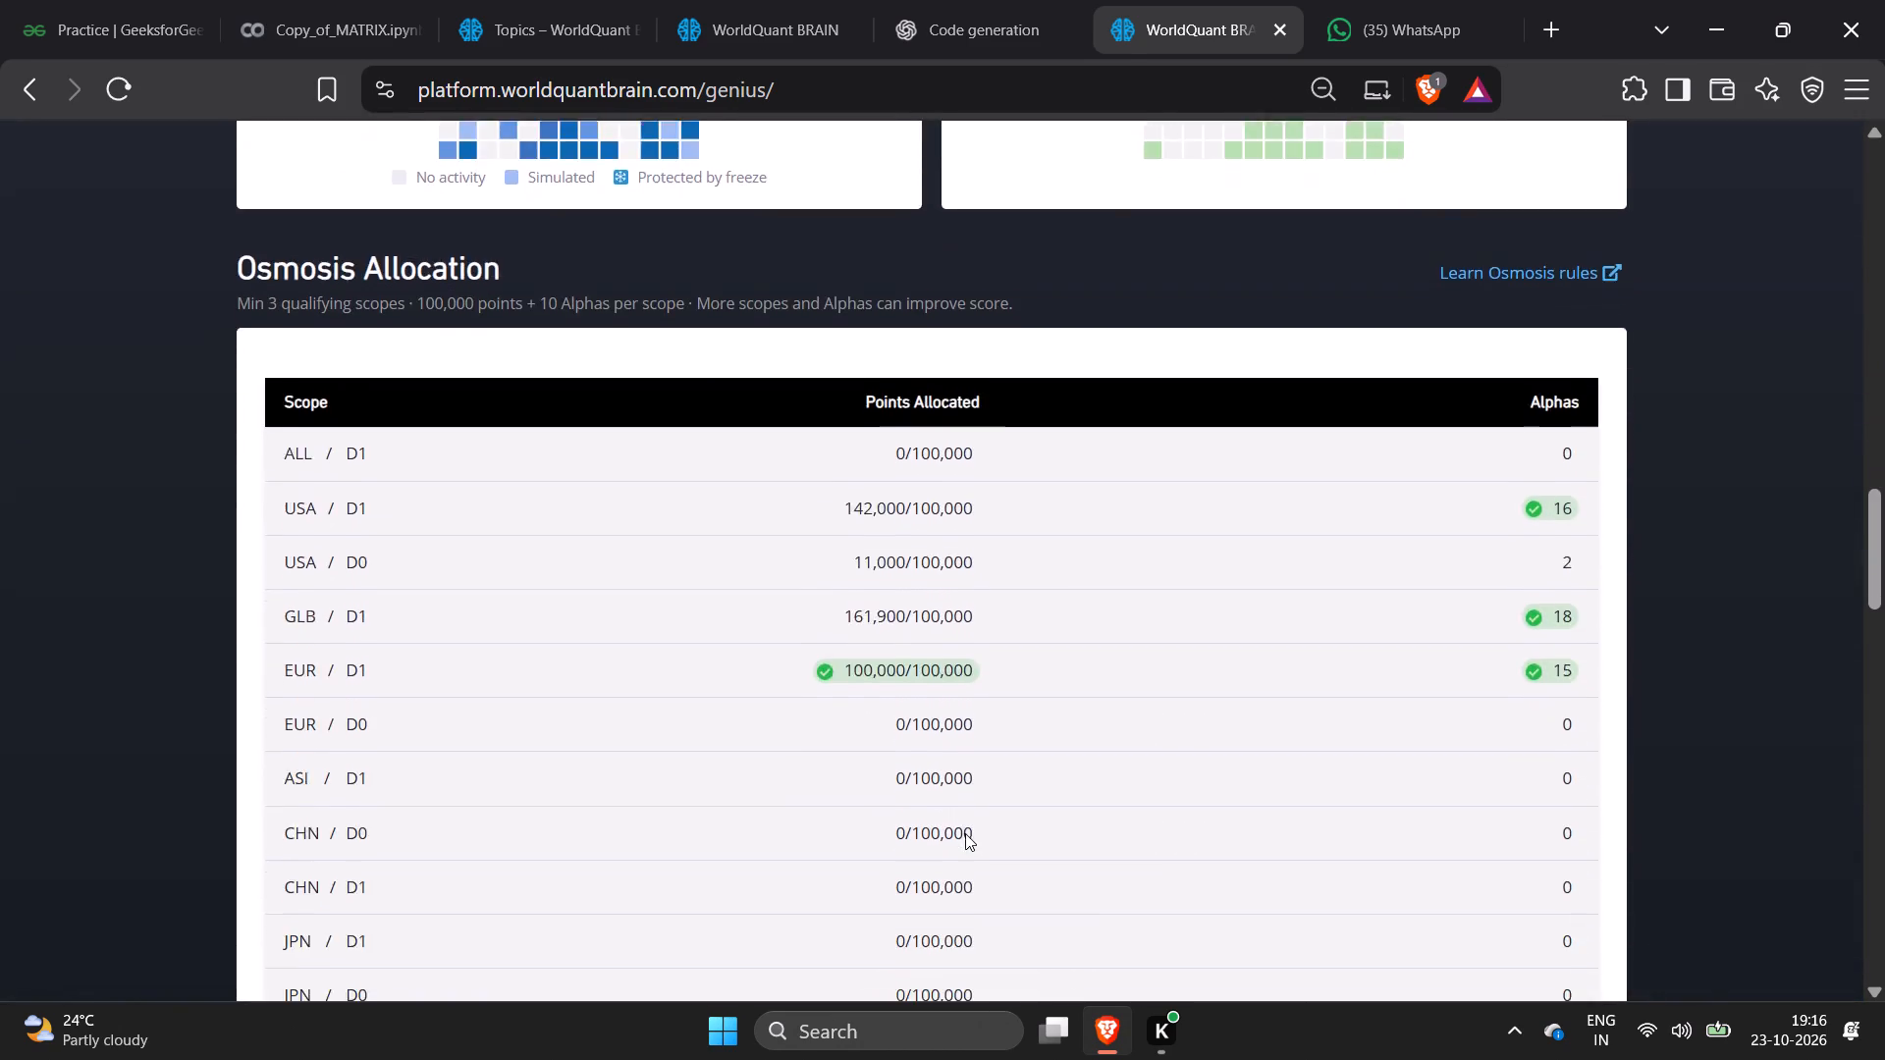
scroll(965, 833, down, 1)
scroll(965, 833, up, 2)
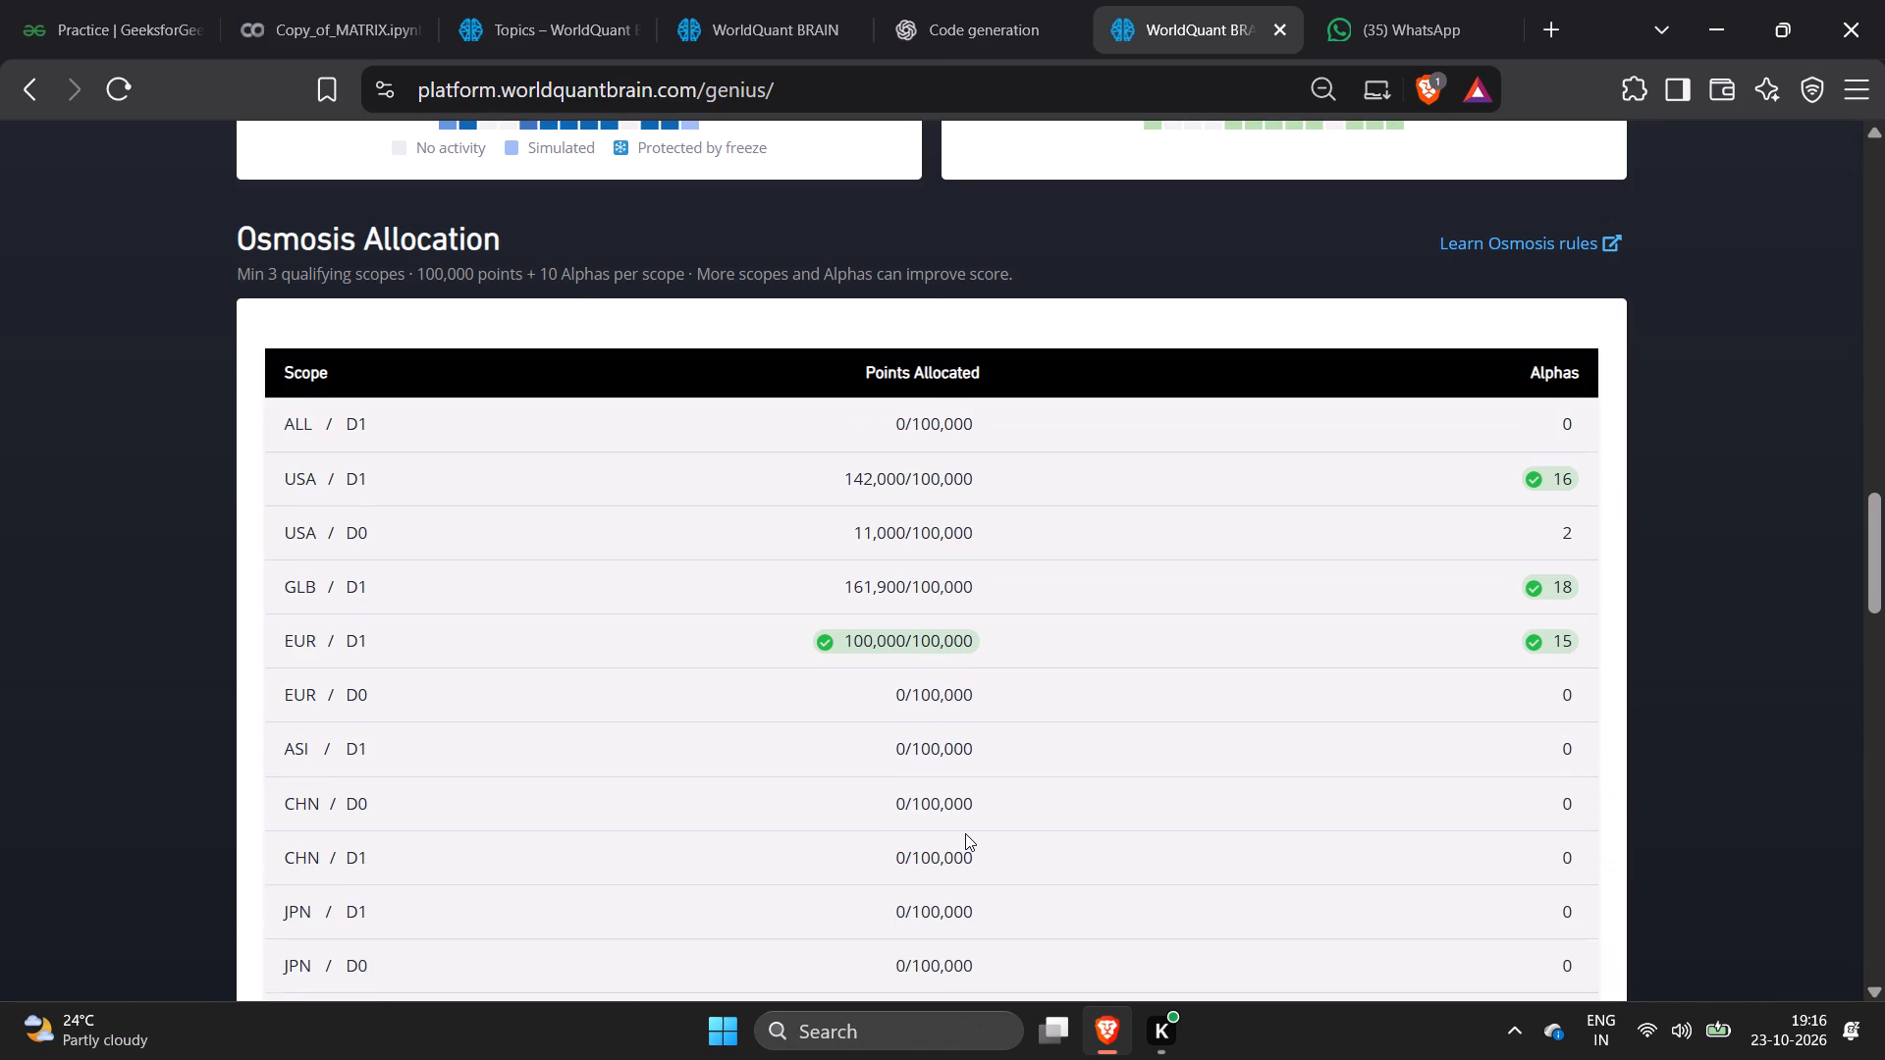
scroll(965, 833, up, 5)
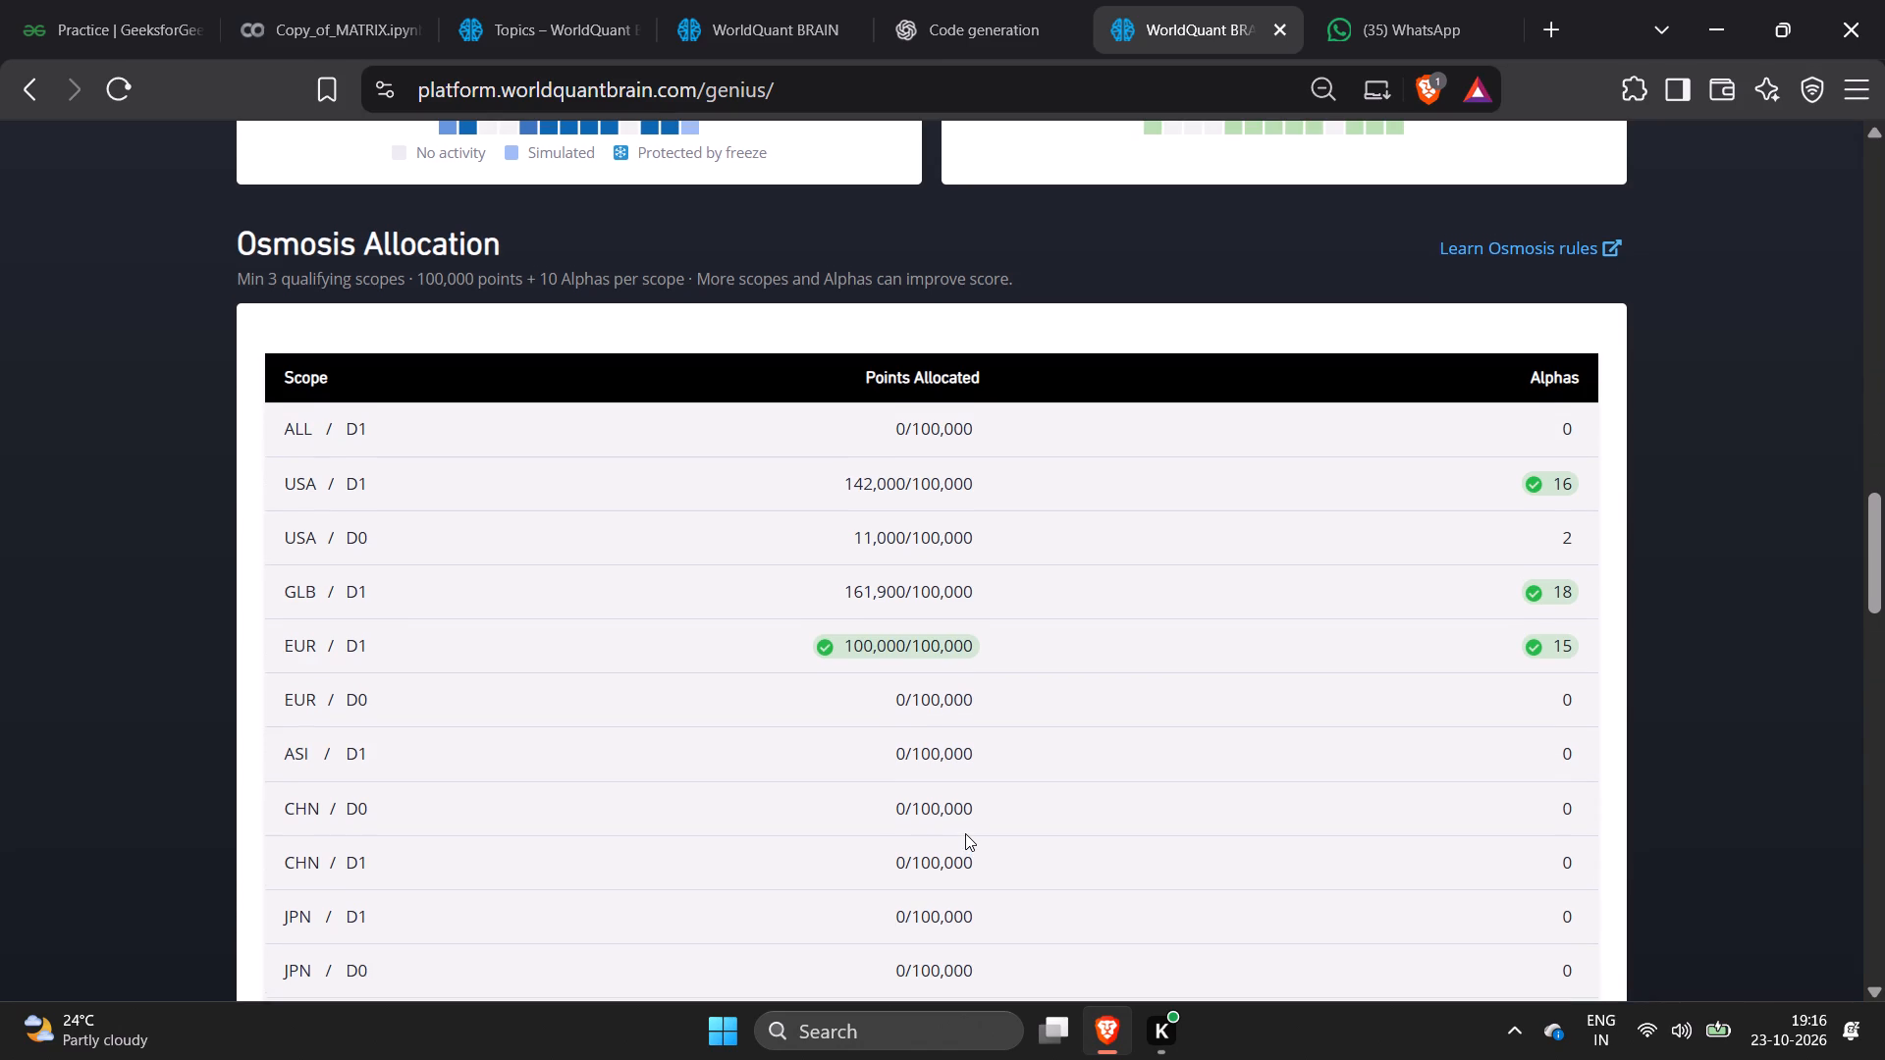
scroll(965, 833, up, 1)
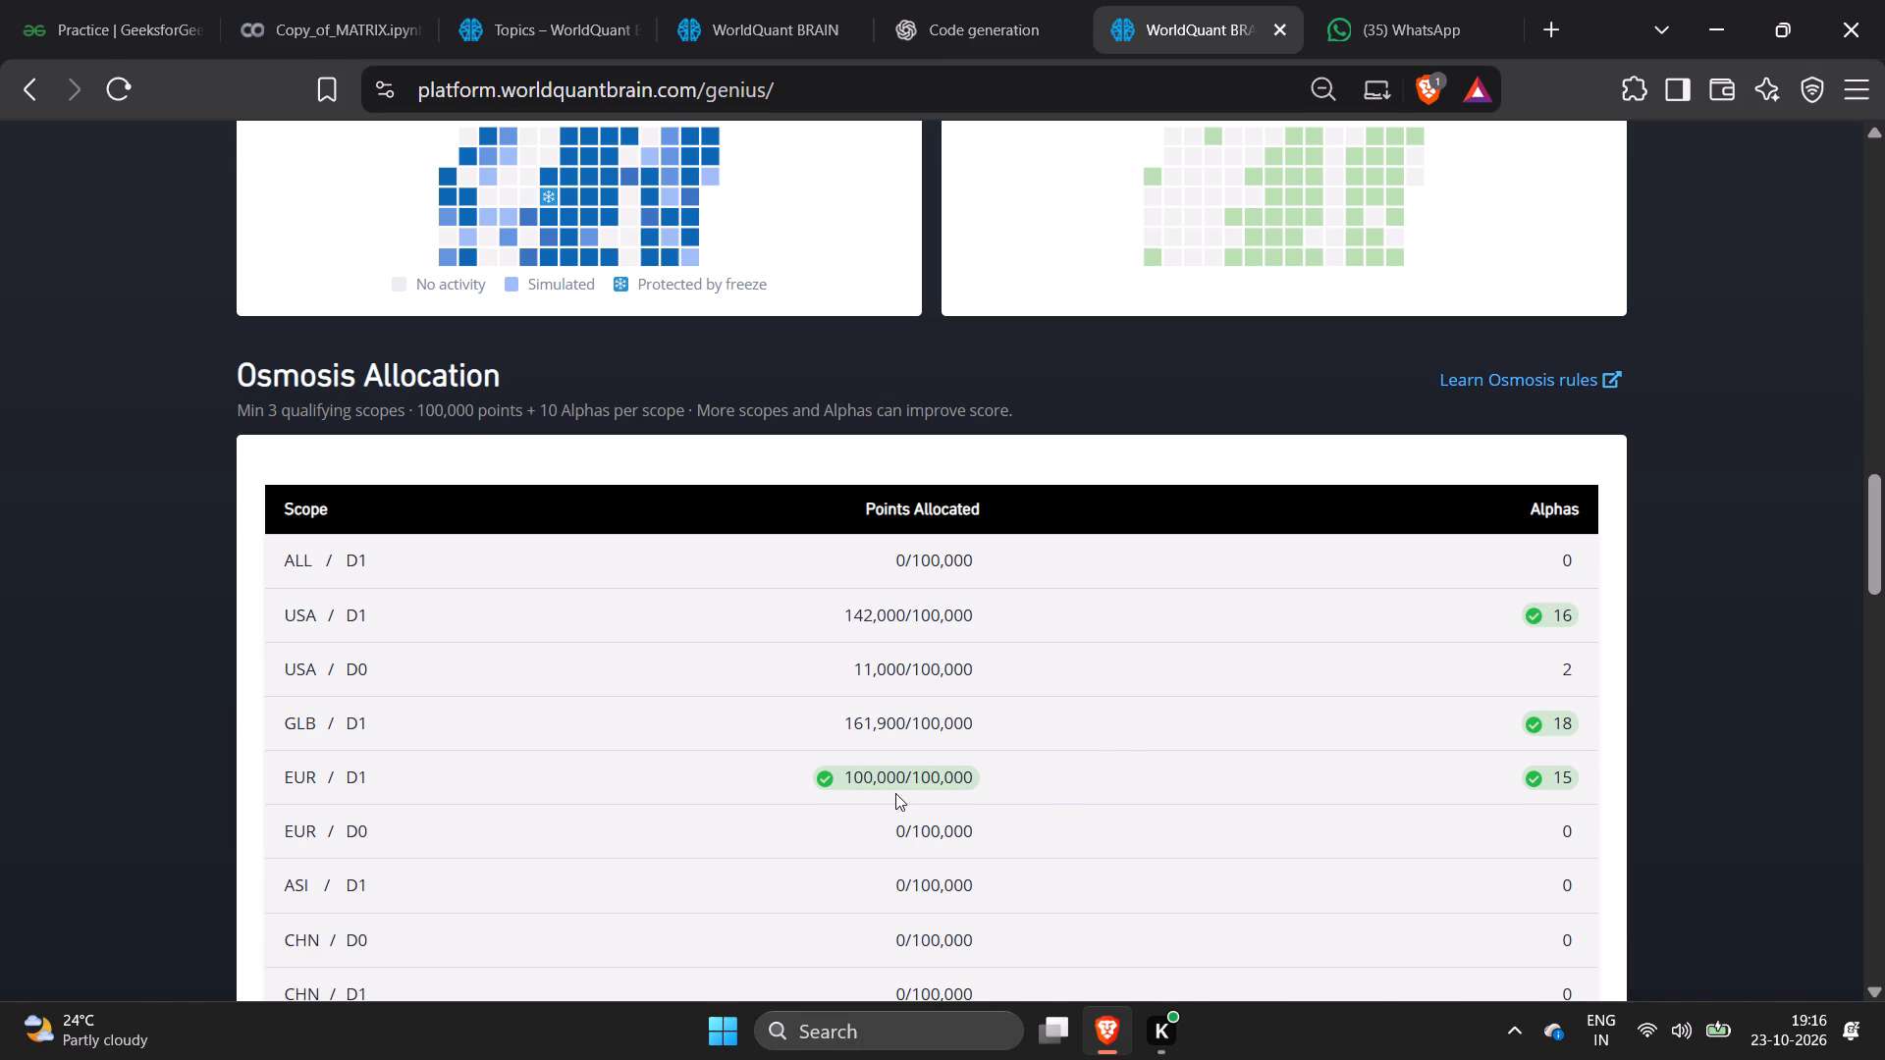
click(805, 731)
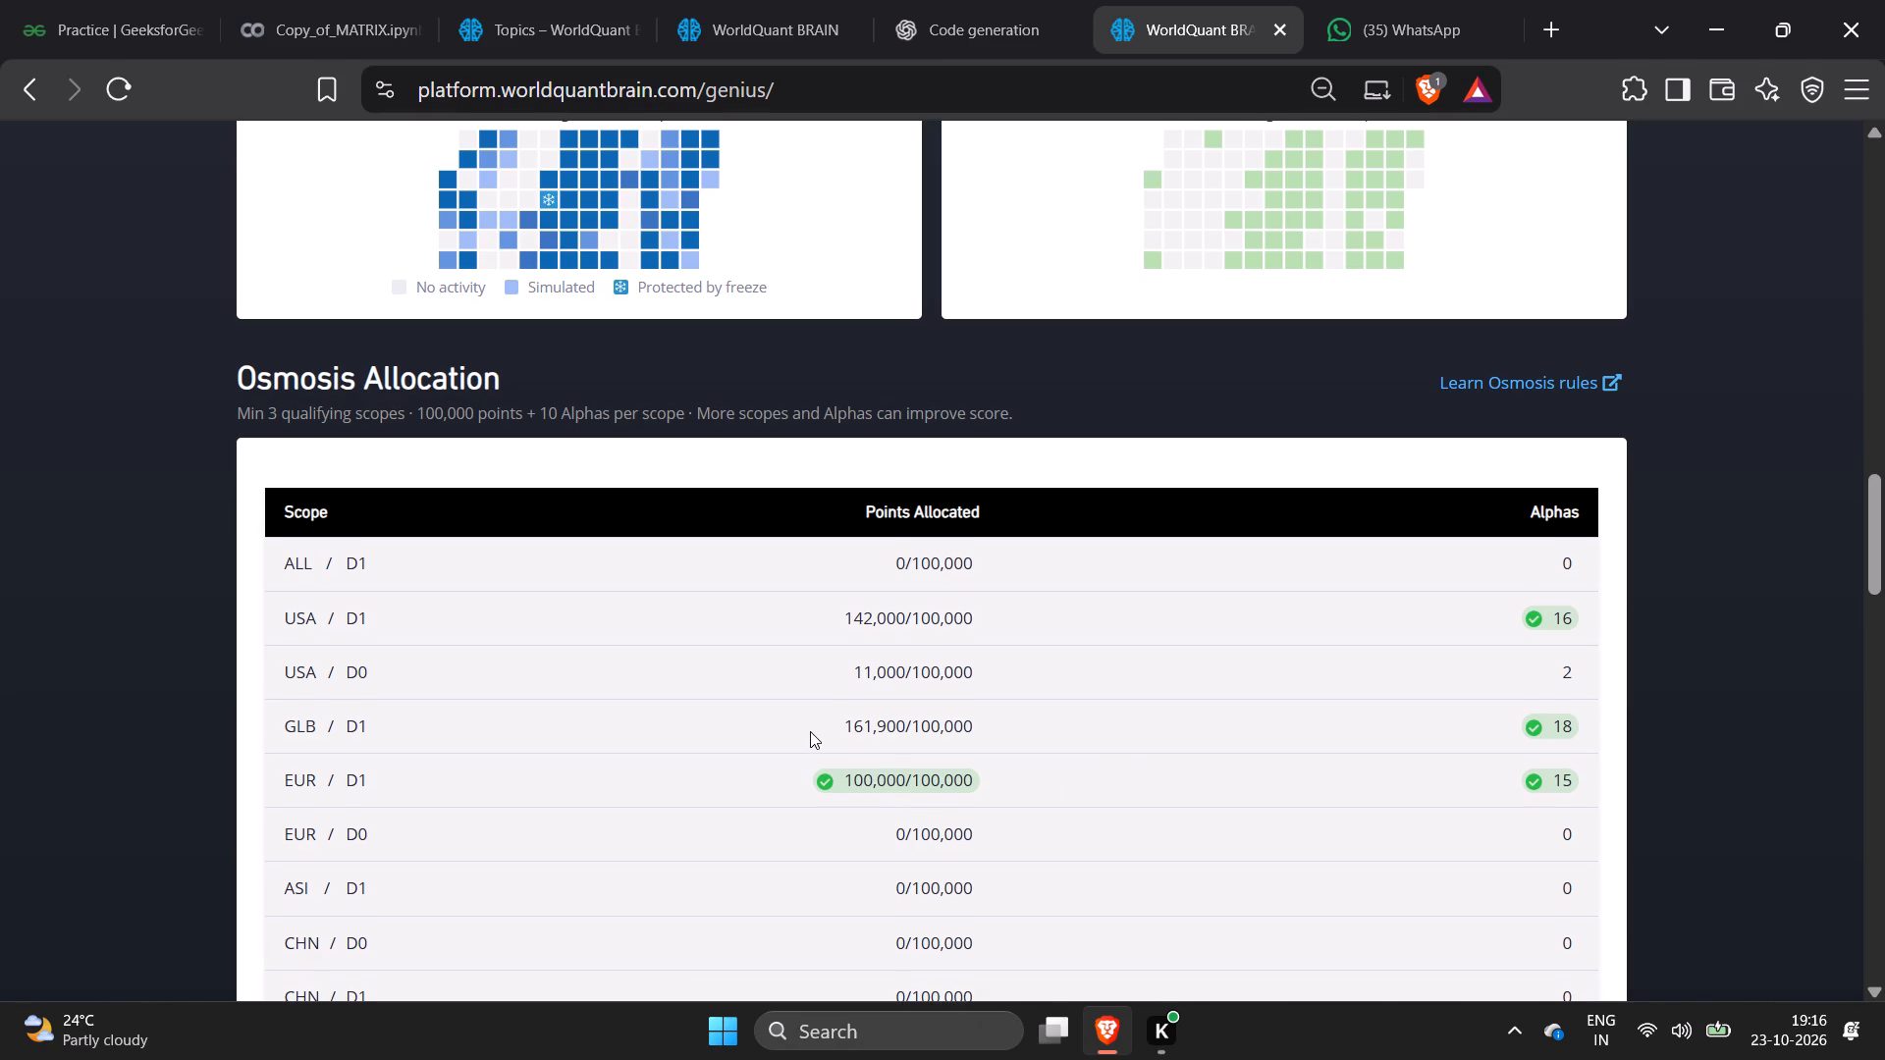
click(861, 730)
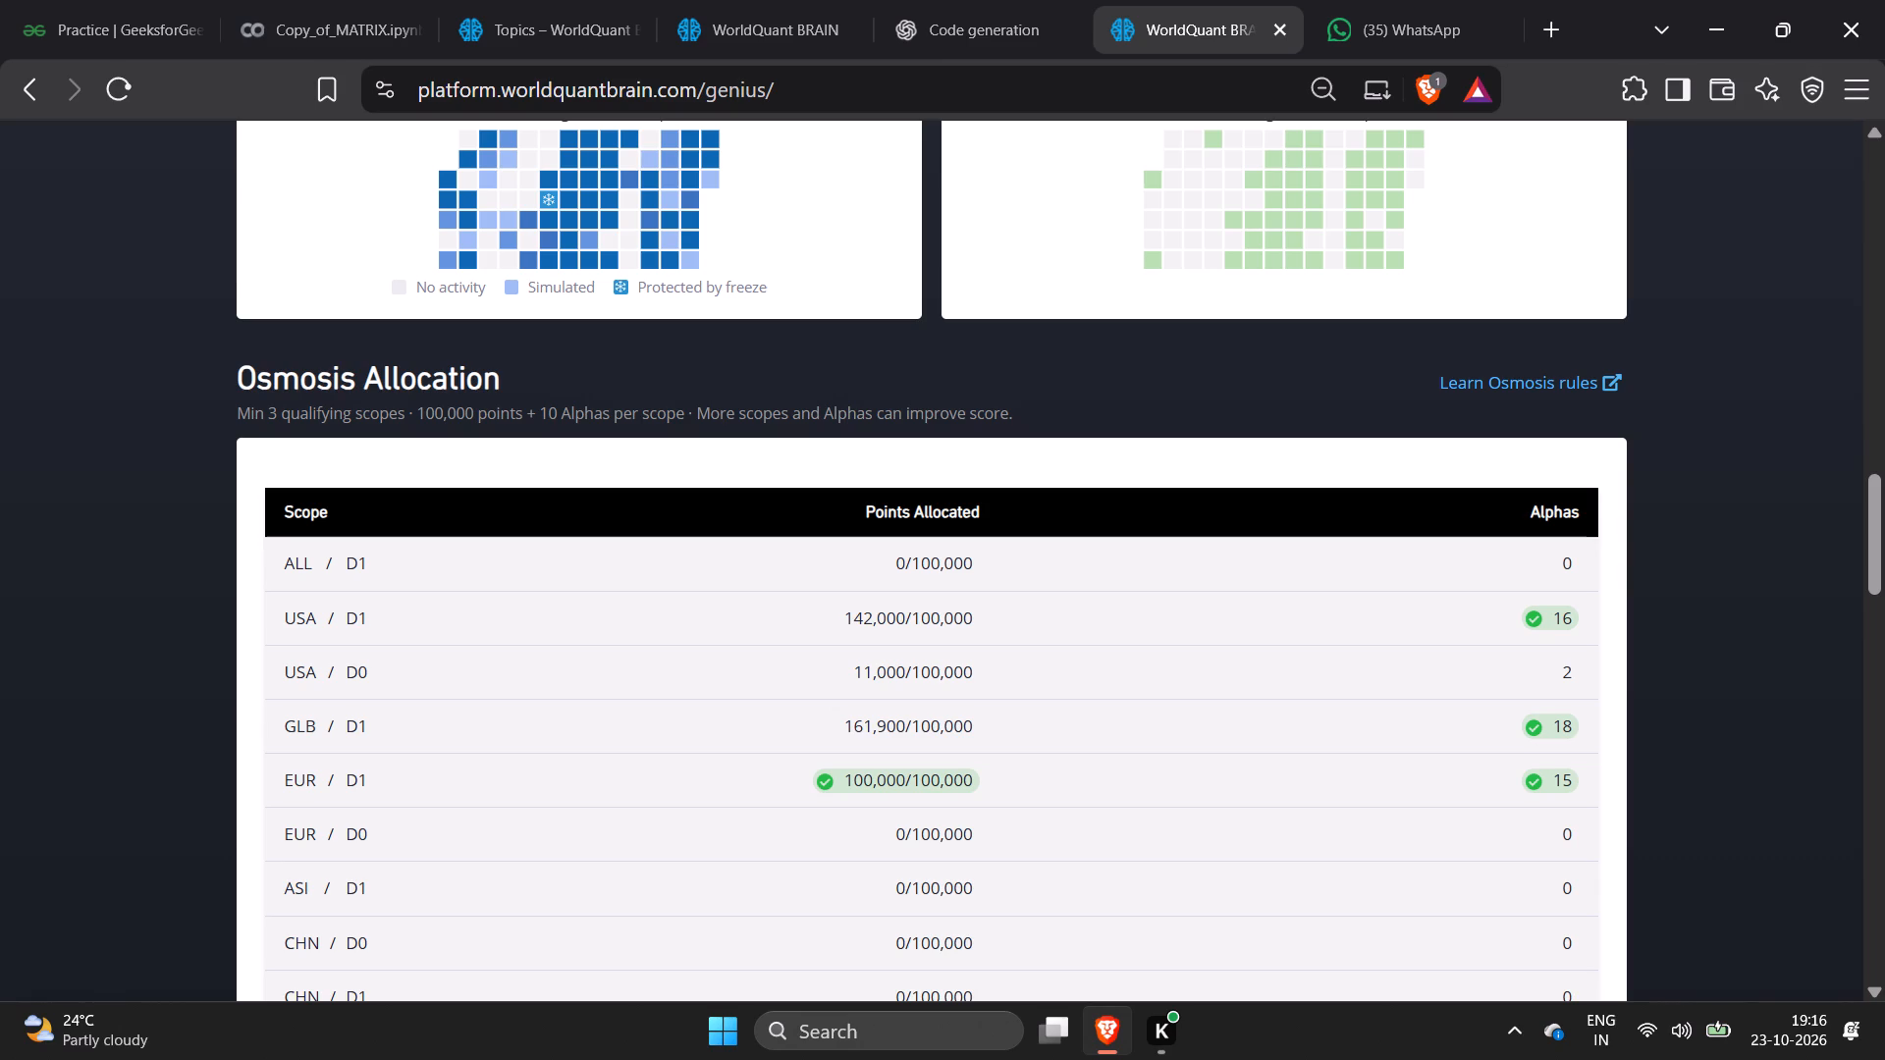
scroll(922, 723, up, 7)
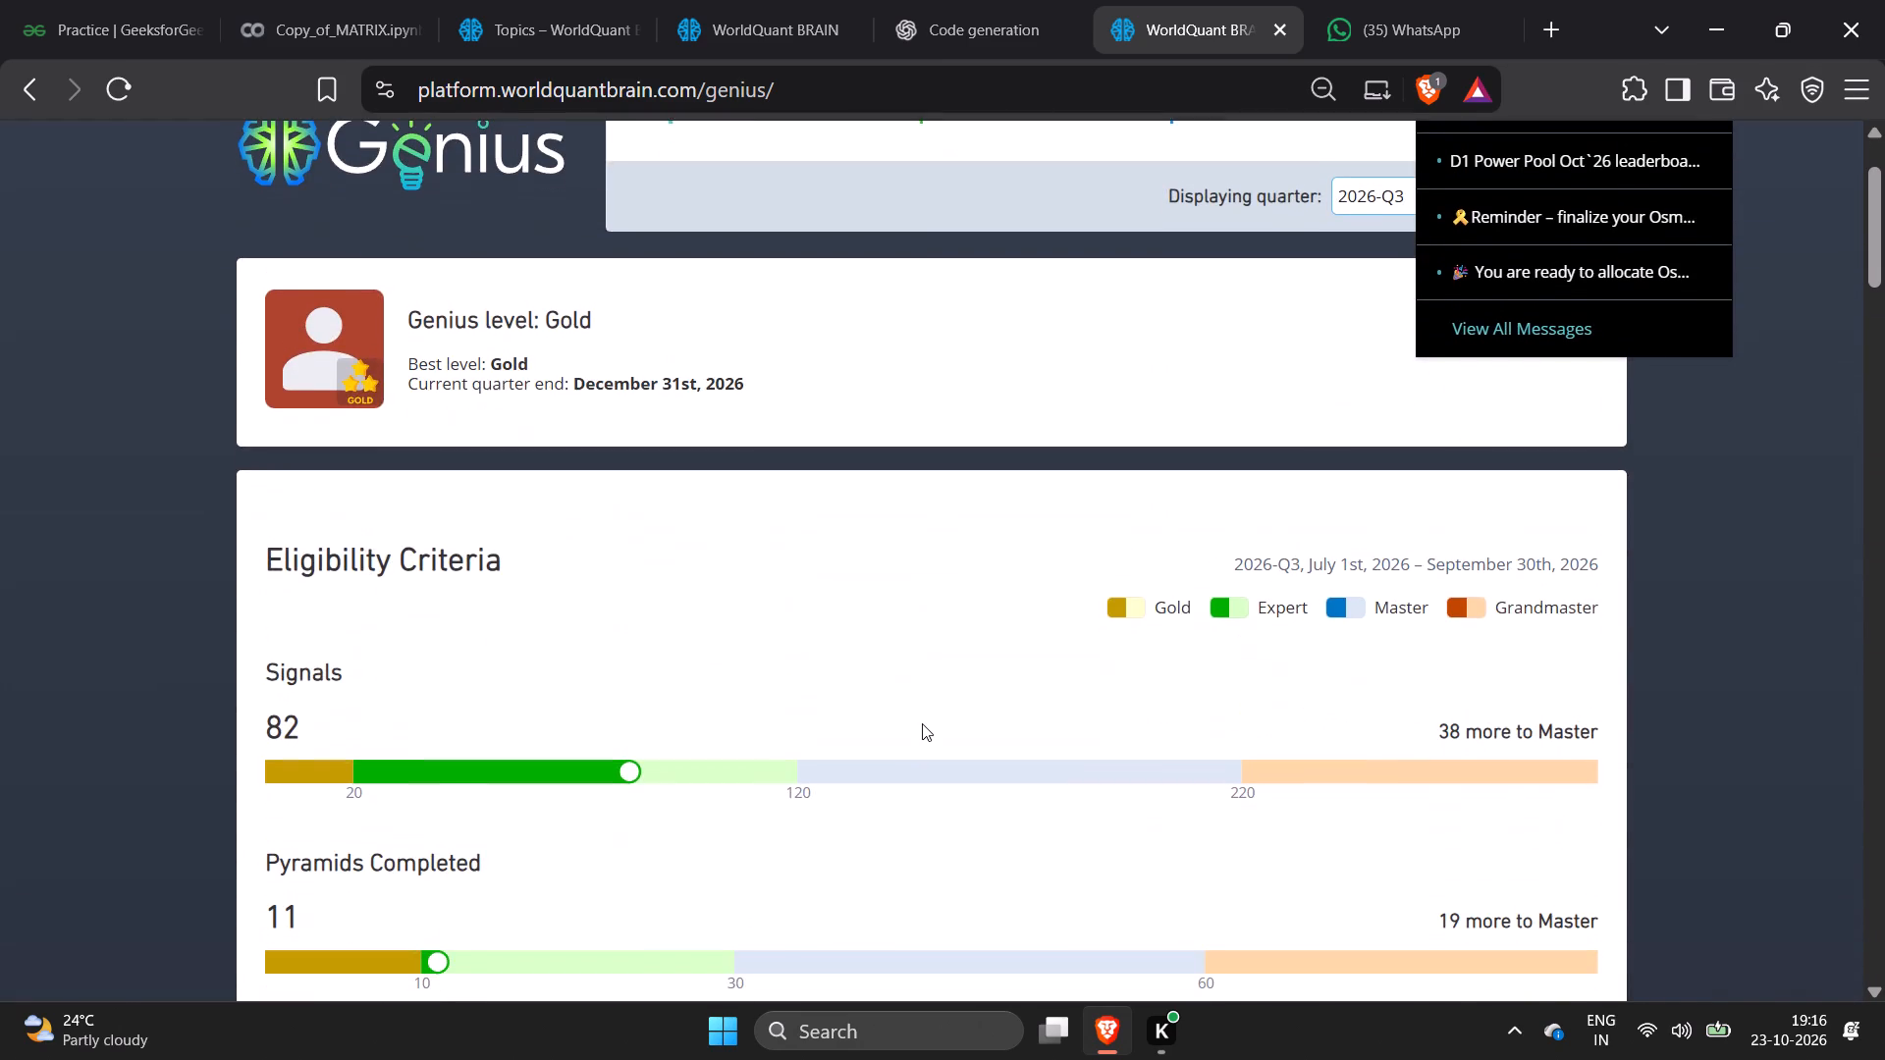
scroll(922, 723, up, 7)
Visit the submitted alphas briefly, return to the Genius page and recheck the Osmosis Allocation table.
click(445, 132)
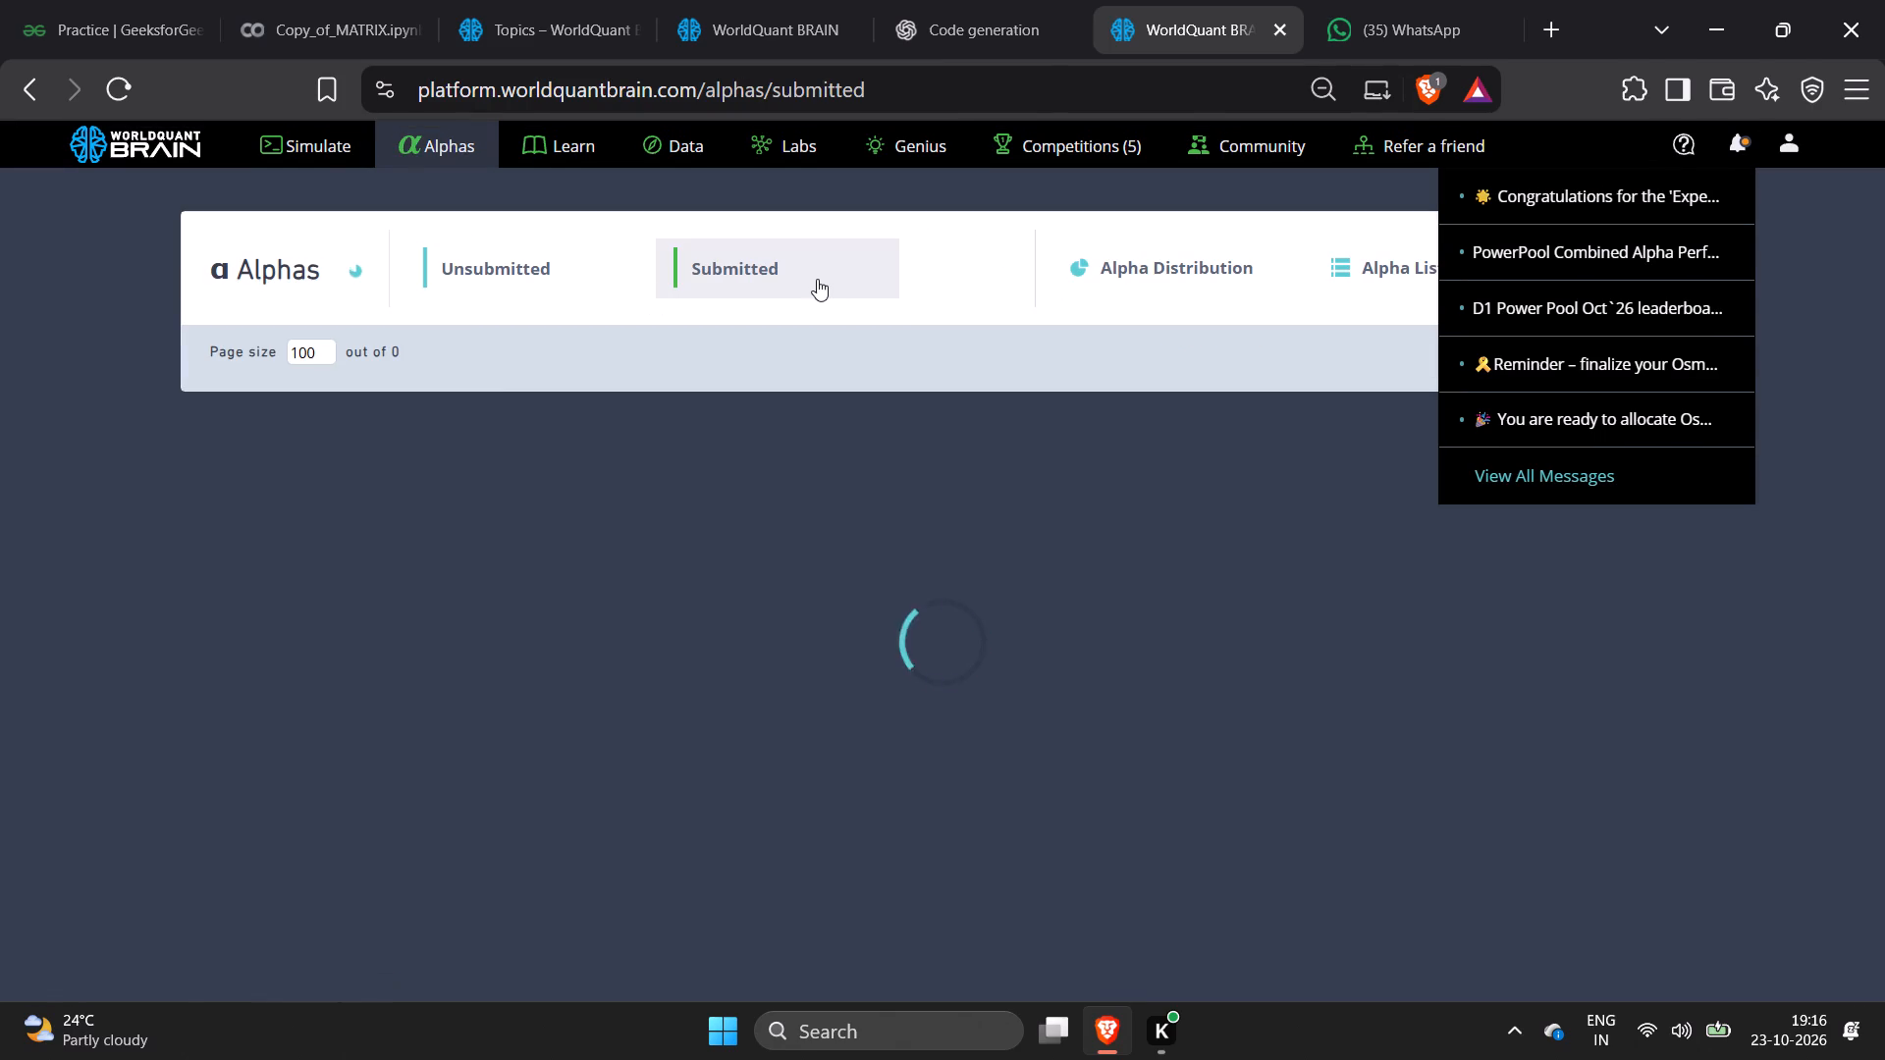
click(812, 277)
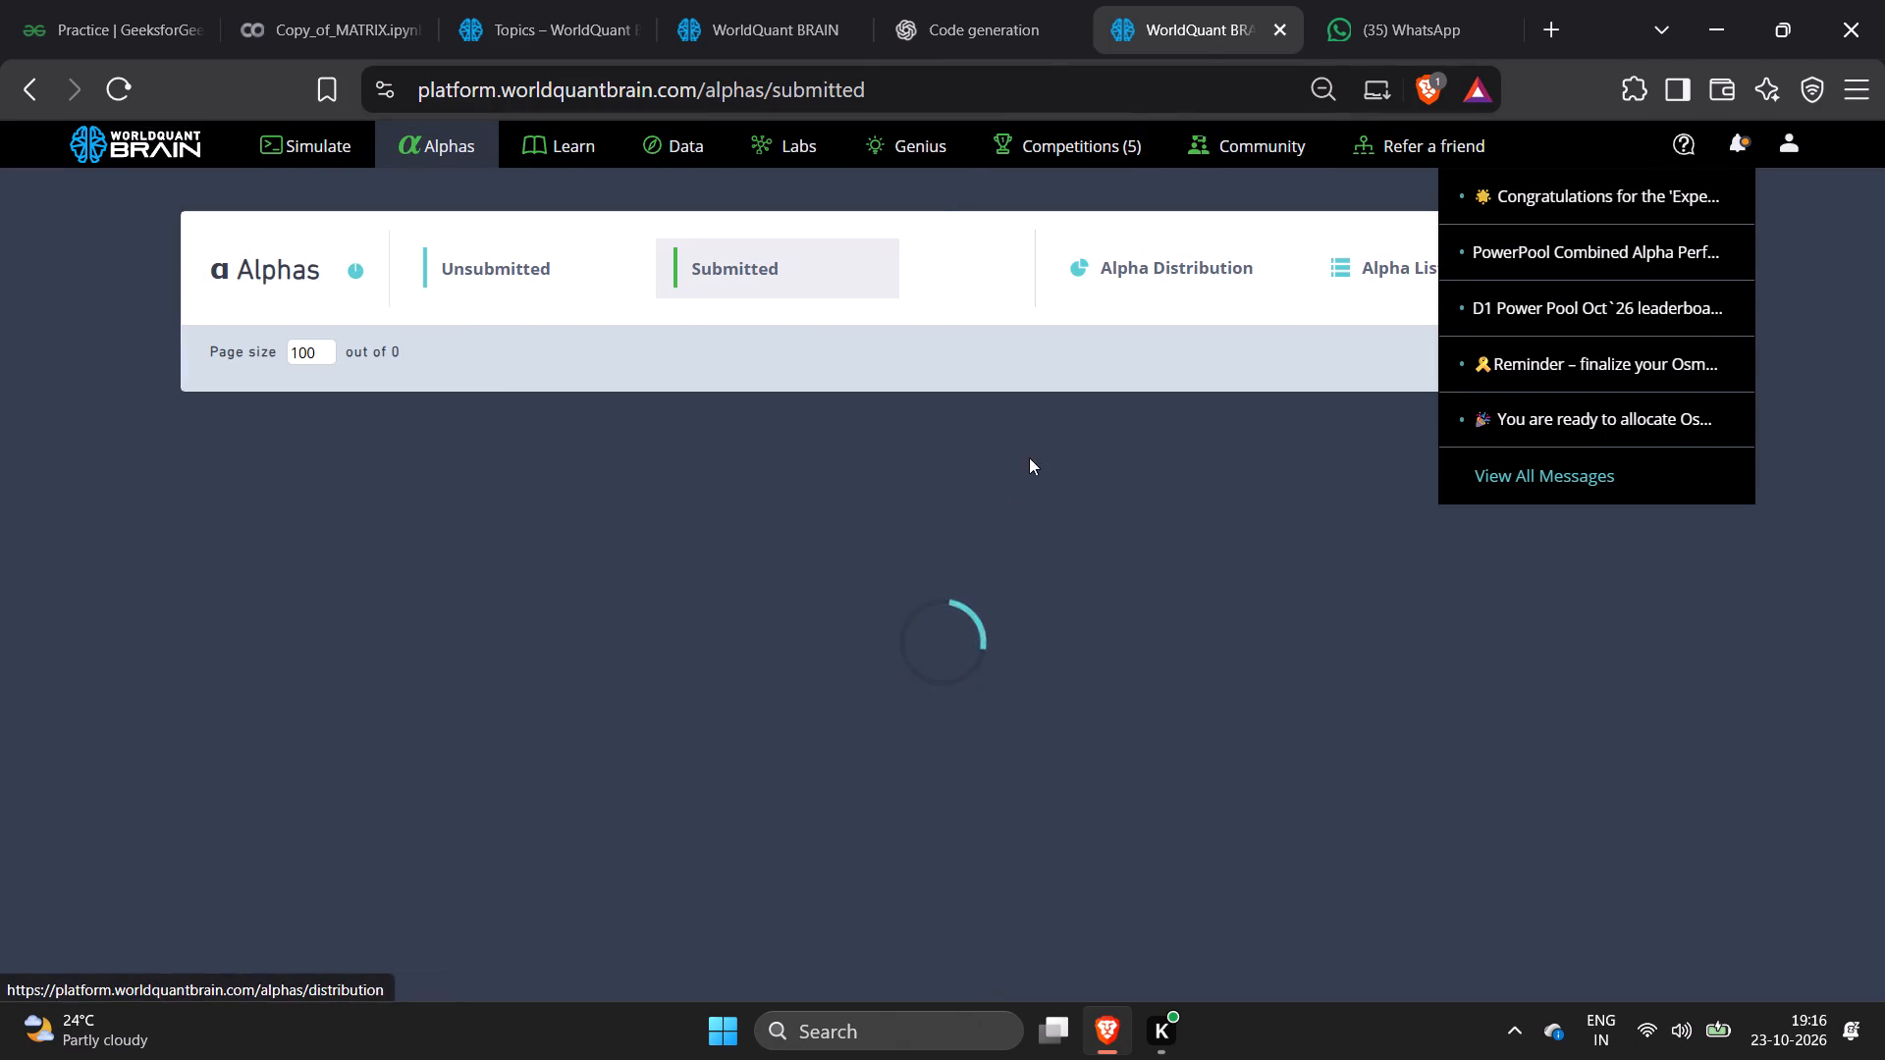
click(904, 132)
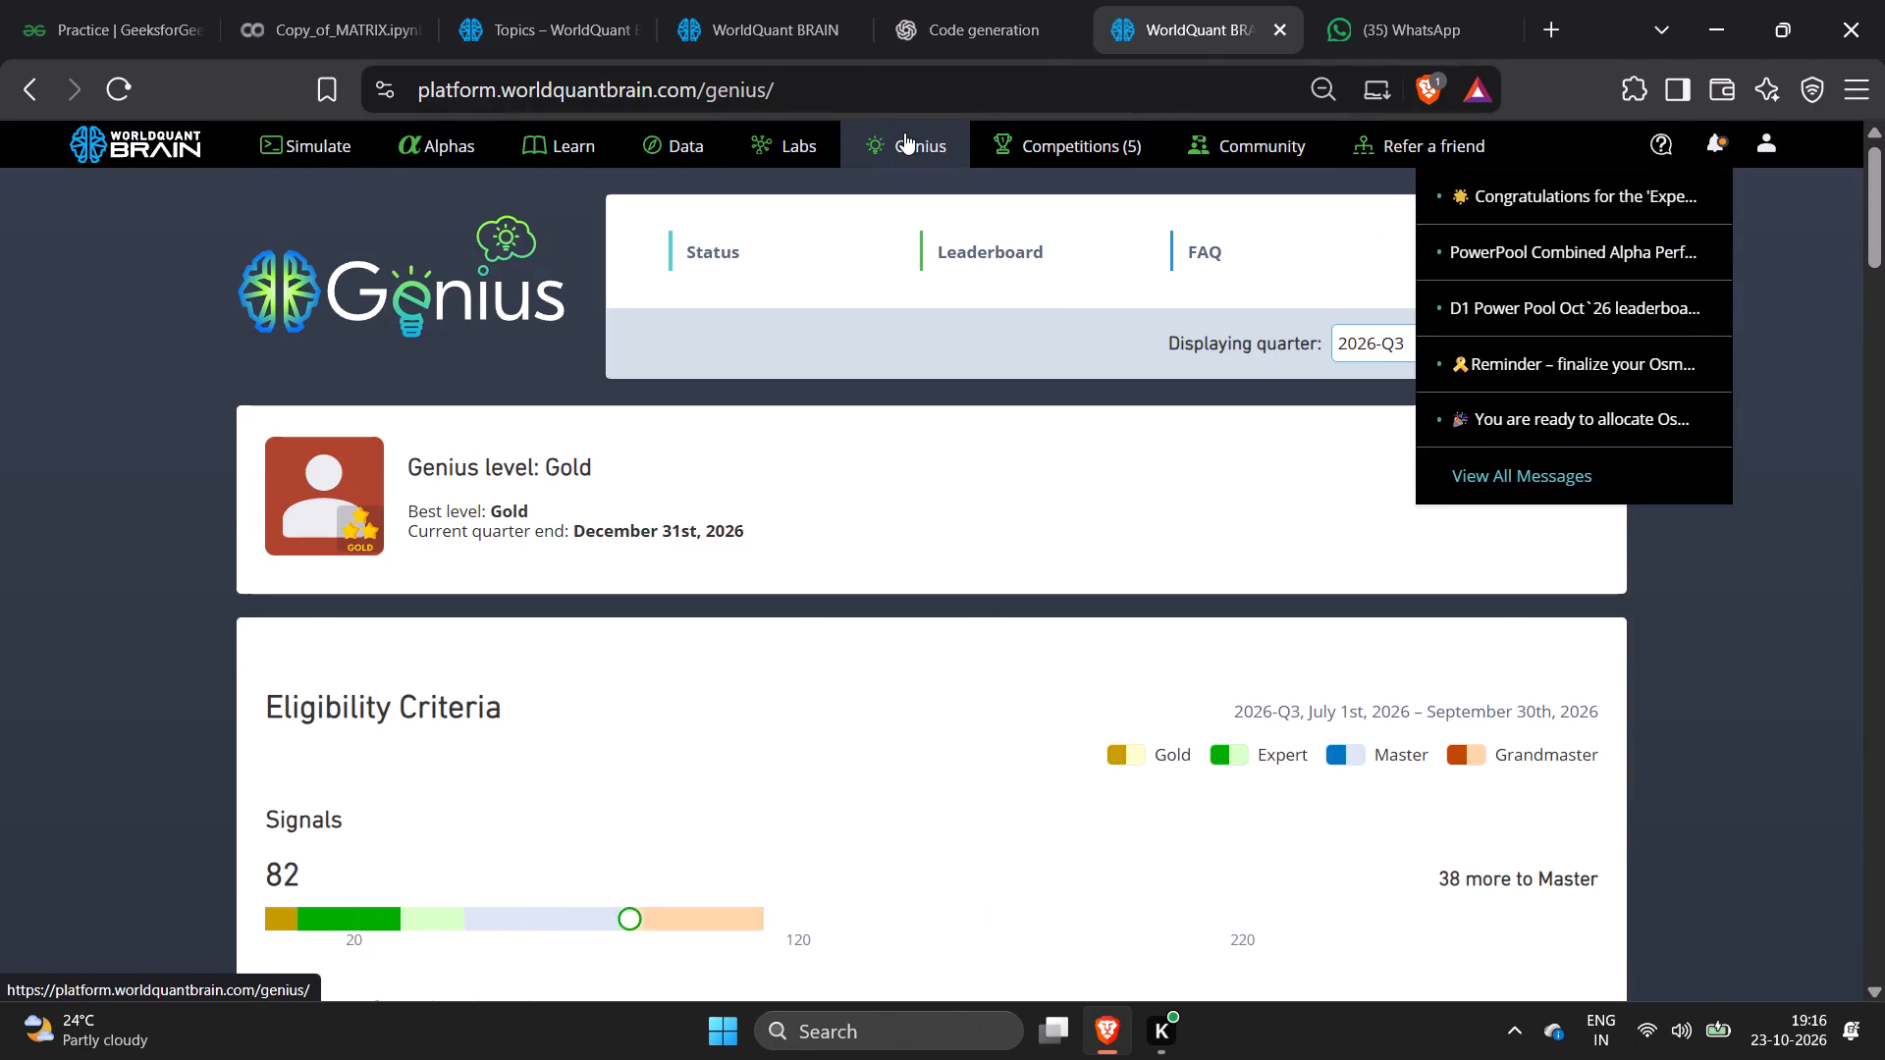
scroll(985, 644, down, 15)
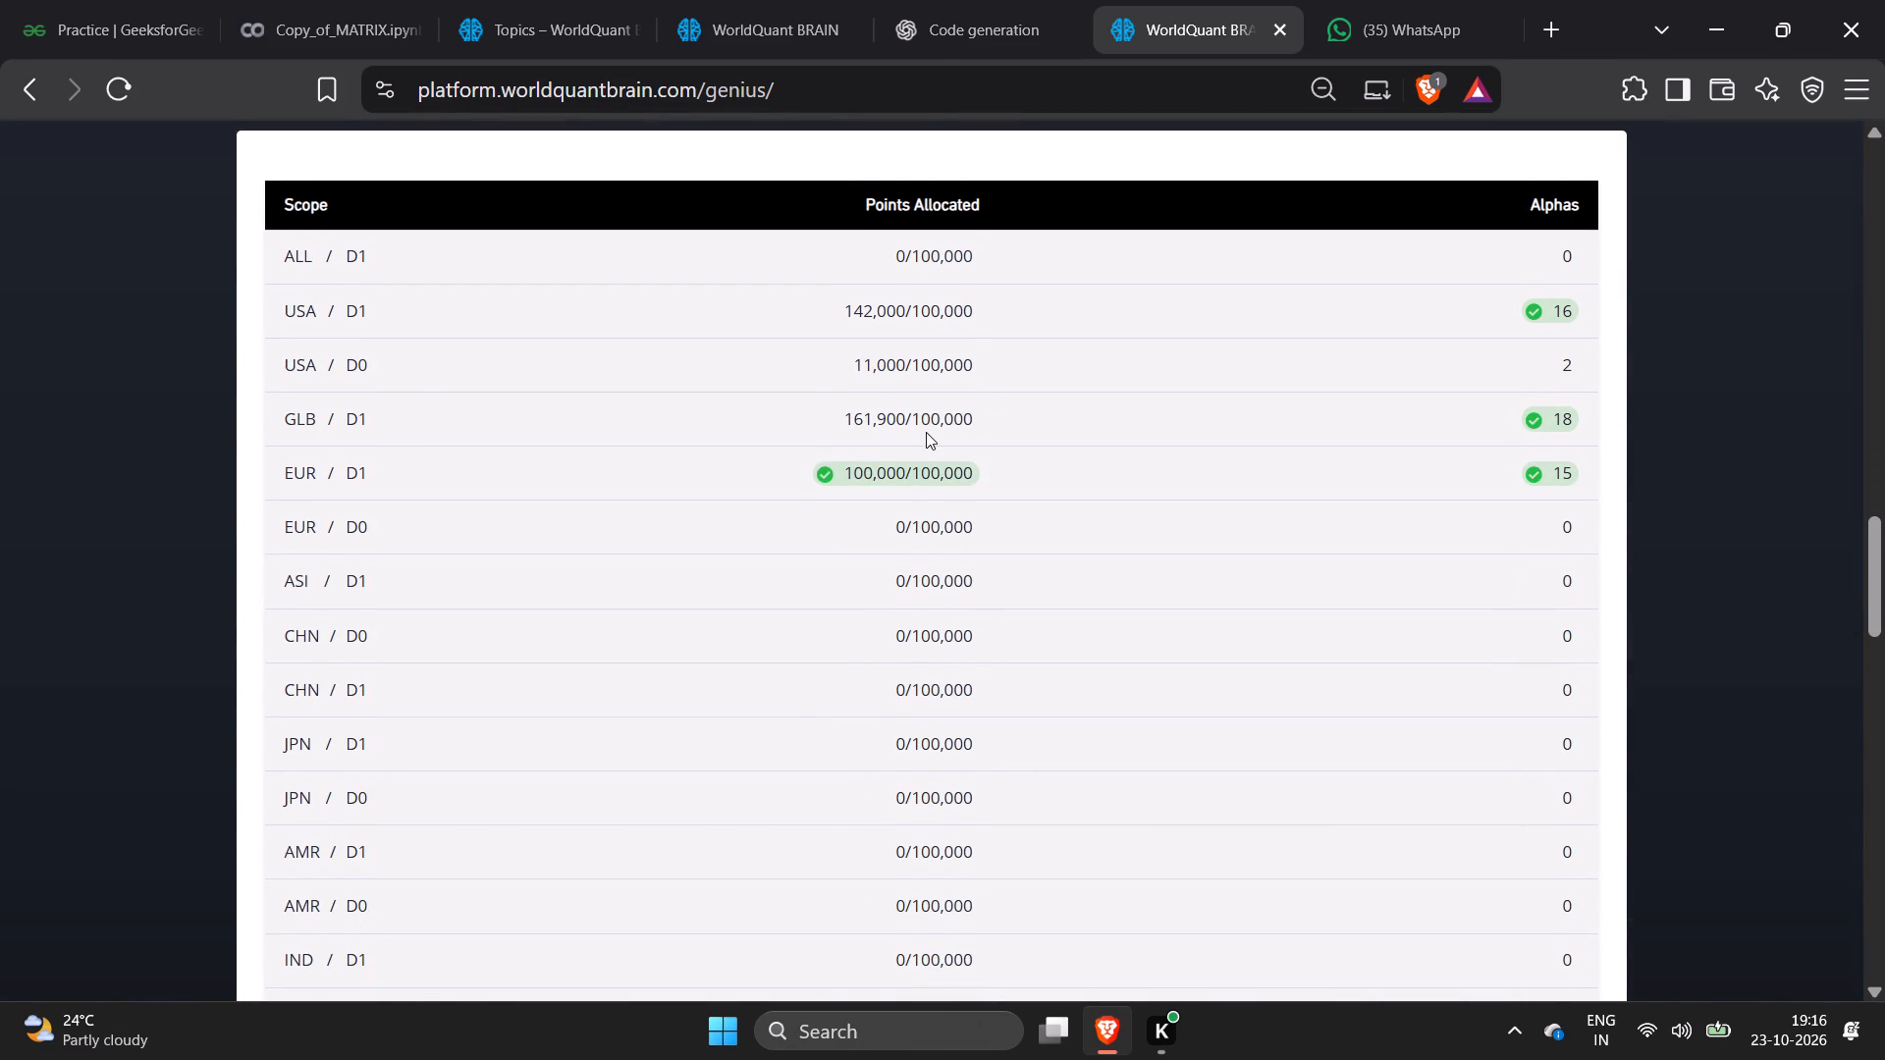
scroll(926, 432, up, 17)
scroll(926, 432, down, 9)
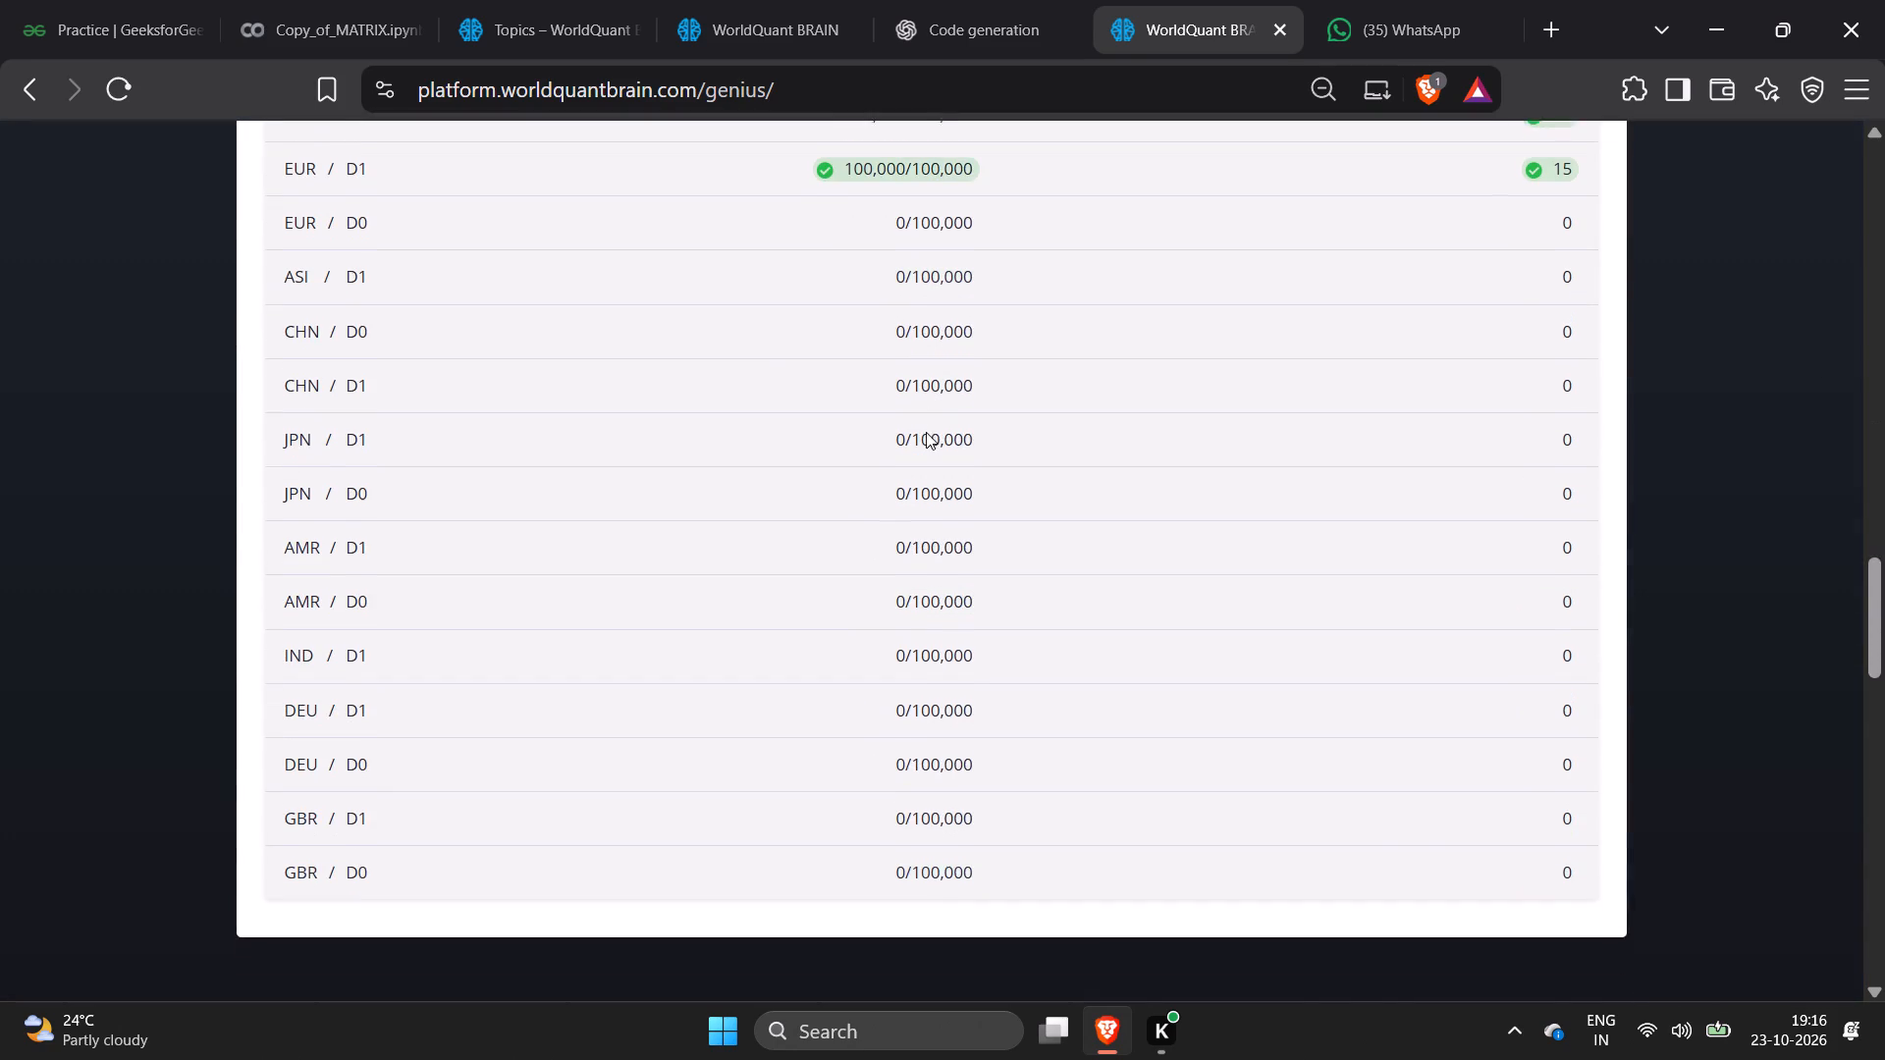
scroll(926, 432, down, 2)
scroll(926, 432, up, 1)
scroll(926, 432, up, 20)
scroll(926, 432, up, 3)
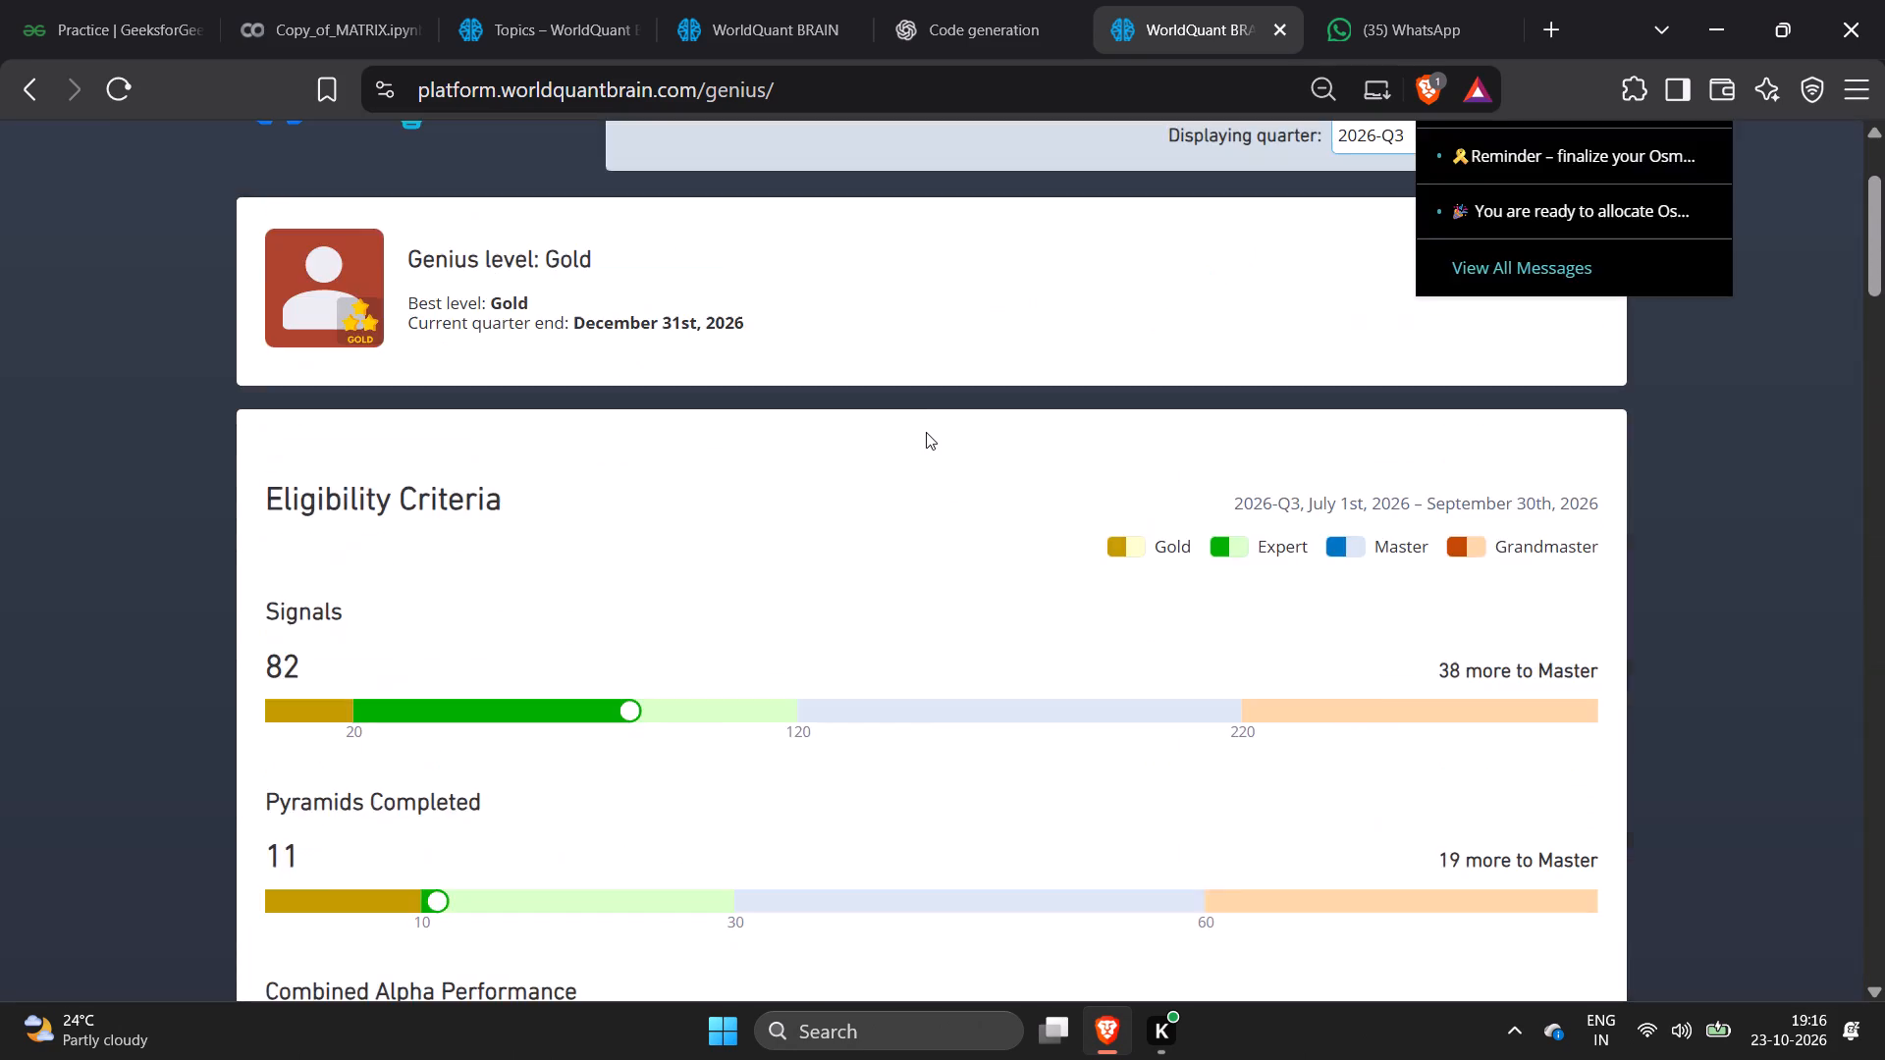
Open the submitted alphas, review the Osmosis Scale proposal for the eligible scopes and dismiss it without scaling.
click(487, 129)
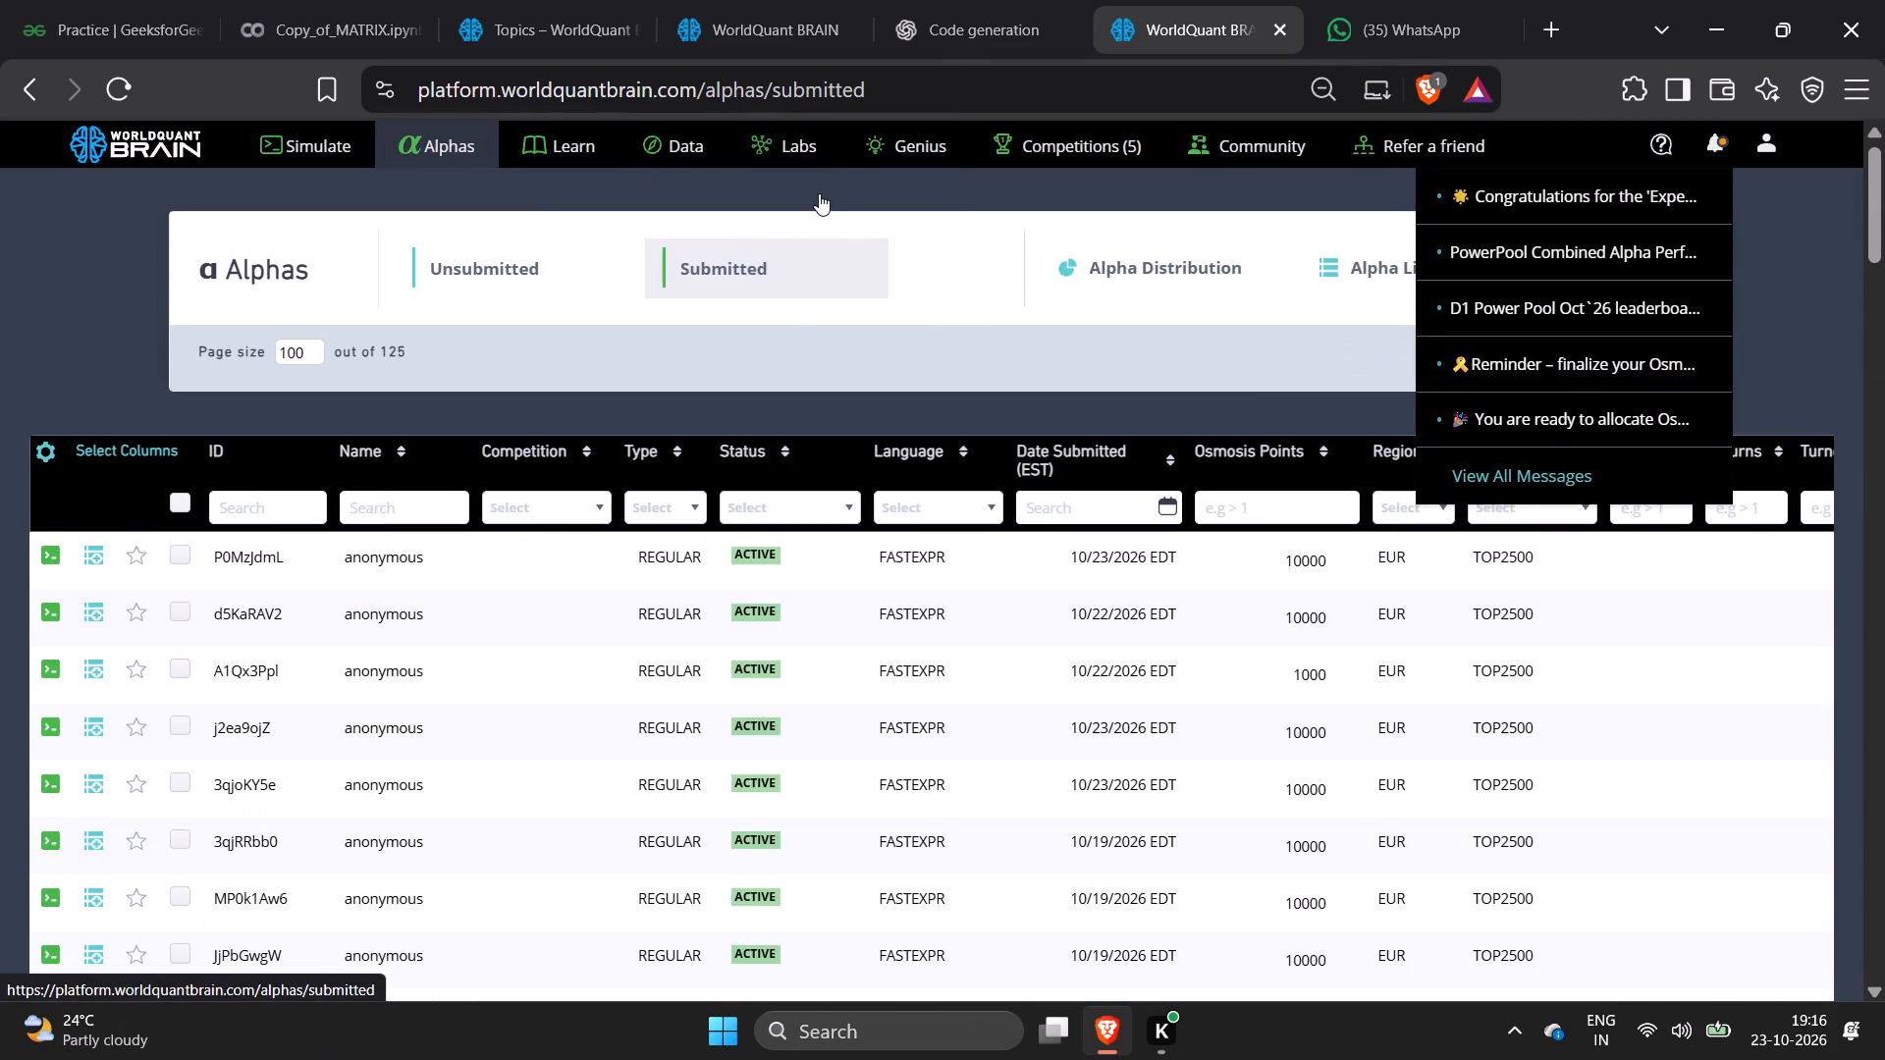
click(796, 292)
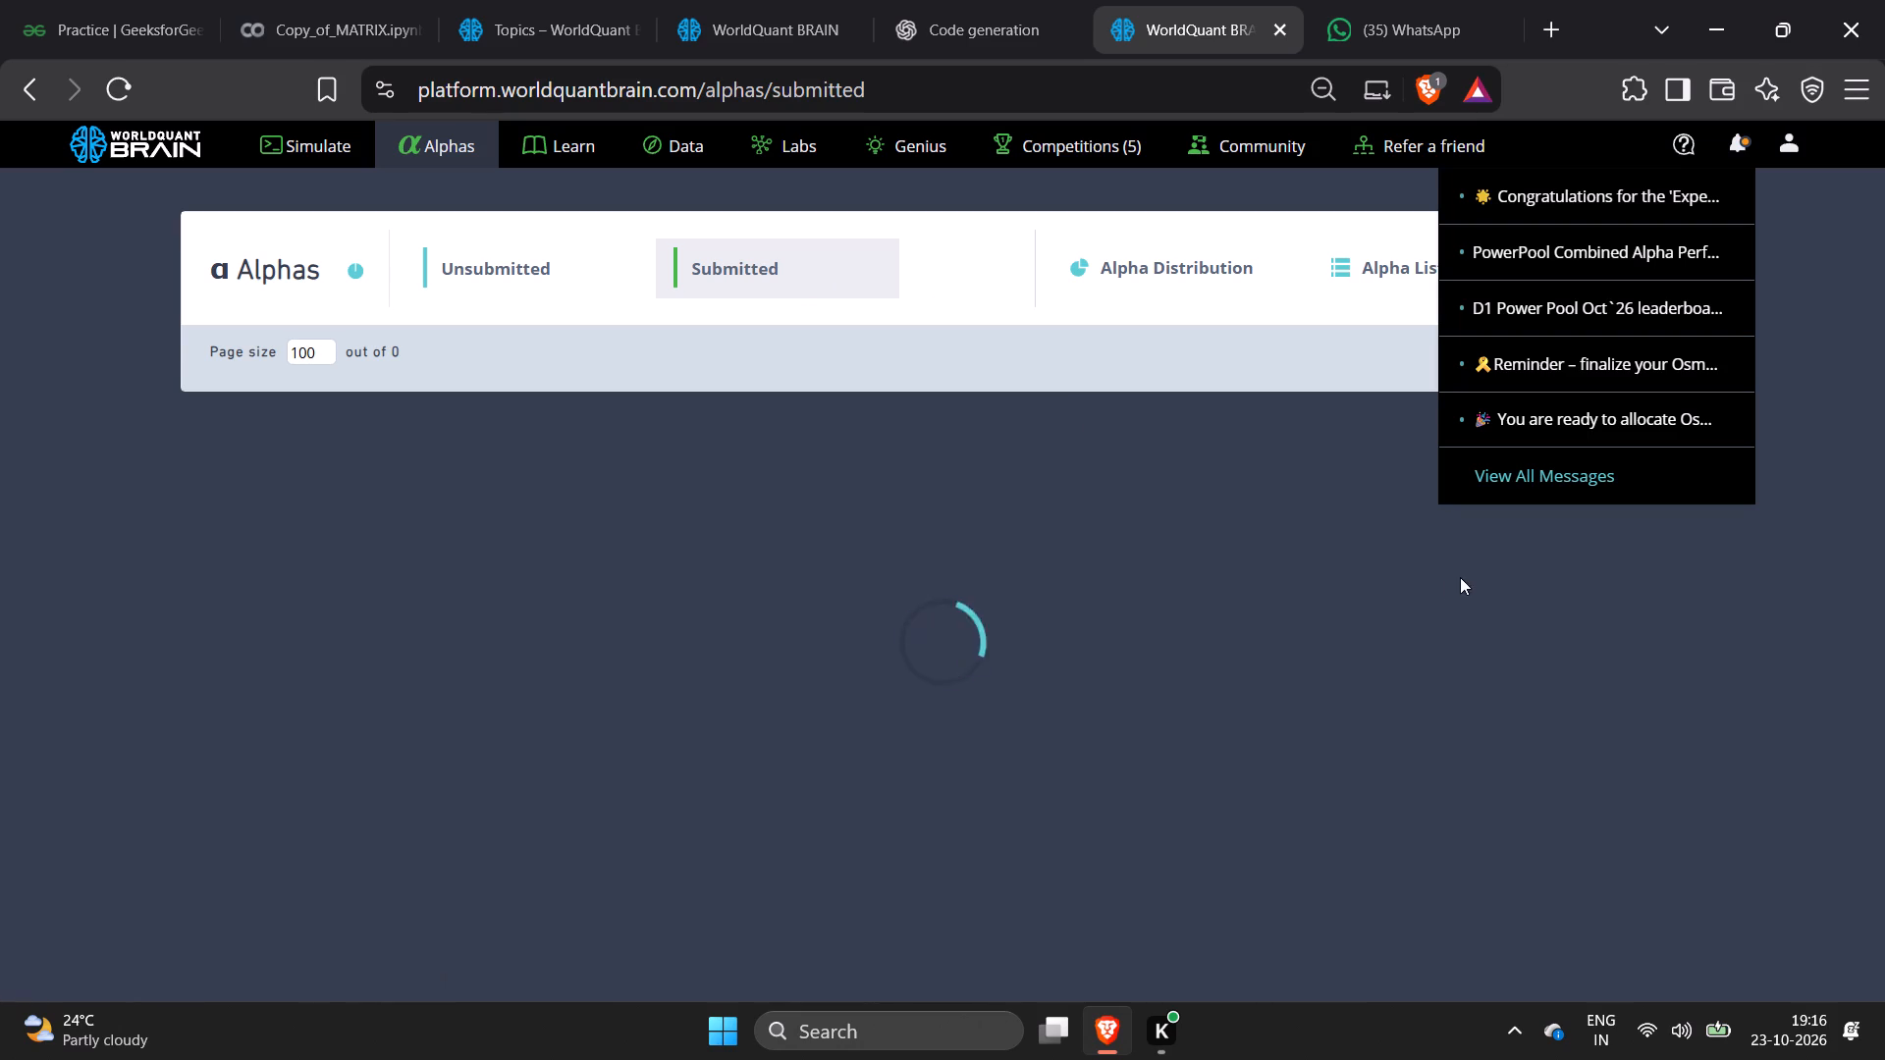
drag(1447, 581, 1751, 145)
click(1751, 145)
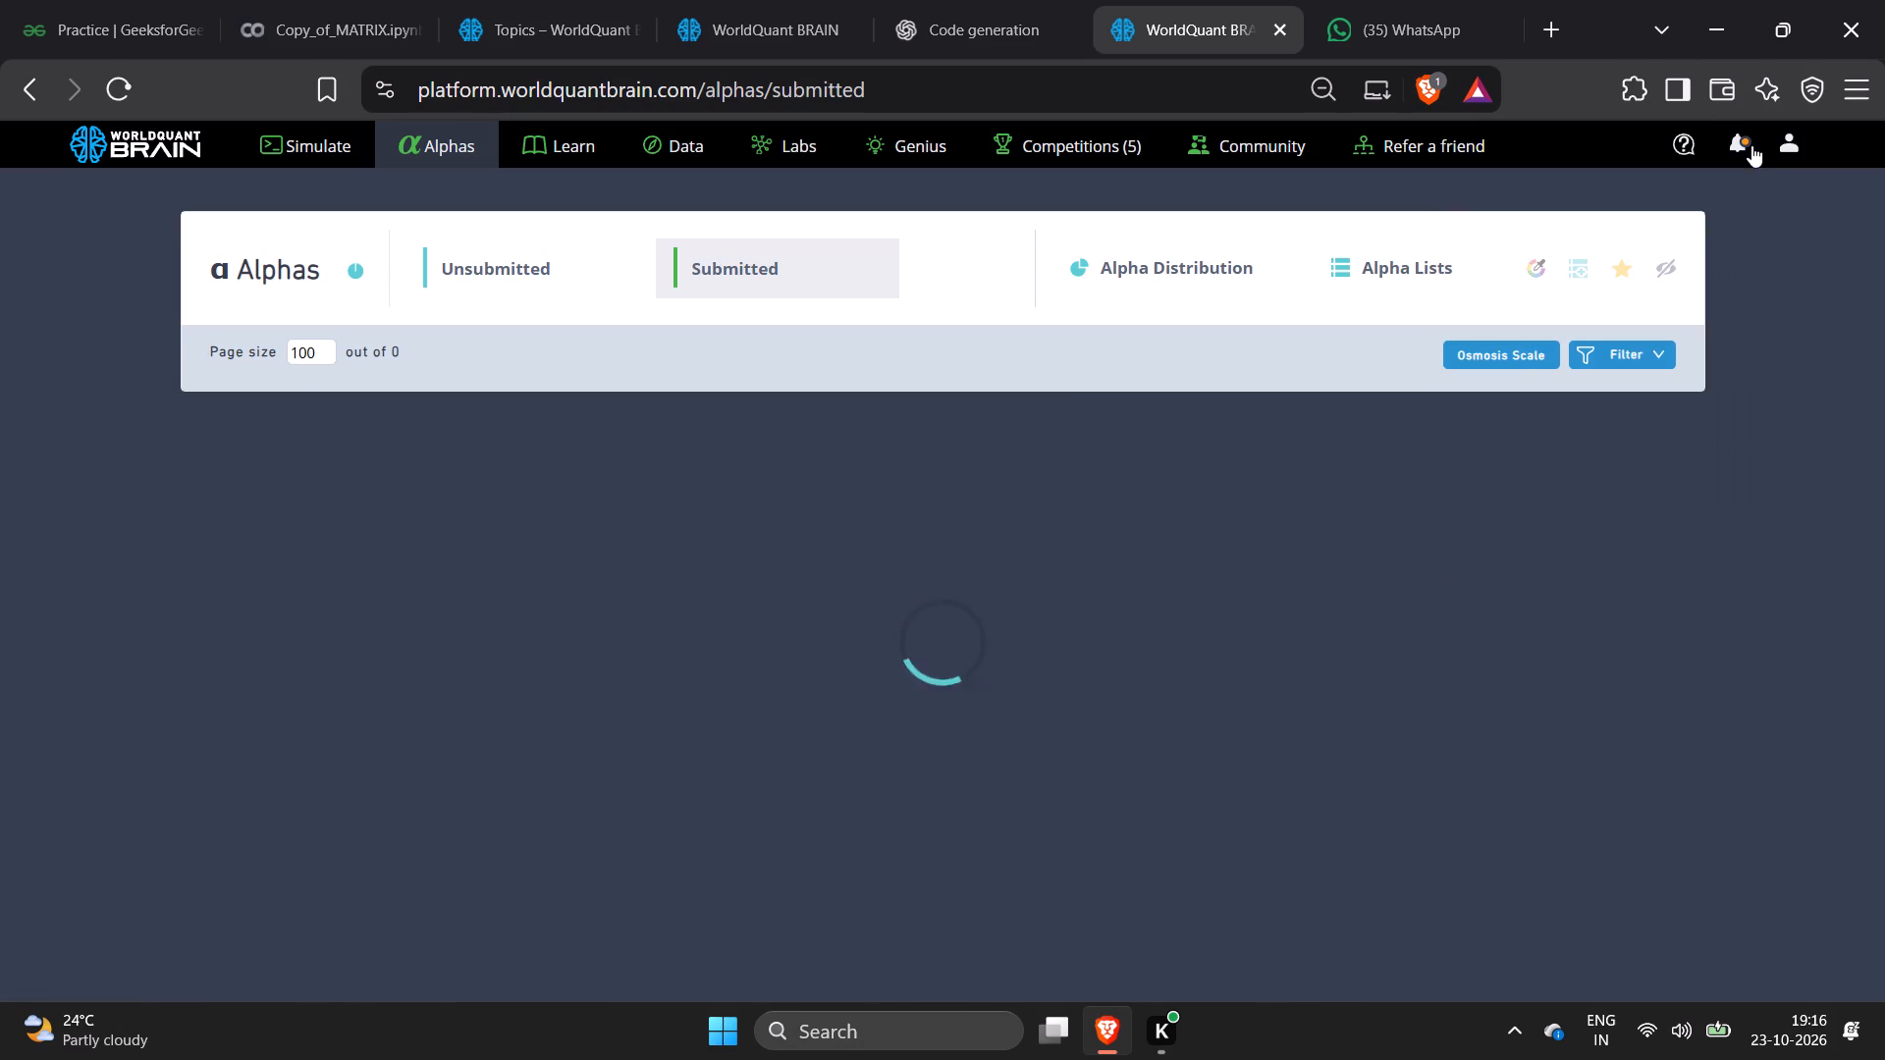
click(1501, 353)
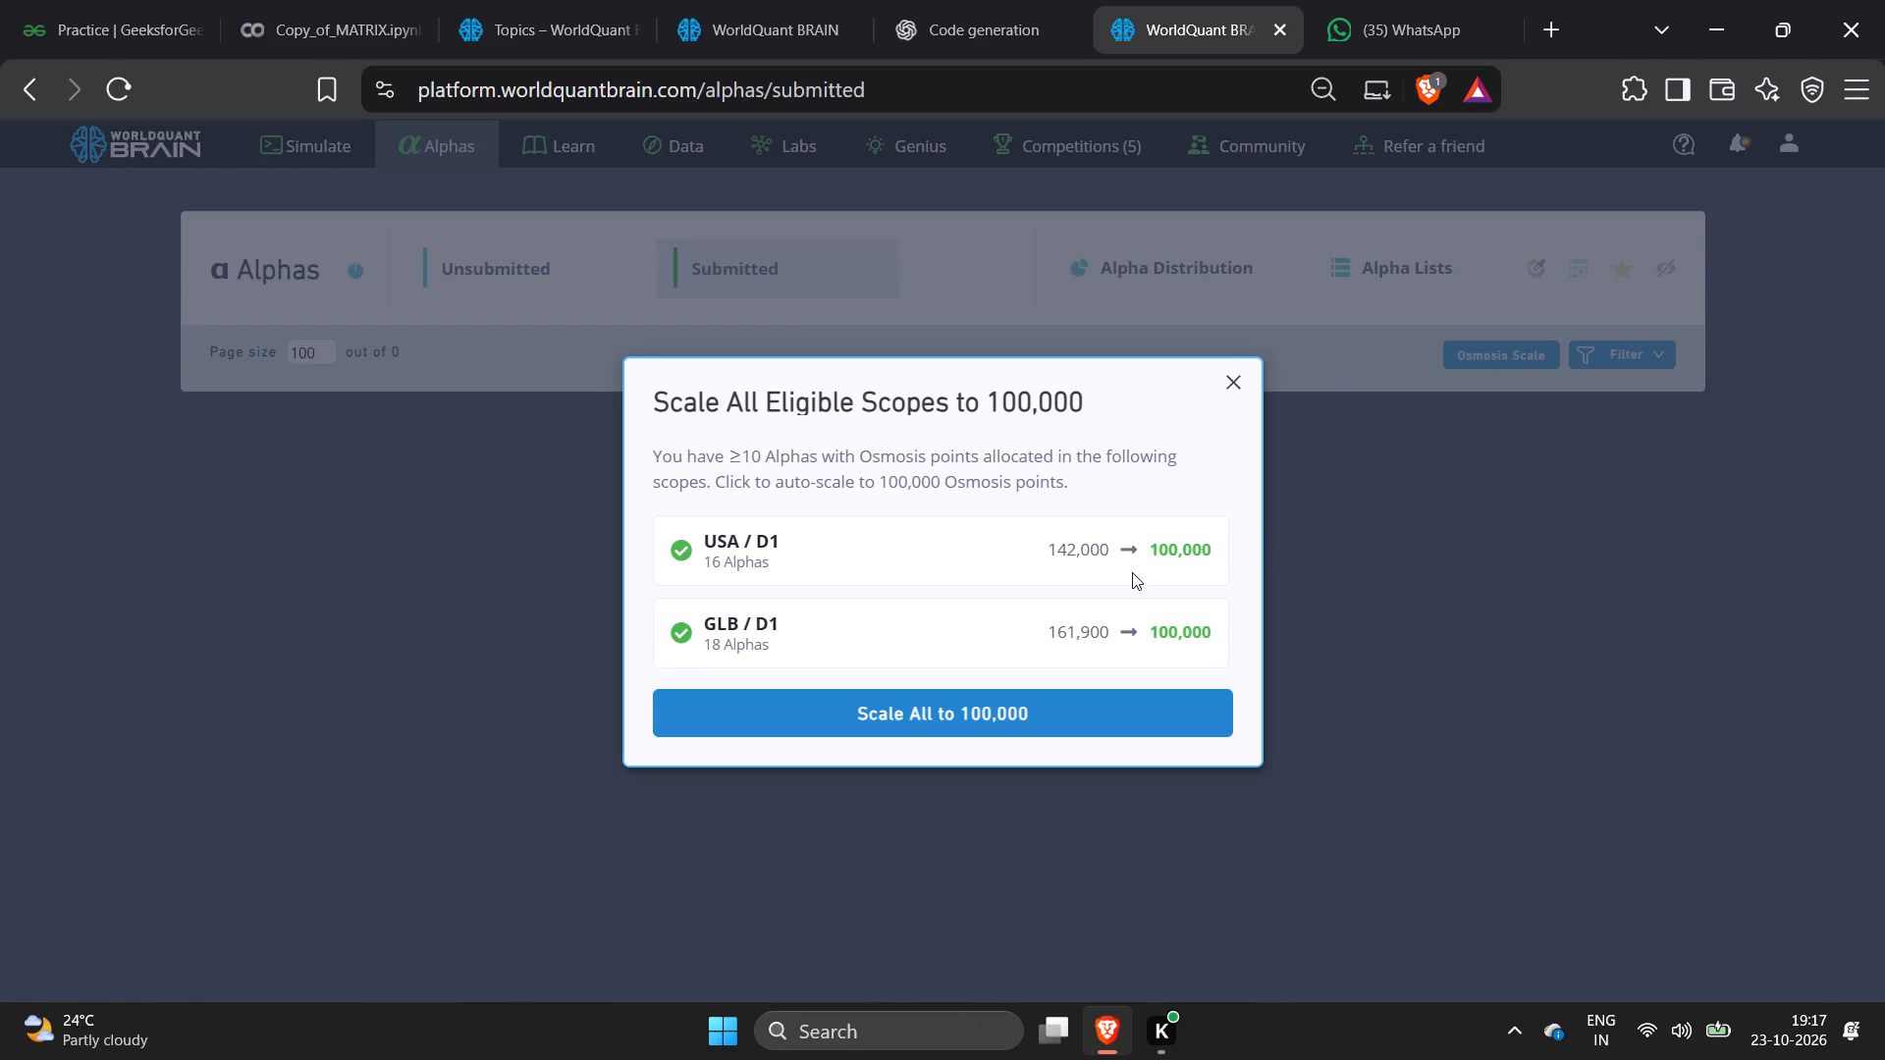
scroll(1033, 604, down, 1)
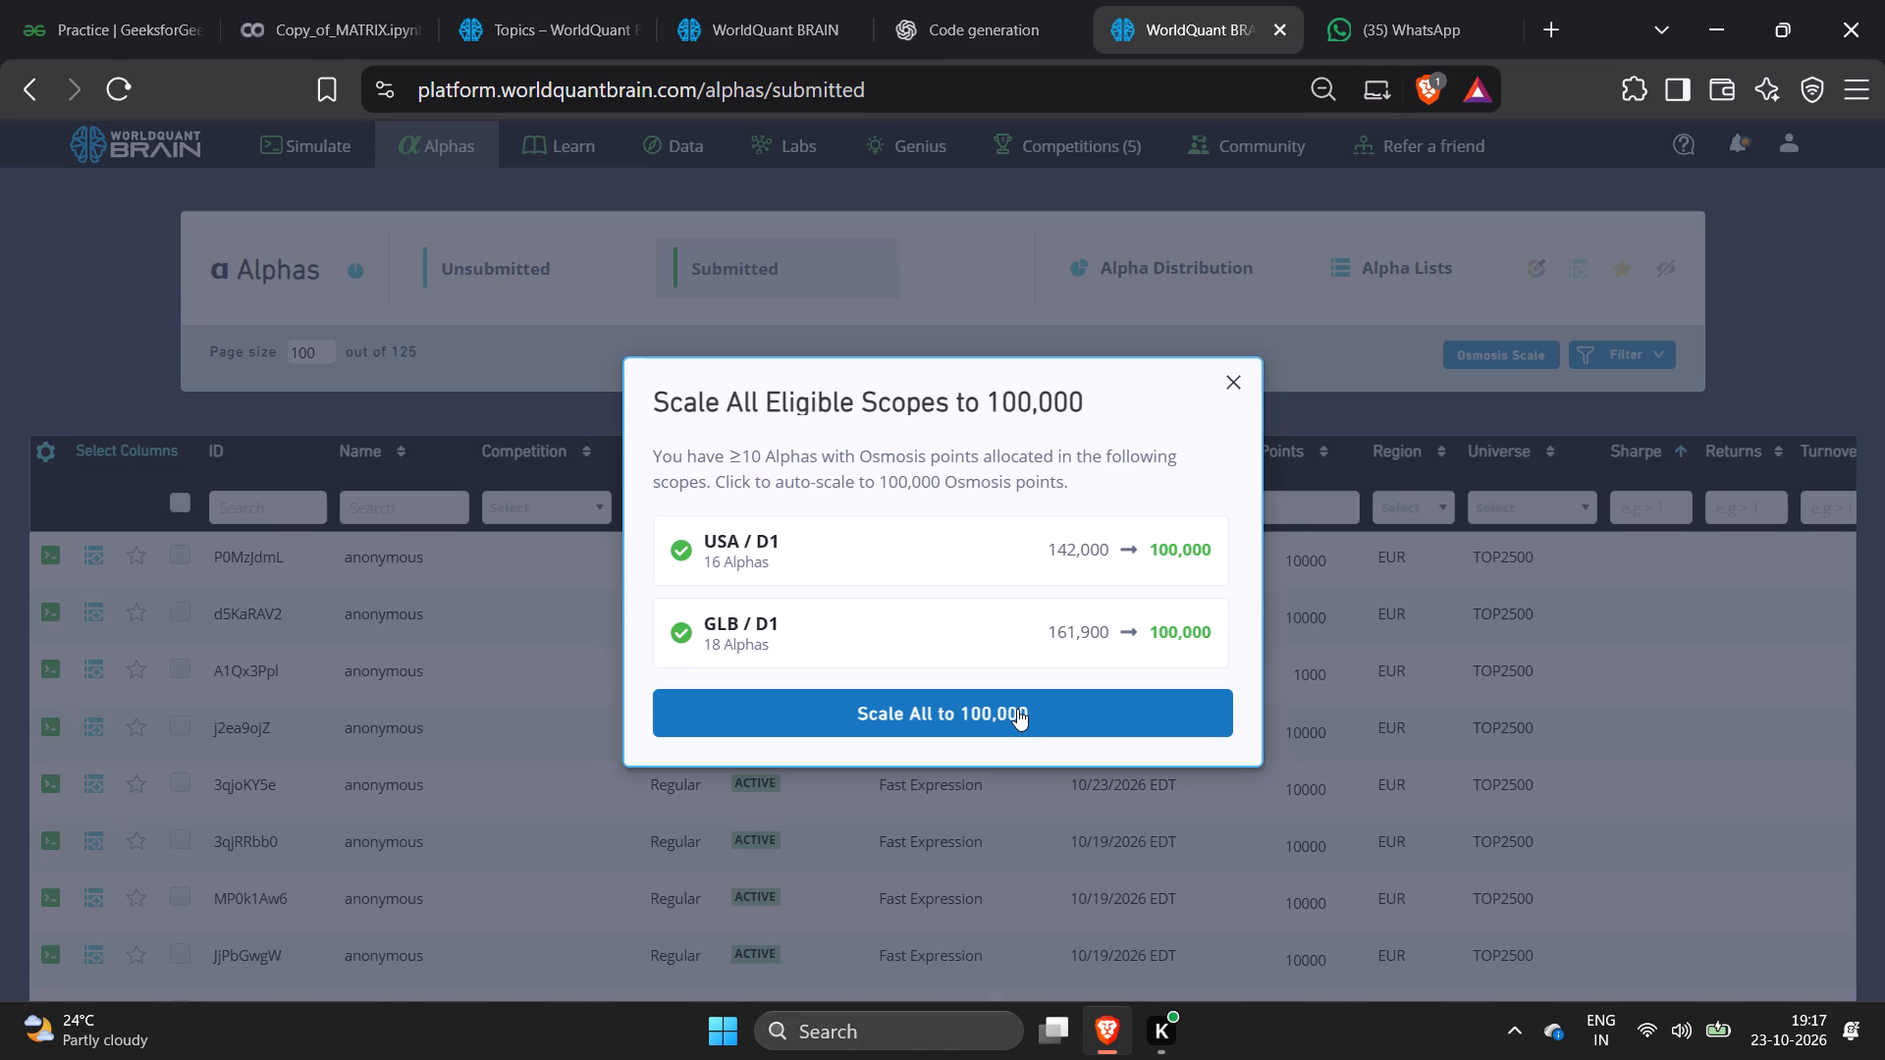
click(1739, 353)
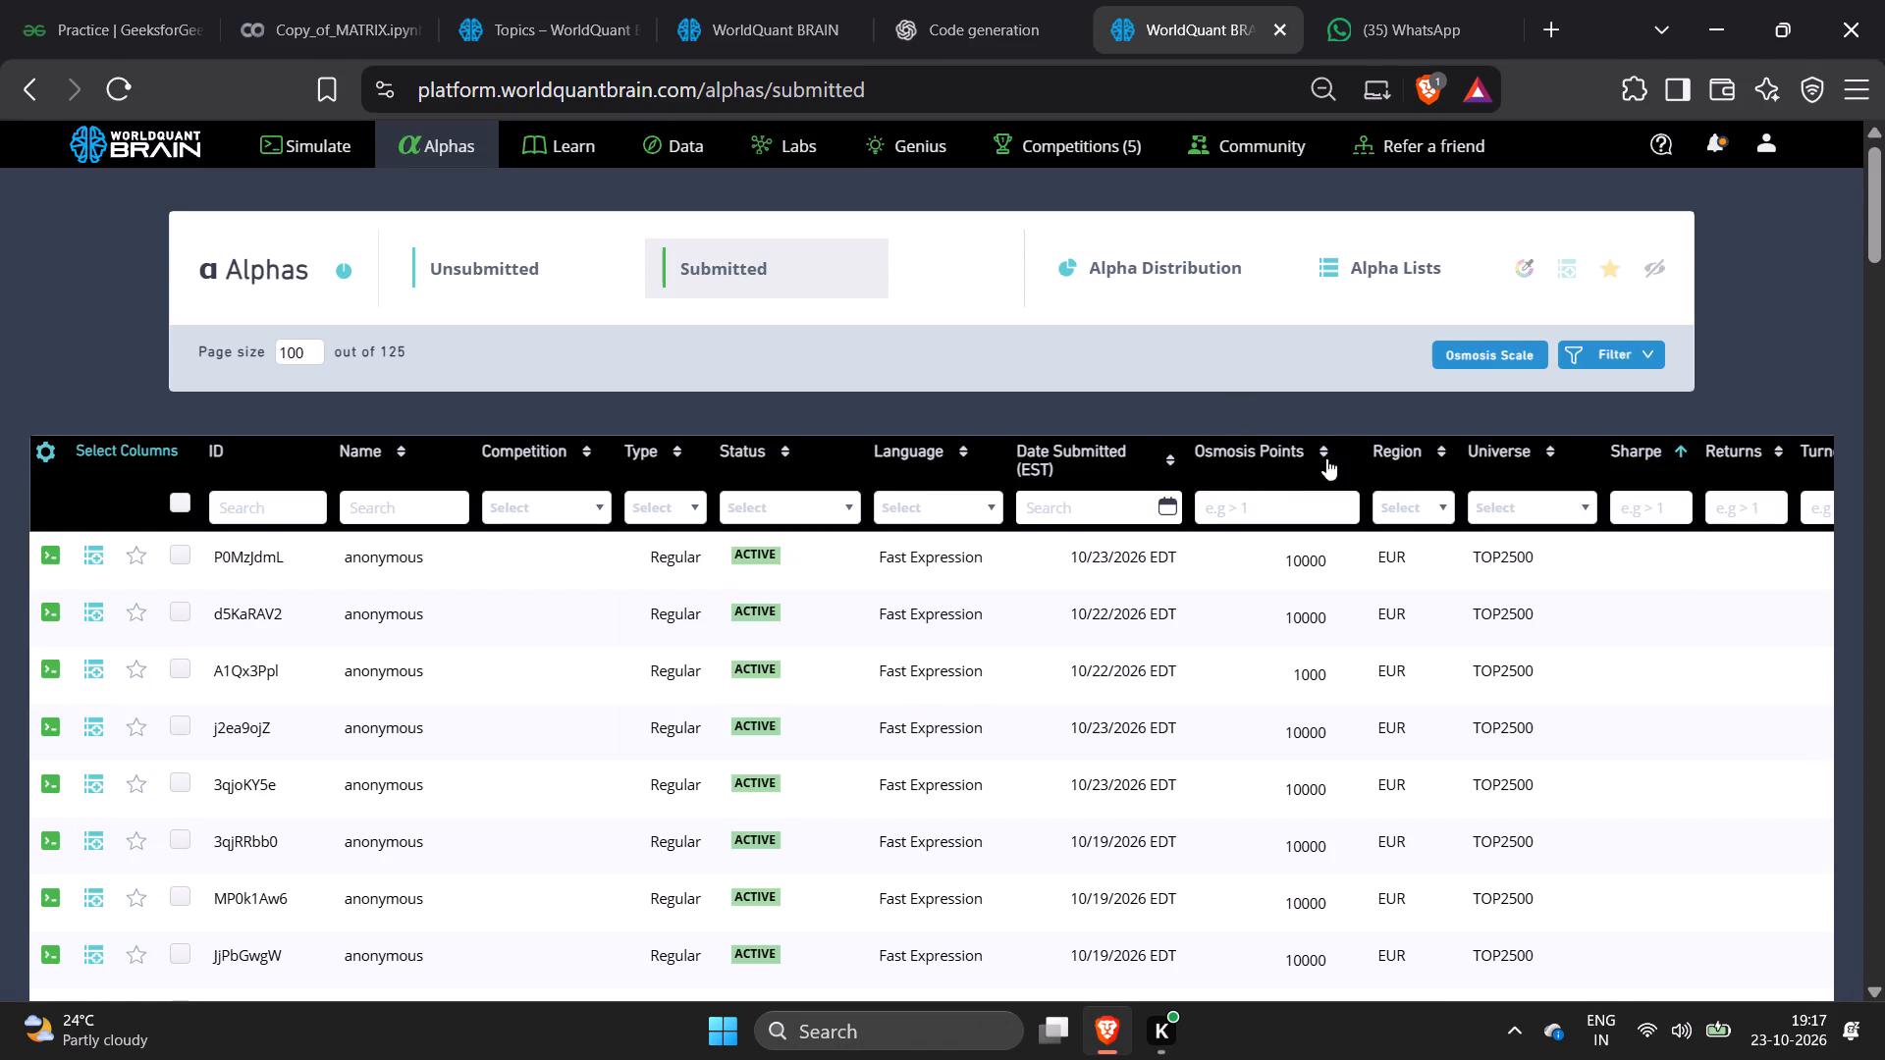
Filter the submitted alphas to the GLB region.
click(1395, 512)
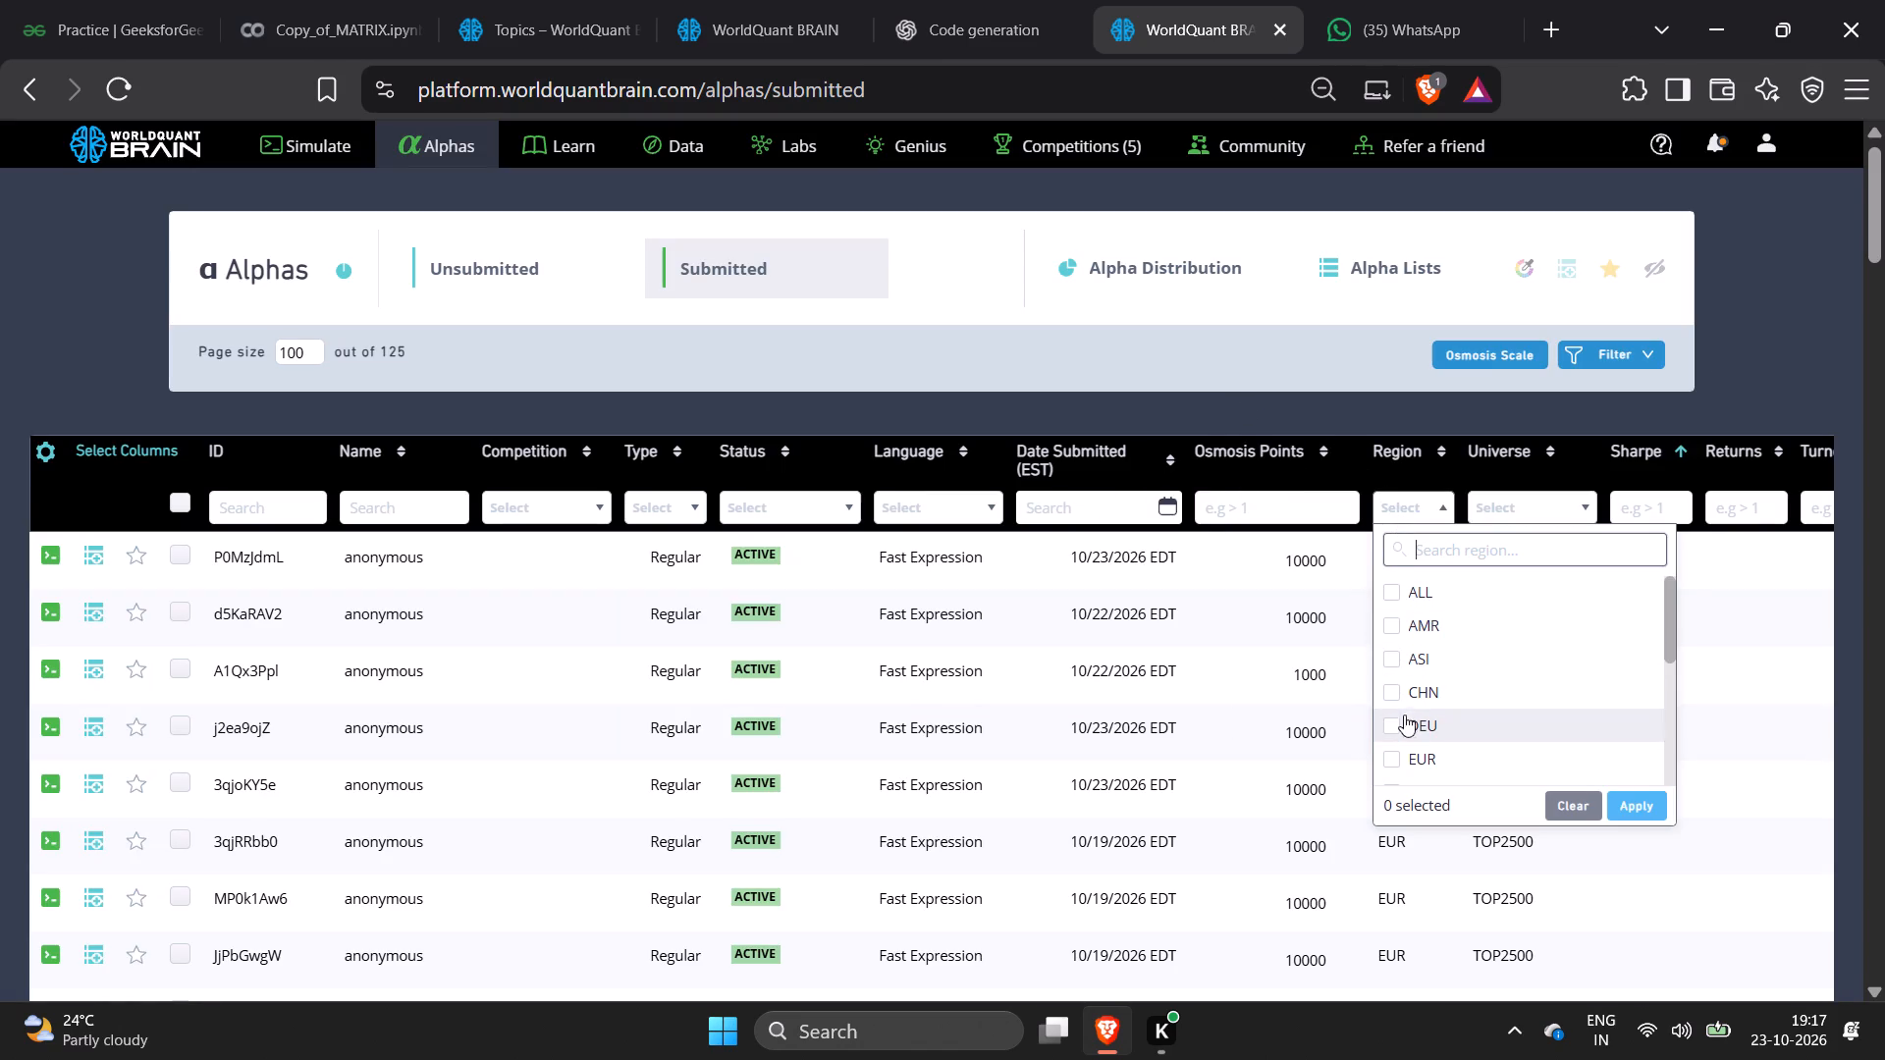
scroll(1407, 741, down, 2)
scroll(1432, 688, up, 4)
scroll(1425, 742, down, 1)
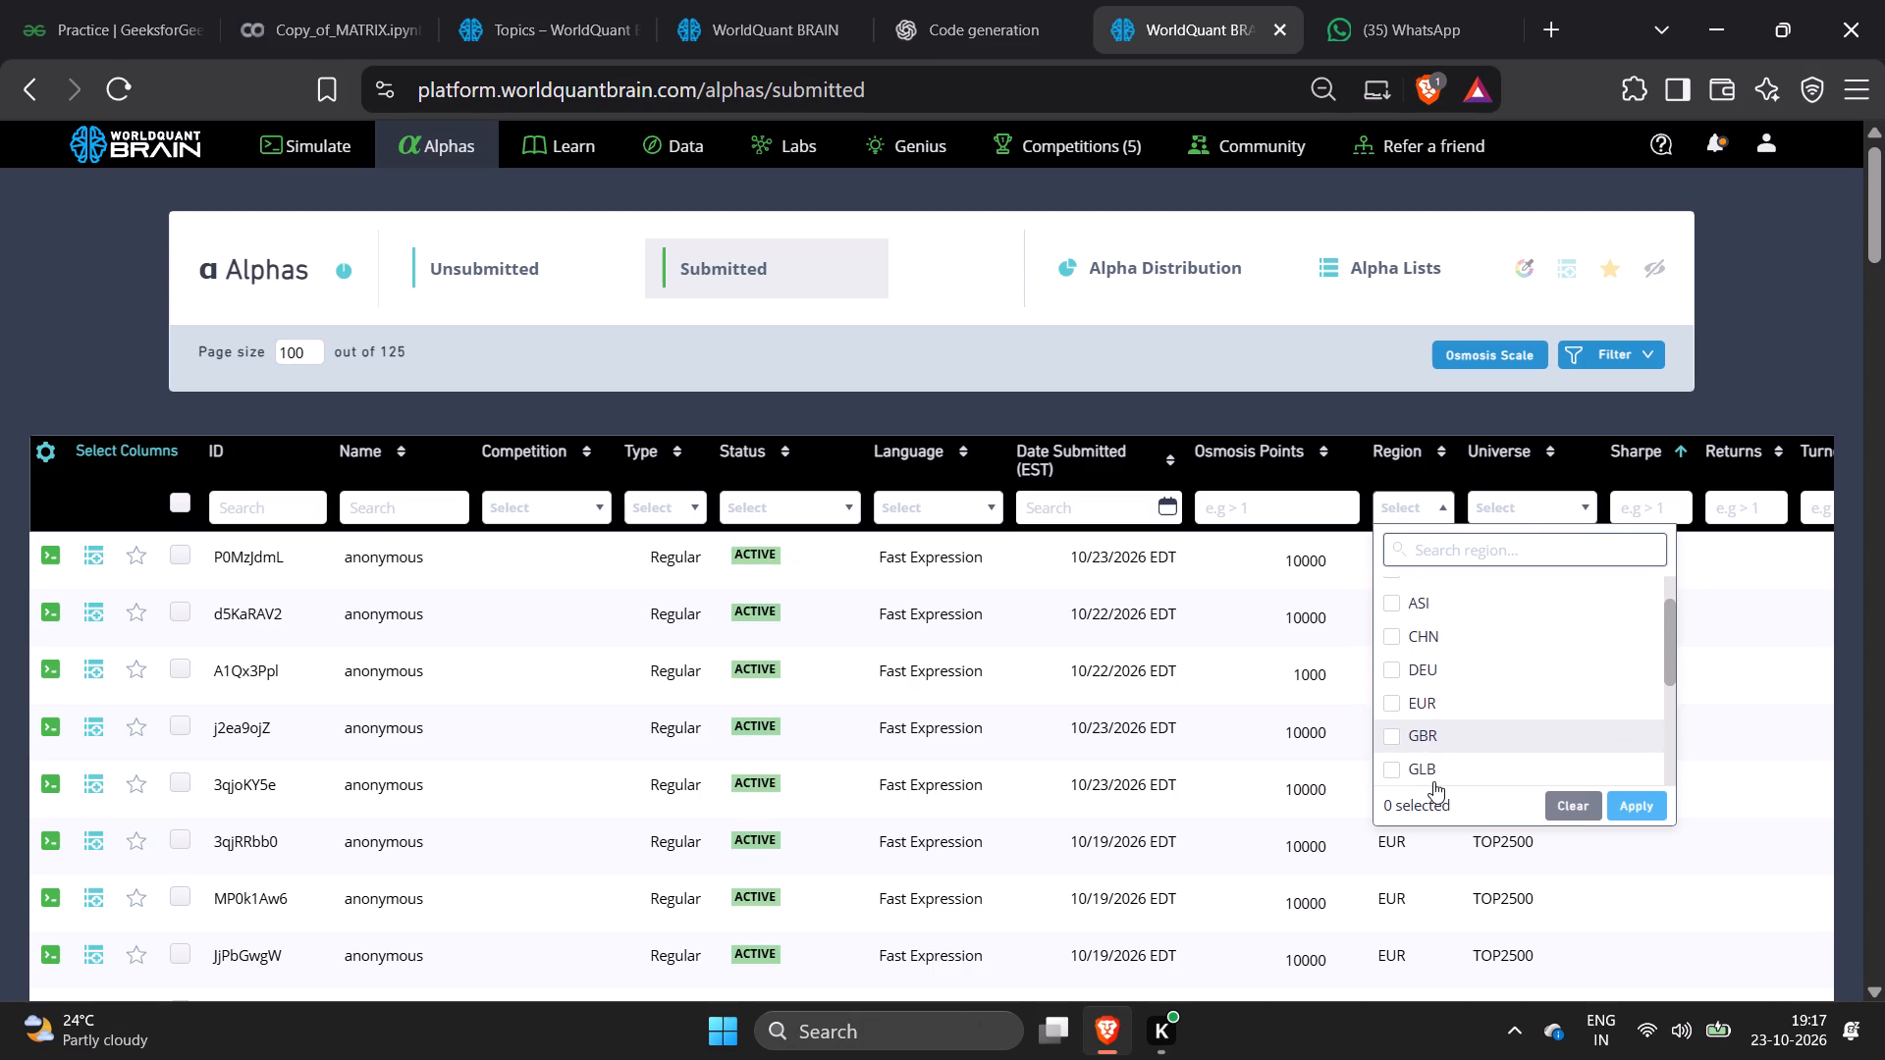
click(1433, 781)
click(1639, 799)
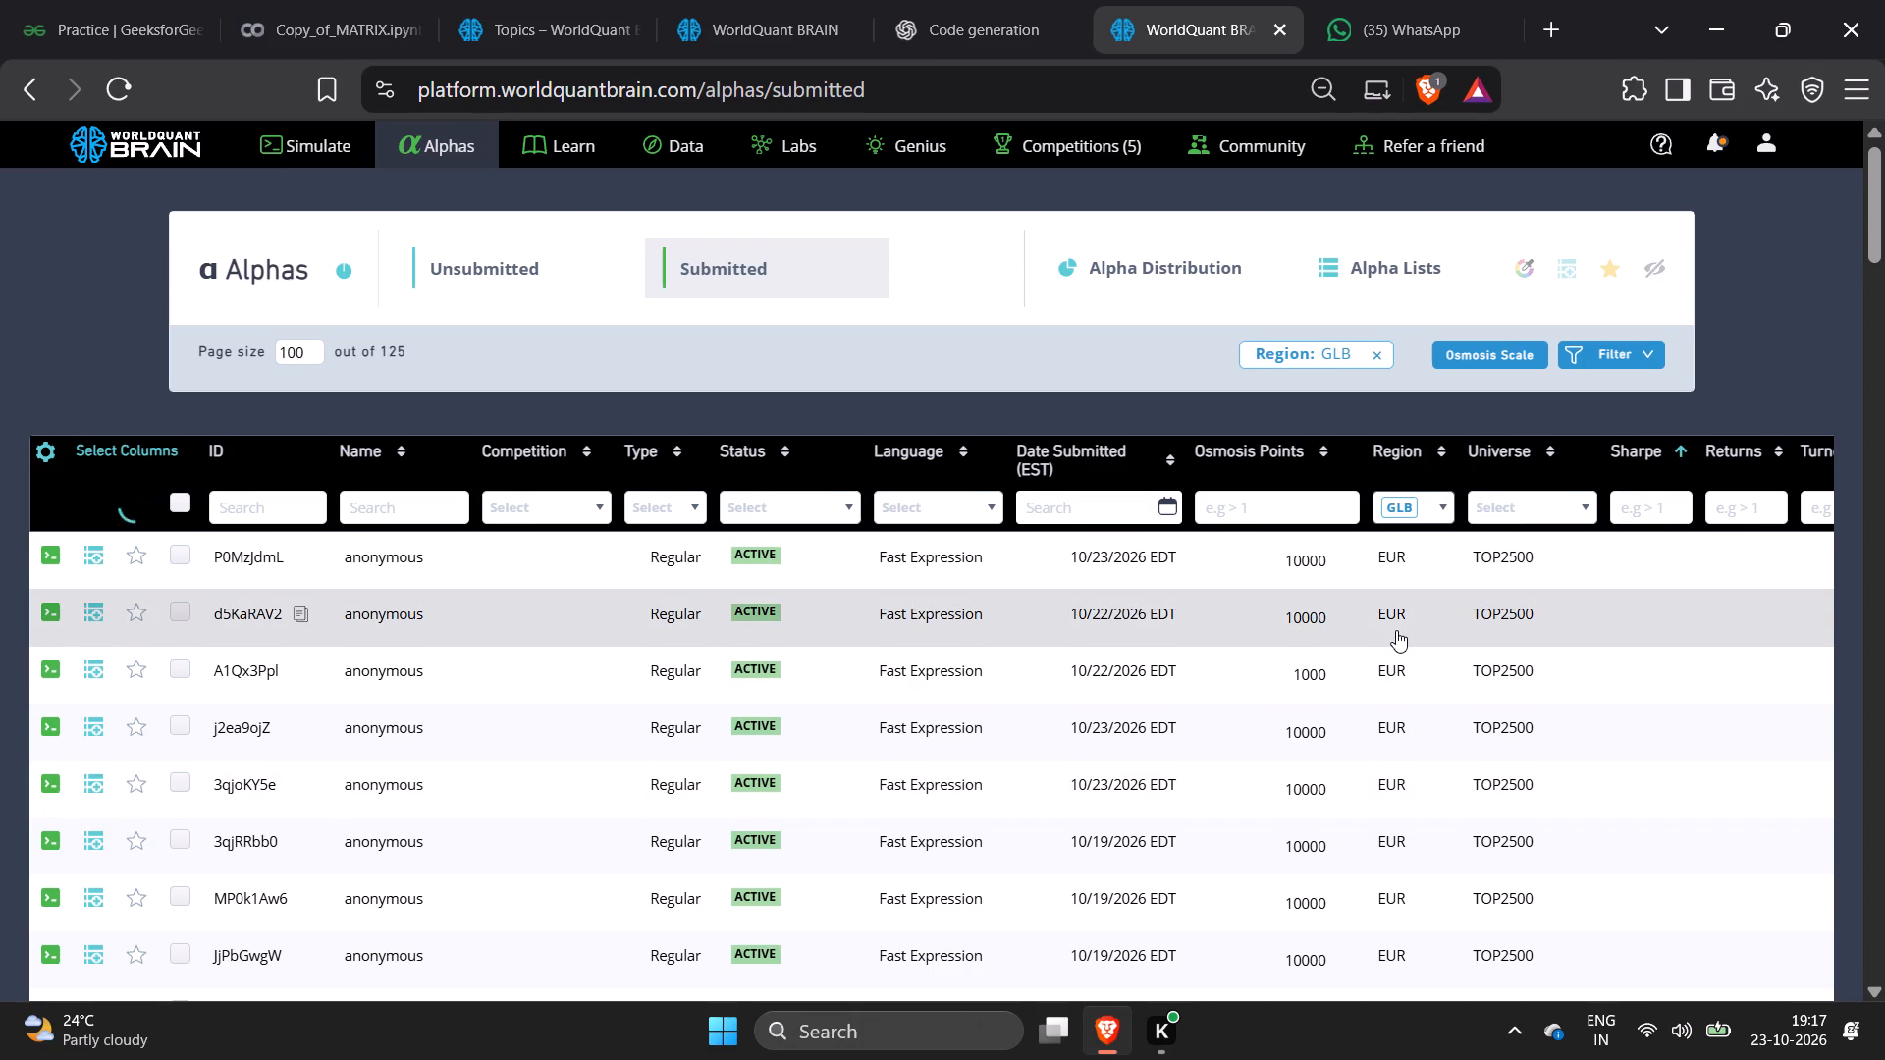
scroll(1396, 630, down, 1)
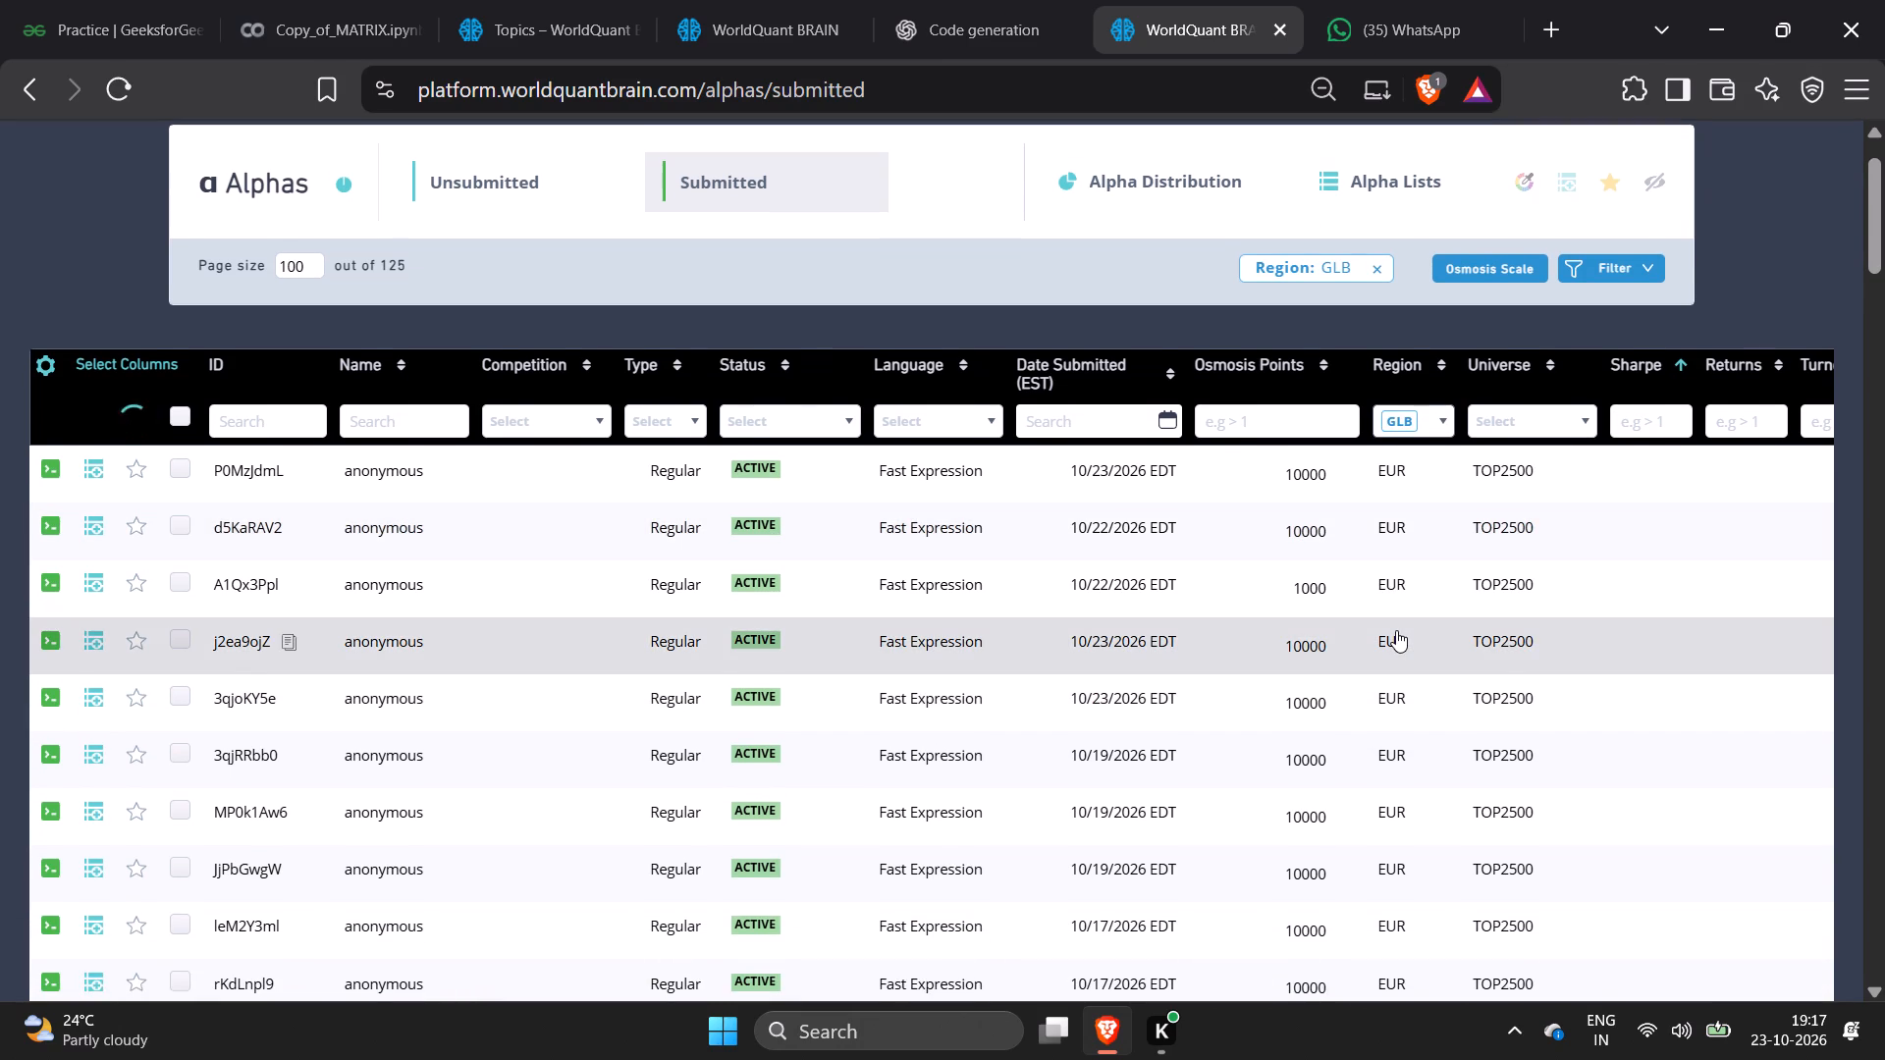
scroll(1396, 630, down, 3)
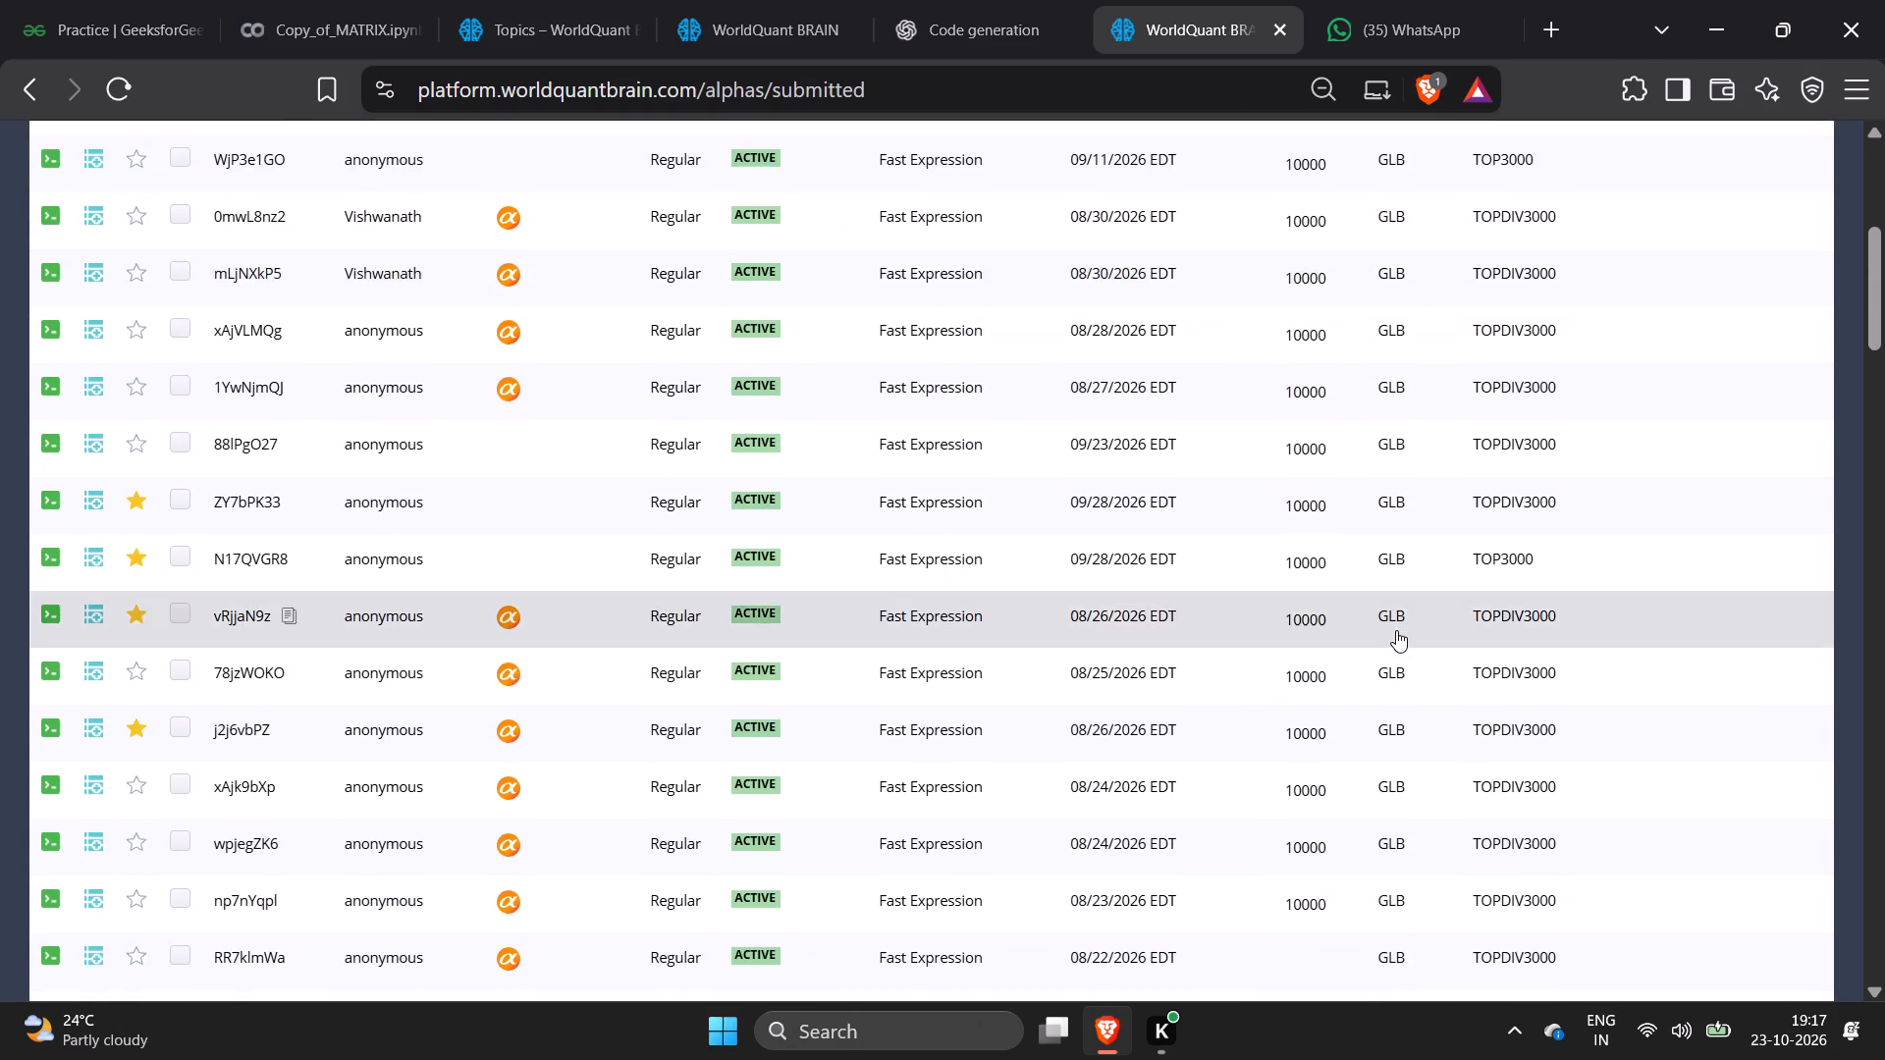
scroll(1396, 630, down, 1)
scroll(1350, 798, down, 1)
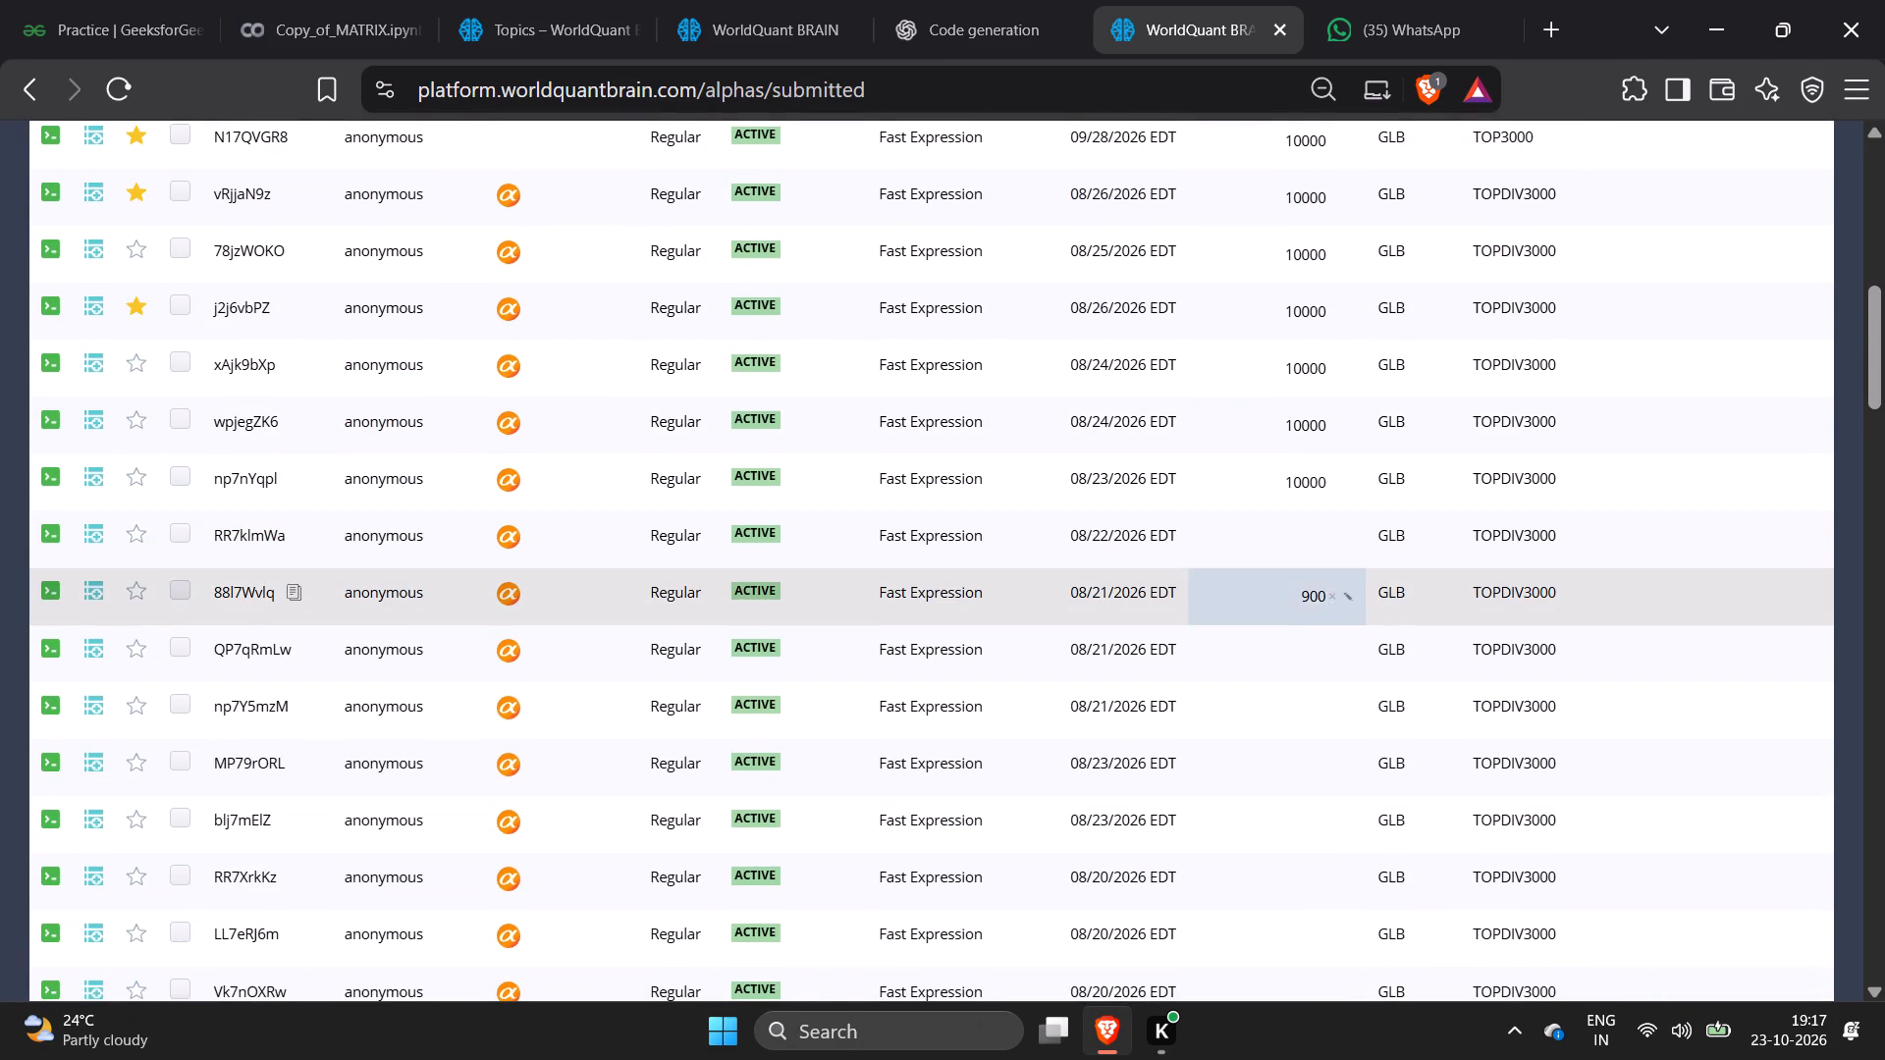
scroll(1362, 594, right, 1)
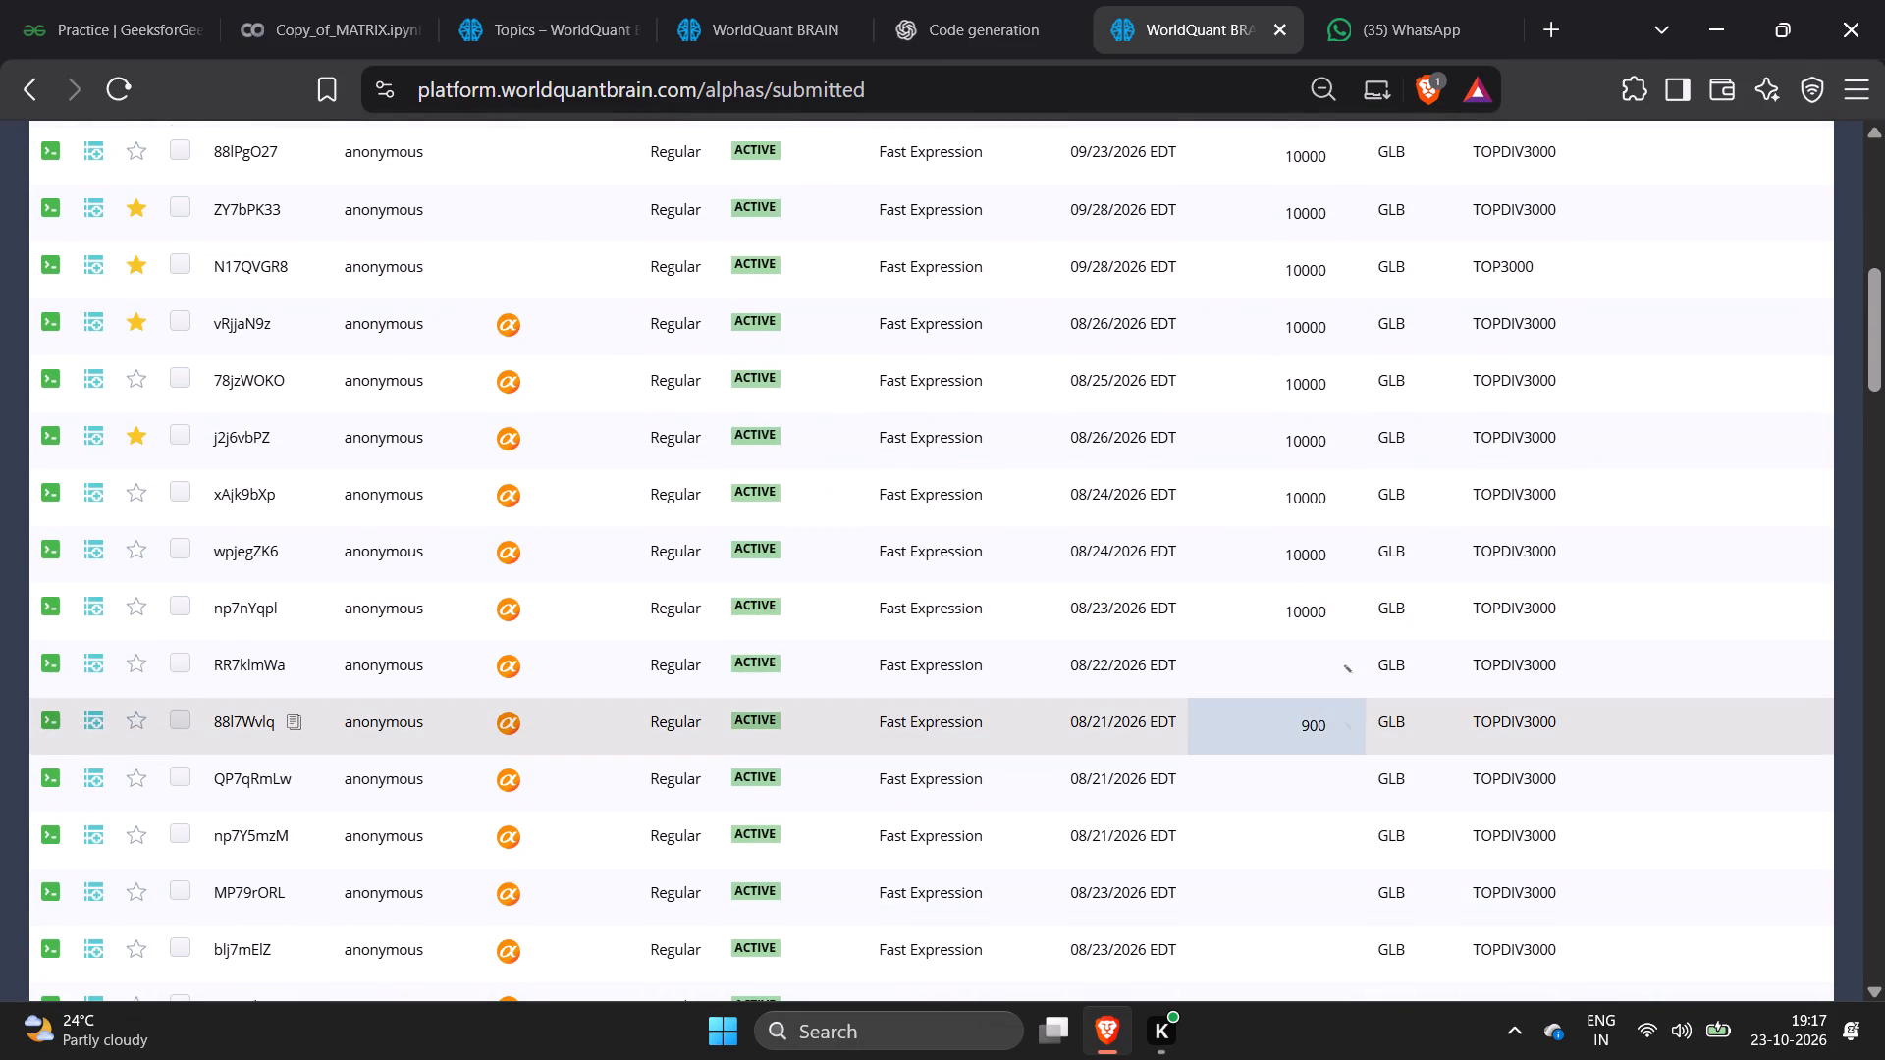
click(1353, 725)
key(BackSpace)
key(BackSpace)
click(1341, 622)
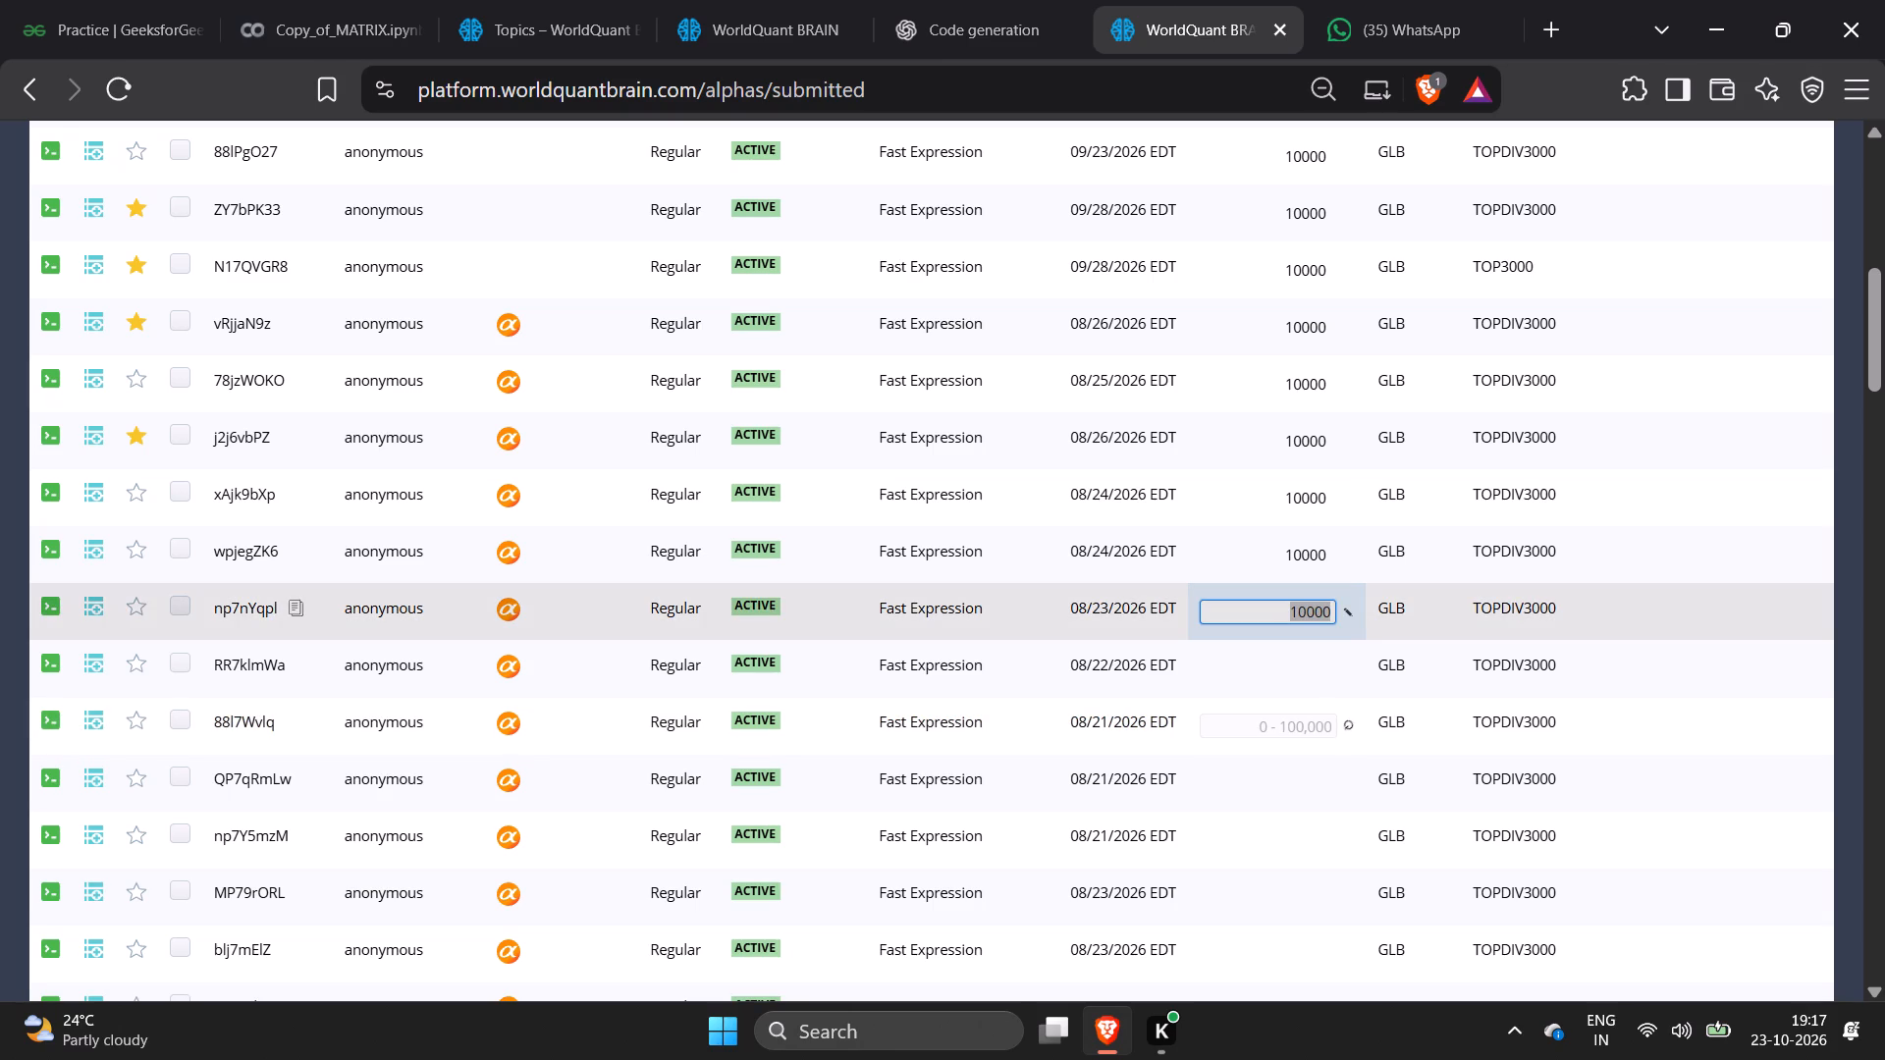
key(BackSpace)
key(BackSpace)
Clear the Osmosis Points of the GLB alphas wpjegZK6 and xAjk9bXp, leaving their values blank.
click(1322, 561)
key(BackSpace)
key(BackSpace)
key(BackSpace)
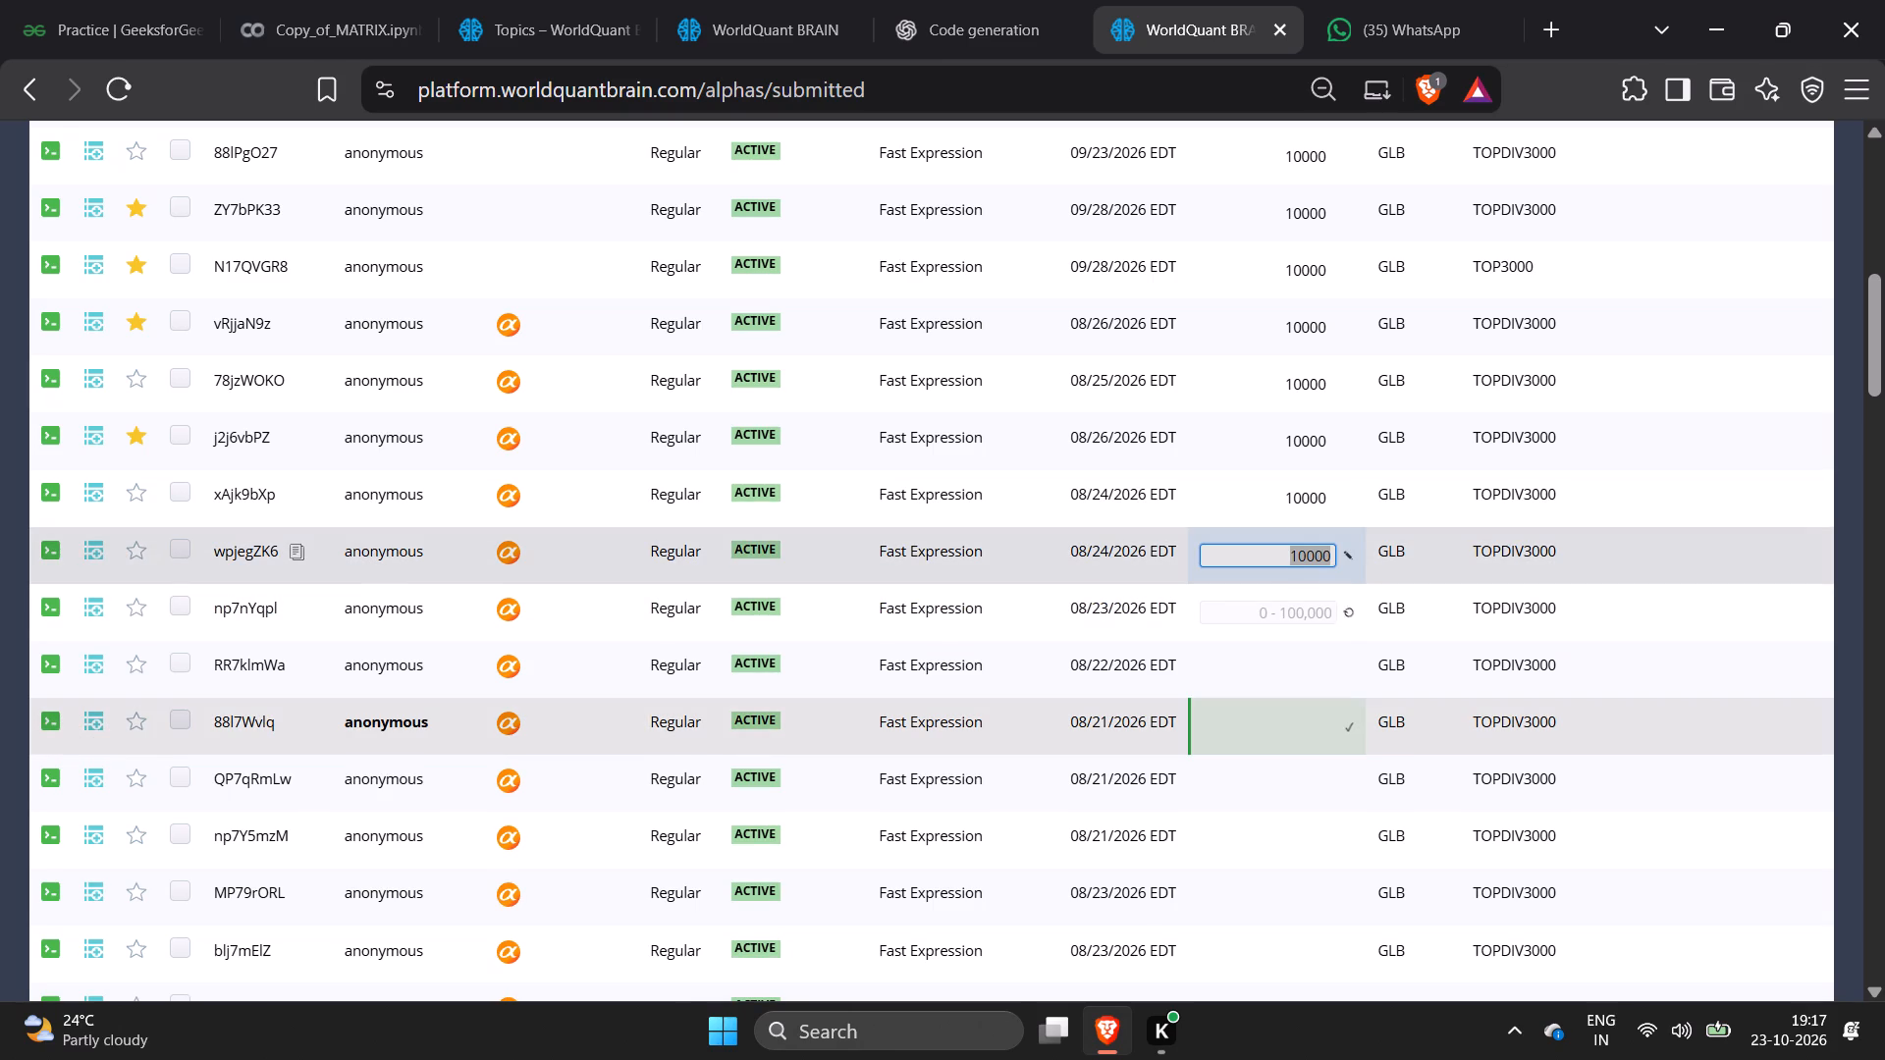
key(BackSpace)
click(1327, 491)
key(BackSpace)
key(BackSpace)
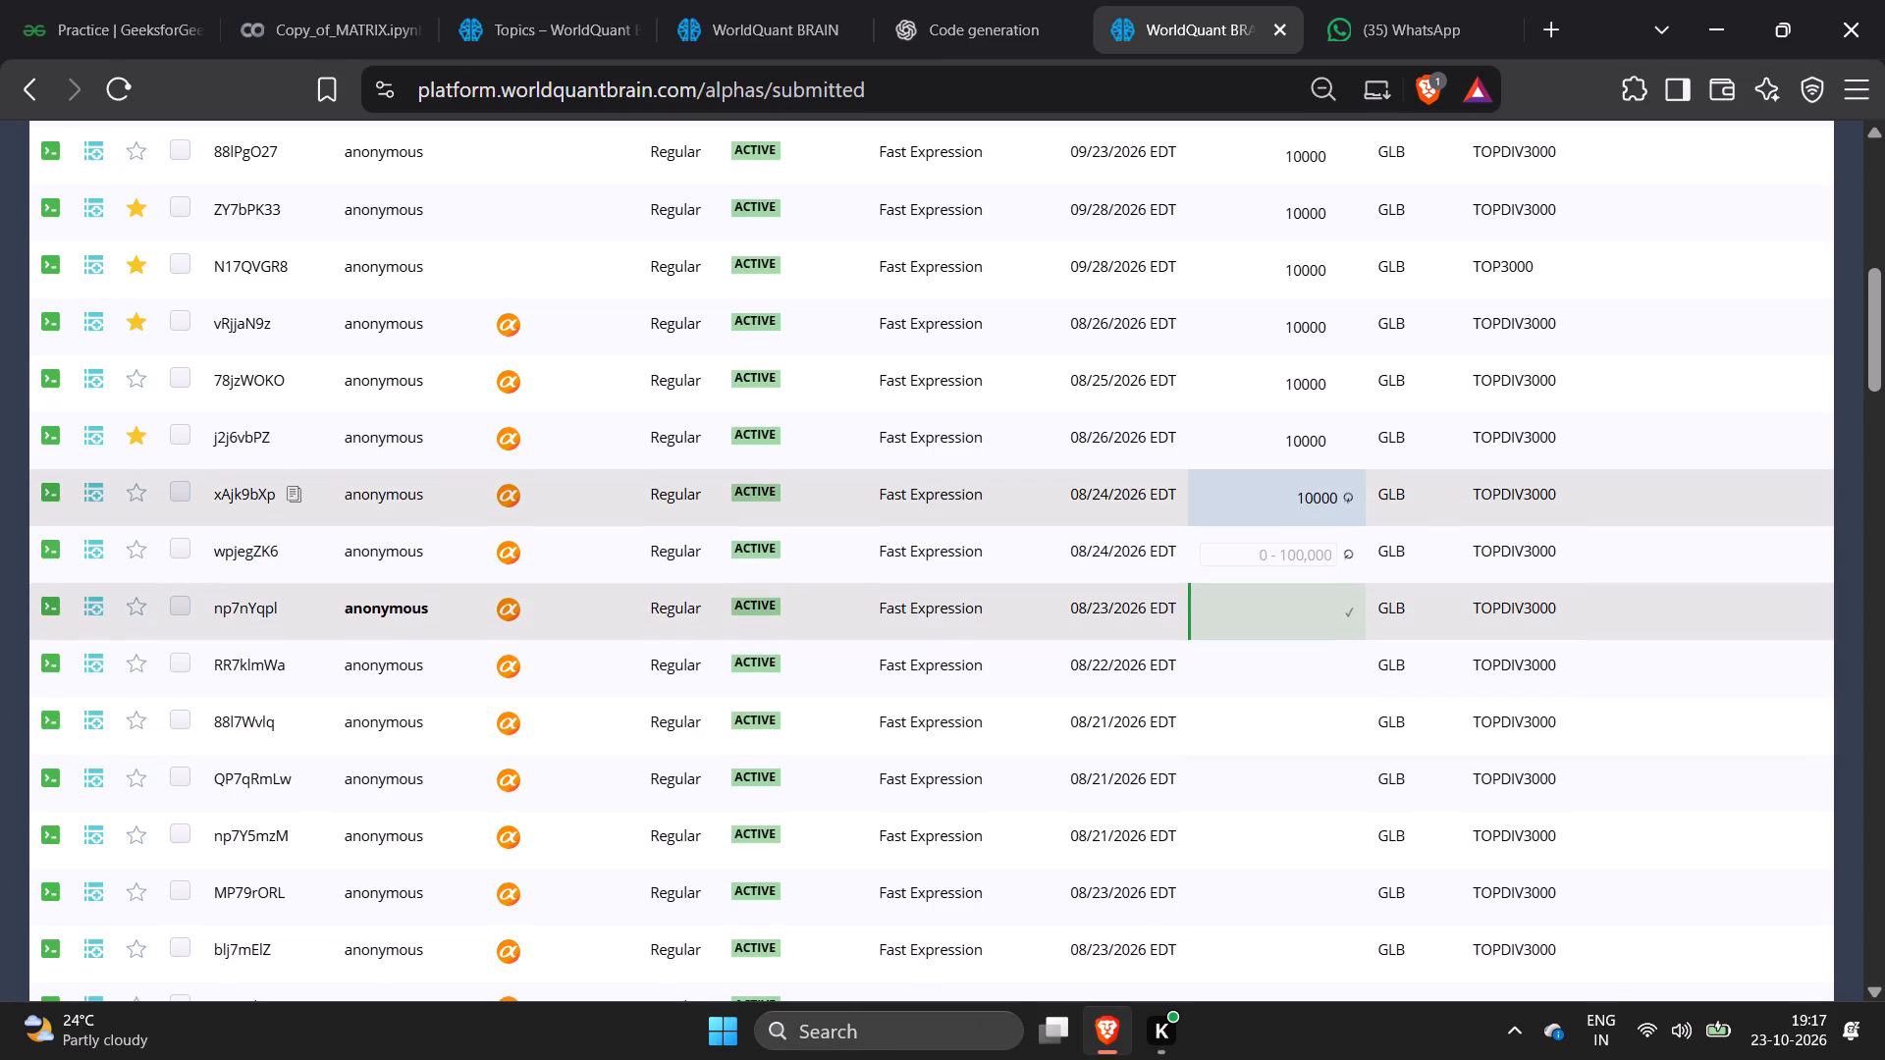
key(BackSpace)
key(BackSpace)
key(BackSpace)
click(1327, 491)
key(BackSpace)
key(BackSpace)
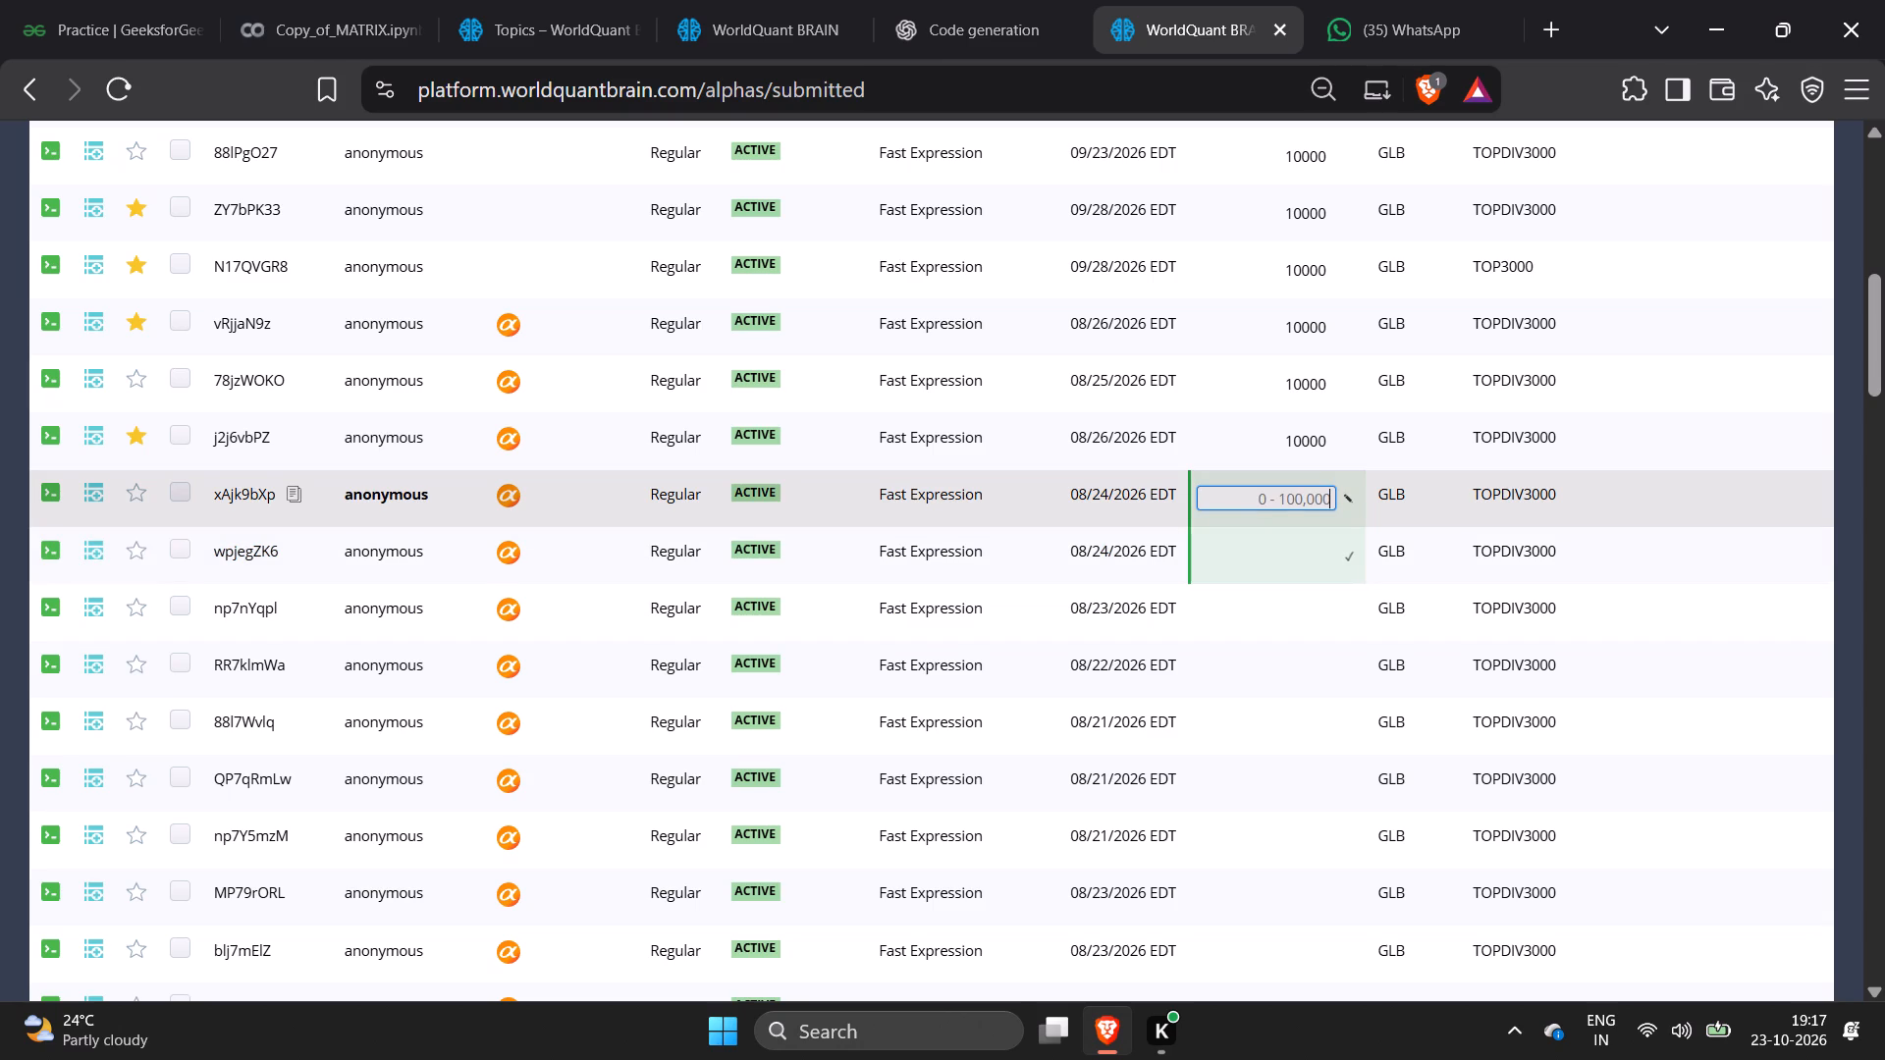
key(BackSpace)
scroll(1327, 491, up, 2)
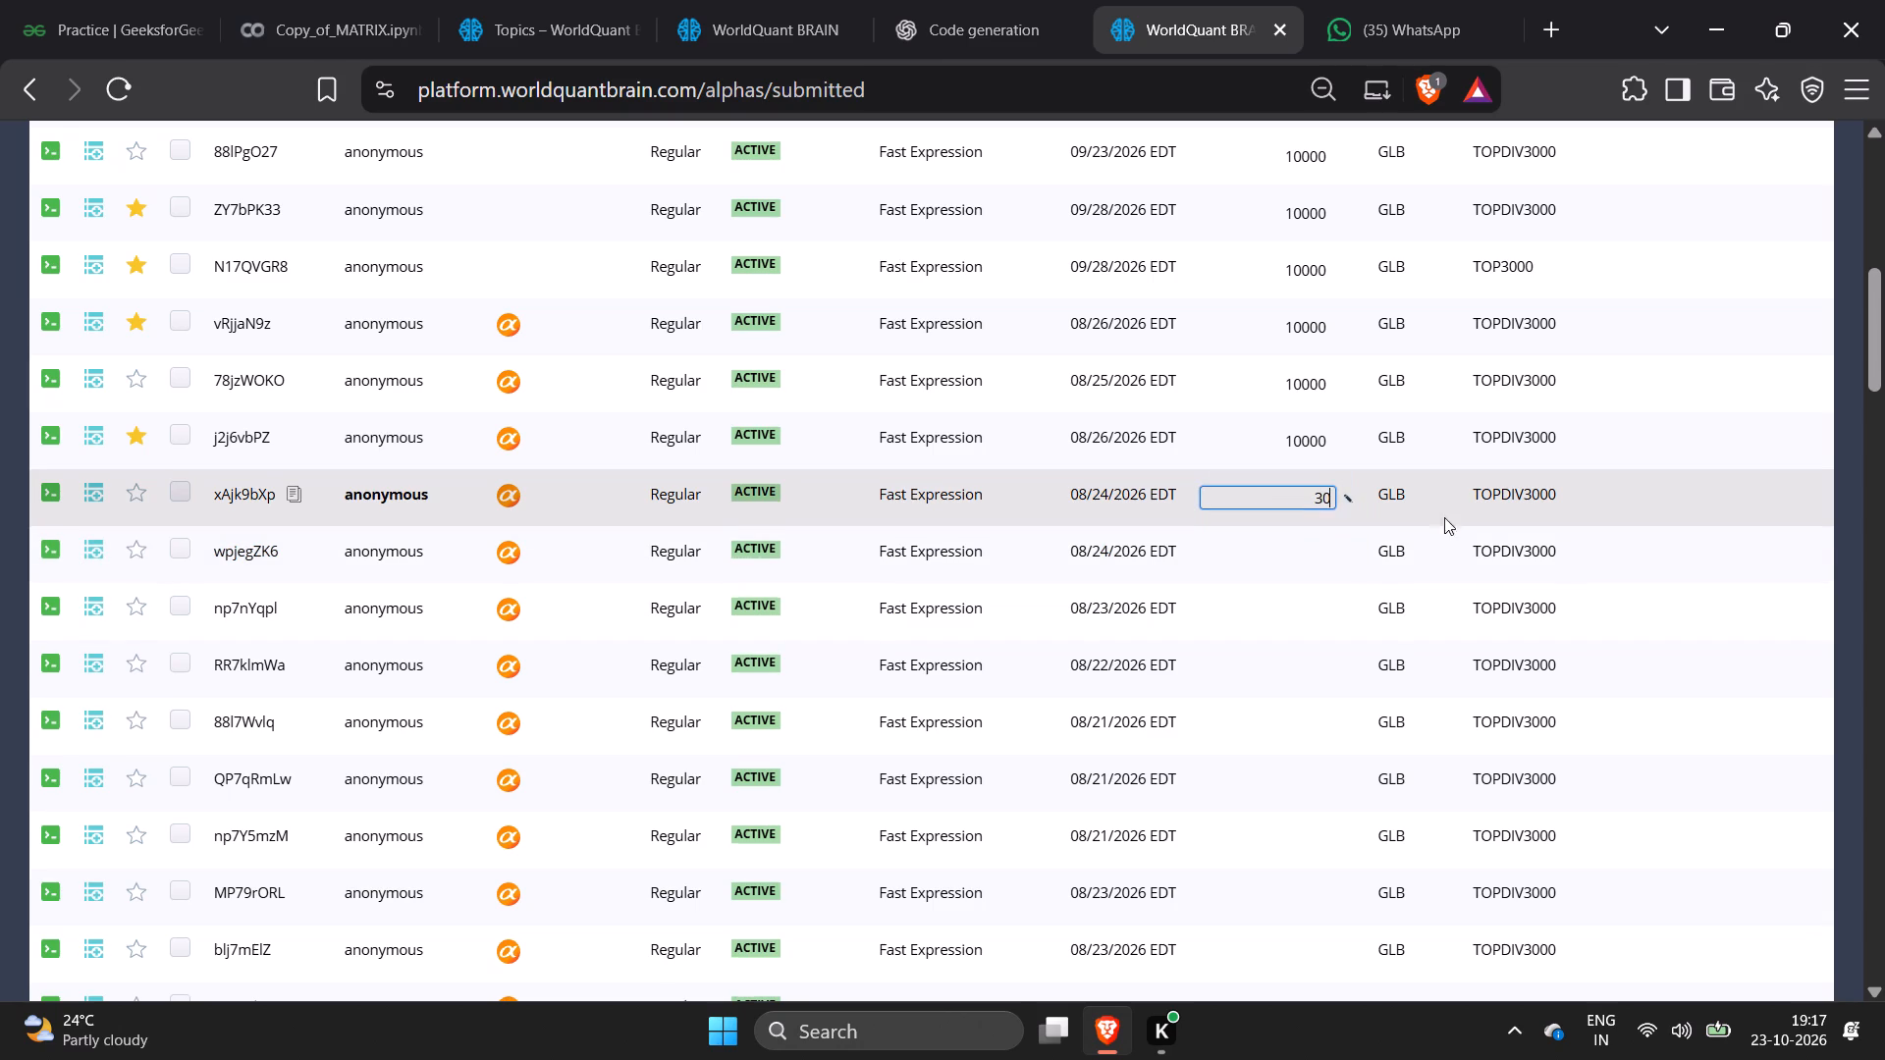
key(BackSpace)
key(BackSpace)
Clear the Osmosis Points of alpha ZYAYE0a3, the first entry in the GLB list.
scroll(1699, 444, up, 1)
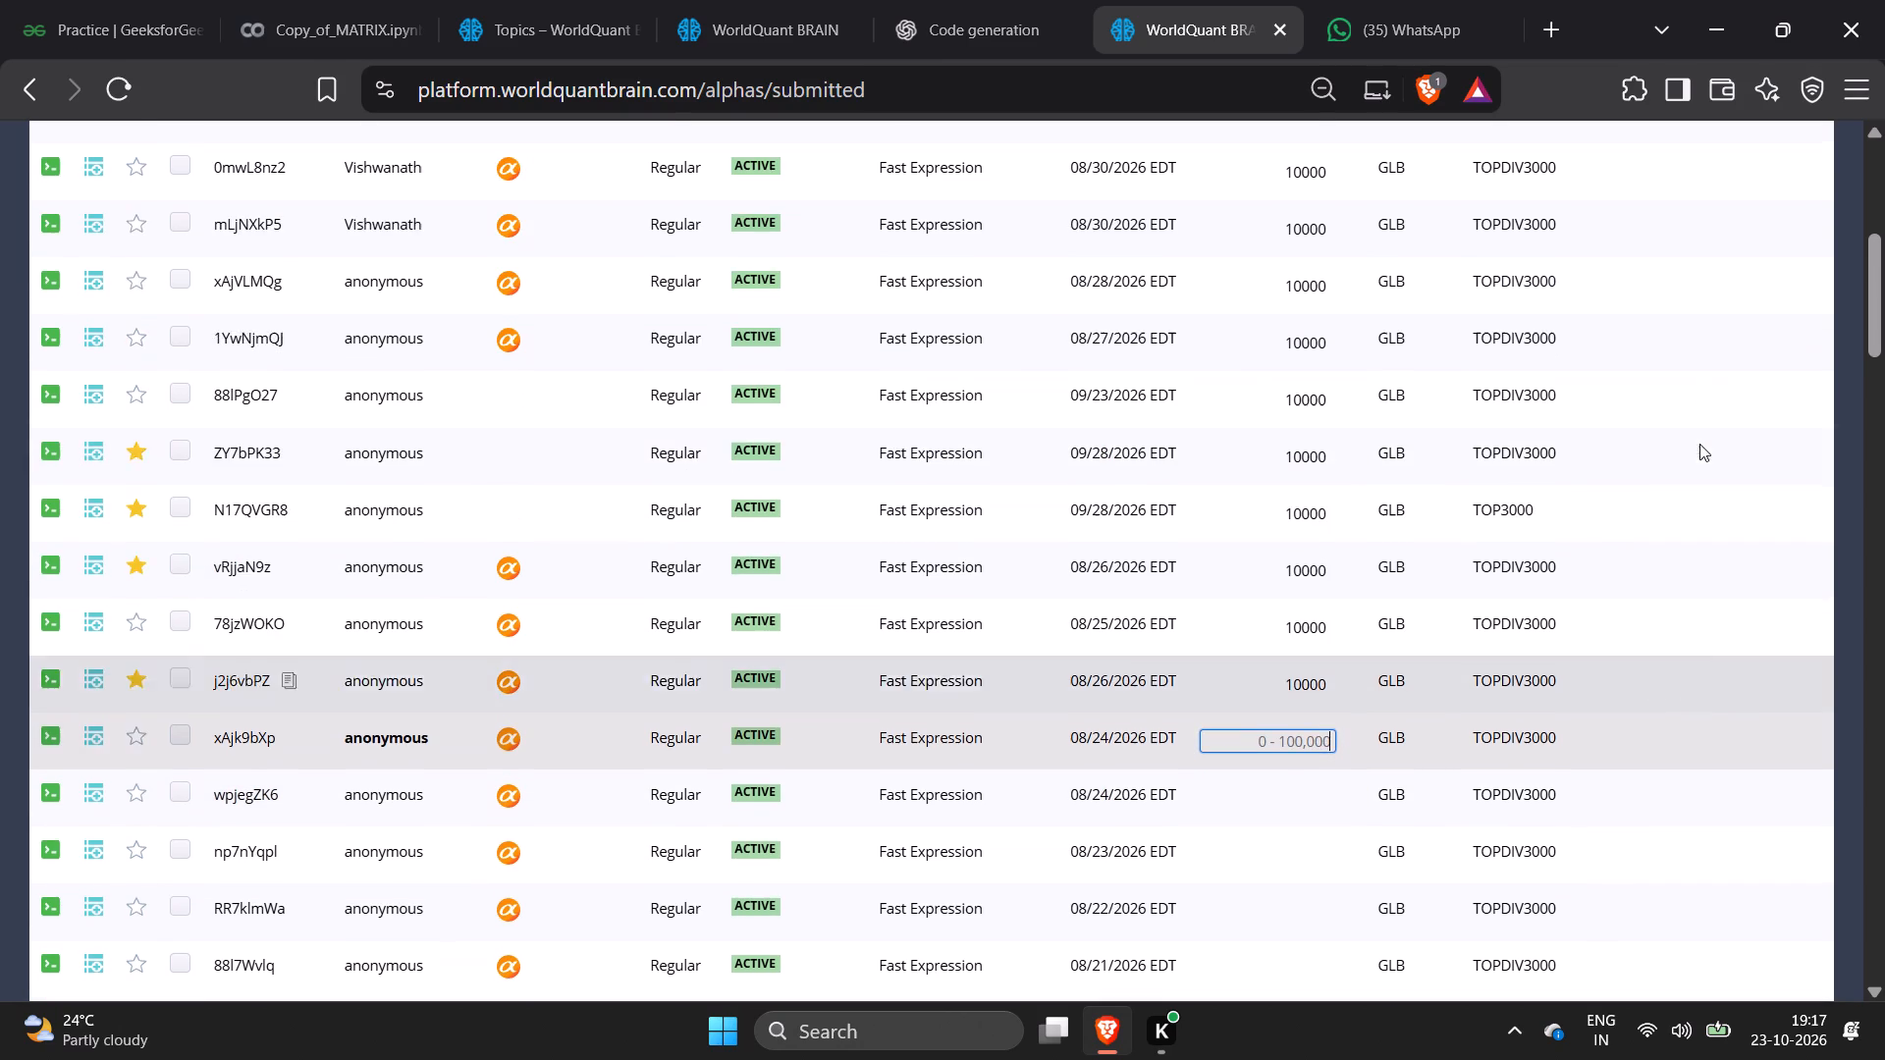
scroll(1699, 444, up, 2)
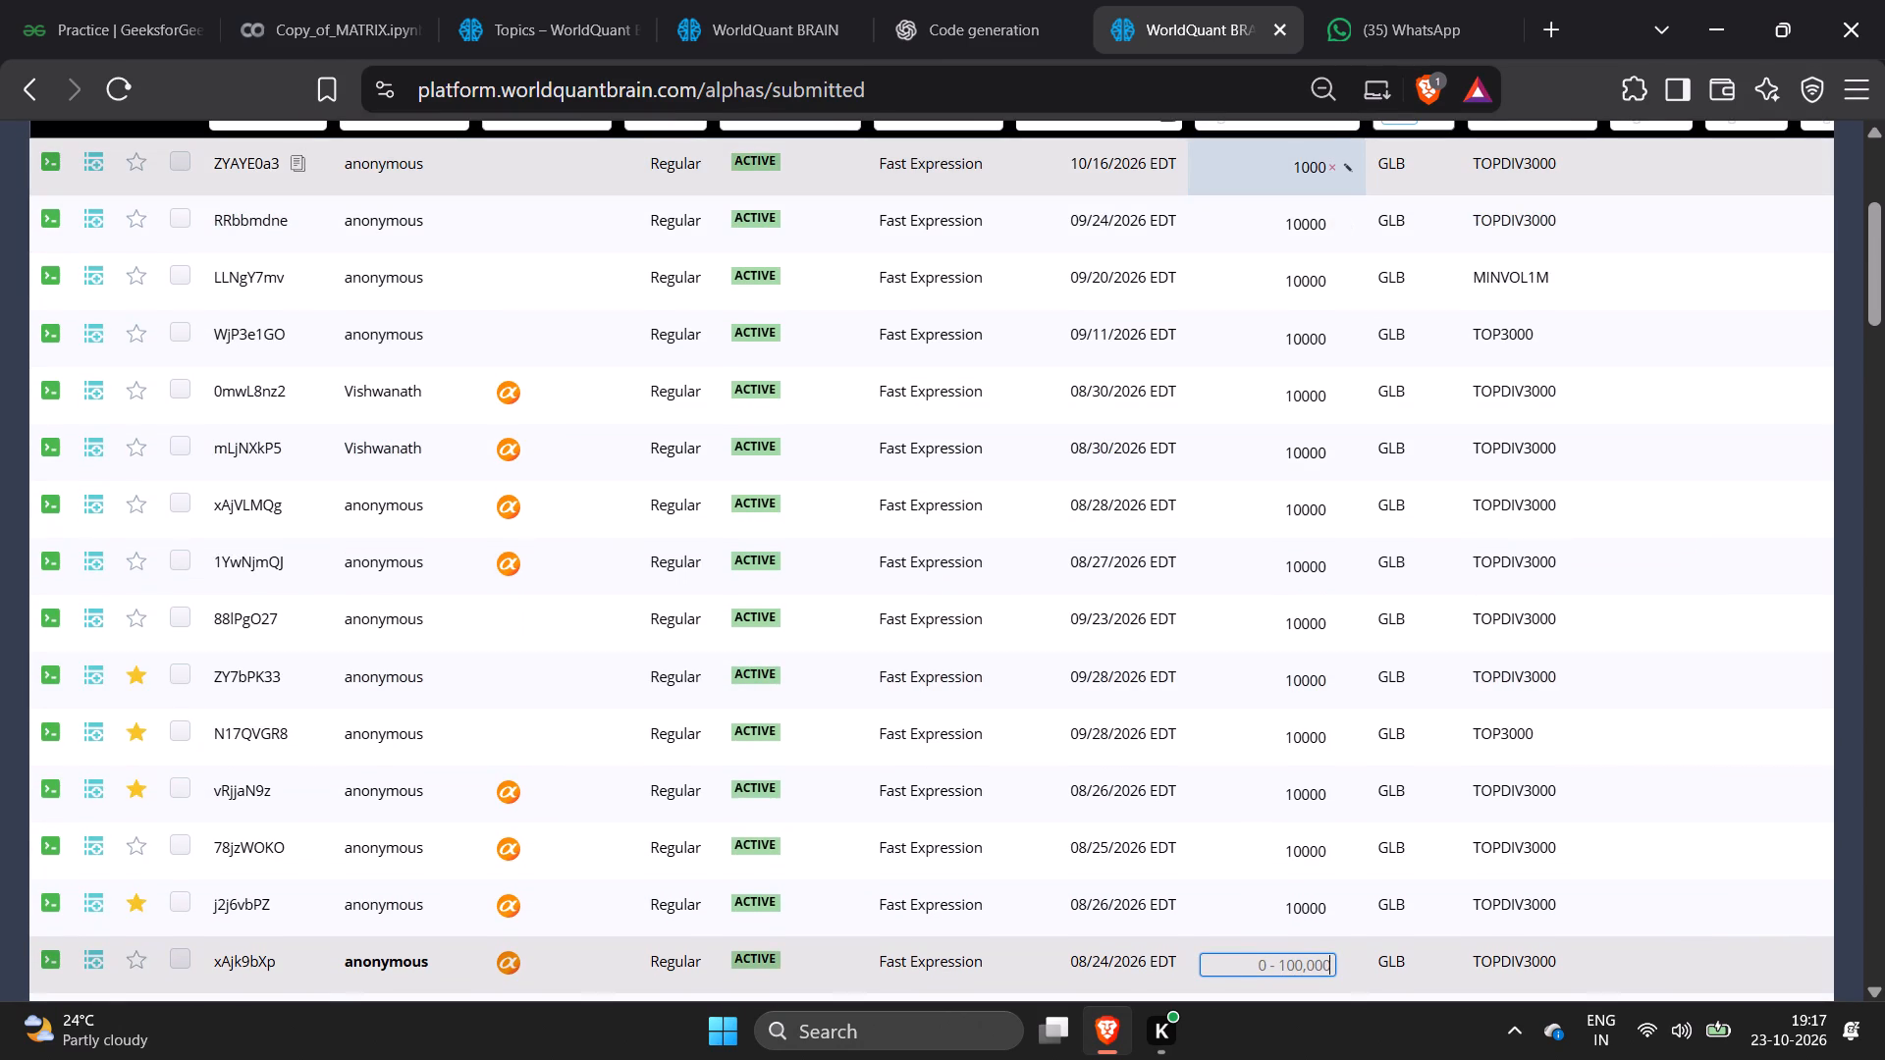
click(1321, 167)
key(BackSpace)
key(BackSpace)
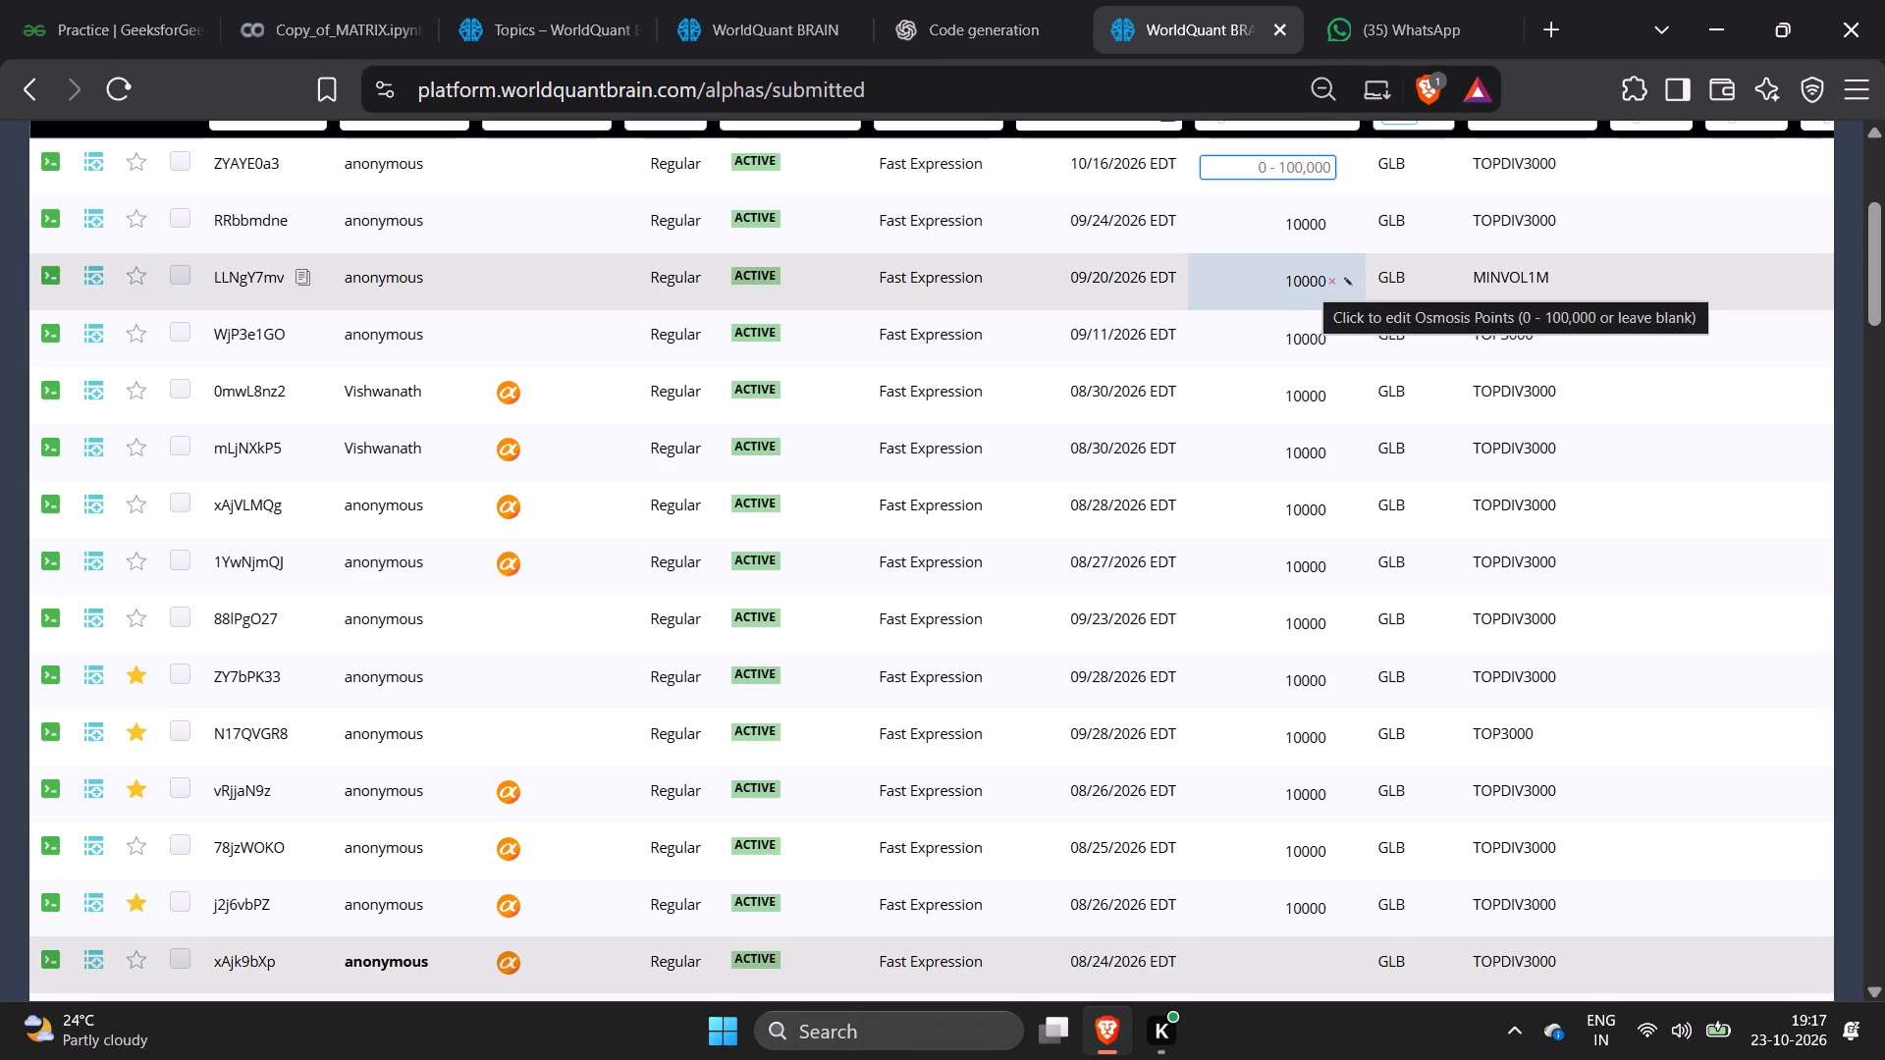
Clear the Osmosis Points of the GLB alphas j2j6vbPZ, 78jzWOKO and vRjjaN9z, leaving their values blank.
click(1321, 910)
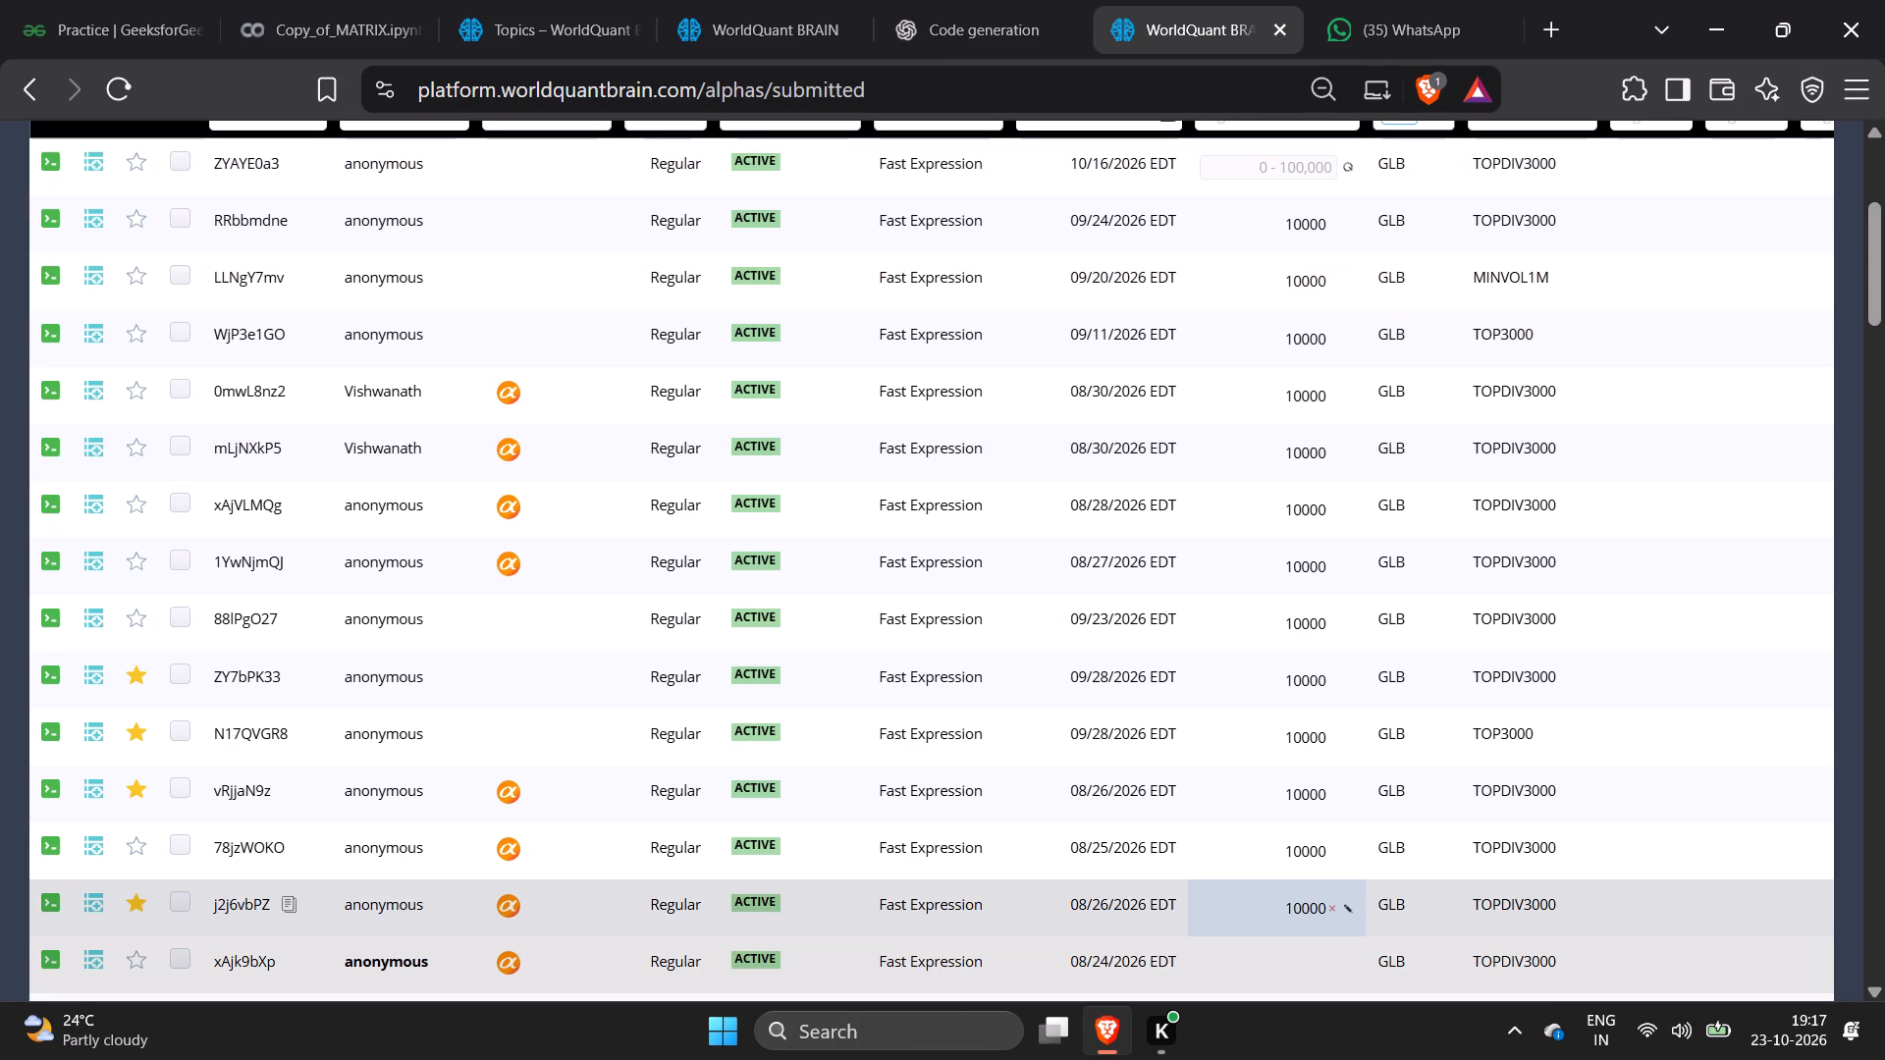
key(BackSpace)
key(BackSpace)
key(BackSpace)
click(1315, 865)
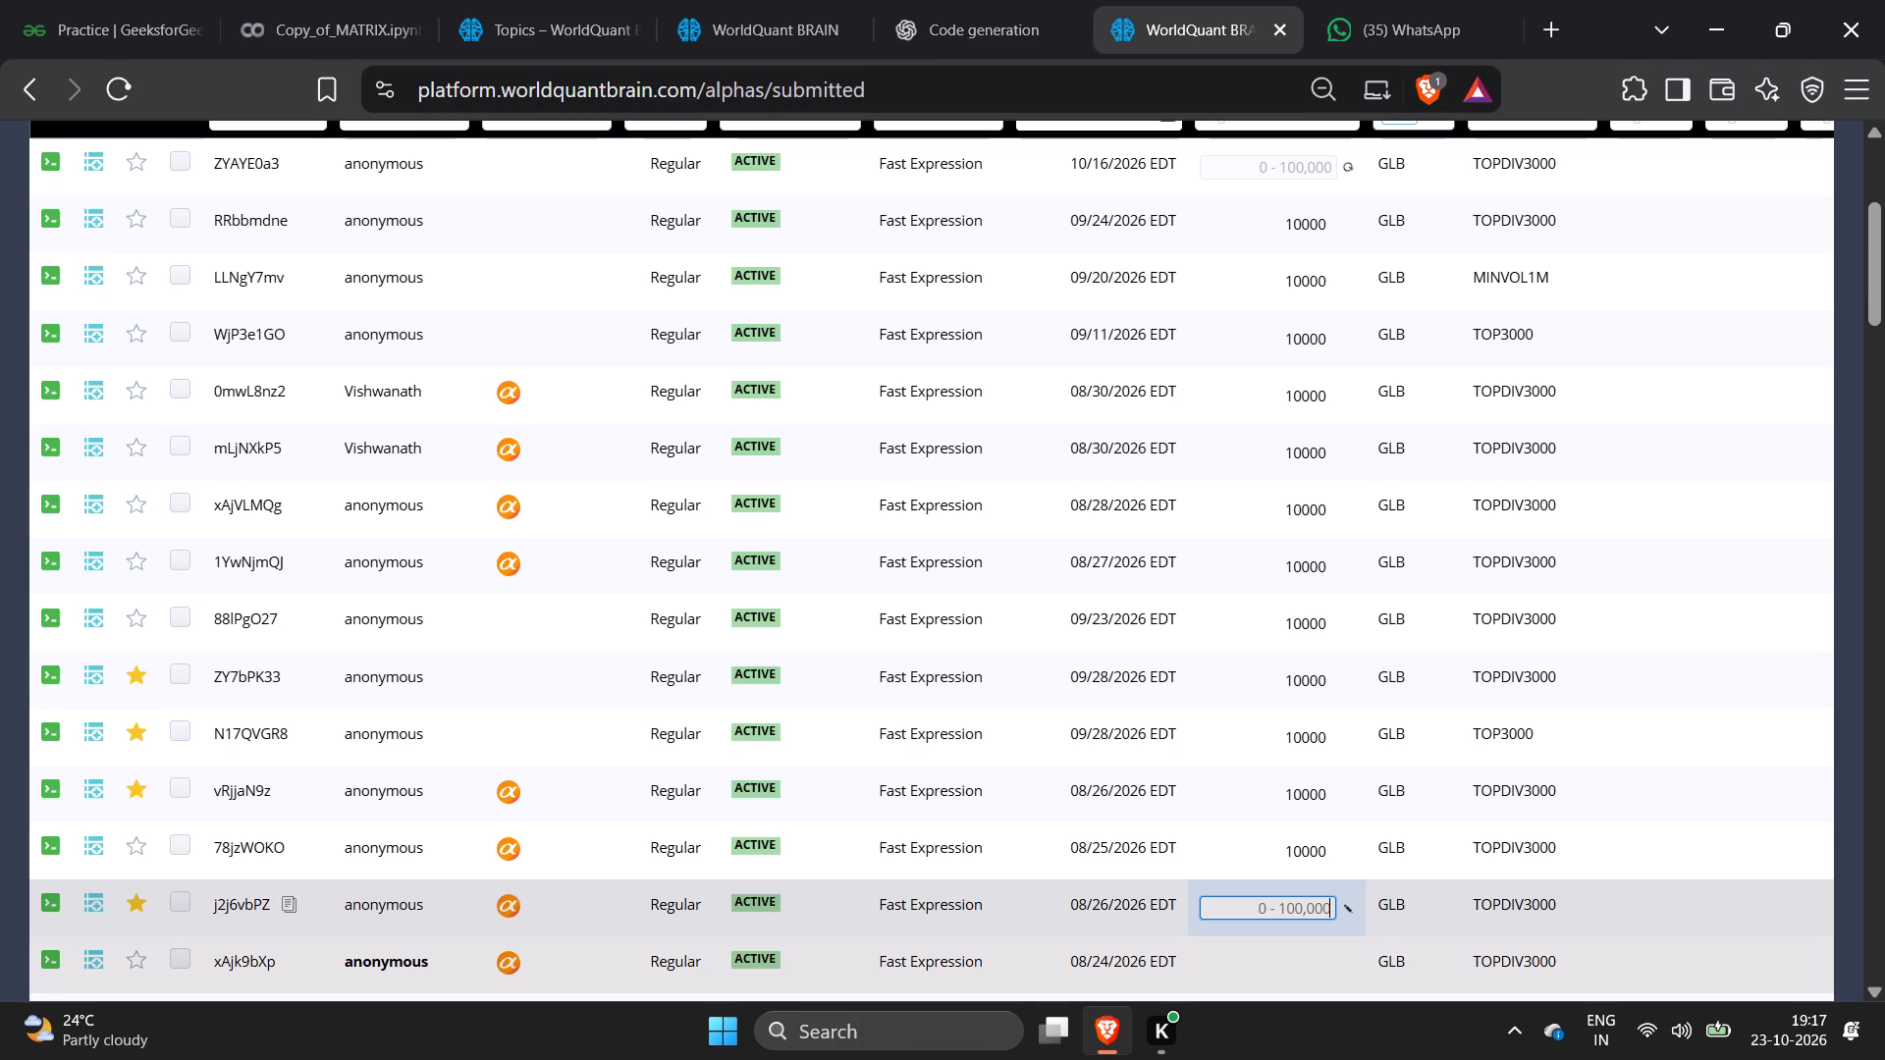
key(BackSpace)
key(BackSpace)
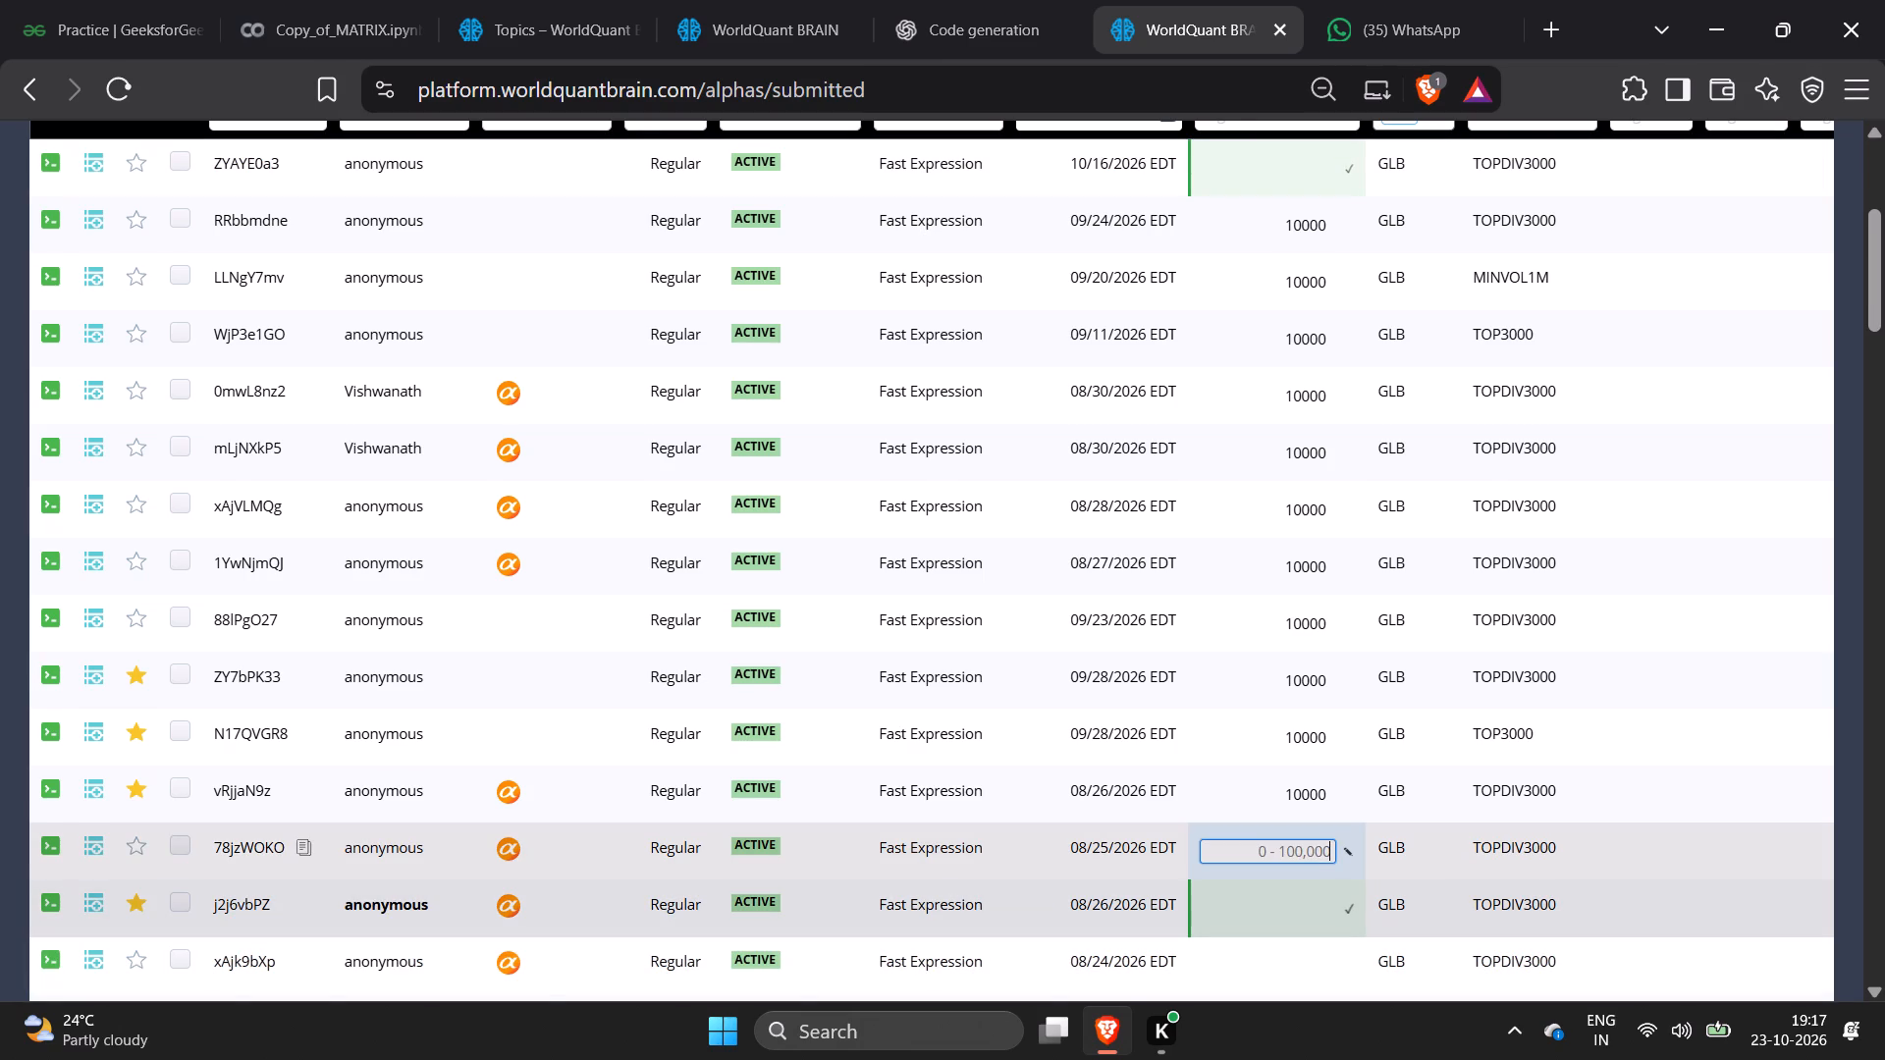
click(1311, 798)
key(BackSpace)
key(BackSpace)
key(BackSpace)
click(1311, 798)
scroll(1311, 798, down, 2)
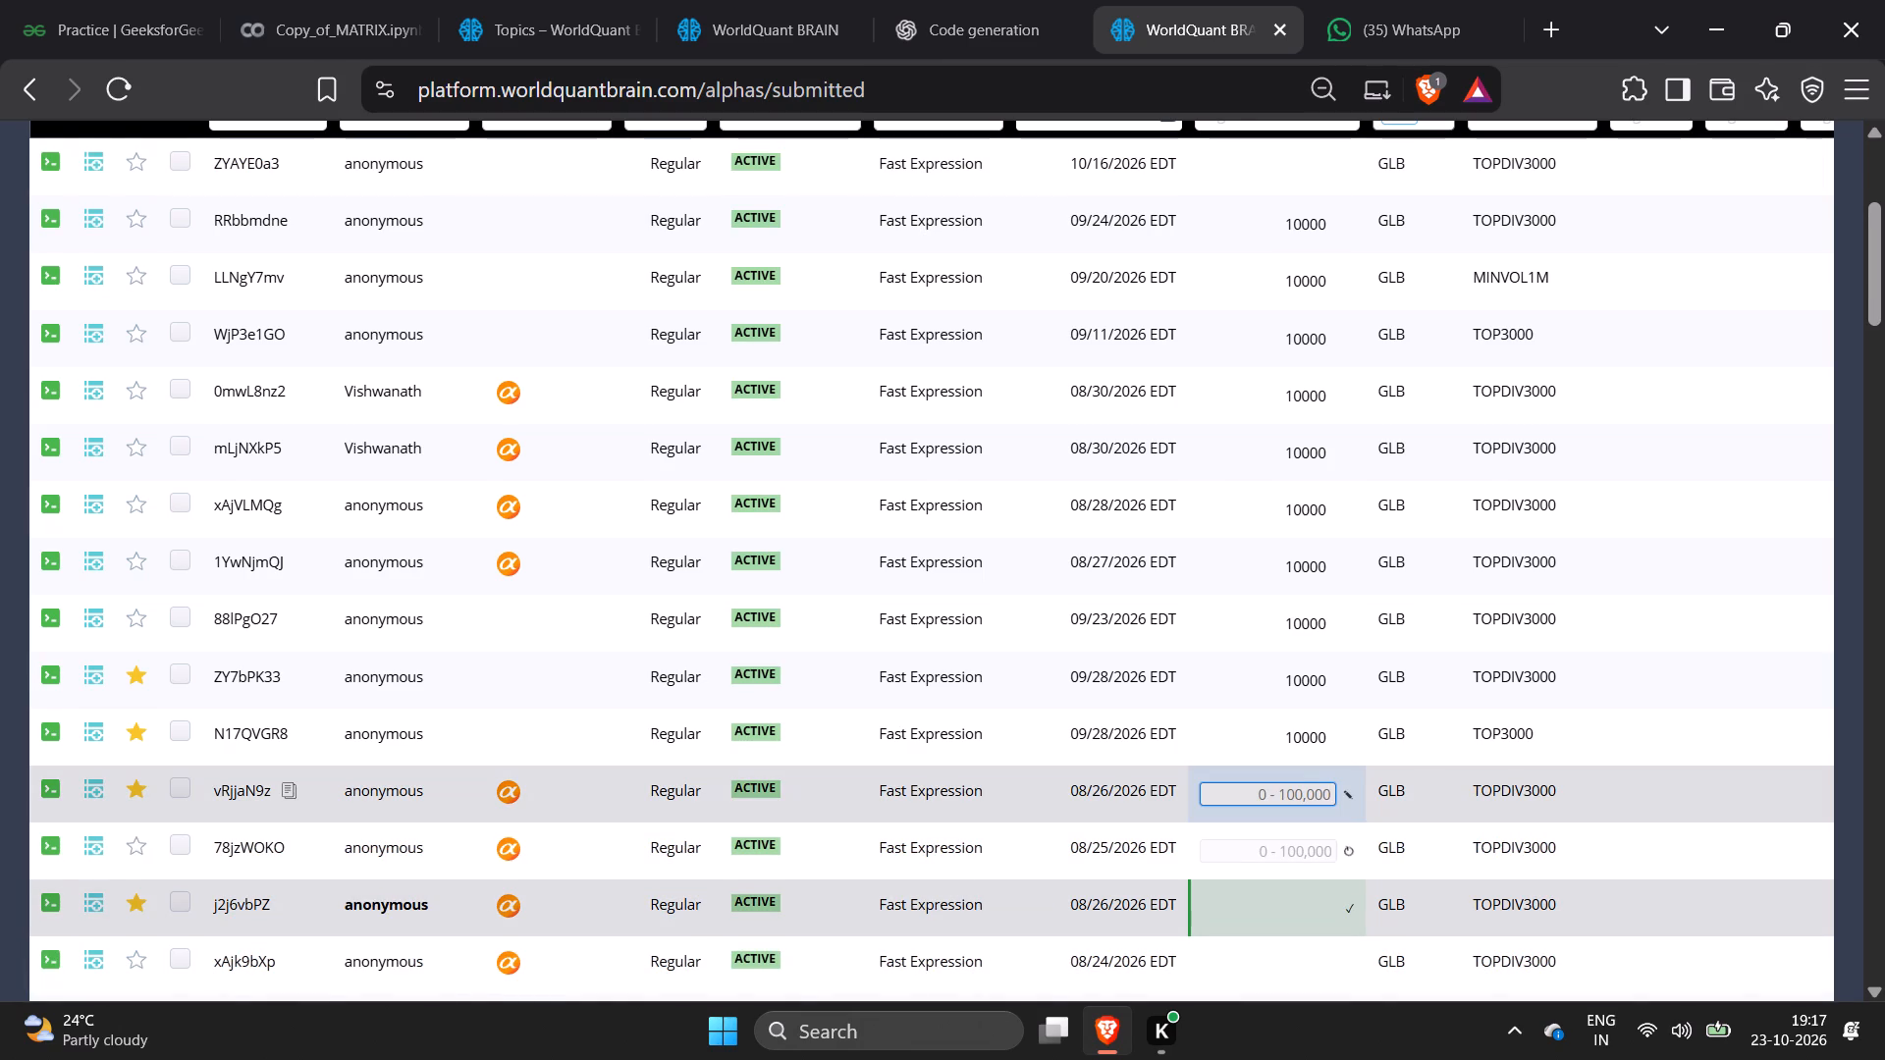
scroll(1311, 798, down, 4)
key(BackSpace)
Examine which GLB alphas in the filtered list still have Osmosis Points assigned.
scroll(1390, 826, down, 7)
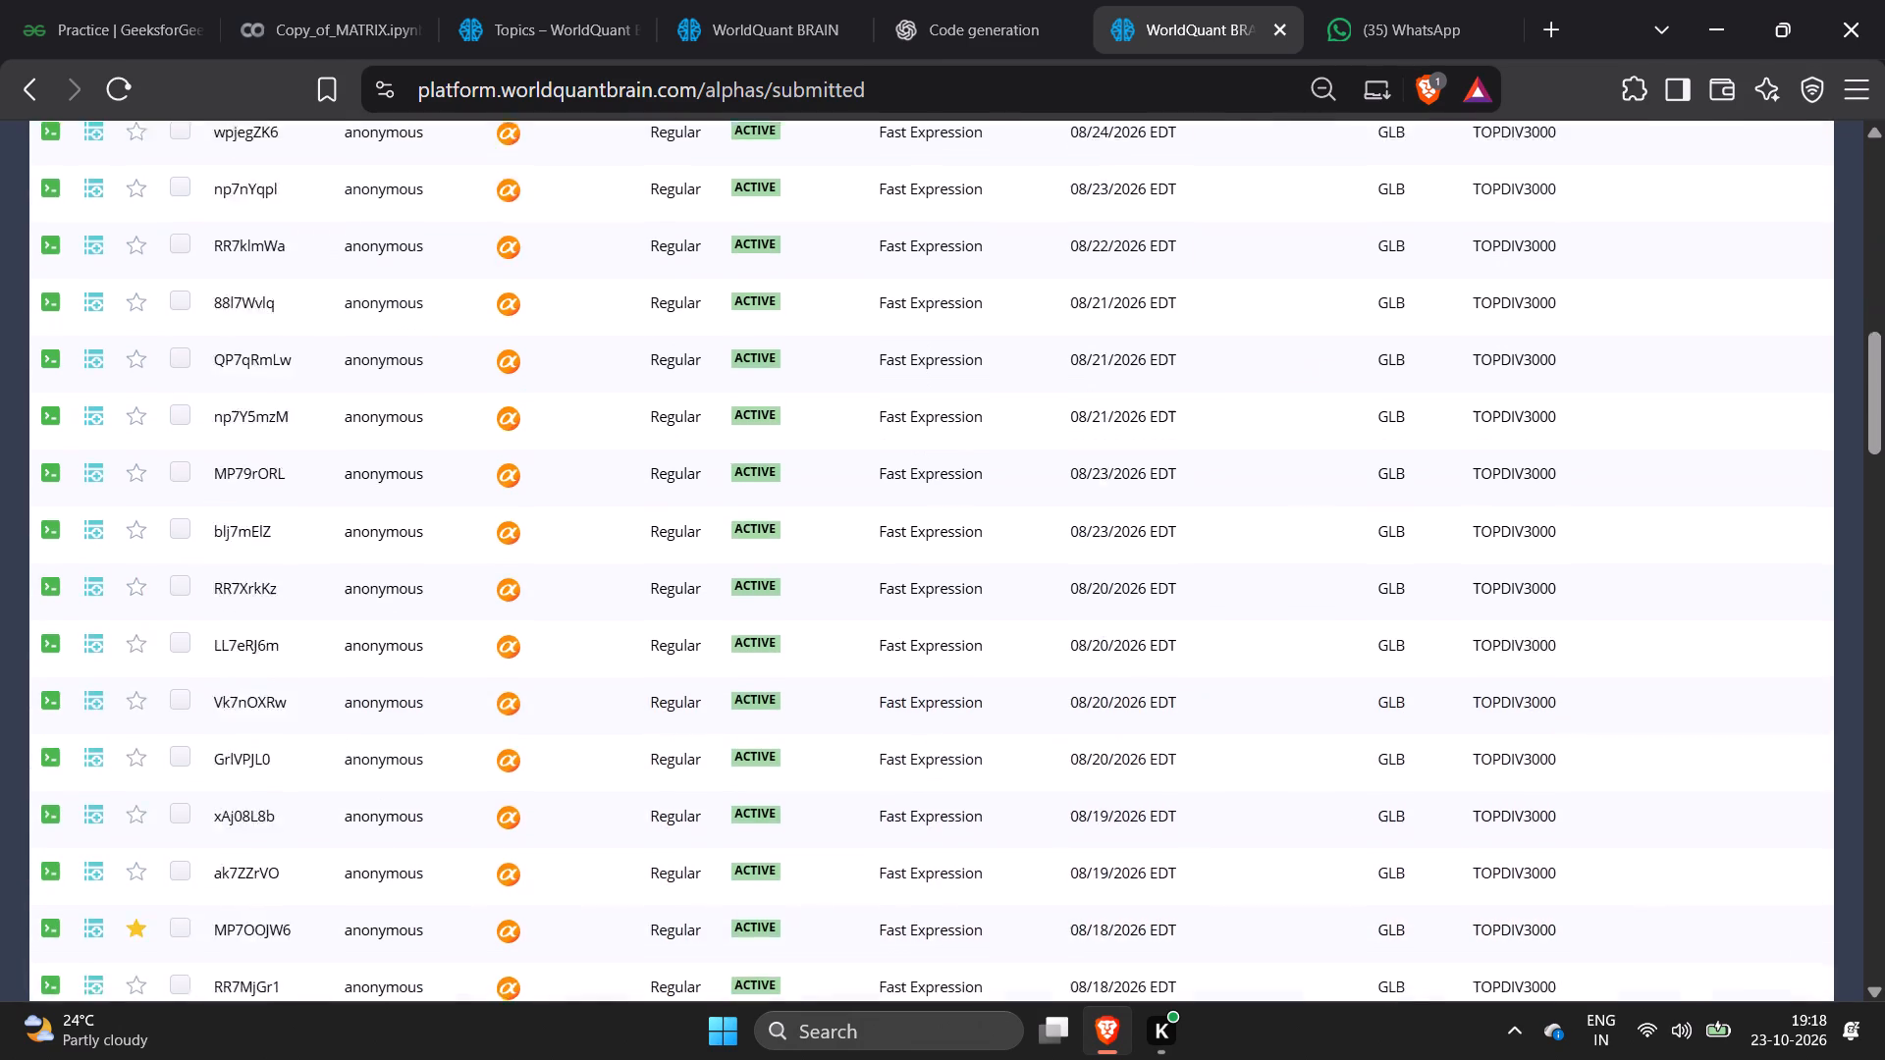
scroll(1390, 826, down, 5)
scroll(1390, 826, up, 20)
scroll(1390, 826, up, 10)
scroll(1358, 797, down, 3)
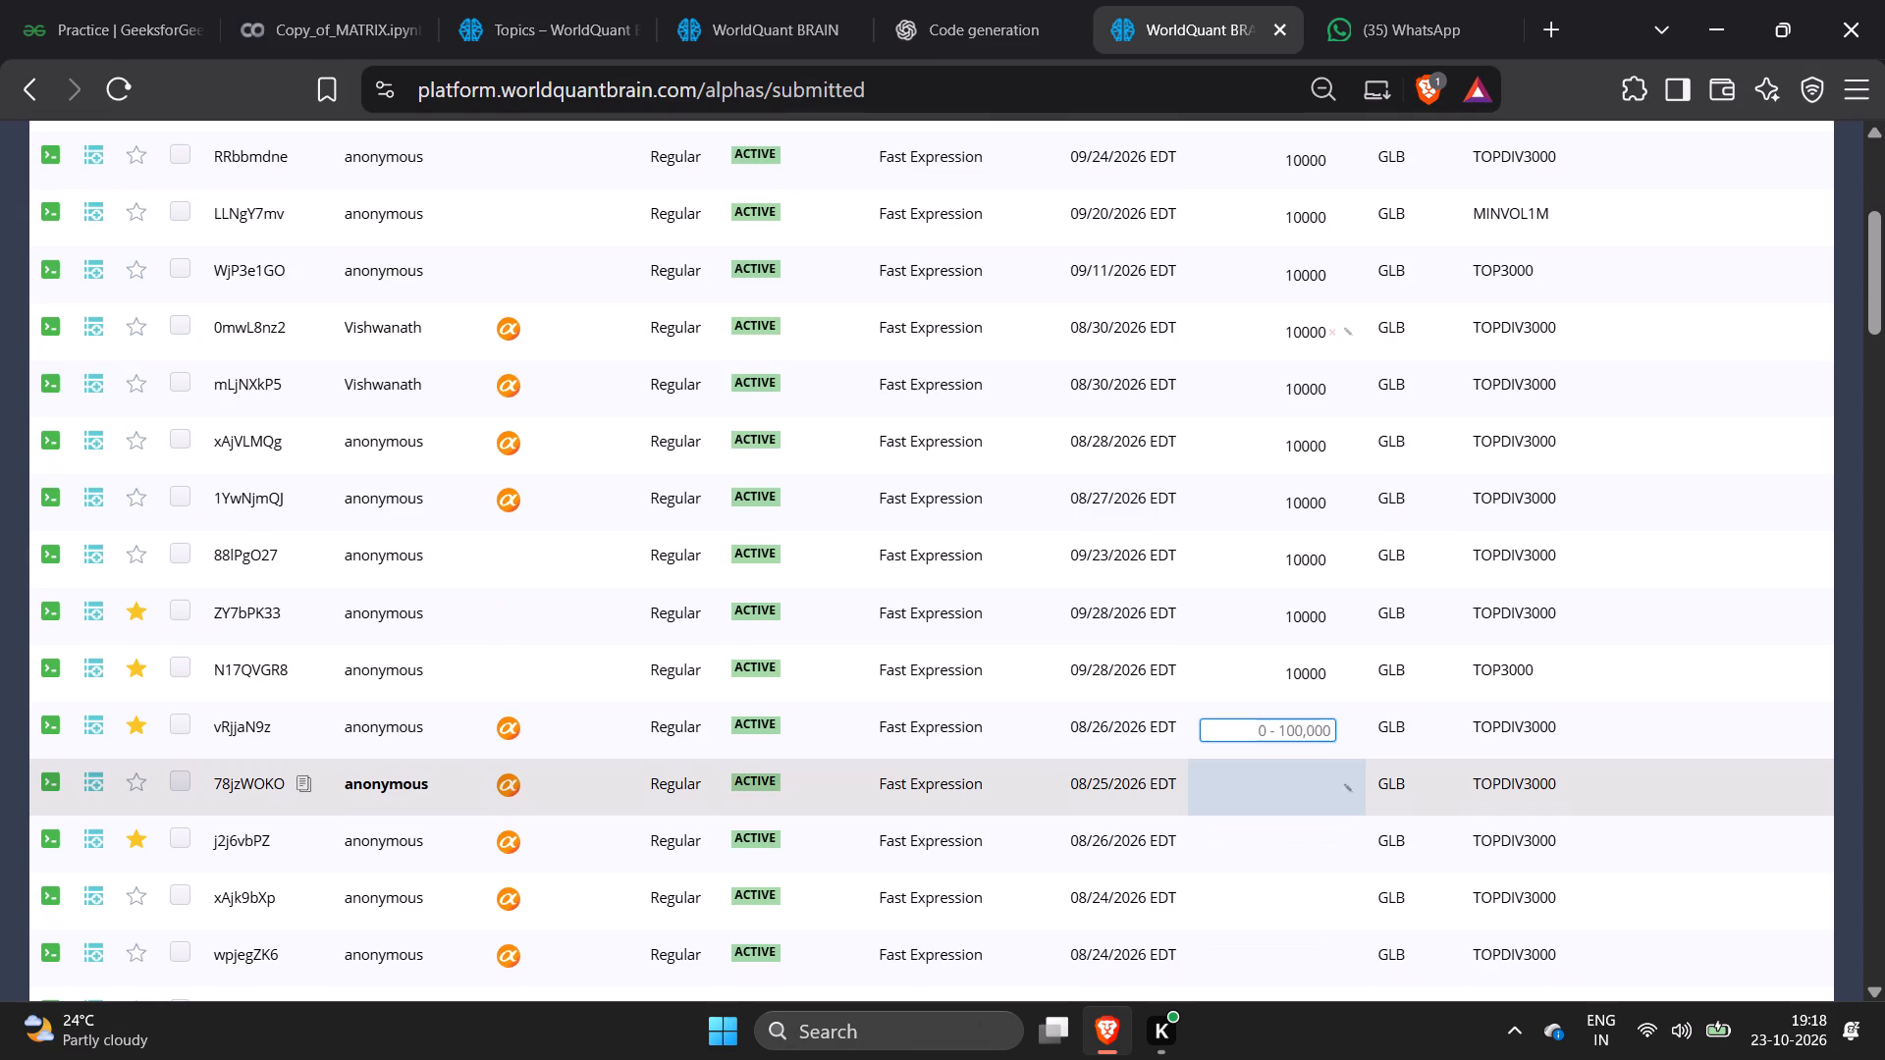
scroll(1331, 231, up, 1)
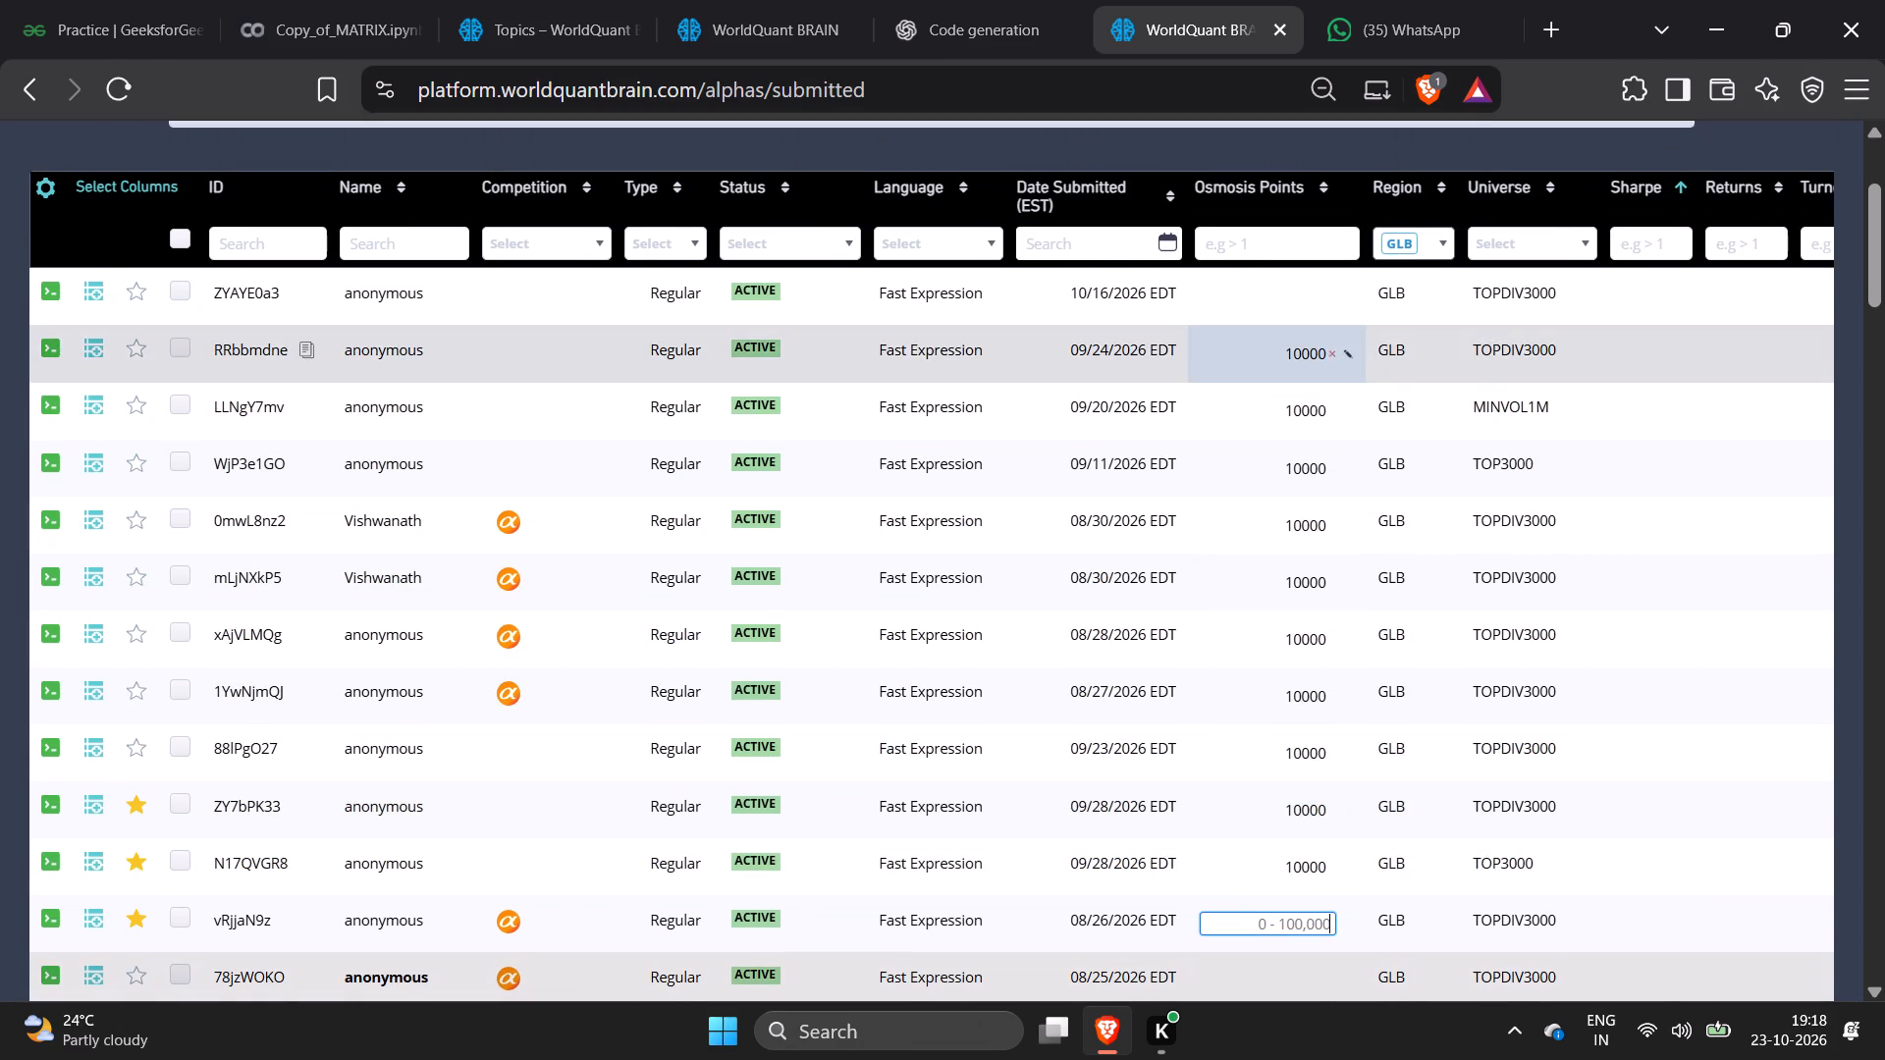
scroll(1303, 357, up, 5)
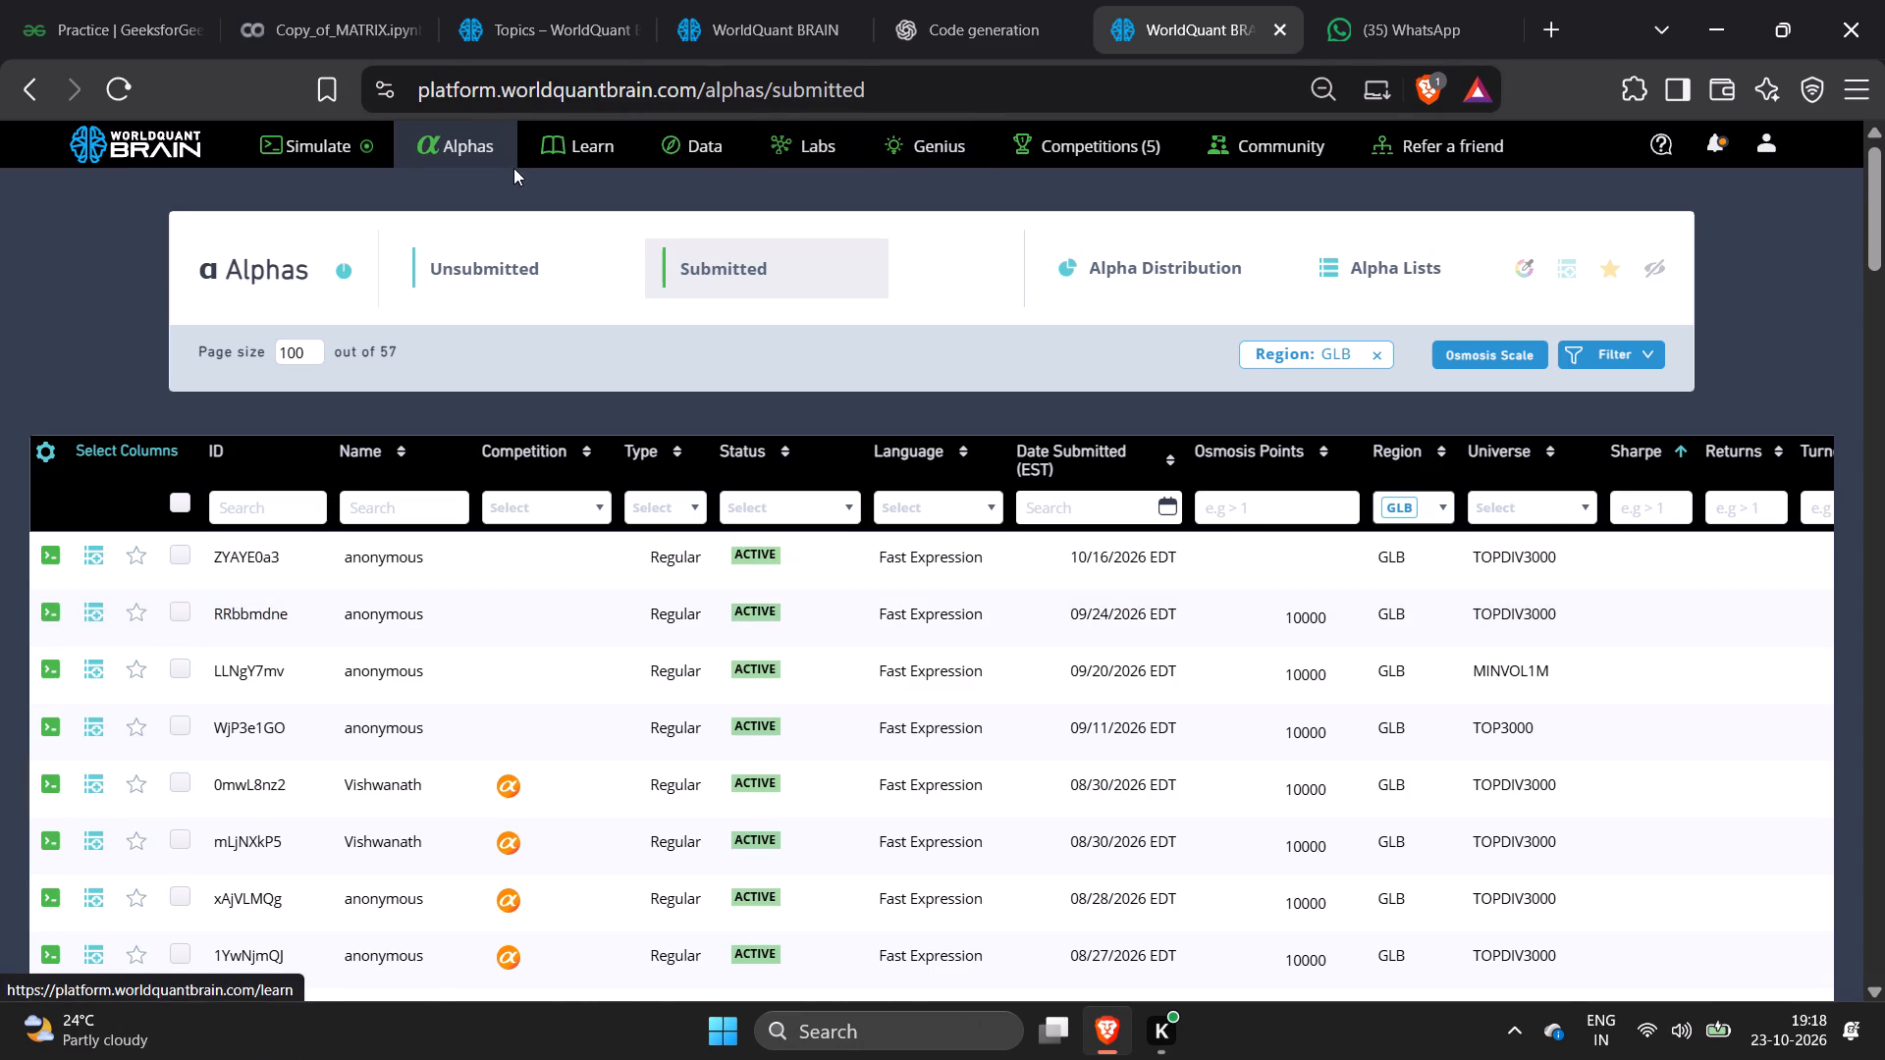
Open the negated alpha in Simulation 2, show its test period and review its results and IS testing status.
click(350, 148)
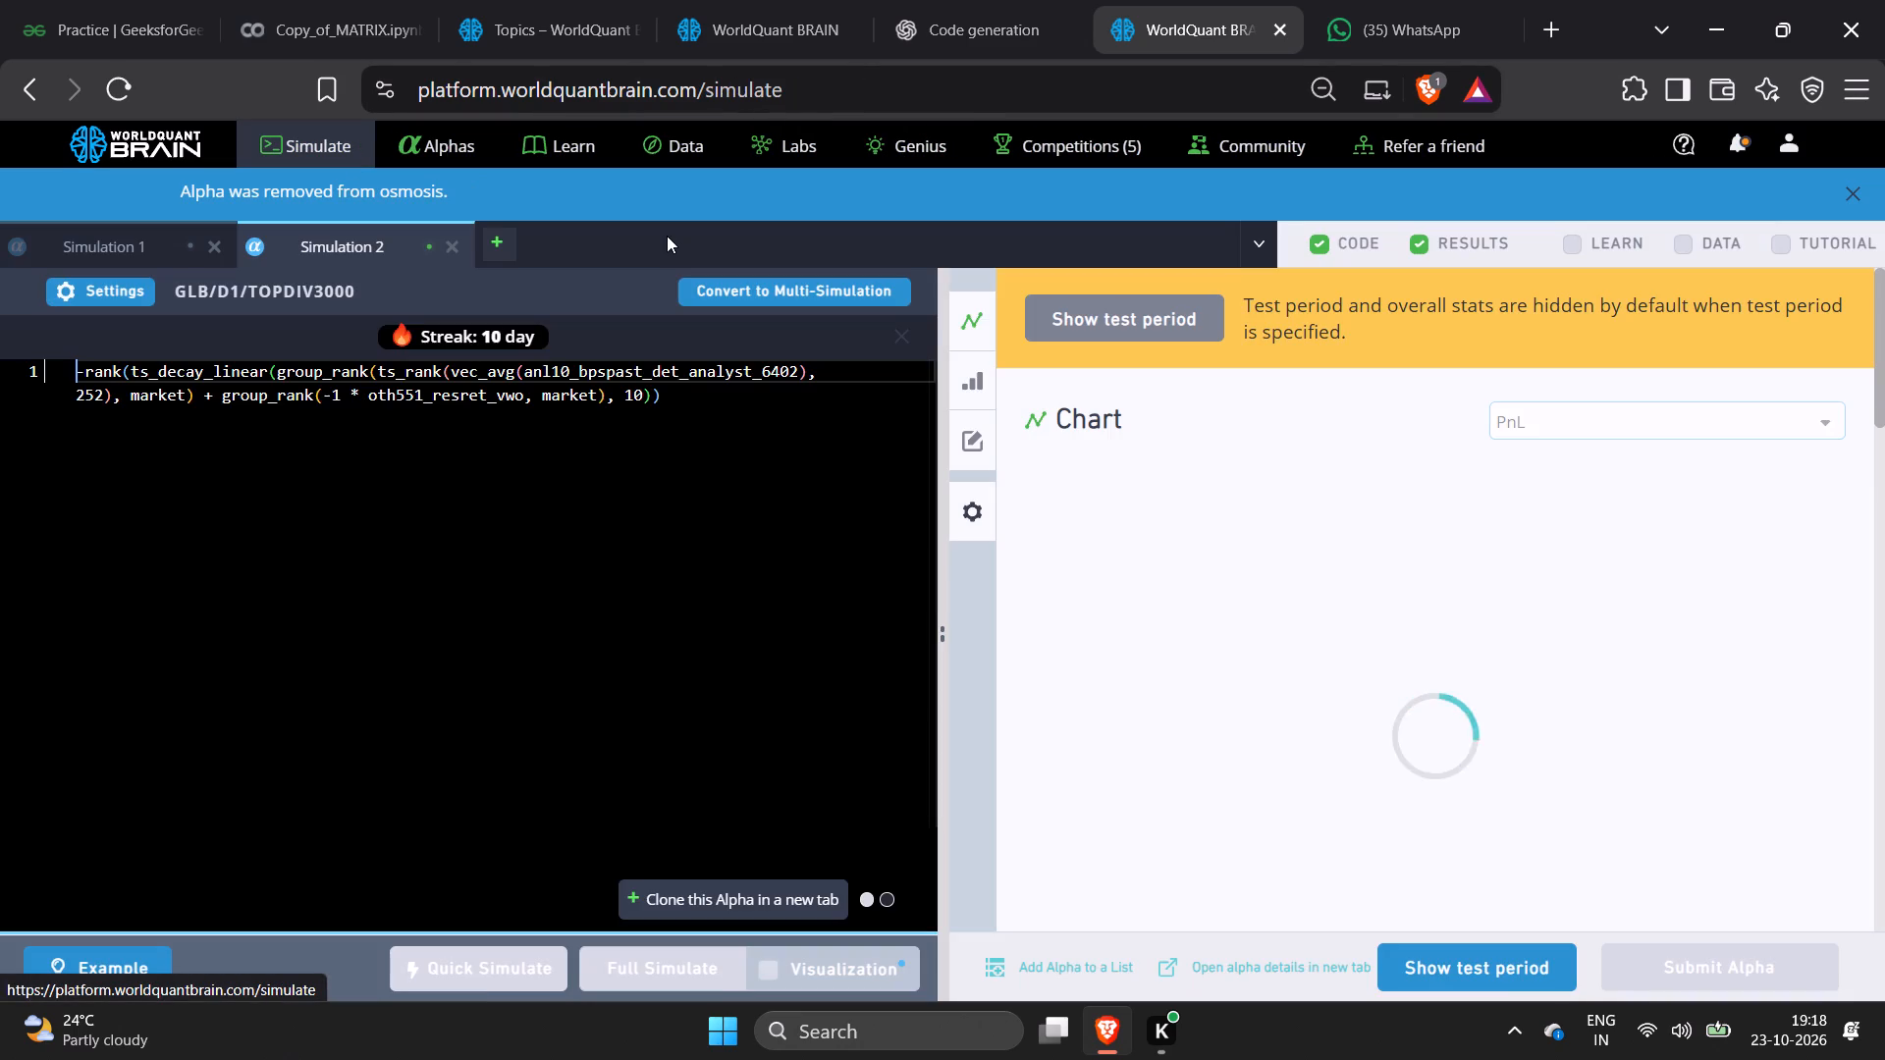
click(1431, 960)
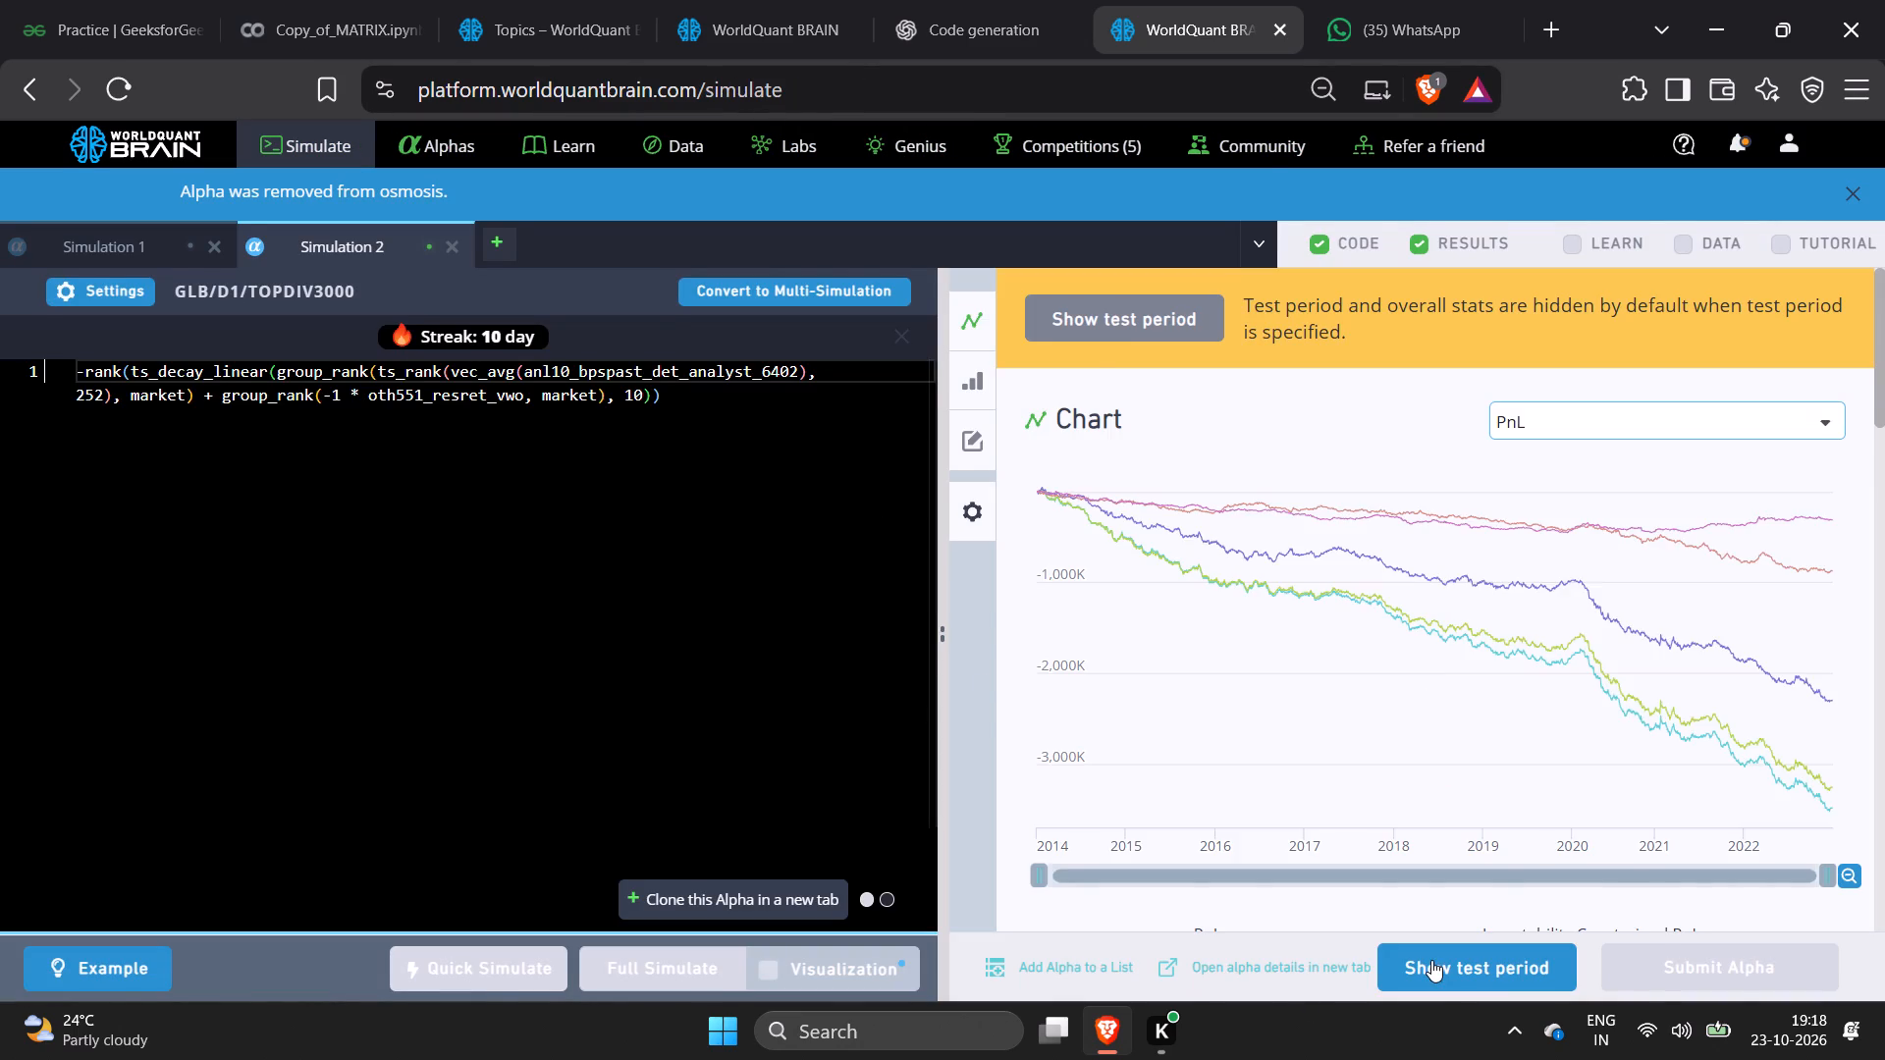
scroll(1459, 597, down, 8)
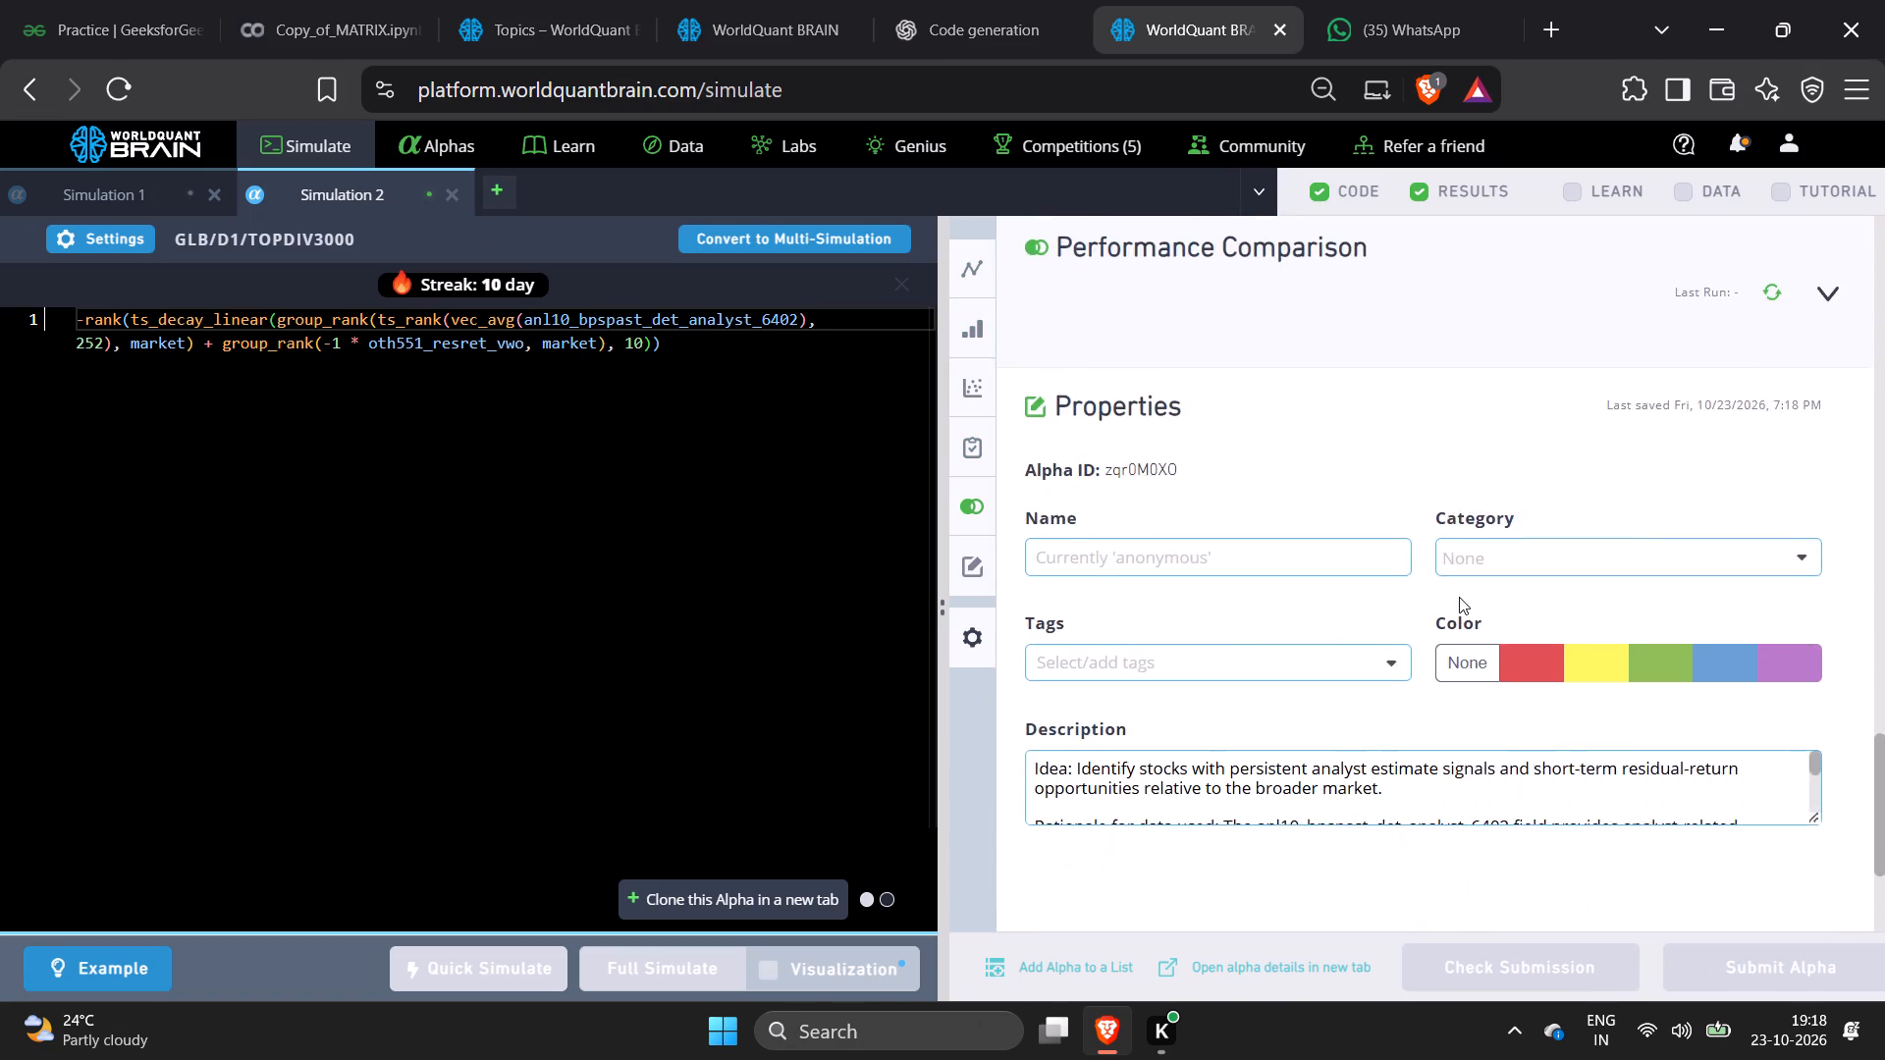
scroll(1459, 597, down, 2)
scroll(1459, 597, up, 5)
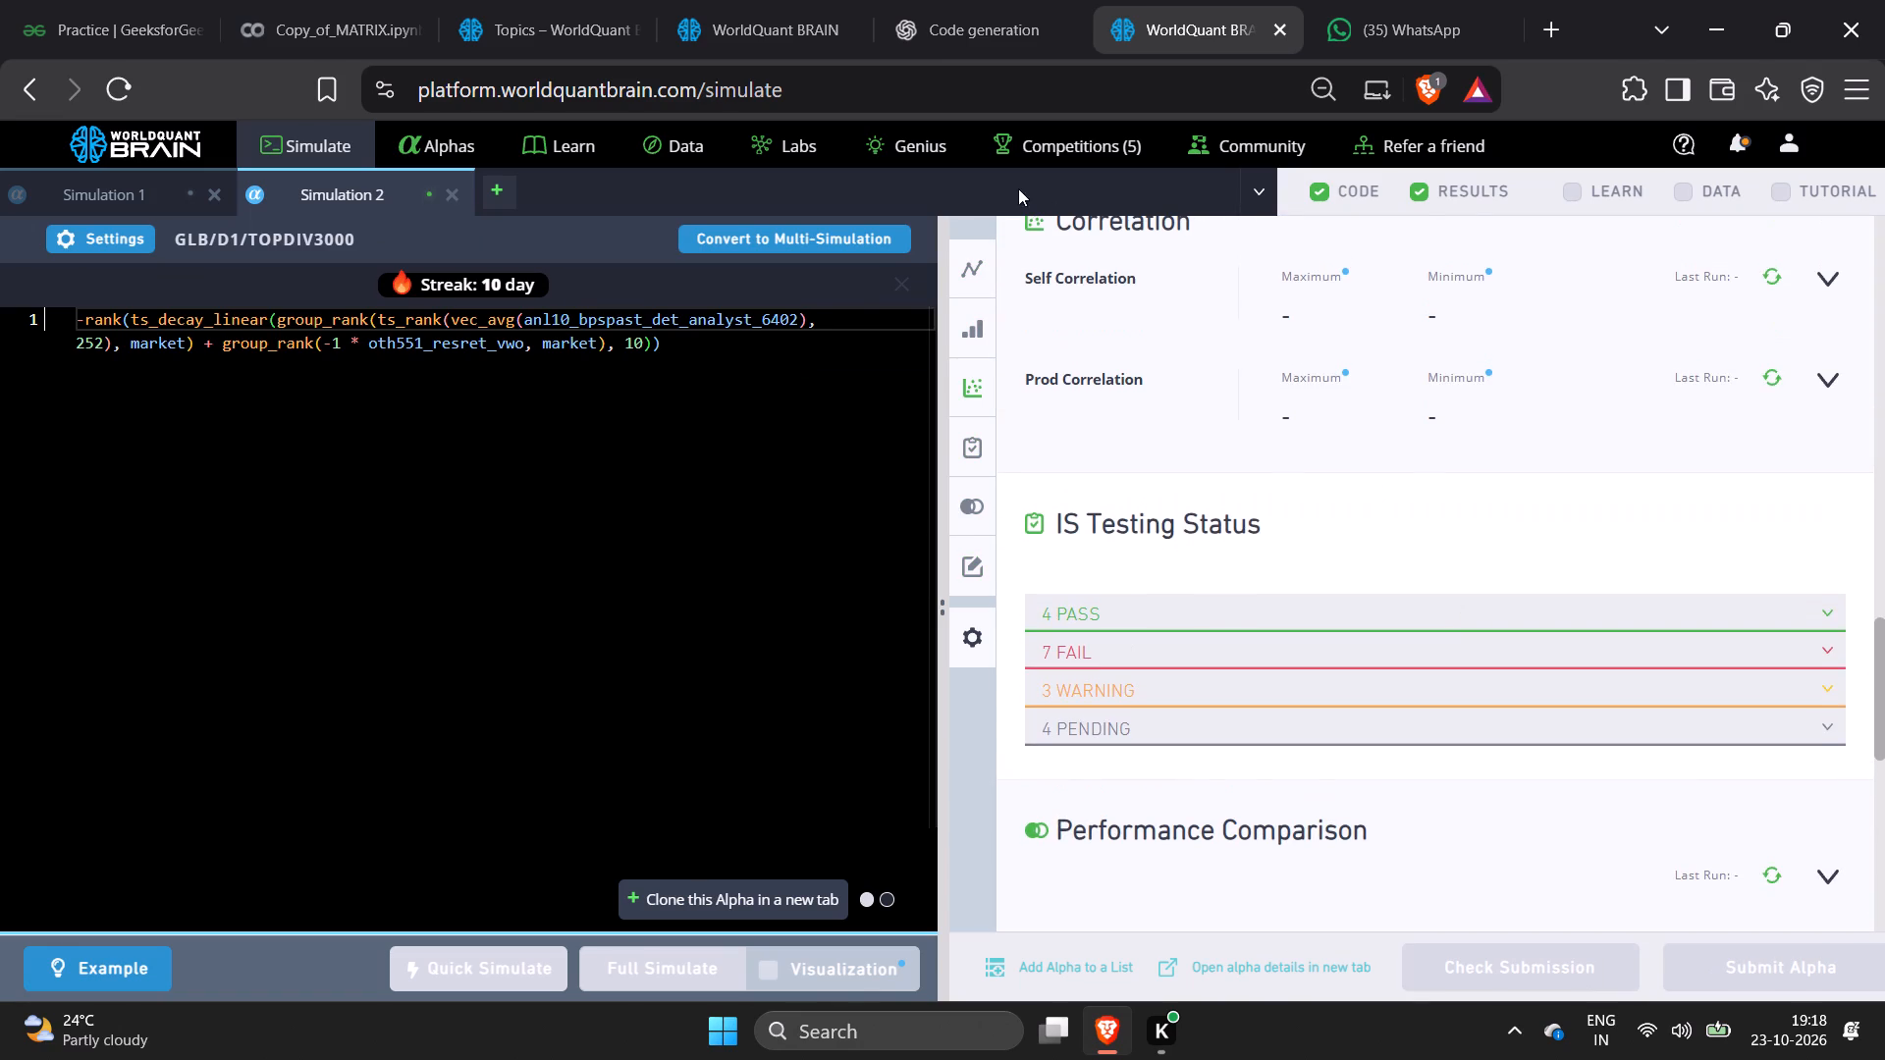
Open the Genius page and check the Osmosis Allocation points and alpha counts per scope.
click(943, 152)
scroll(1104, 638, down, 1)
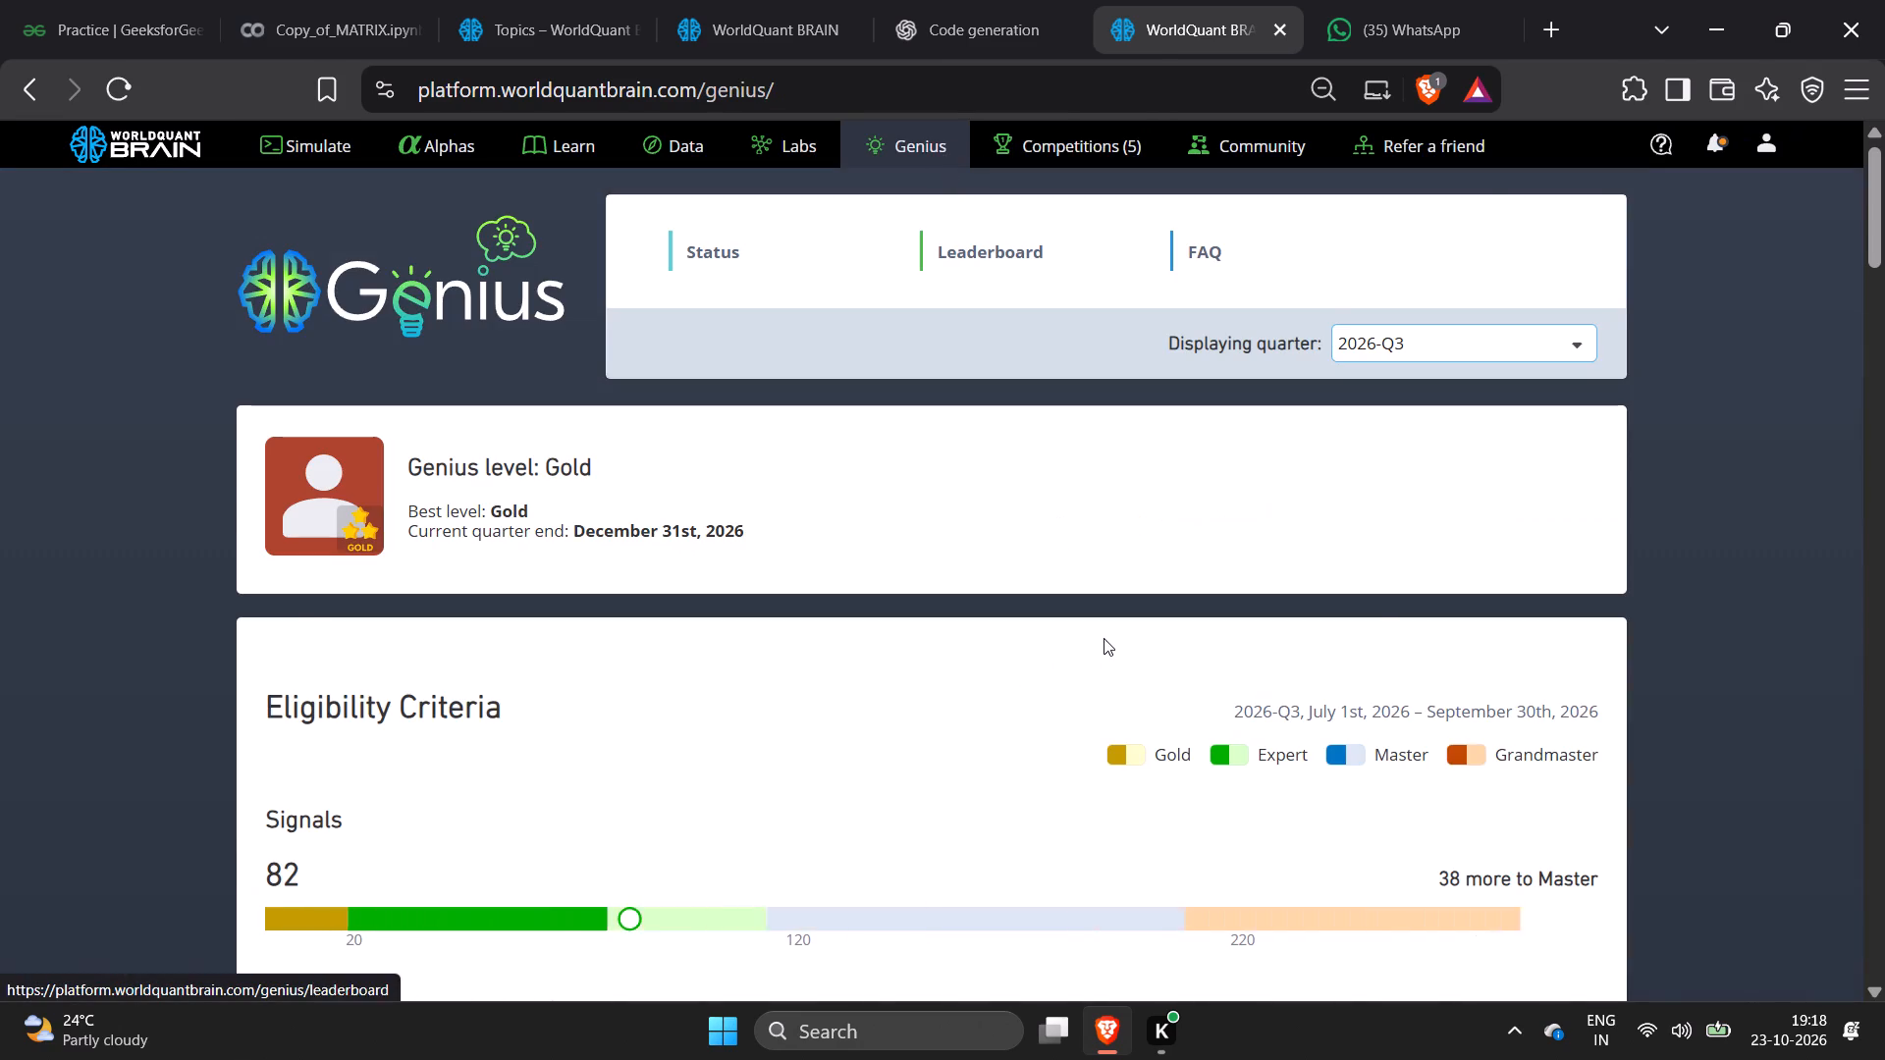
scroll(1104, 638, down, 15)
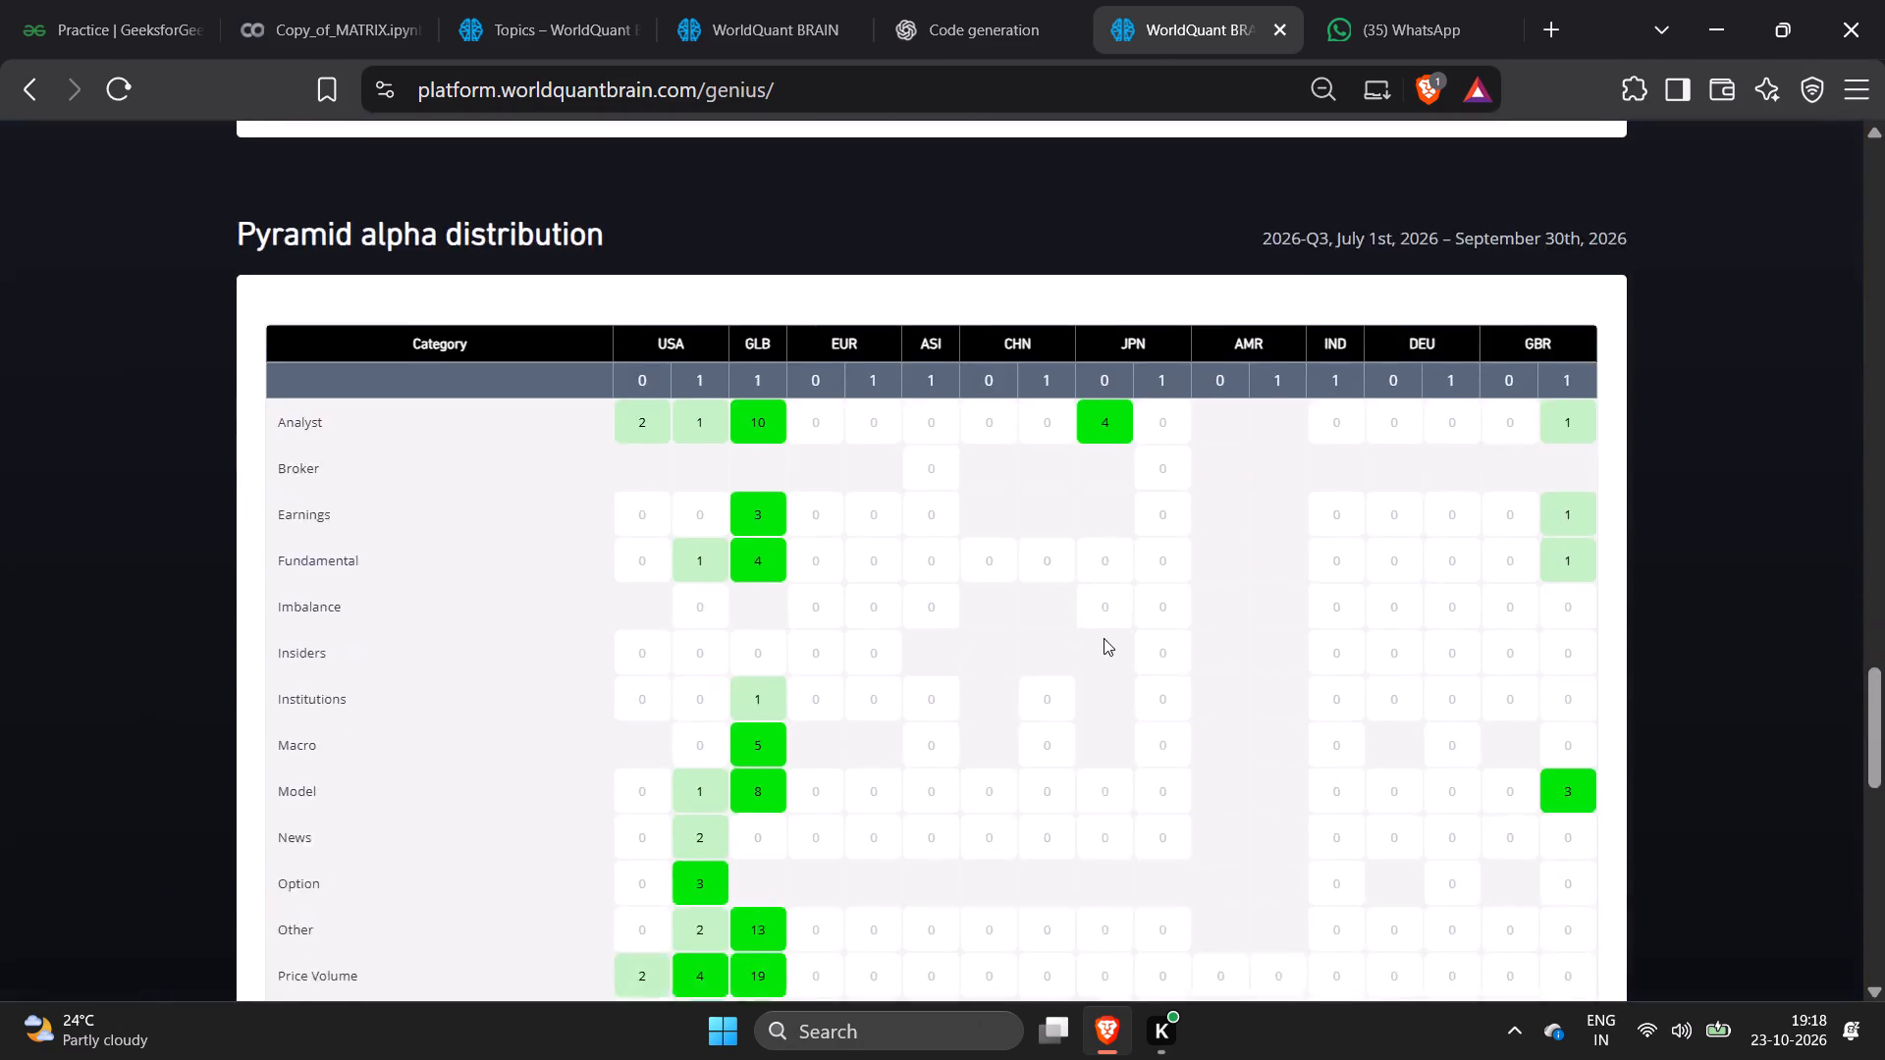
scroll(1104, 638, down, 1)
scroll(1104, 638, up, 7)
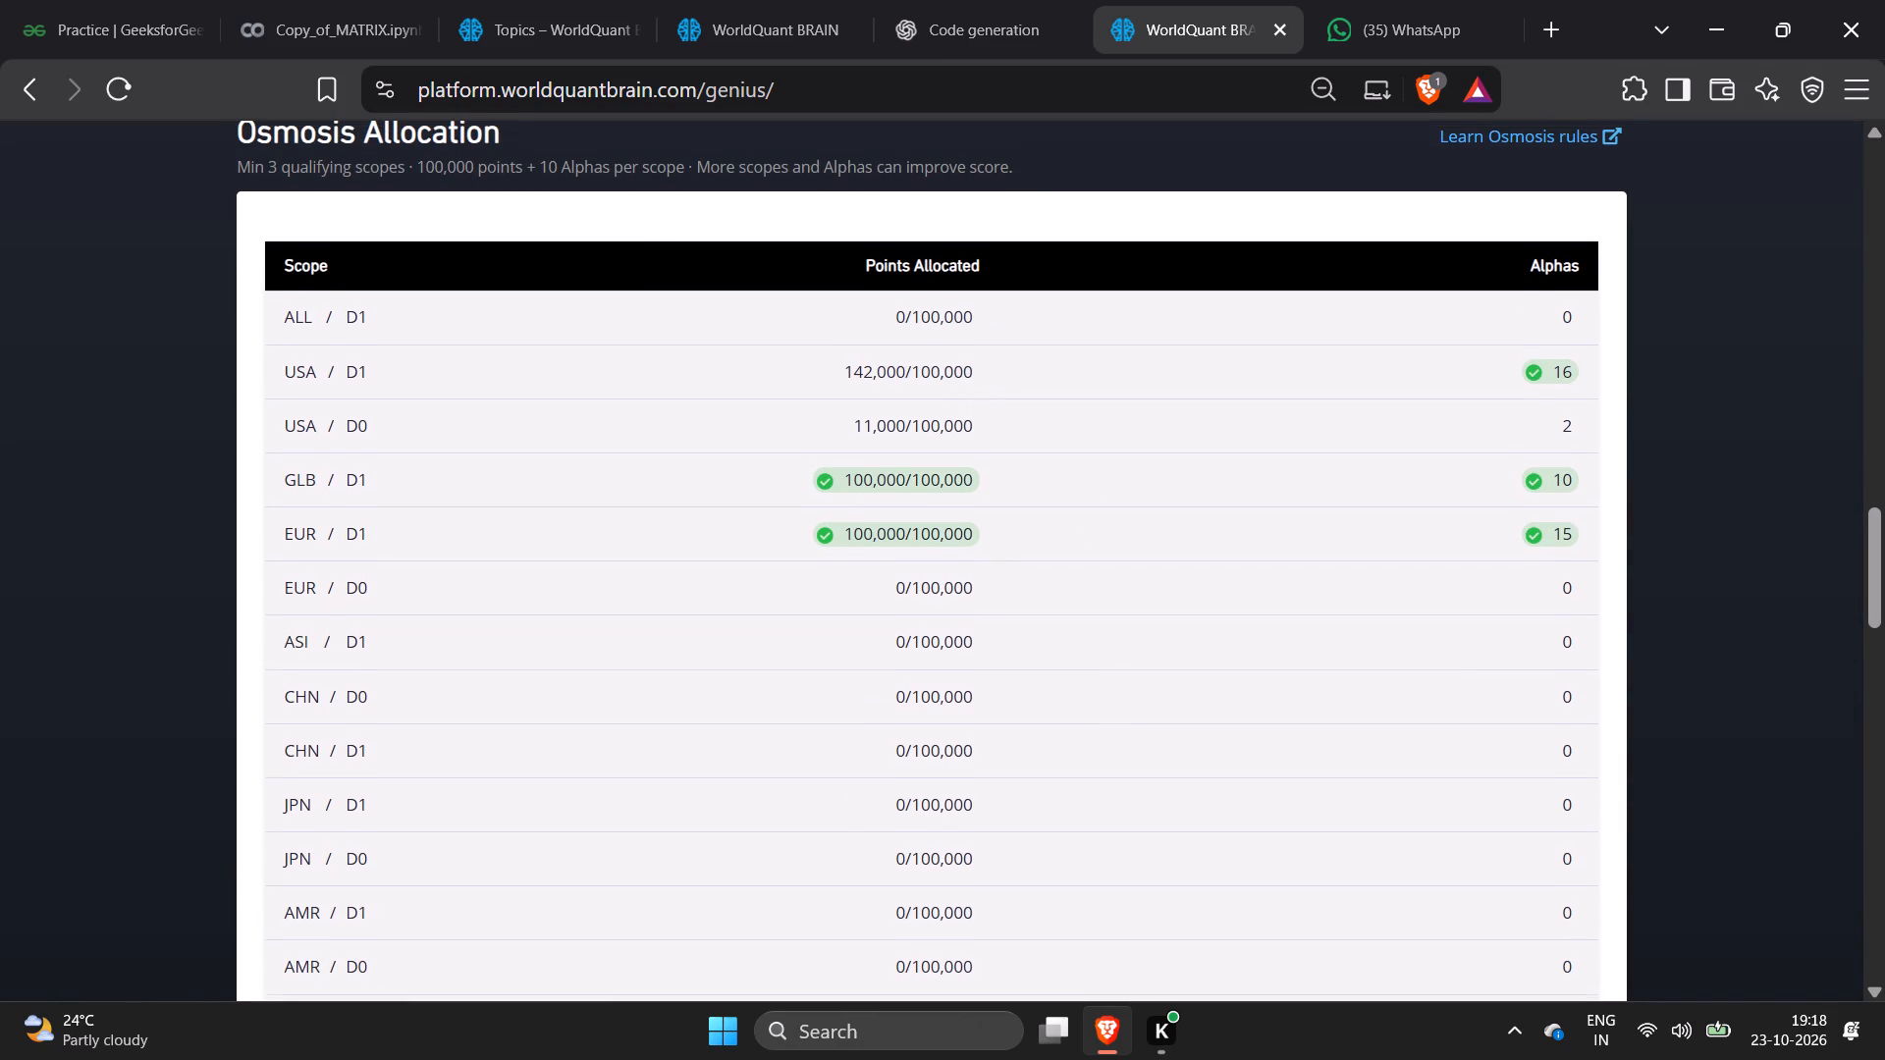
scroll(899, 458, up, 10)
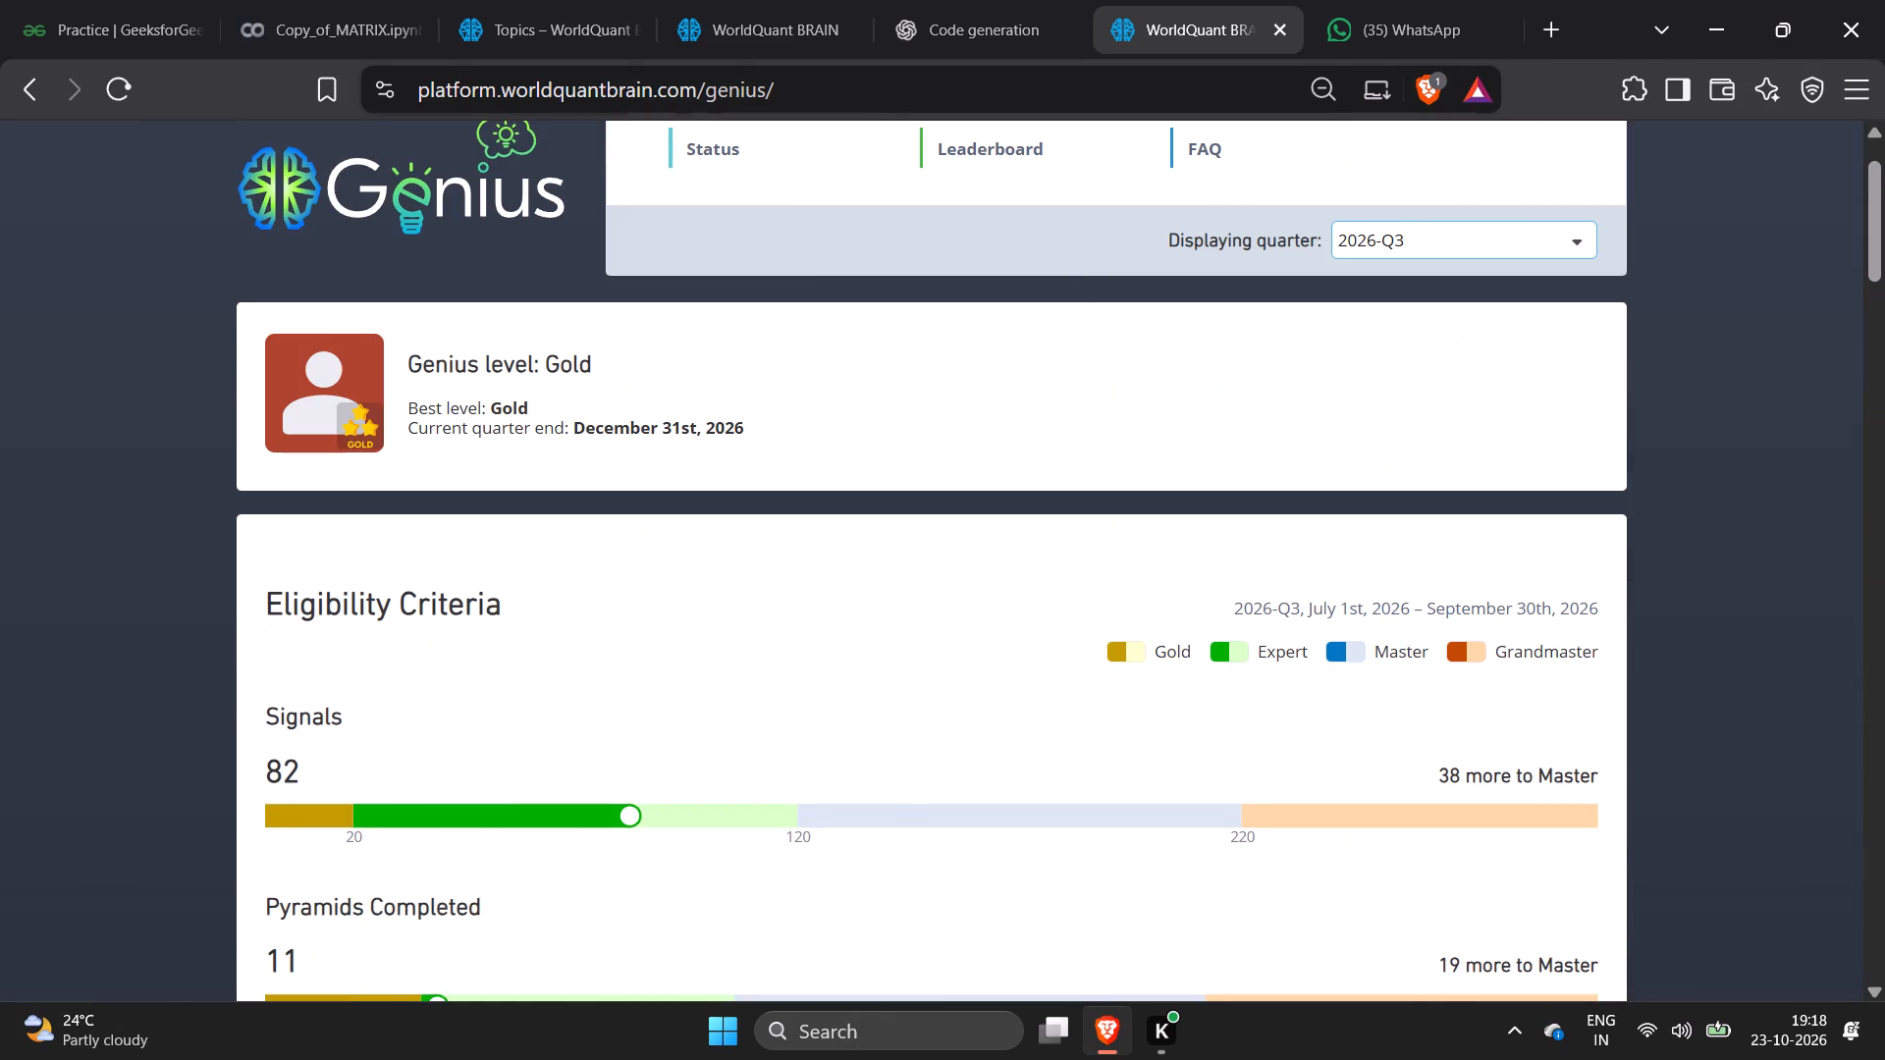
scroll(675, 79, up, 16)
Reload the Genius page and check the Osmosis Allocation points and alpha counts per scope.
click(477, 150)
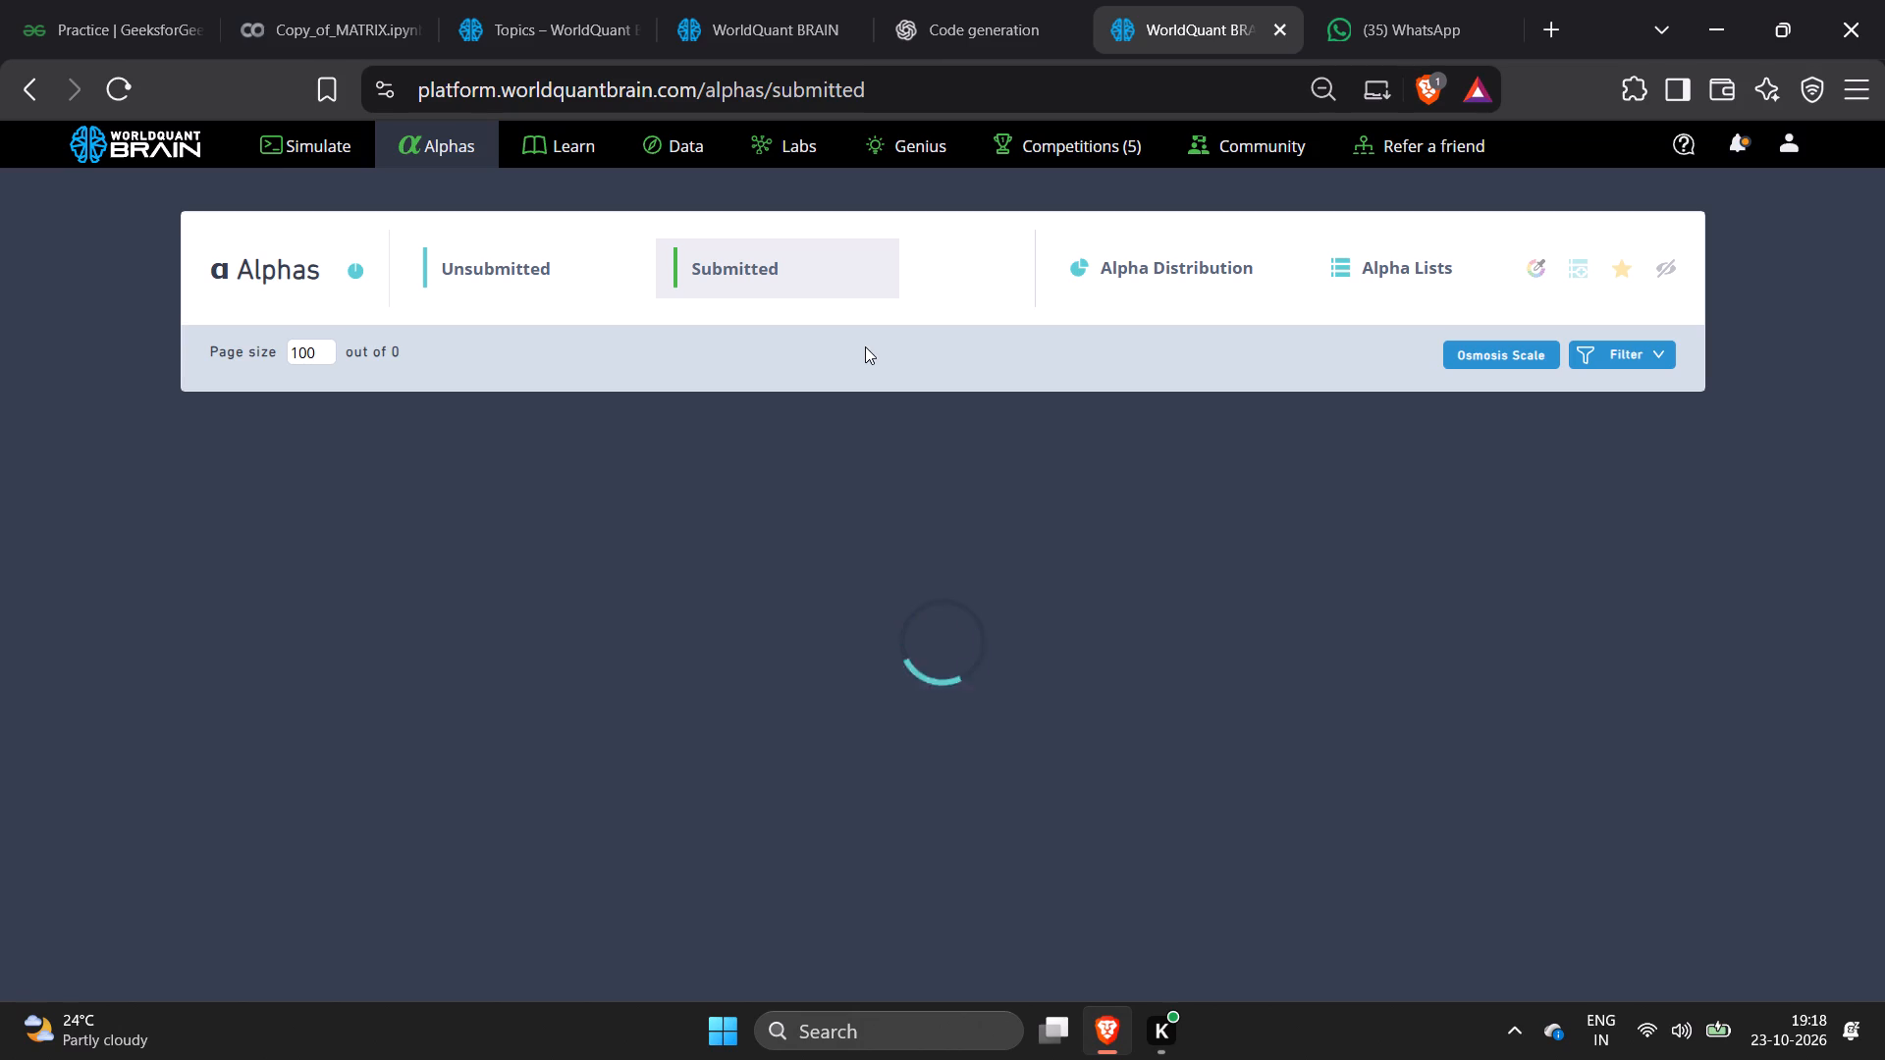
click(915, 130)
click(915, 130)
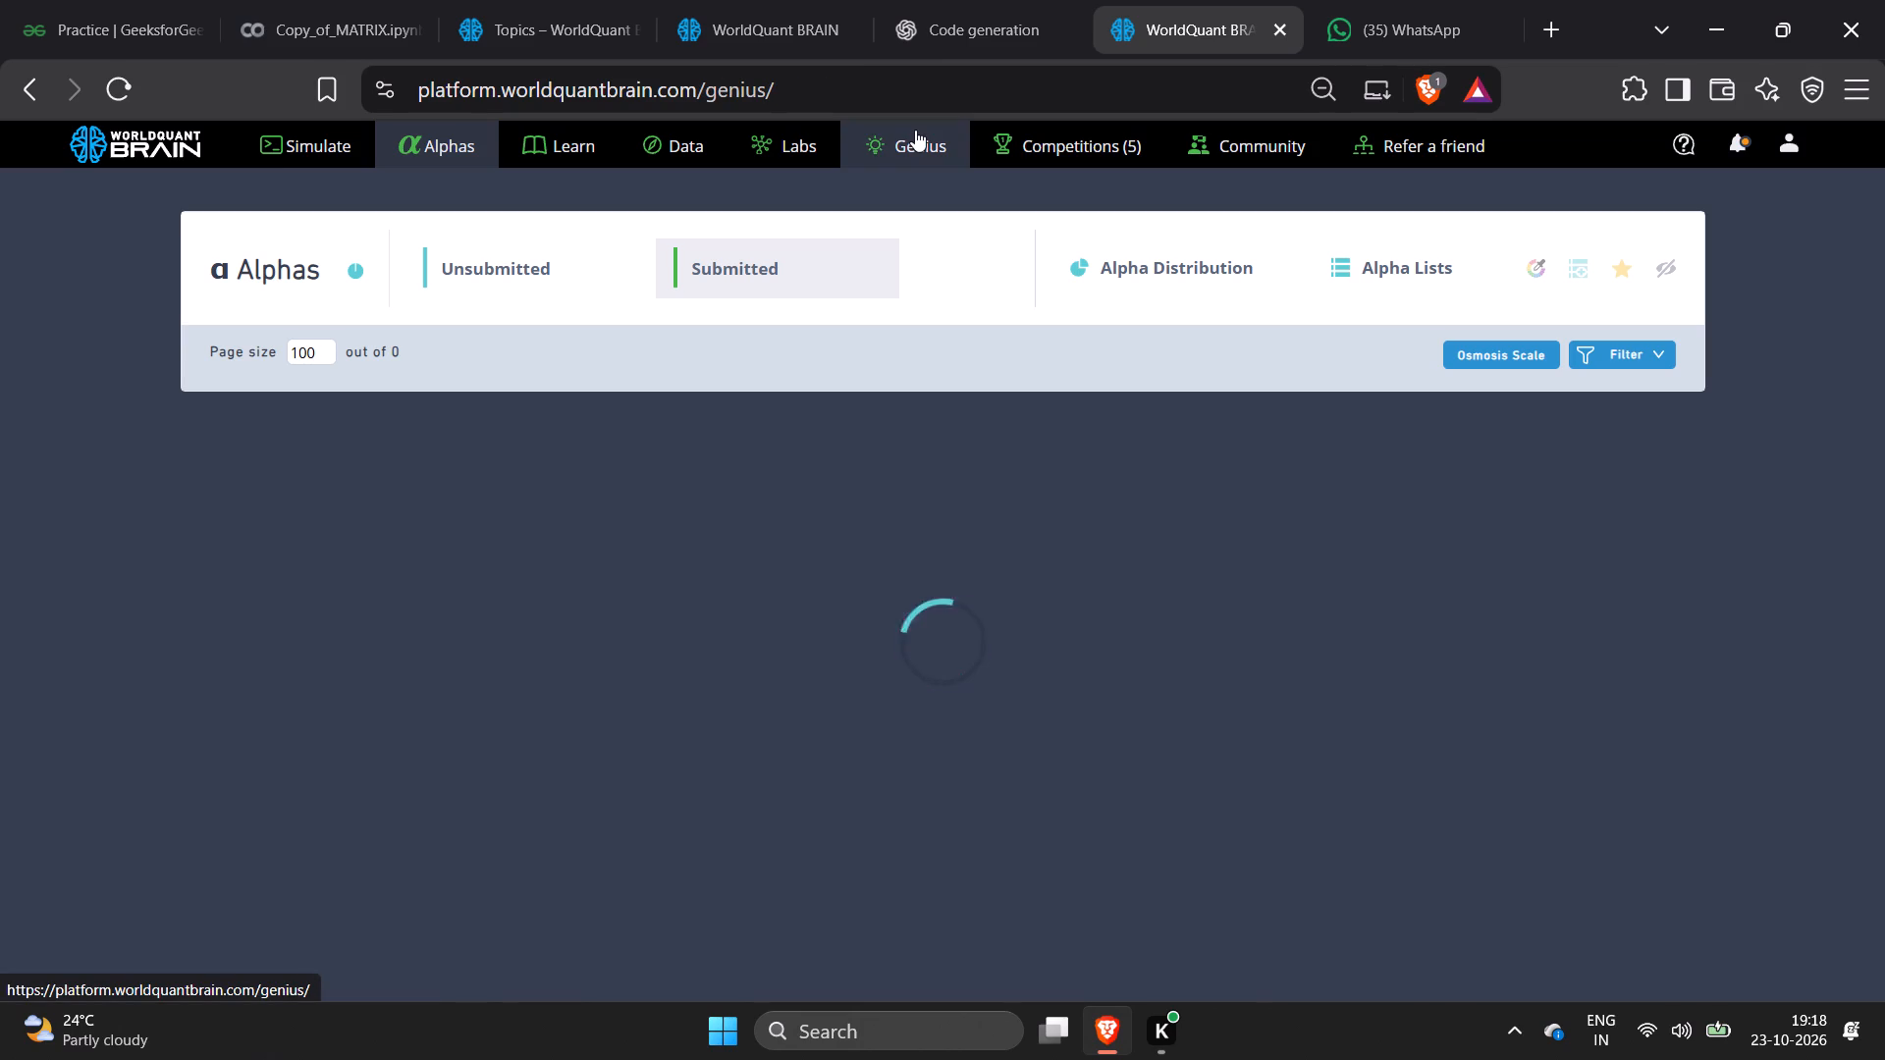
scroll(1061, 440, down, 11)
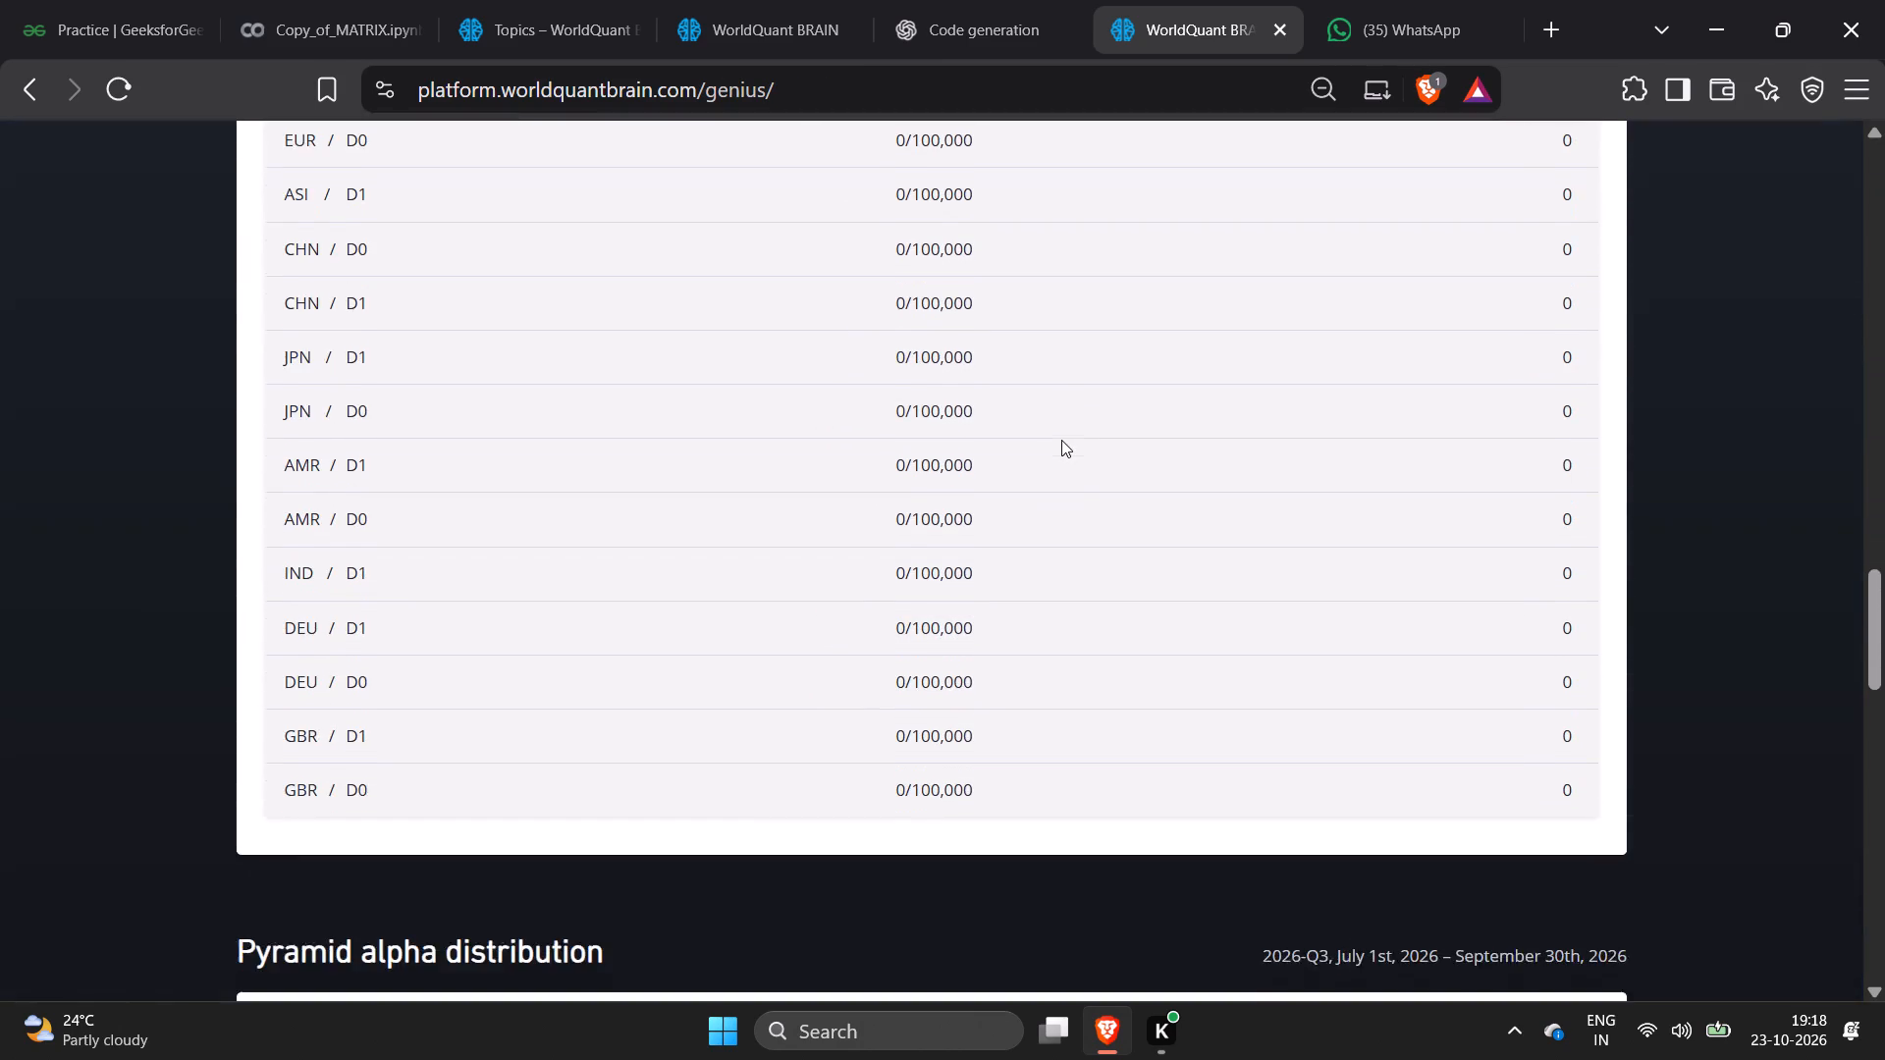
scroll(1061, 440, up, 2)
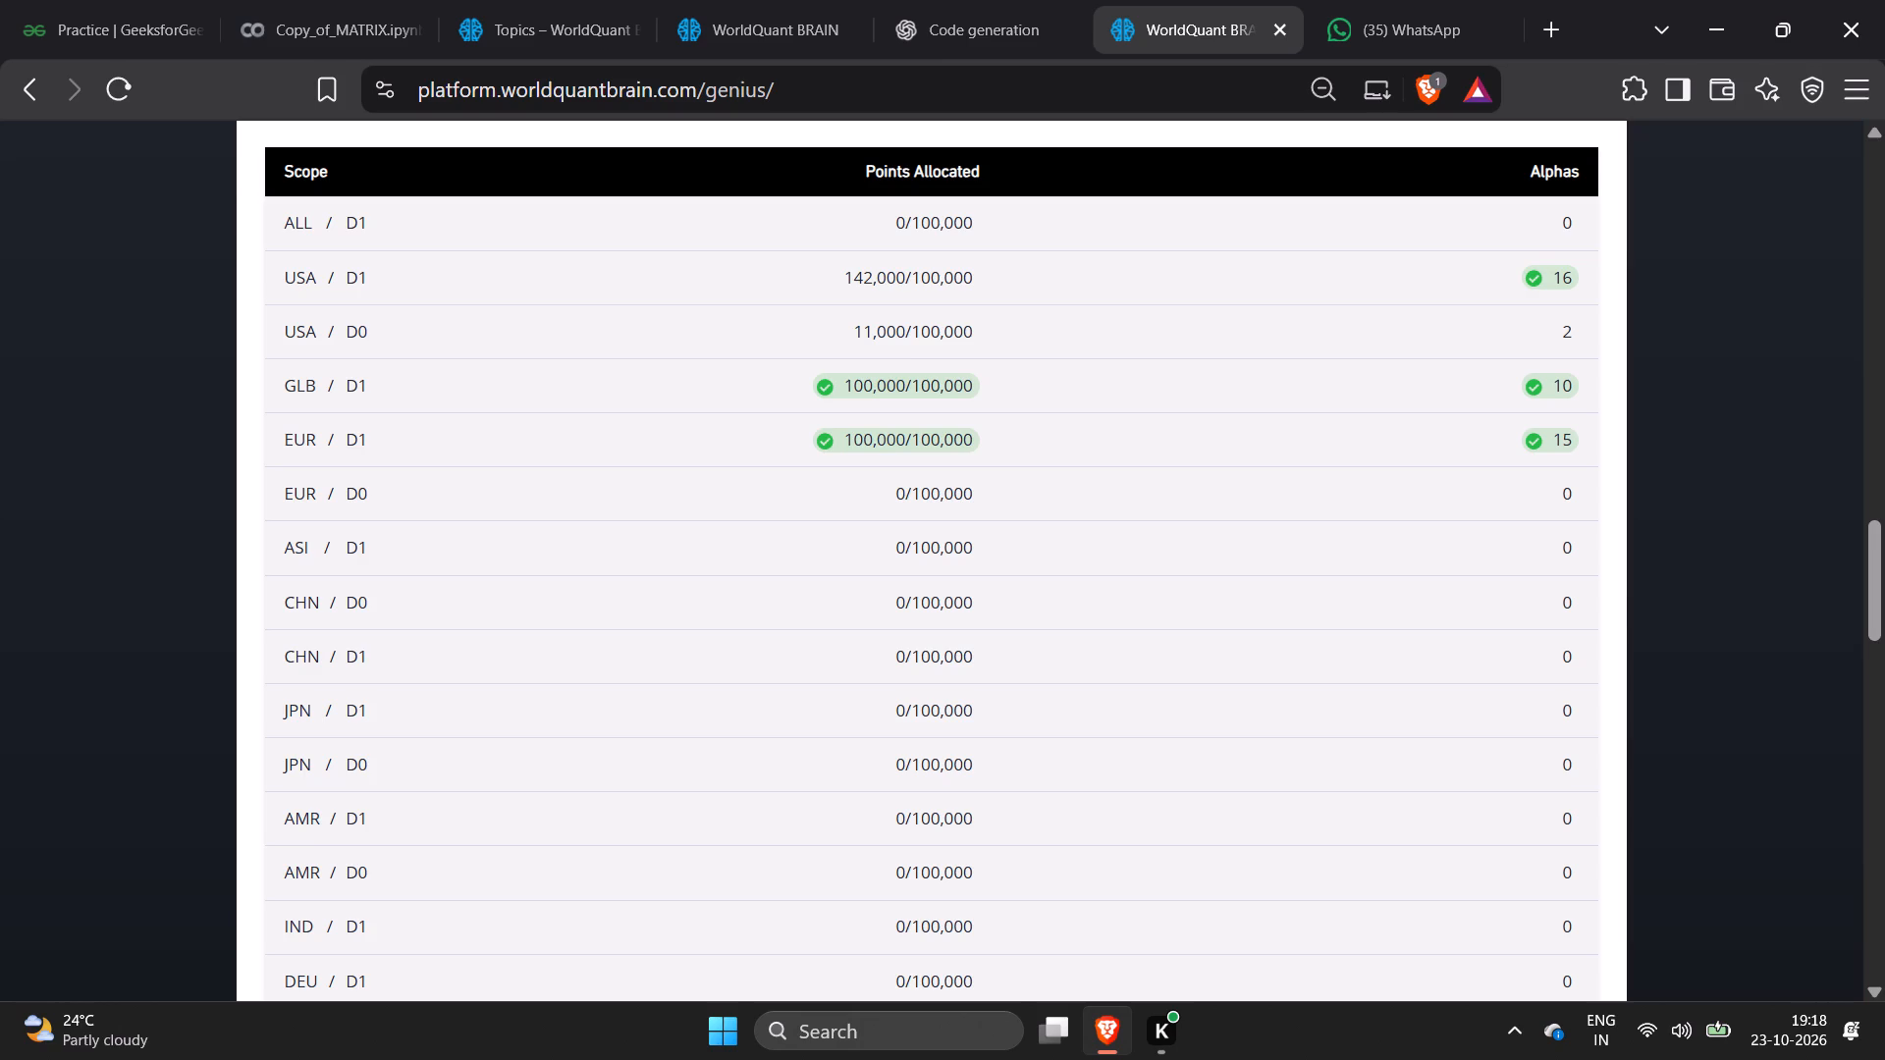
scroll(902, 339, up, 18)
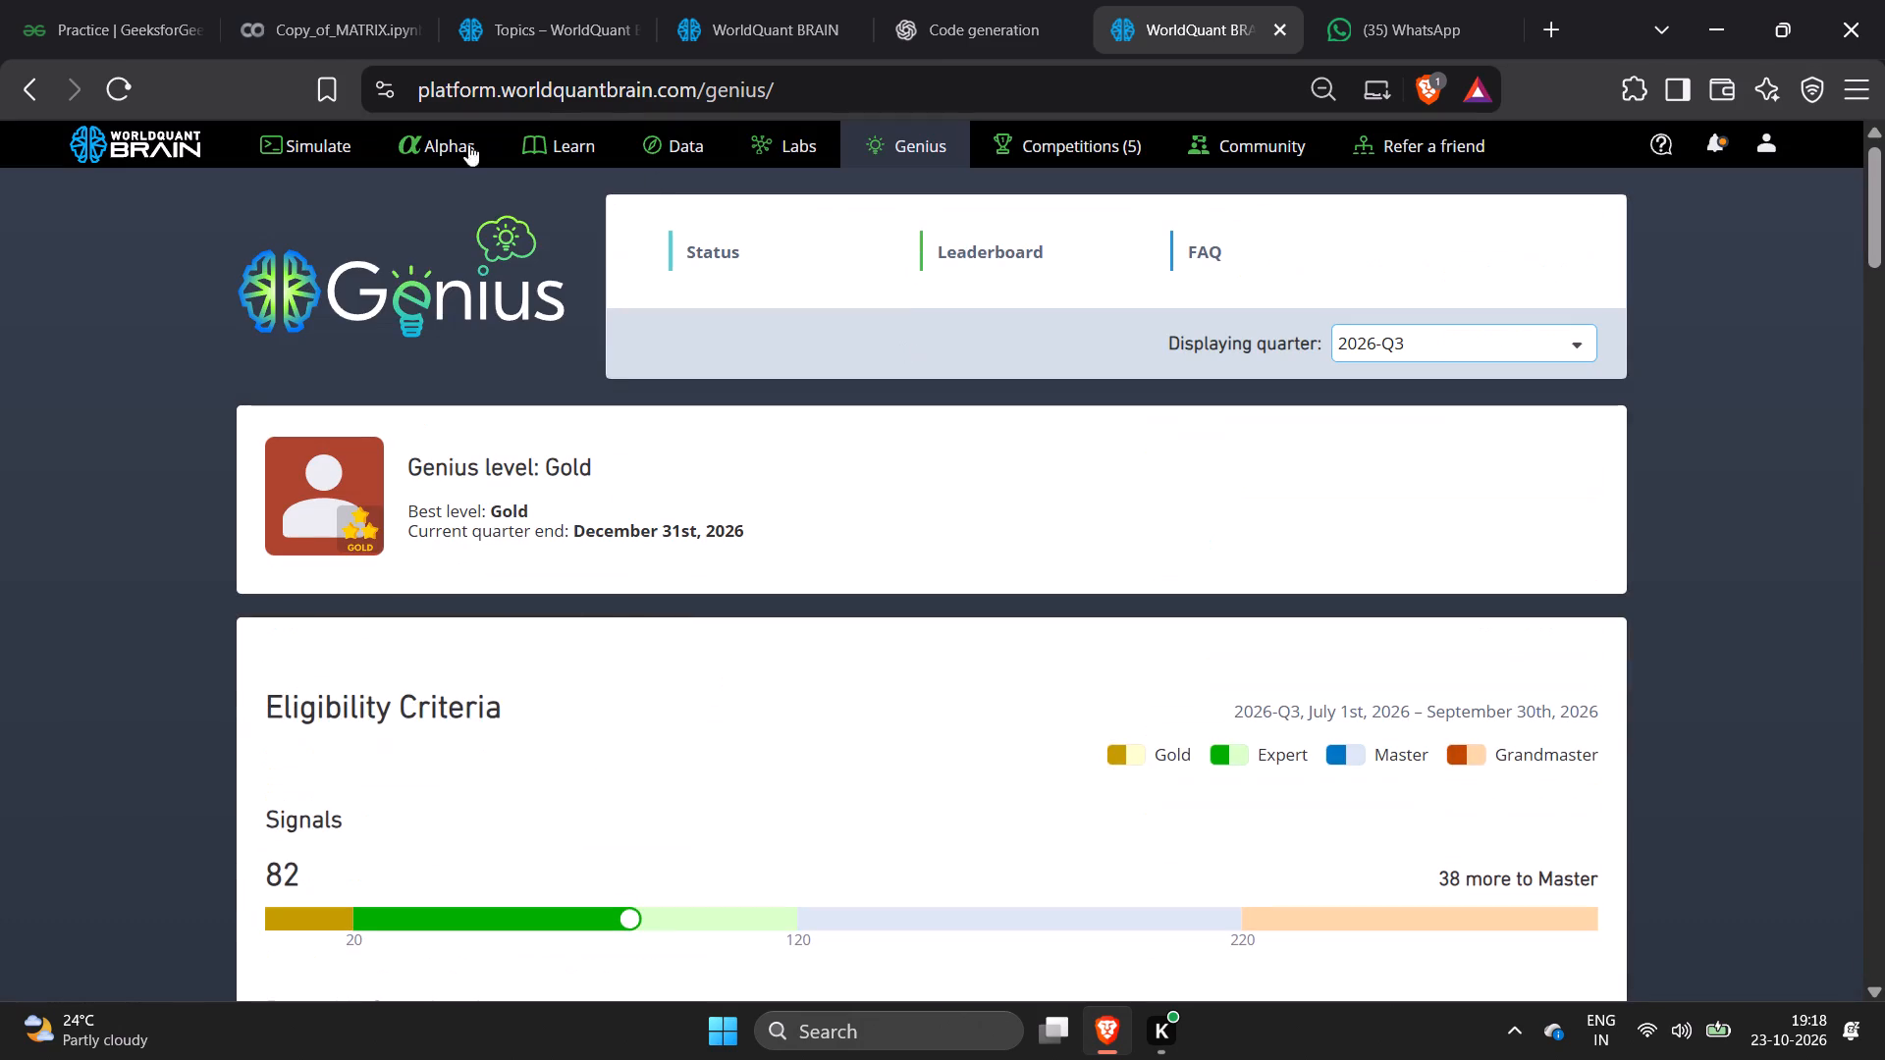
Open the submitted alphas and filter the list to the USA region.
click(433, 147)
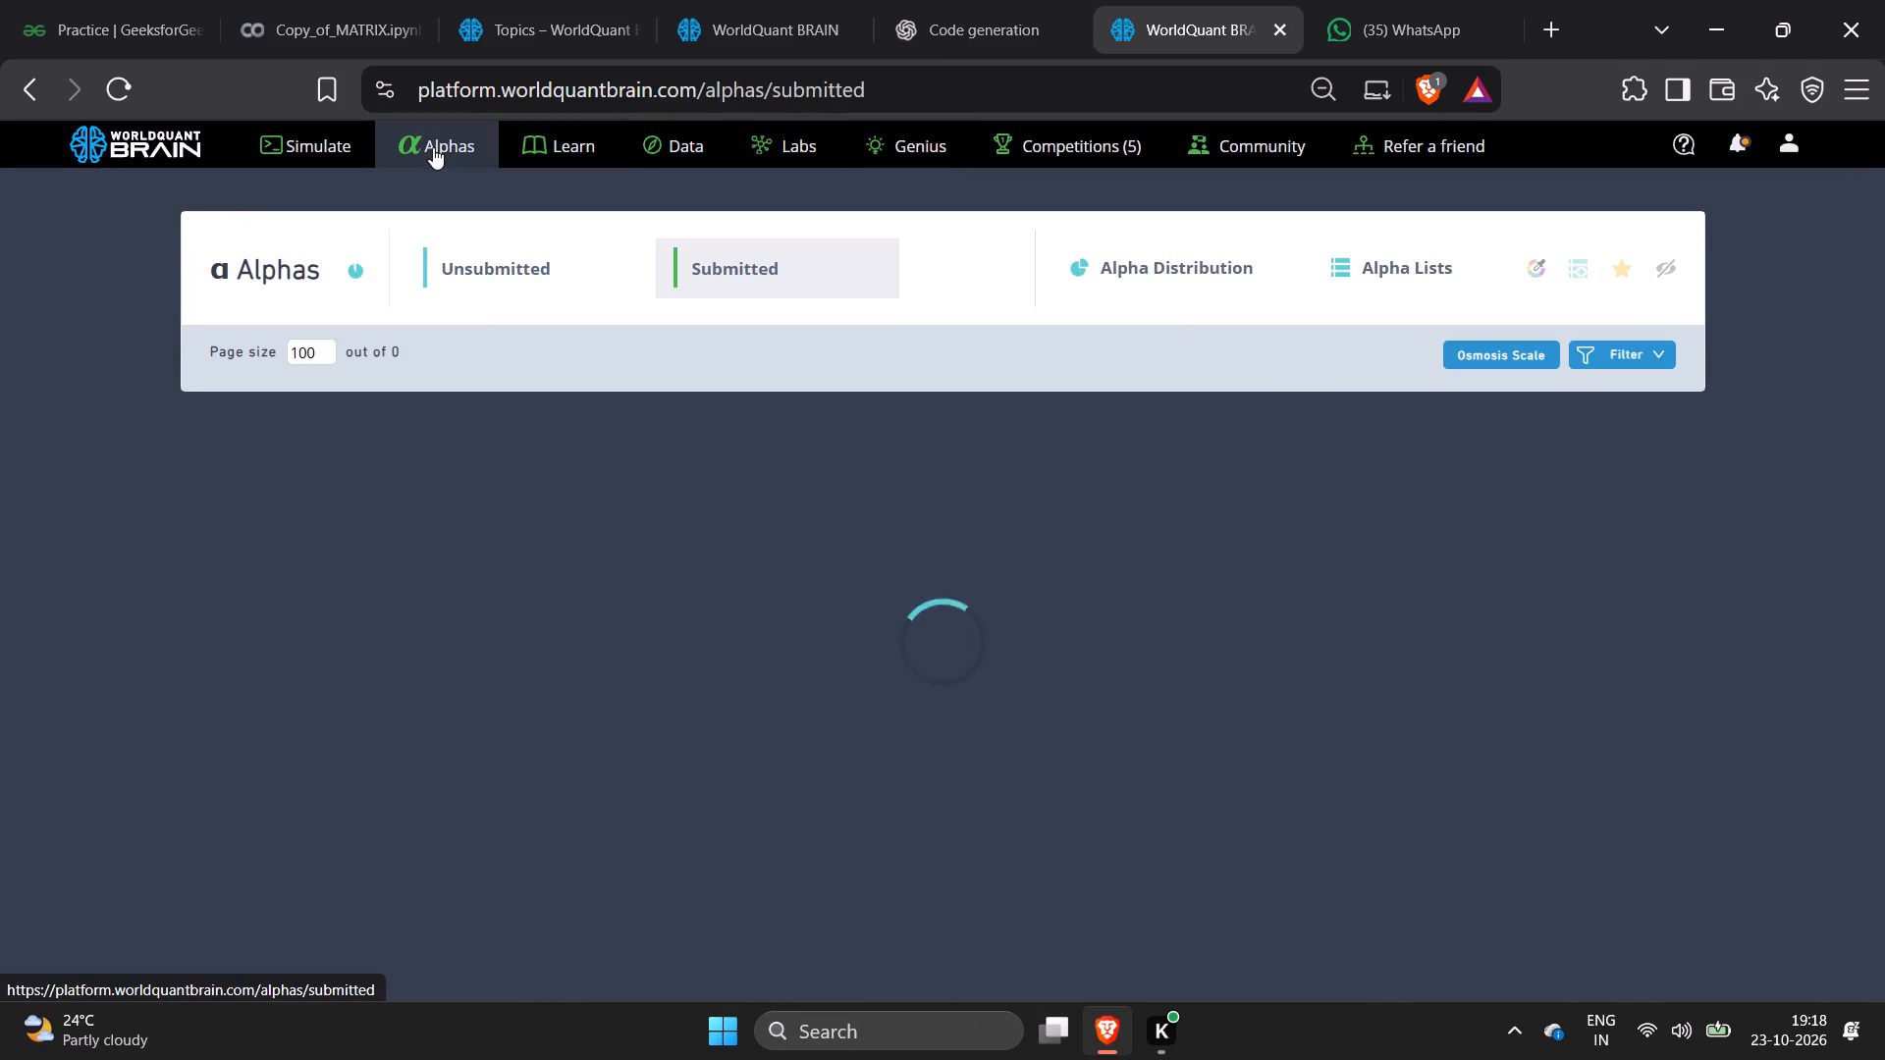
click(433, 147)
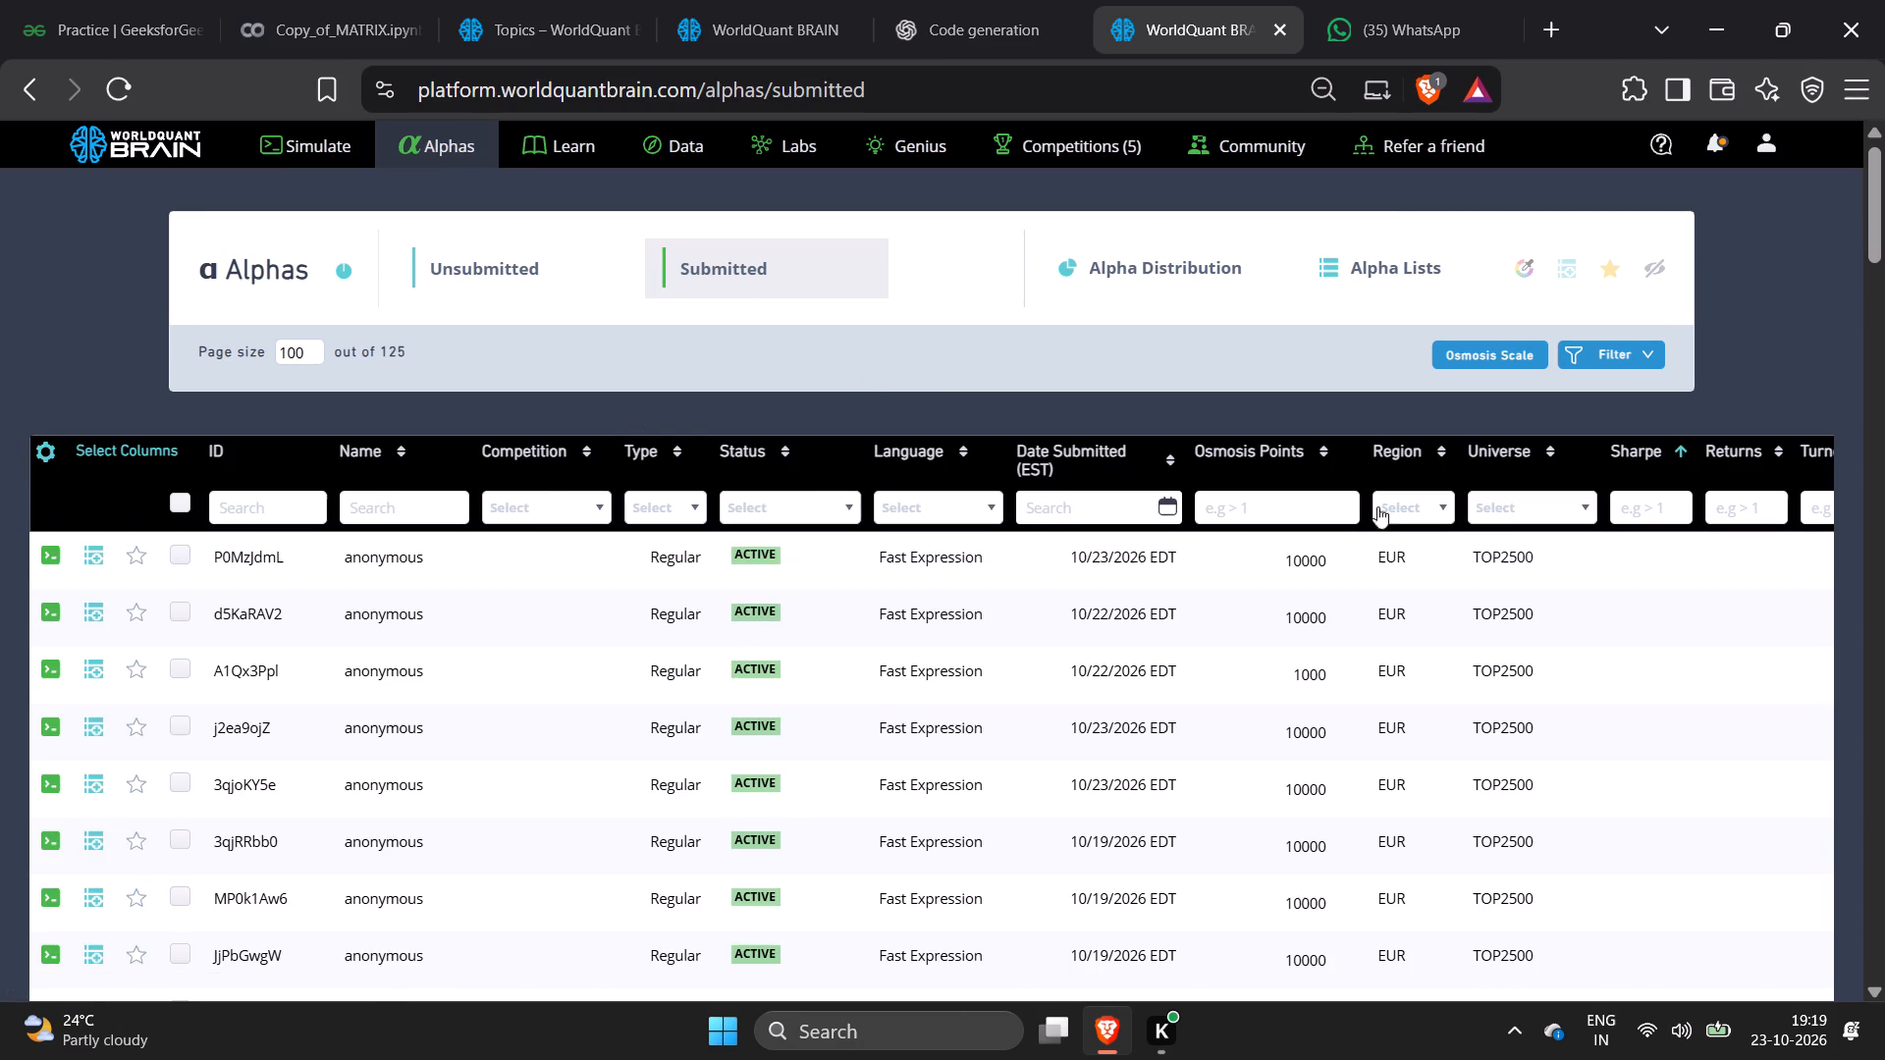
click(1408, 503)
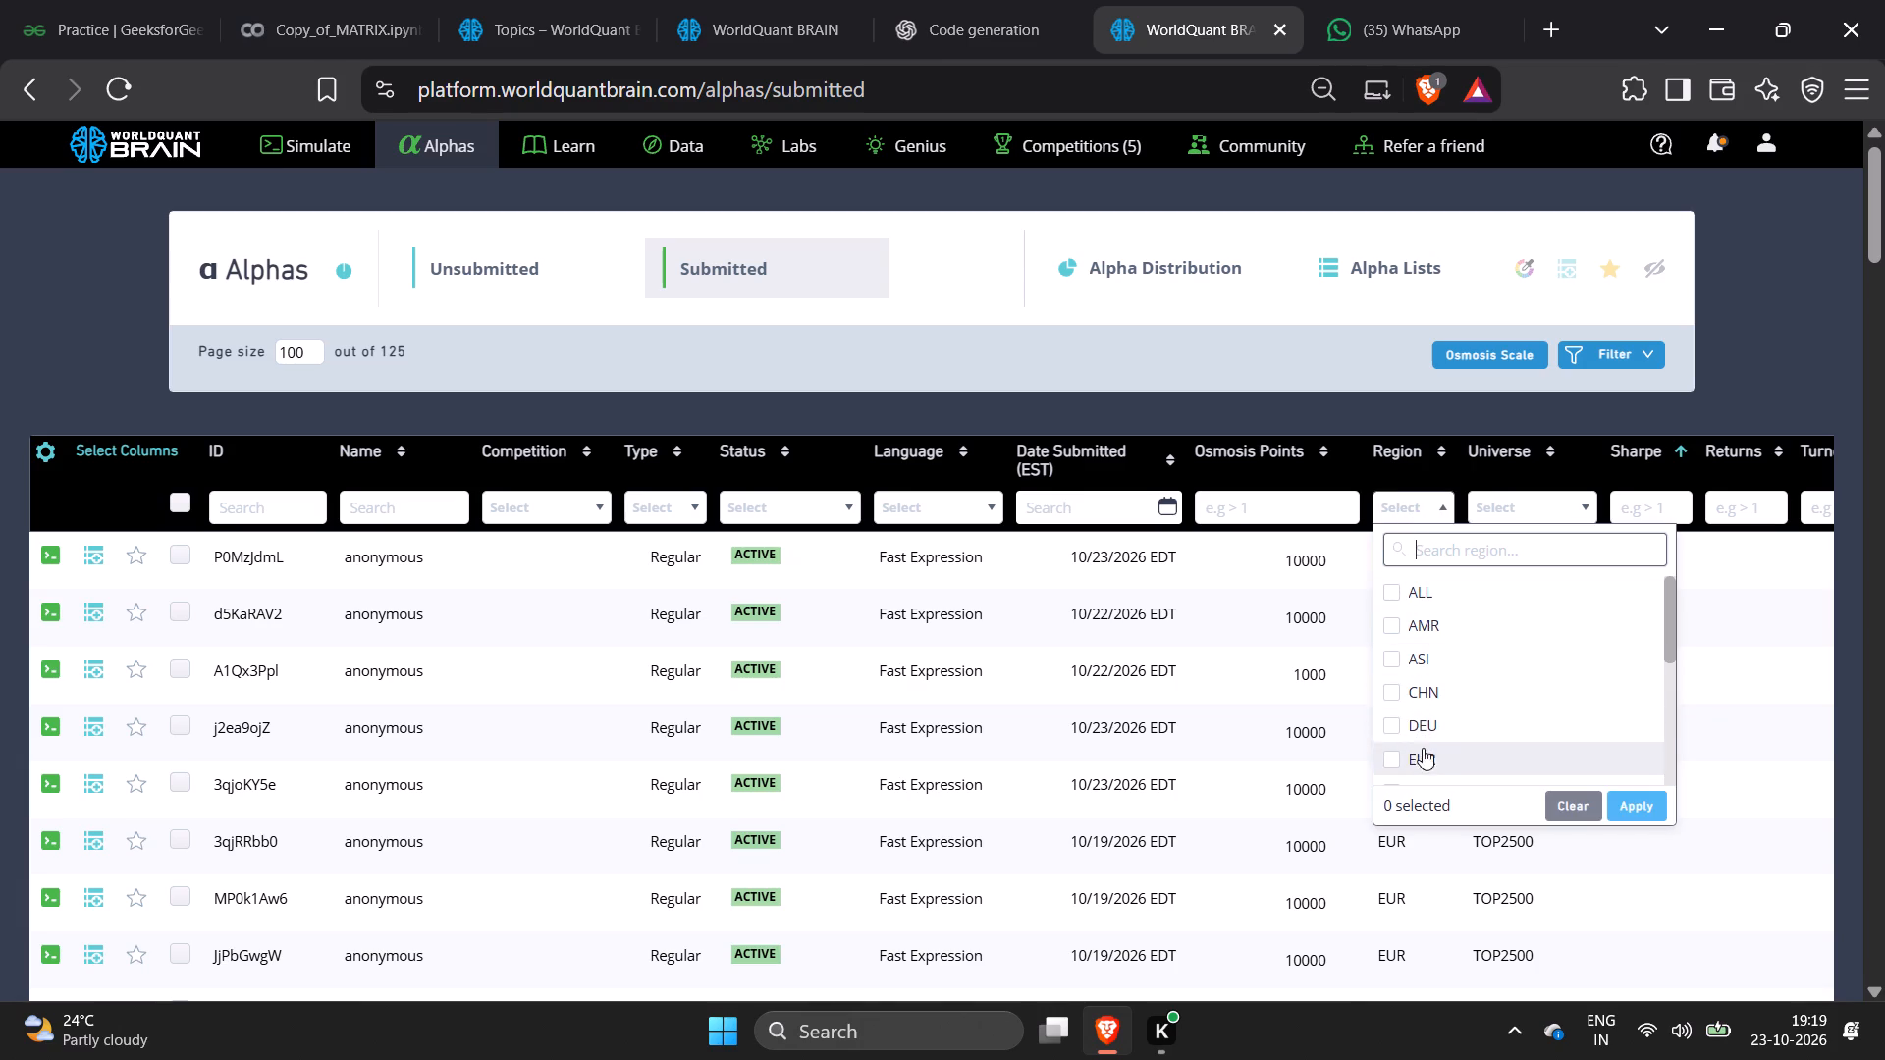
scroll(1425, 756, down, 1)
scroll(1448, 666, down, 3)
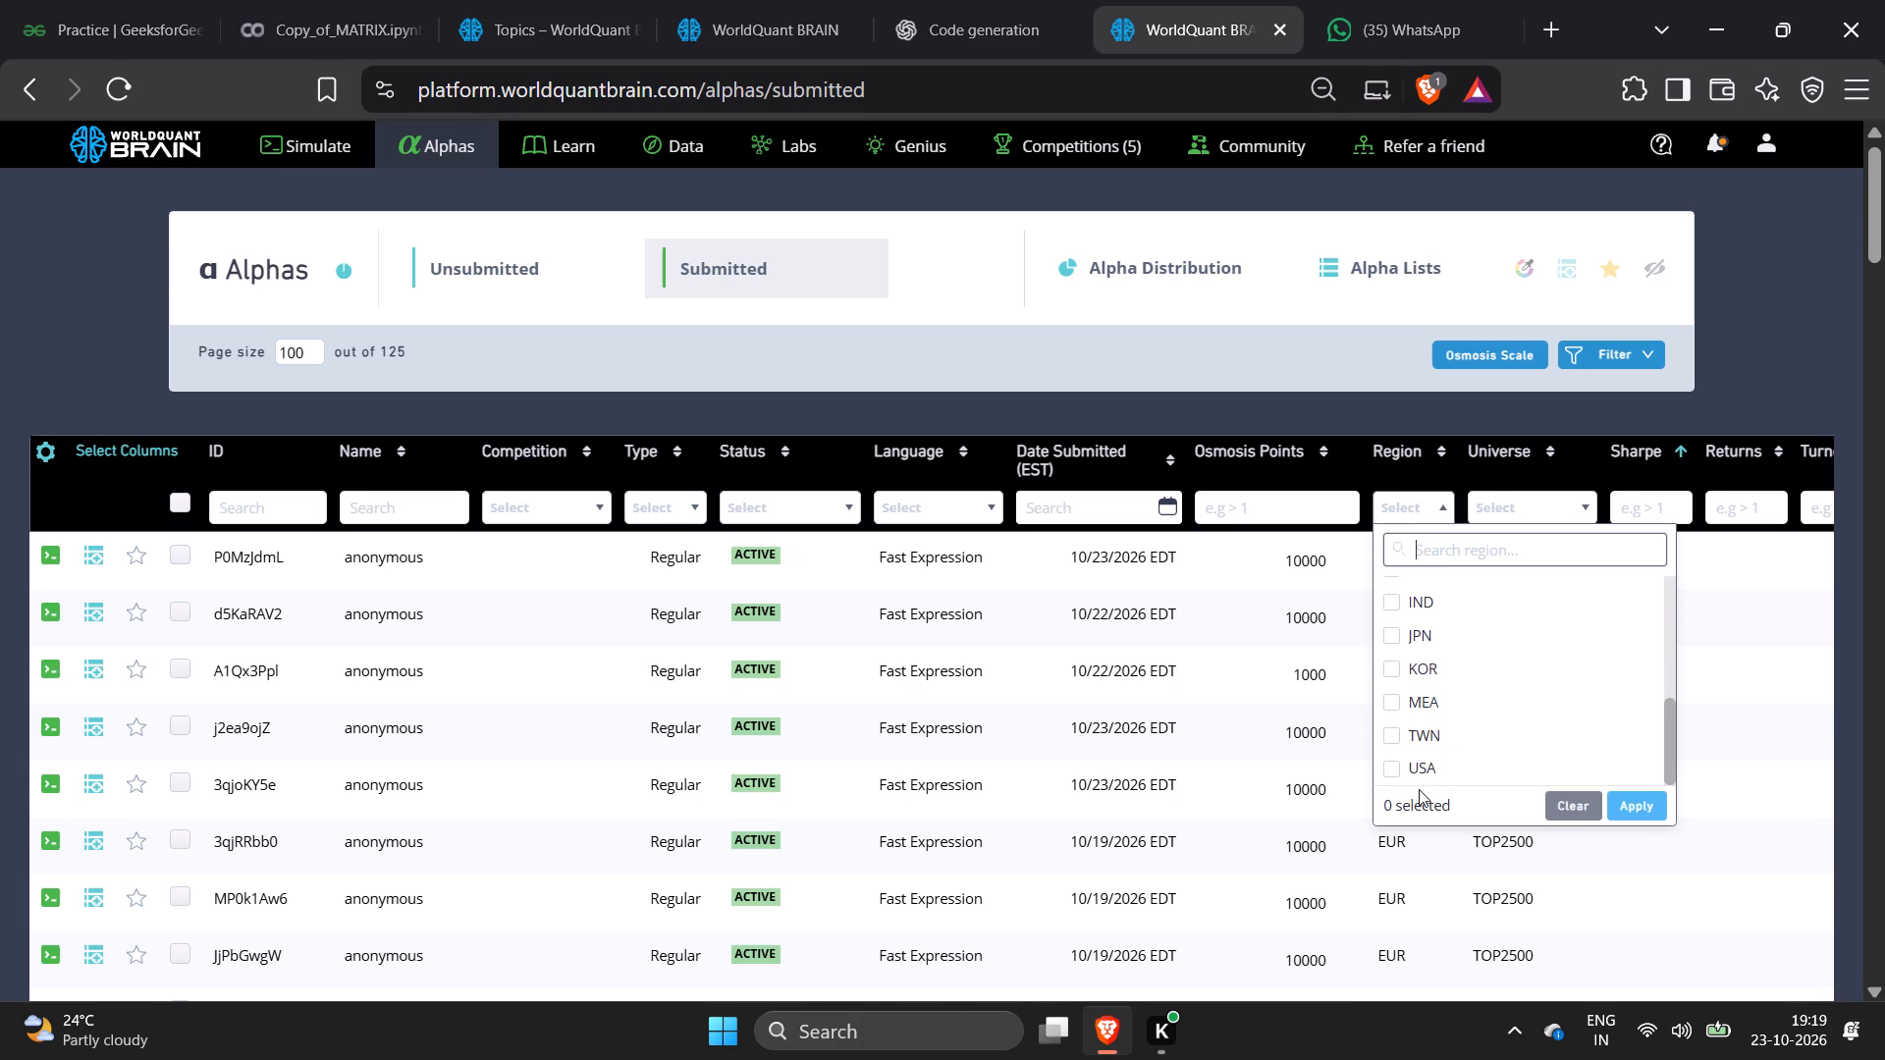
click(1416, 757)
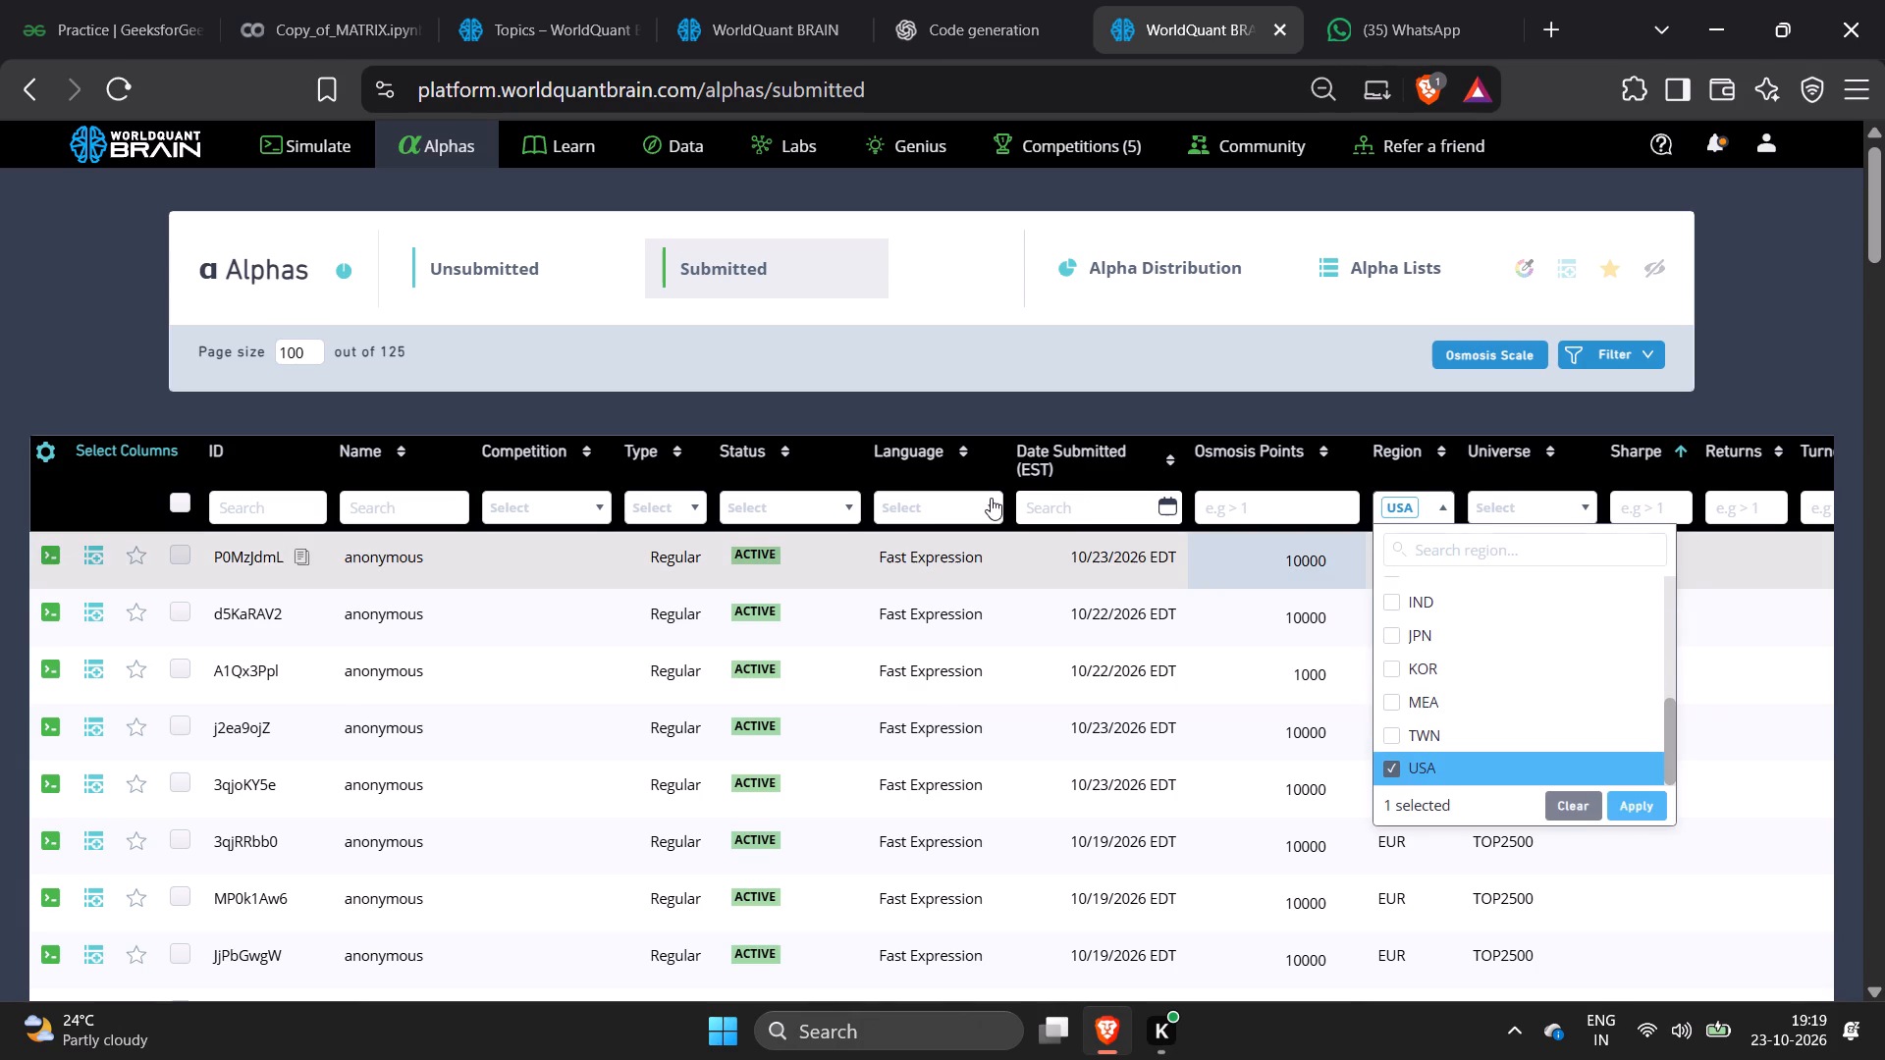
click(1621, 804)
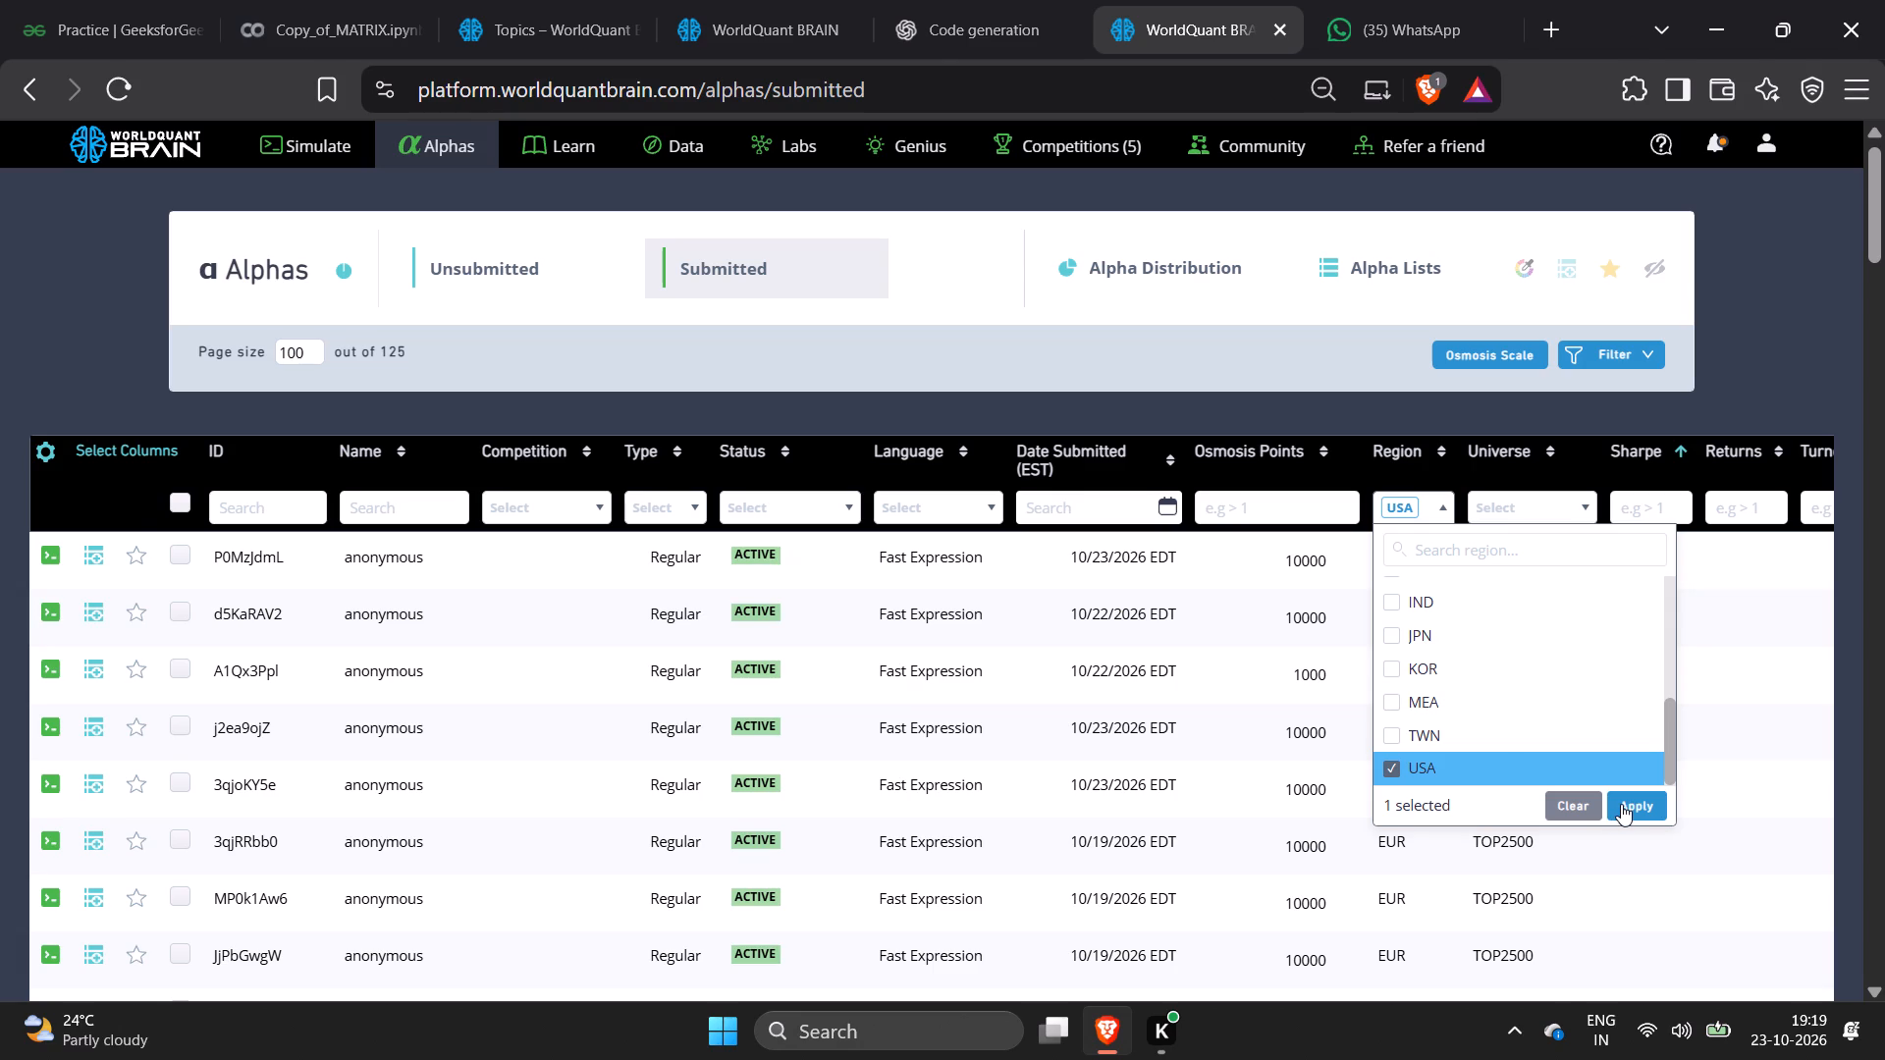
scroll(1621, 804, left, 2)
scroll(1621, 804, right, 3)
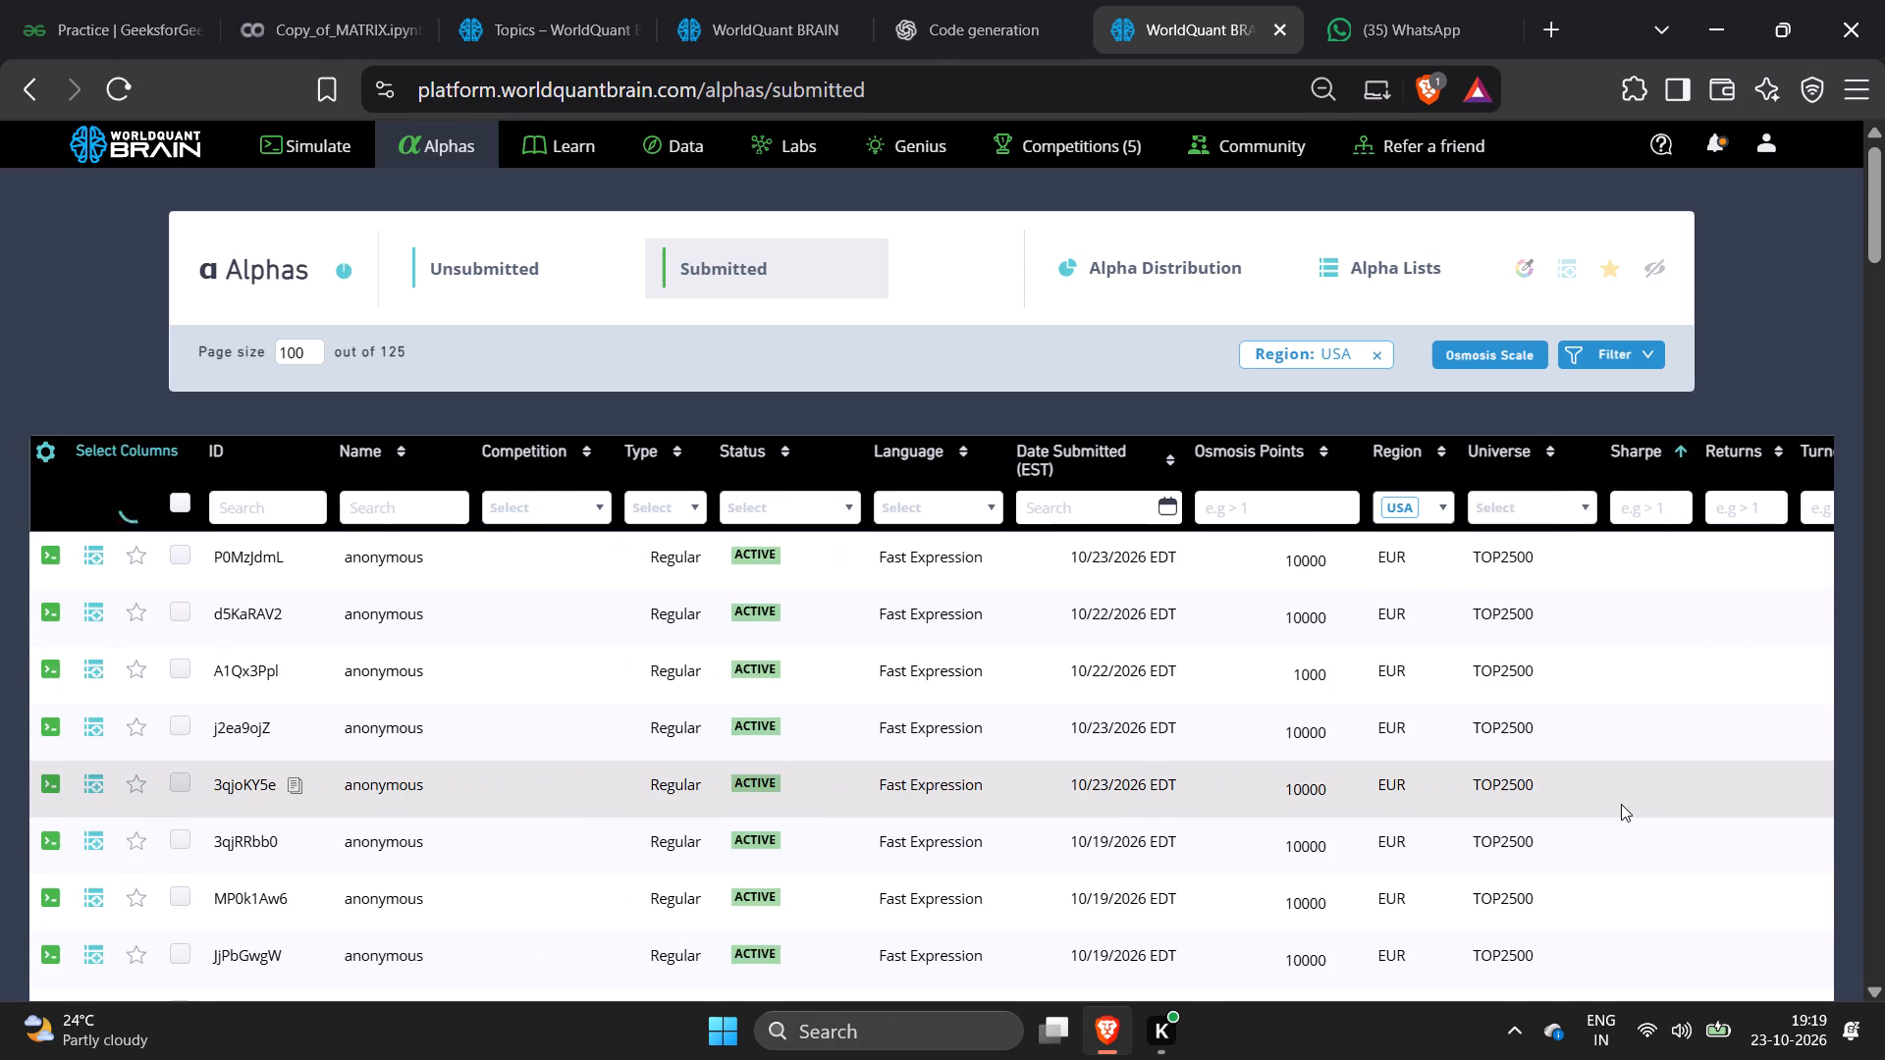
scroll(1621, 804, down, 2)
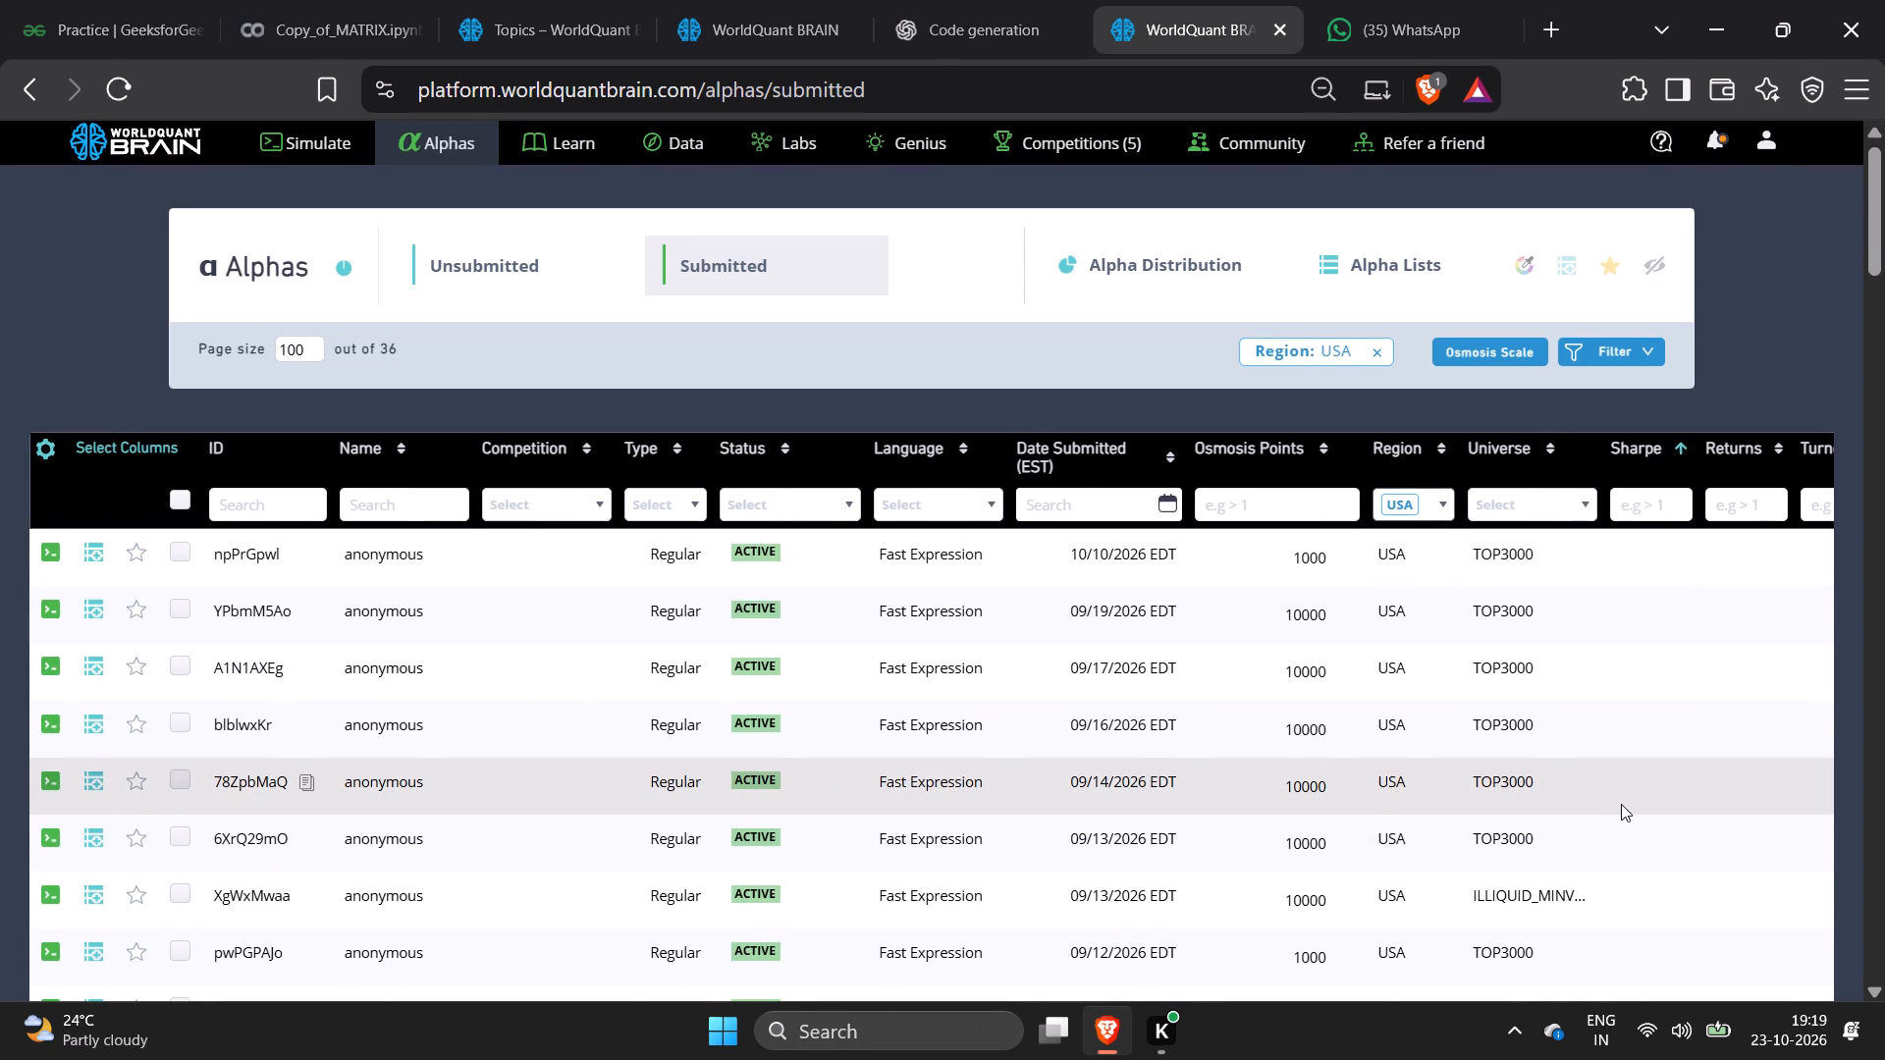
scroll(1621, 804, down, 4)
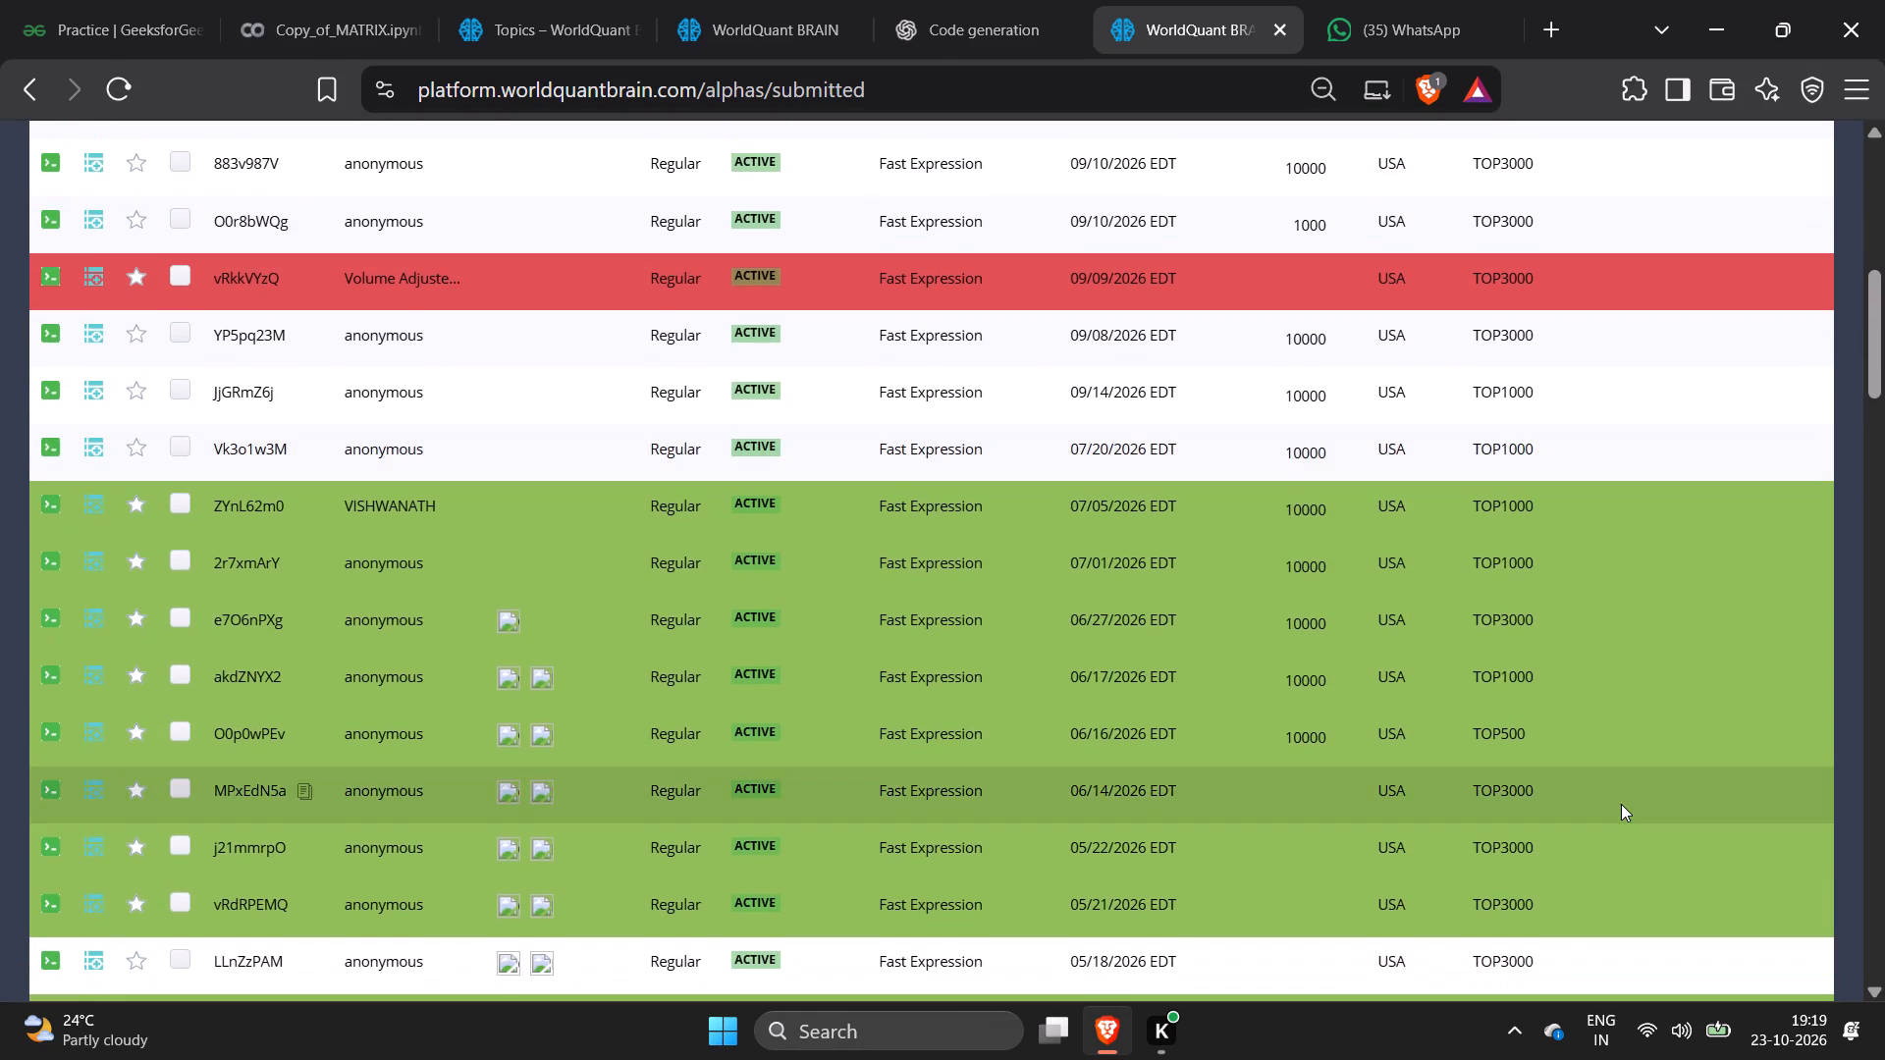
scroll(1621, 804, up, 8)
scroll(1621, 804, down, 4)
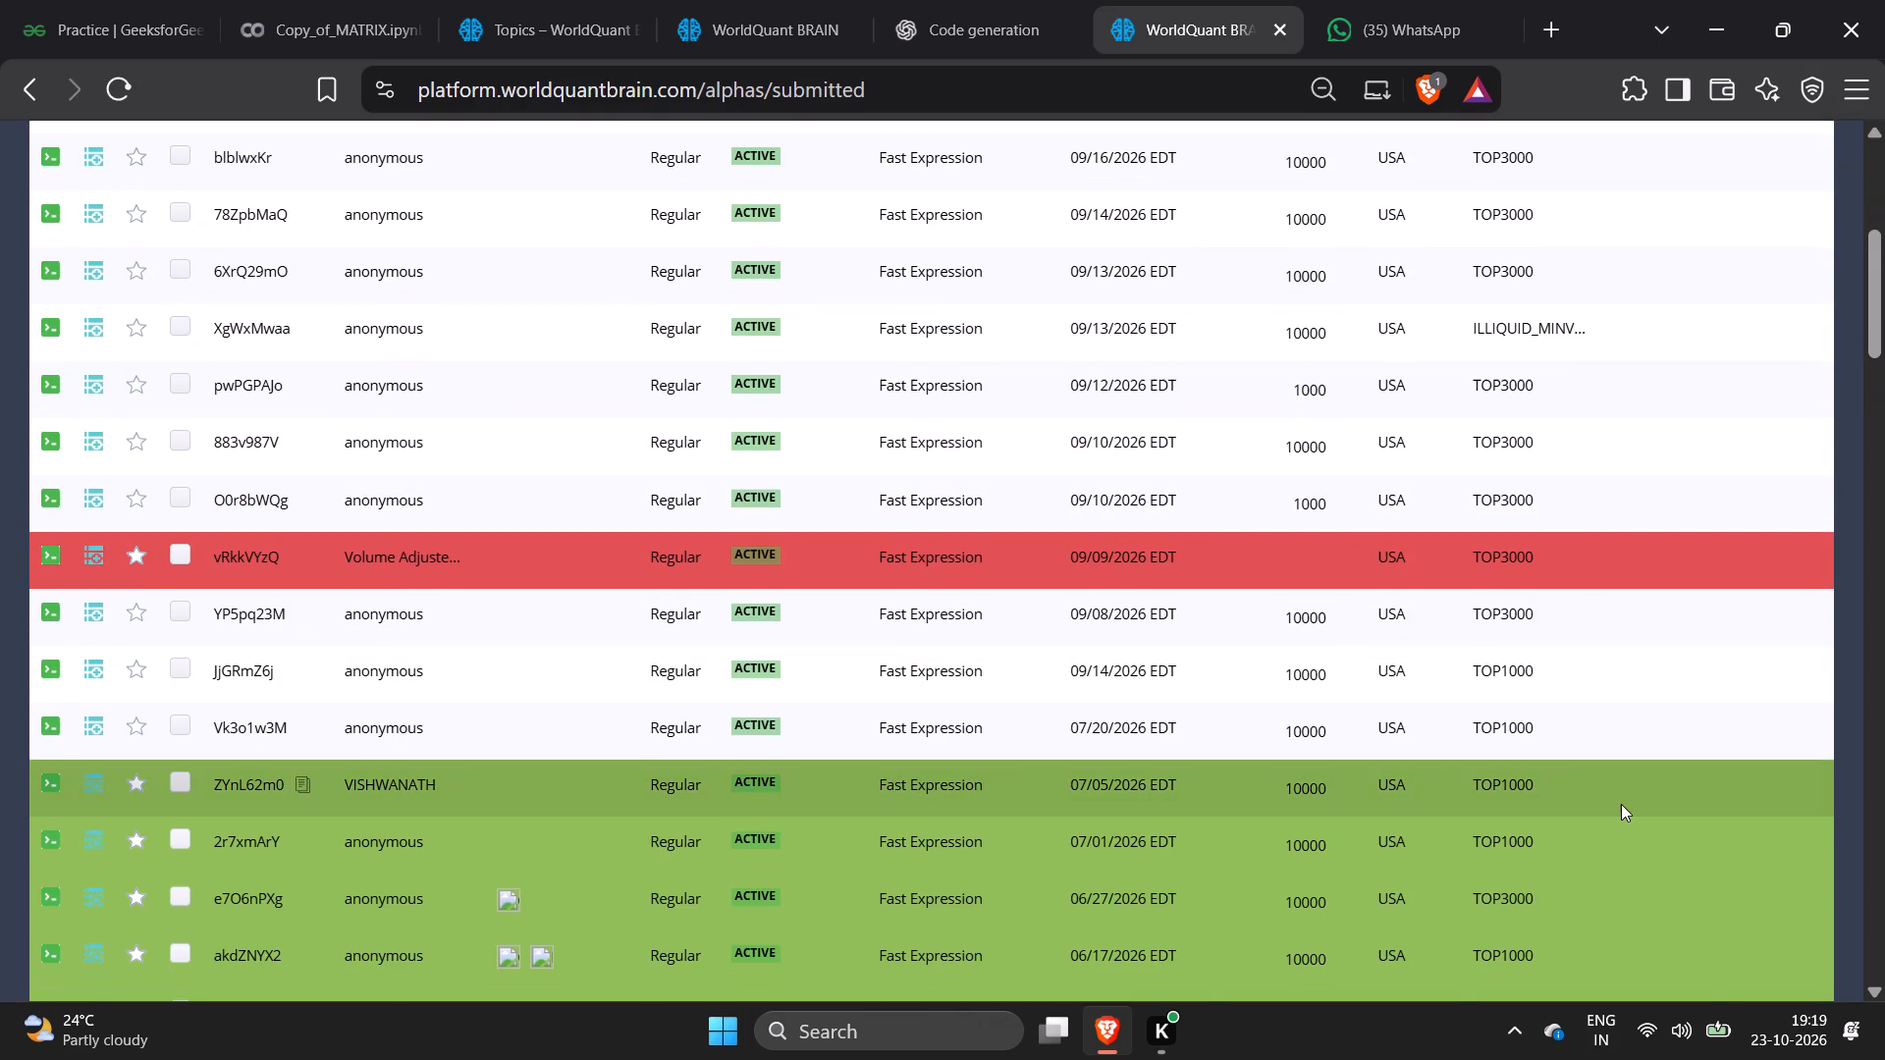
scroll(1621, 804, up, 6)
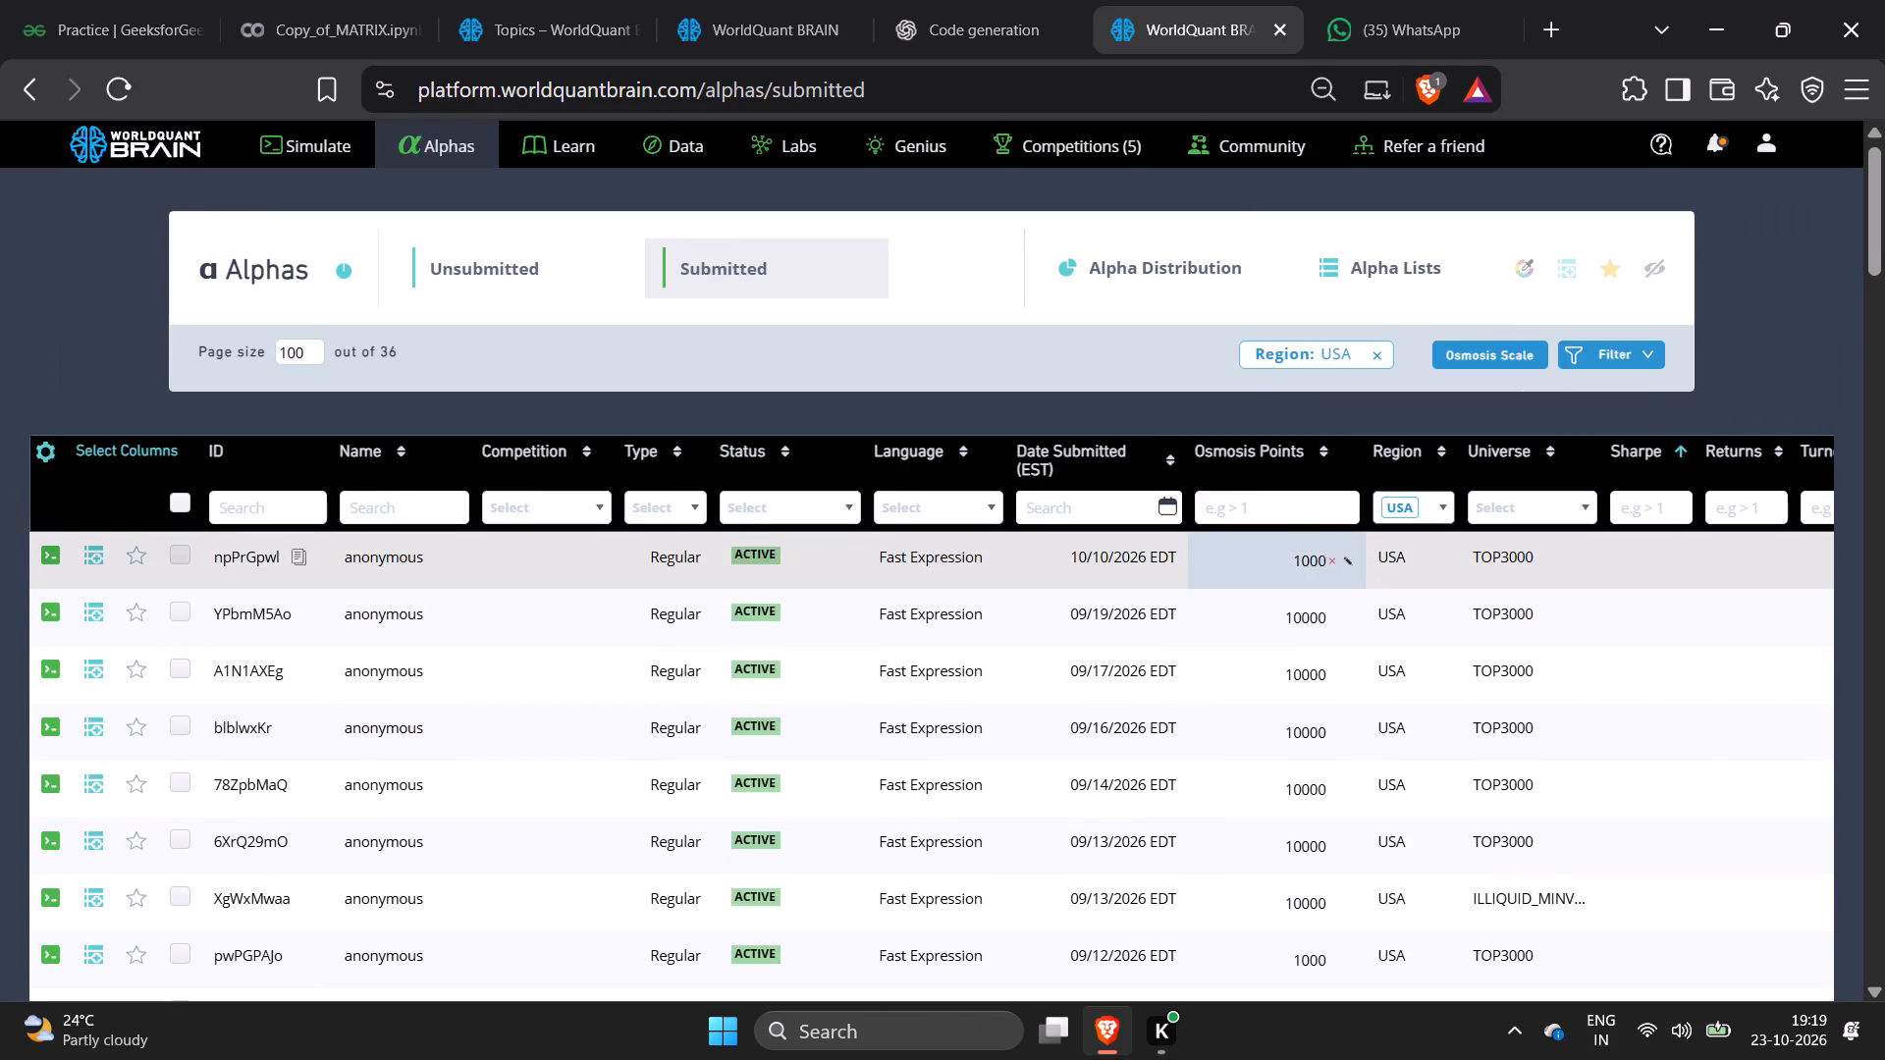
click(1324, 559)
key(BackSpace)
key(BackSpace)
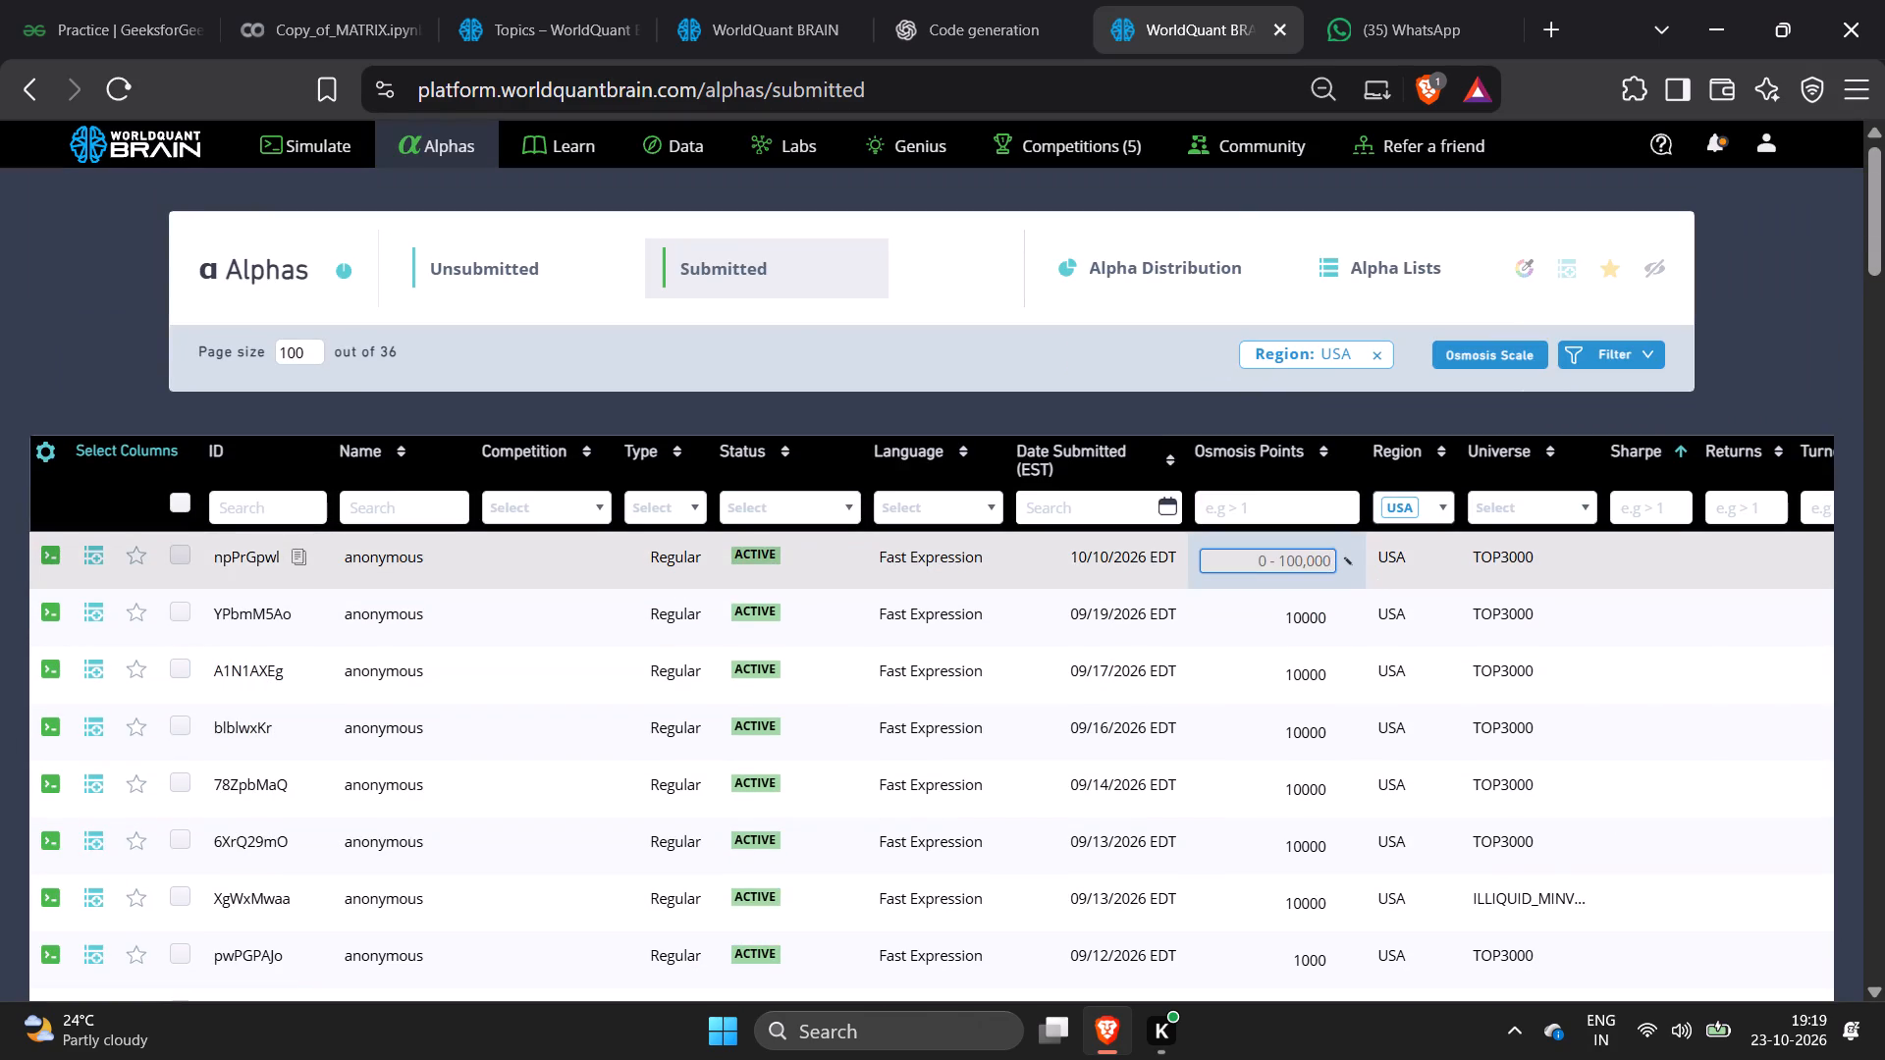
text(10000)
key(Return)
scroll(1312, 644, down, 1)
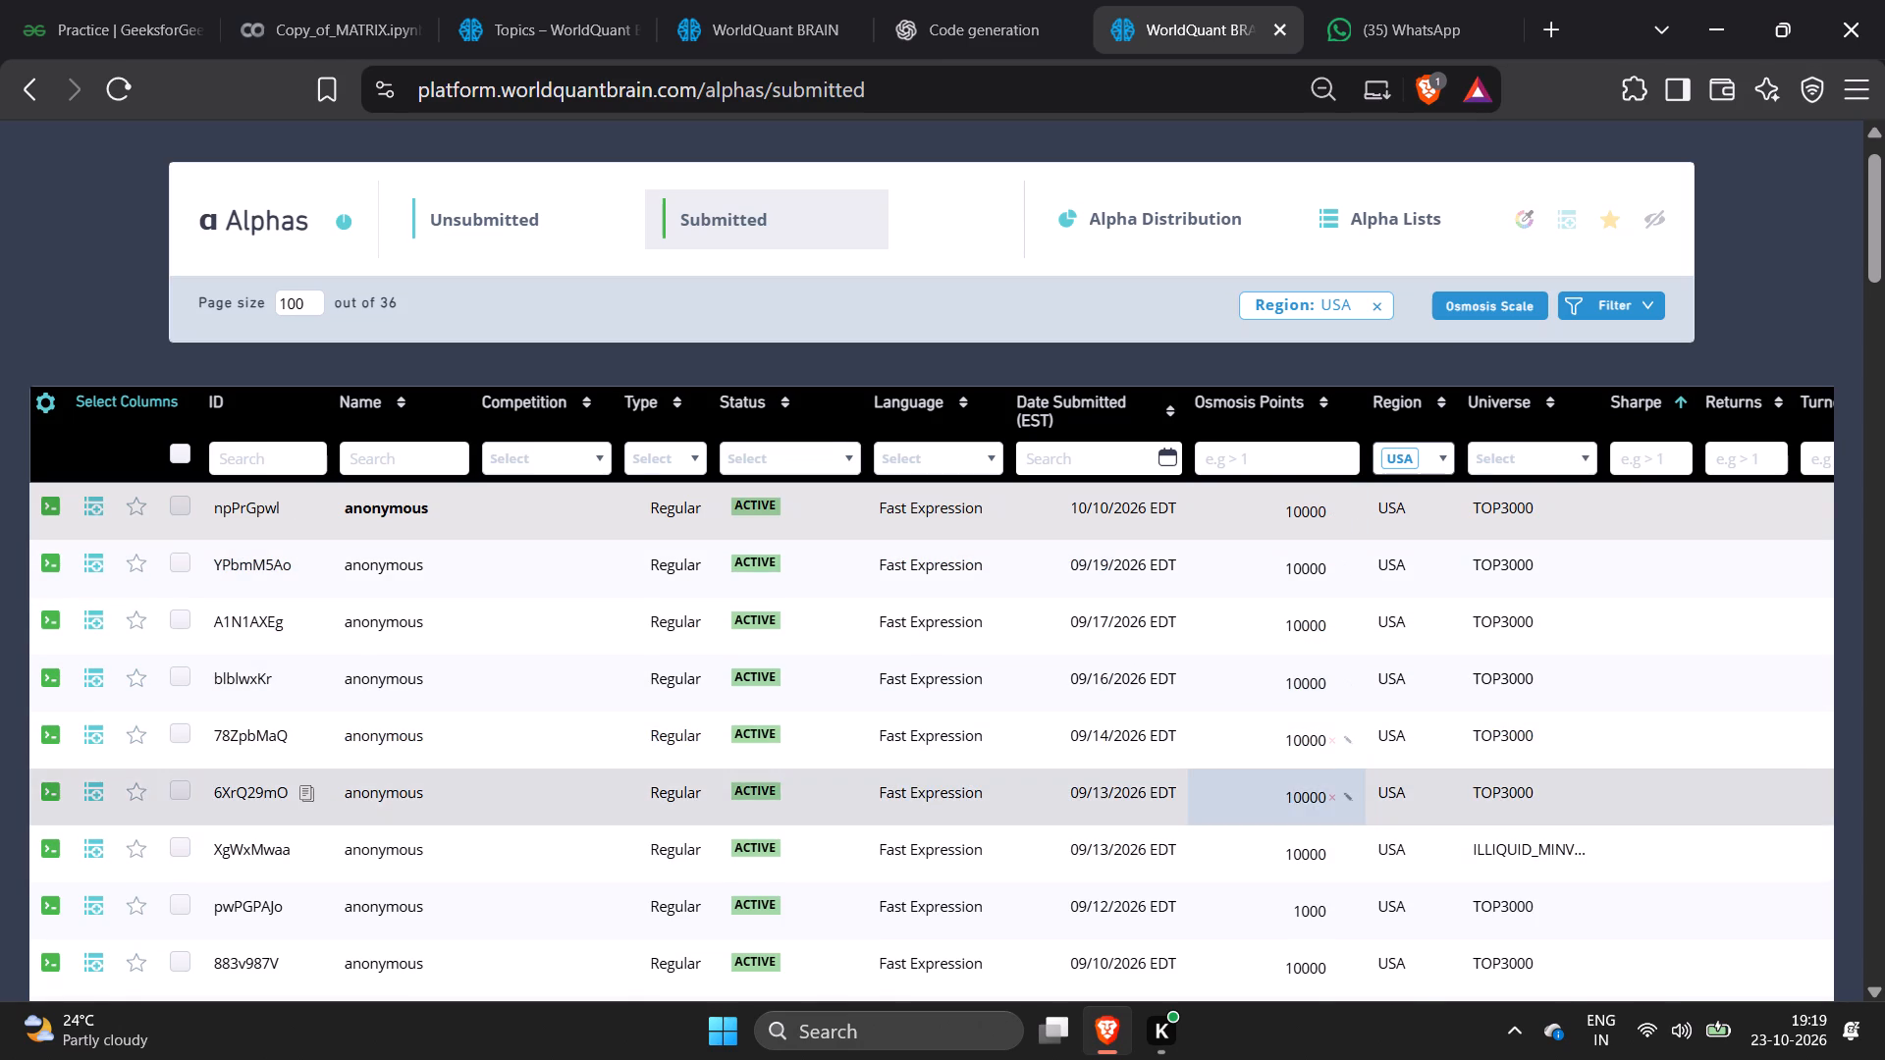
click(1321, 918)
key(BackSpace)
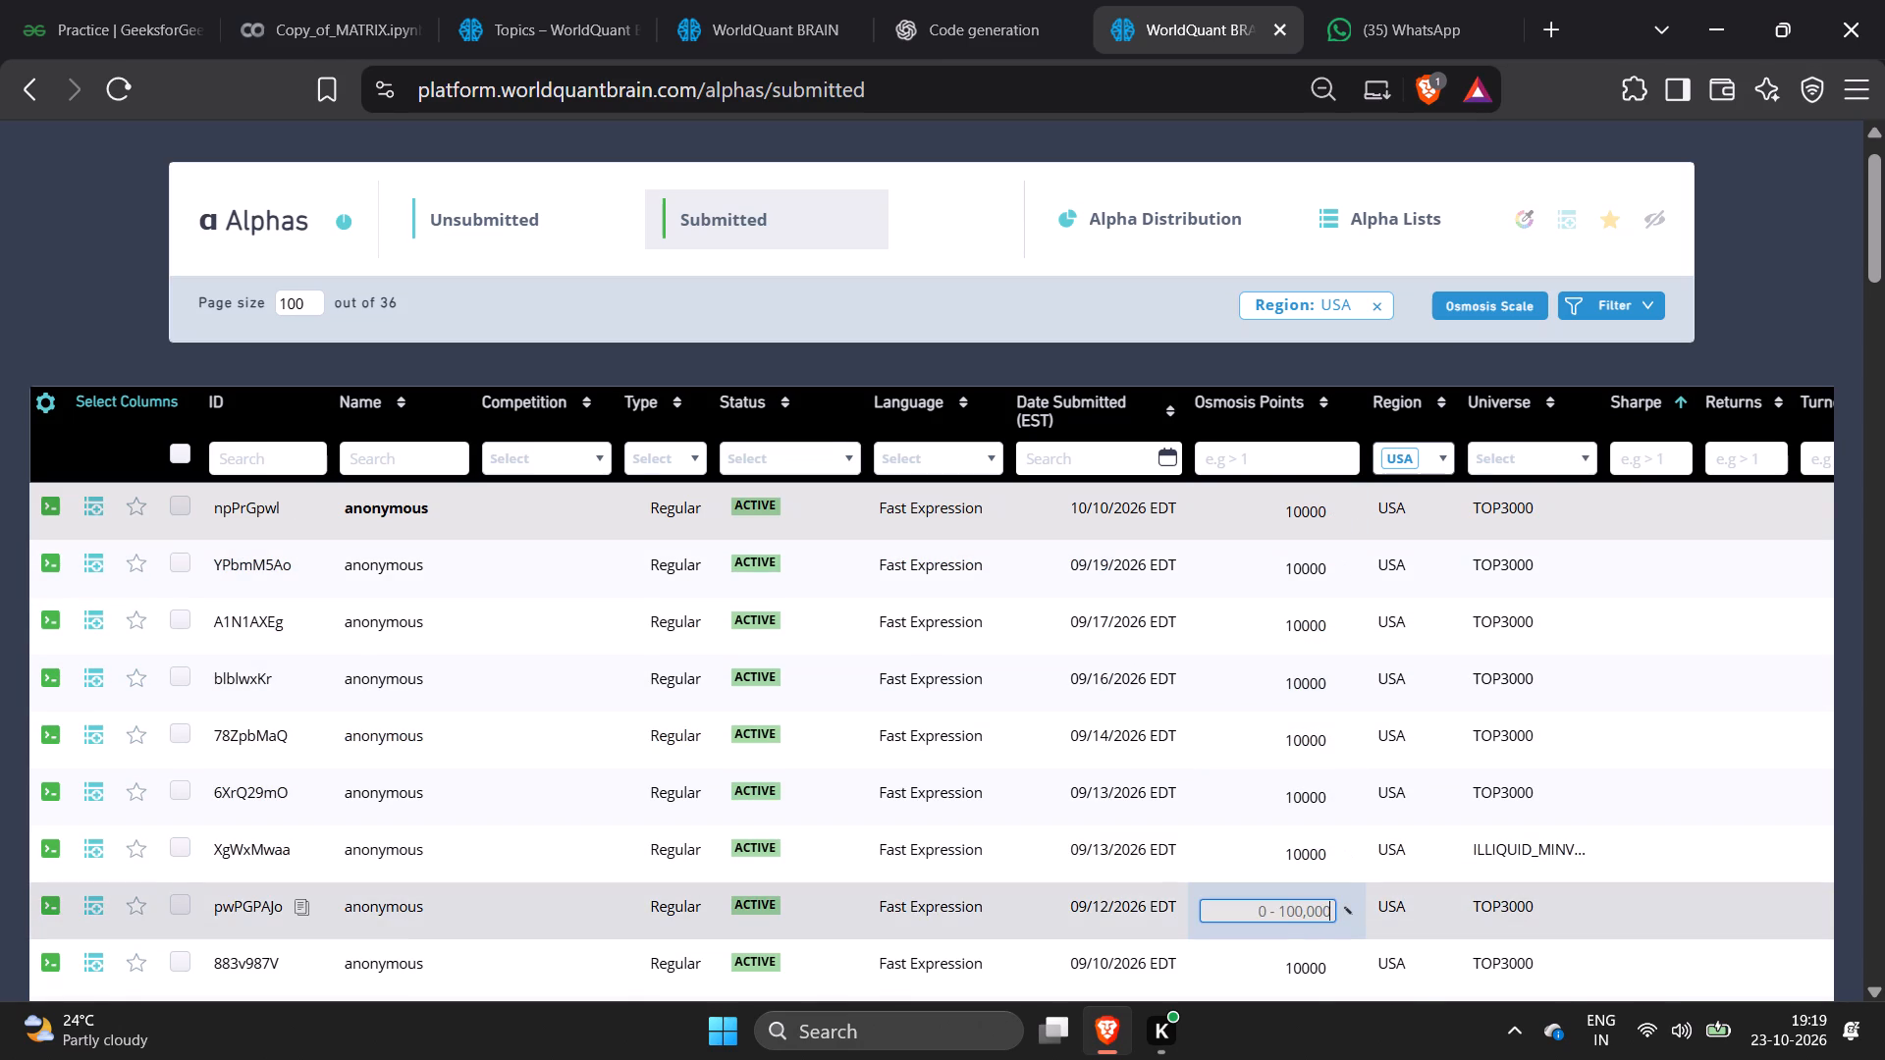
key(BackSpace)
text(10000)
key(Return)
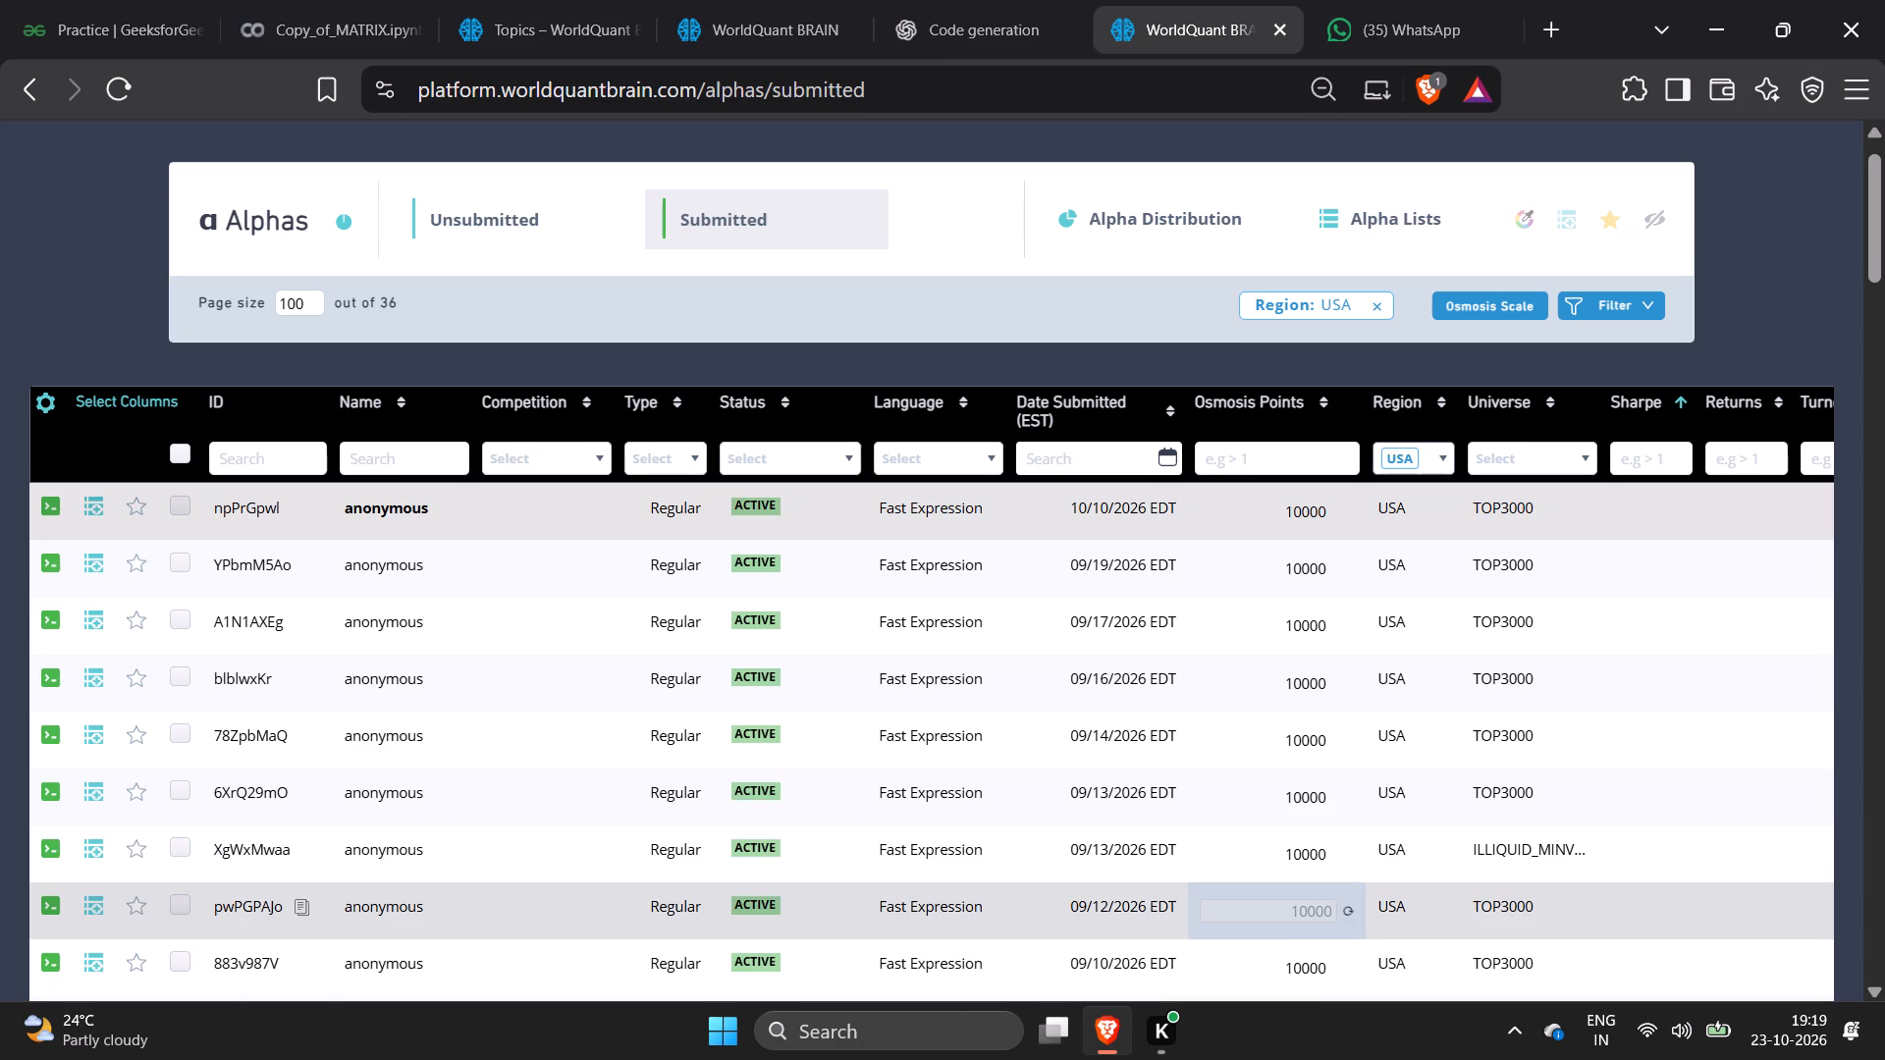
Clear the Osmosis Points of the USA alpha O0r8bWQg, leaving its value blank.
scroll(1321, 918, down, 2)
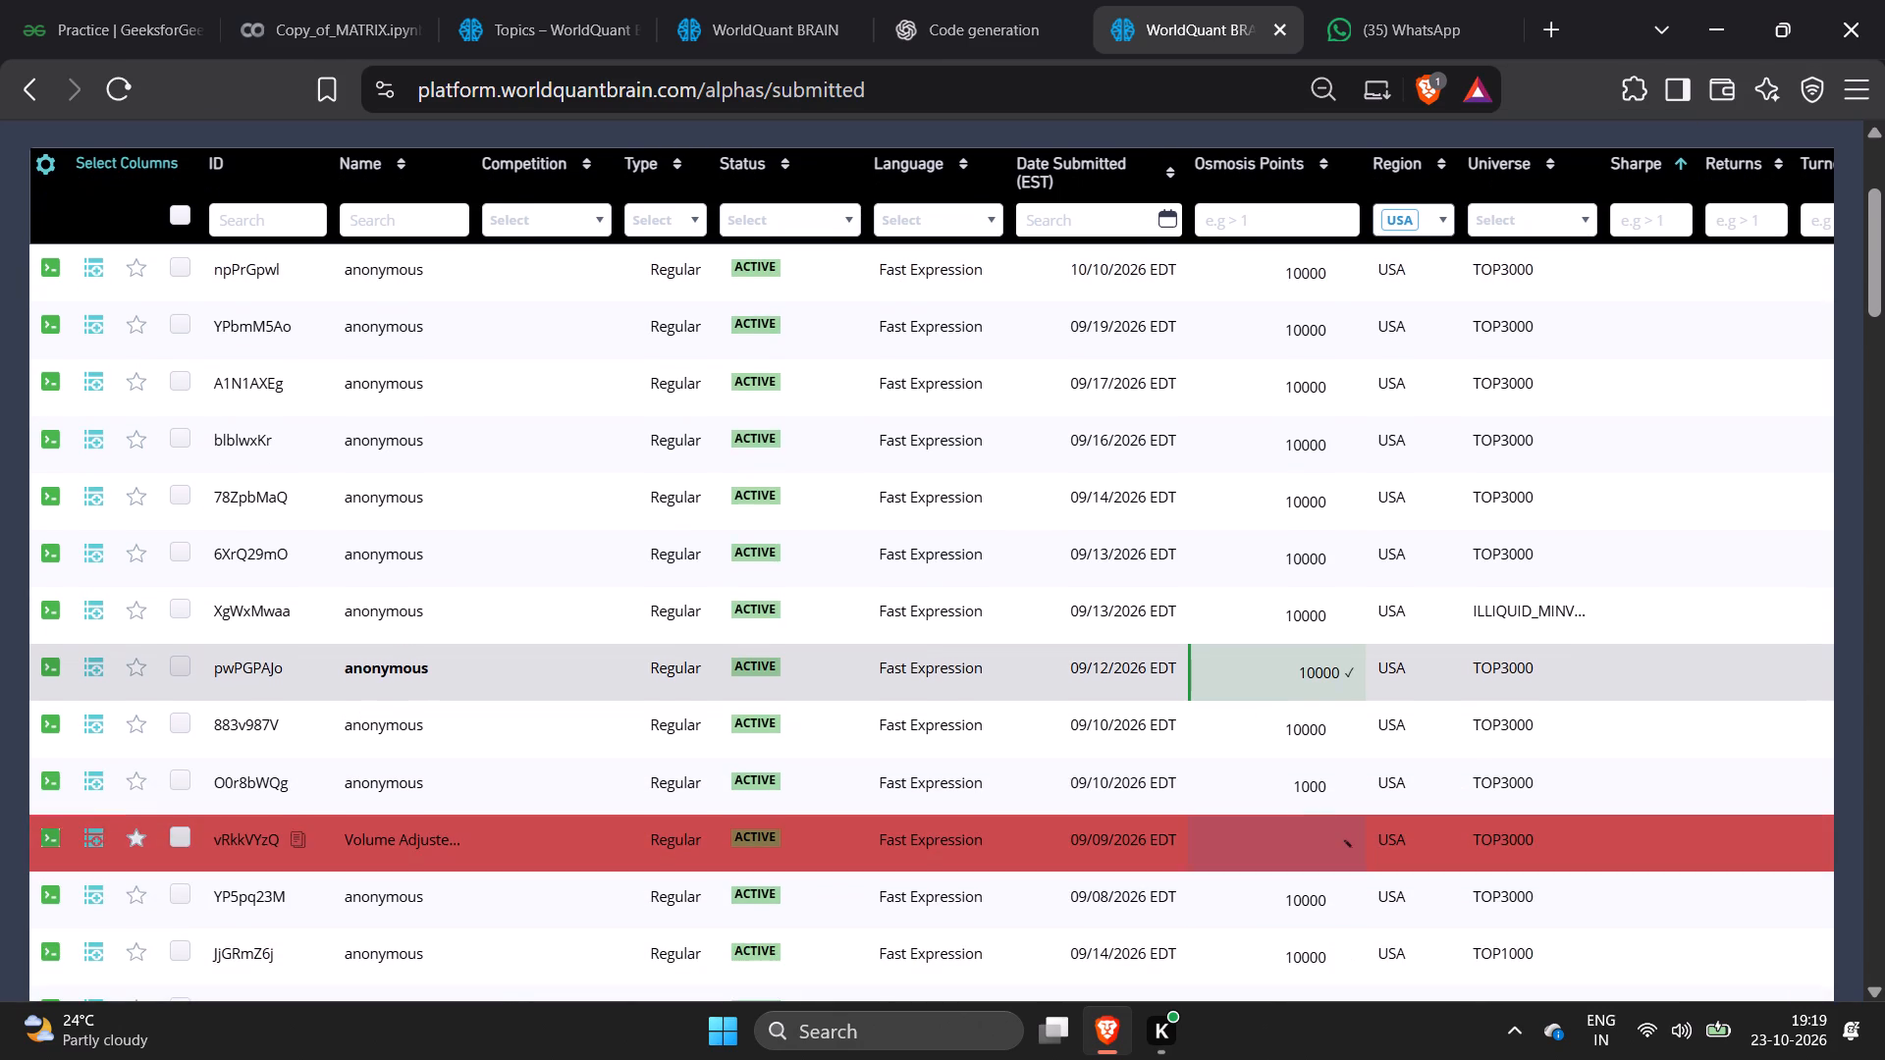
click(1327, 781)
key(BackSpace)
key(BackSpace)
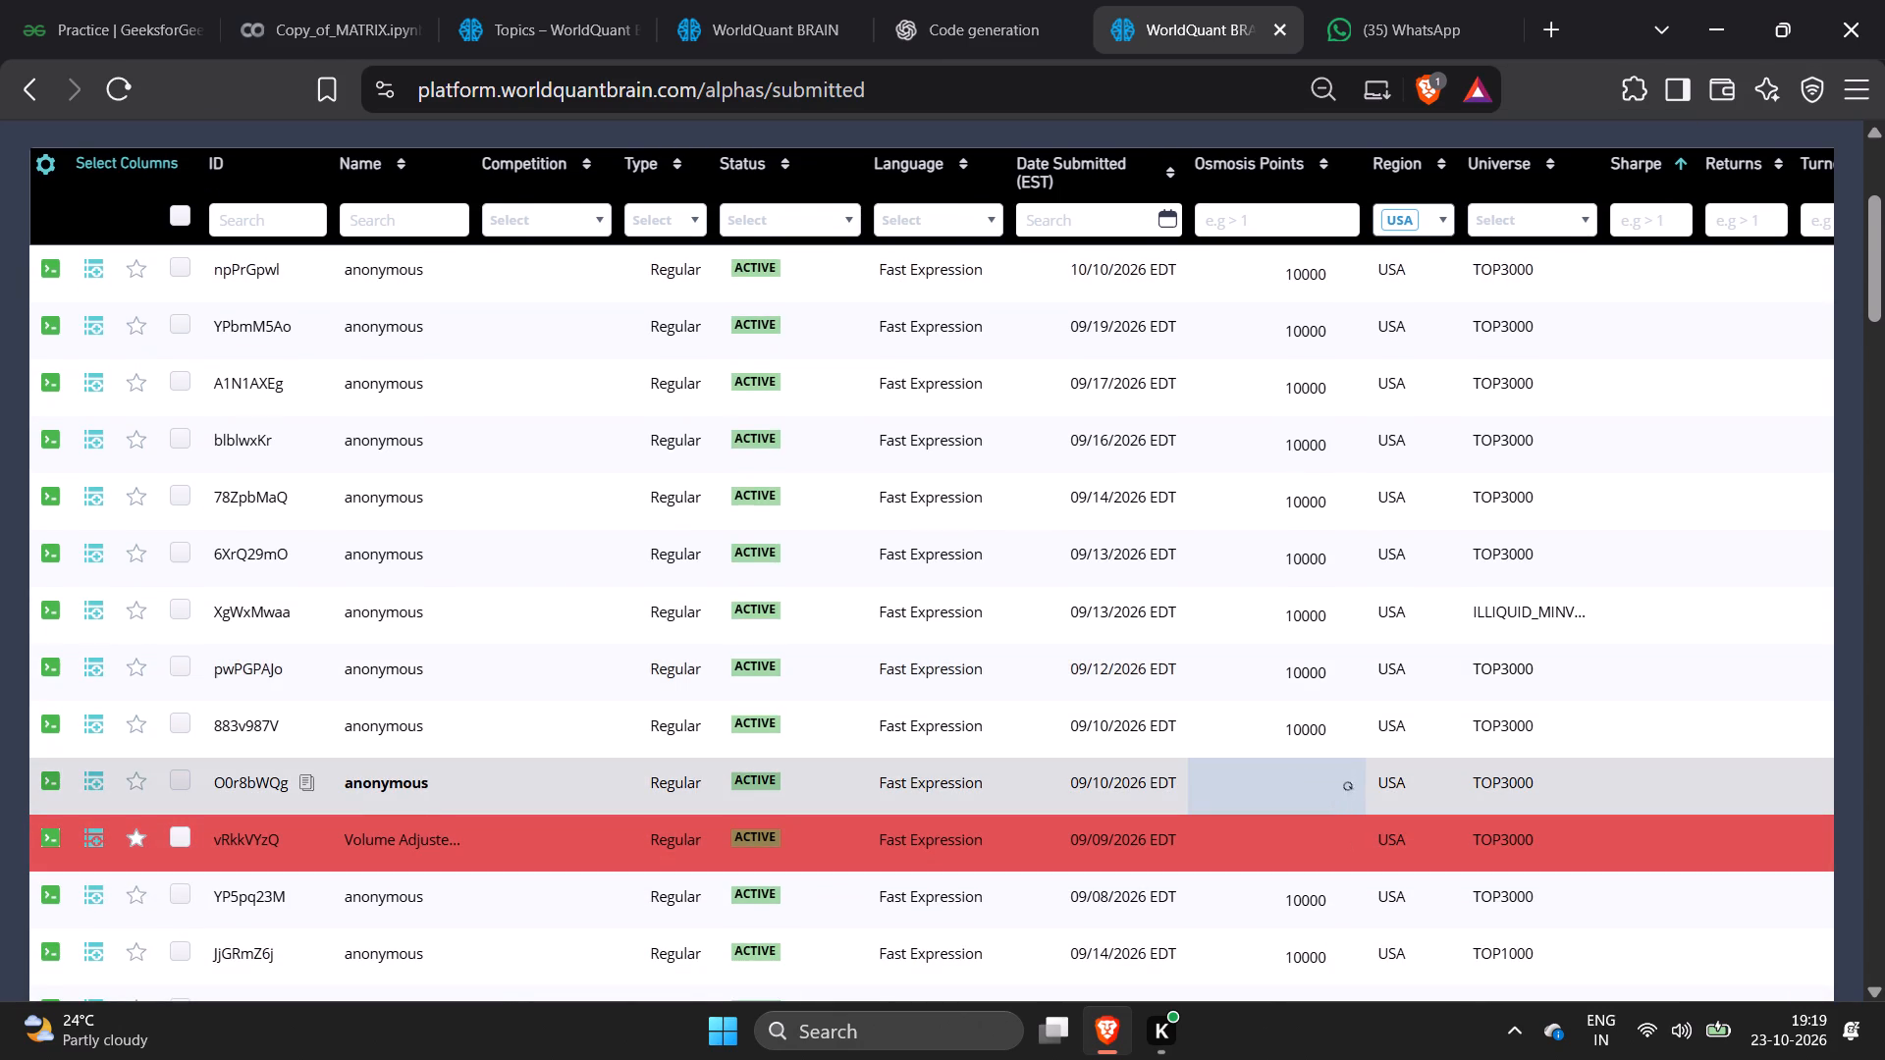
Set the Osmosis Points of the USA alphas MPxEdN5a, j21mmrpO and vRdRPEMQ to 10000 each.
scroll(1327, 781, down, 1)
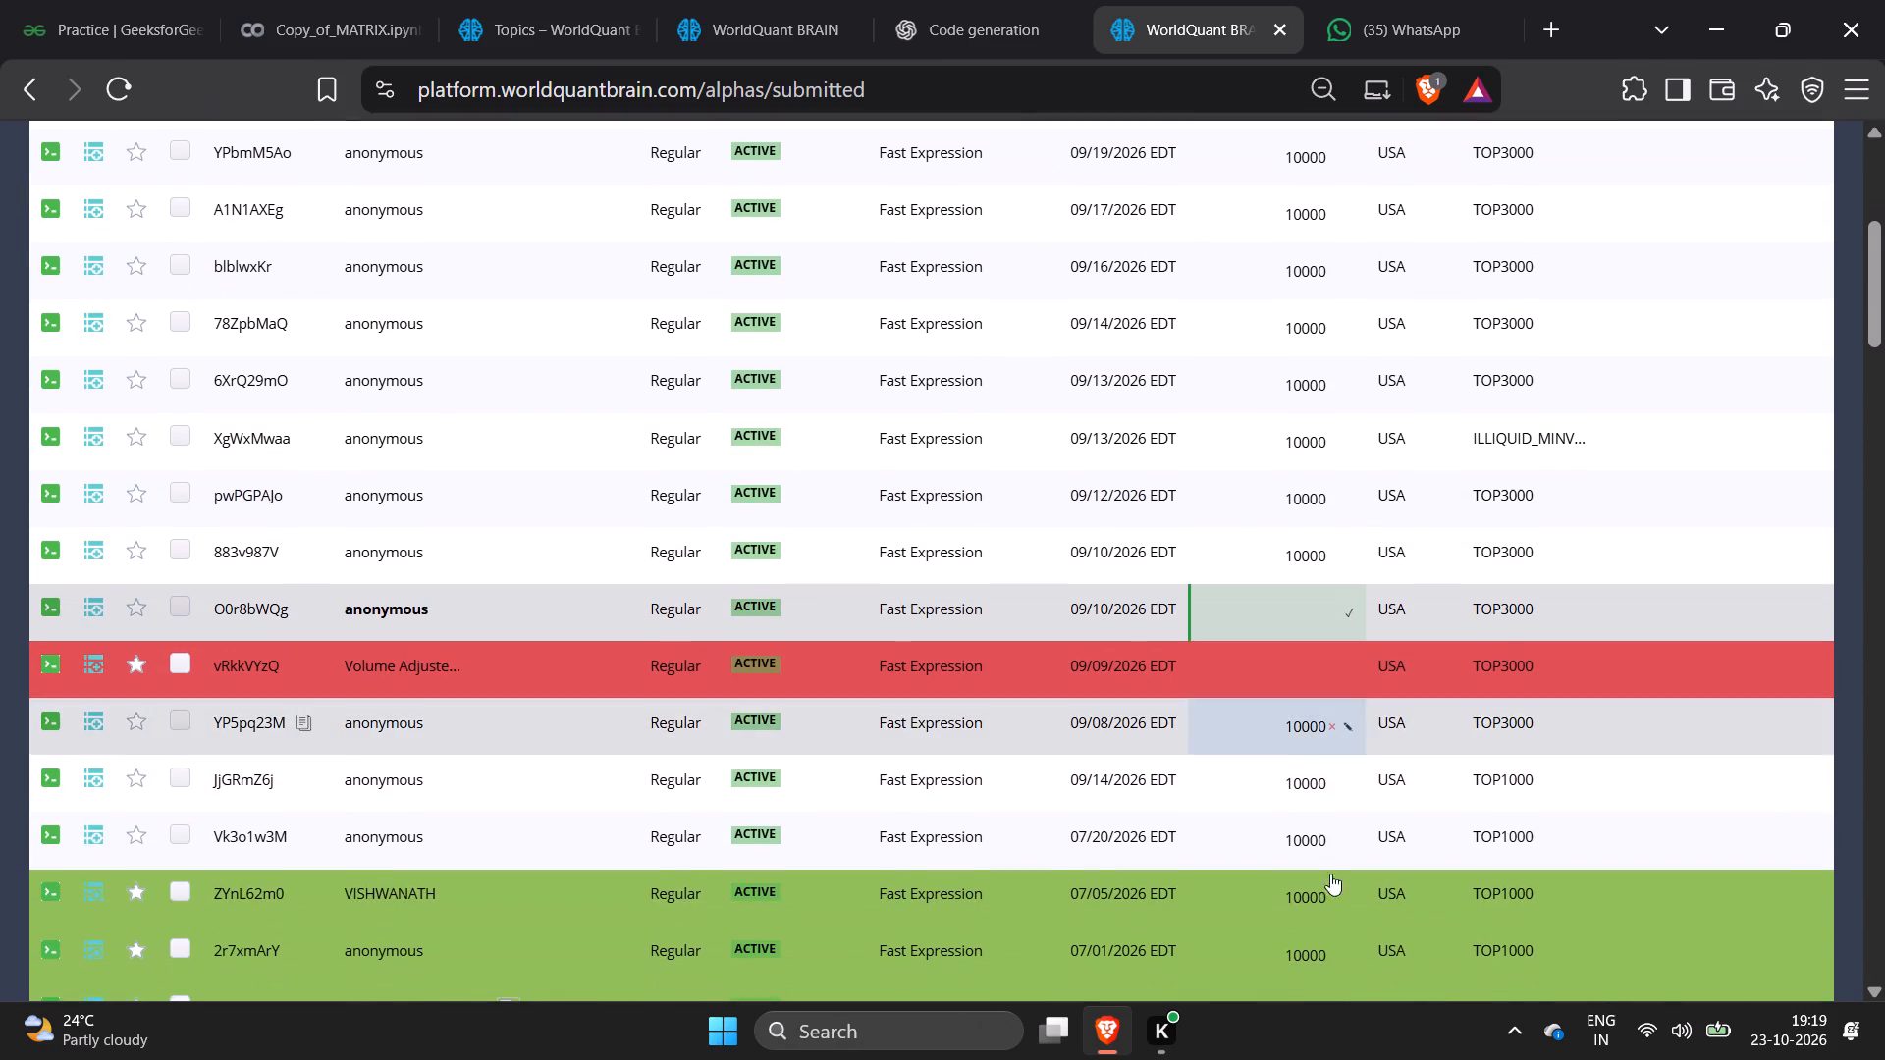
scroll(1327, 895, down, 1)
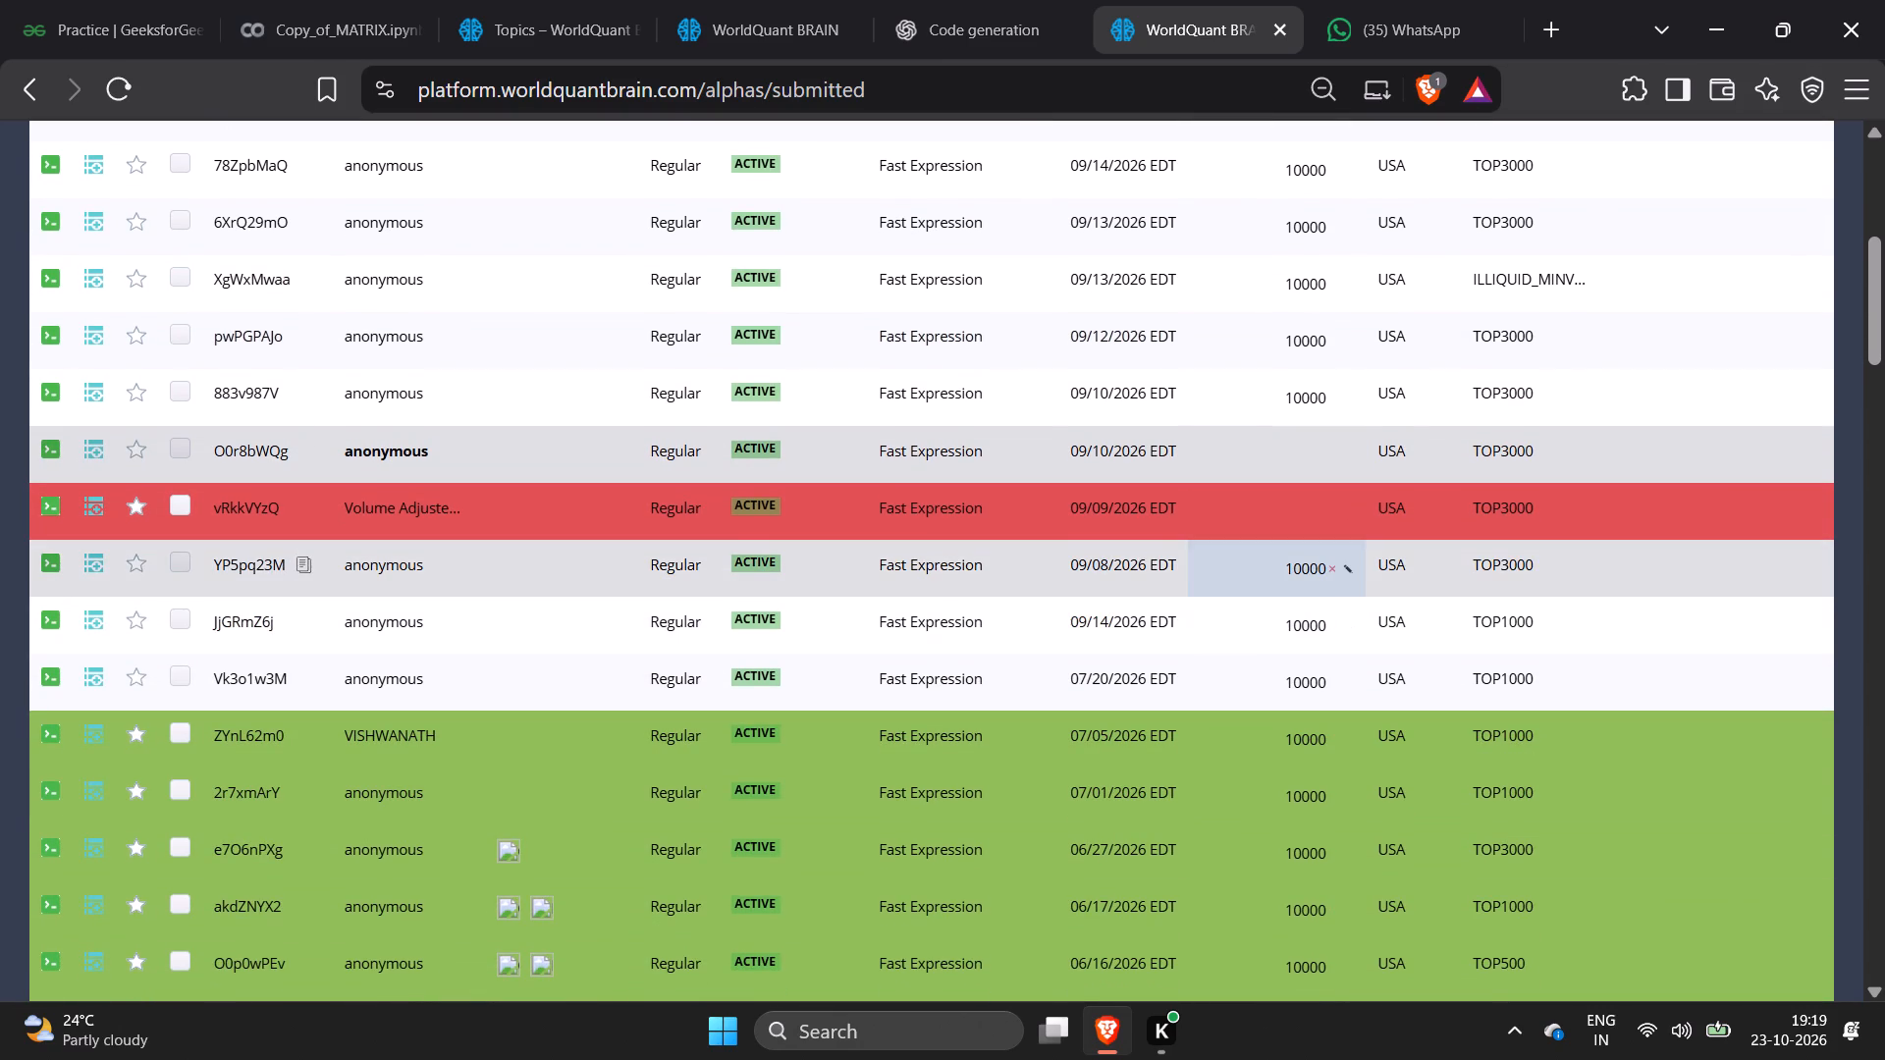
scroll(1321, 590, down, 3)
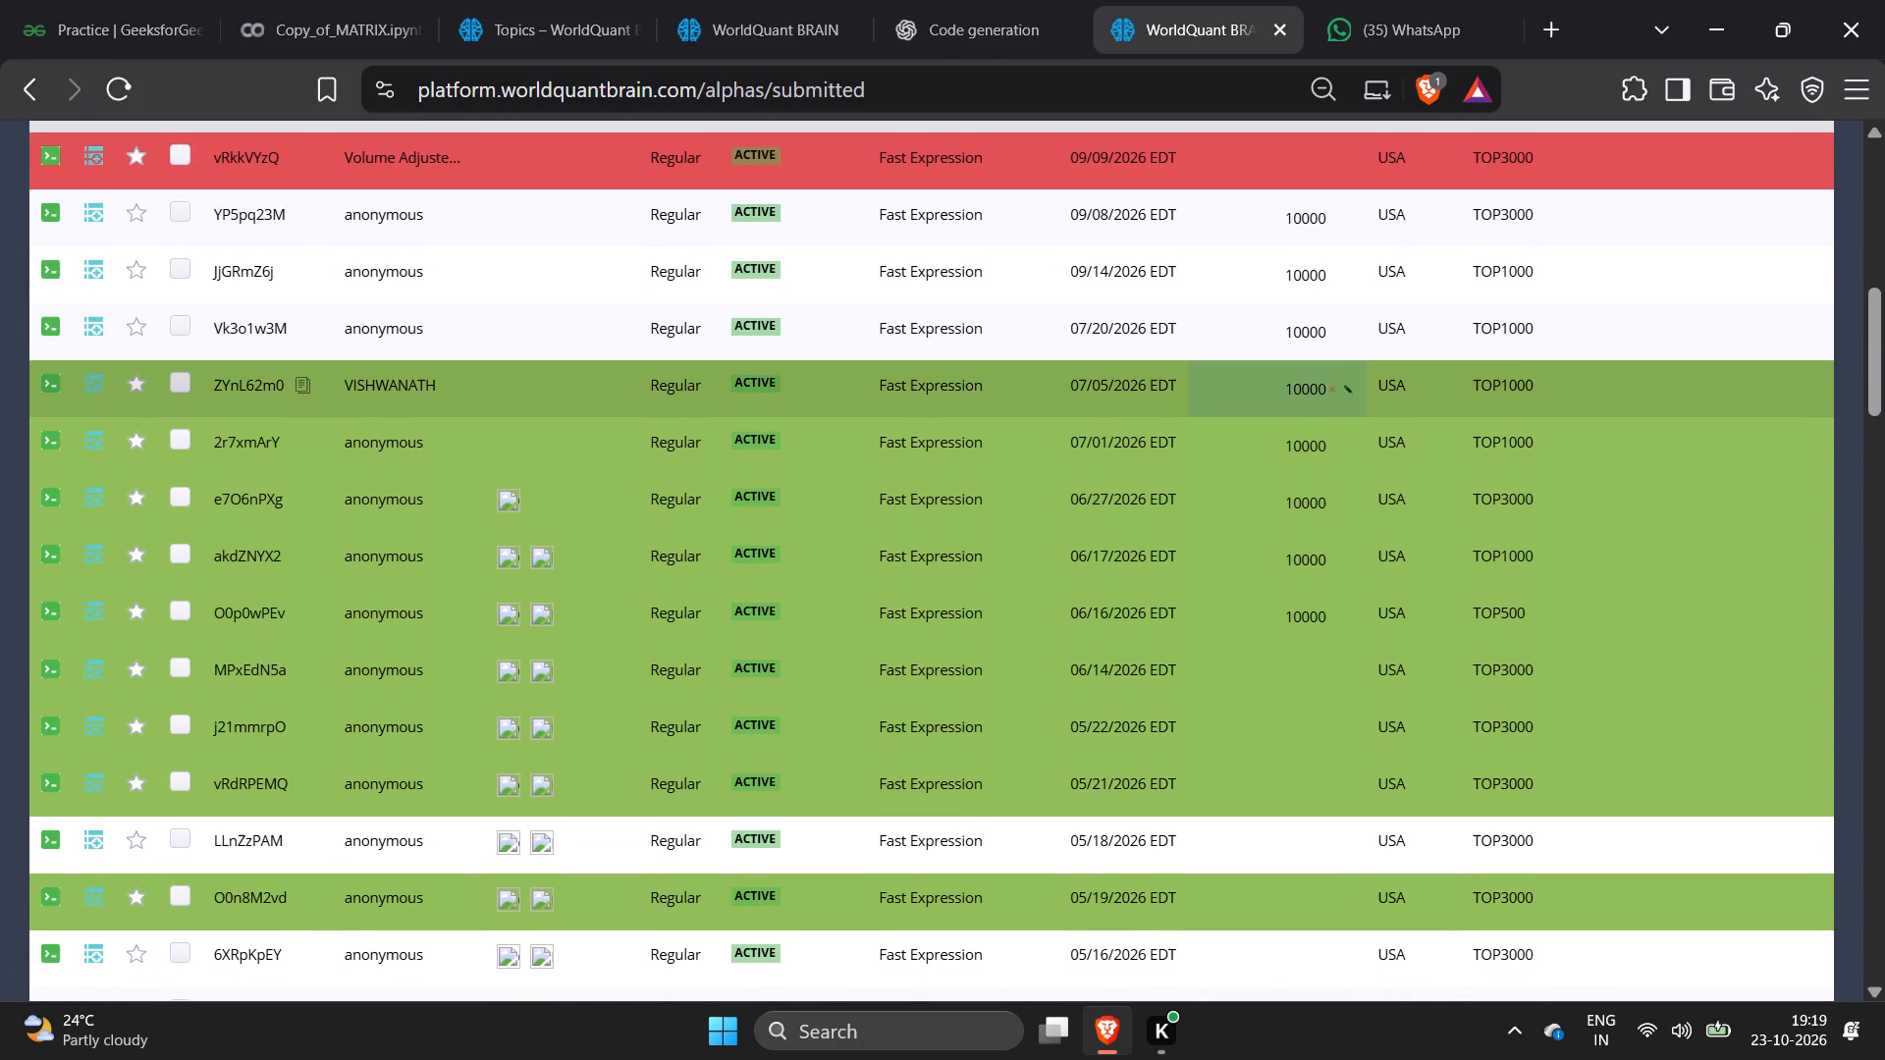
click(1302, 663)
text(10000)
key(Return)
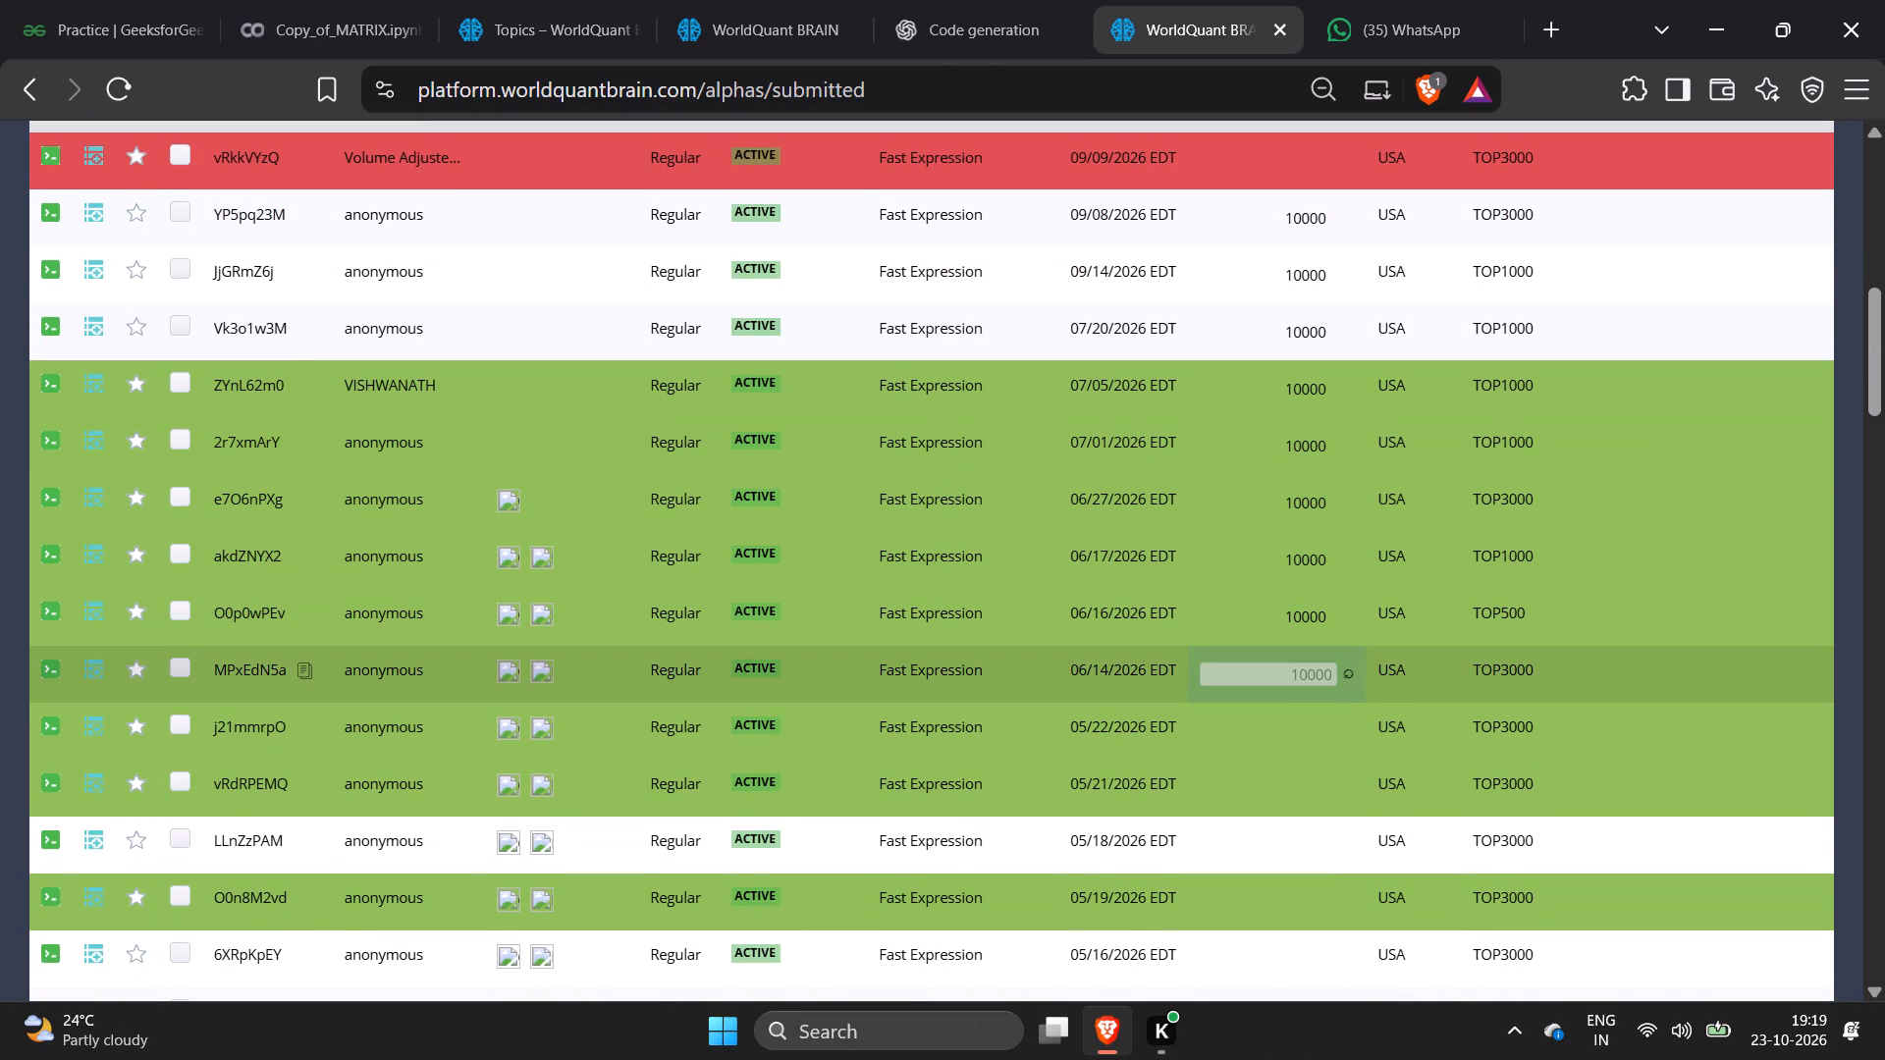
click(1296, 741)
click(1298, 741)
text(10000)
key(Return)
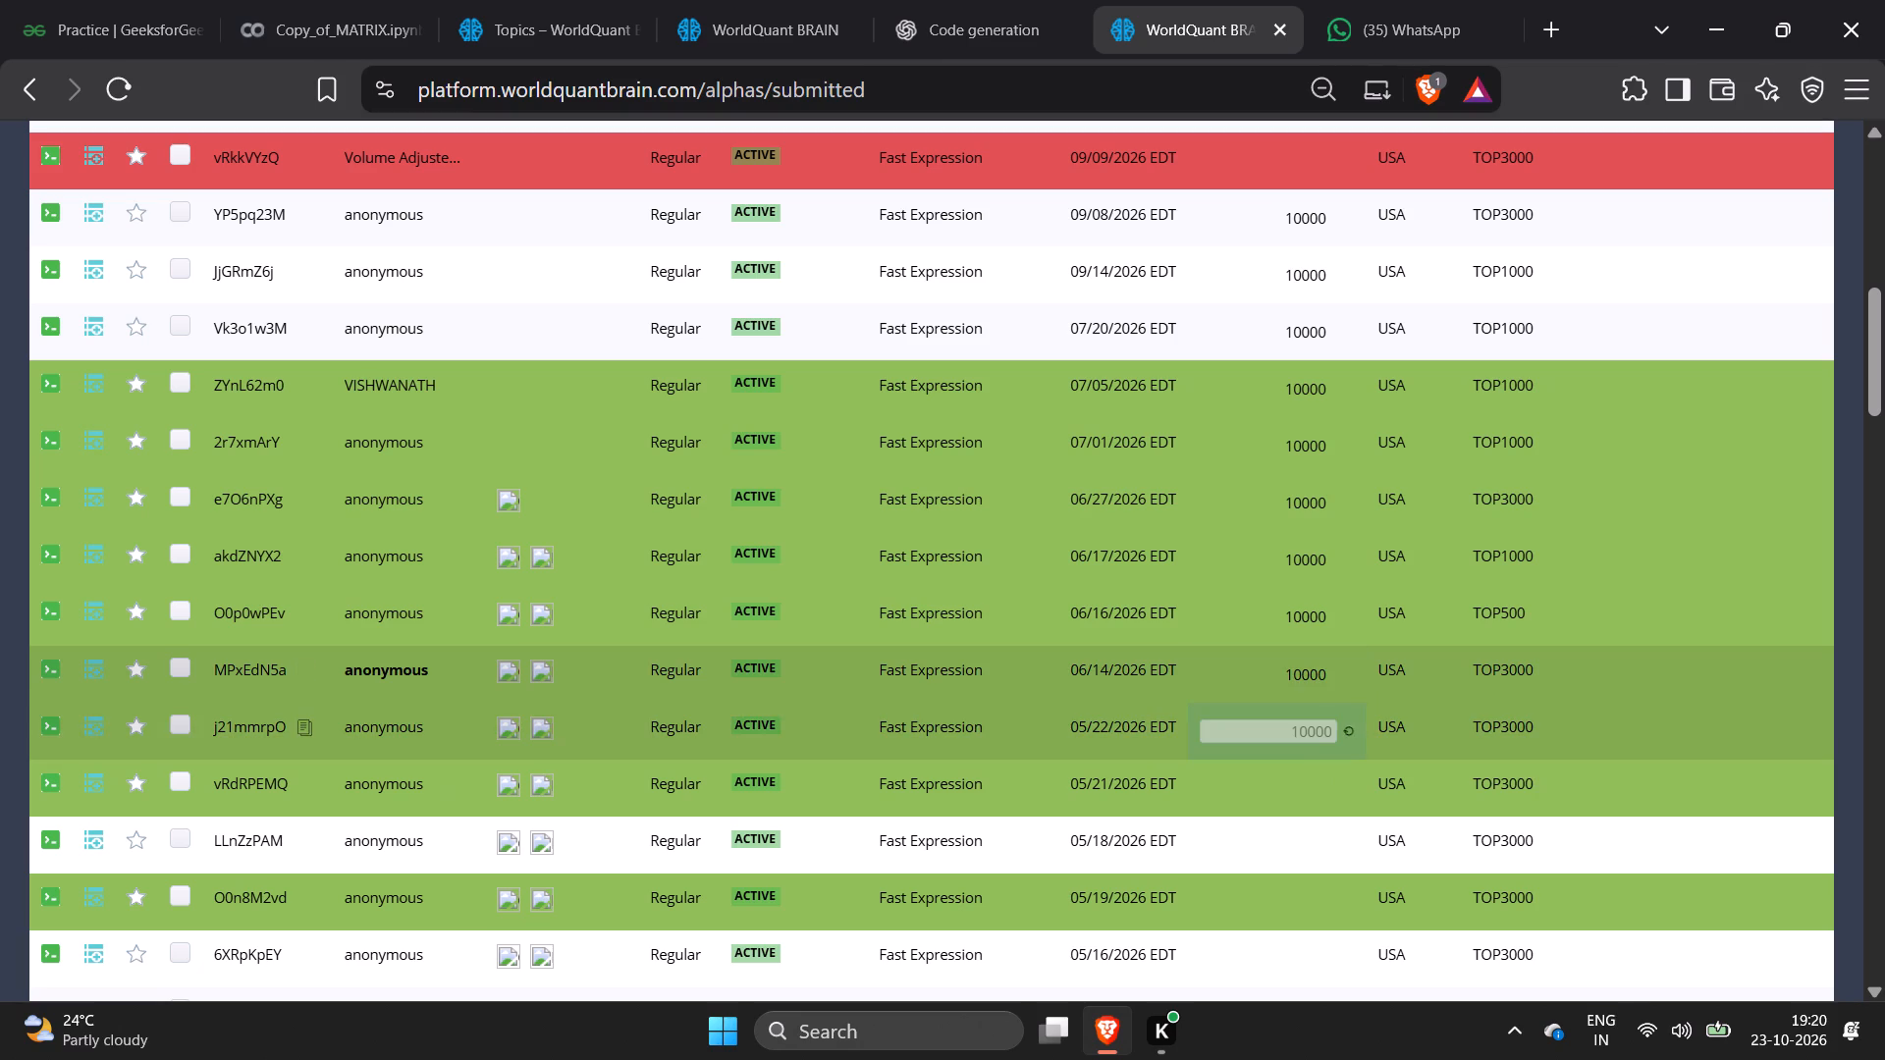
click(1302, 787)
text(10000)
key(Return)
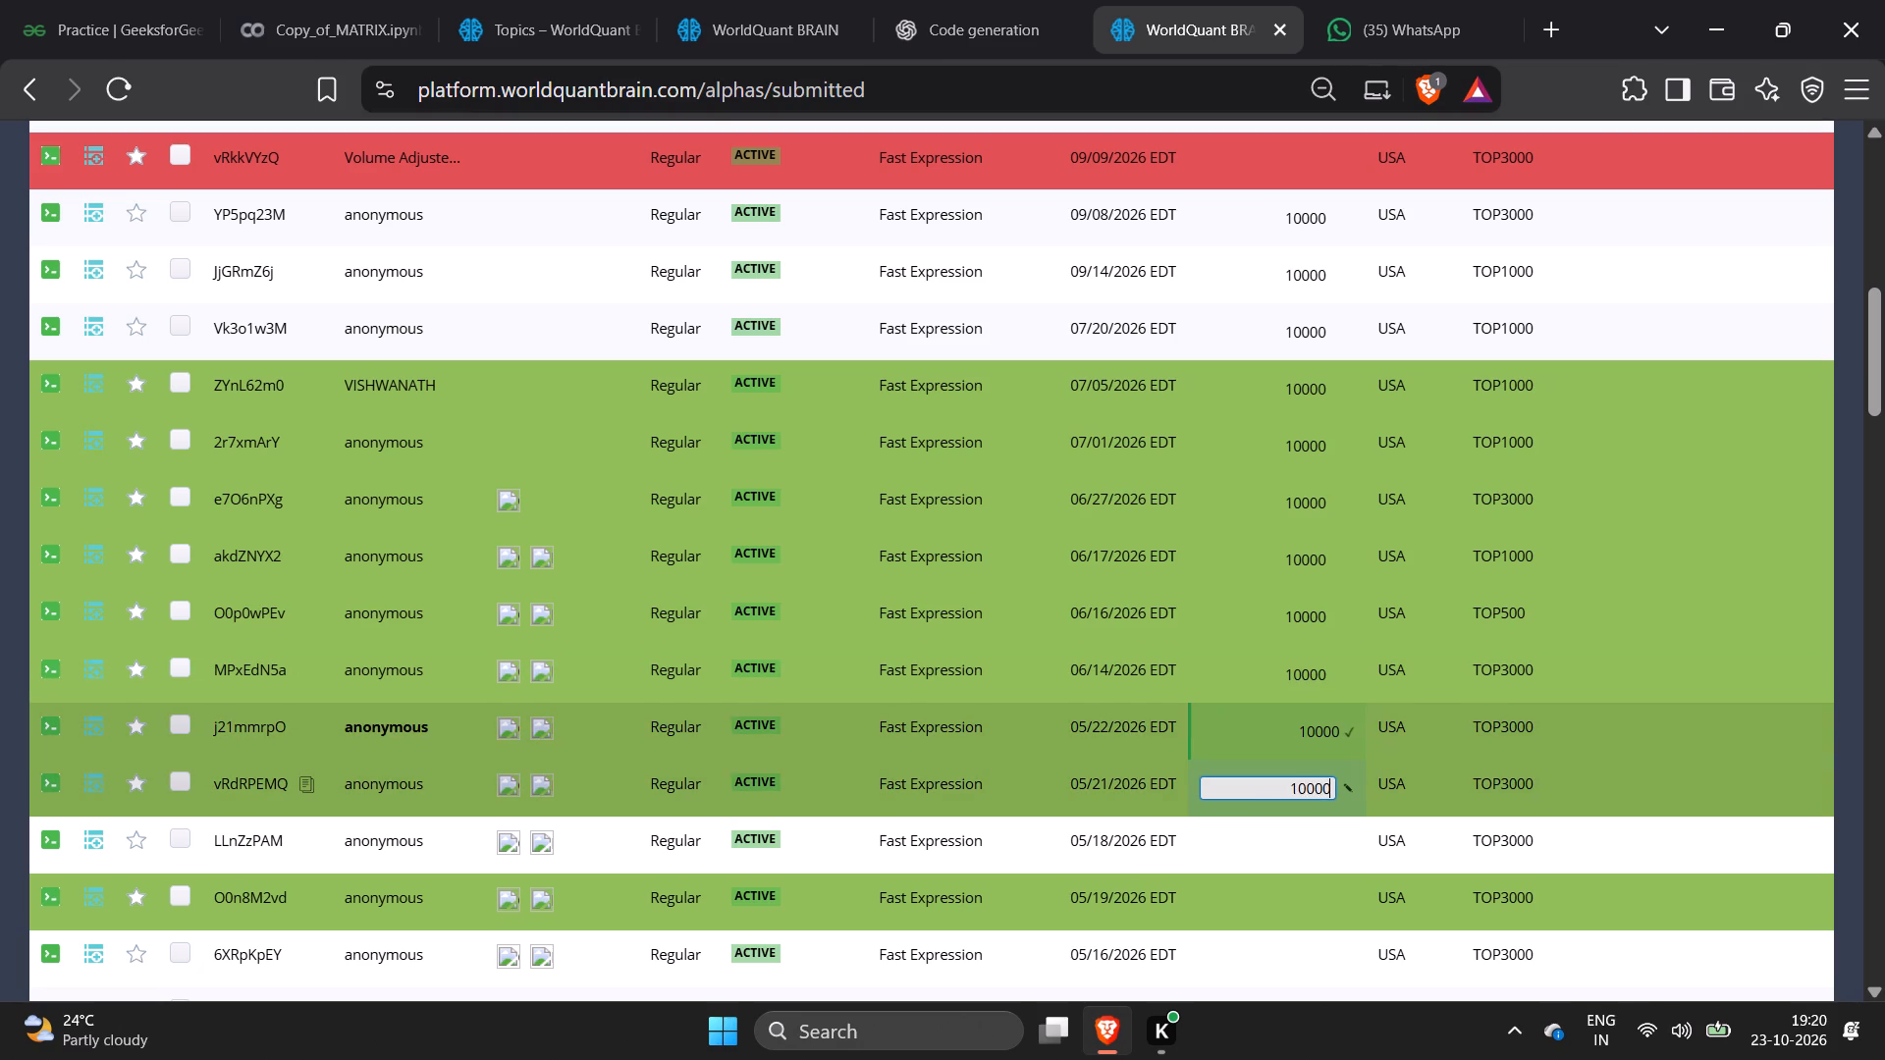
Set the Osmosis Points of the USA alphas O0n8M2vd and LLX0mYva to 10000 each.
click(1319, 898)
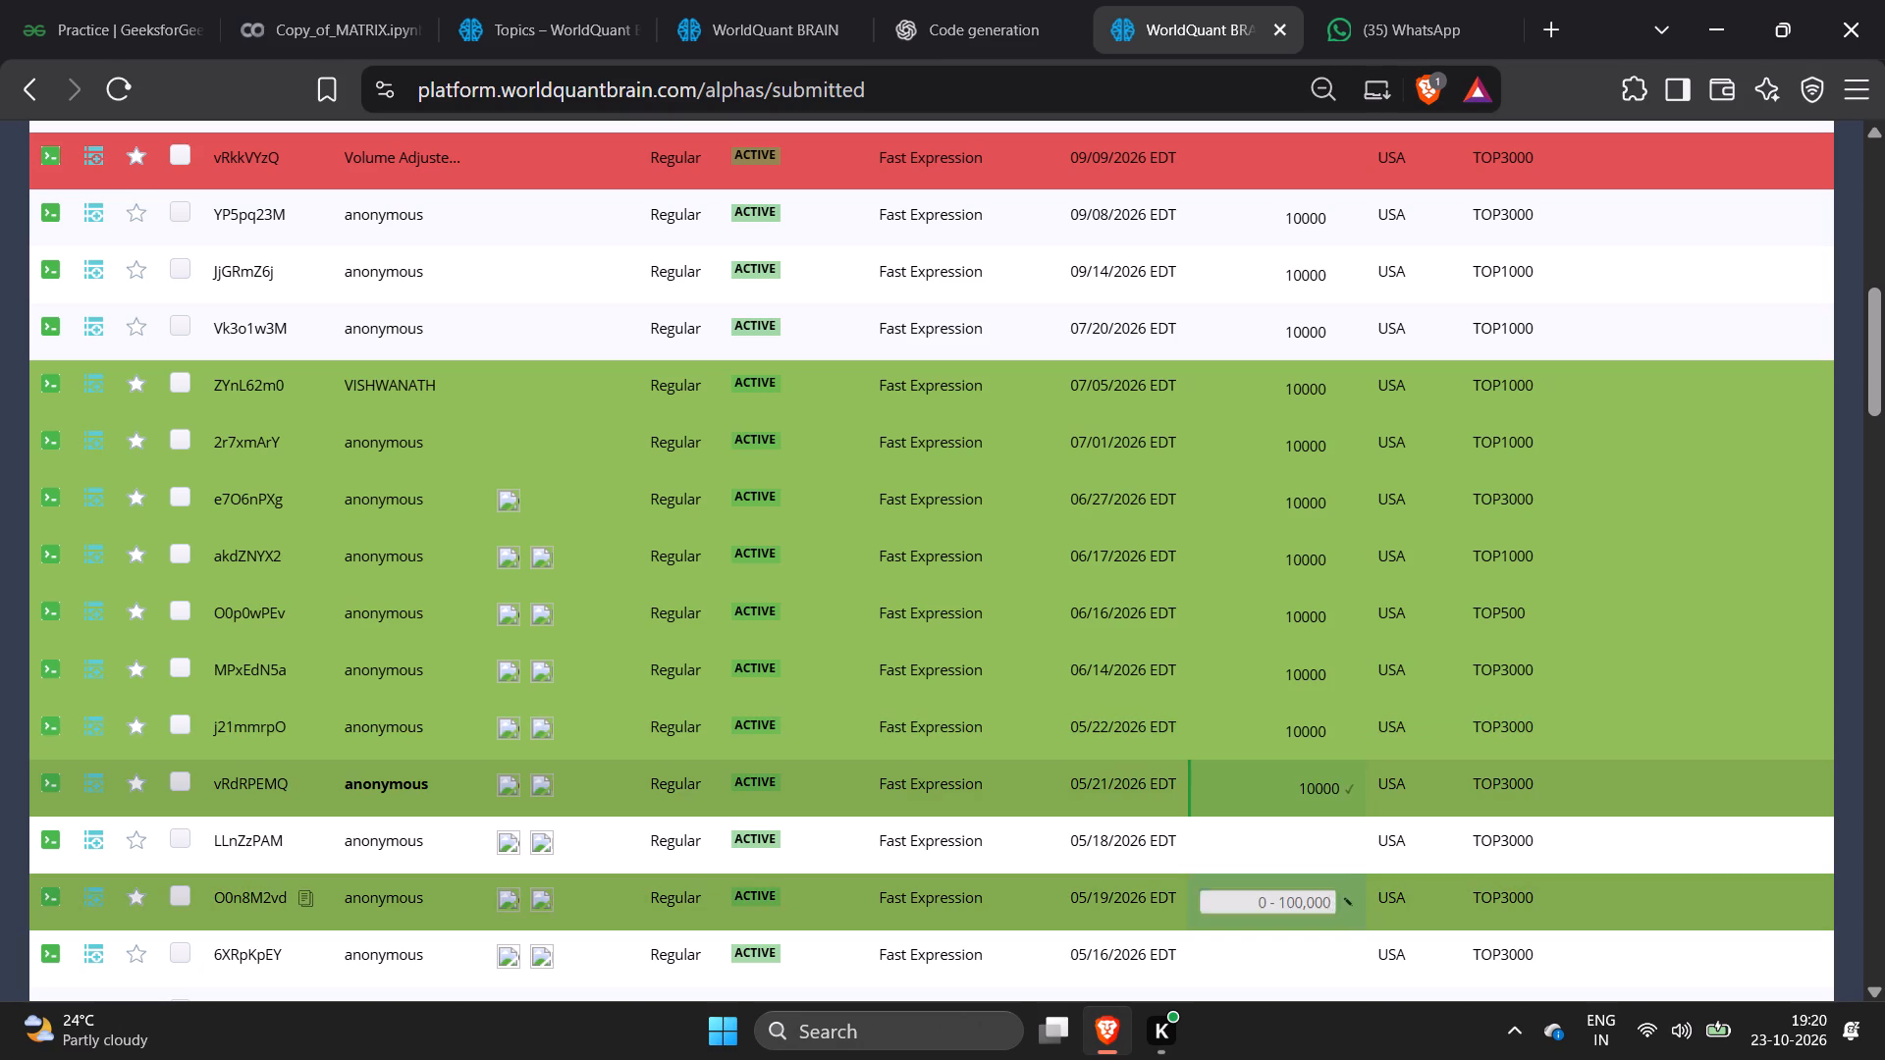
text(1000)
key(Return)
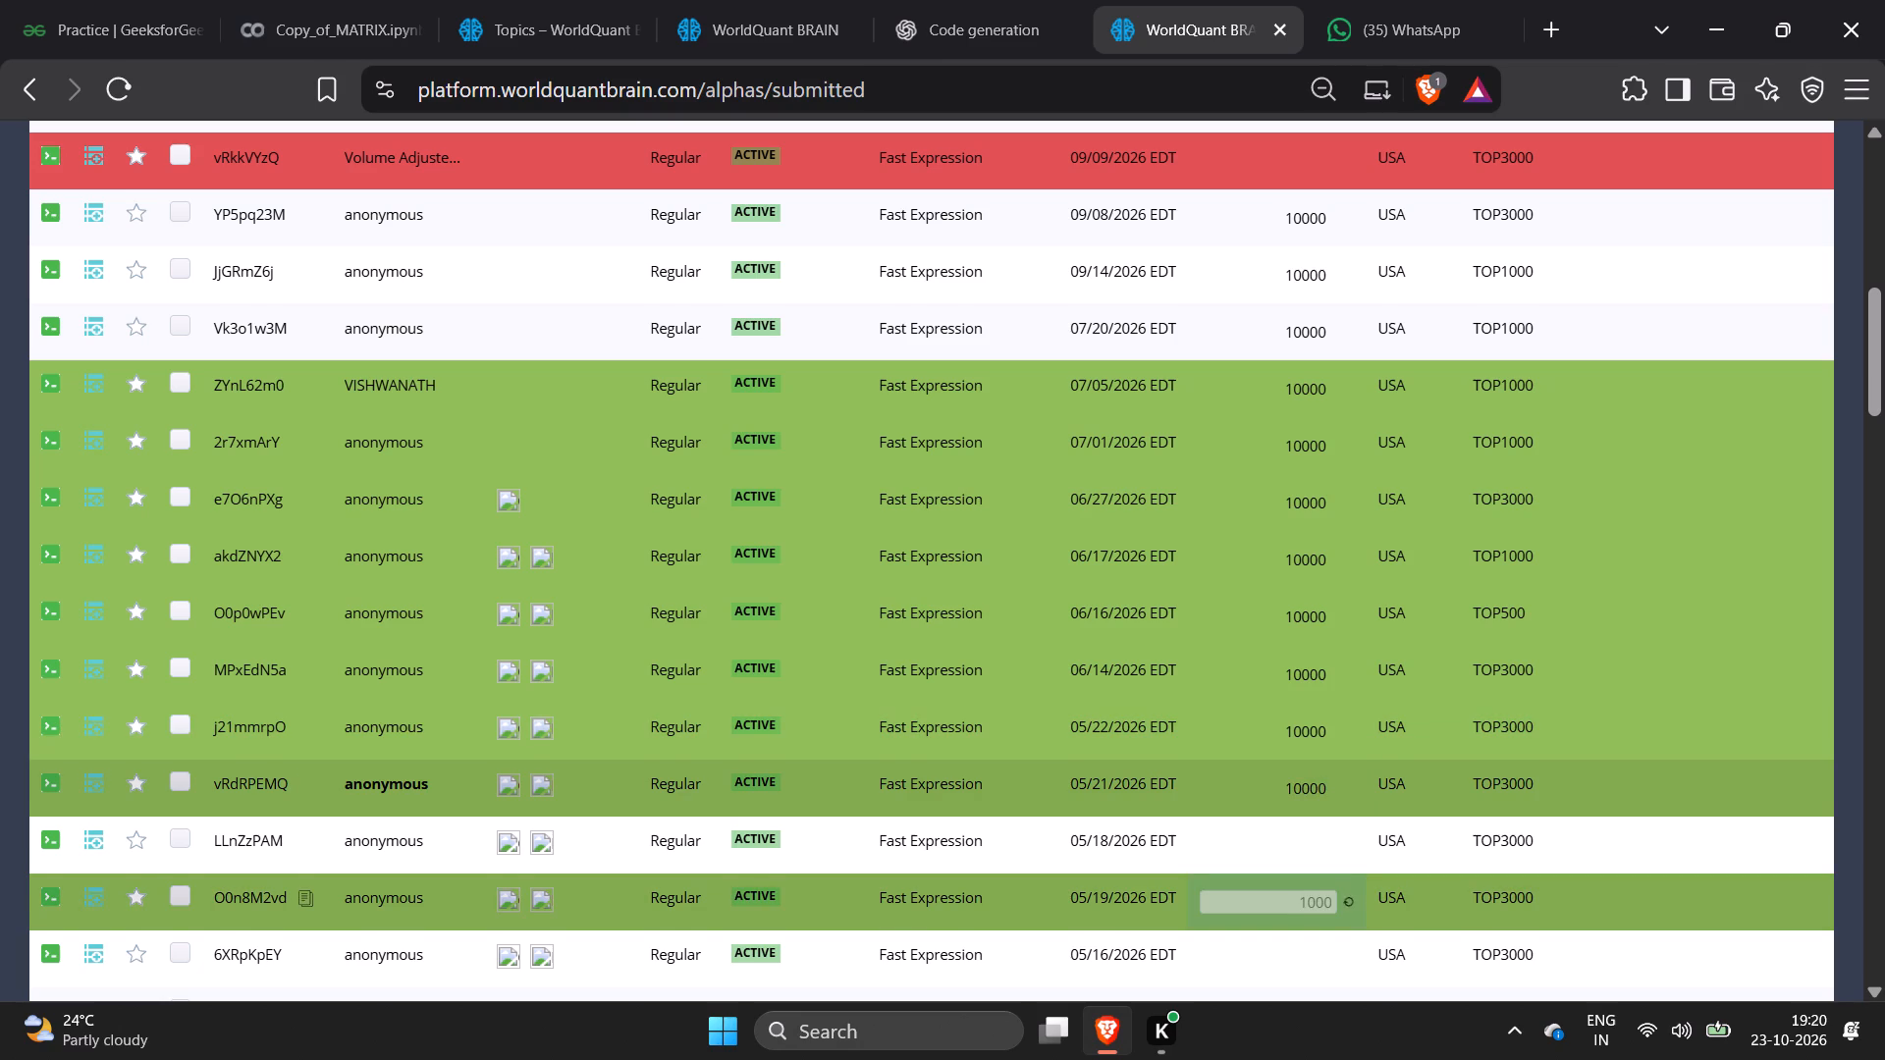
scroll(1319, 898, down, 1)
click(1322, 709)
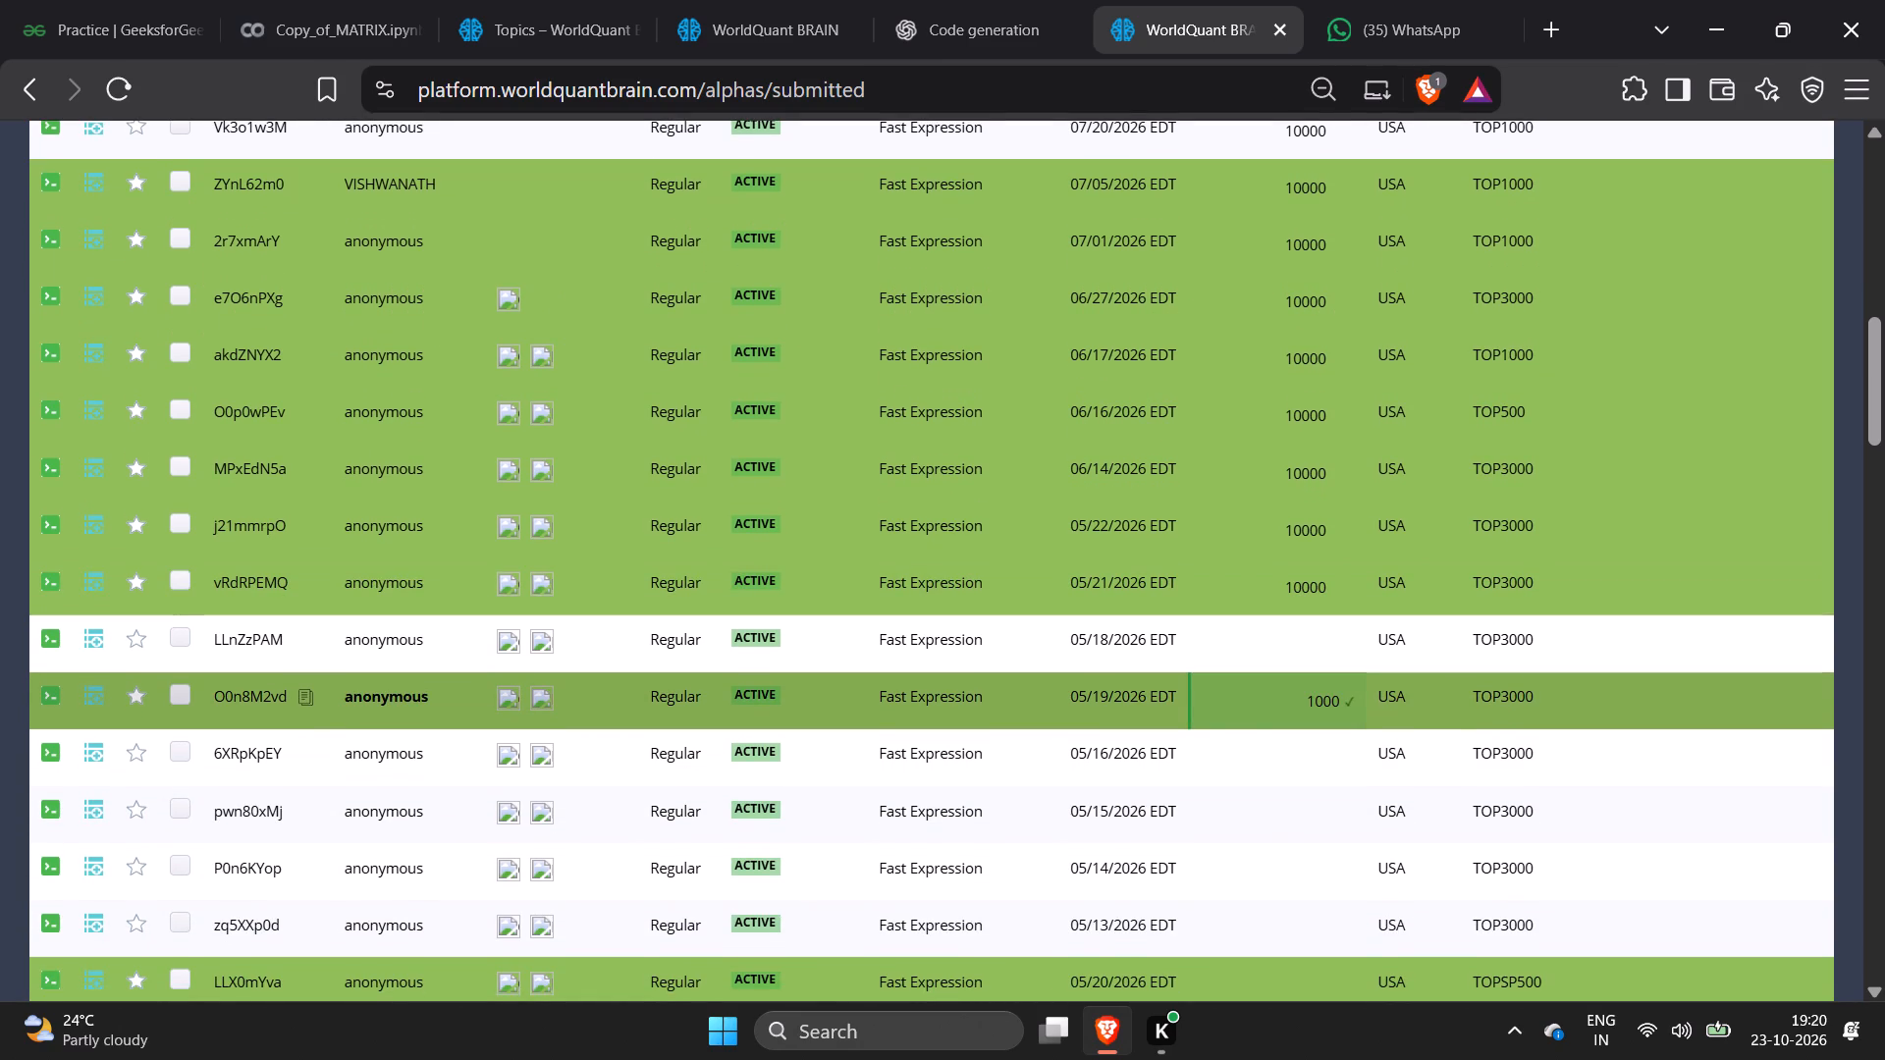
key(0)
key(BackSpace)
text(10000)
key(Return)
scroll(1322, 709, down, 1)
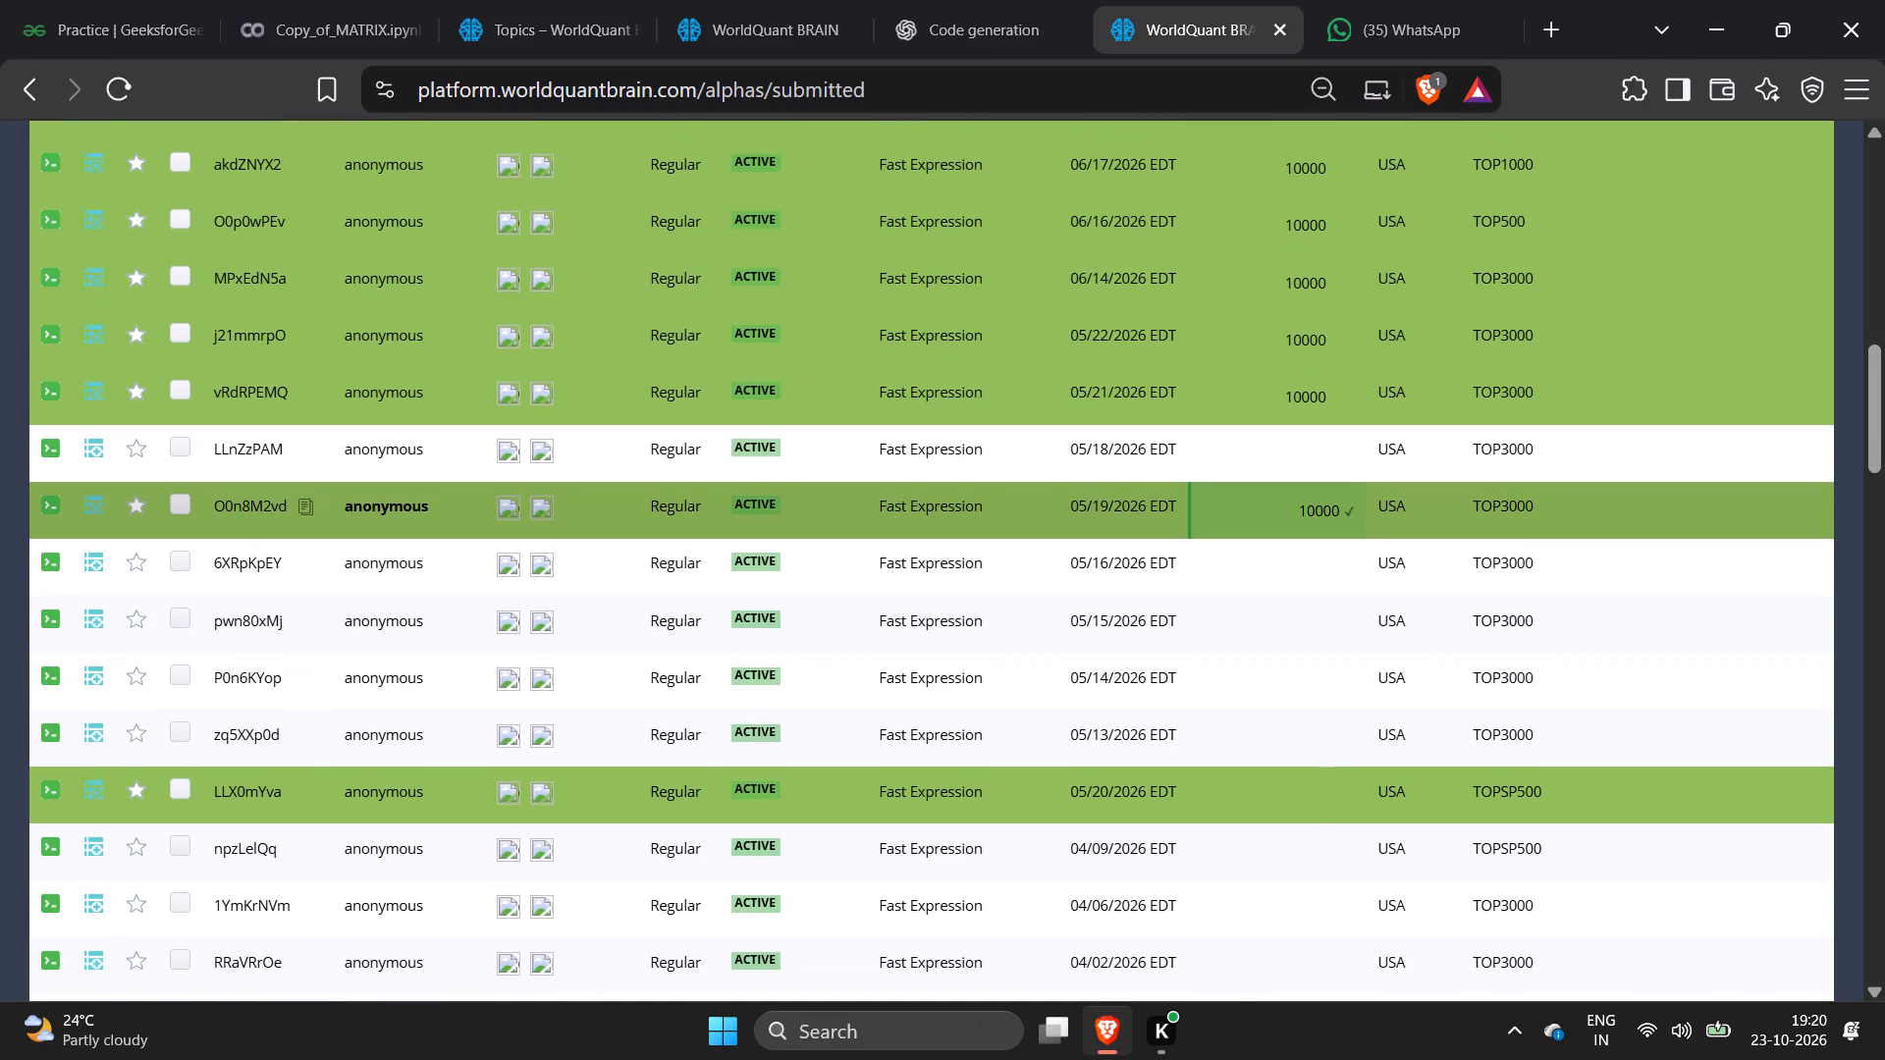
click(1322, 792)
text(10000)
key(Return)
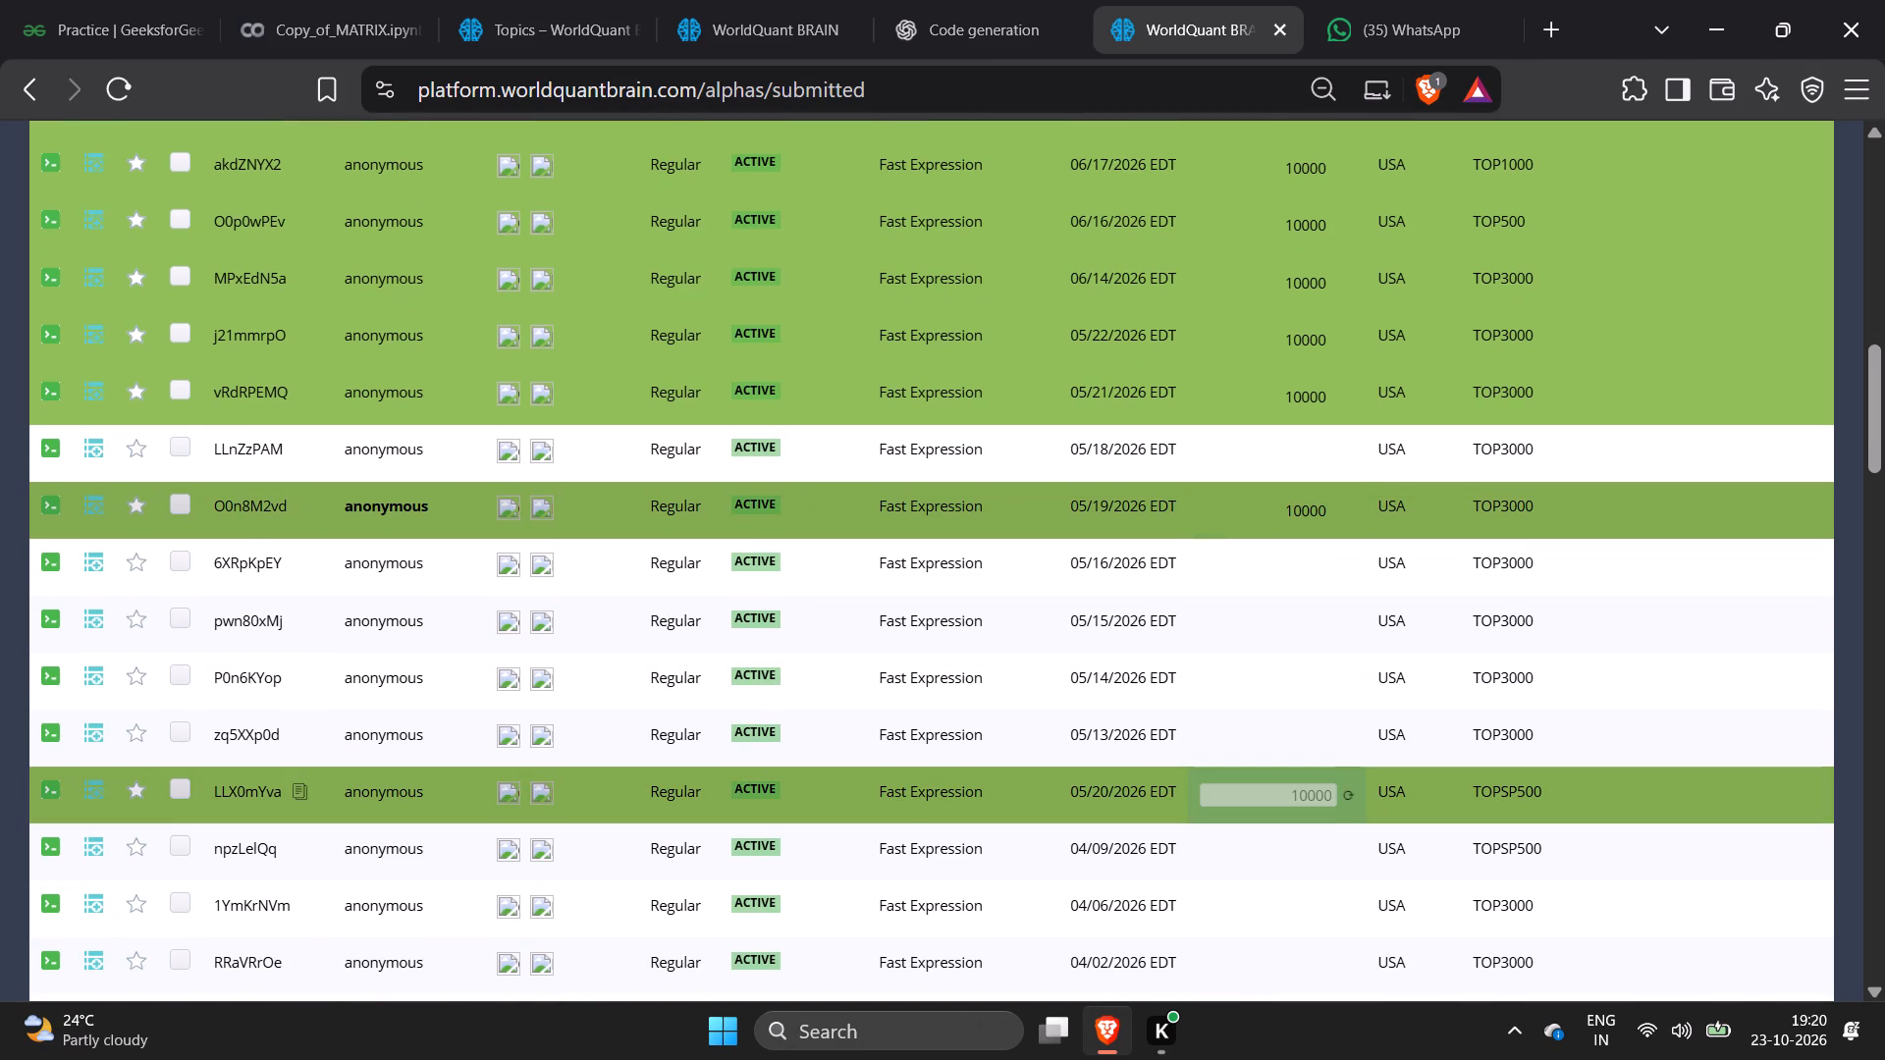
scroll(1322, 792, up, 3)
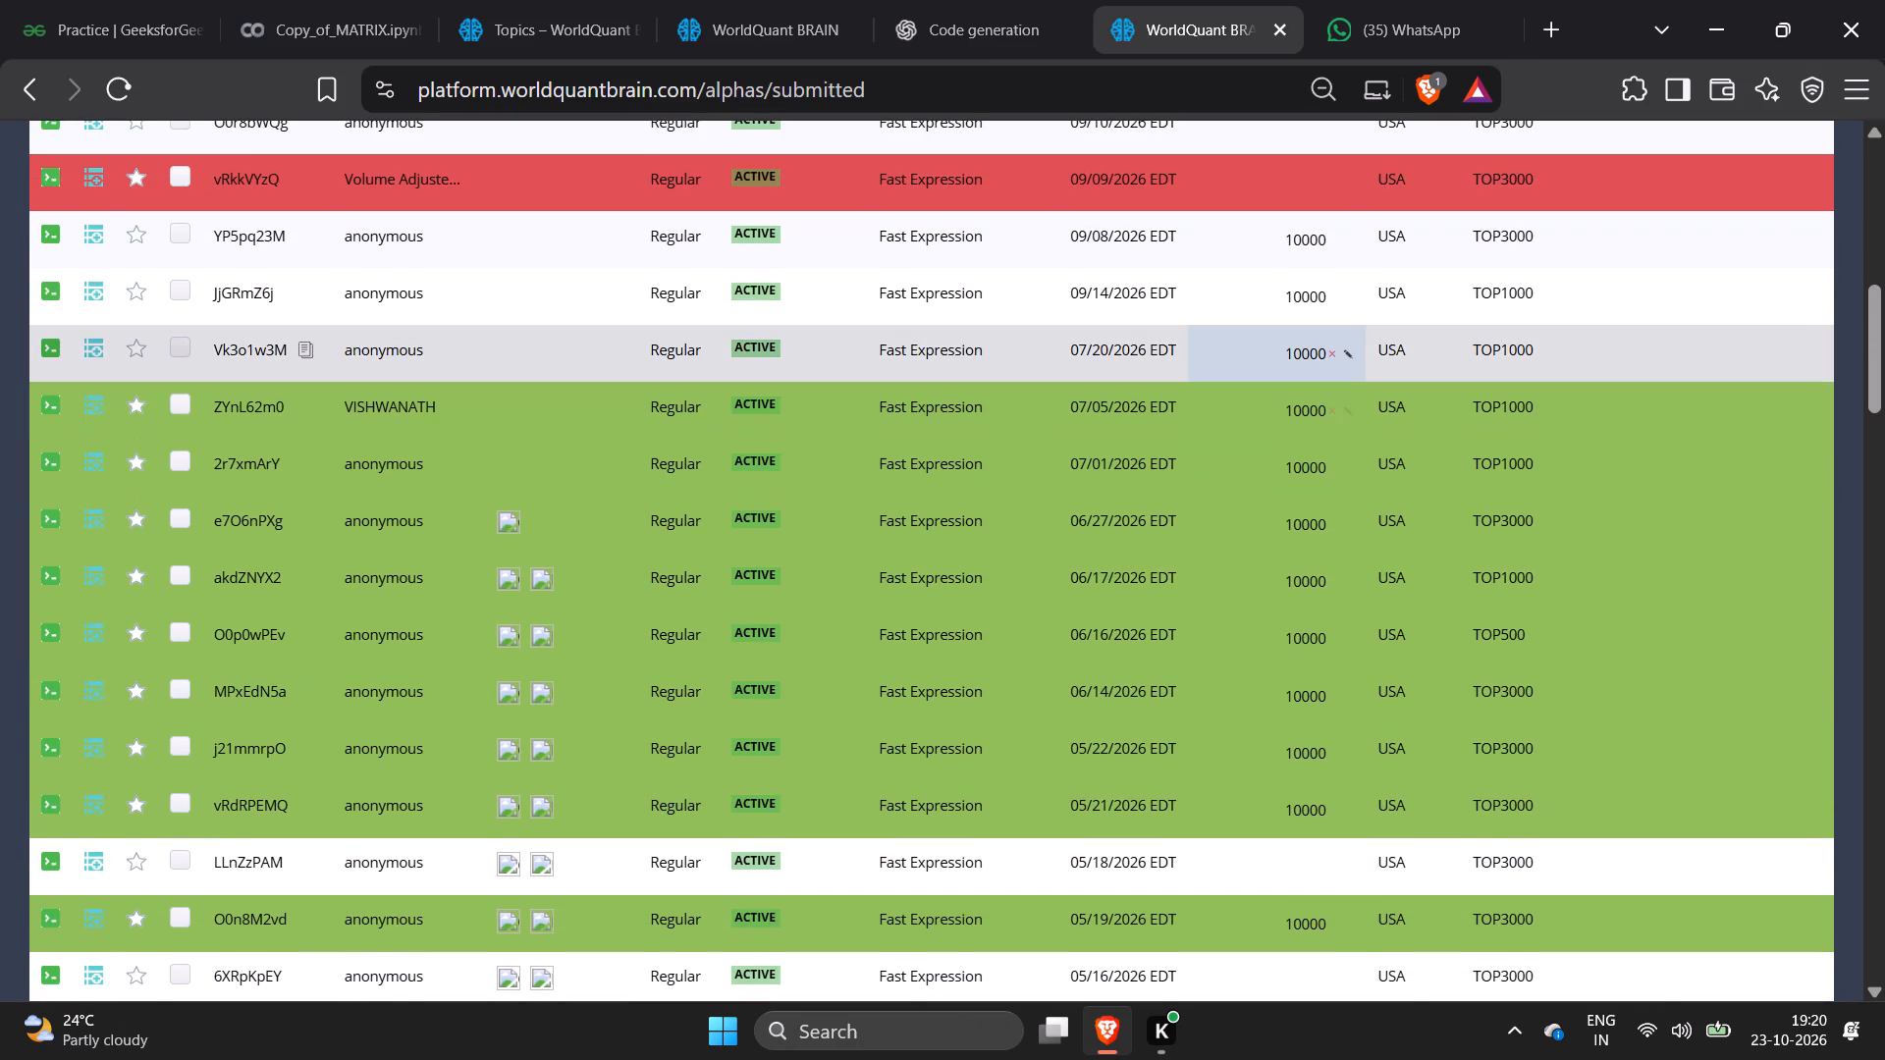
click(1316, 372)
key(BackSpace)
key(BackSpace)
click(1332, 291)
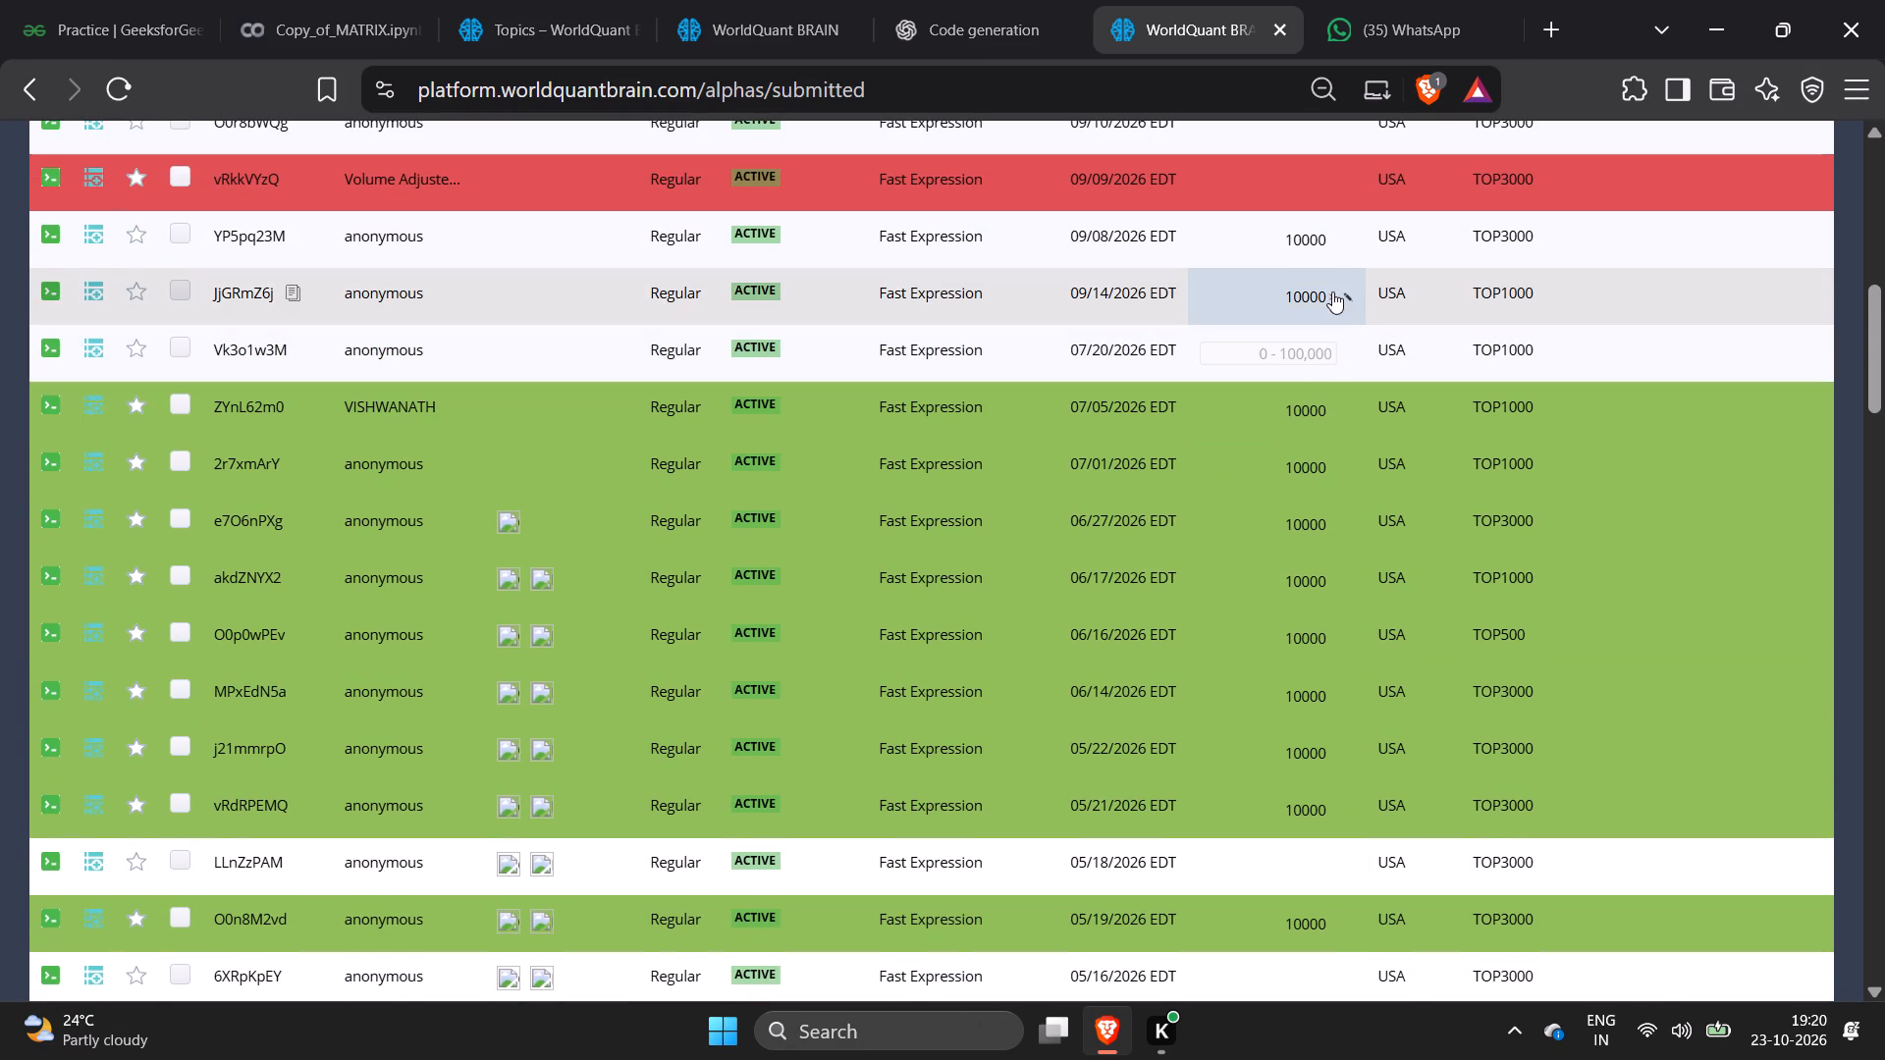
key(BackSpace)
key(BackSpace)
key(BackSpace)
key(BackSpace)
key(BackSpace)
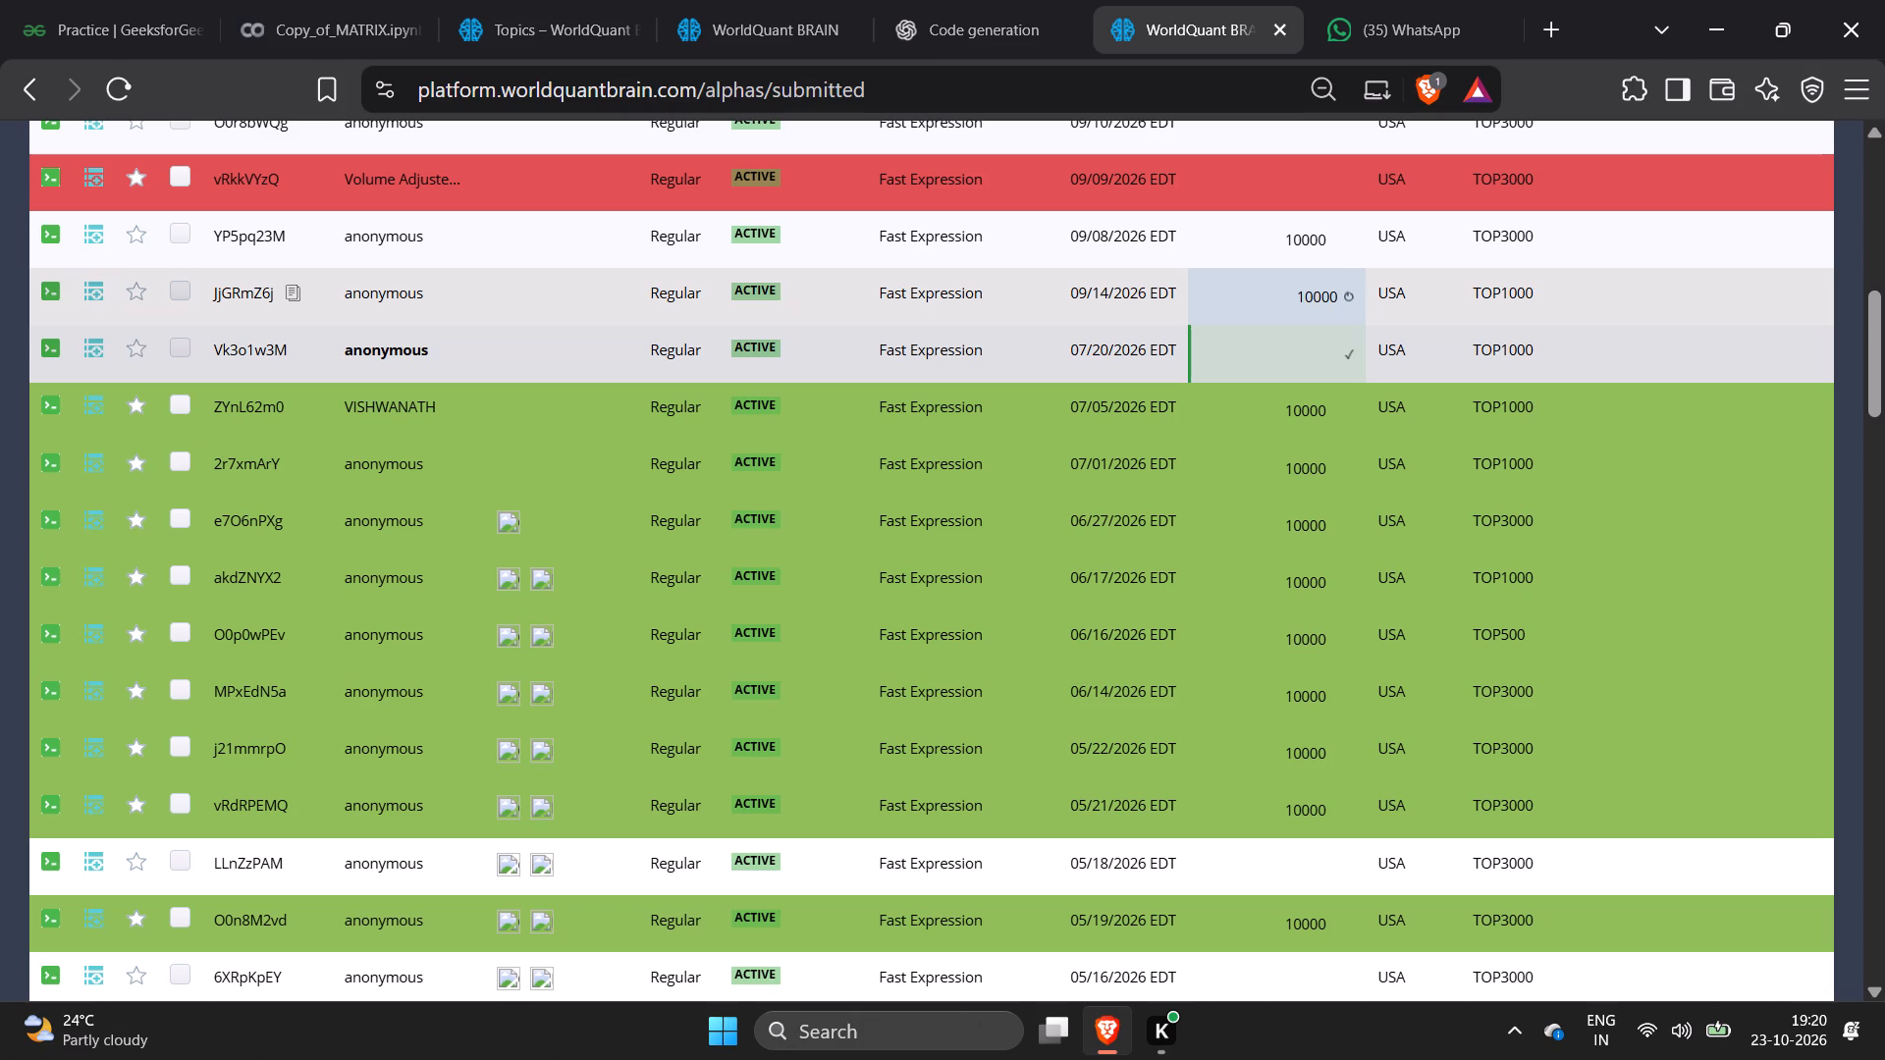
click(1332, 291)
key(BackSpace)
Clear the Osmosis Points of the USA alpha YP5pq23M, leaving its value blank.
click(1314, 250)
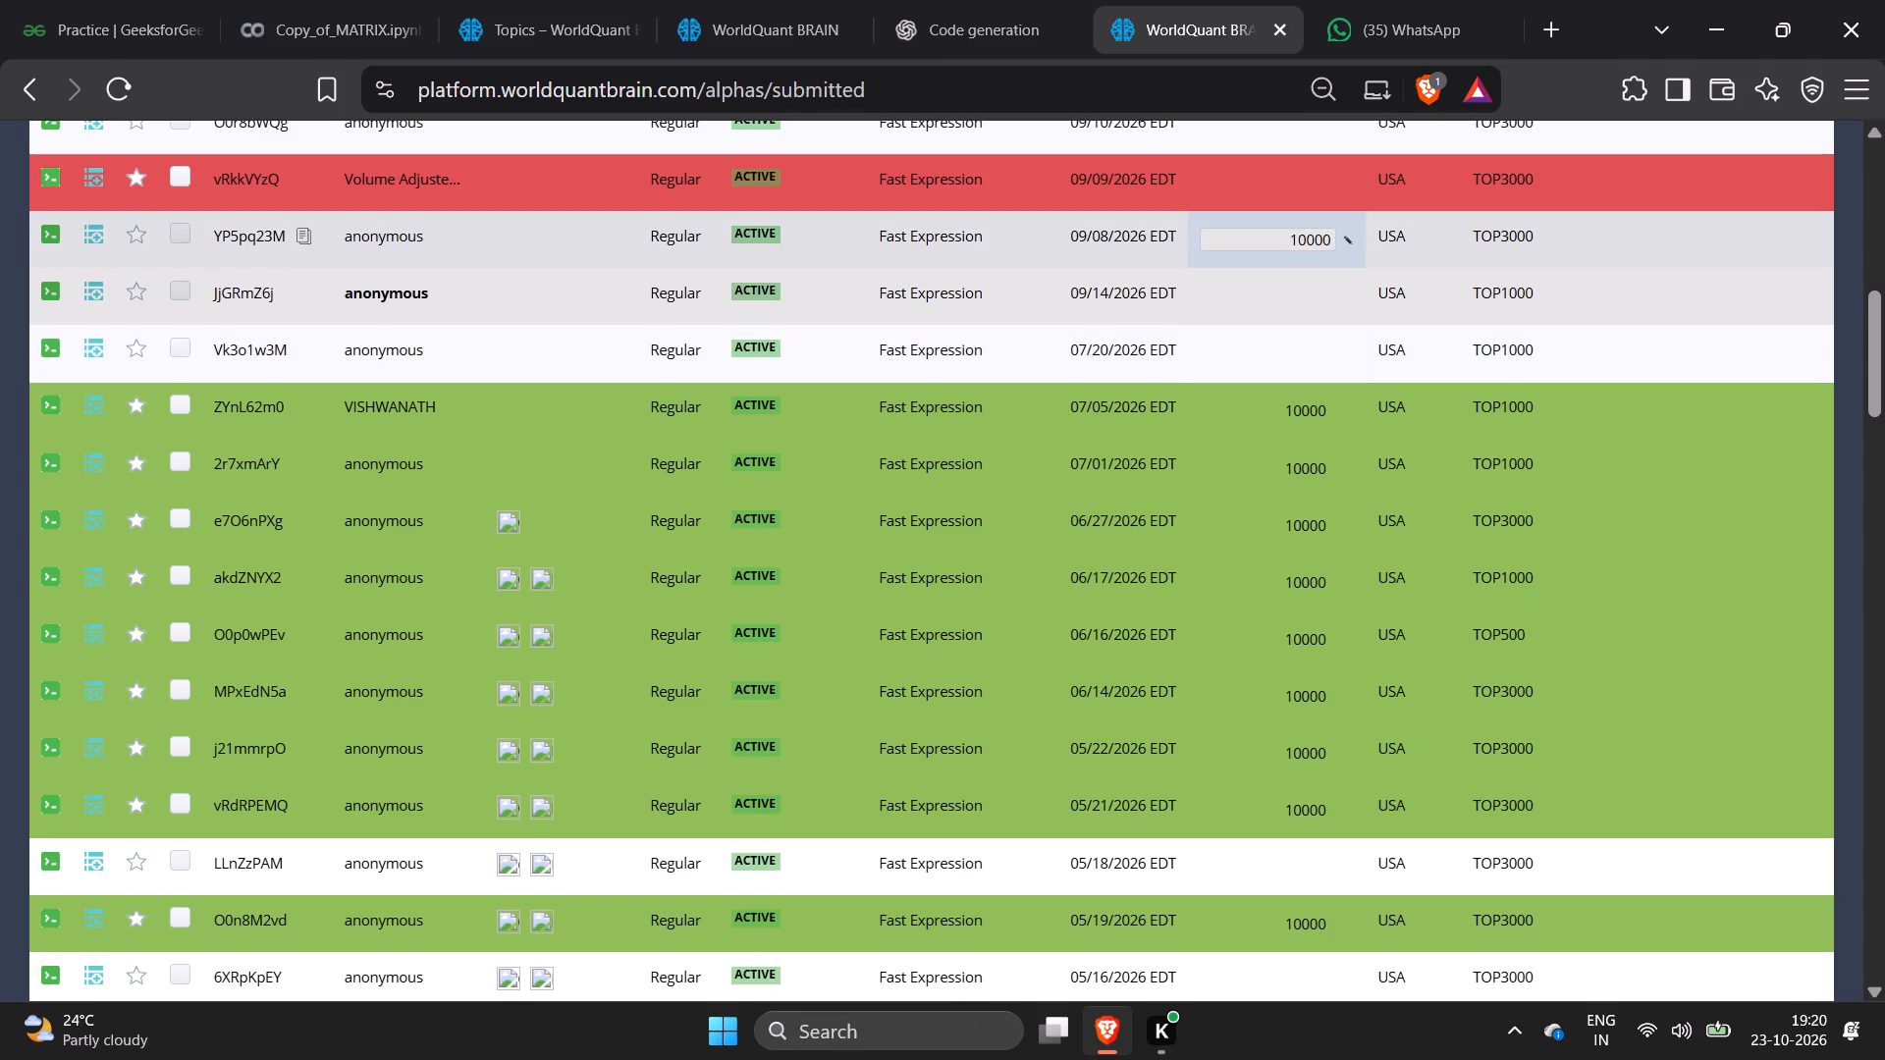
key(BackSpace)
key(BackSpace)
scroll(1314, 250, up, 2)
key(BackSpace)
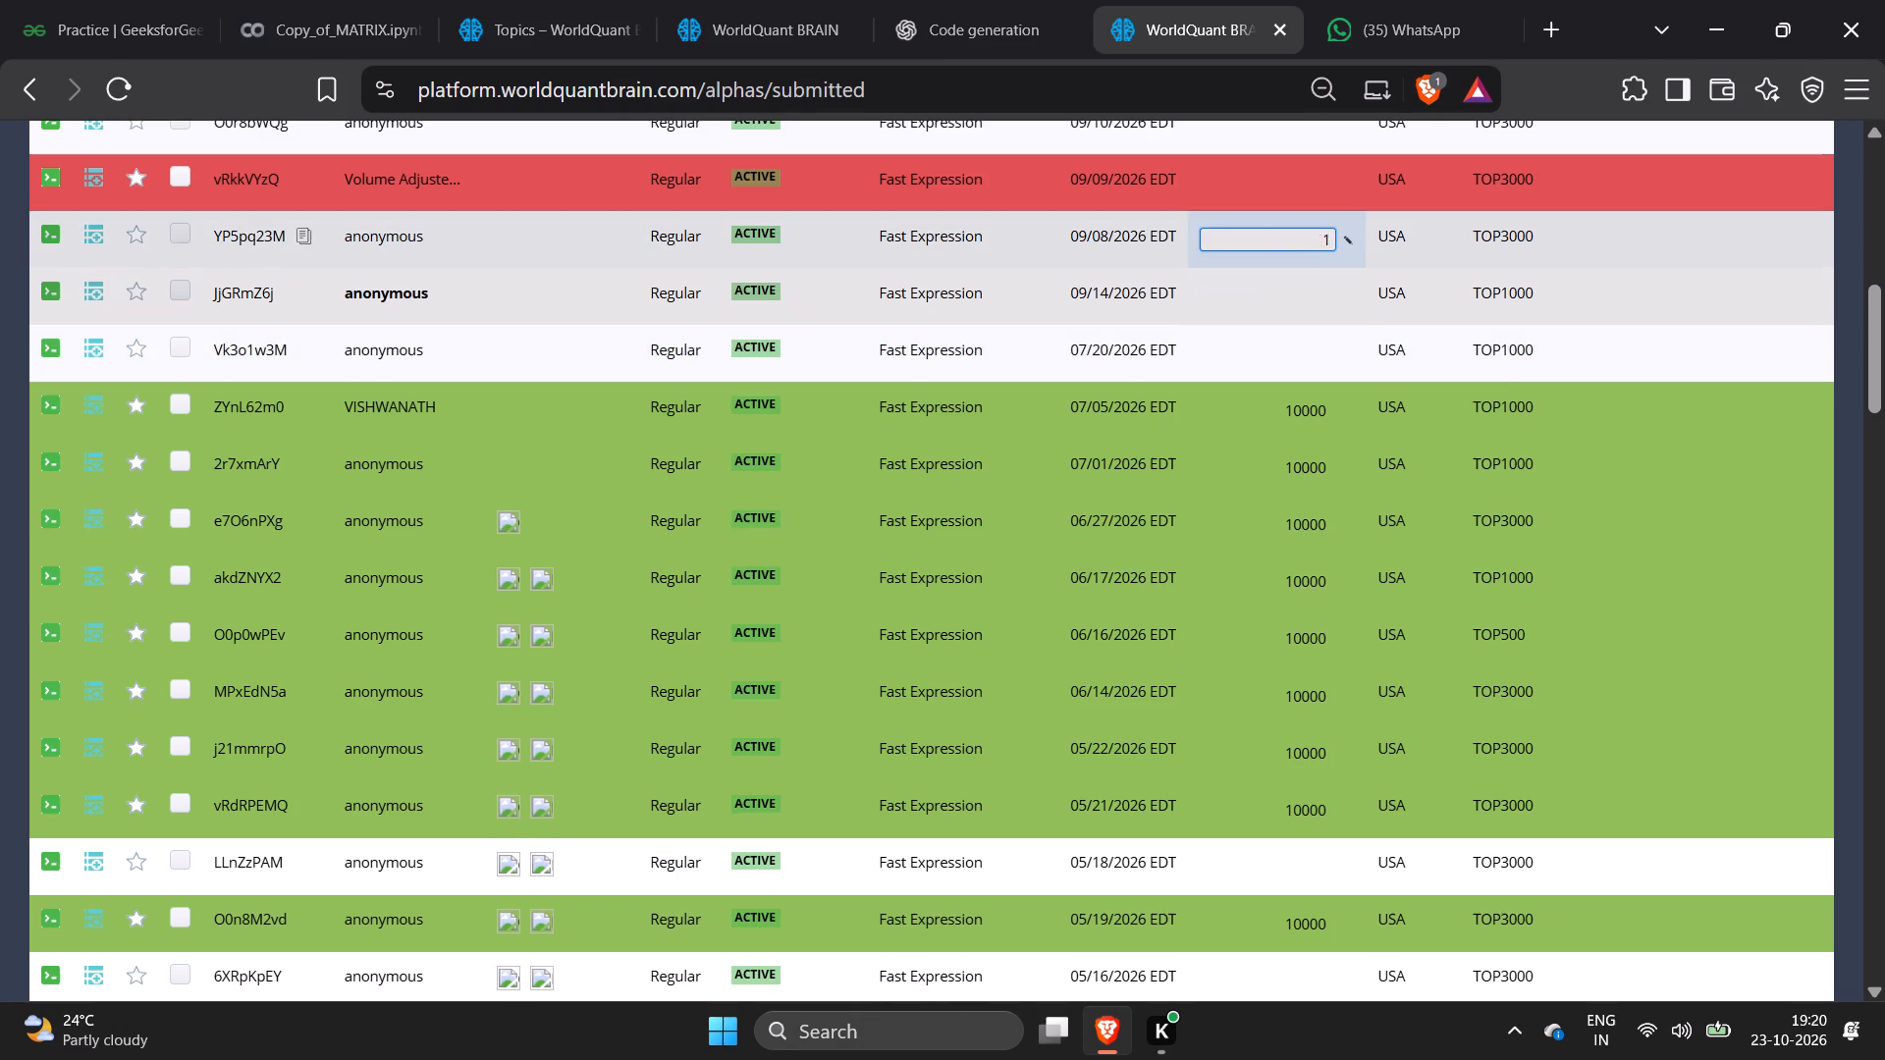
key(BackSpace)
scroll(1314, 250, up, 1)
click(1314, 250)
key(BackSpace)
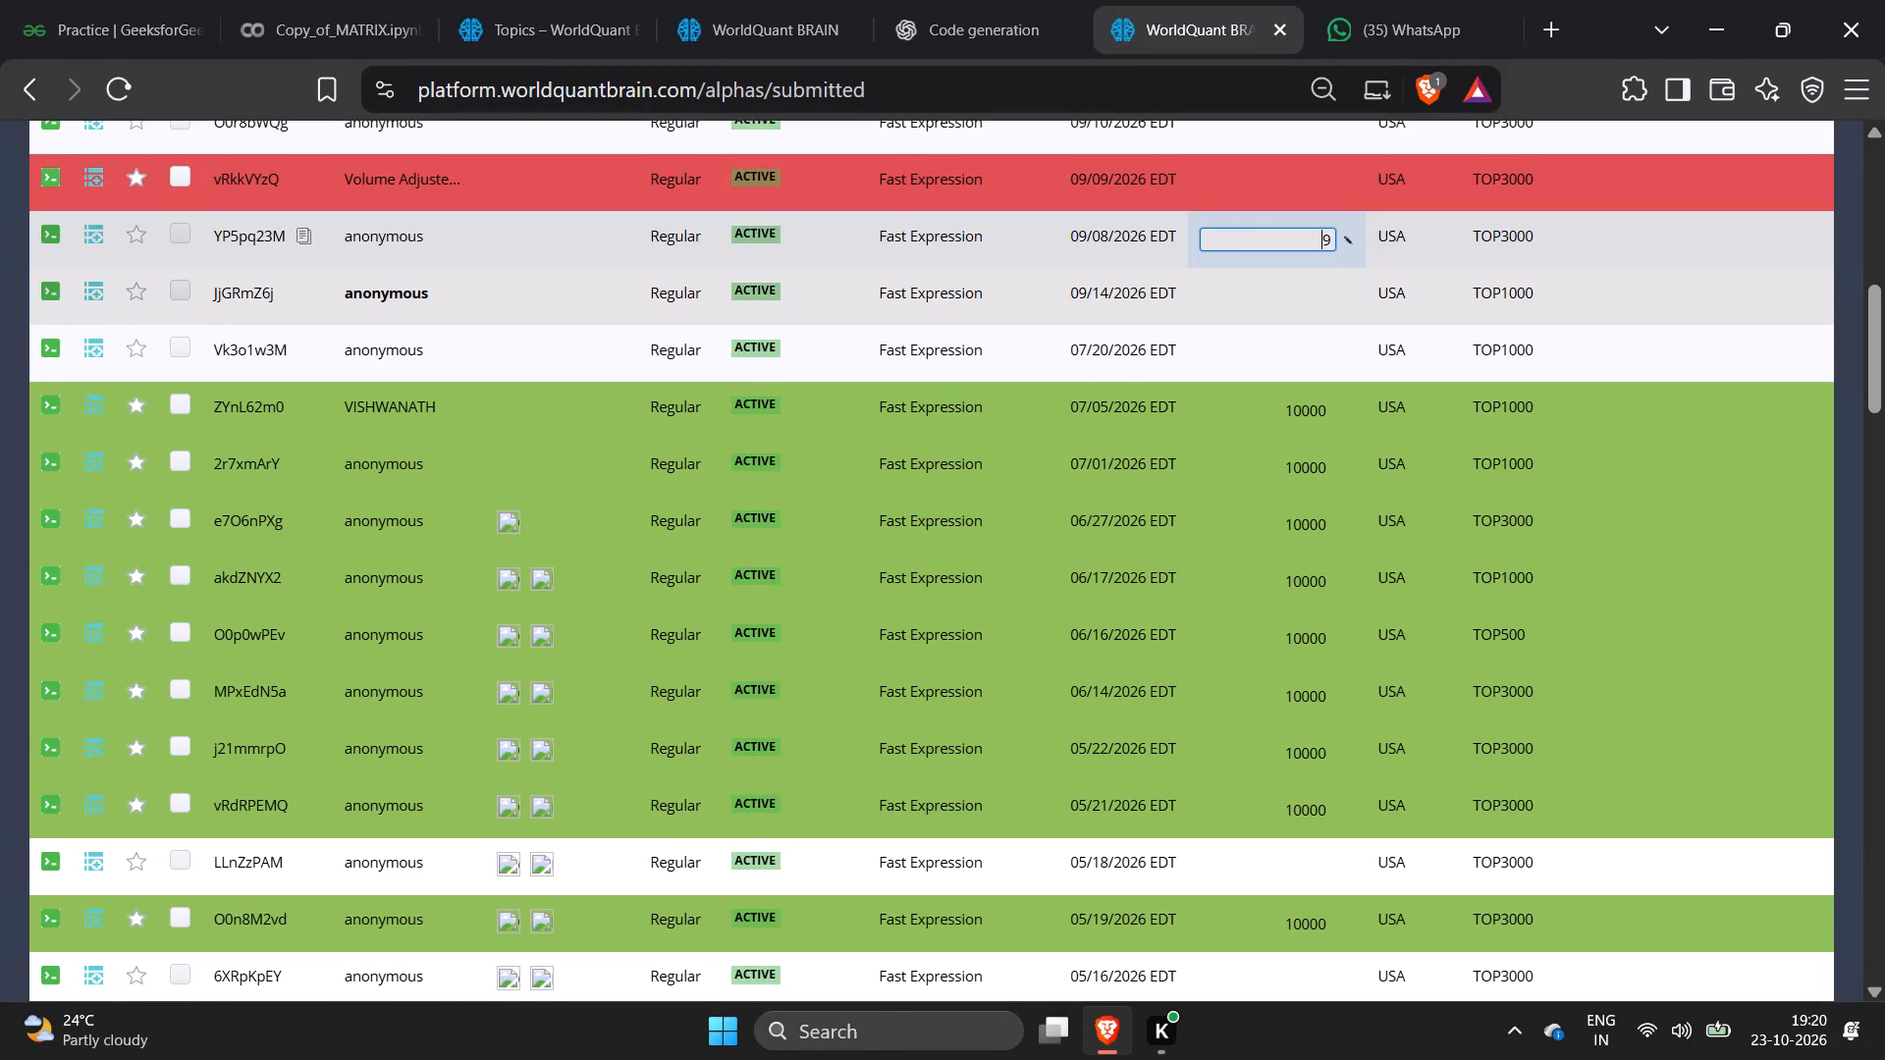
click(1330, 235)
key(BackSpace)
Clear the Osmosis Points of the USA alphas npPrGpwl and YPbmM5Ao, leaving both values blank.
scroll(1809, 317, up, 2)
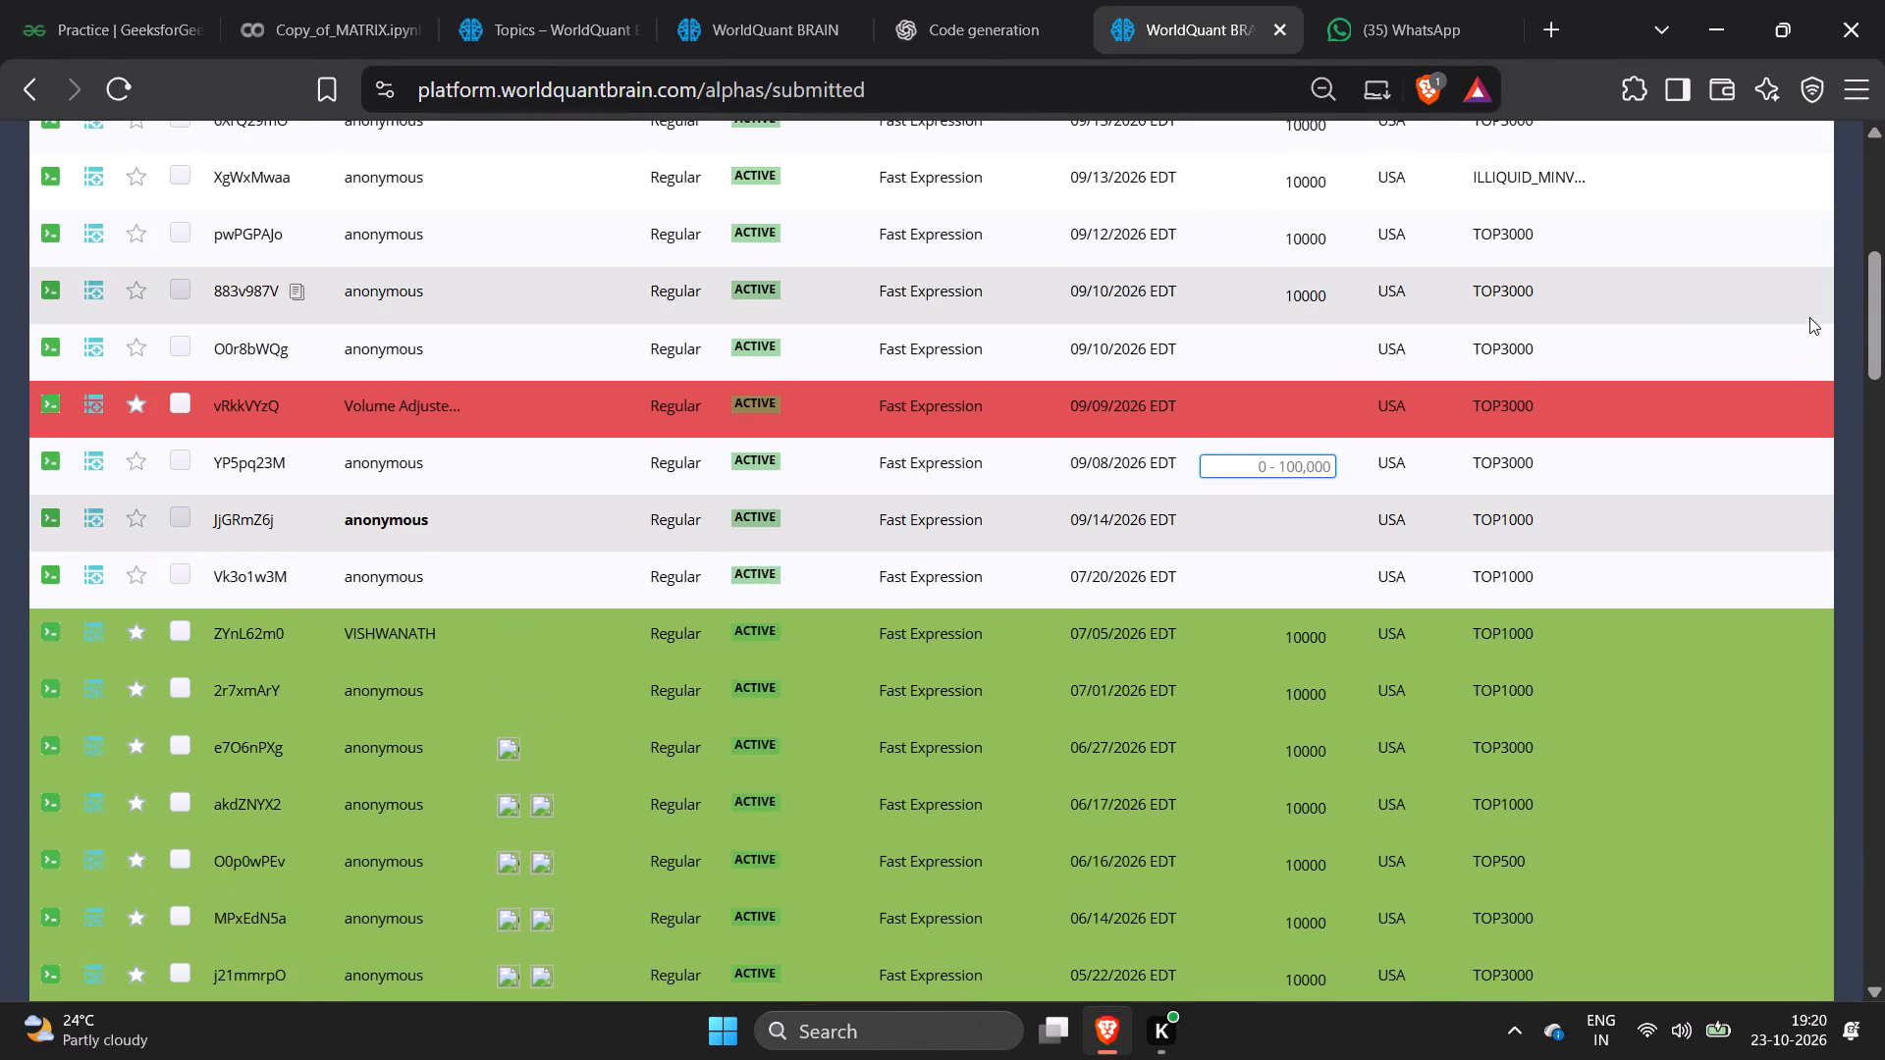
scroll(1809, 317, up, 1)
scroll(1622, 322, up, 3)
click(1314, 289)
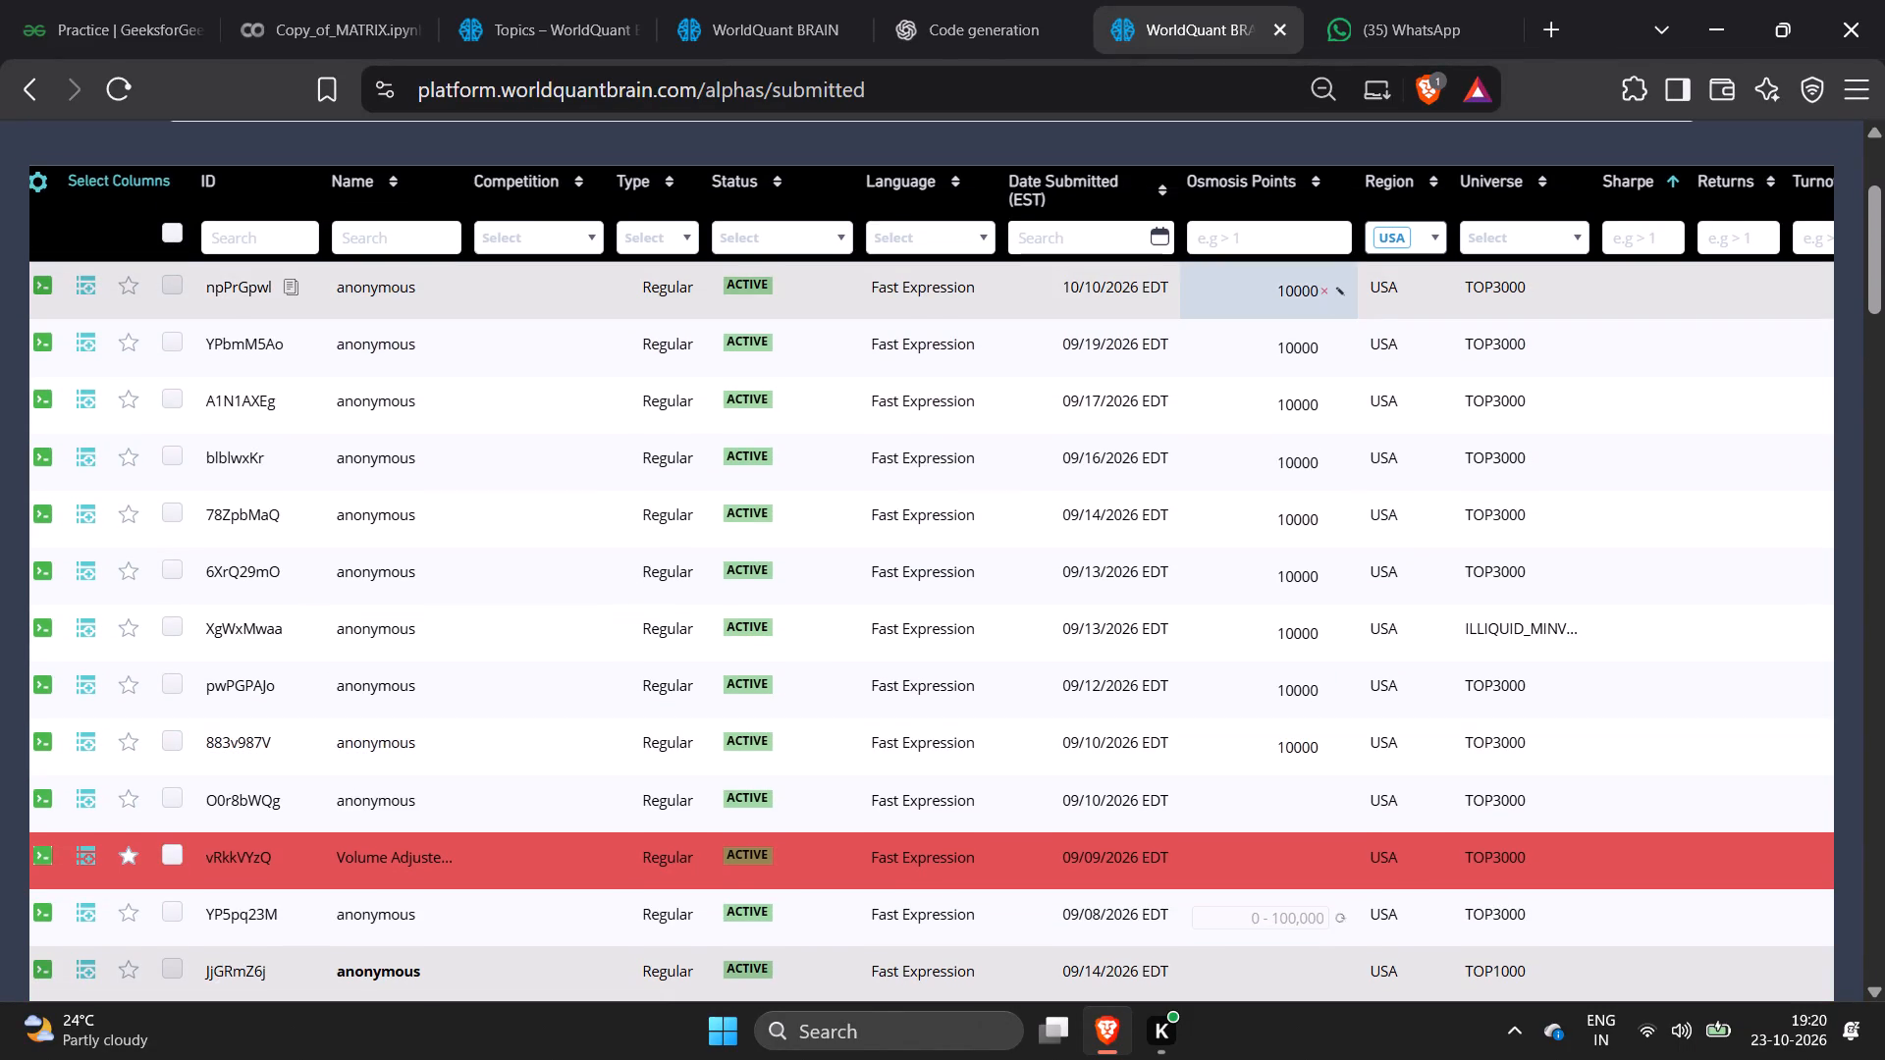
key(BackSpace)
key(BackSpace)
key(BackSpace)
click(1310, 354)
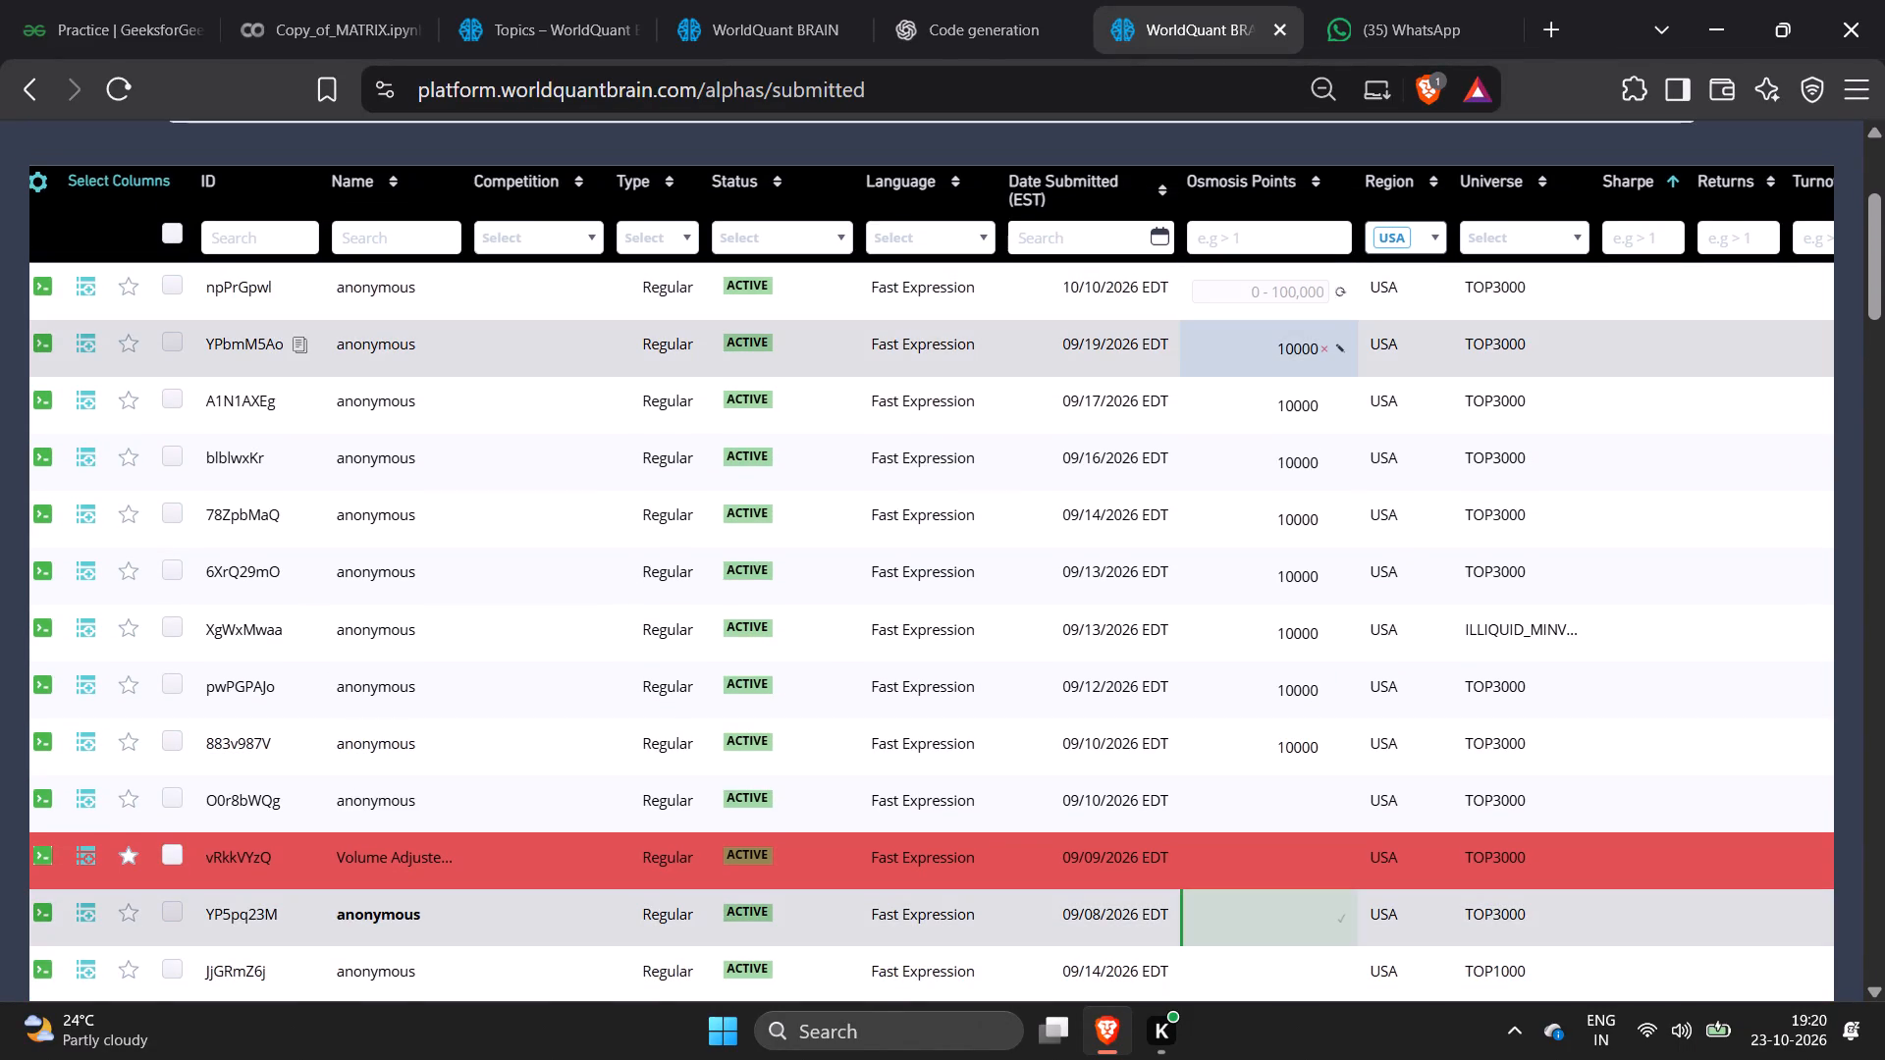
key(BackSpace)
key(BackSpace)
key(BackSpace)
key(BackSpace)
Clear the Osmosis Points of the USA alphas A1N1AXEg and blblwxKr, leaving both values blank.
click(1304, 407)
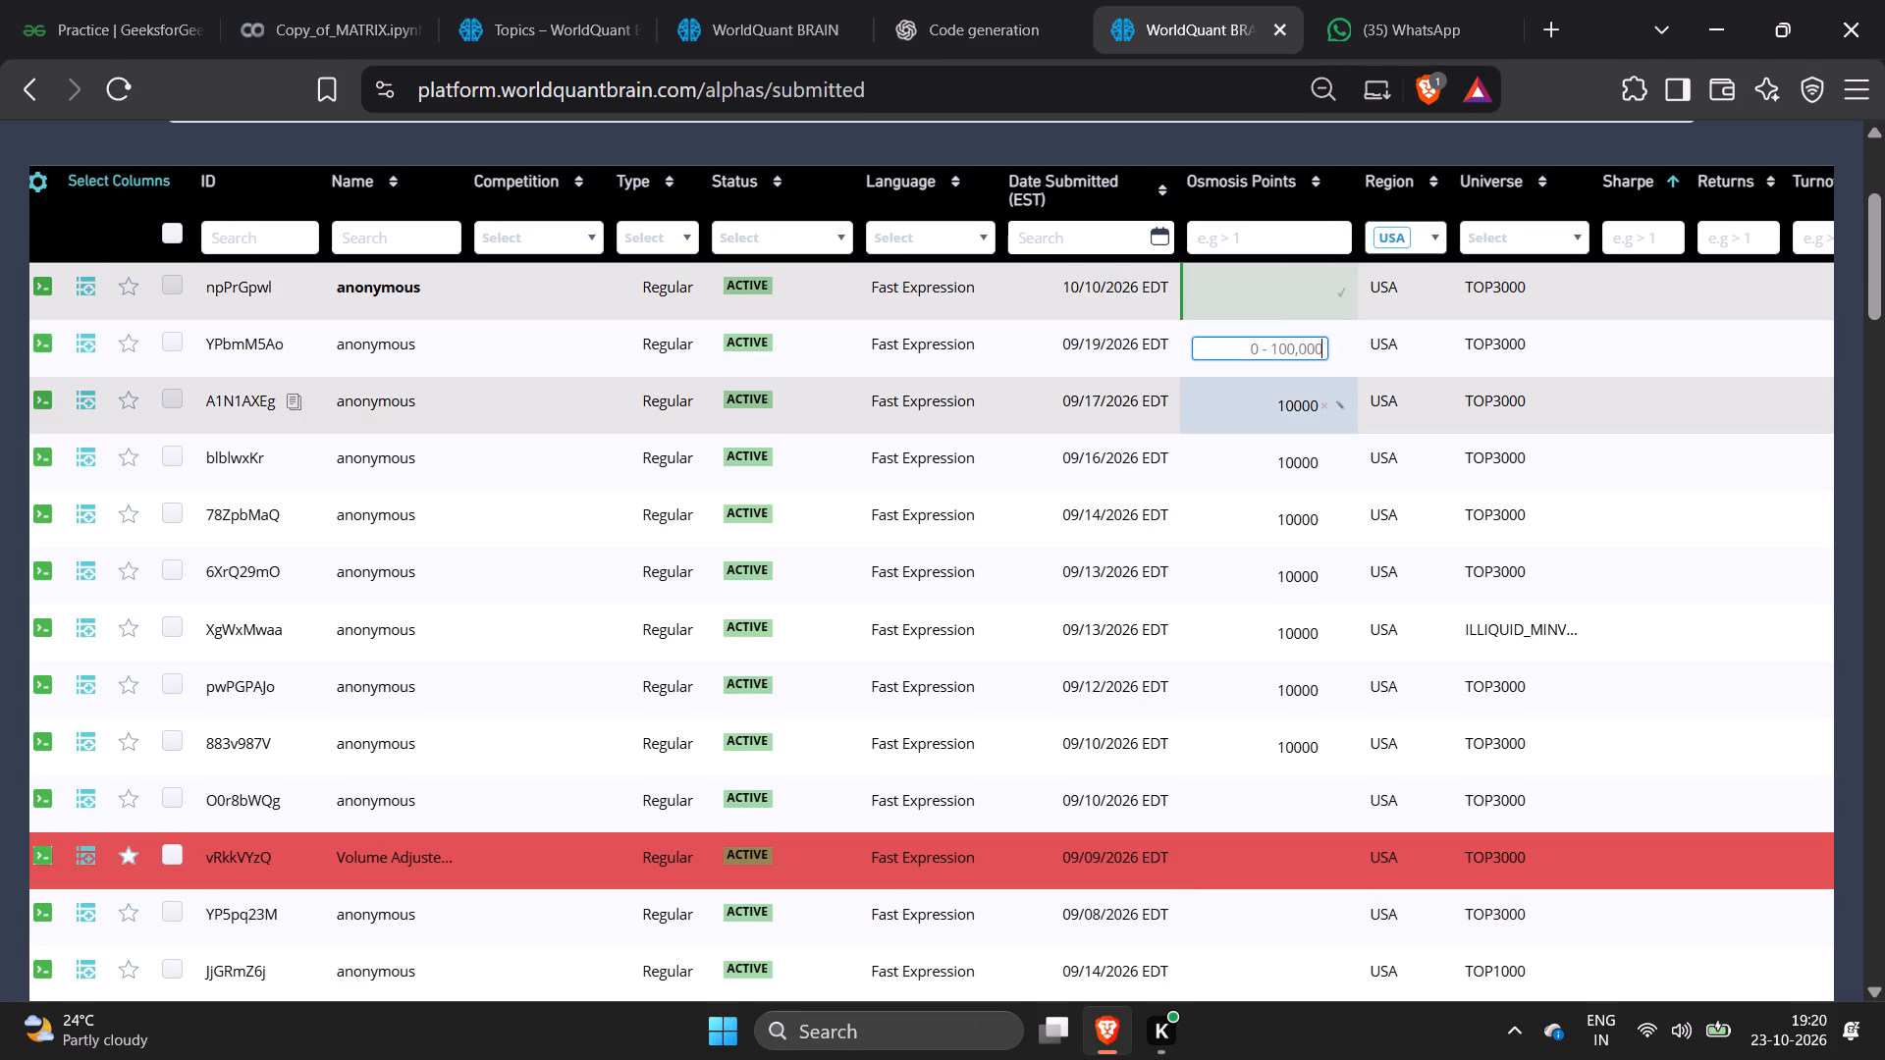
key(BackSpace)
key(BackSpace)
click(1309, 461)
key(BackSpace)
key(BackSpace)
key(BackSpace)
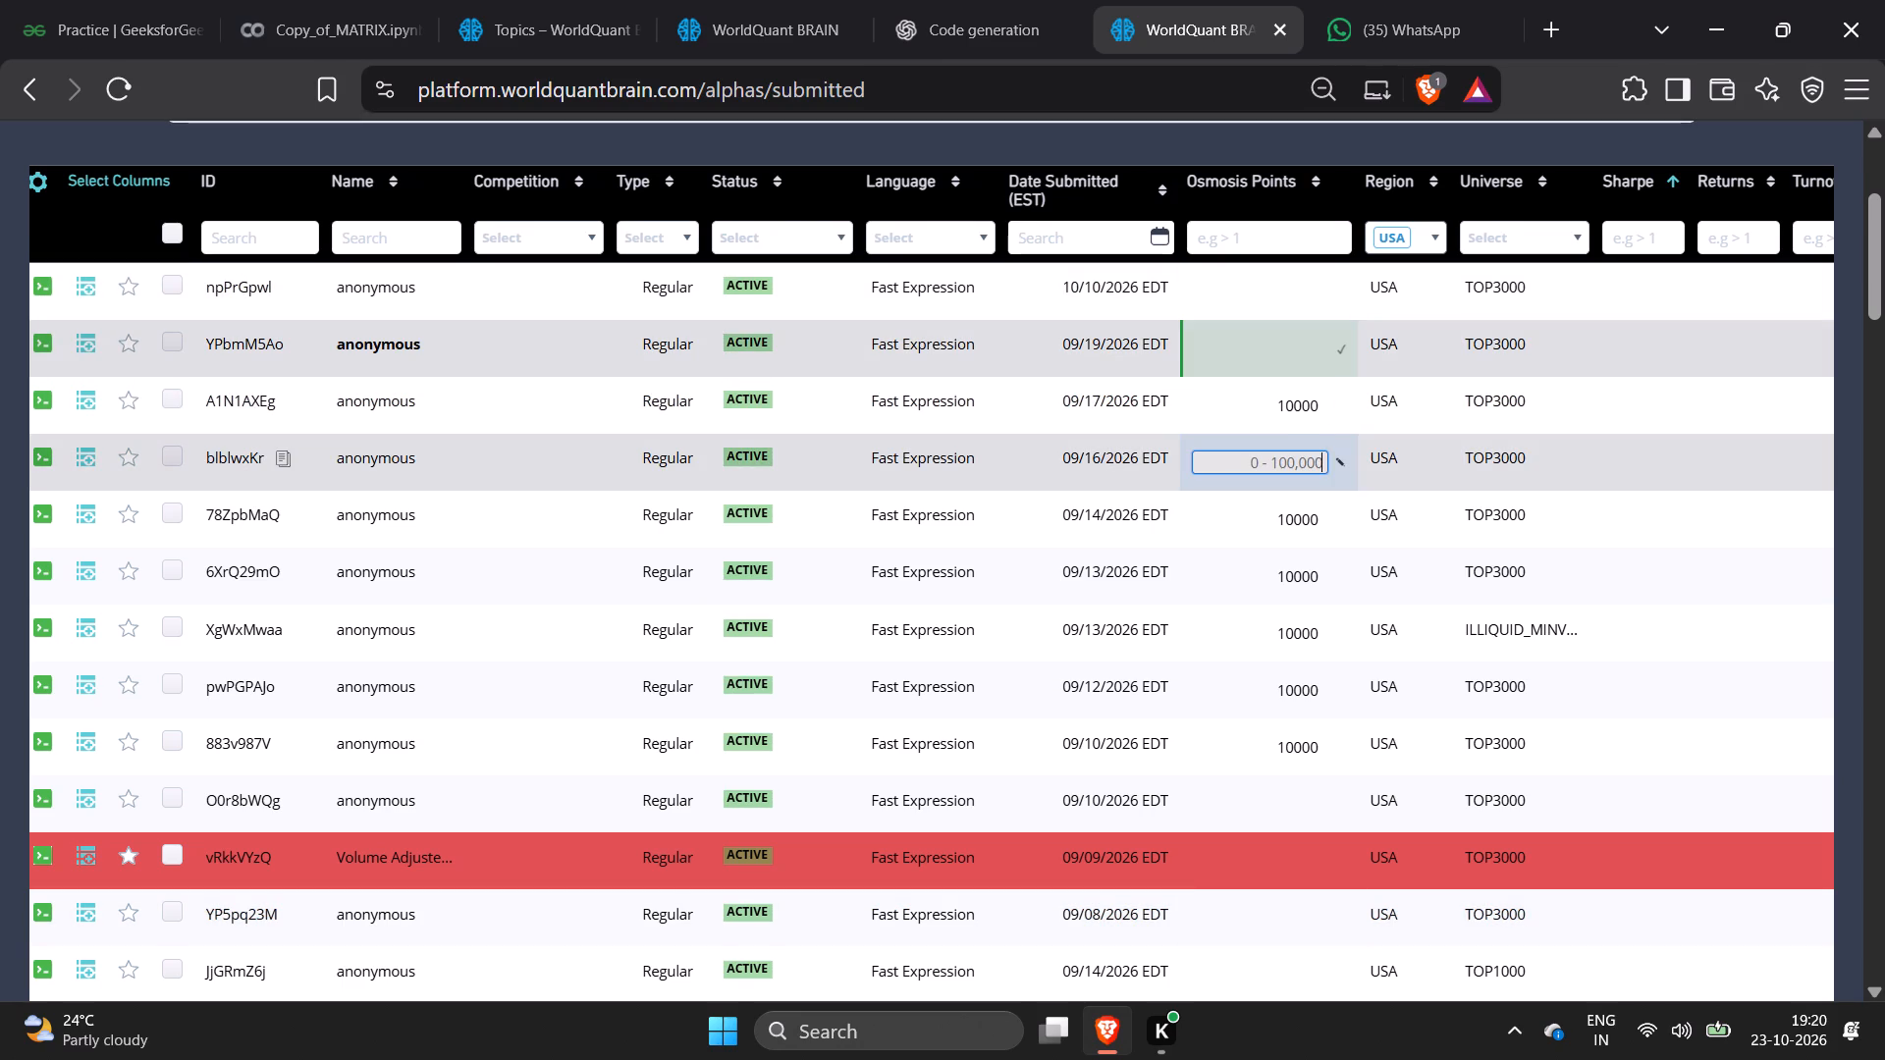
key(BackSpace)
click(1304, 405)
key(BackSpace)
key(BackSpace)
key(BackSpace)
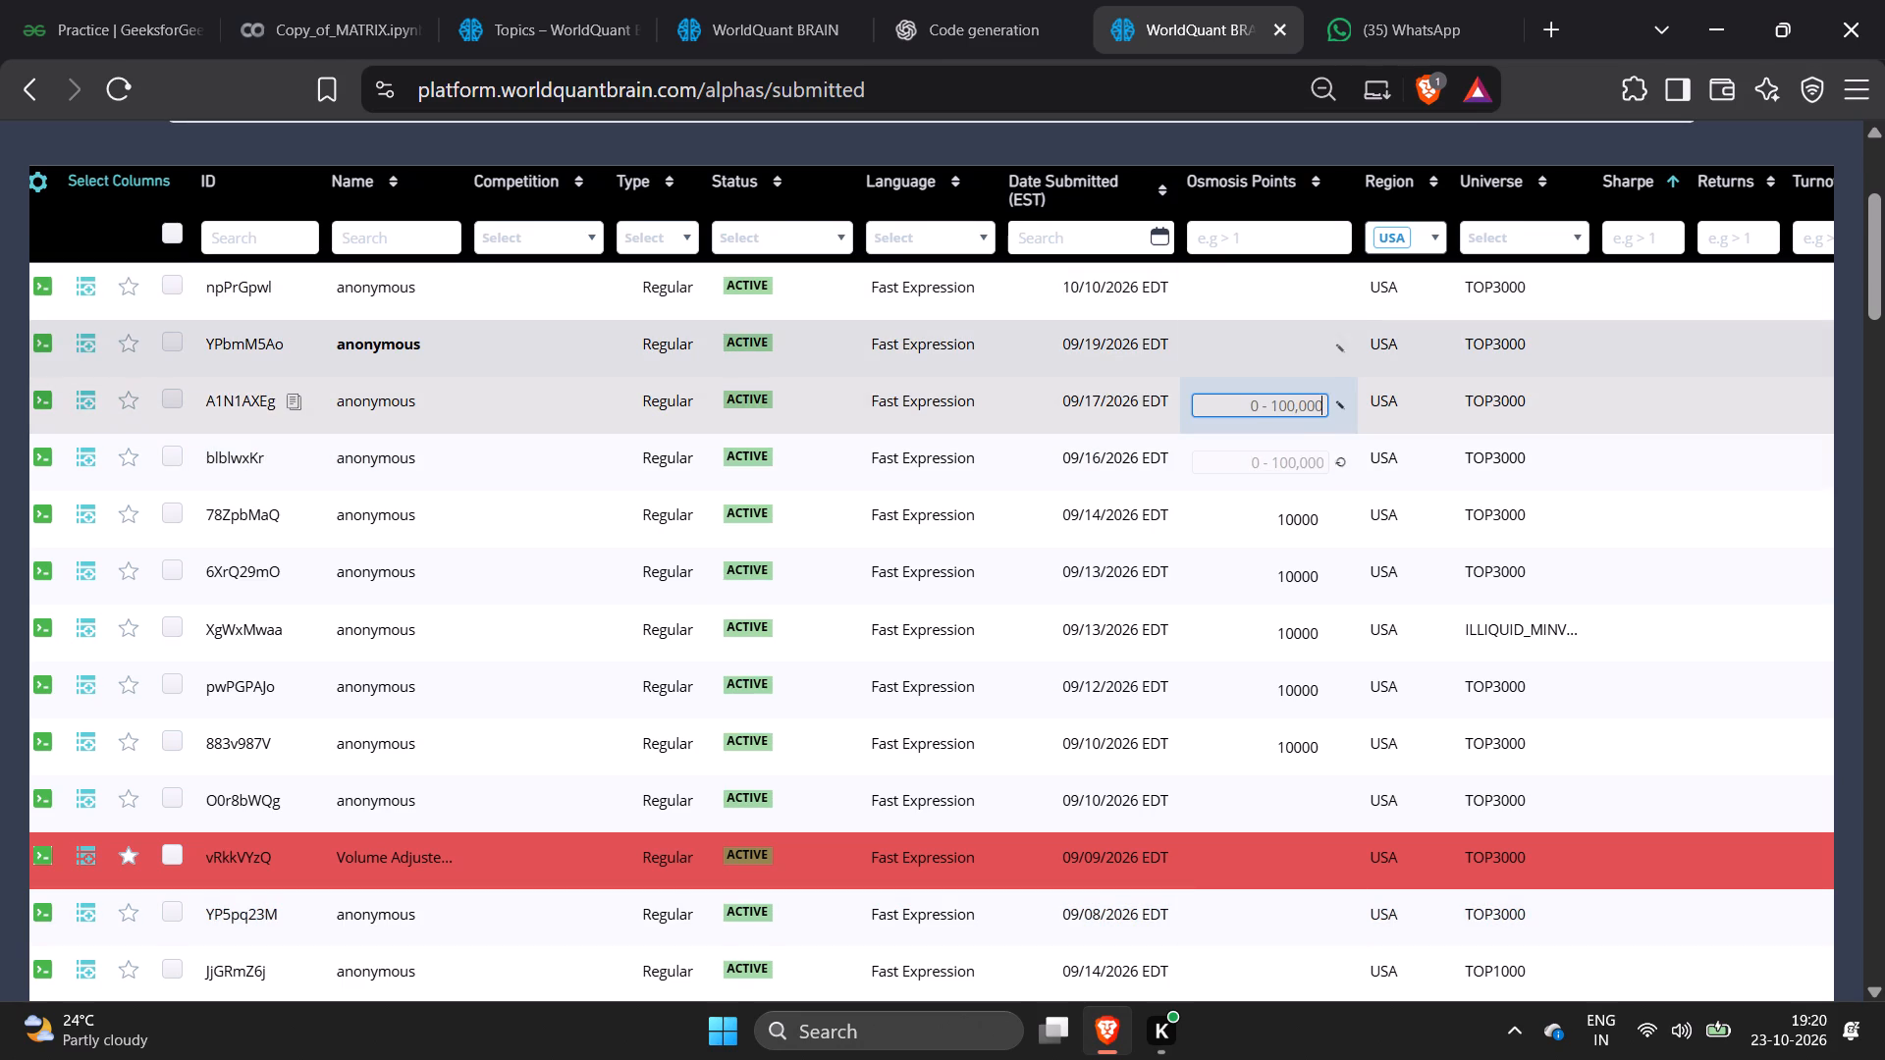
key(BackSpace)
Clear the Osmosis Points of the USA alphas 78ZpbMaQ, 6XrQ29mO and XgWxMwaa, leaving the values blank.
click(1303, 526)
key(BackSpace)
key(BackSpace)
key(BackSpace)
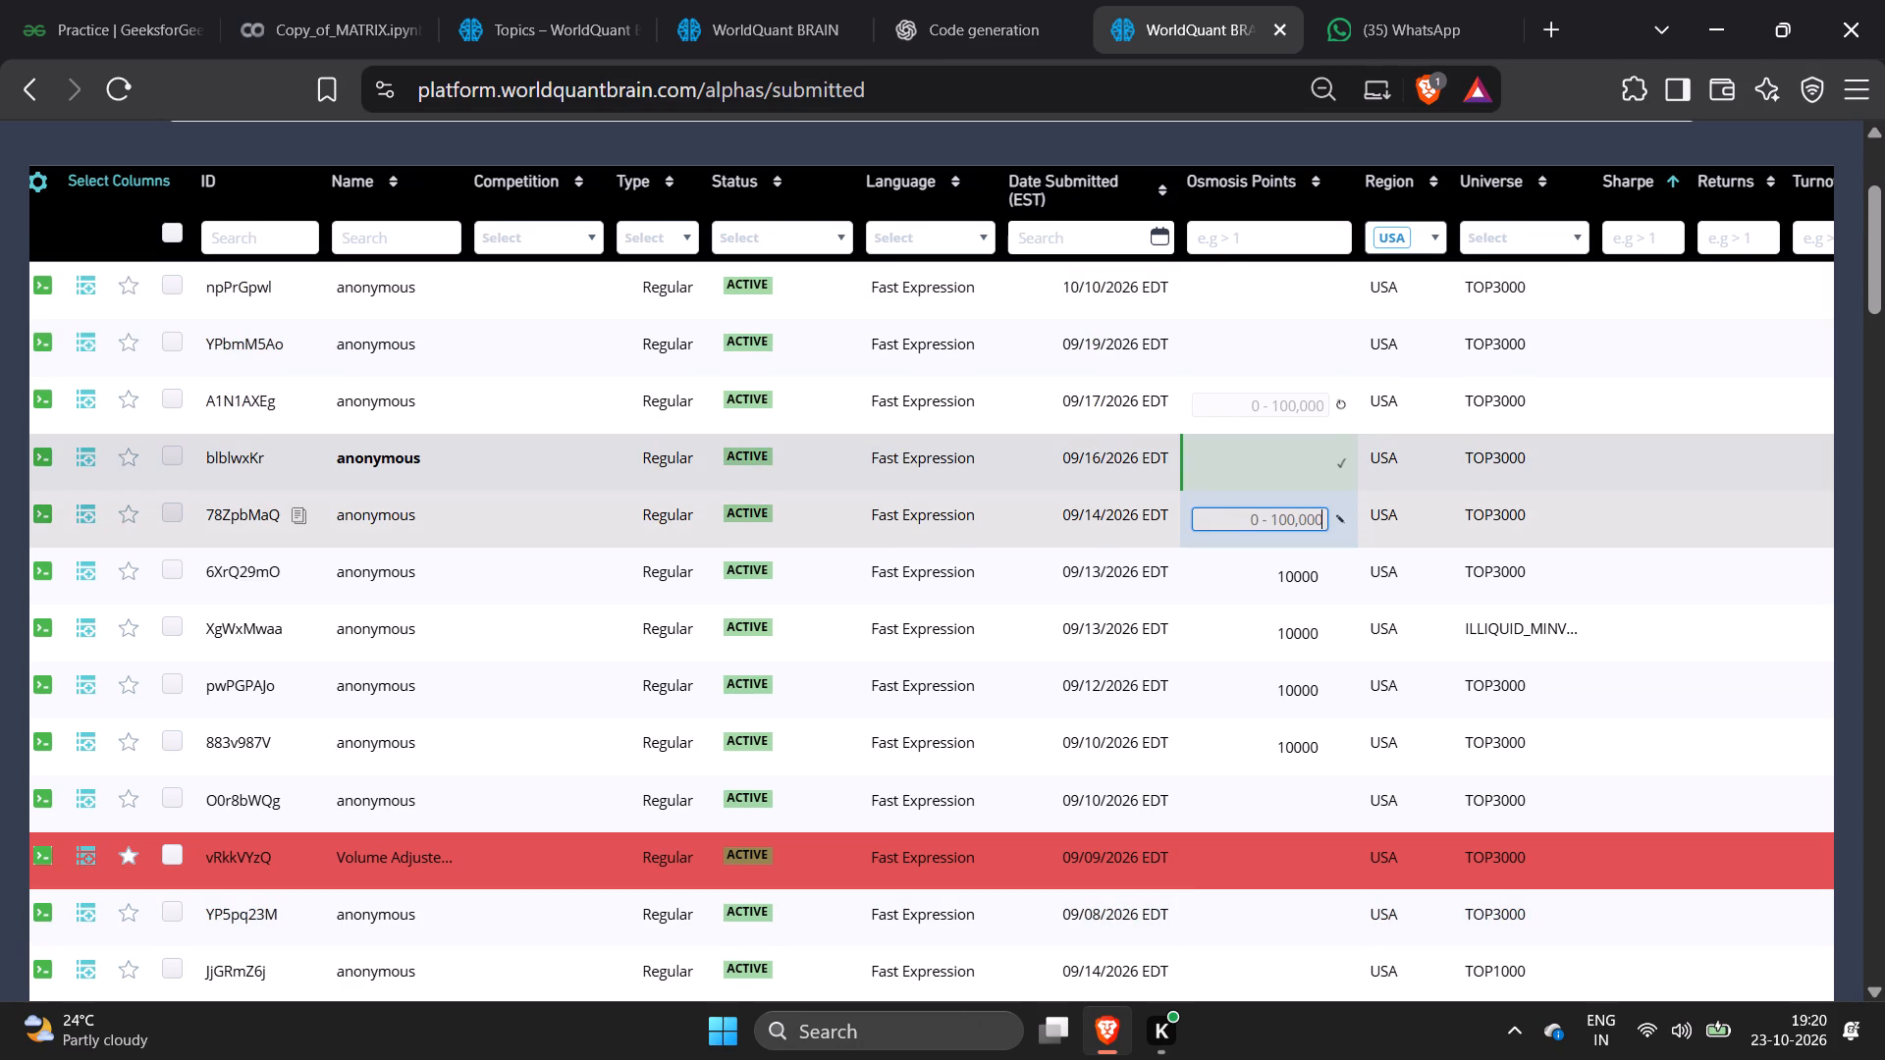
click(1307, 586)
key(BackSpace)
key(BackSpace)
key(BackSpace)
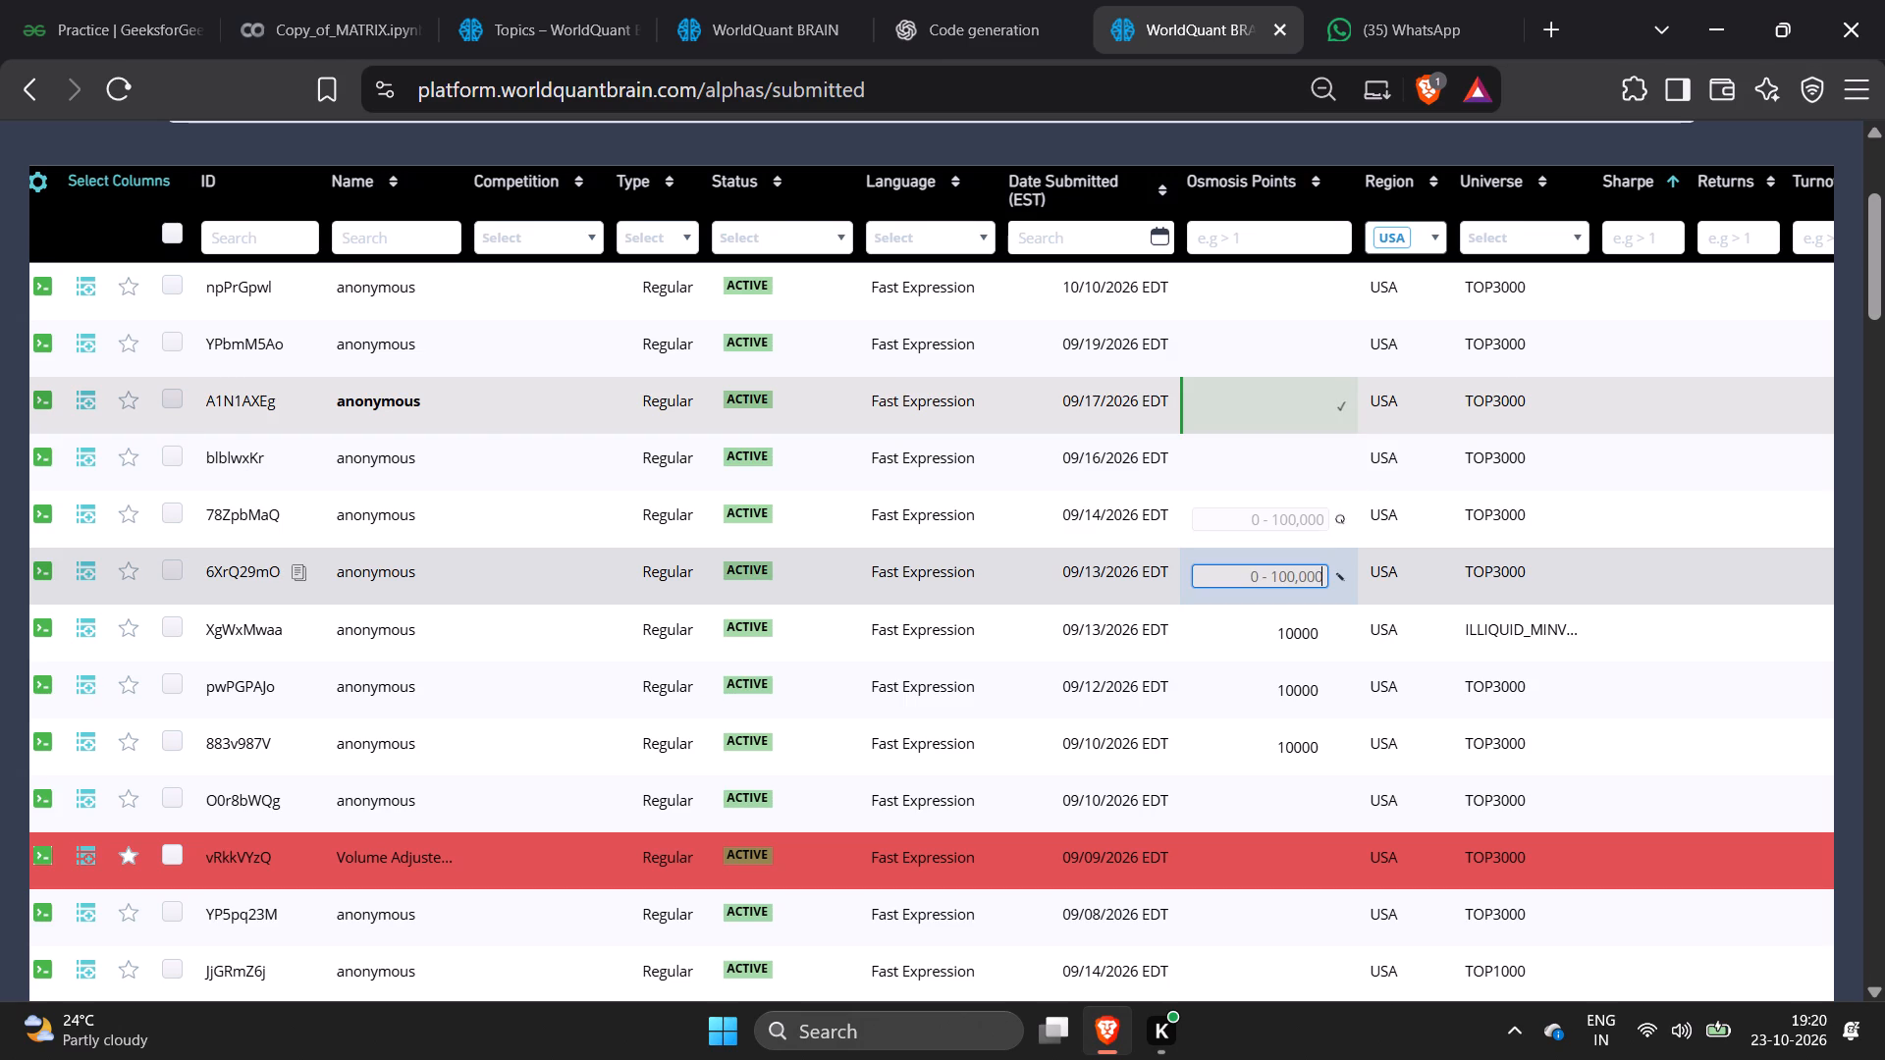
click(1304, 648)
key(BackSpace)
key(BackSpace)
key(BackSpace)
Clear the Osmosis Points of the USA alphas pwPGPAJo and 883v987V, leaving both values blank.
click(1312, 687)
key(BackSpace)
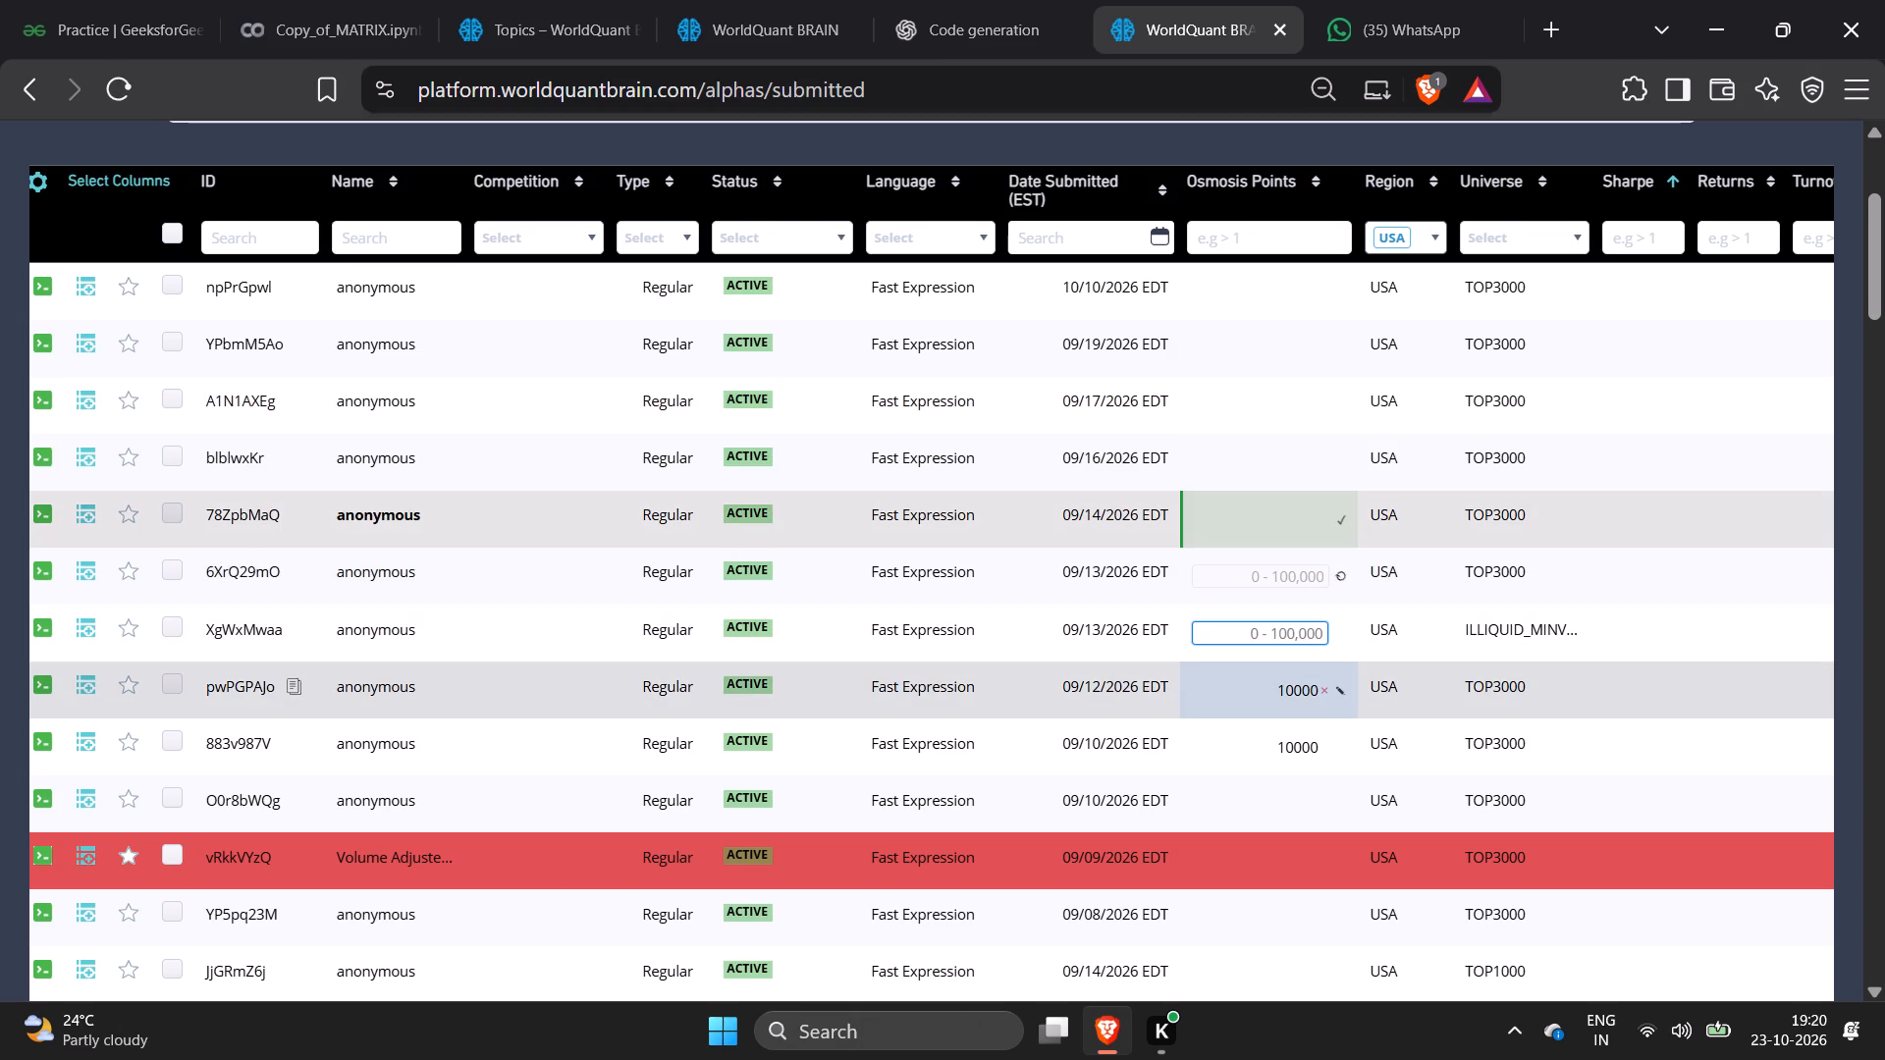
key(BackSpace)
key(BackSpace)
click(1315, 742)
key(BackSpace)
key(BackSpace)
key(BackSpace)
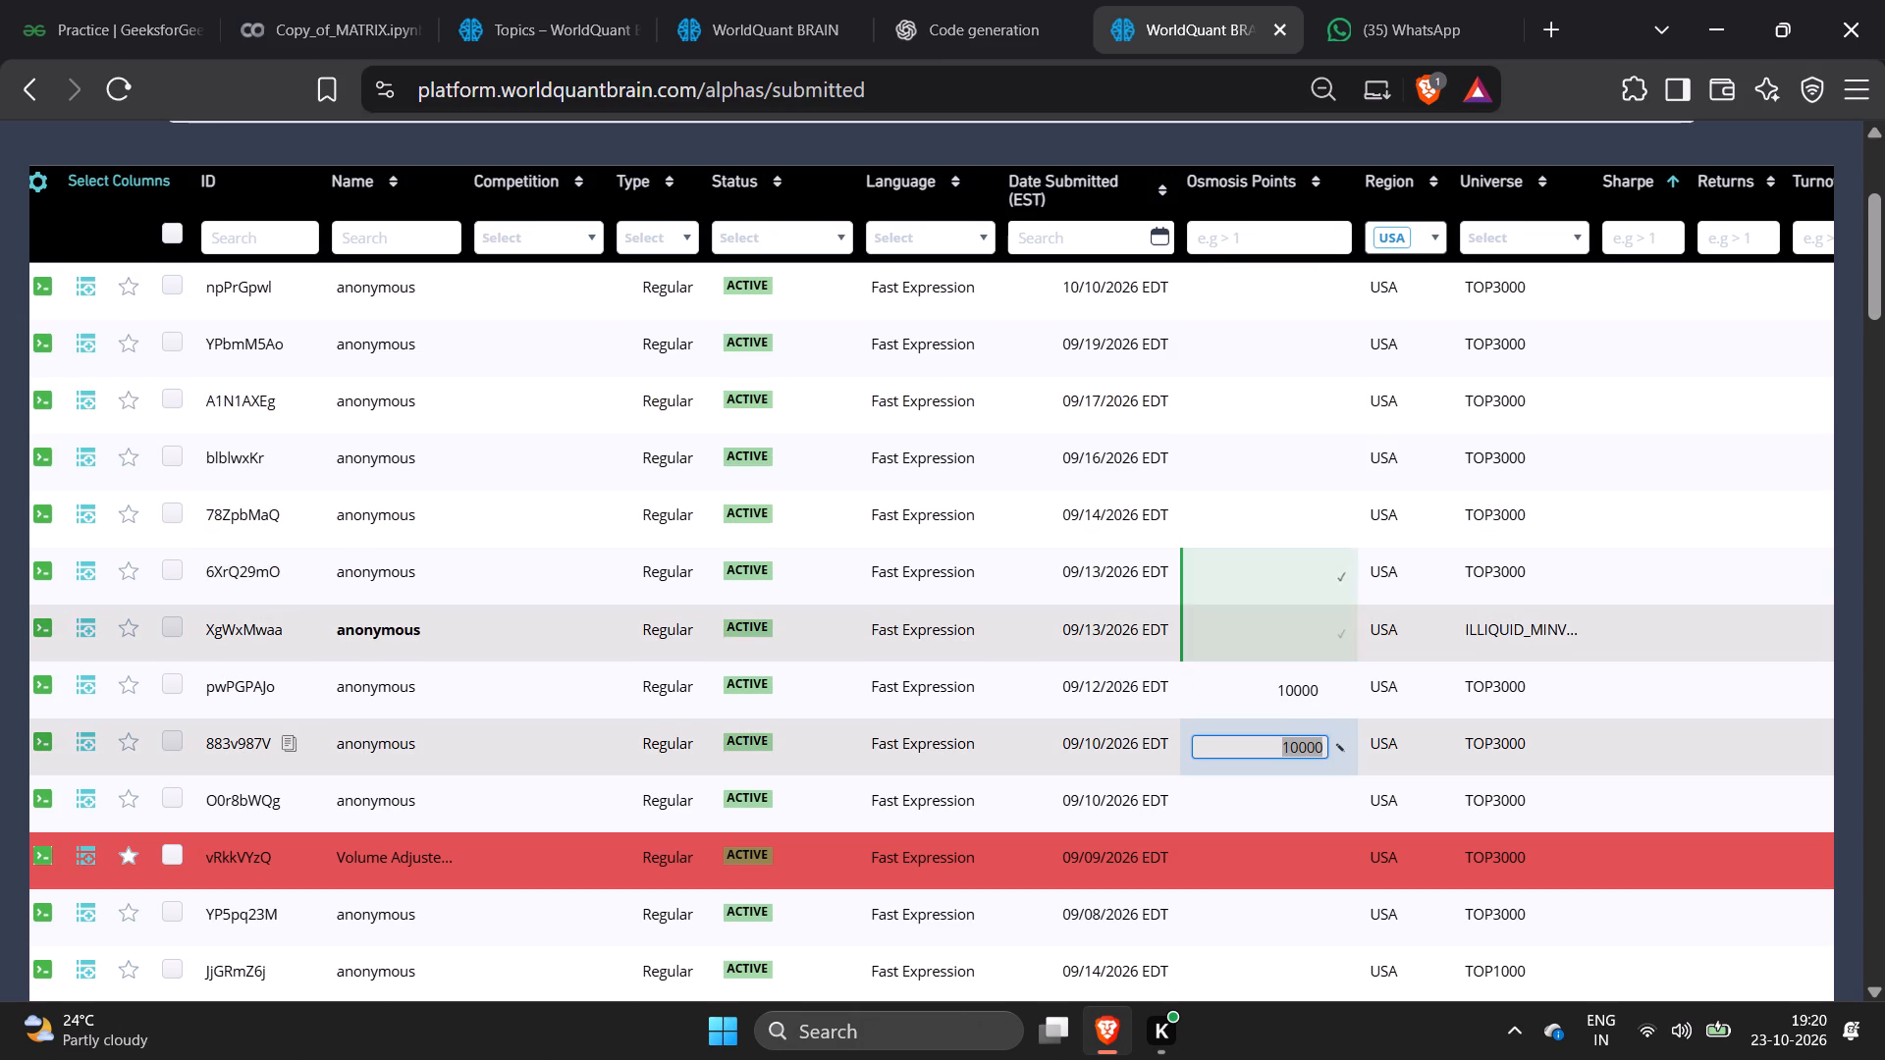
click(1311, 698)
key(BackSpace)
key(BackSpace)
key(BackSpace)
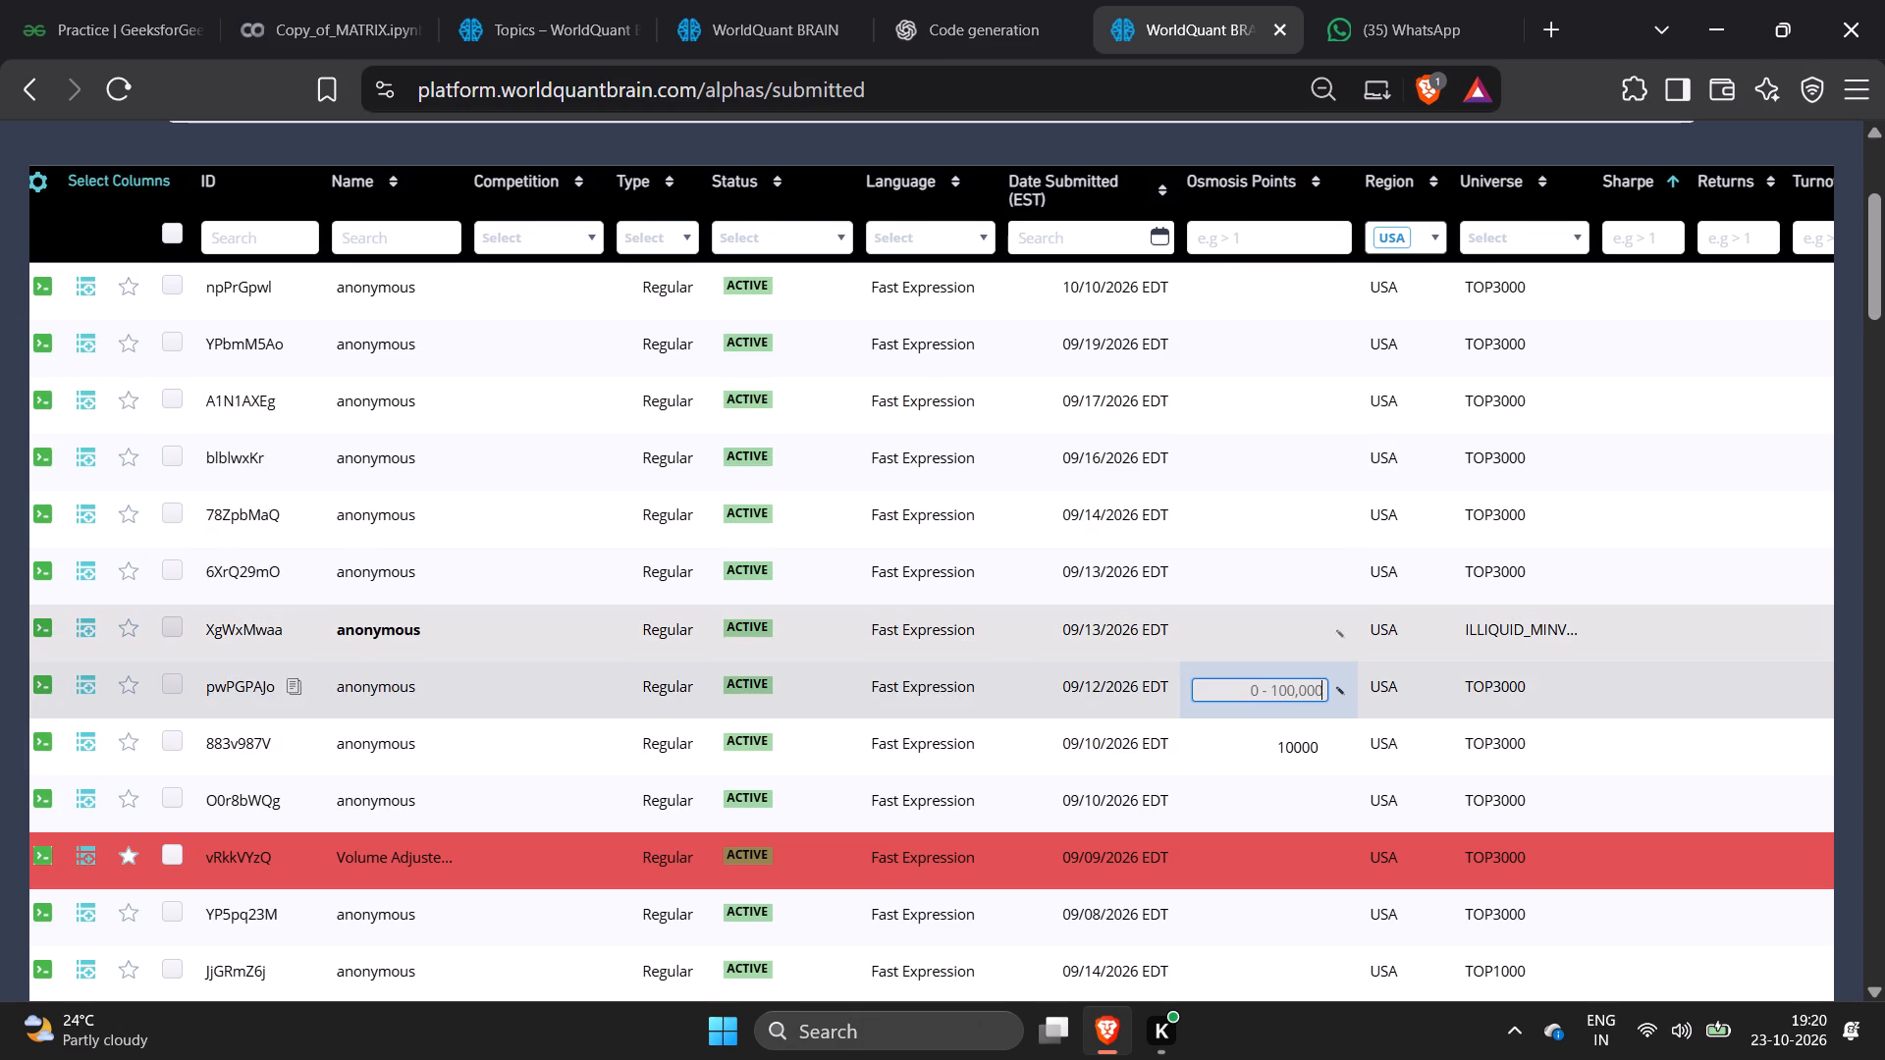
click(1307, 747)
key(BackSpace)
key(BackSpace)
key(BackSpace)
Review the Osmosis Points down the whole list of submitted USA alphas.
scroll(1307, 747, down, 2)
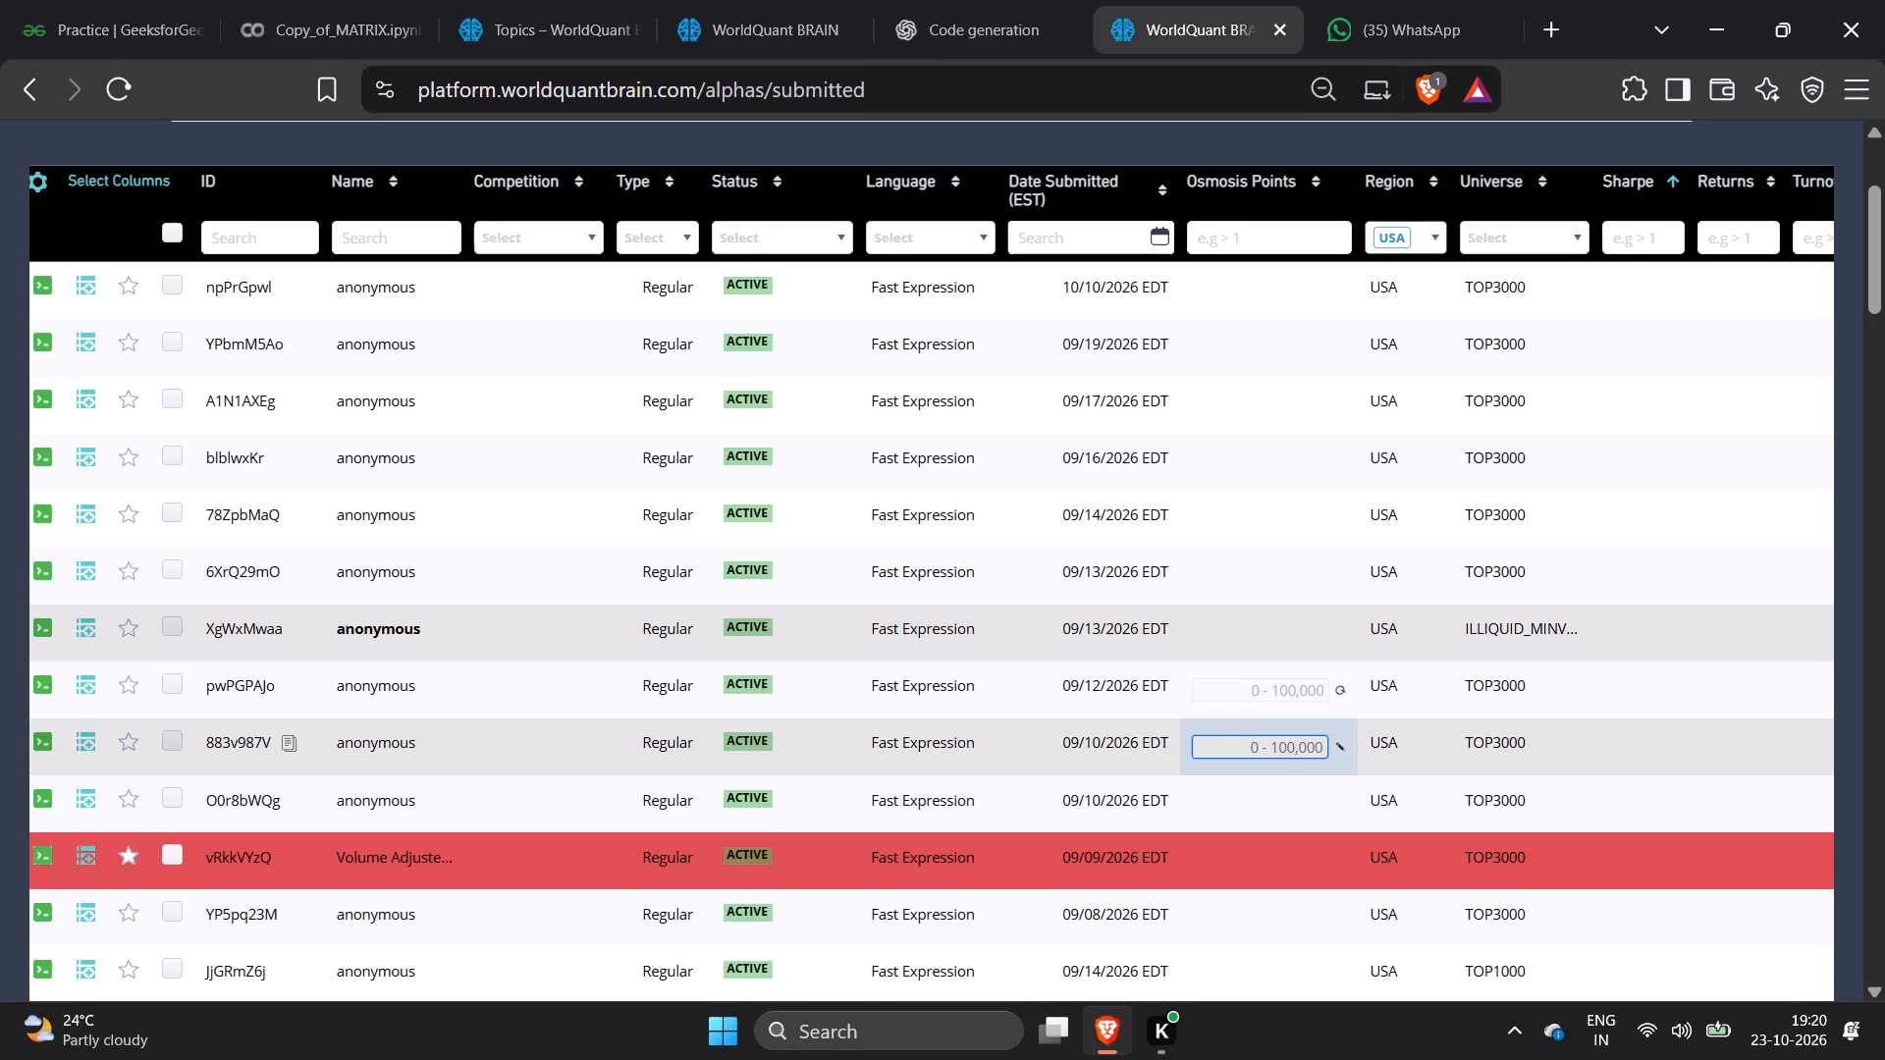
scroll(1307, 747, down, 2)
scroll(1307, 747, up, 5)
scroll(1307, 747, down, 5)
scroll(1755, 506, down, 5)
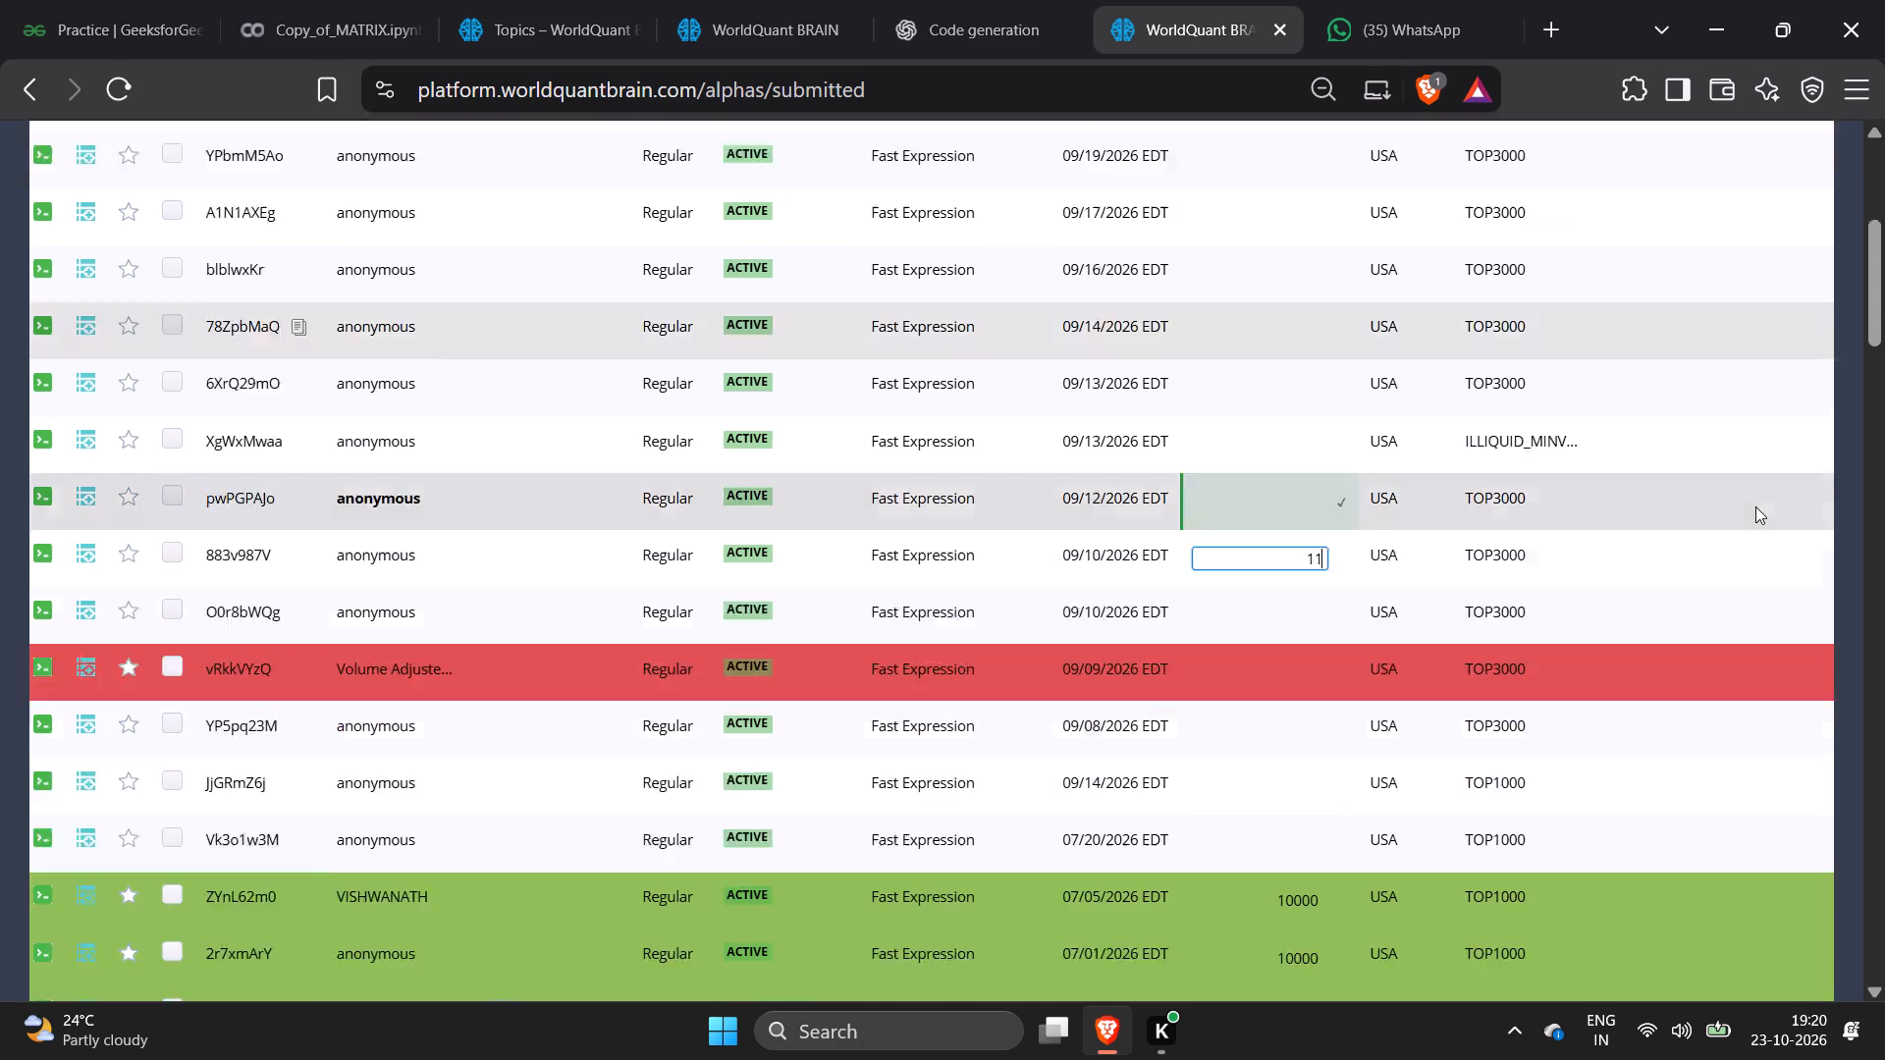
scroll(1755, 506, up, 6)
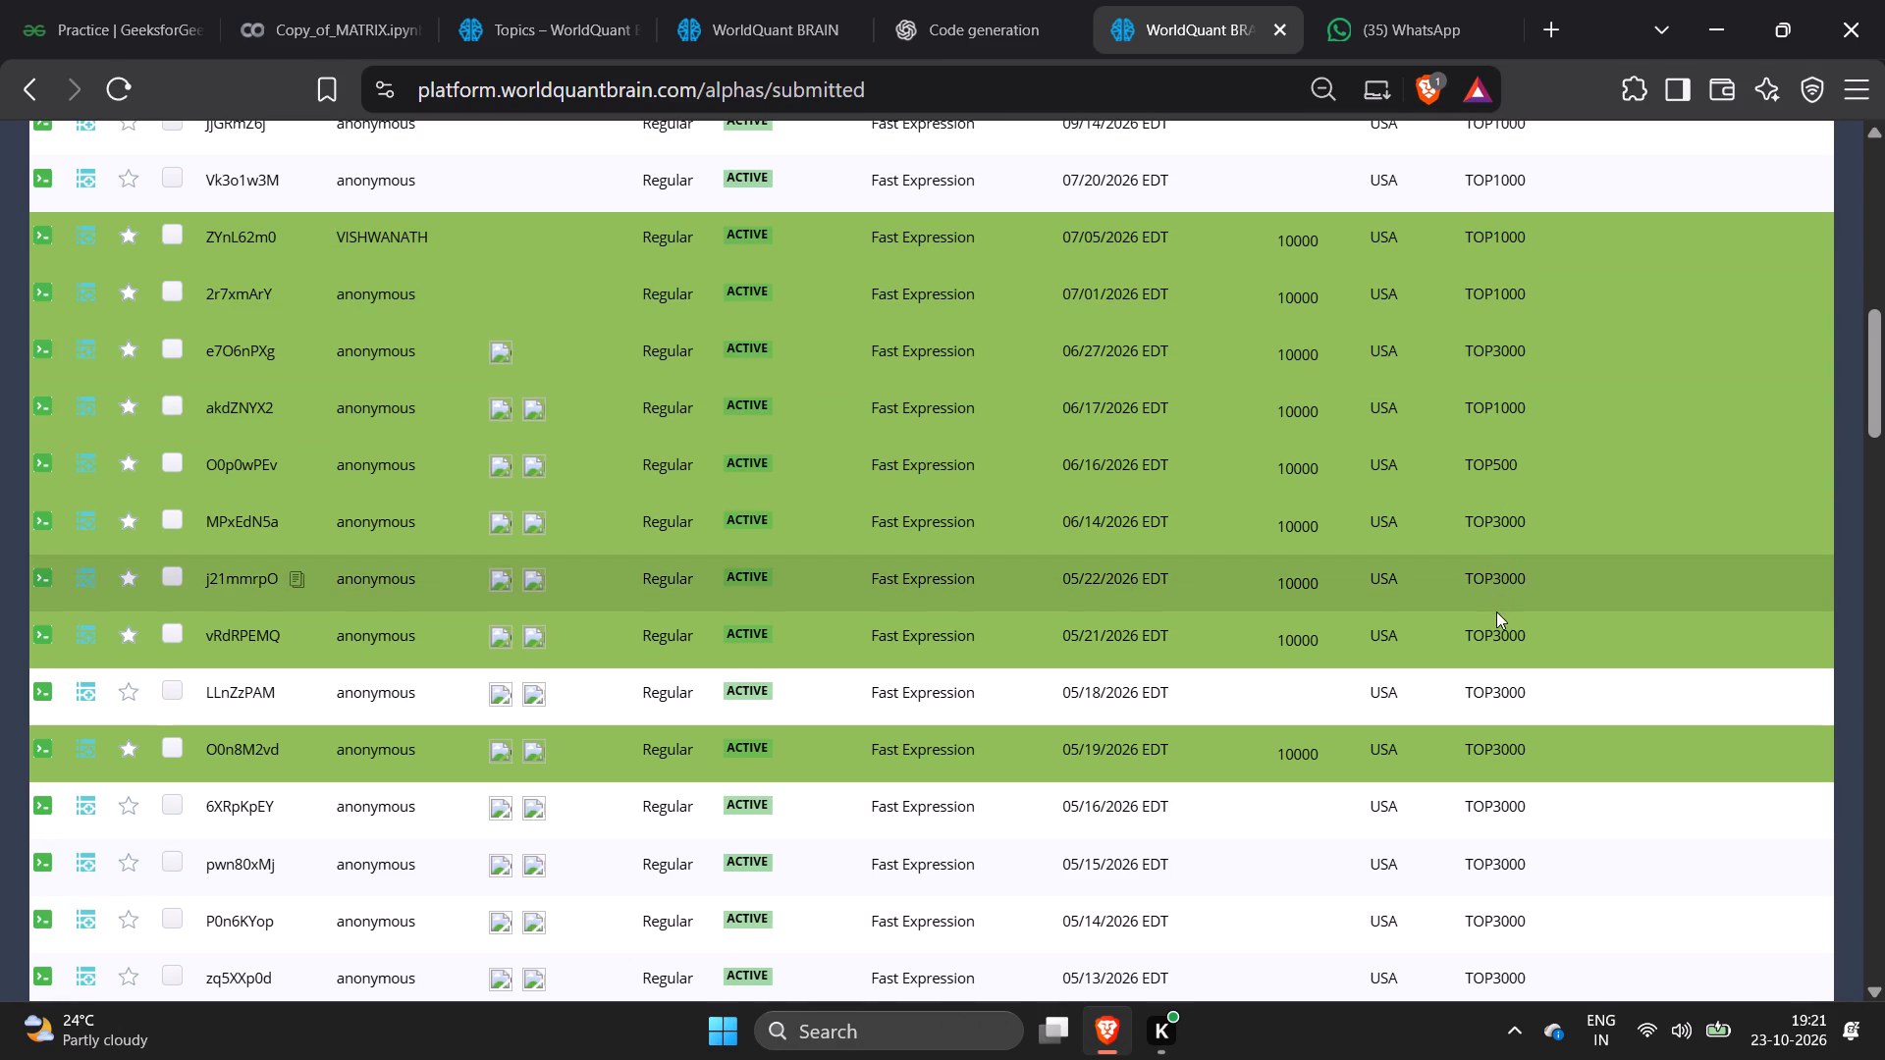
scroll(1518, 741, down, 5)
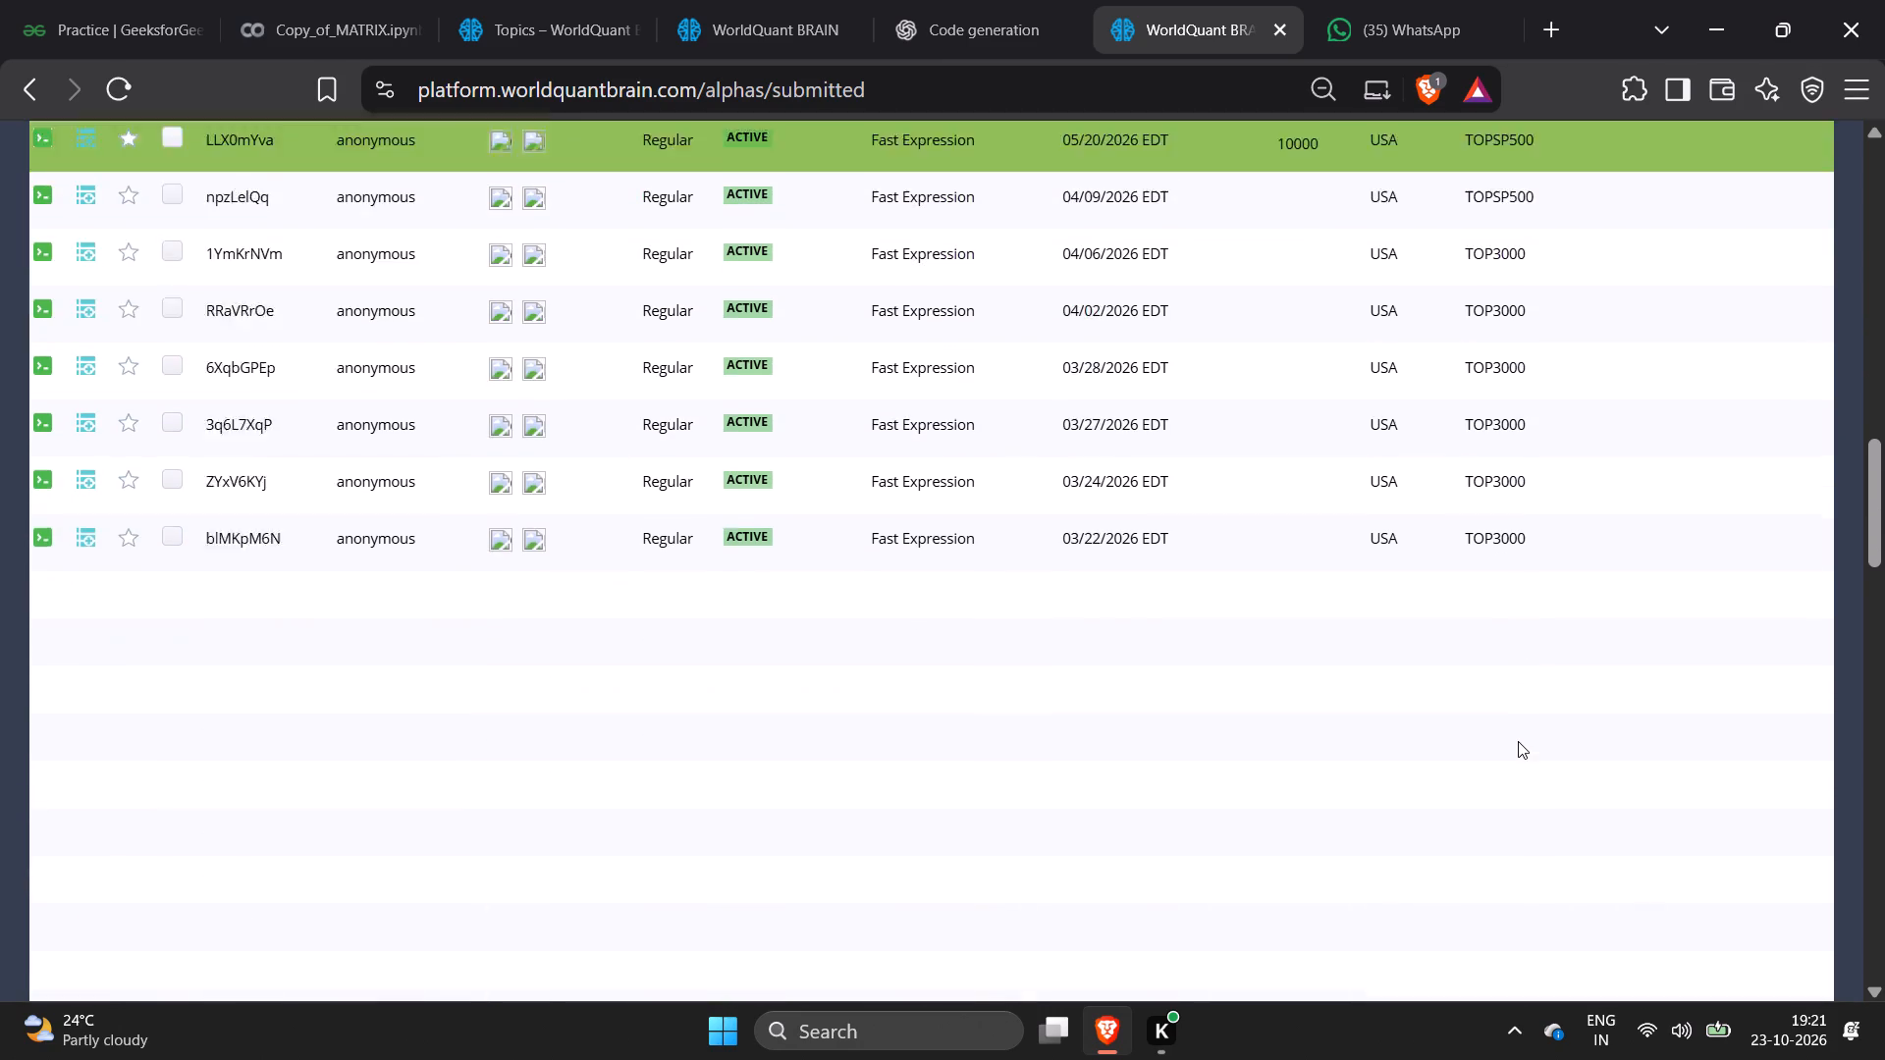
scroll(1518, 741, up, 20)
Check the points and alphas allocated per scope in the Osmosis Allocation table on the Genius page.
click(952, 126)
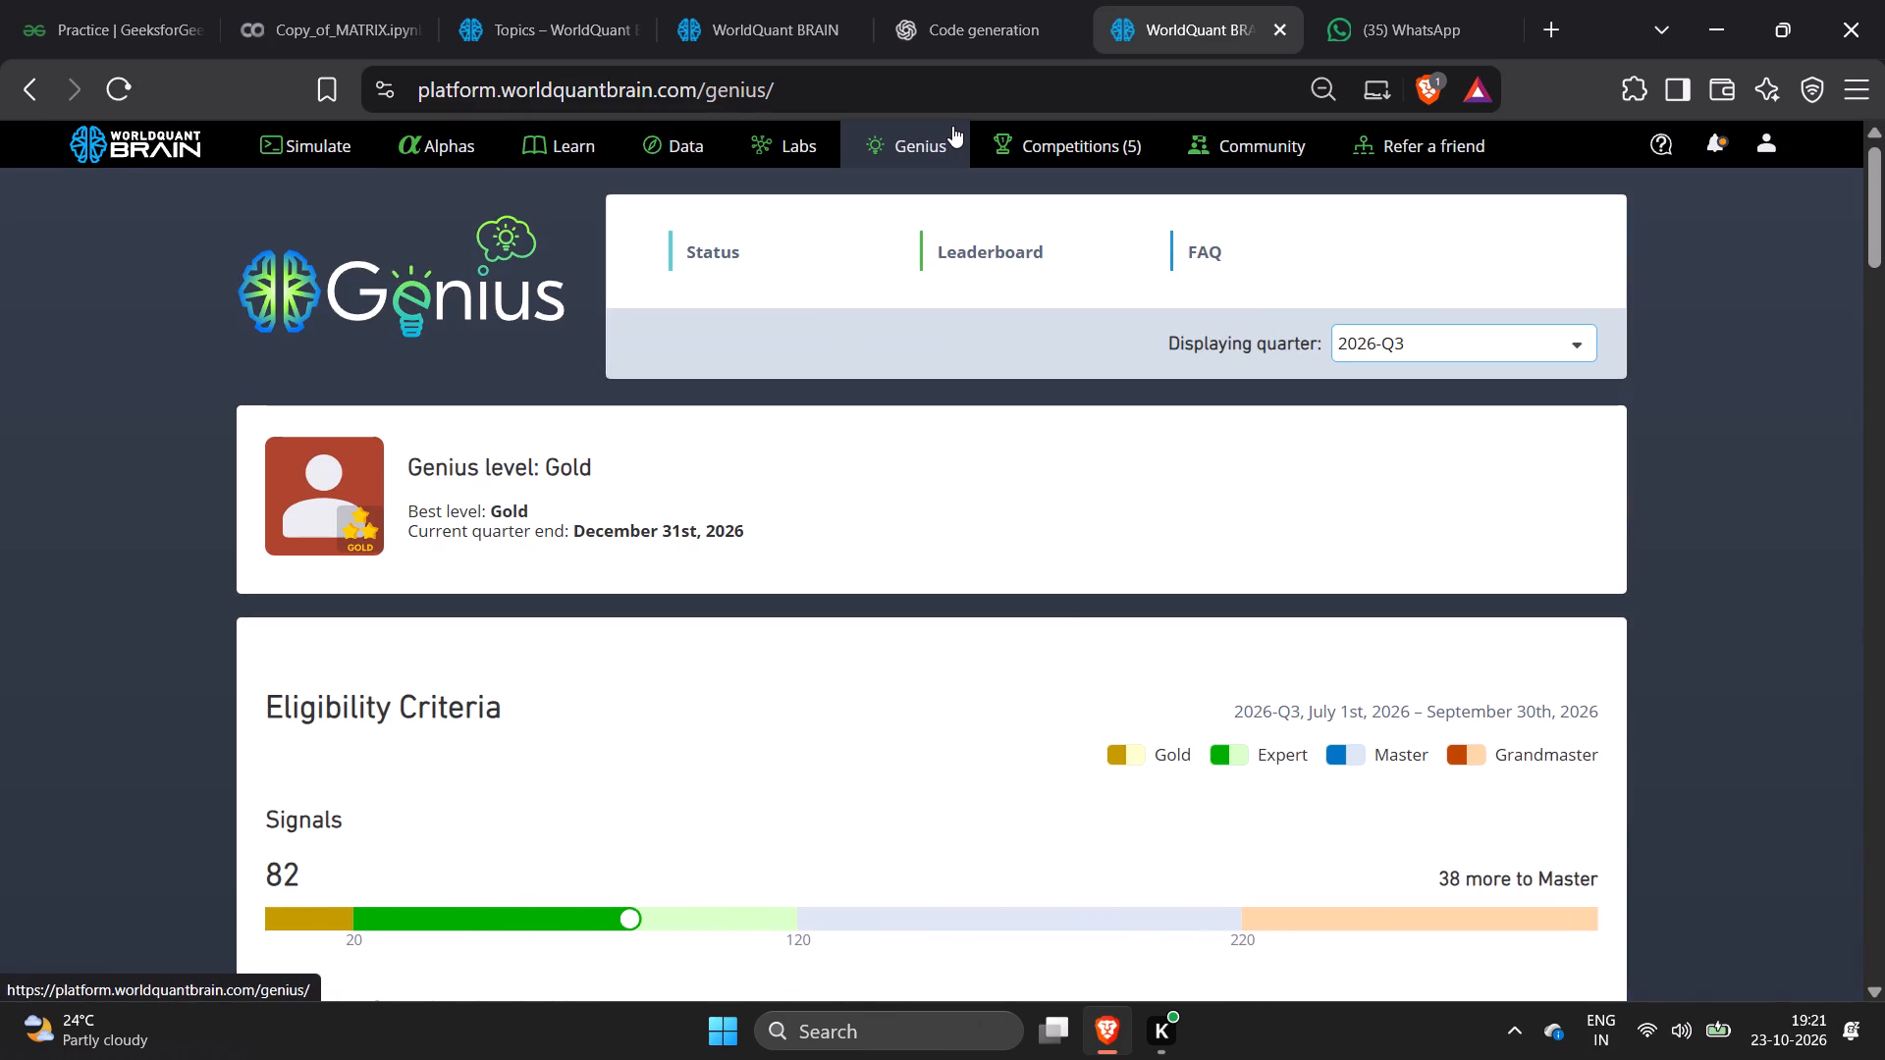
scroll(1058, 599, down, 10)
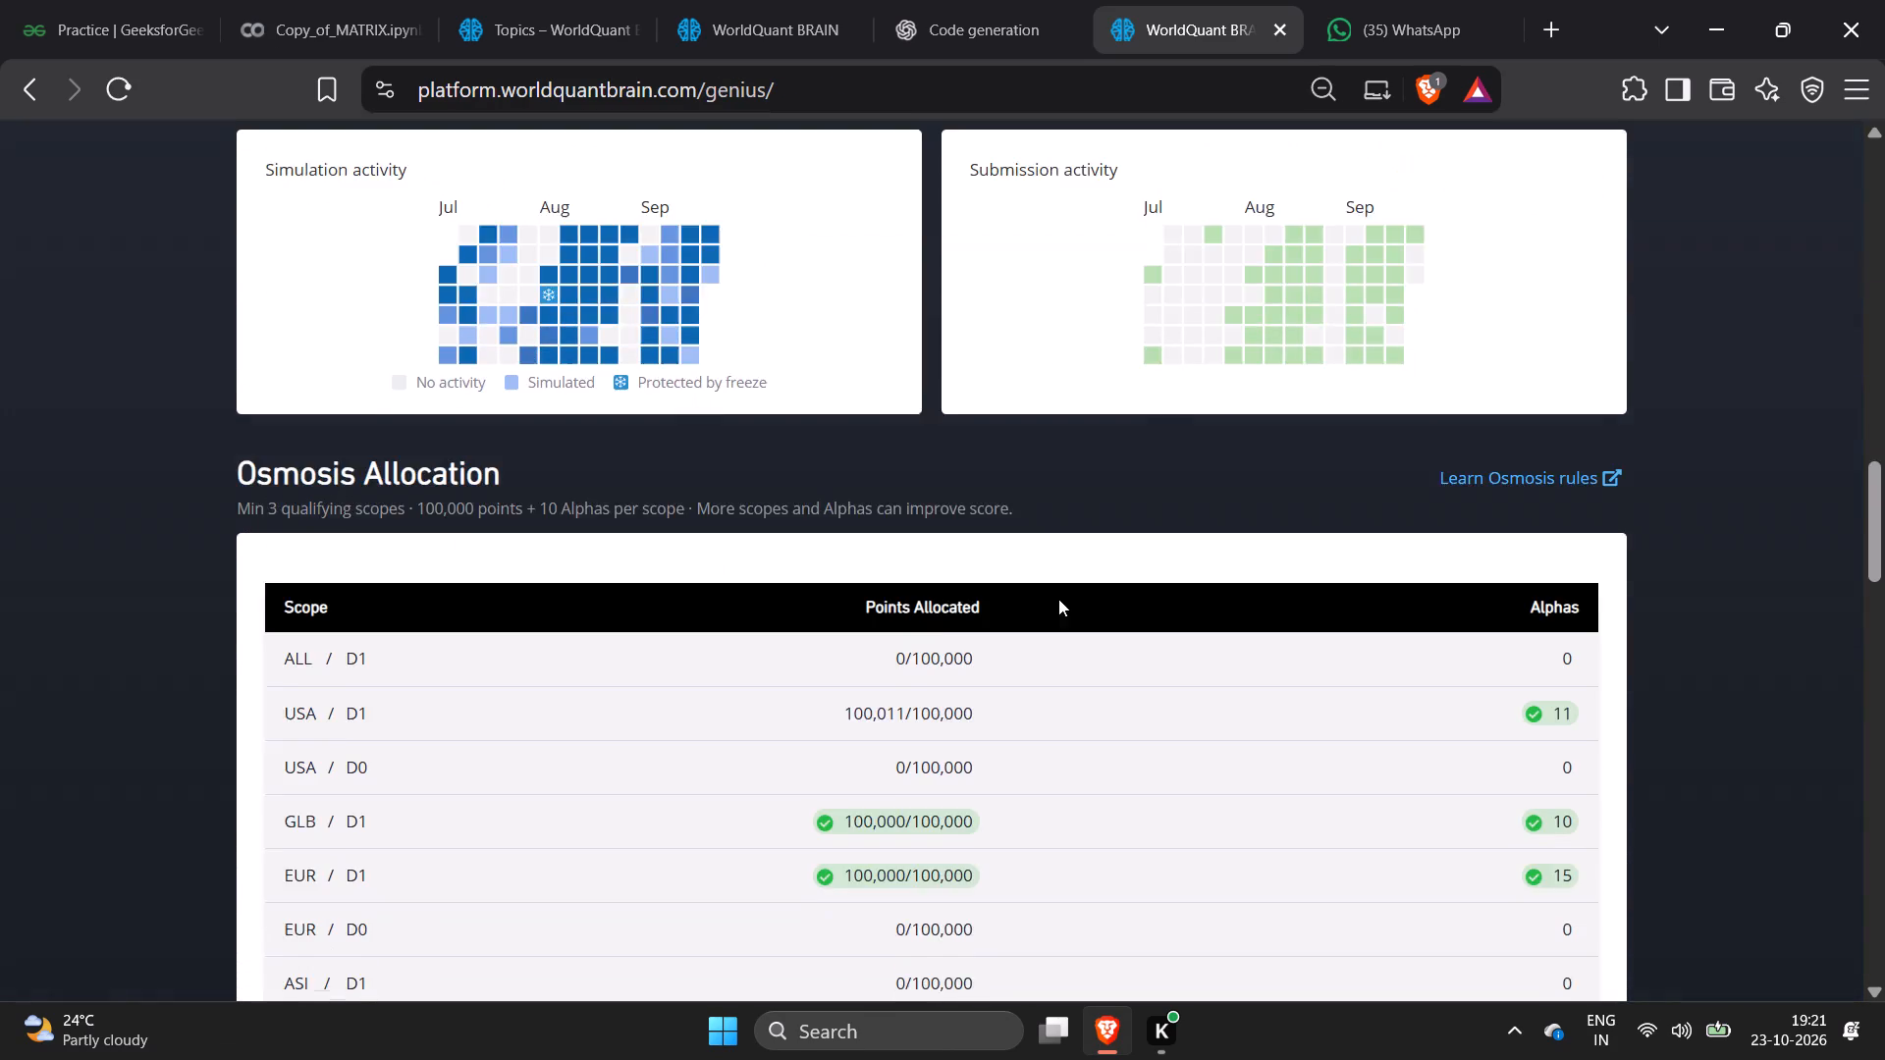
scroll(1058, 599, down, 4)
scroll(1058, 599, up, 3)
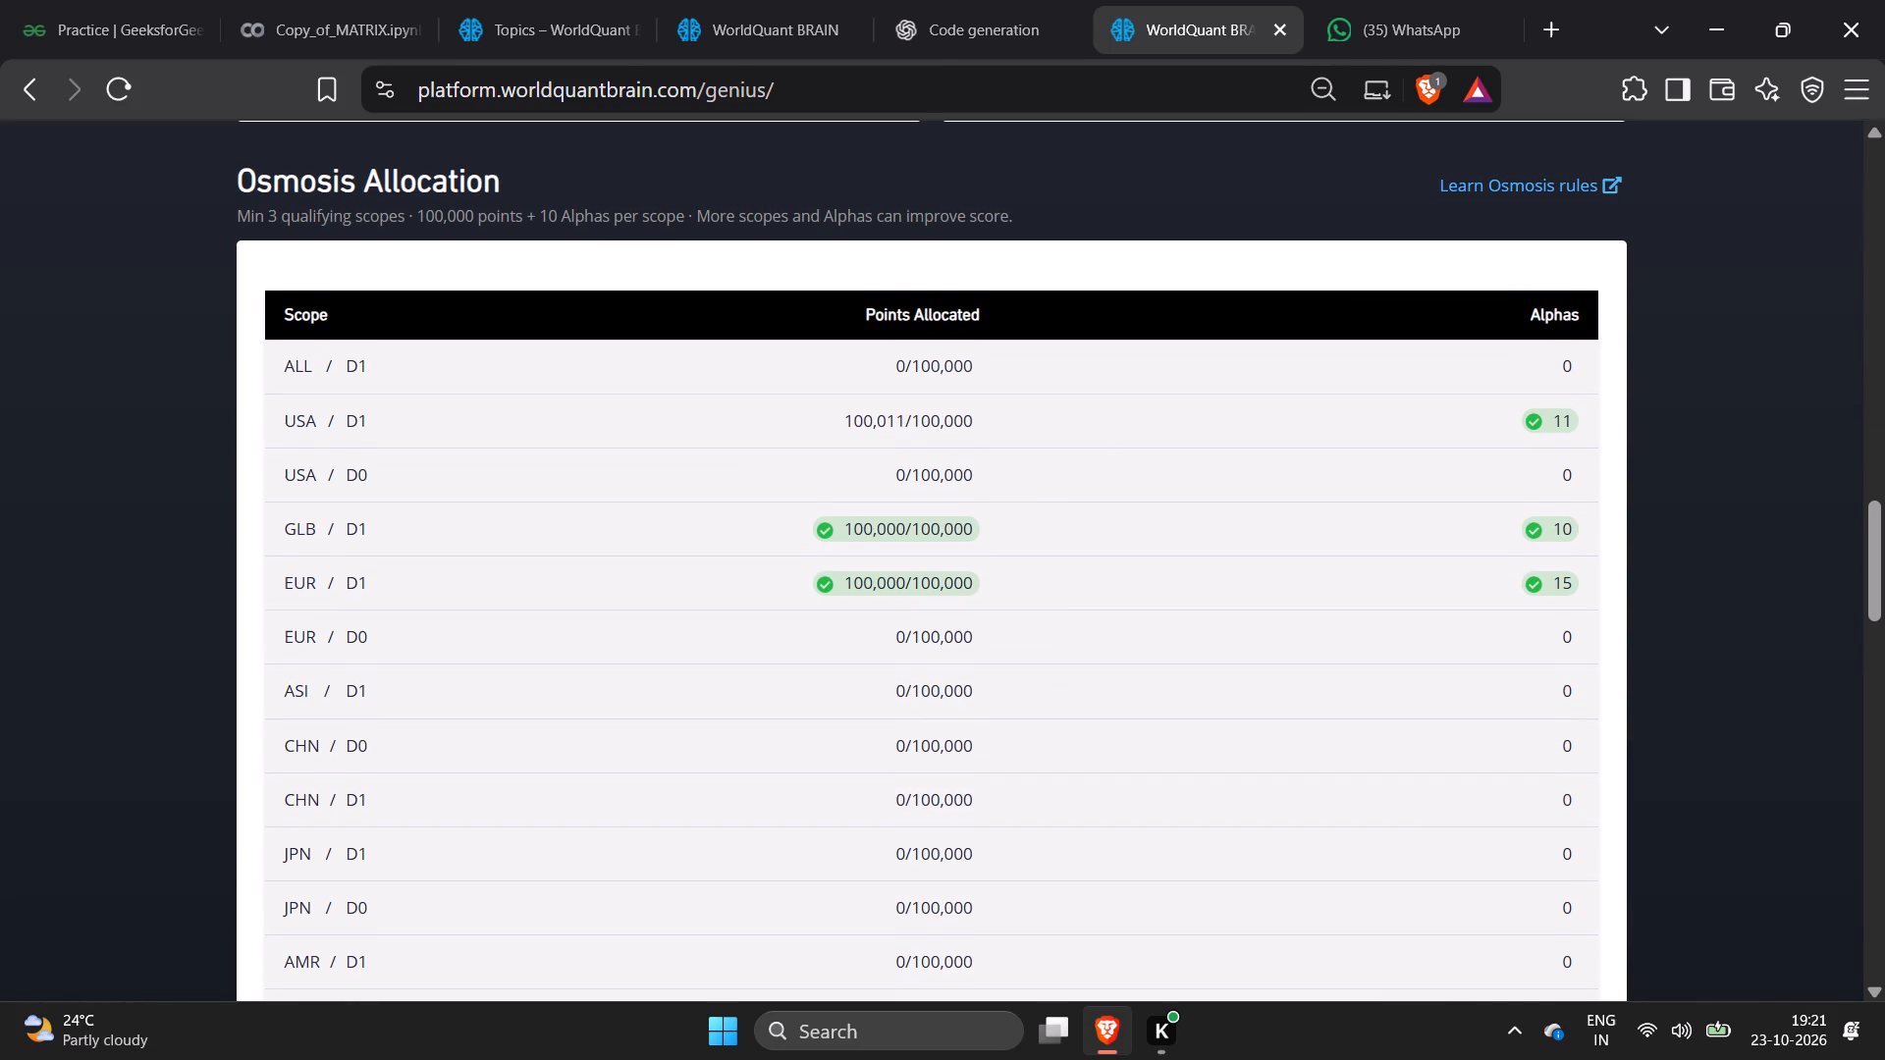
scroll(903, 430, up, 5)
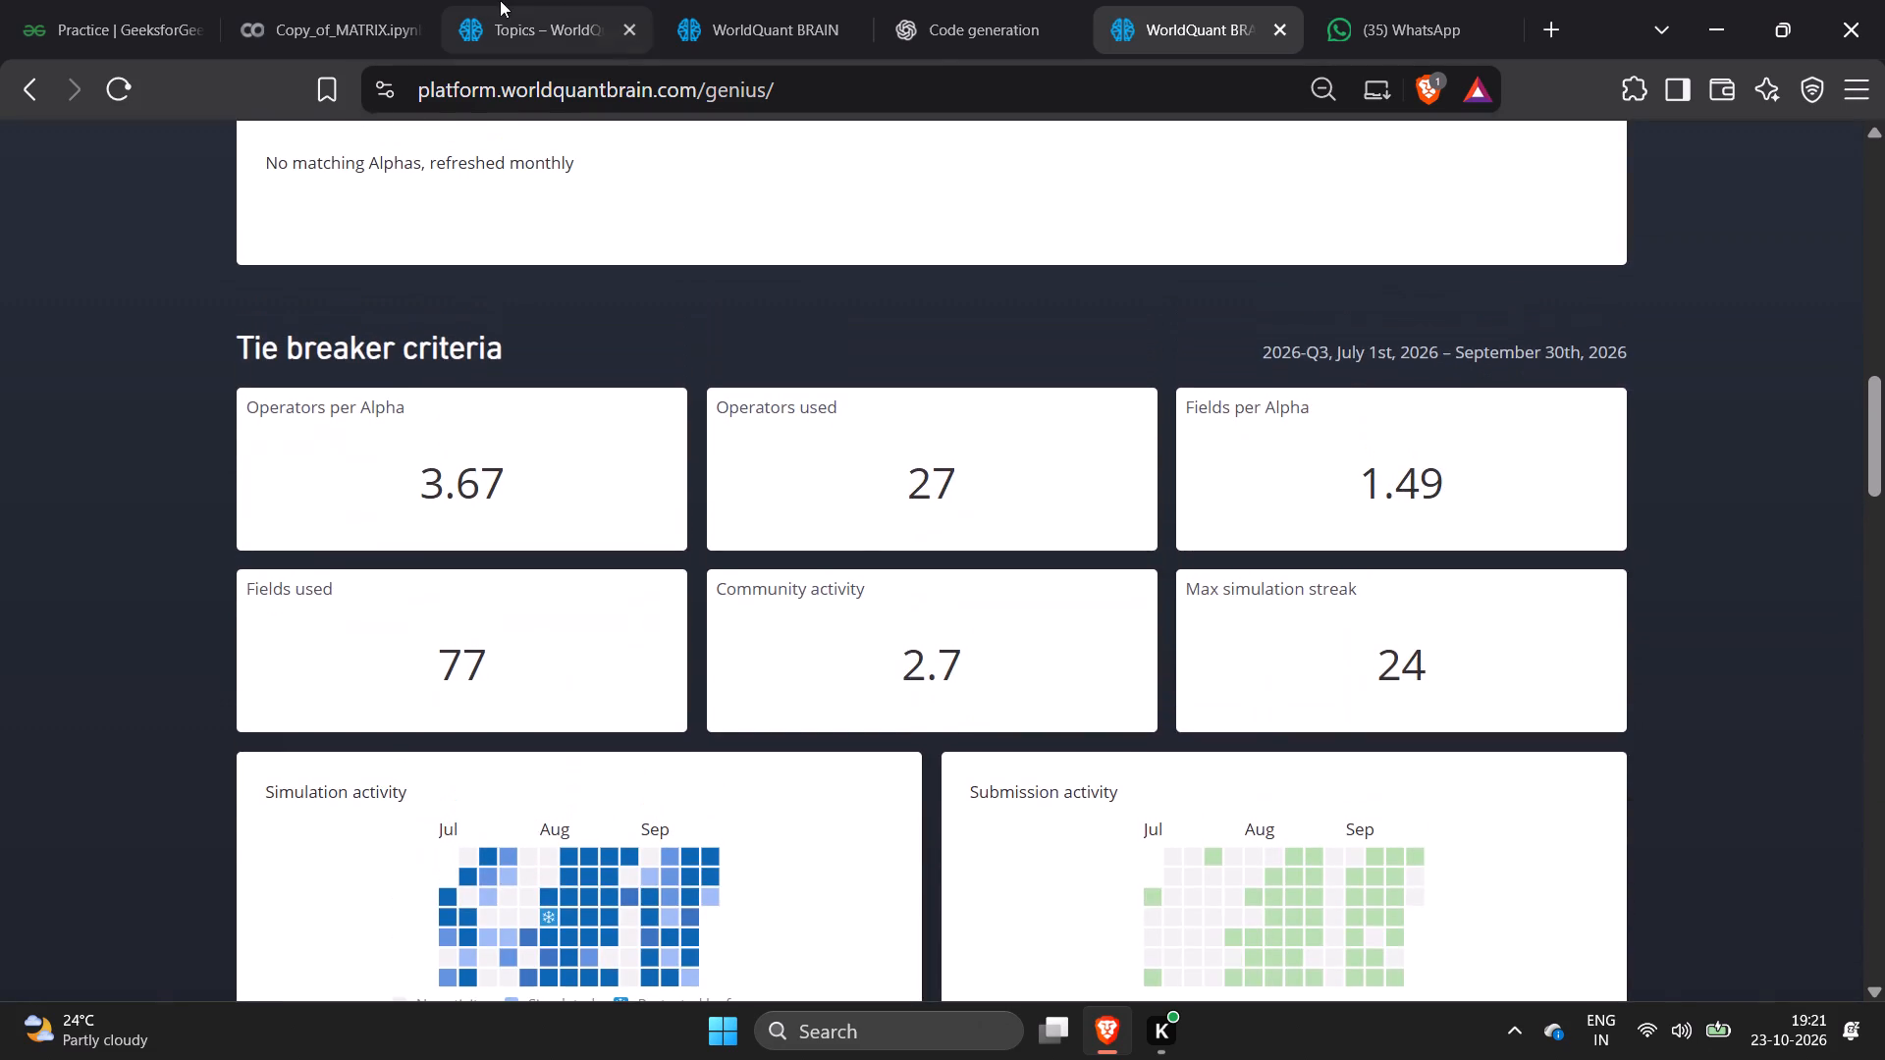
scroll(614, 354, up, 7)
scroll(512, 241, up, 7)
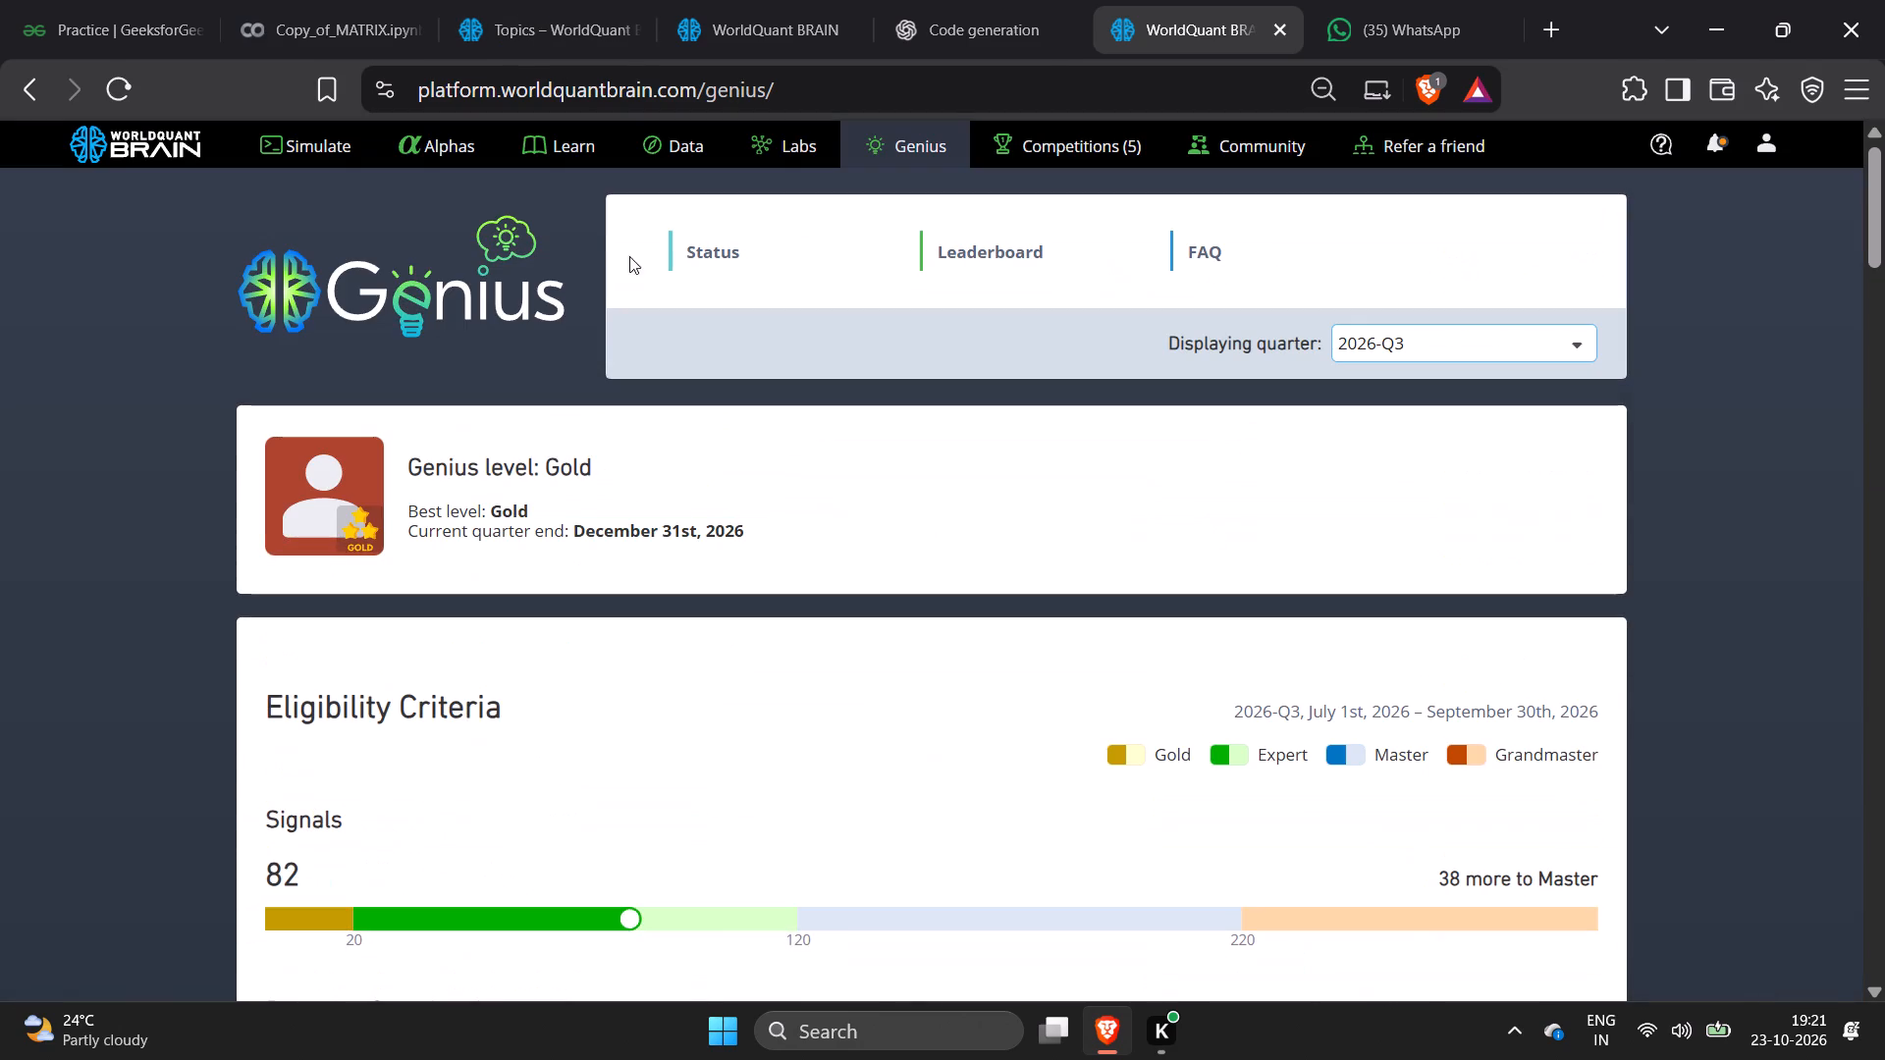
Return to the submitted alphas list and filter it to the USA region.
click(429, 138)
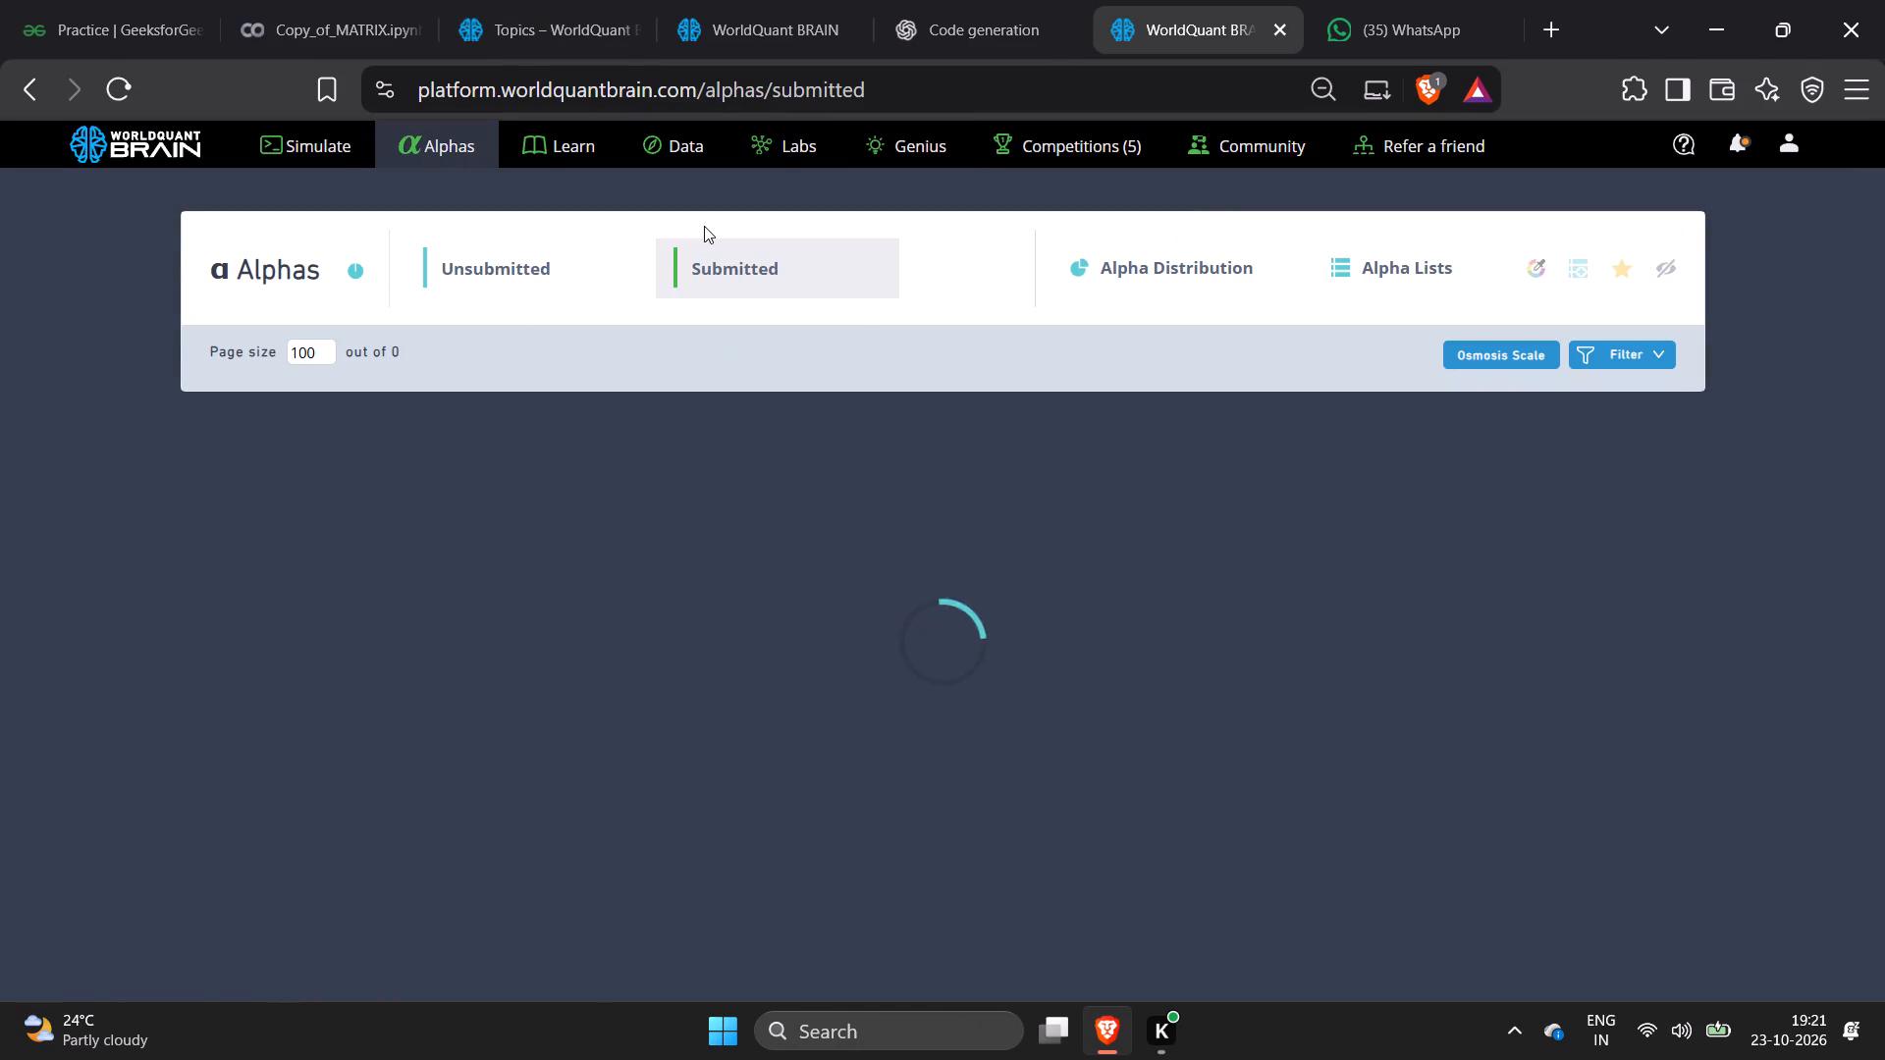
scroll(1275, 555, down, 1)
scroll(1297, 735, down, 2)
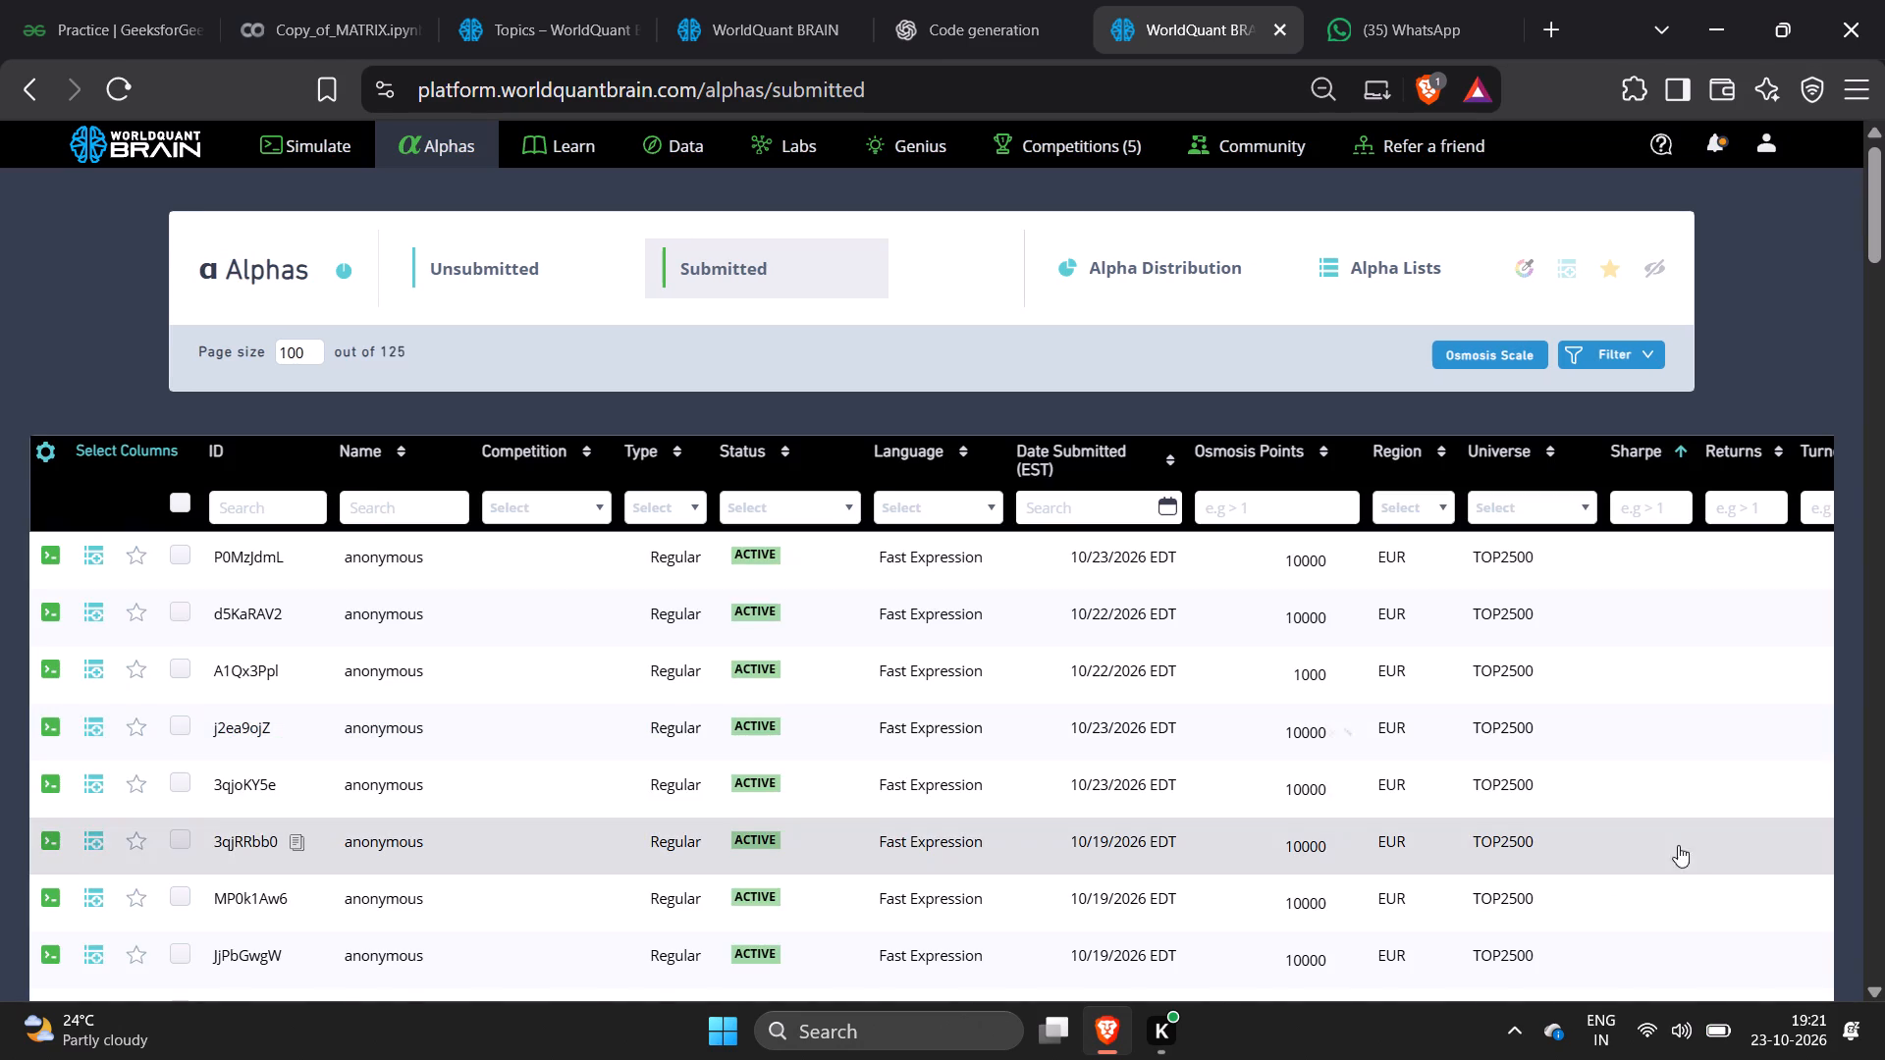
click(1397, 530)
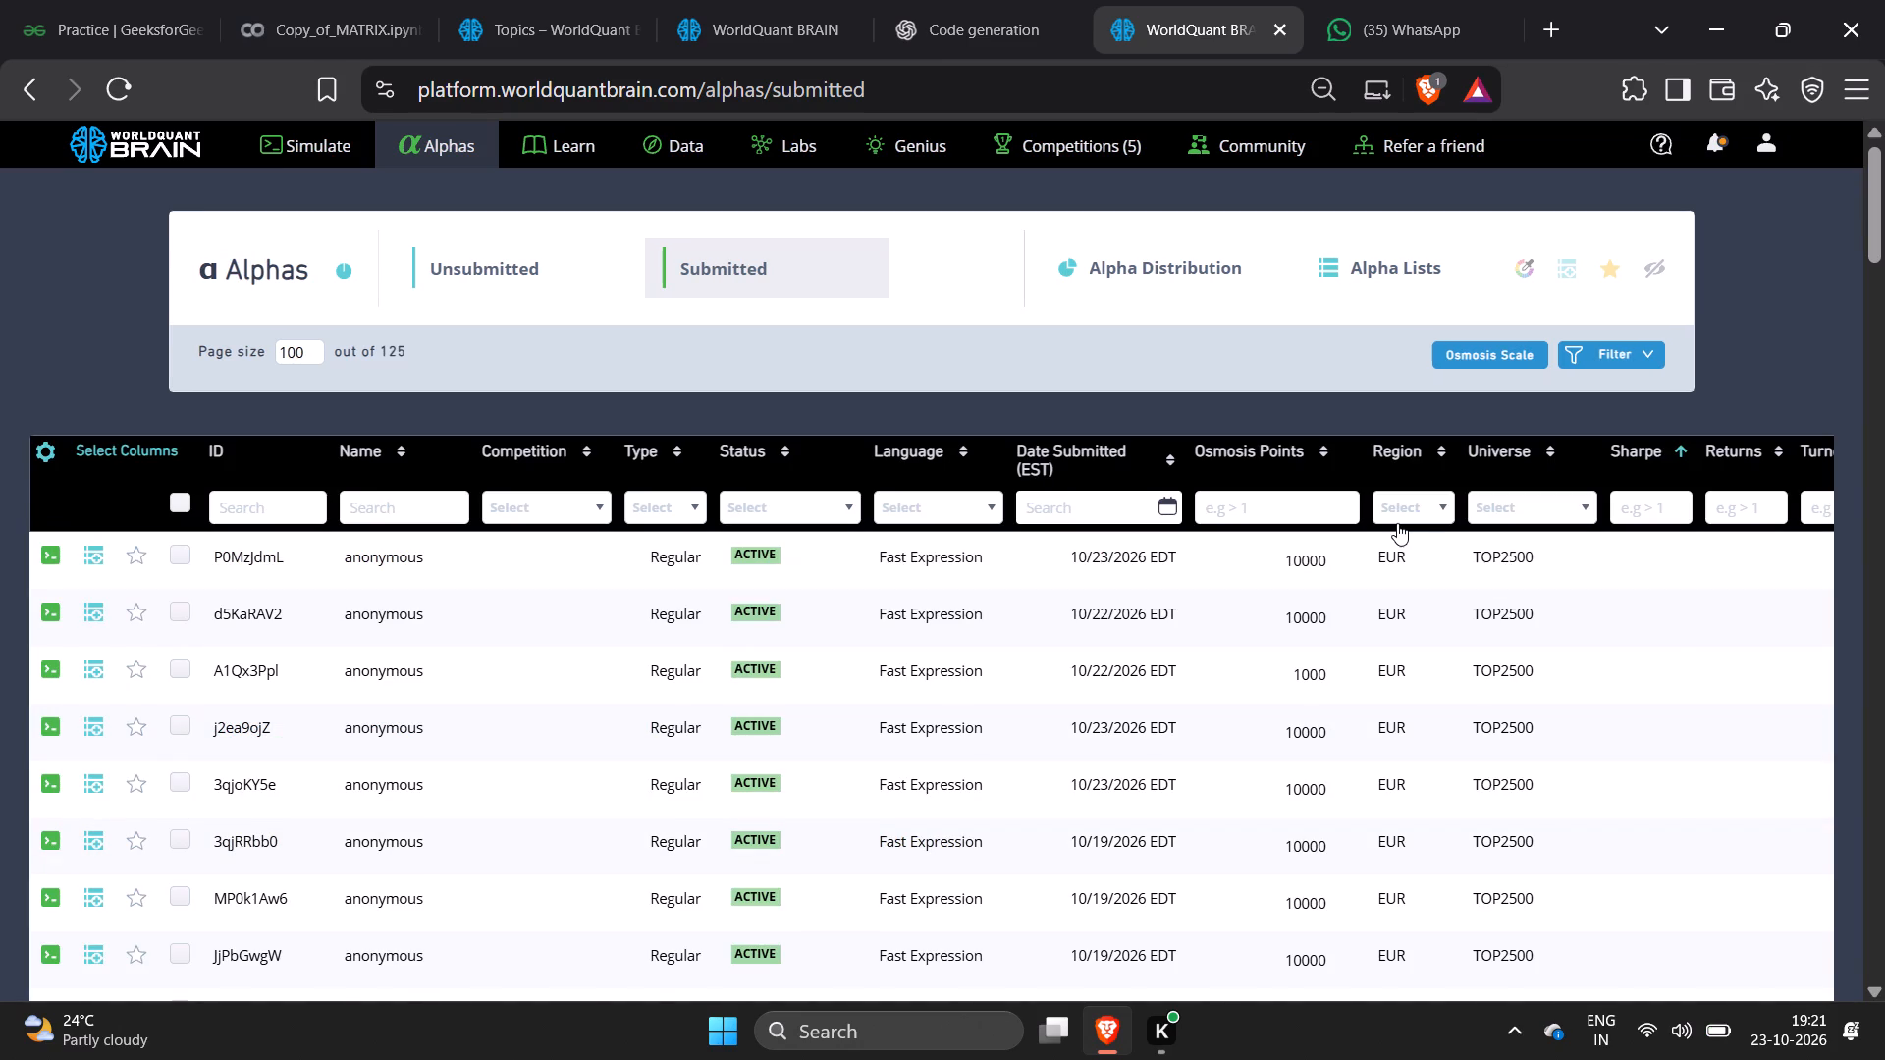
click(1397, 523)
scroll(1448, 737, down, 3)
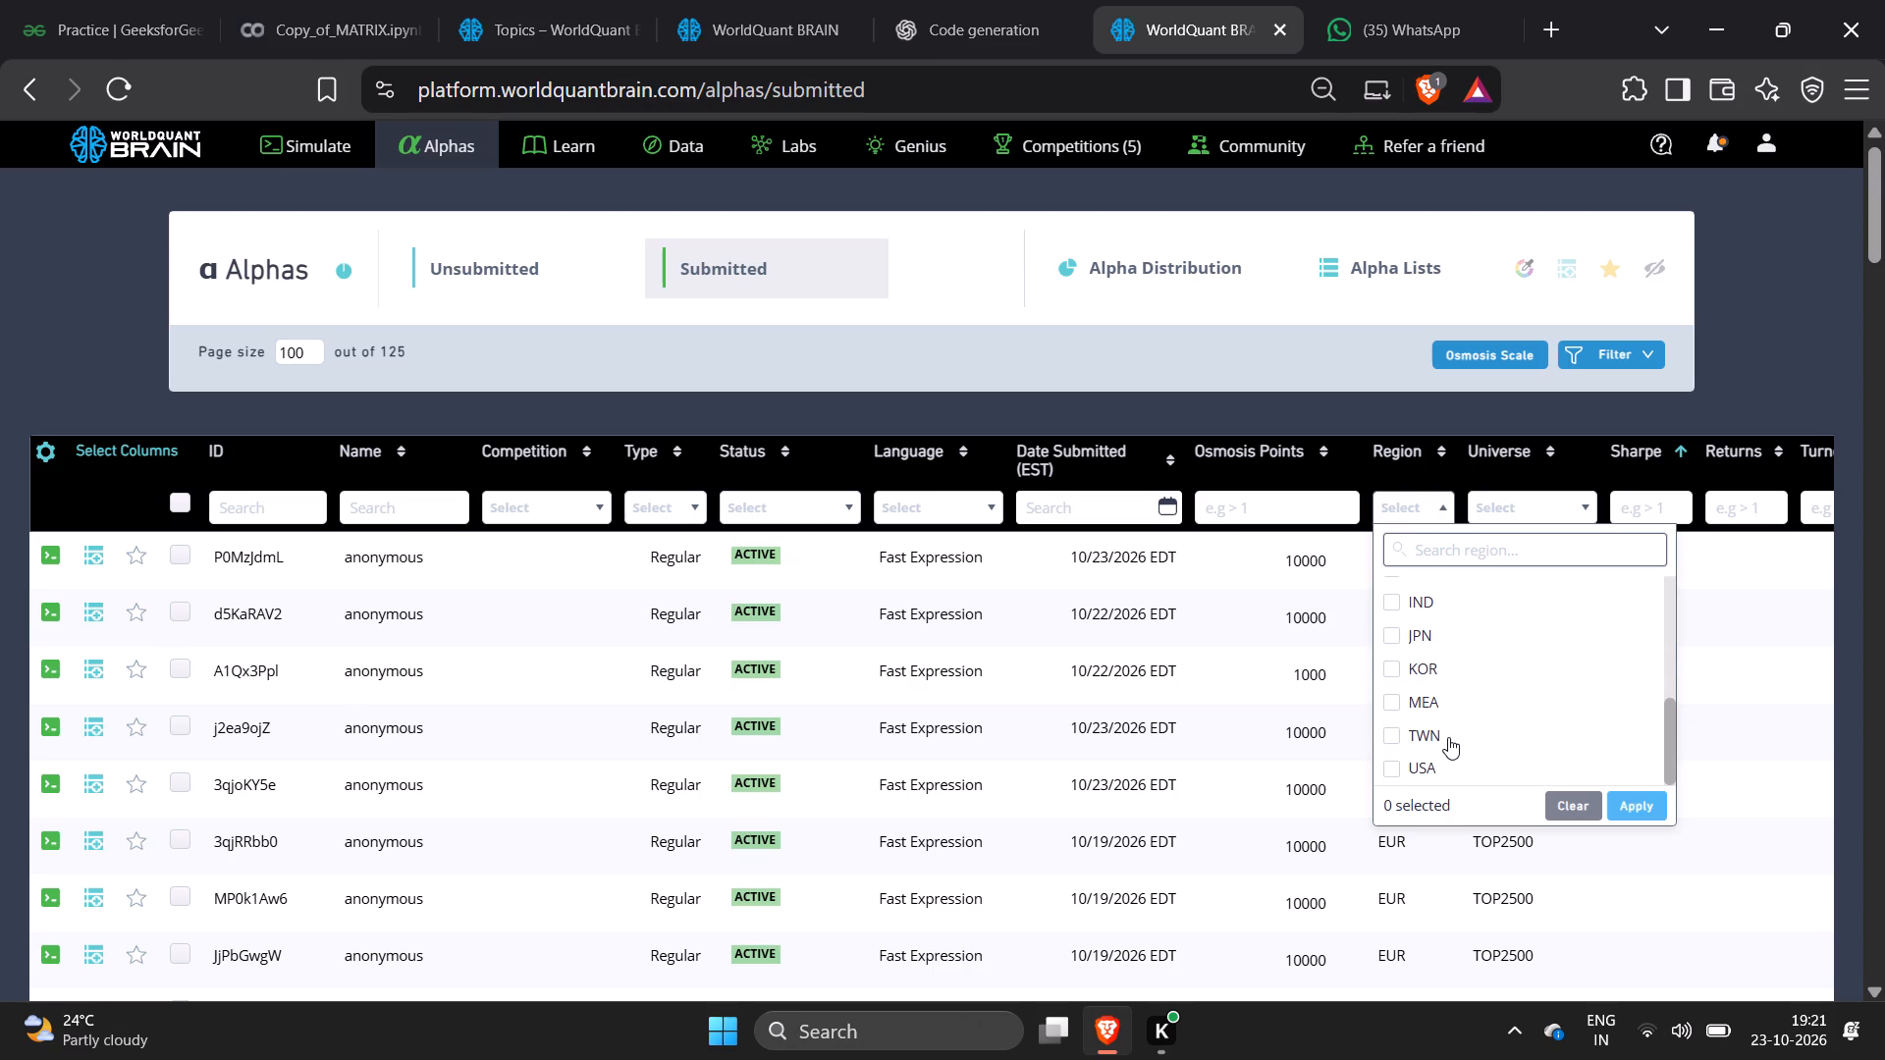
click(1436, 784)
click(1446, 770)
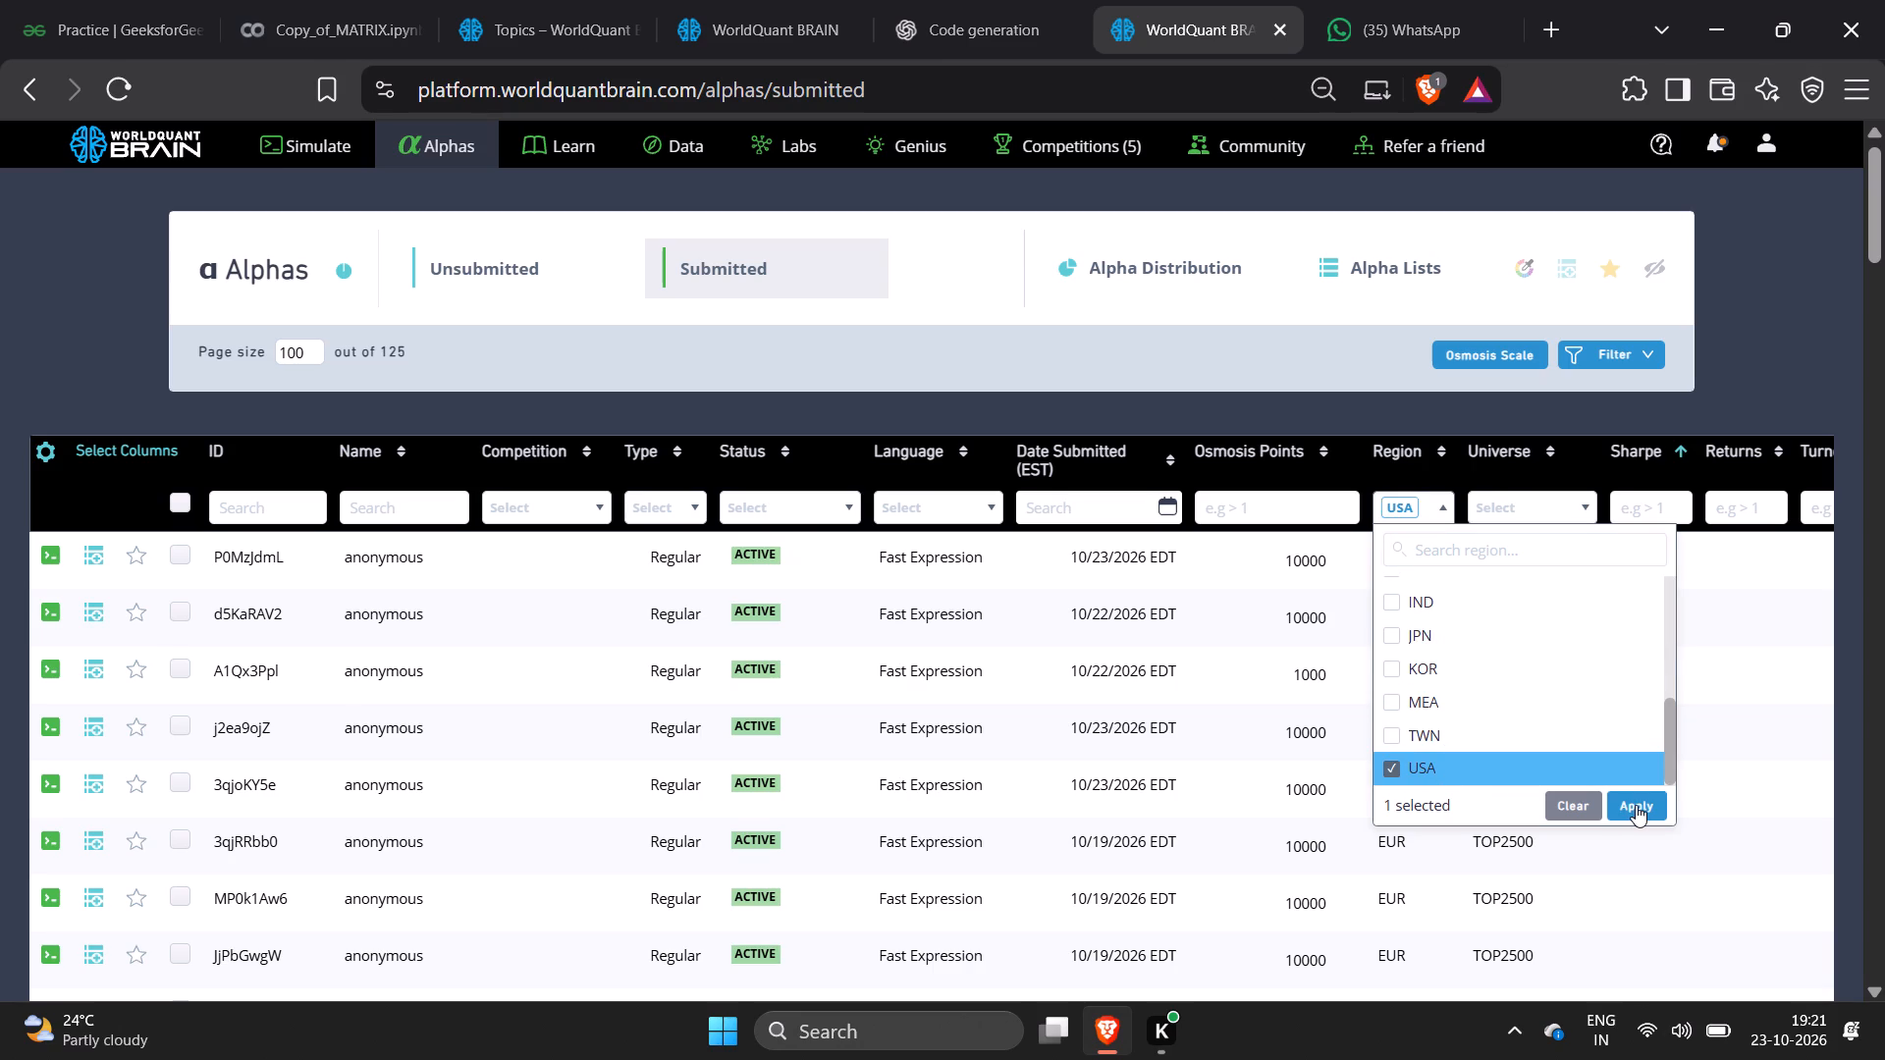
click(1636, 805)
Open the Osmosis Points of the USA alpha 883v987V for editing.
scroll(1636, 805, down, 1)
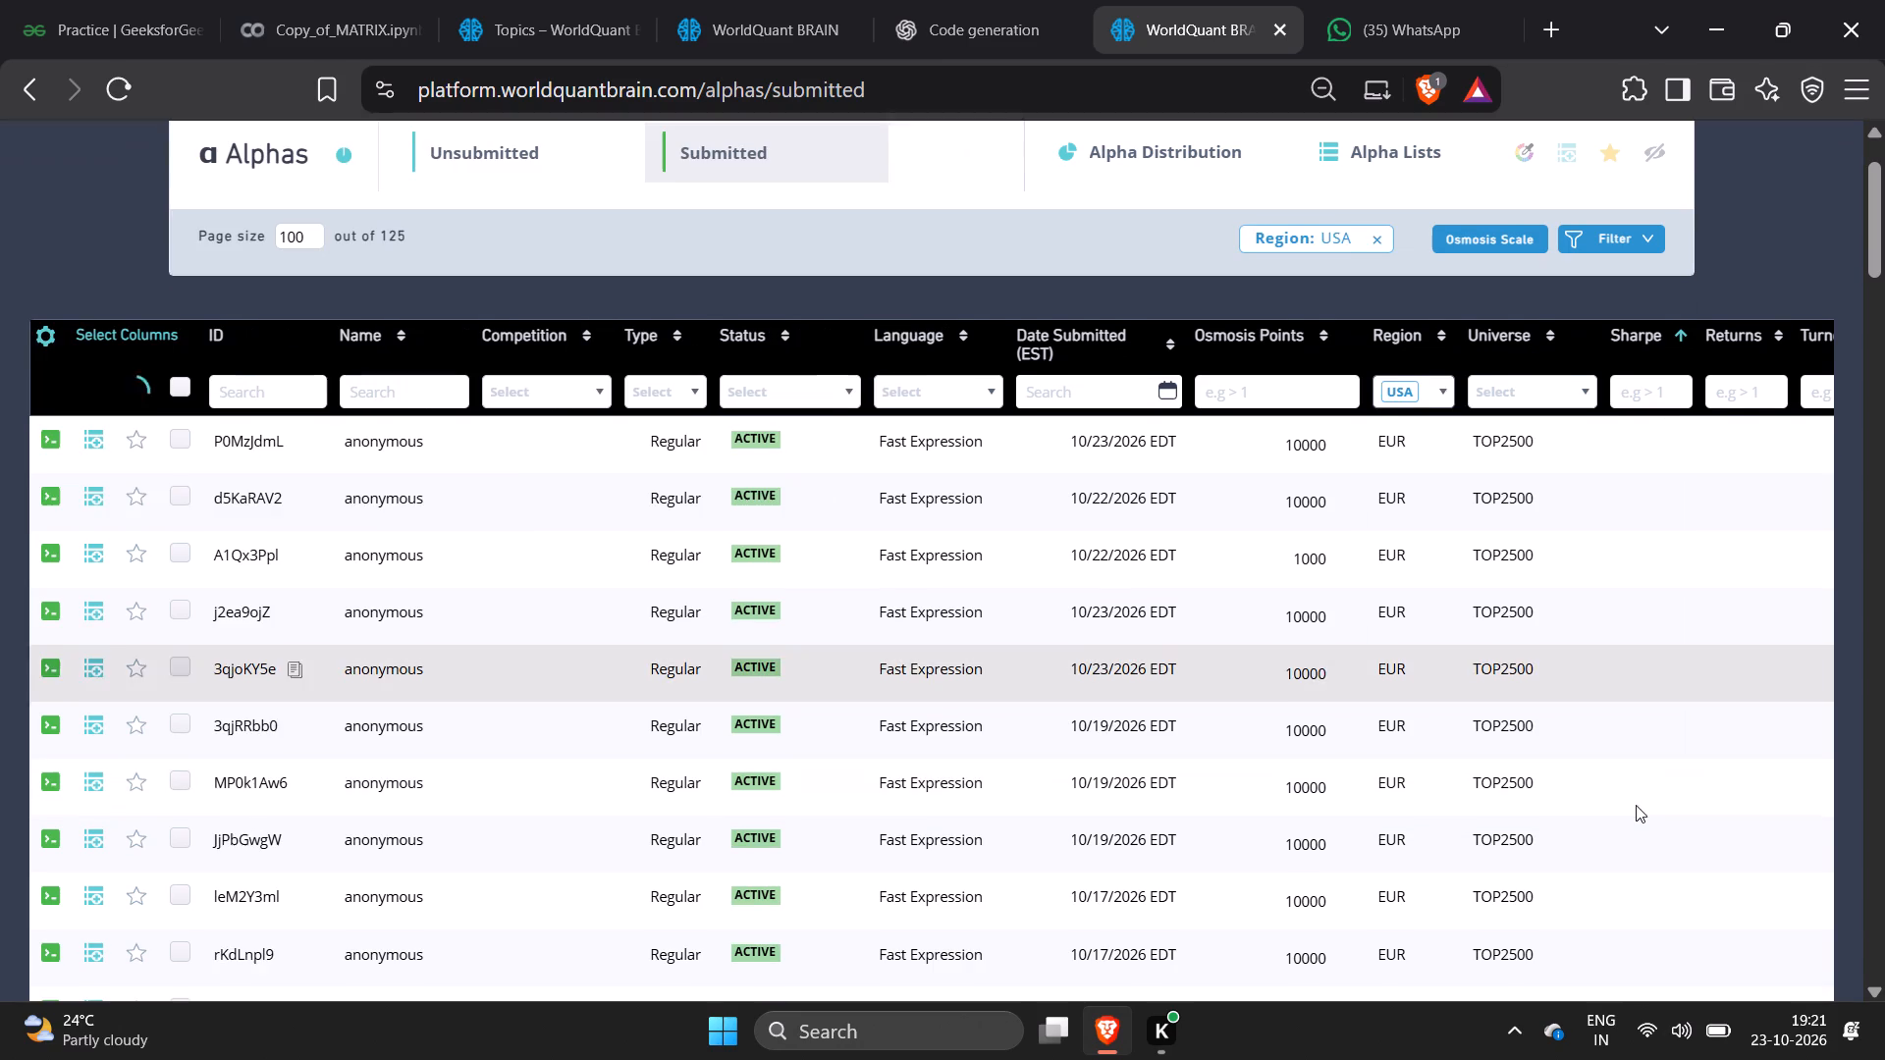
scroll(1636, 805, down, 3)
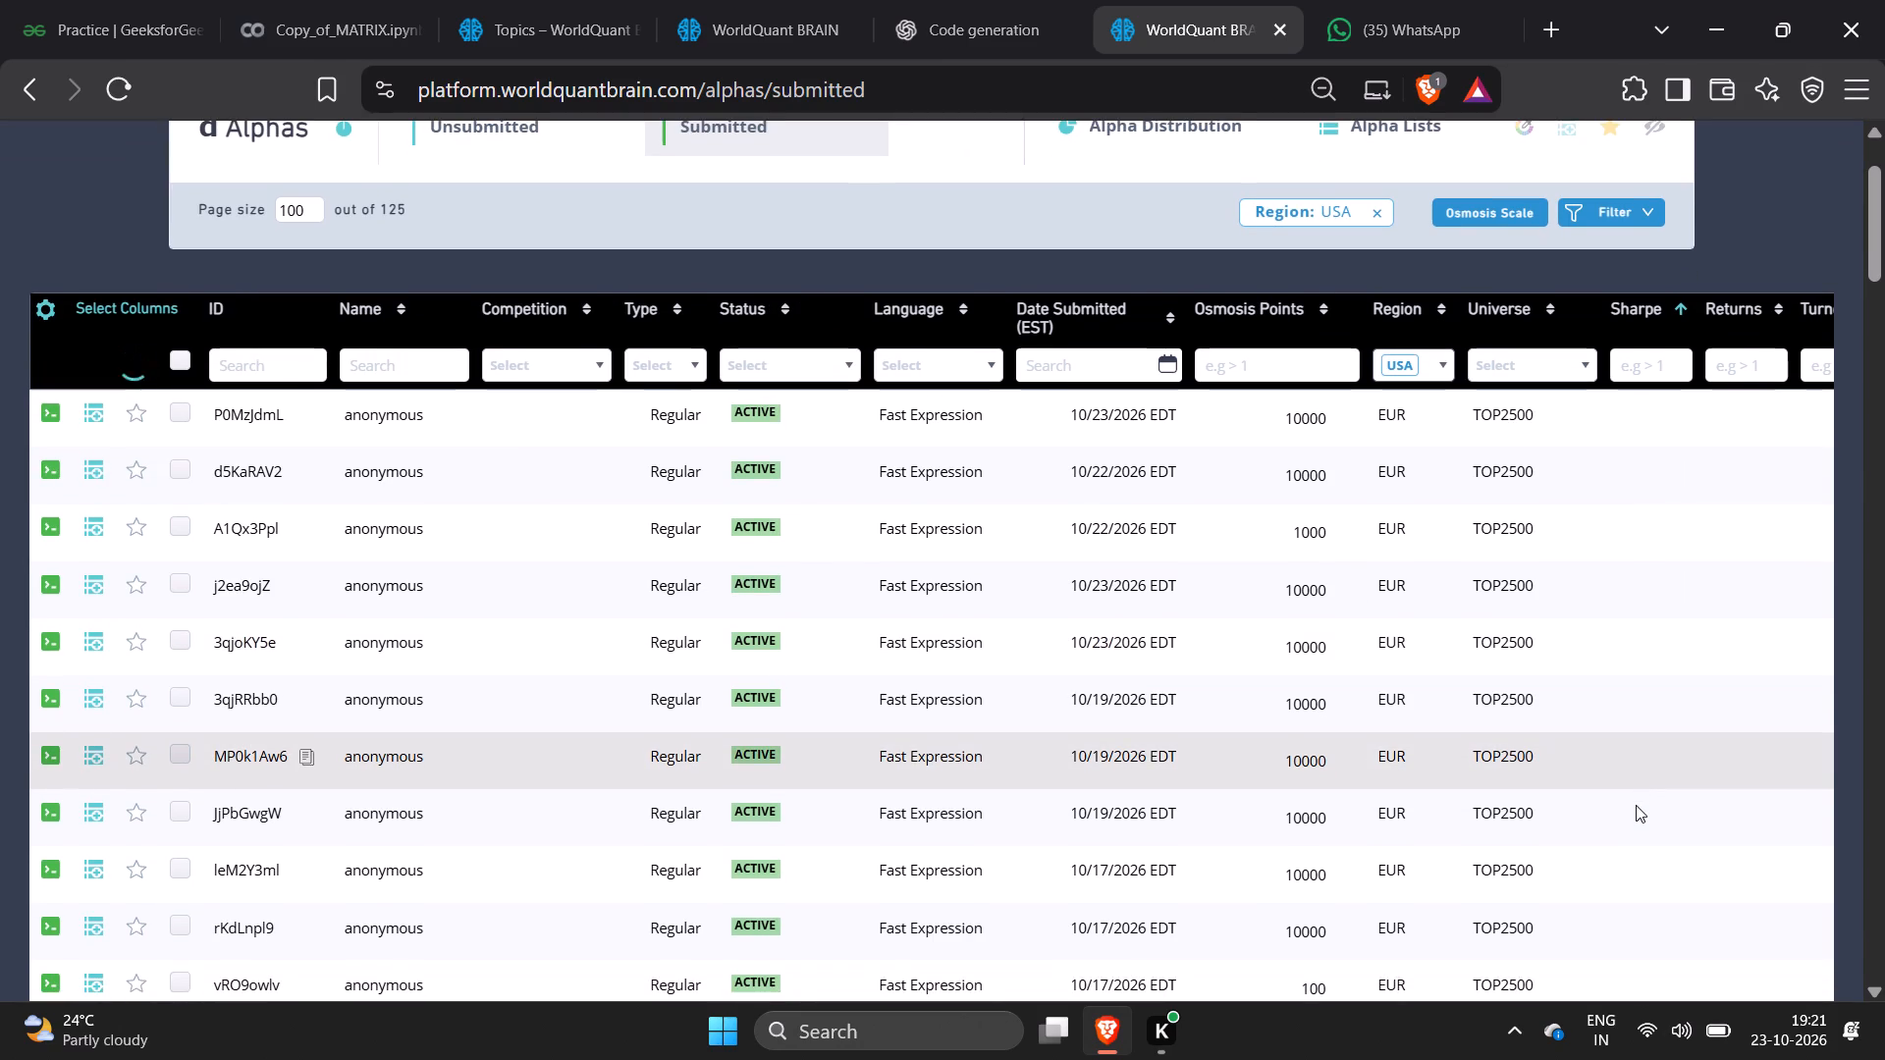
scroll(1636, 805, down, 2)
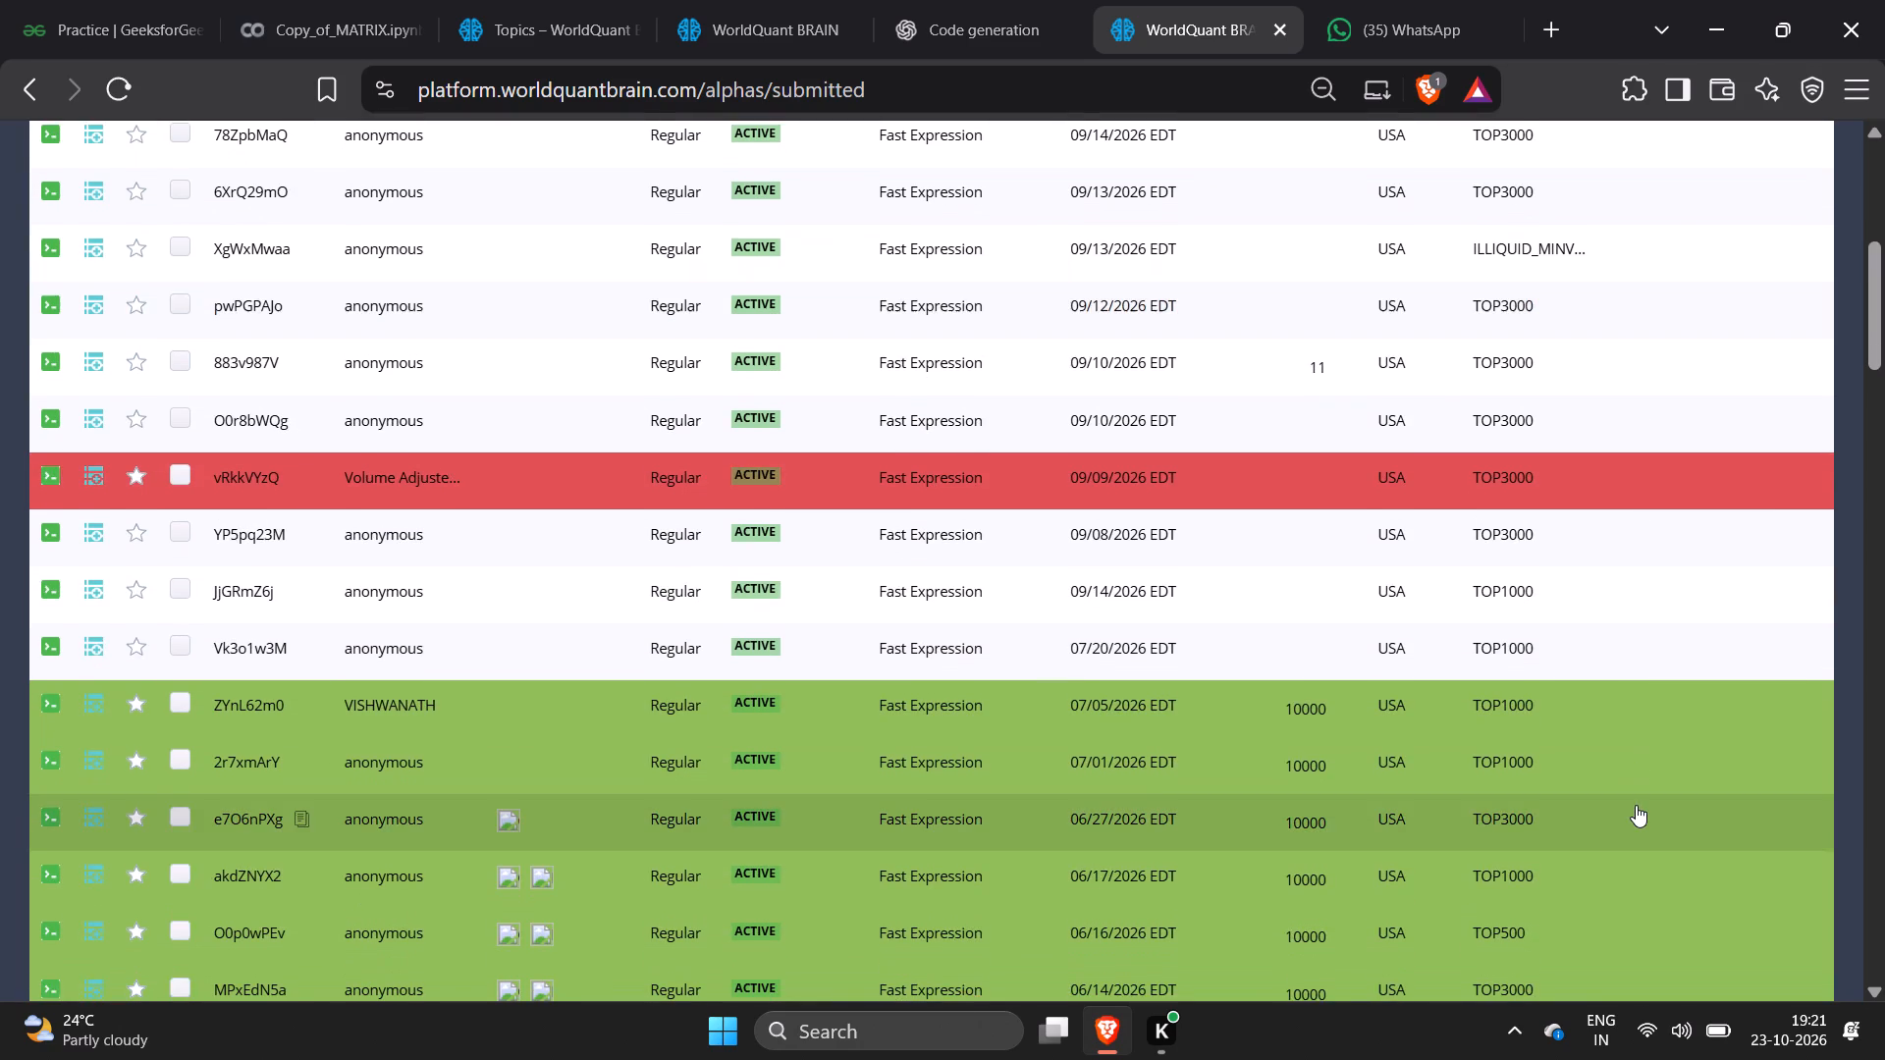
click(1334, 361)
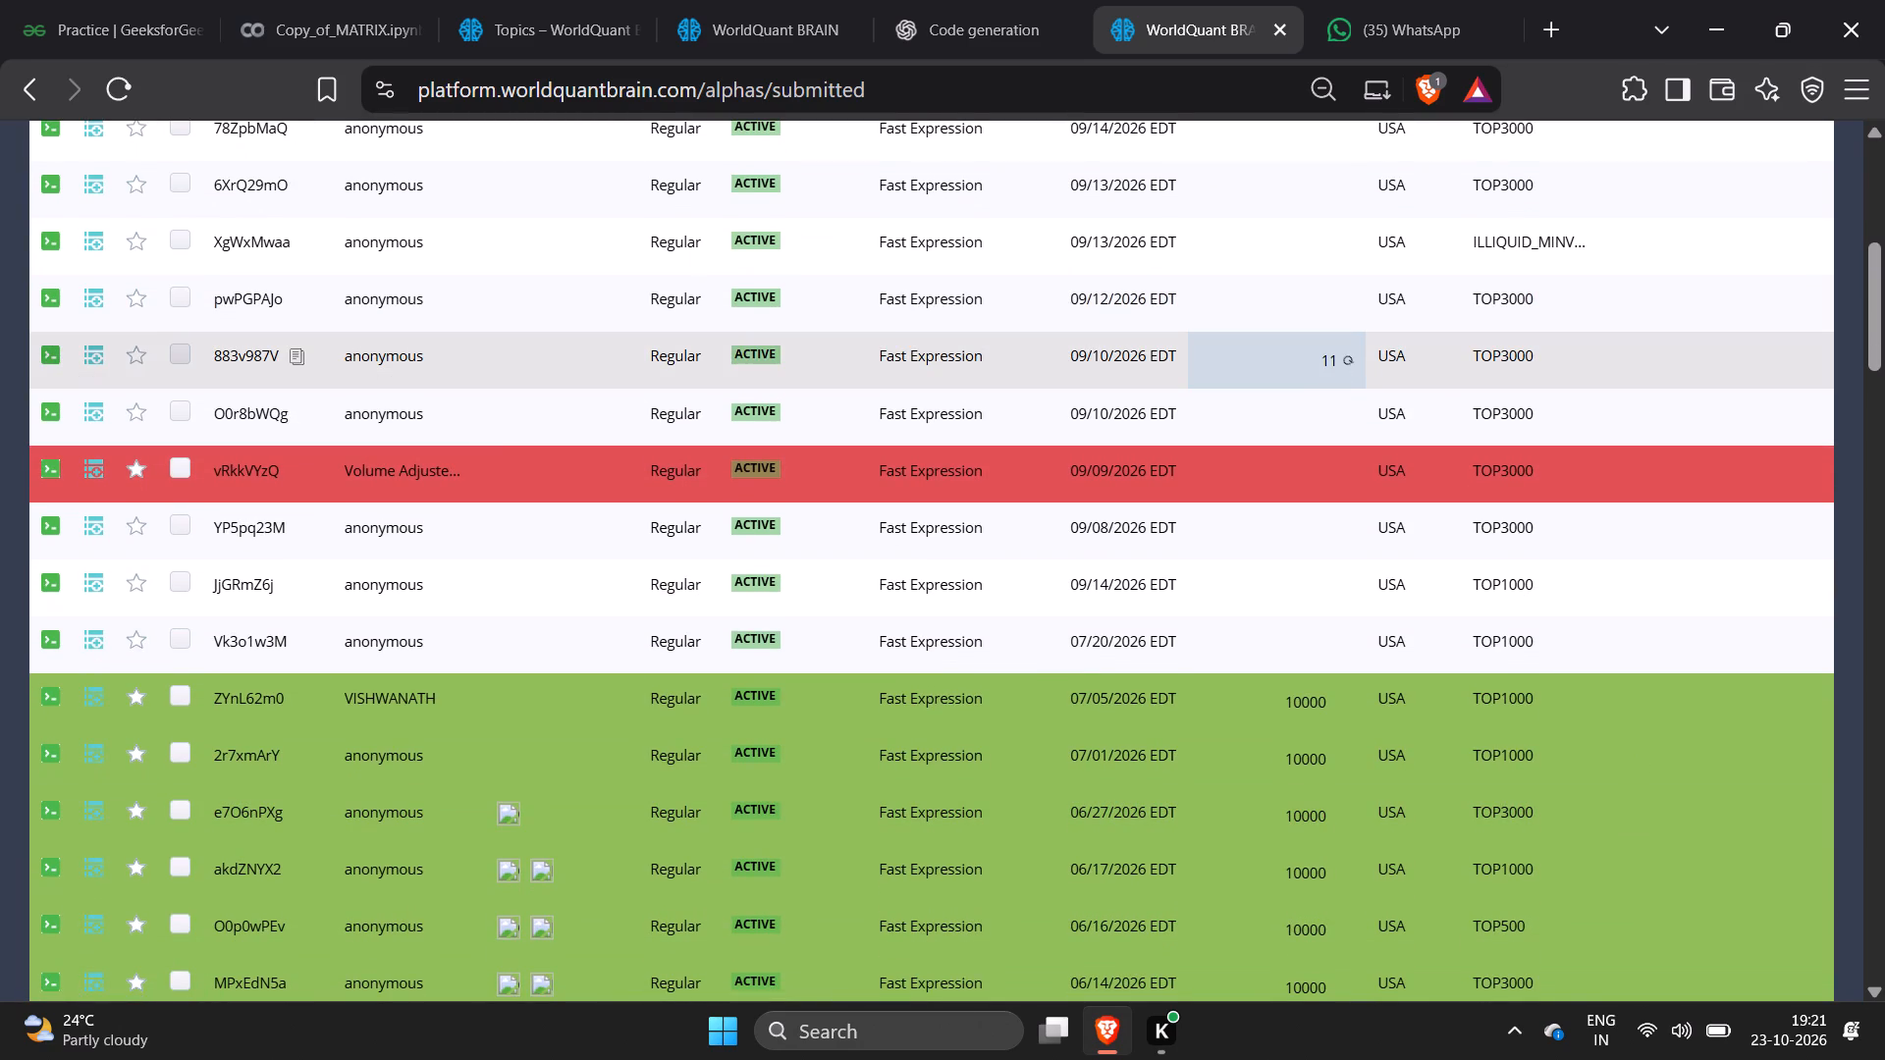
Clear the Osmosis Points value of the USA alpha 883v987V, leaving it empty.
key(BackSpace)
key(BackSpace)
key(BackSpace)
key(BackSpace)
click(1334, 361)
key(BackSpace)
key(BackSpace)
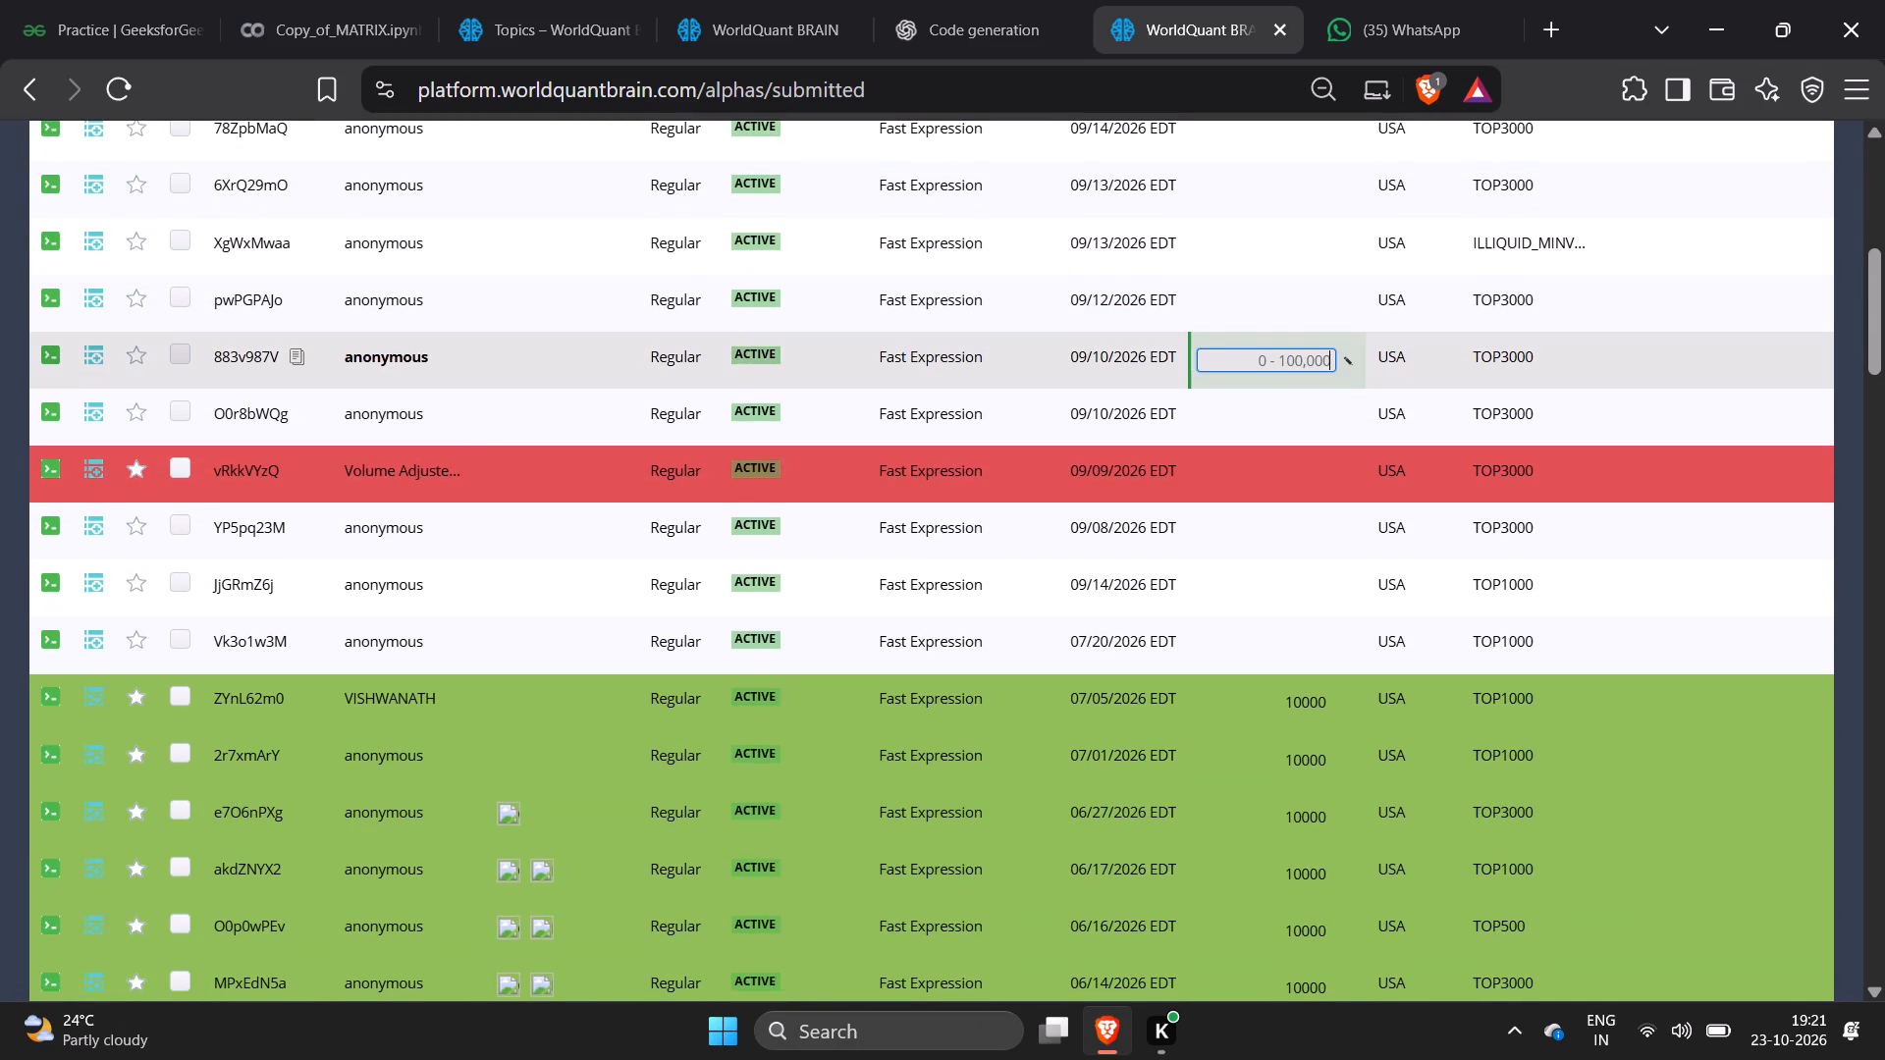
click(1855, 334)
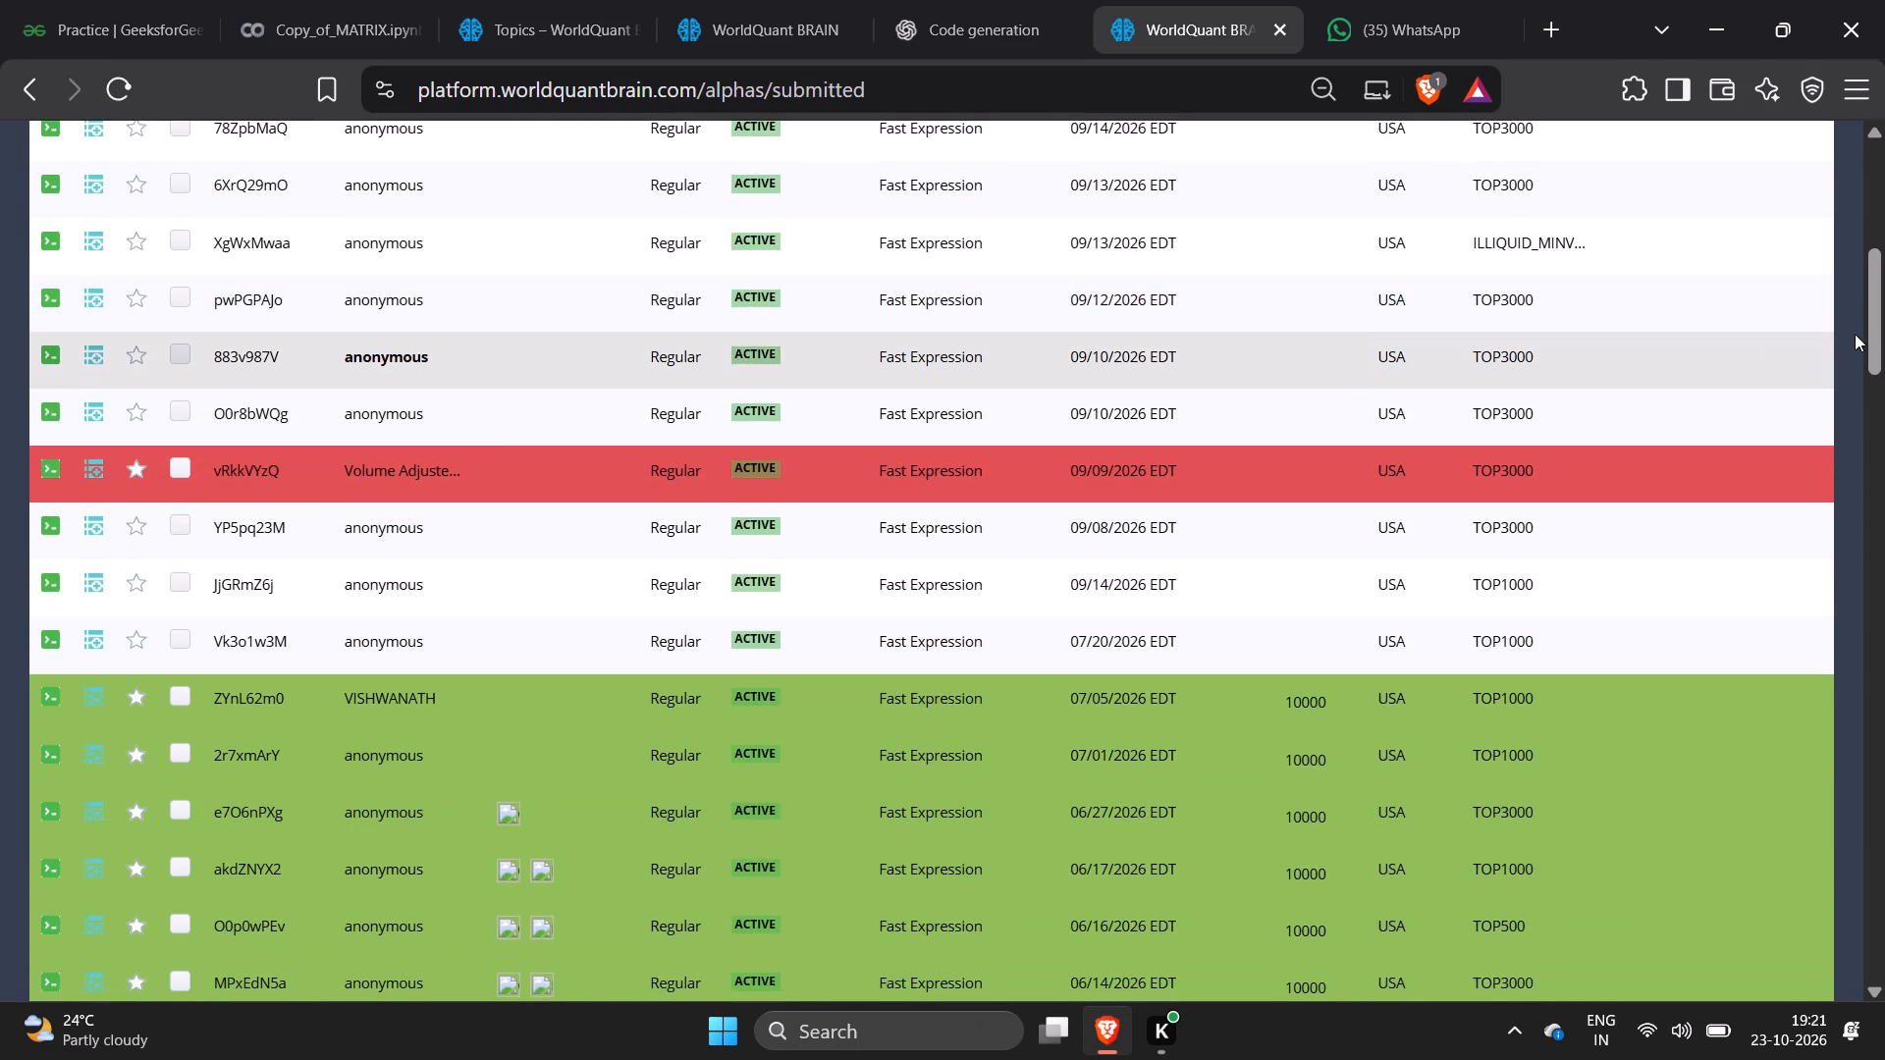
Capture a screenshot of the Osmosis Allocation section on the Genius page, including its heading and the scope, points and alphas table.
scroll(1855, 334, up, 7)
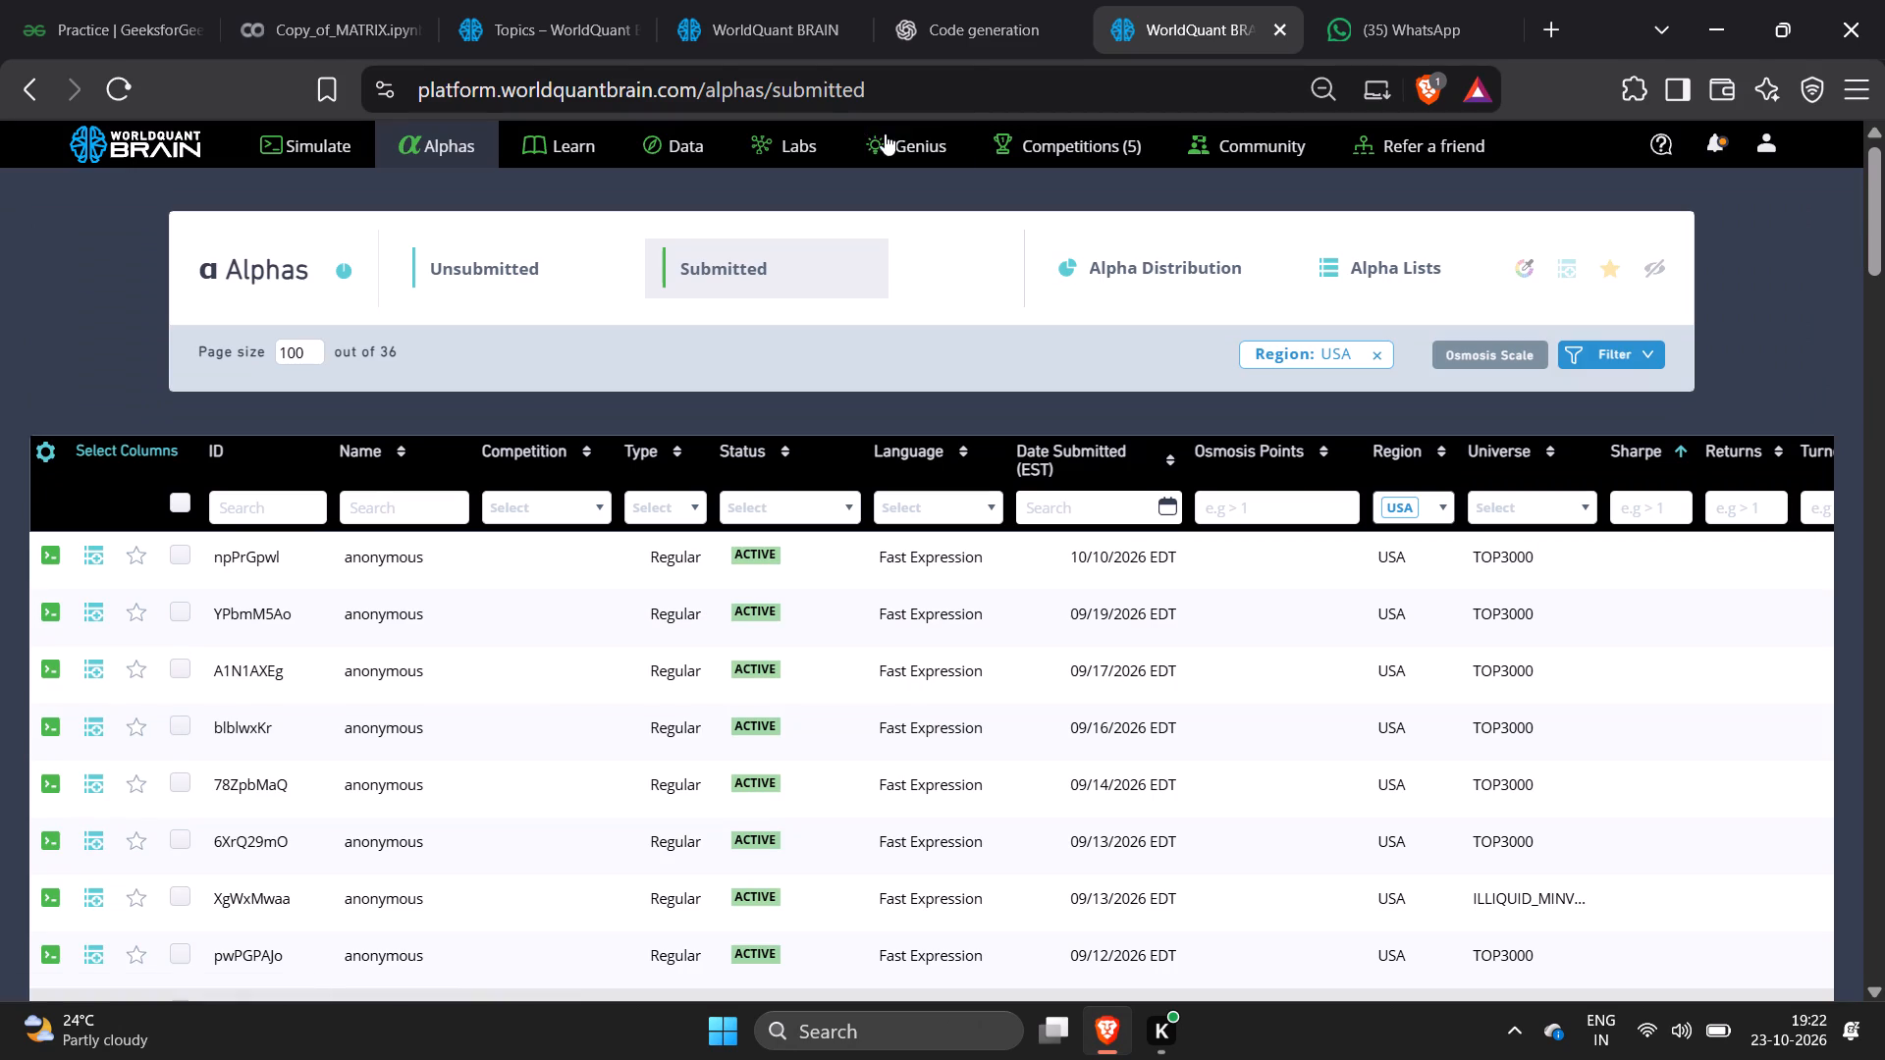
click(885, 133)
scroll(1113, 435, down, 7)
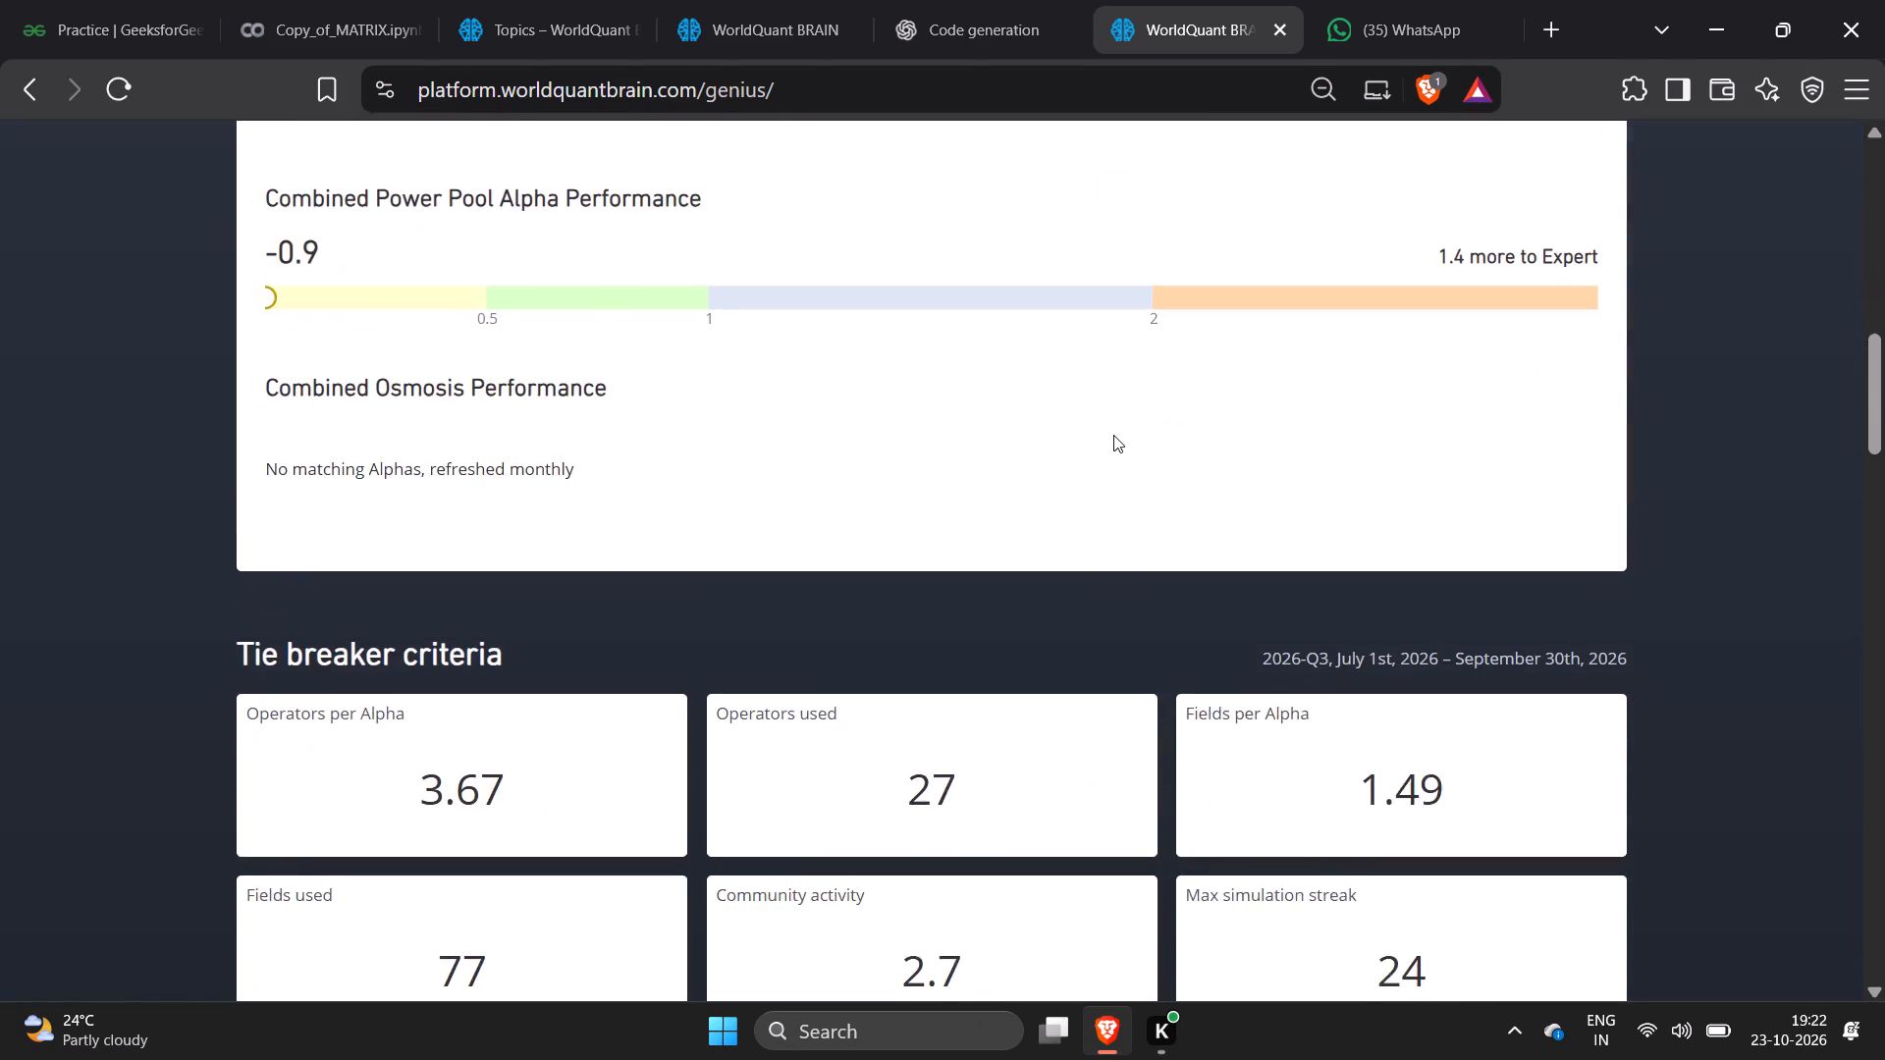
scroll(1113, 435, down, 6)
scroll(1113, 435, up, 1)
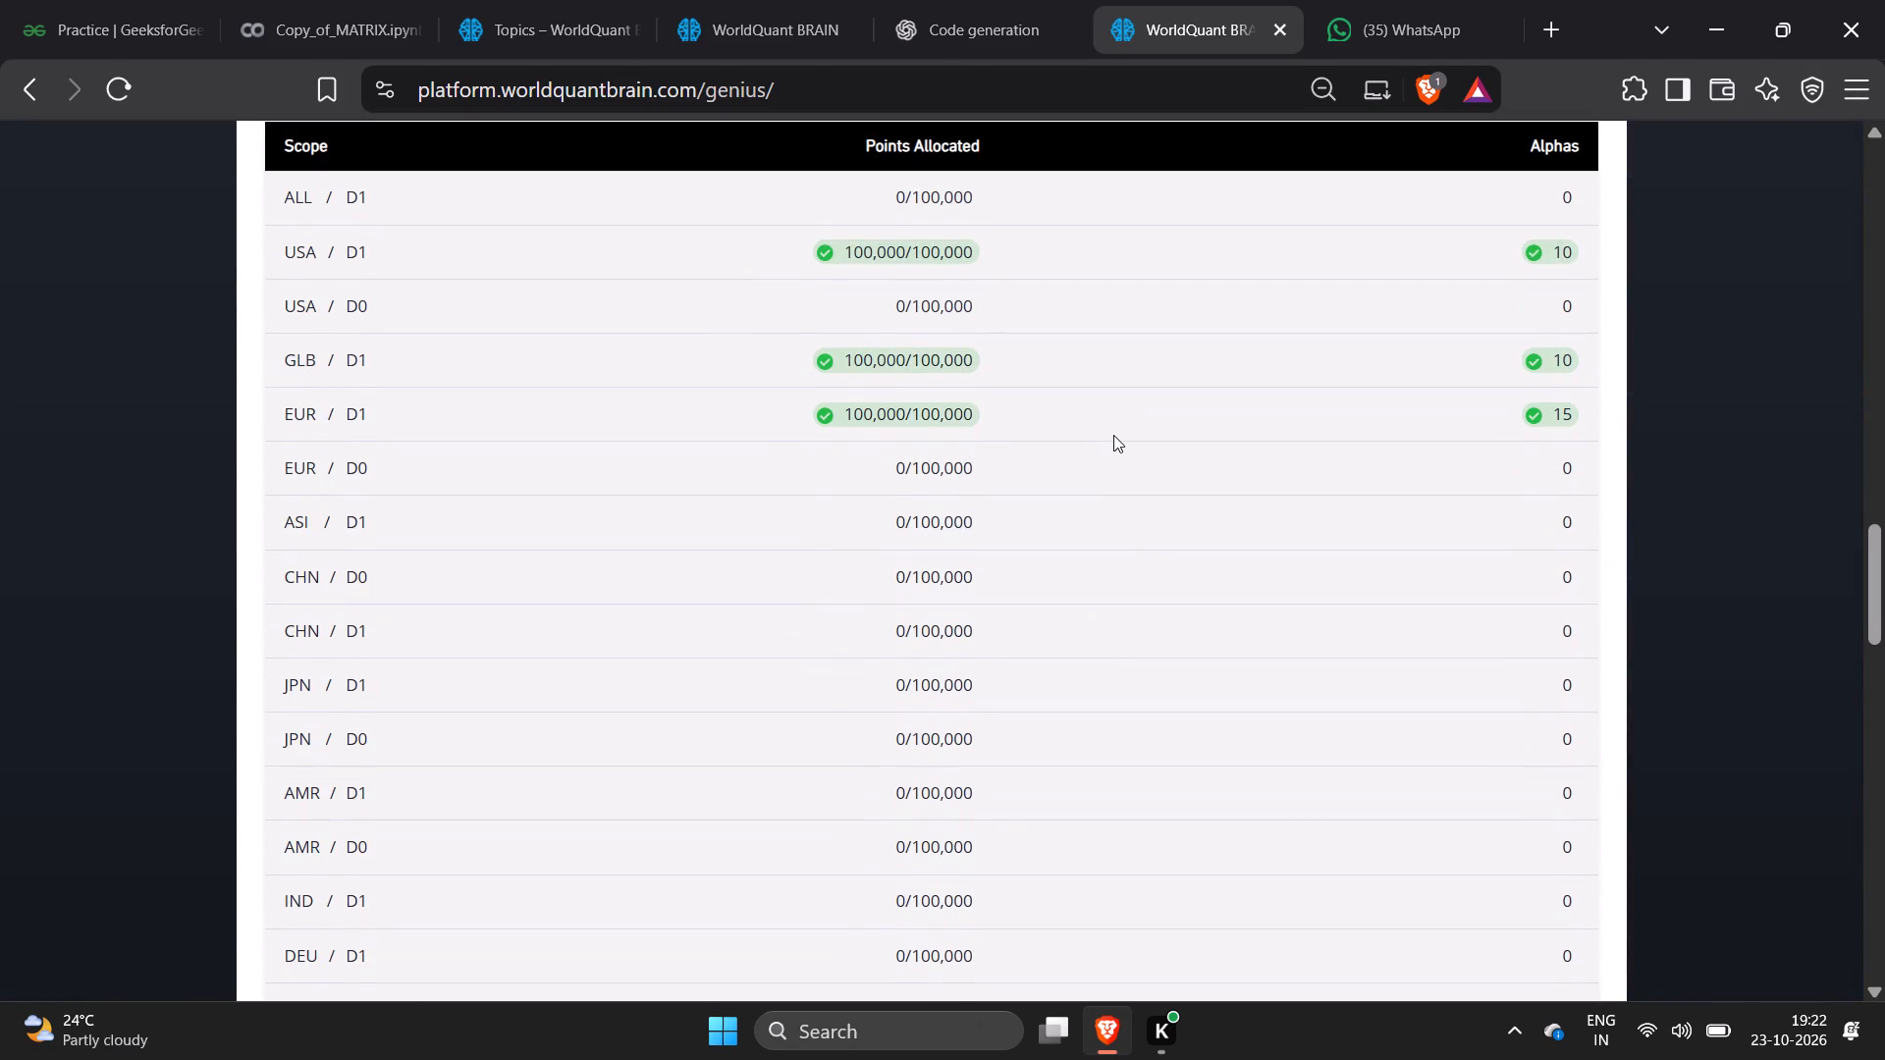
scroll(1113, 435, up, 1)
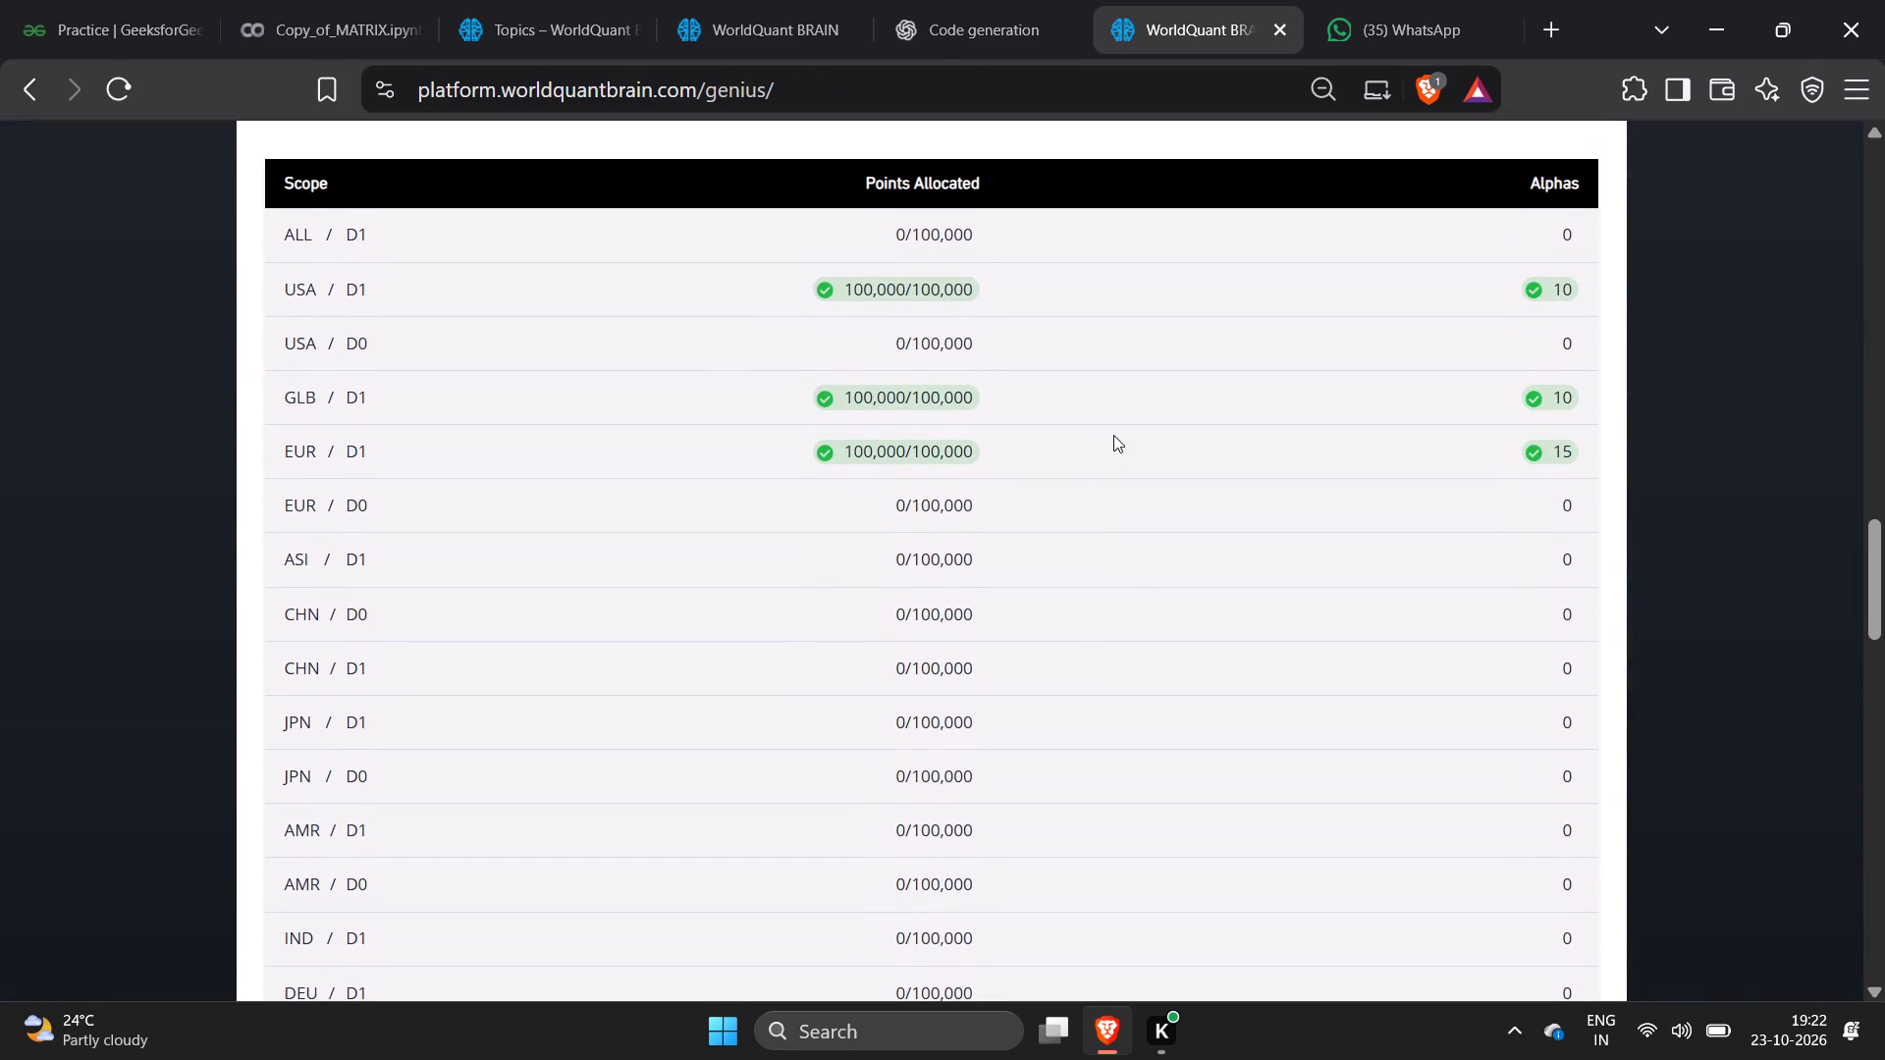
scroll(1113, 435, up, 1)
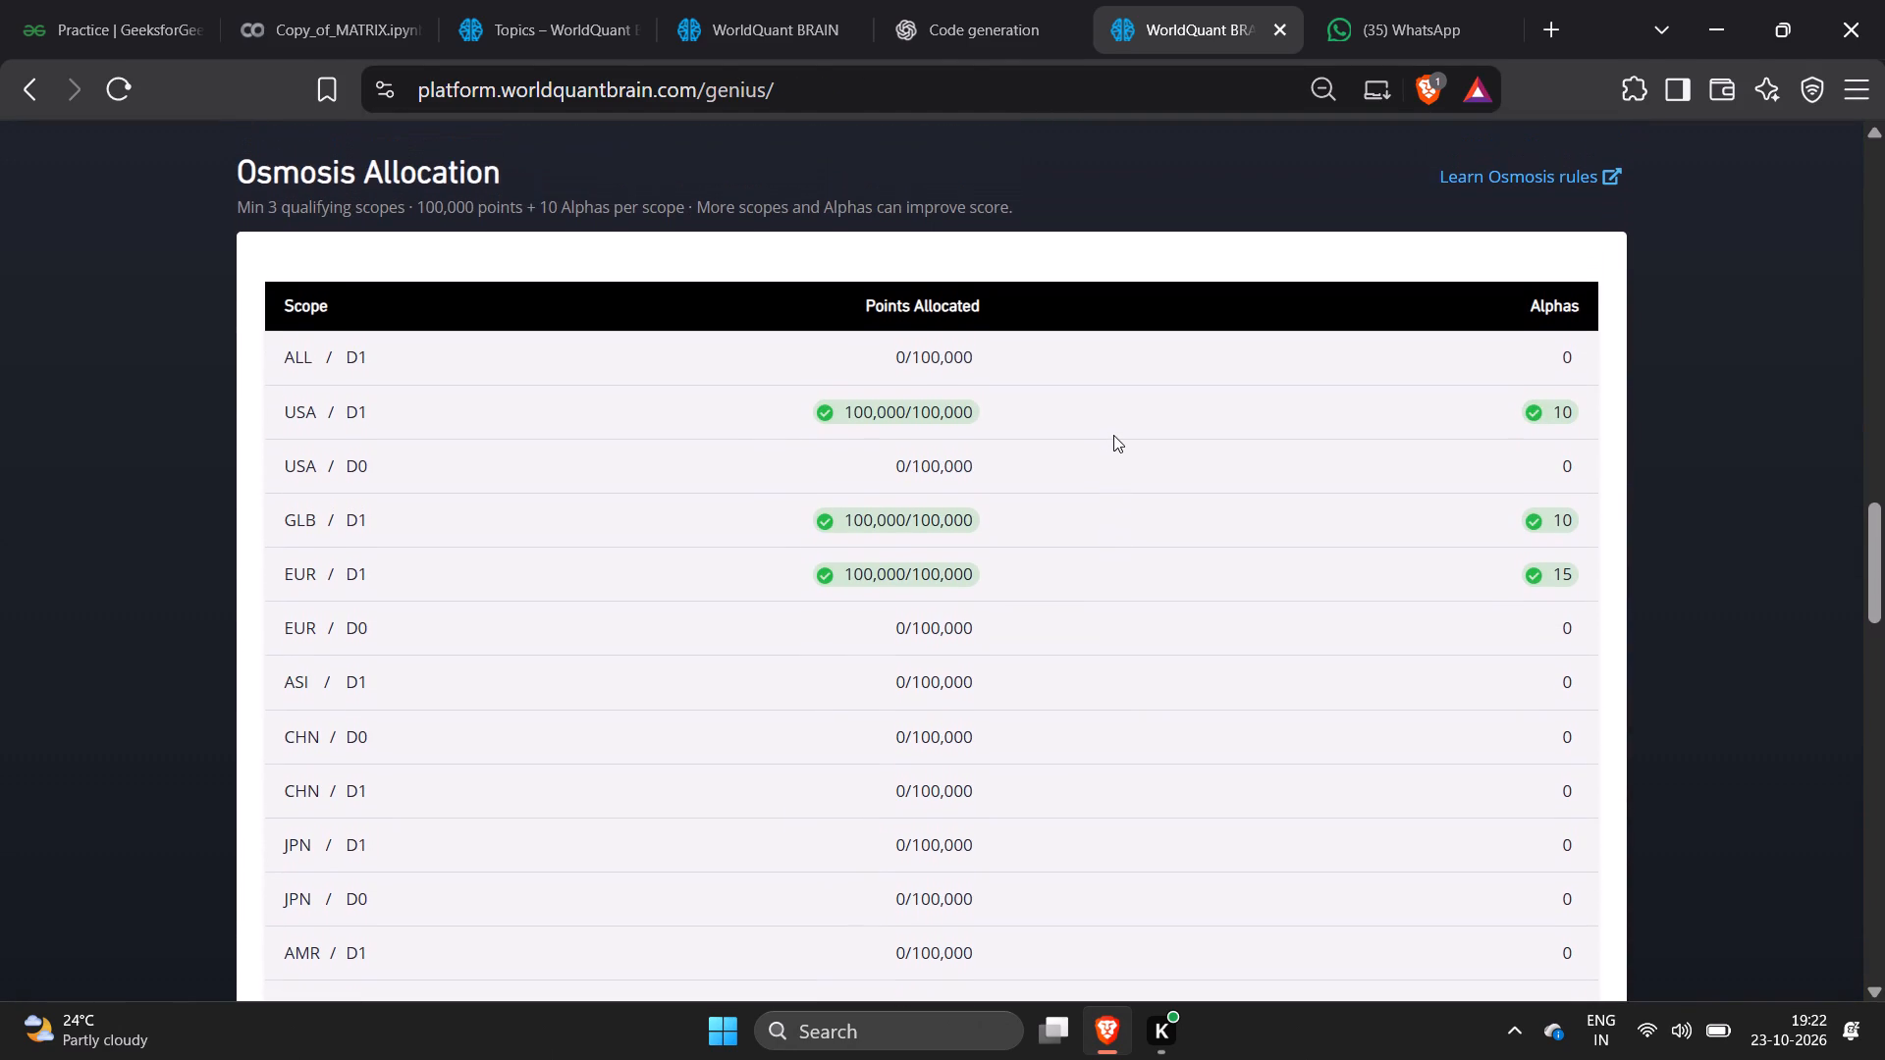
key(Print)
drag(222, 133, 1581, 1059)
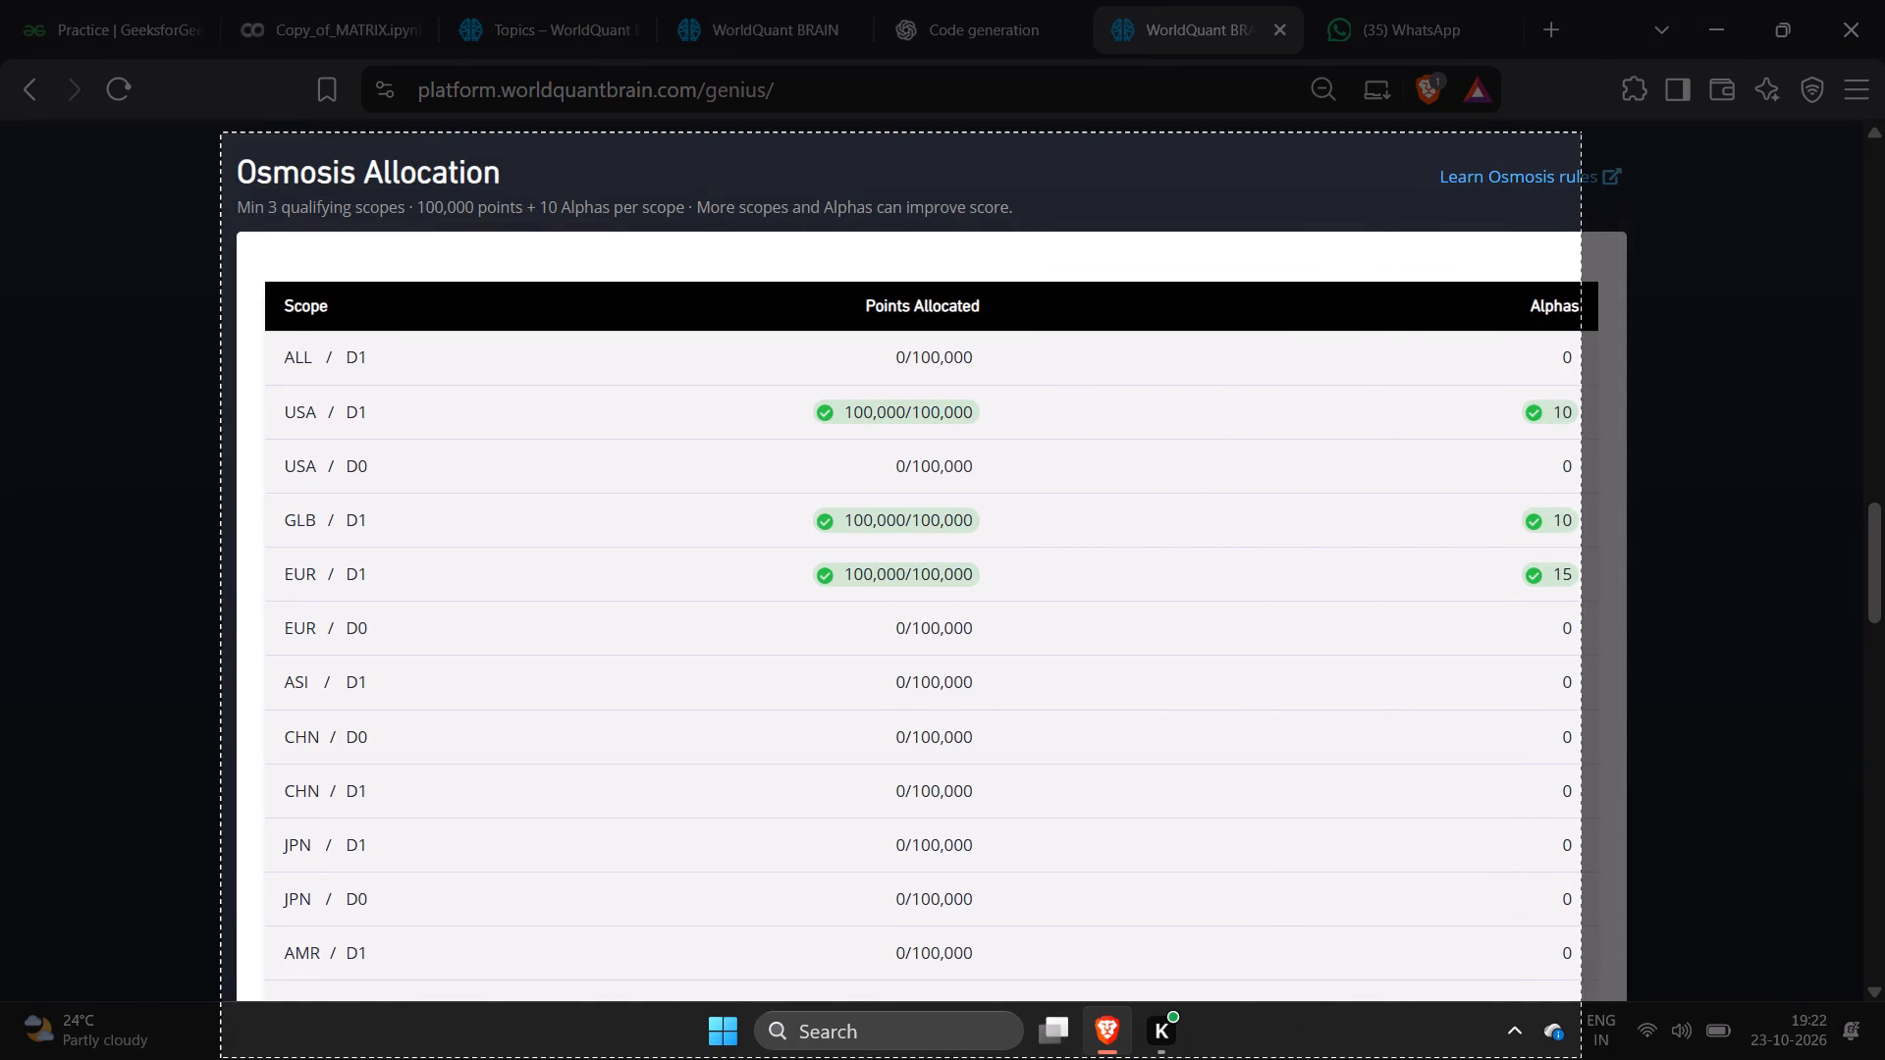
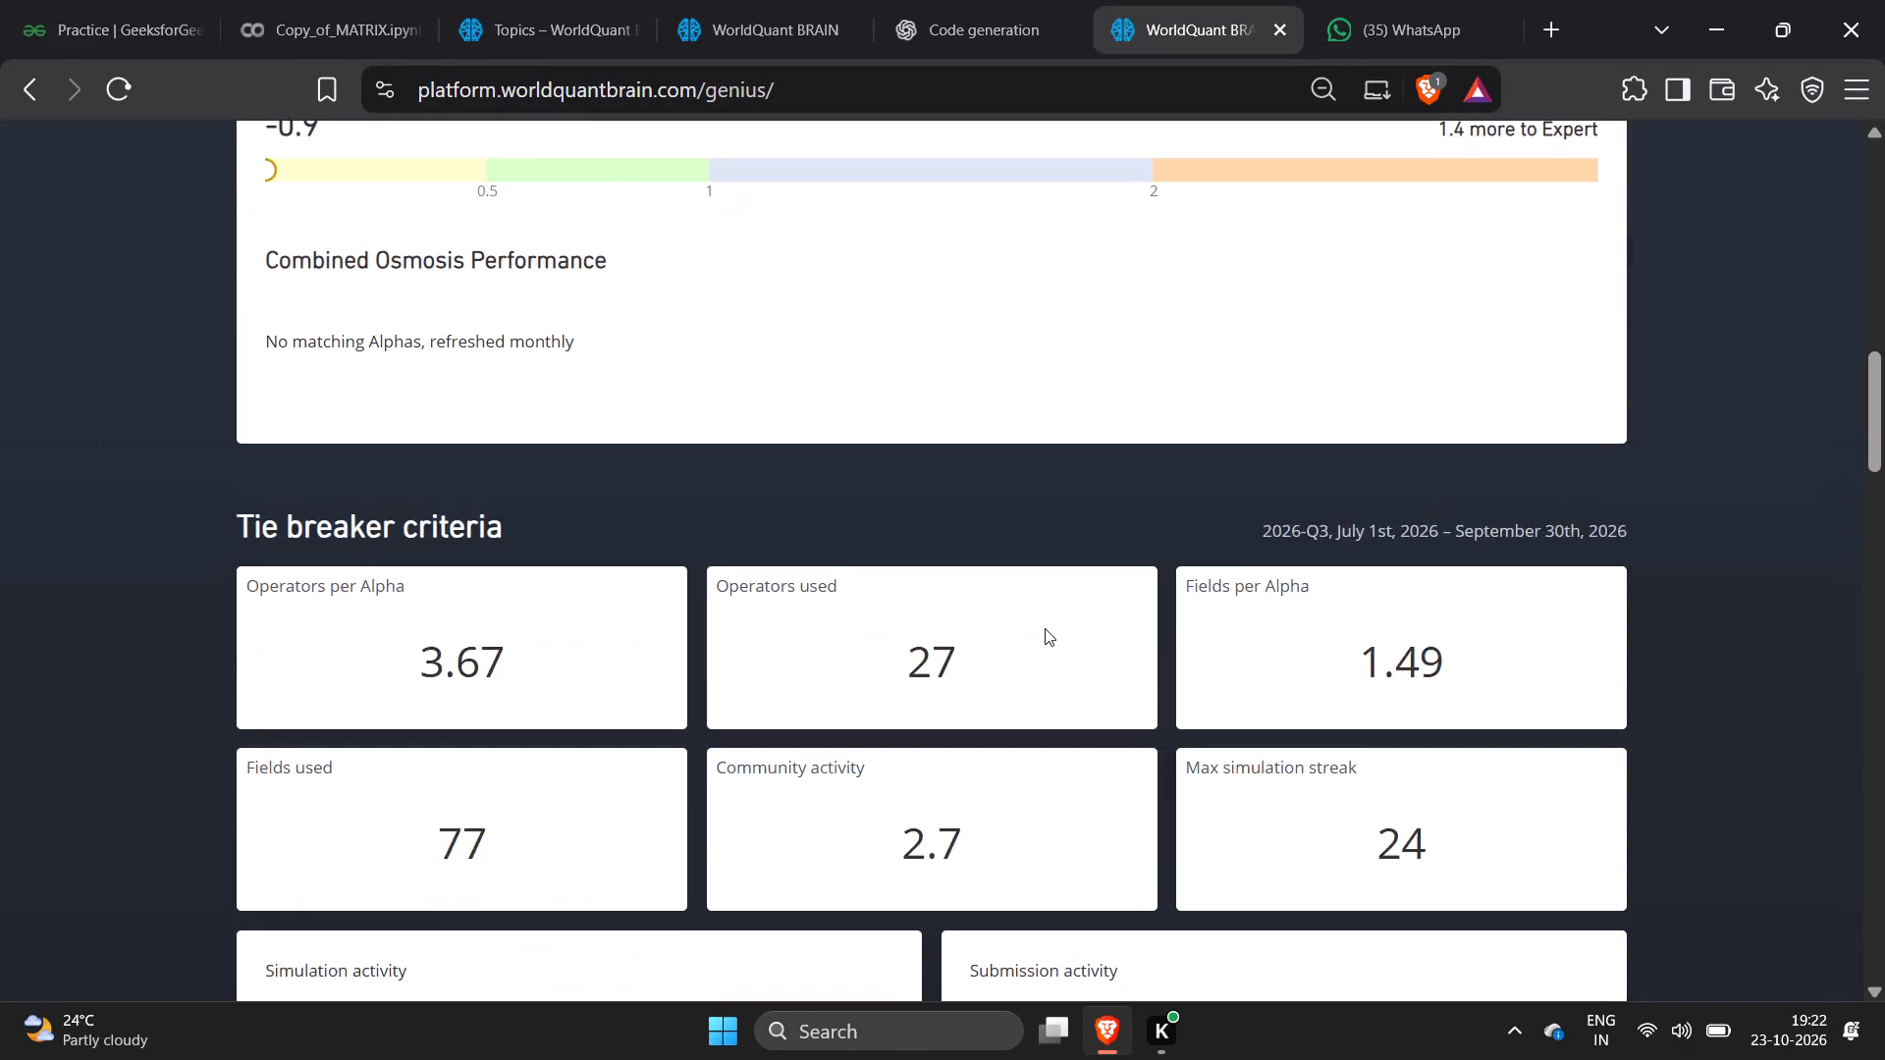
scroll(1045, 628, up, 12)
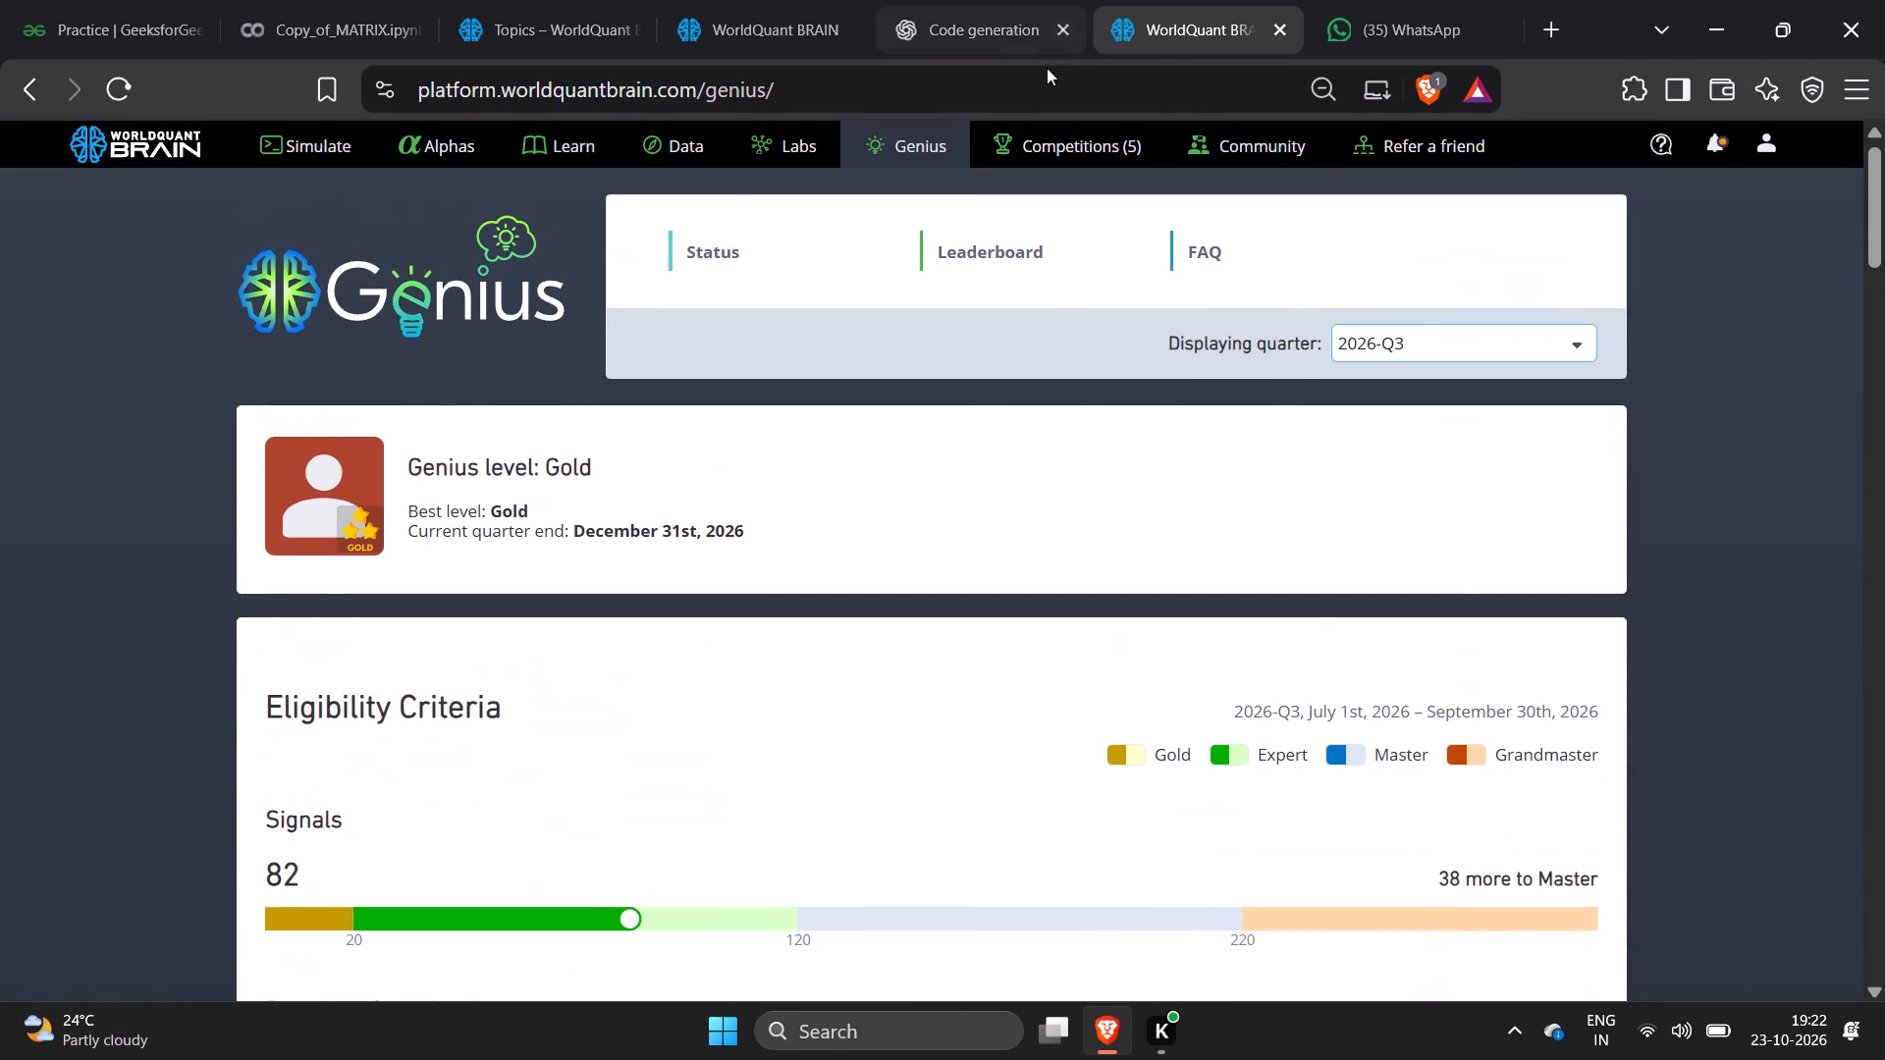
Display quarter 2026-Q4 (Current) on the Genius page and check the points and alphas per scope in its Osmosis Allocation table.
click(1462, 343)
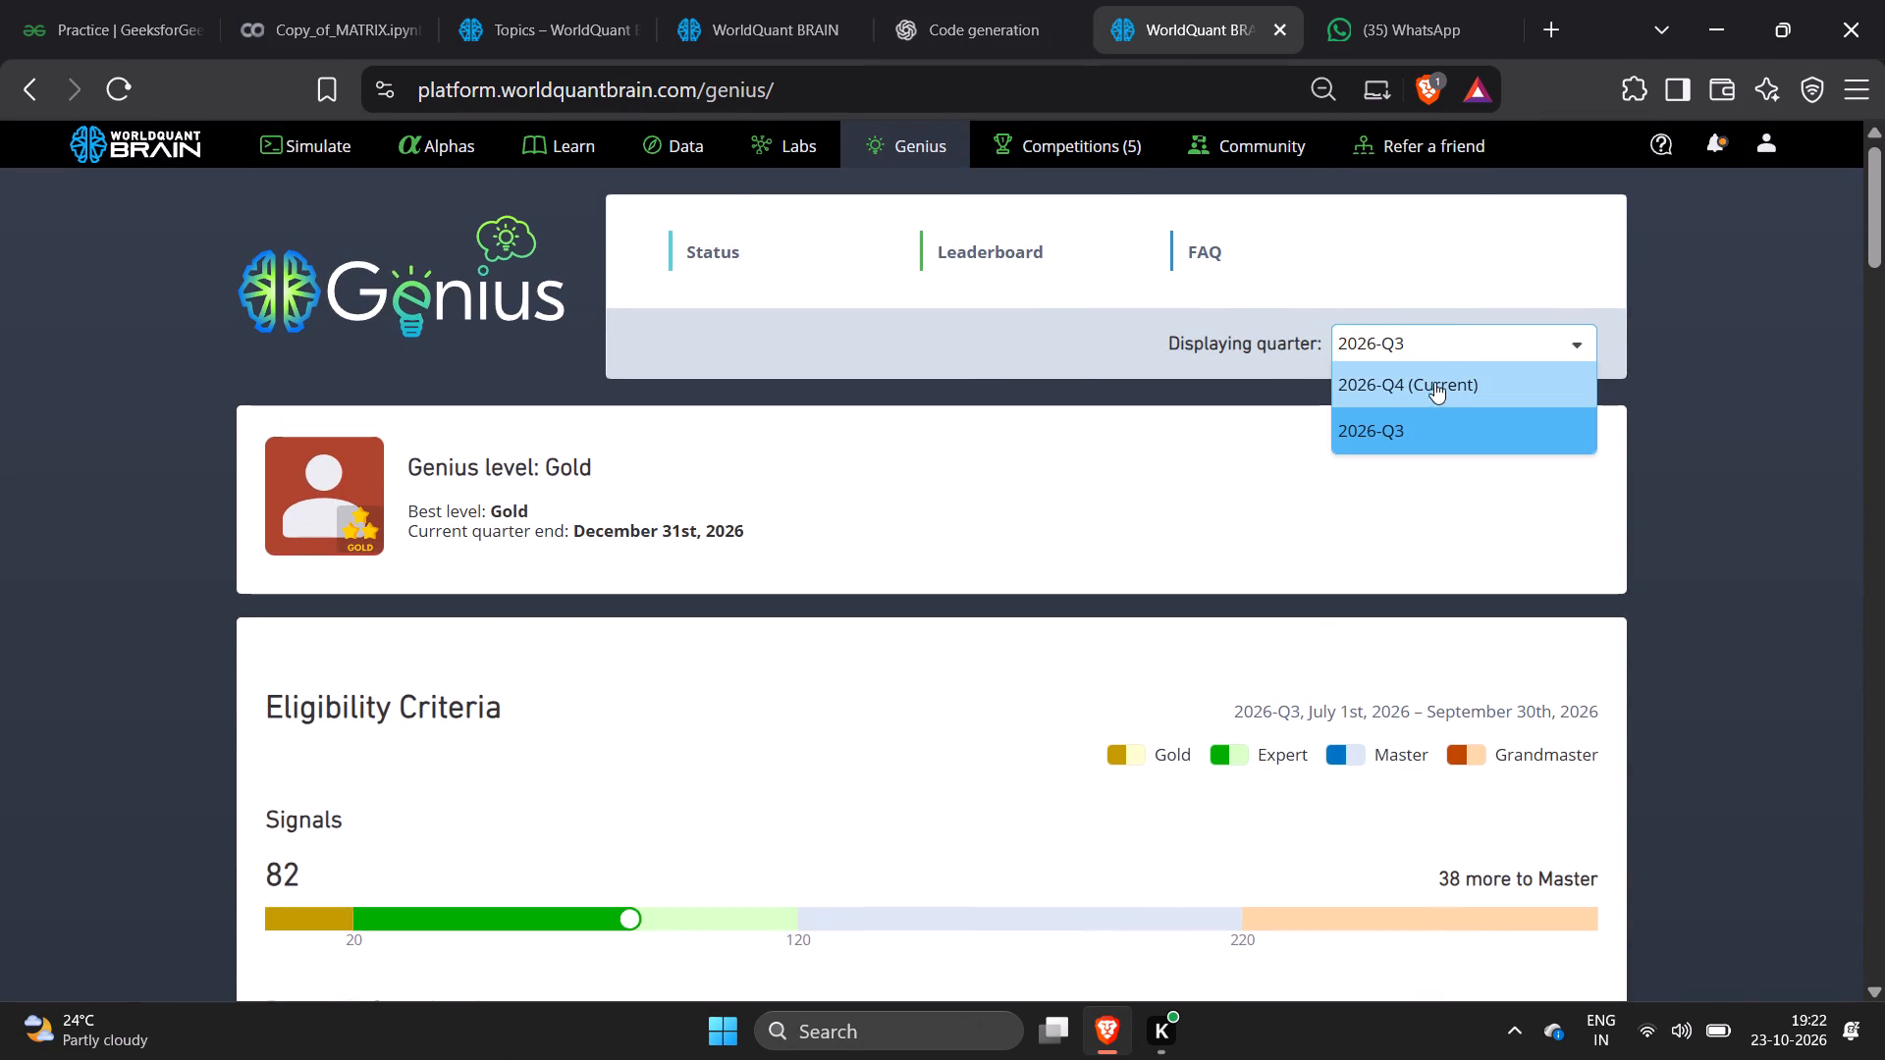
click(1429, 389)
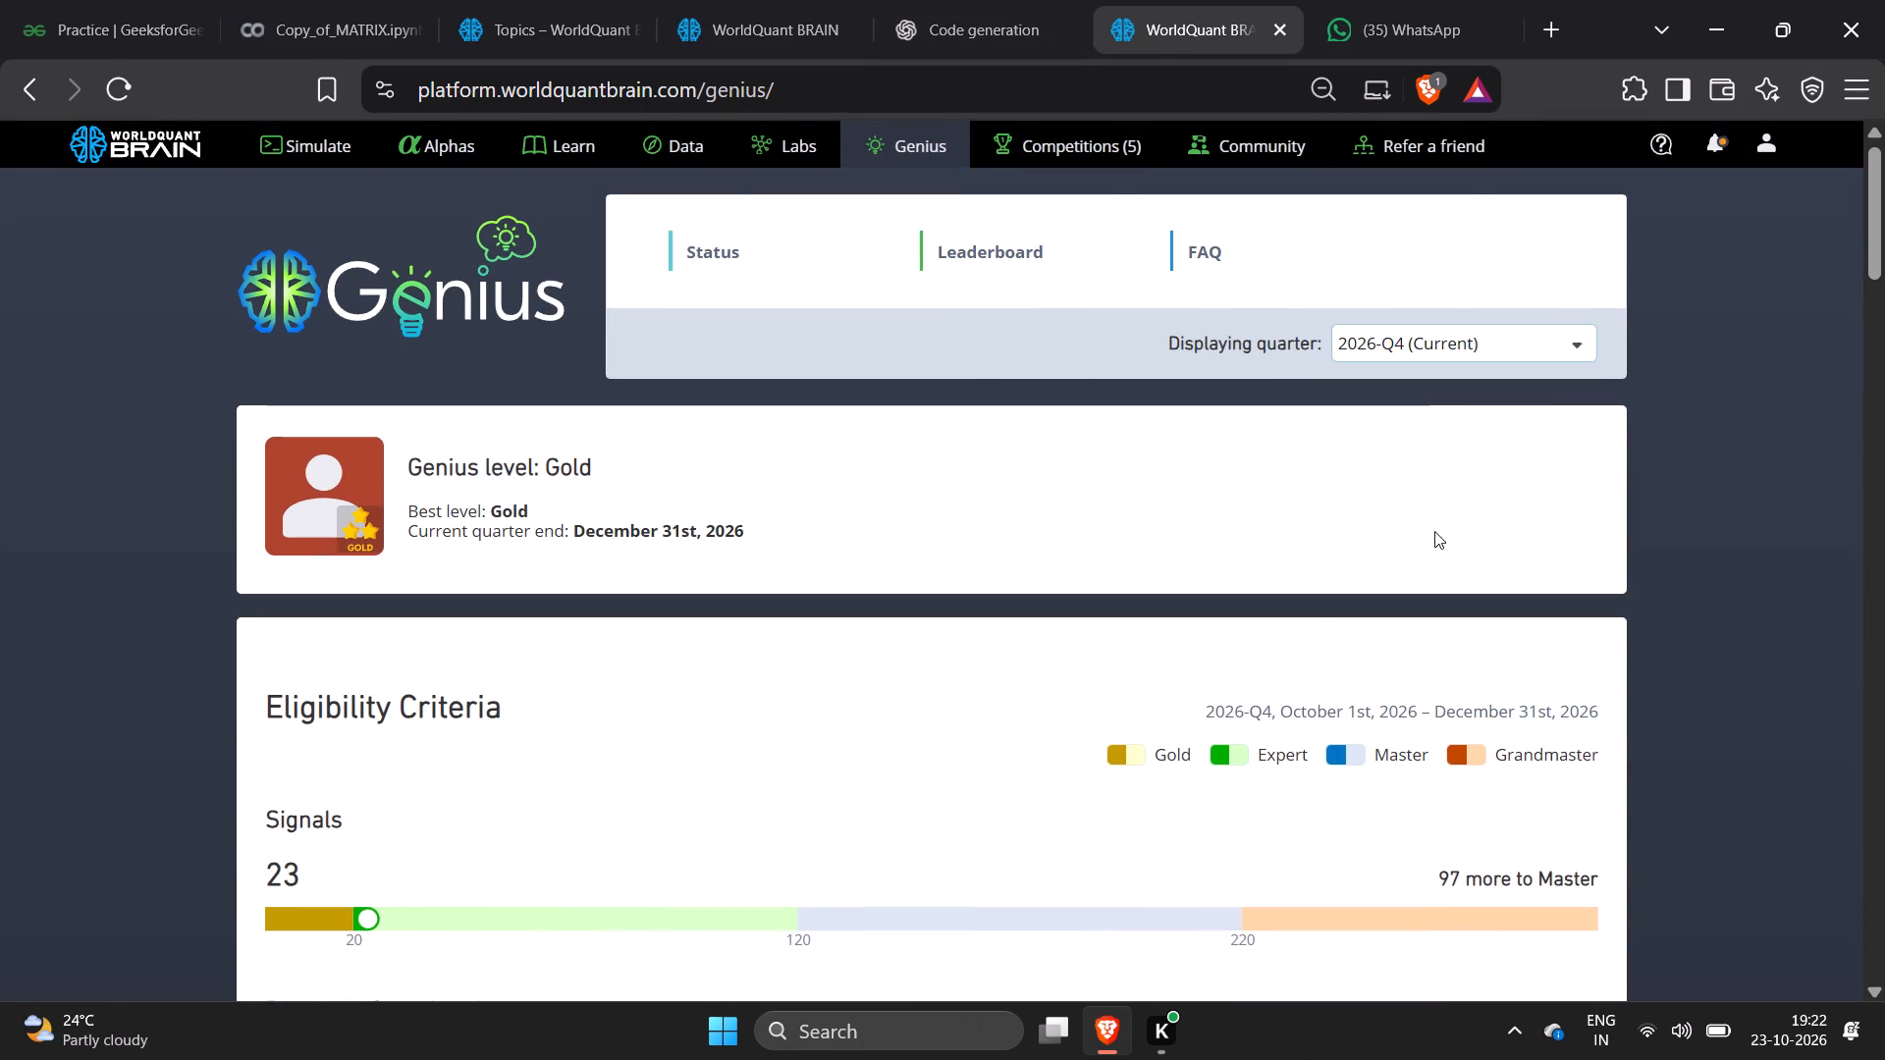
scroll(1434, 531, down, 11)
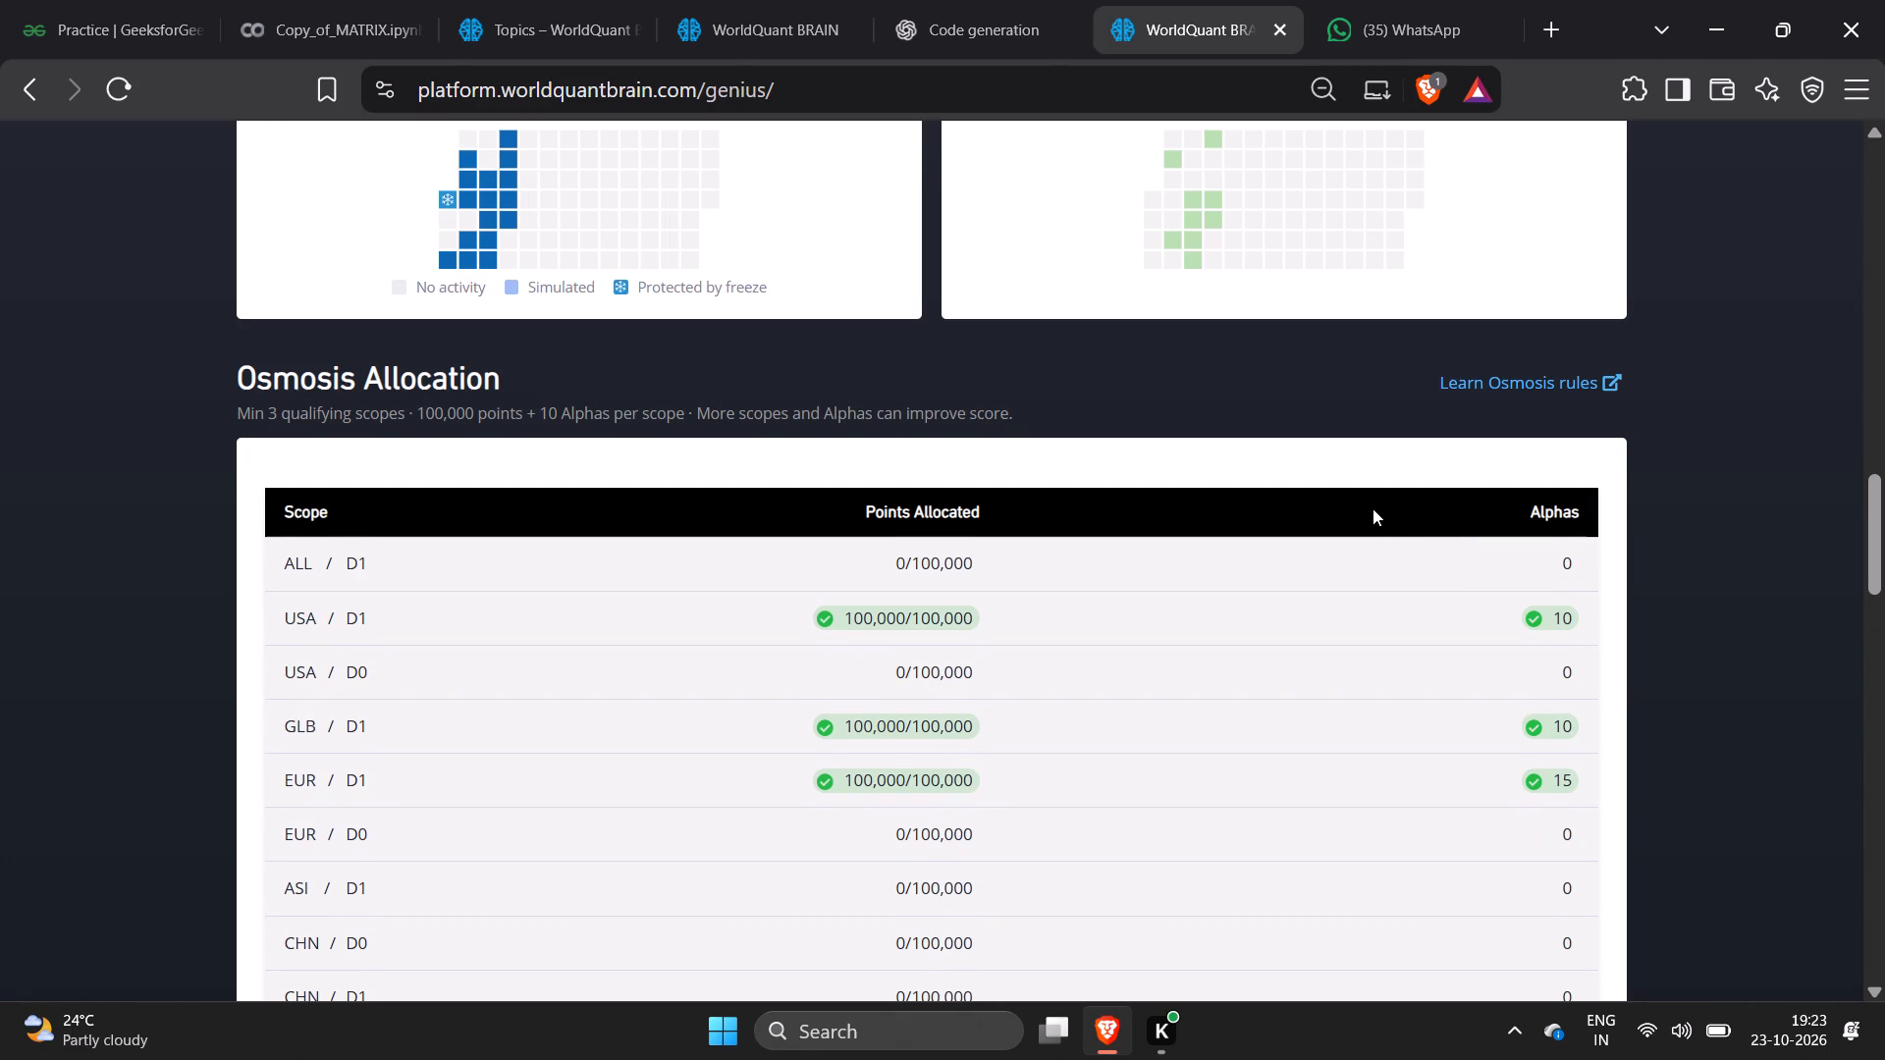
scroll(1373, 508, down, 2)
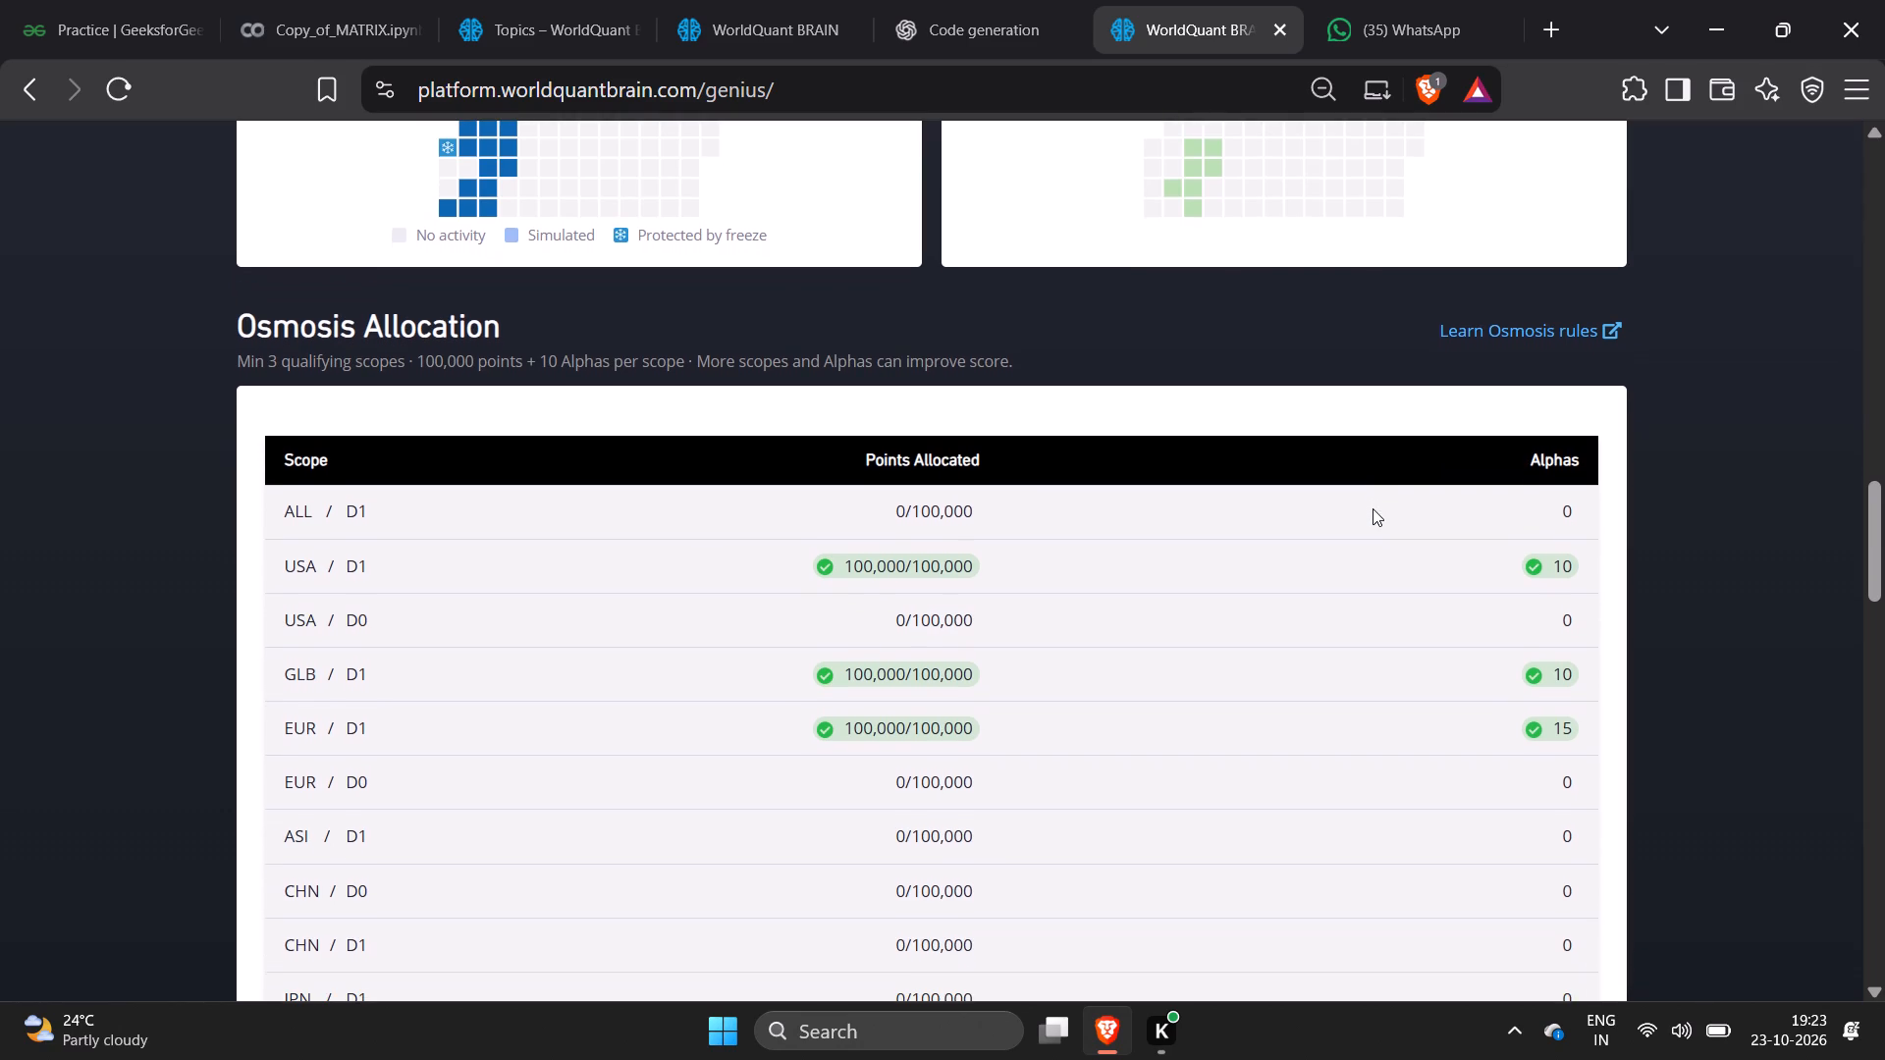
scroll(1373, 508, down, 1)
scroll(969, 718, up, 8)
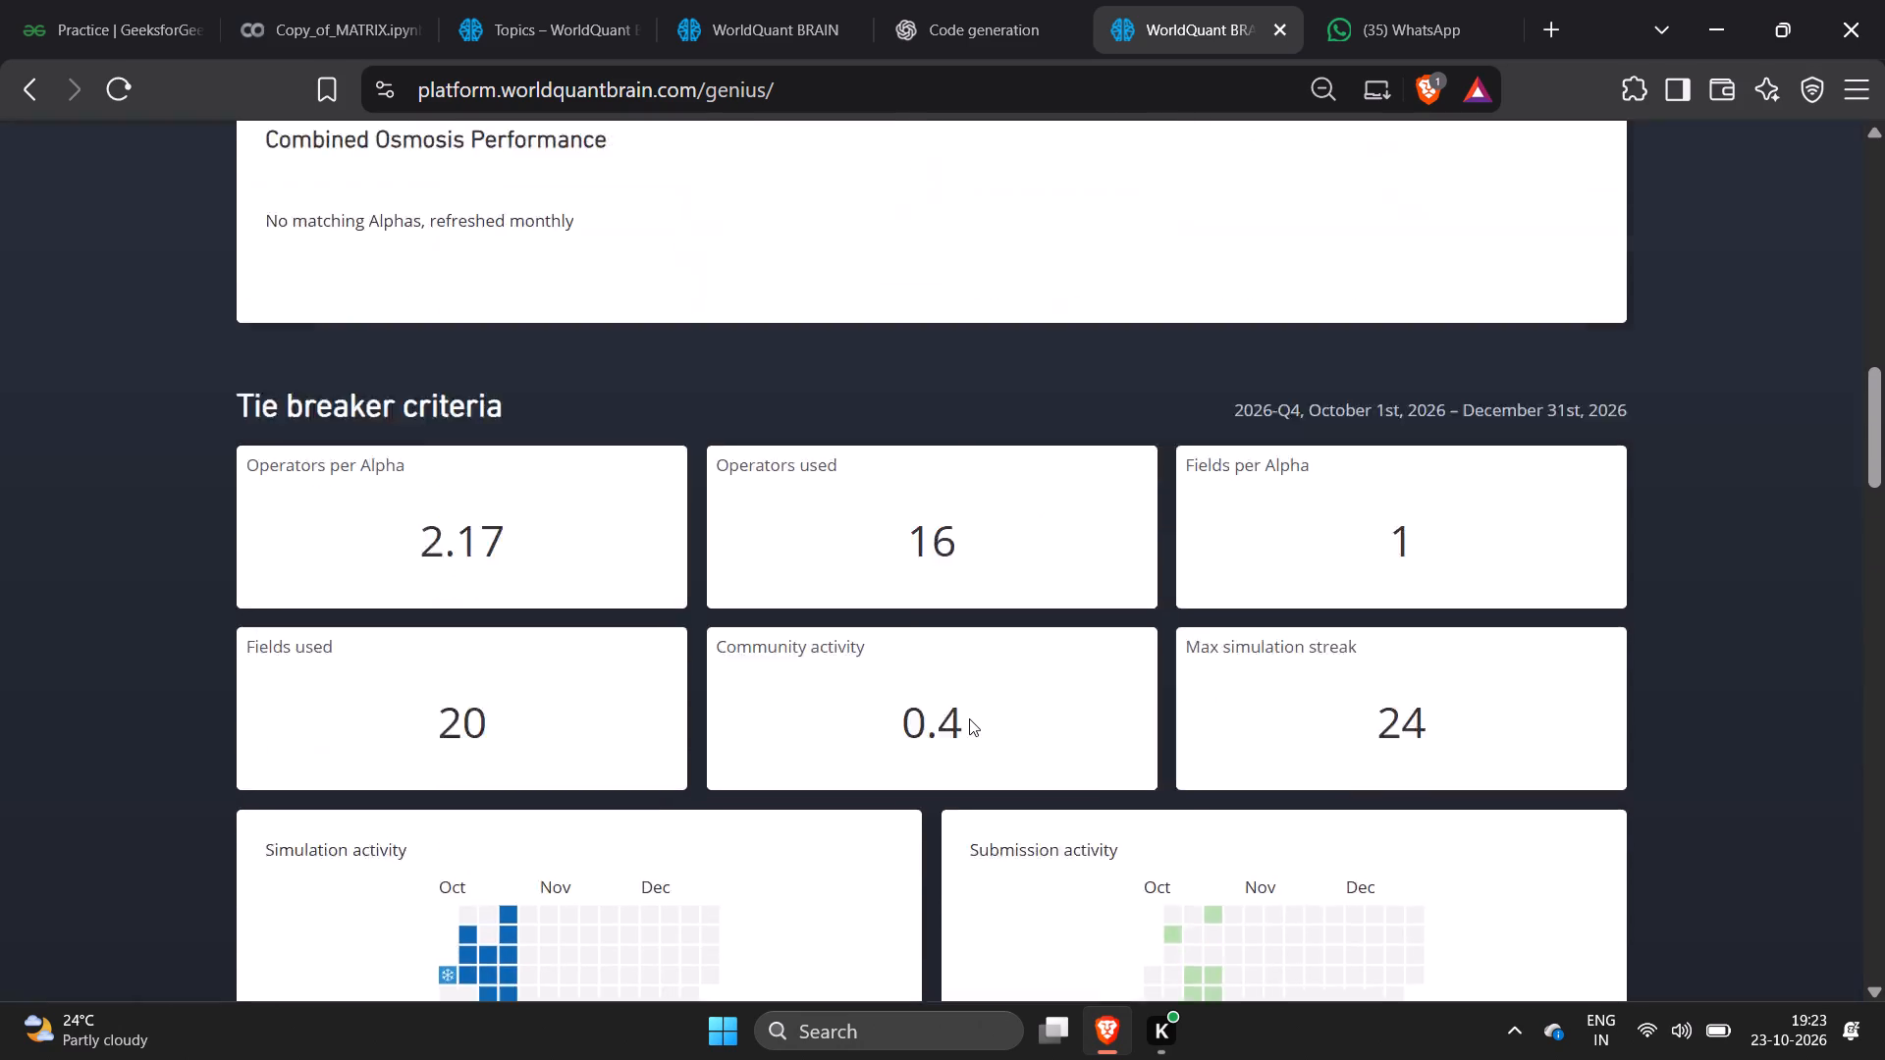
scroll(969, 718, up, 1)
Return to the submitted alphas list and filter it to the EUR region.
click(440, 135)
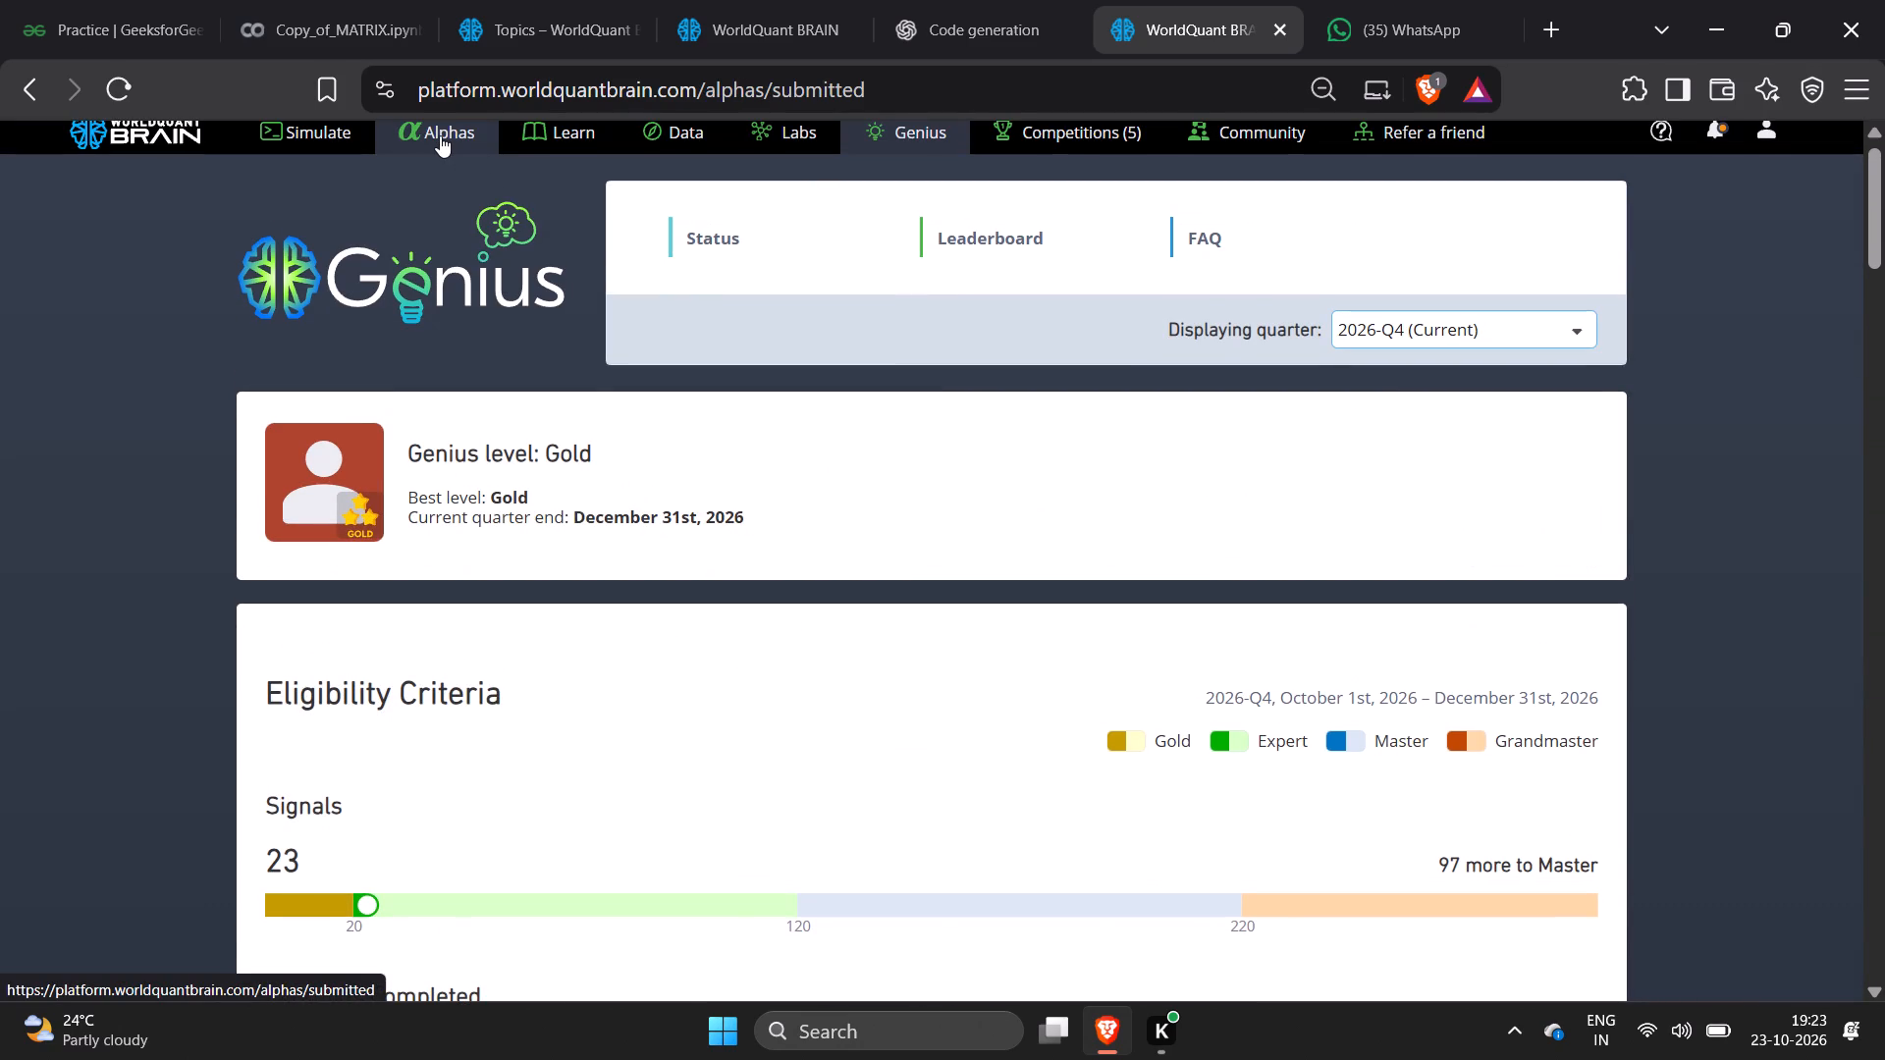
click(733, 268)
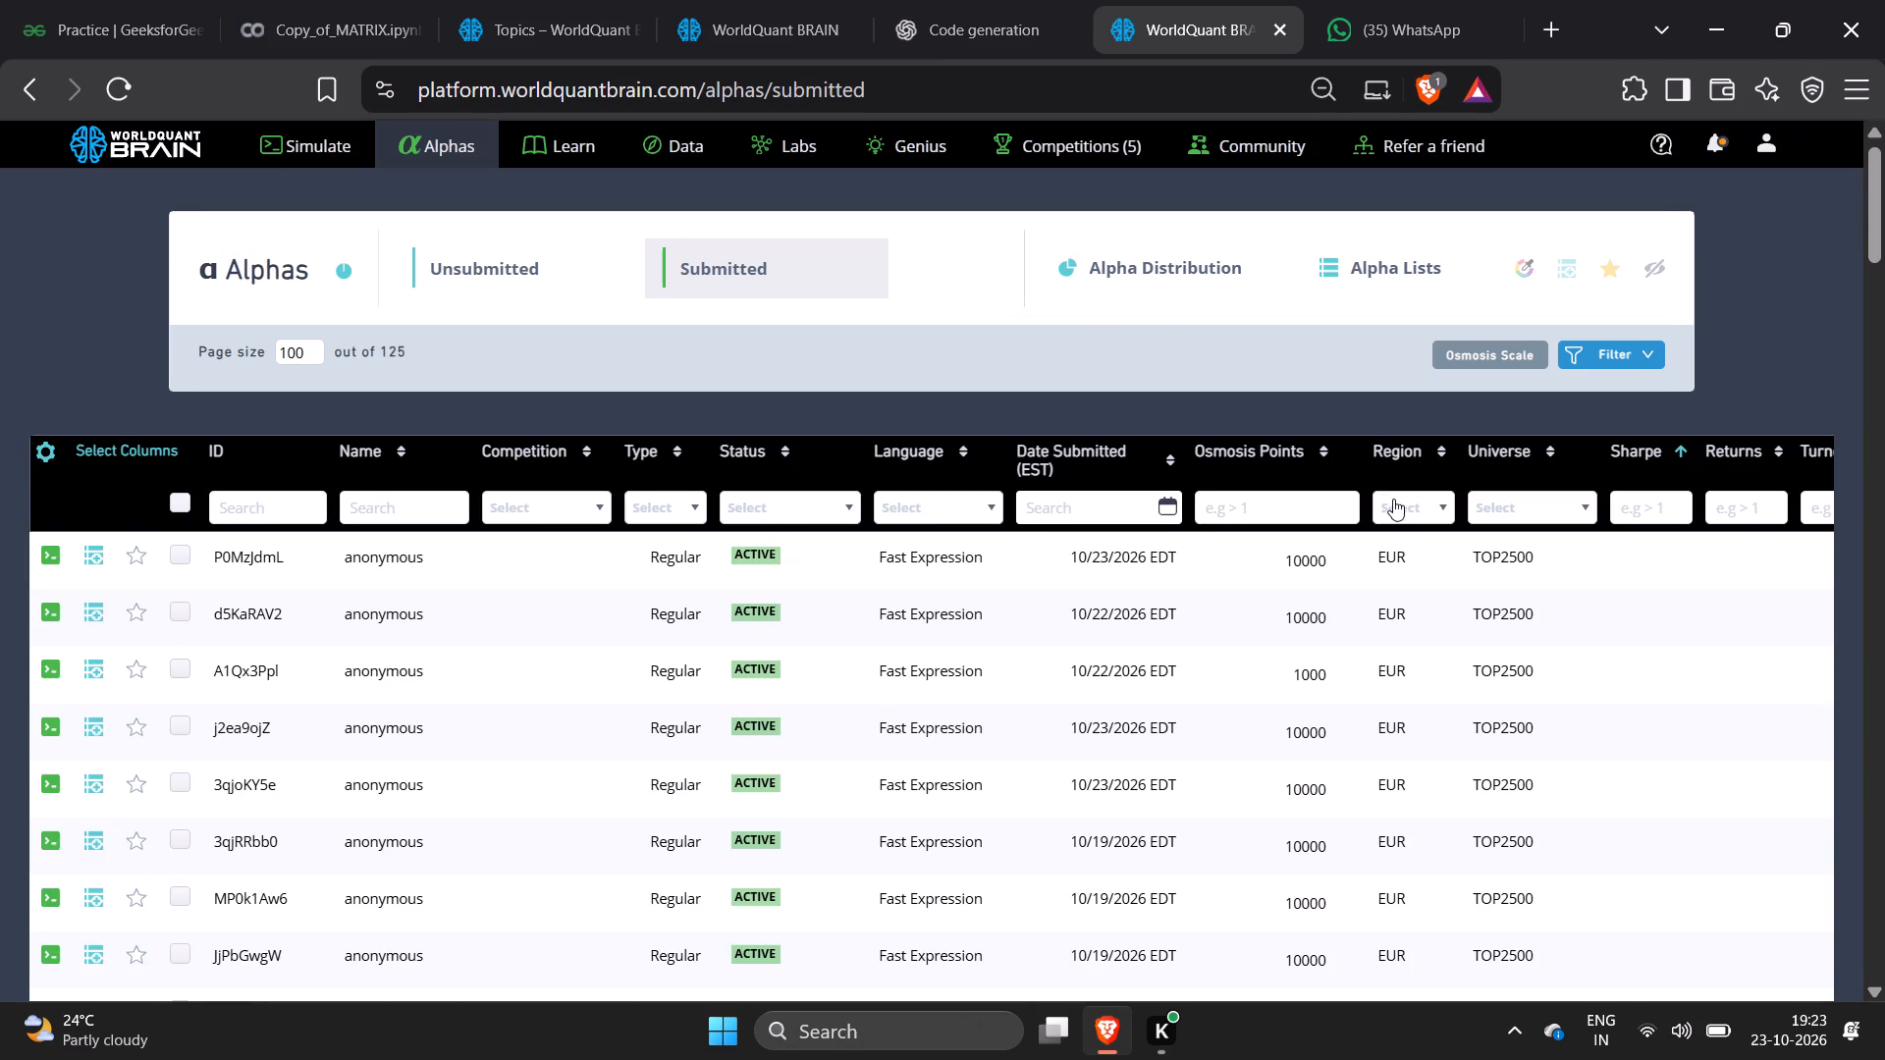
click(1395, 503)
scroll(1449, 721, down, 1)
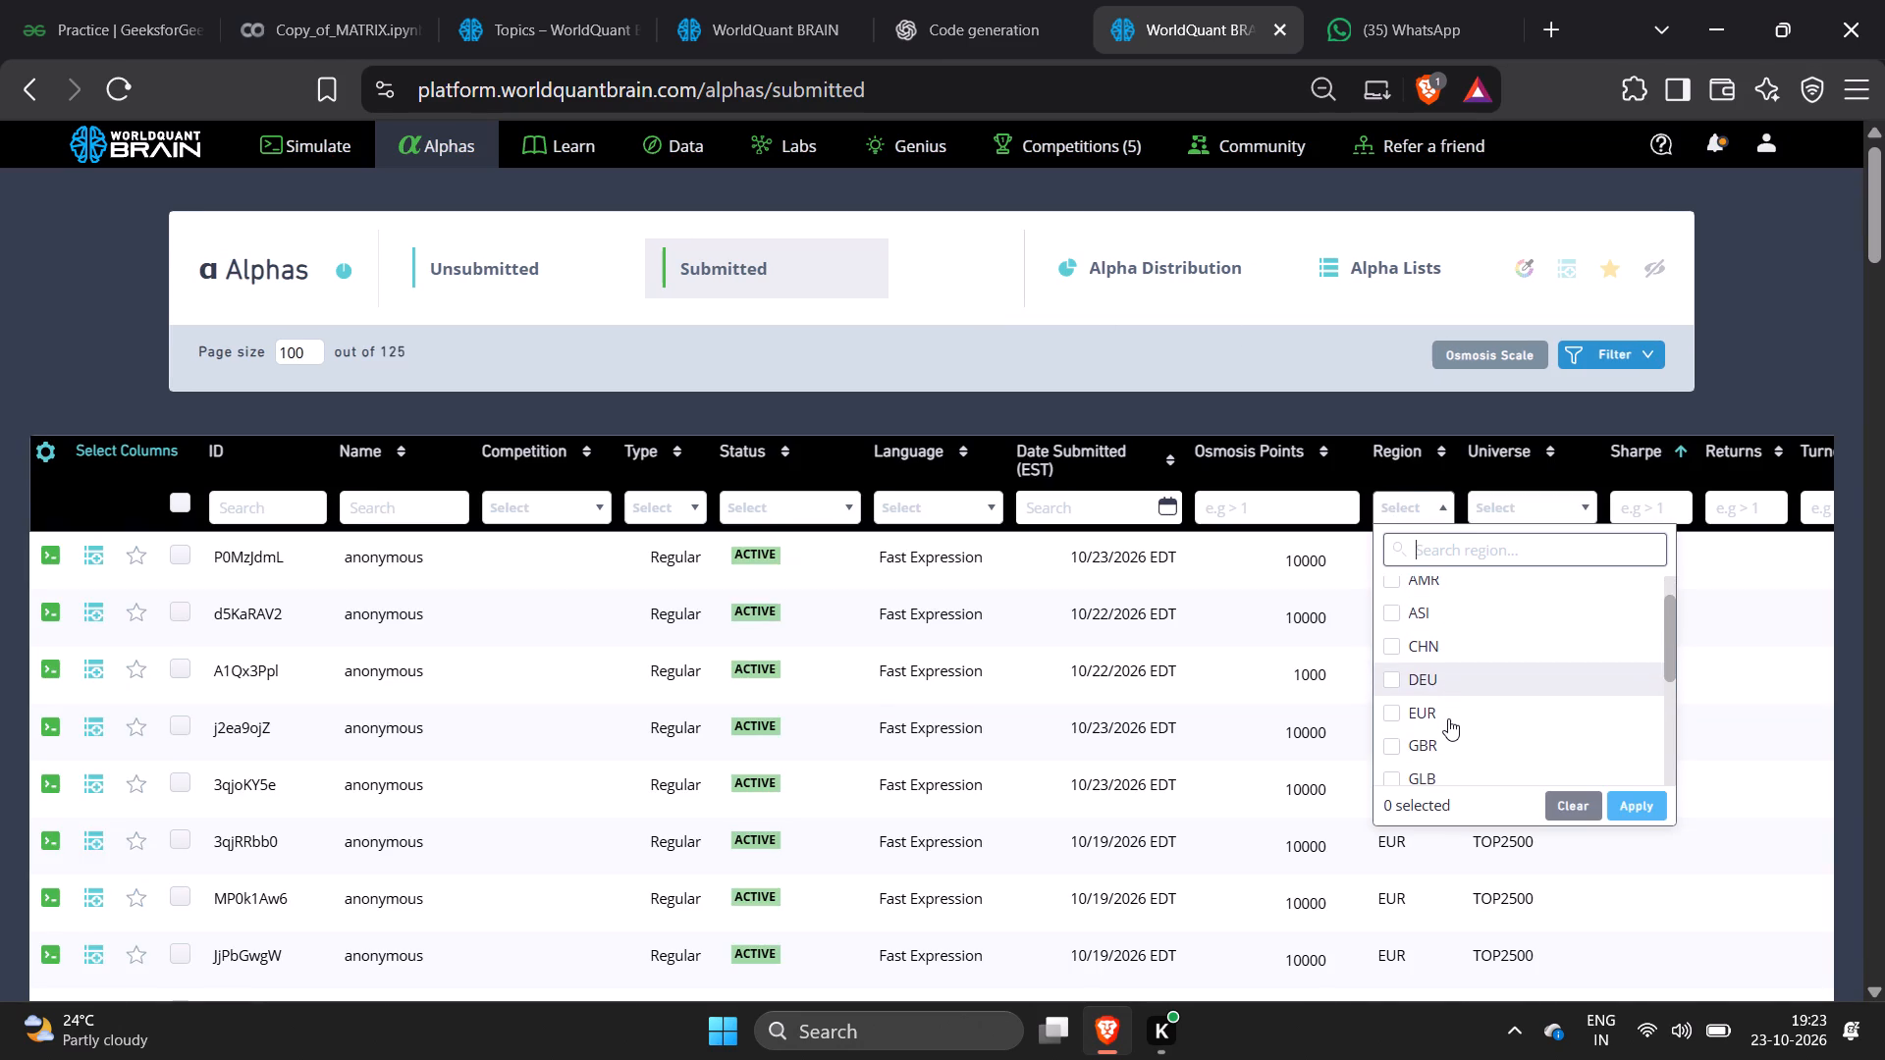
click(1448, 718)
click(1651, 805)
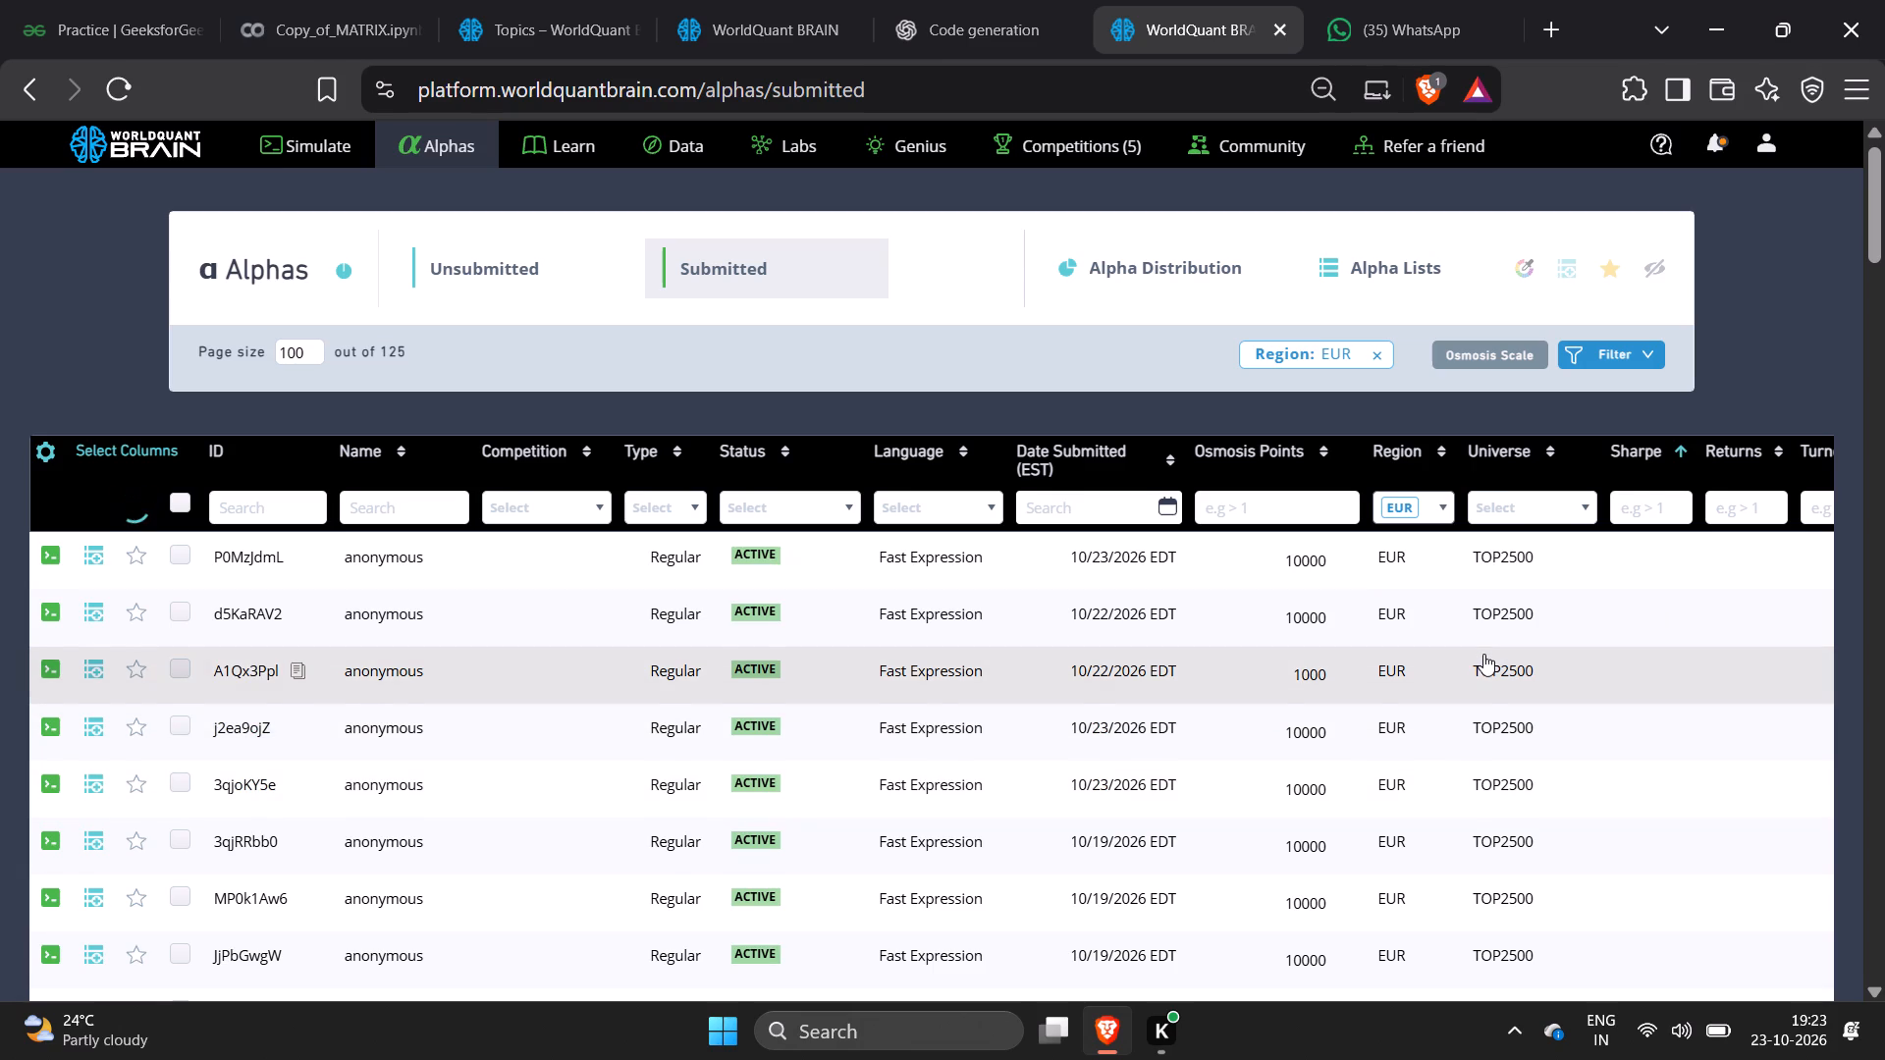
Clear the Osmosis Points of the EUR alpha A1Qx3Ppl.
scroll(1483, 654, down, 4)
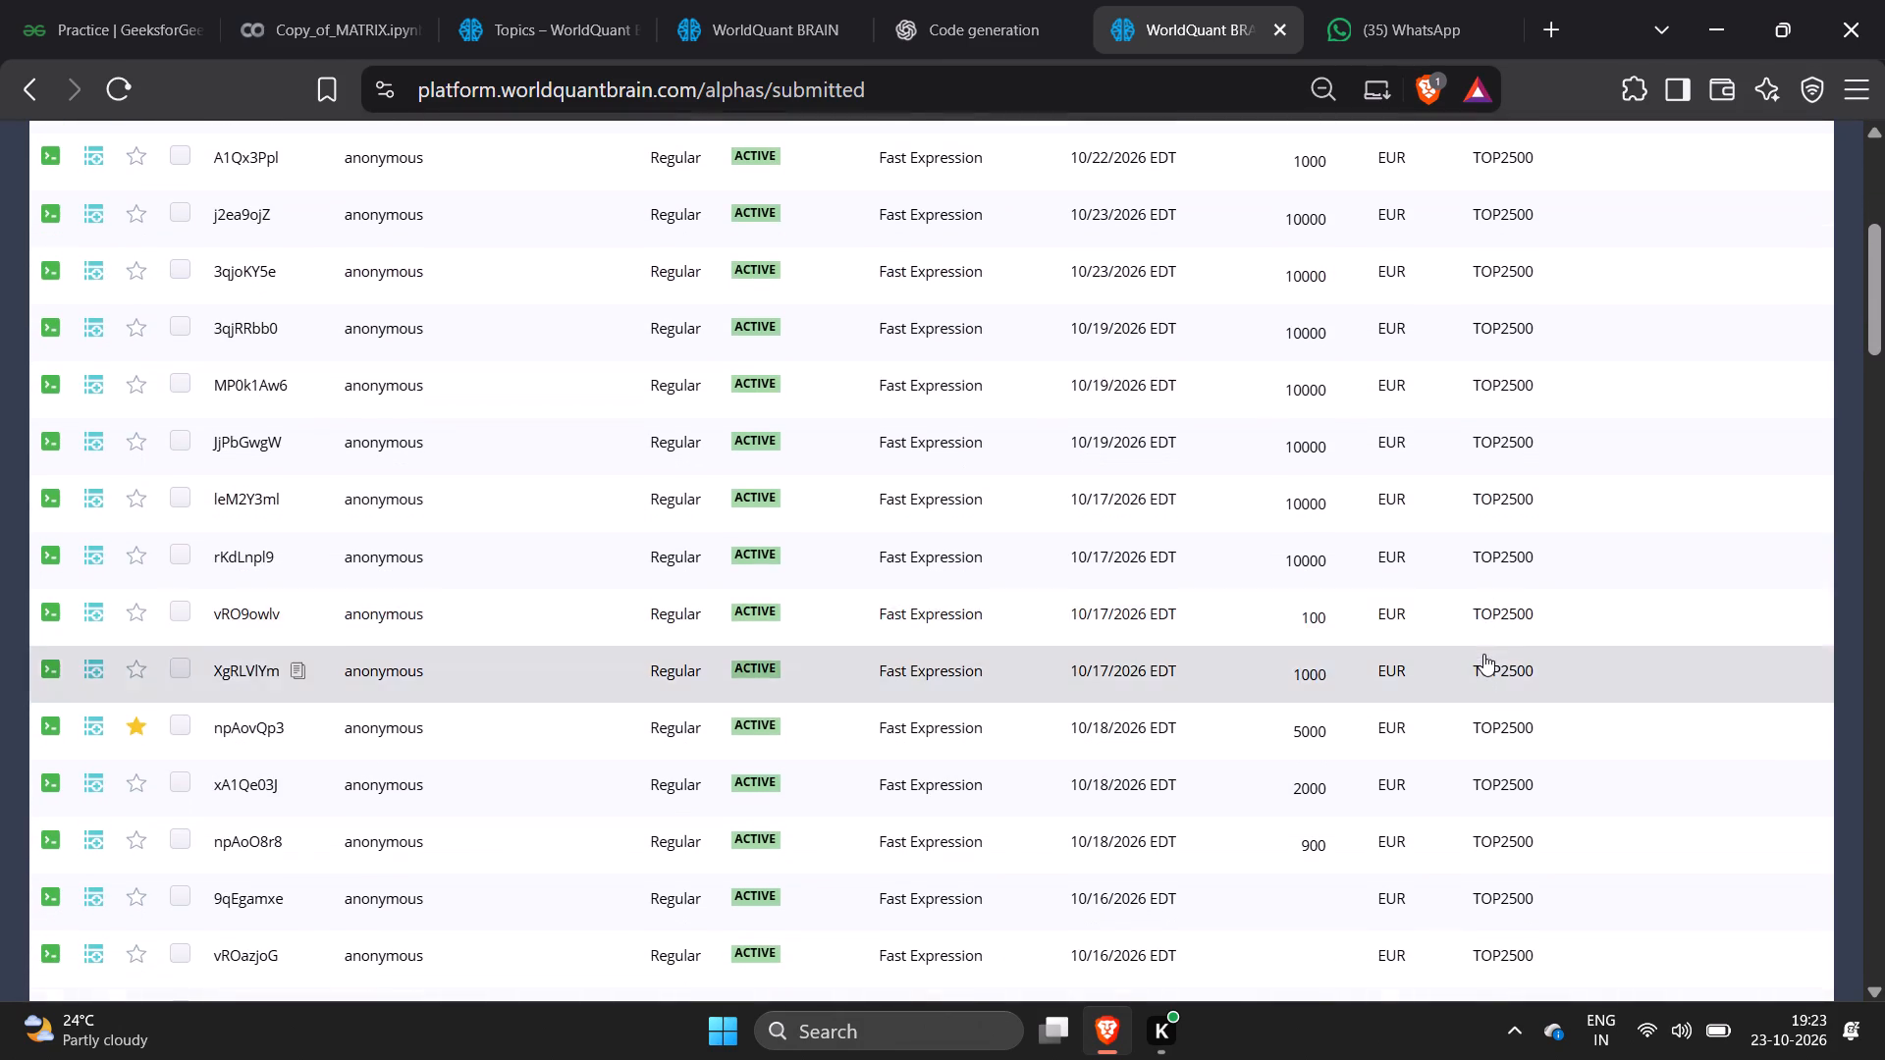
scroll(1483, 654, up, 4)
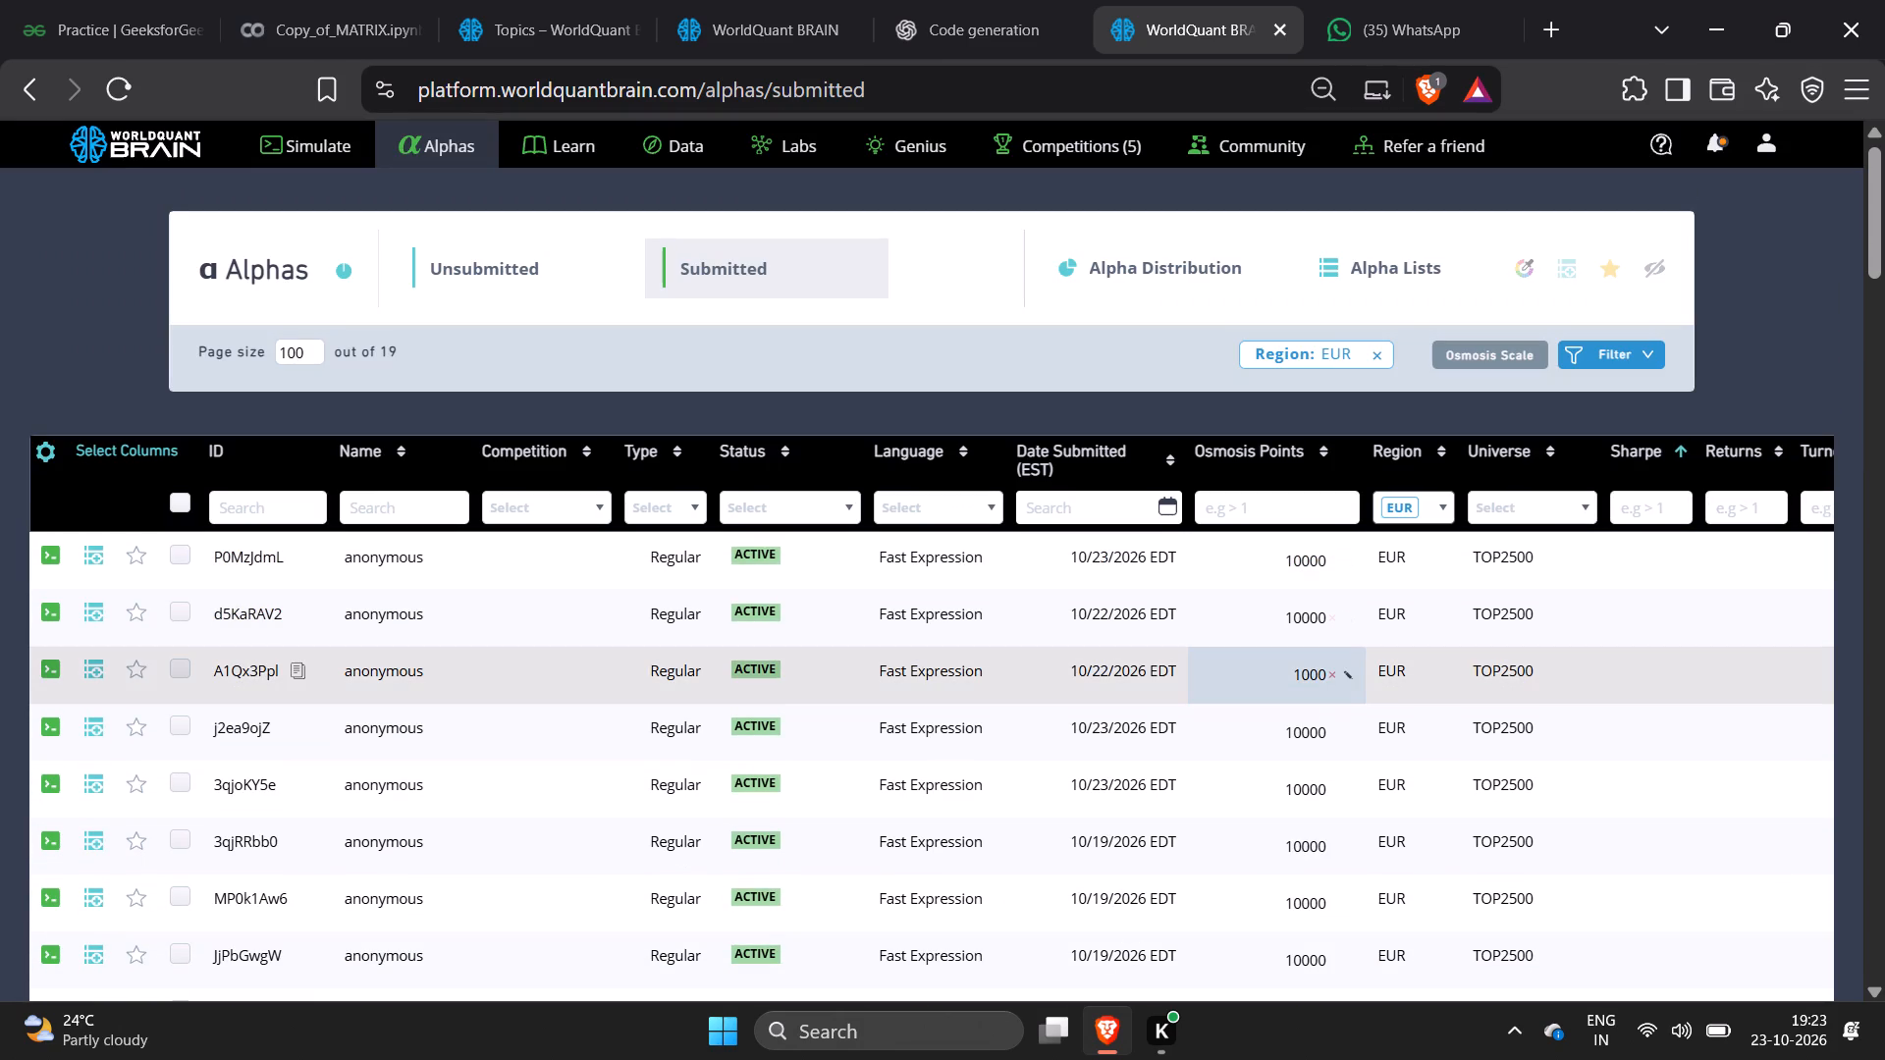
click(1322, 673)
key(BackSpace)
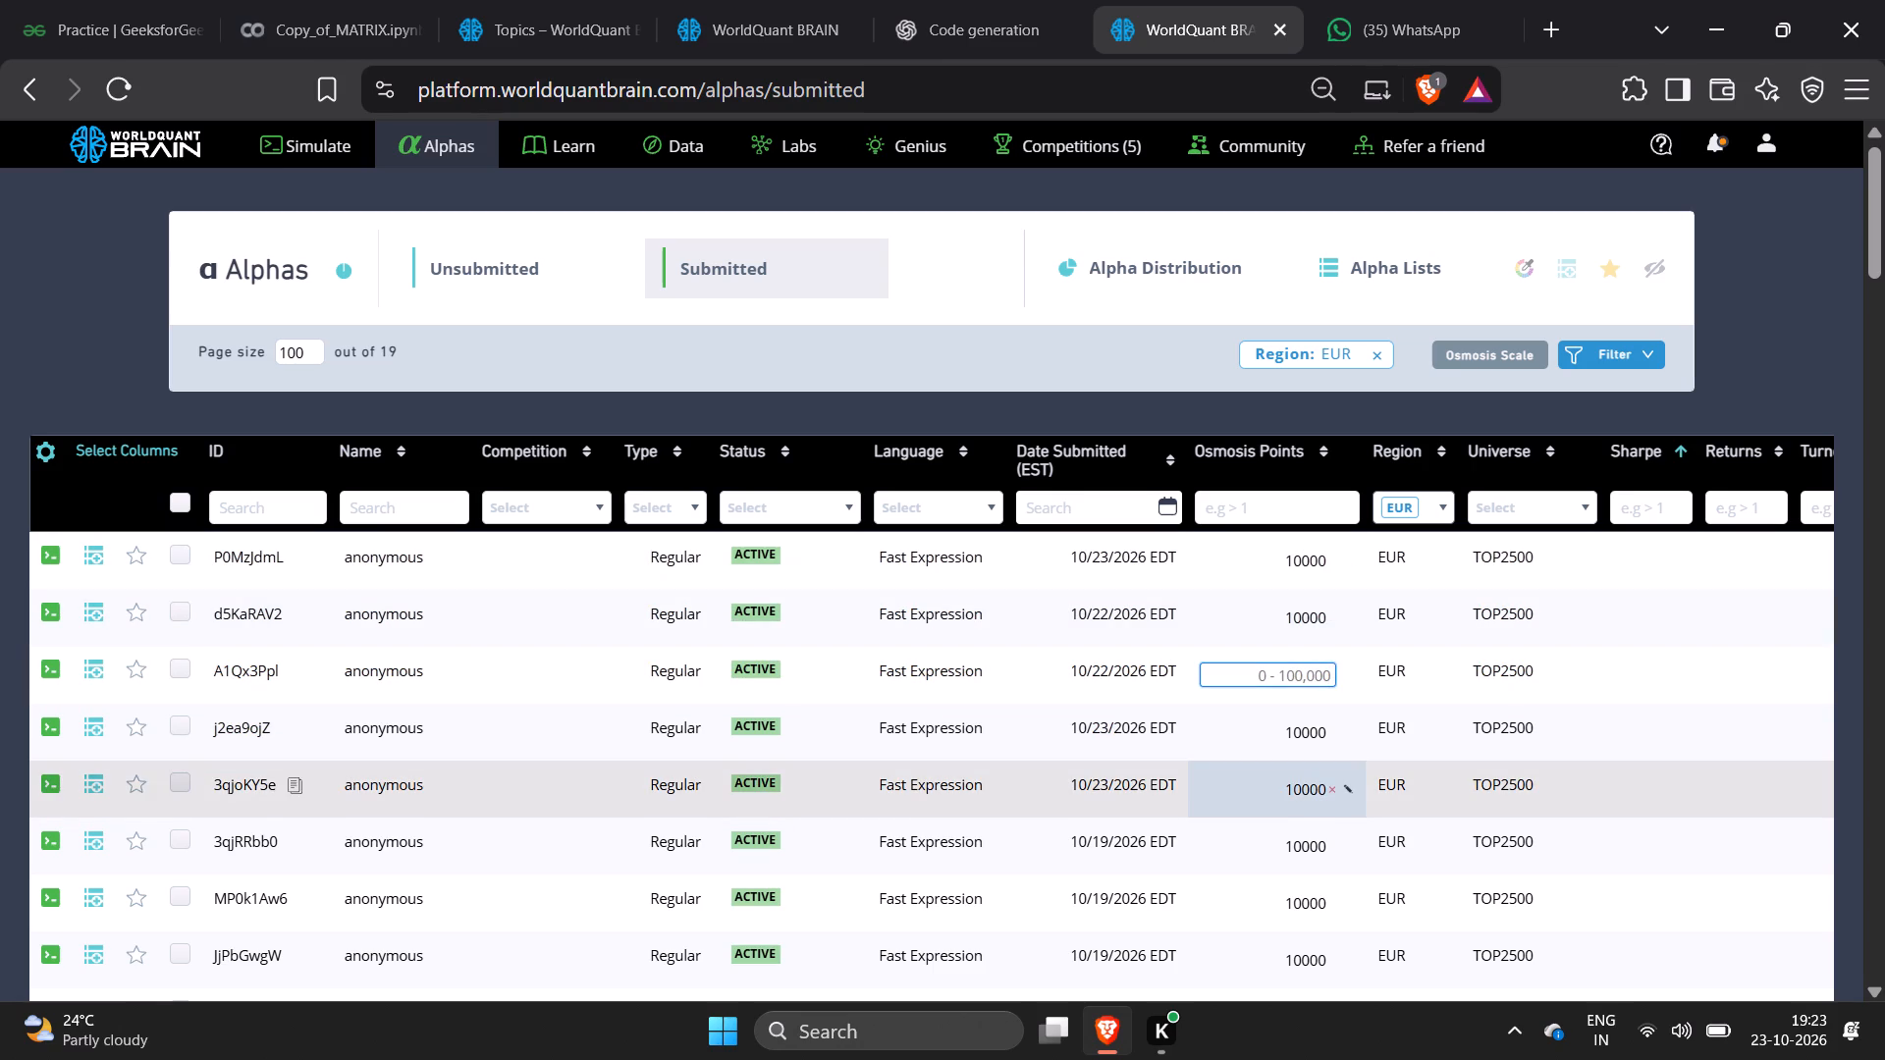
Set the Osmosis Points of the EUR alpha vRO9owlv to 10000.
scroll(1324, 957, down, 2)
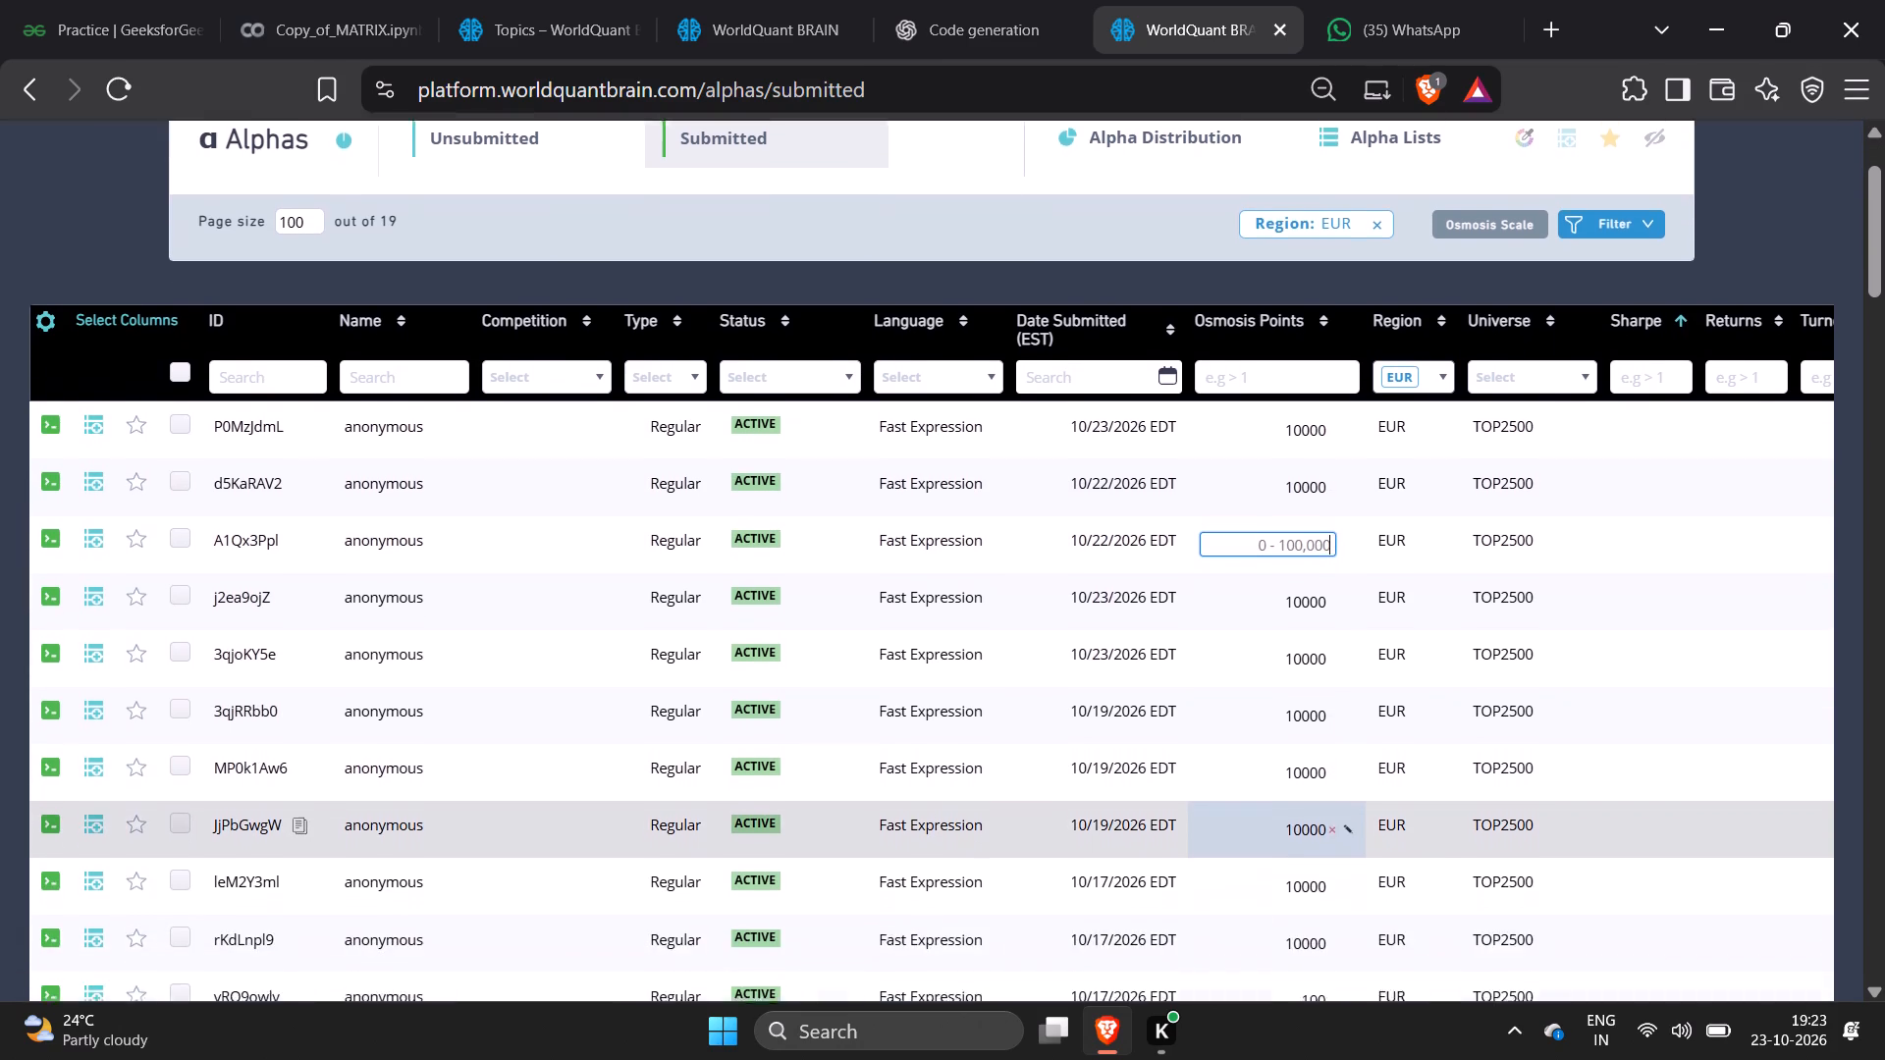
scroll(1324, 957, down, 2)
scroll(1318, 788, down, 1)
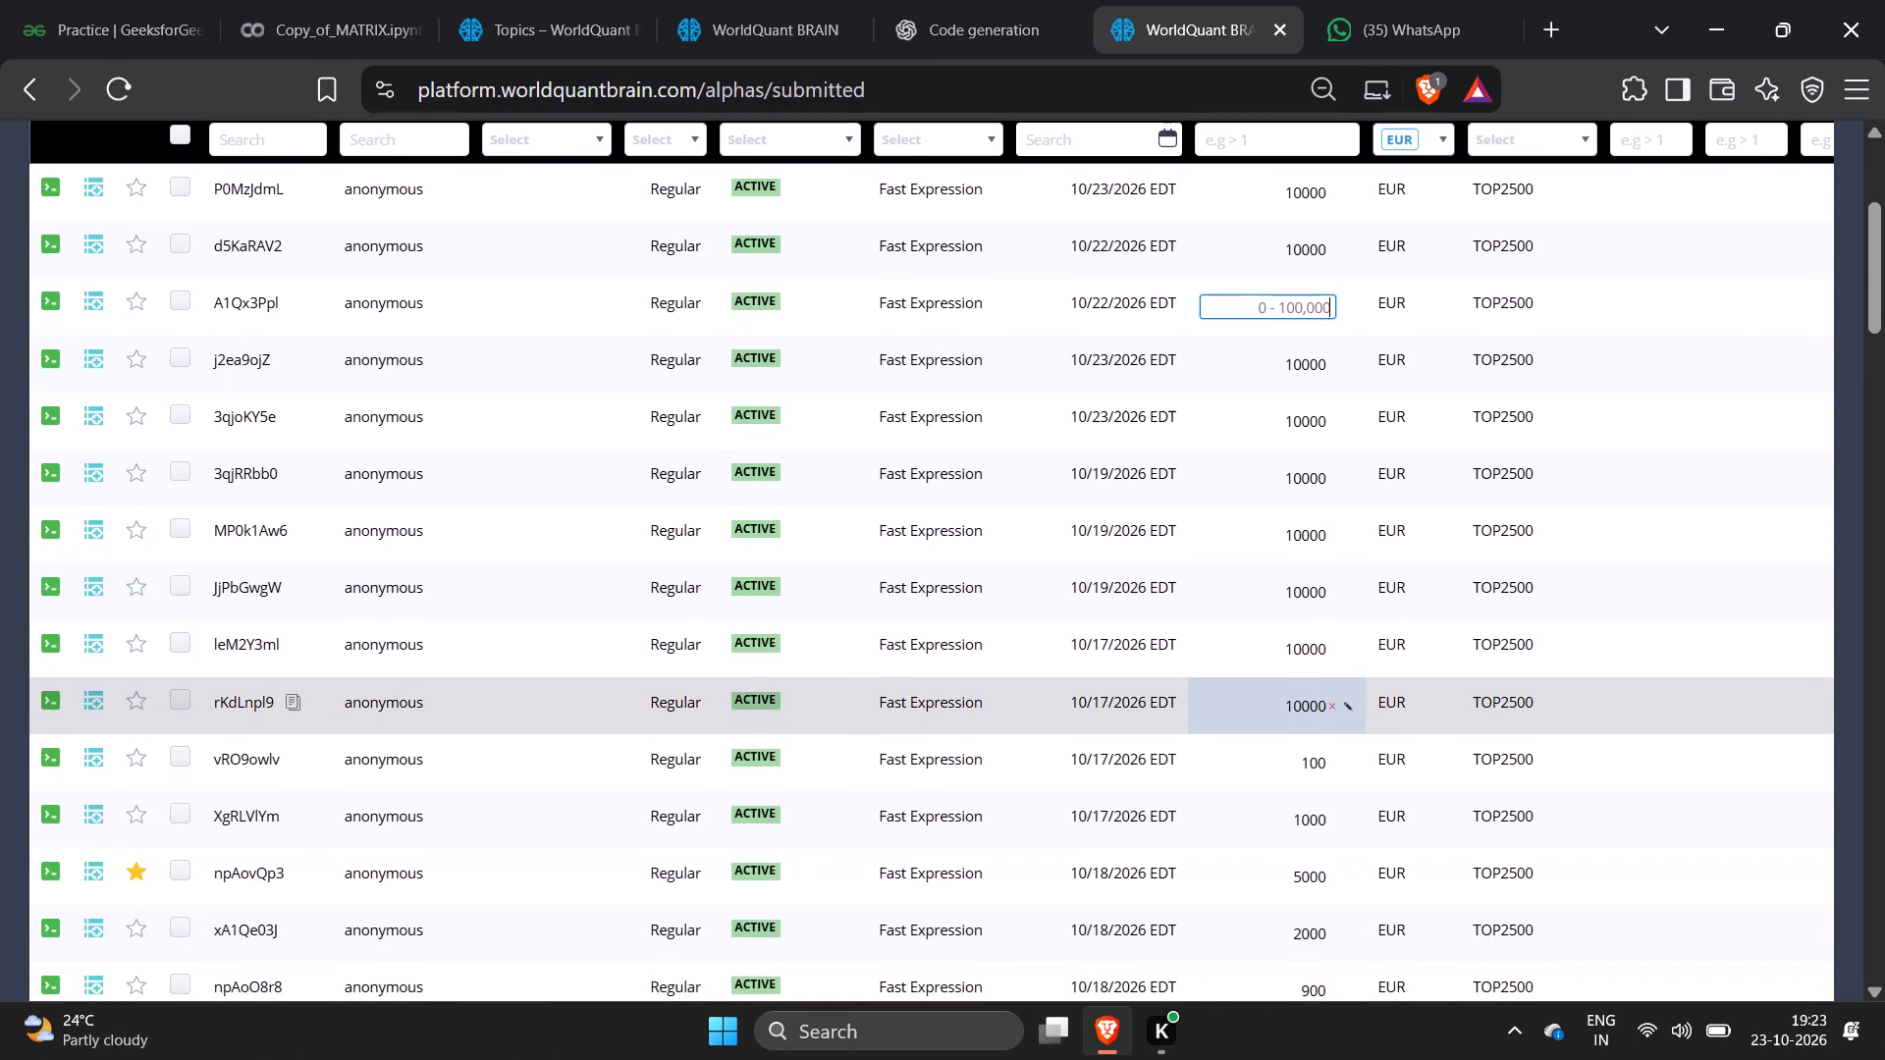
scroll(1318, 788, down, 1)
click(1329, 773)
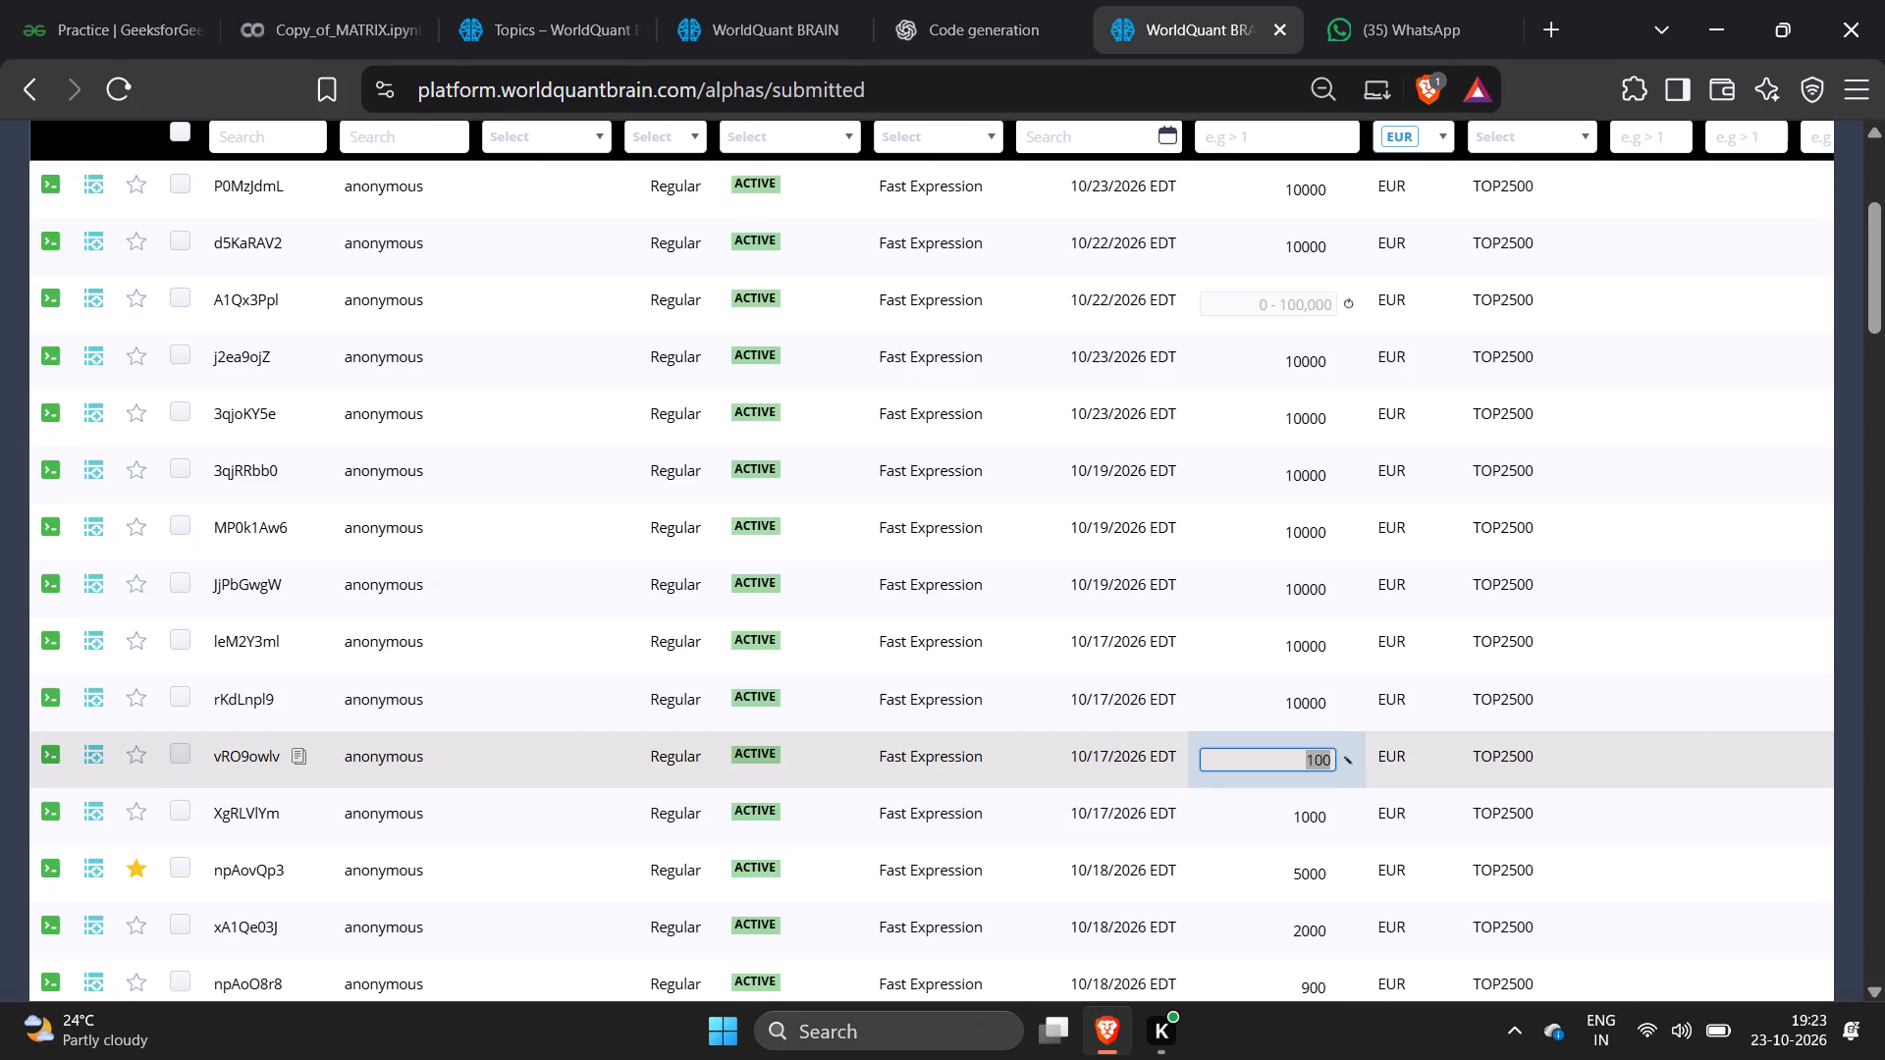
key(BackSpace)
text(10)
key(BackSpace)
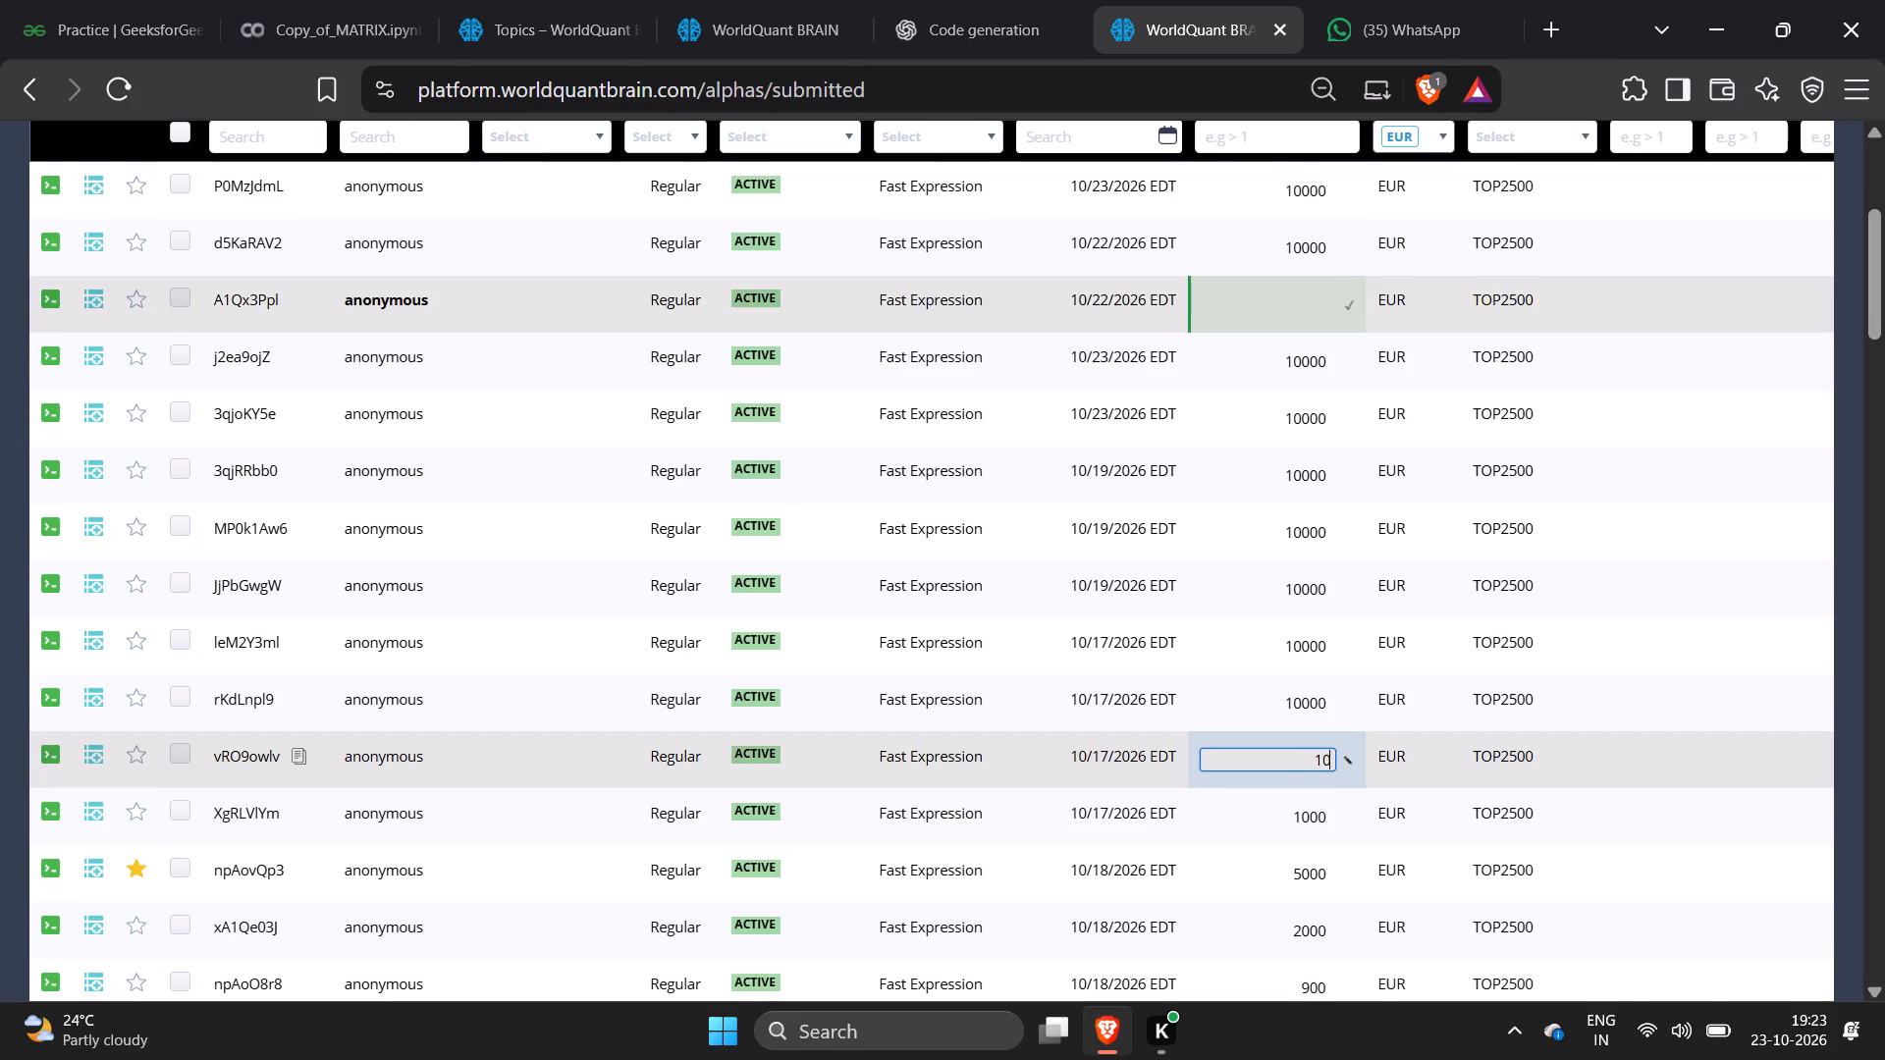
text(0000)
key(Return)
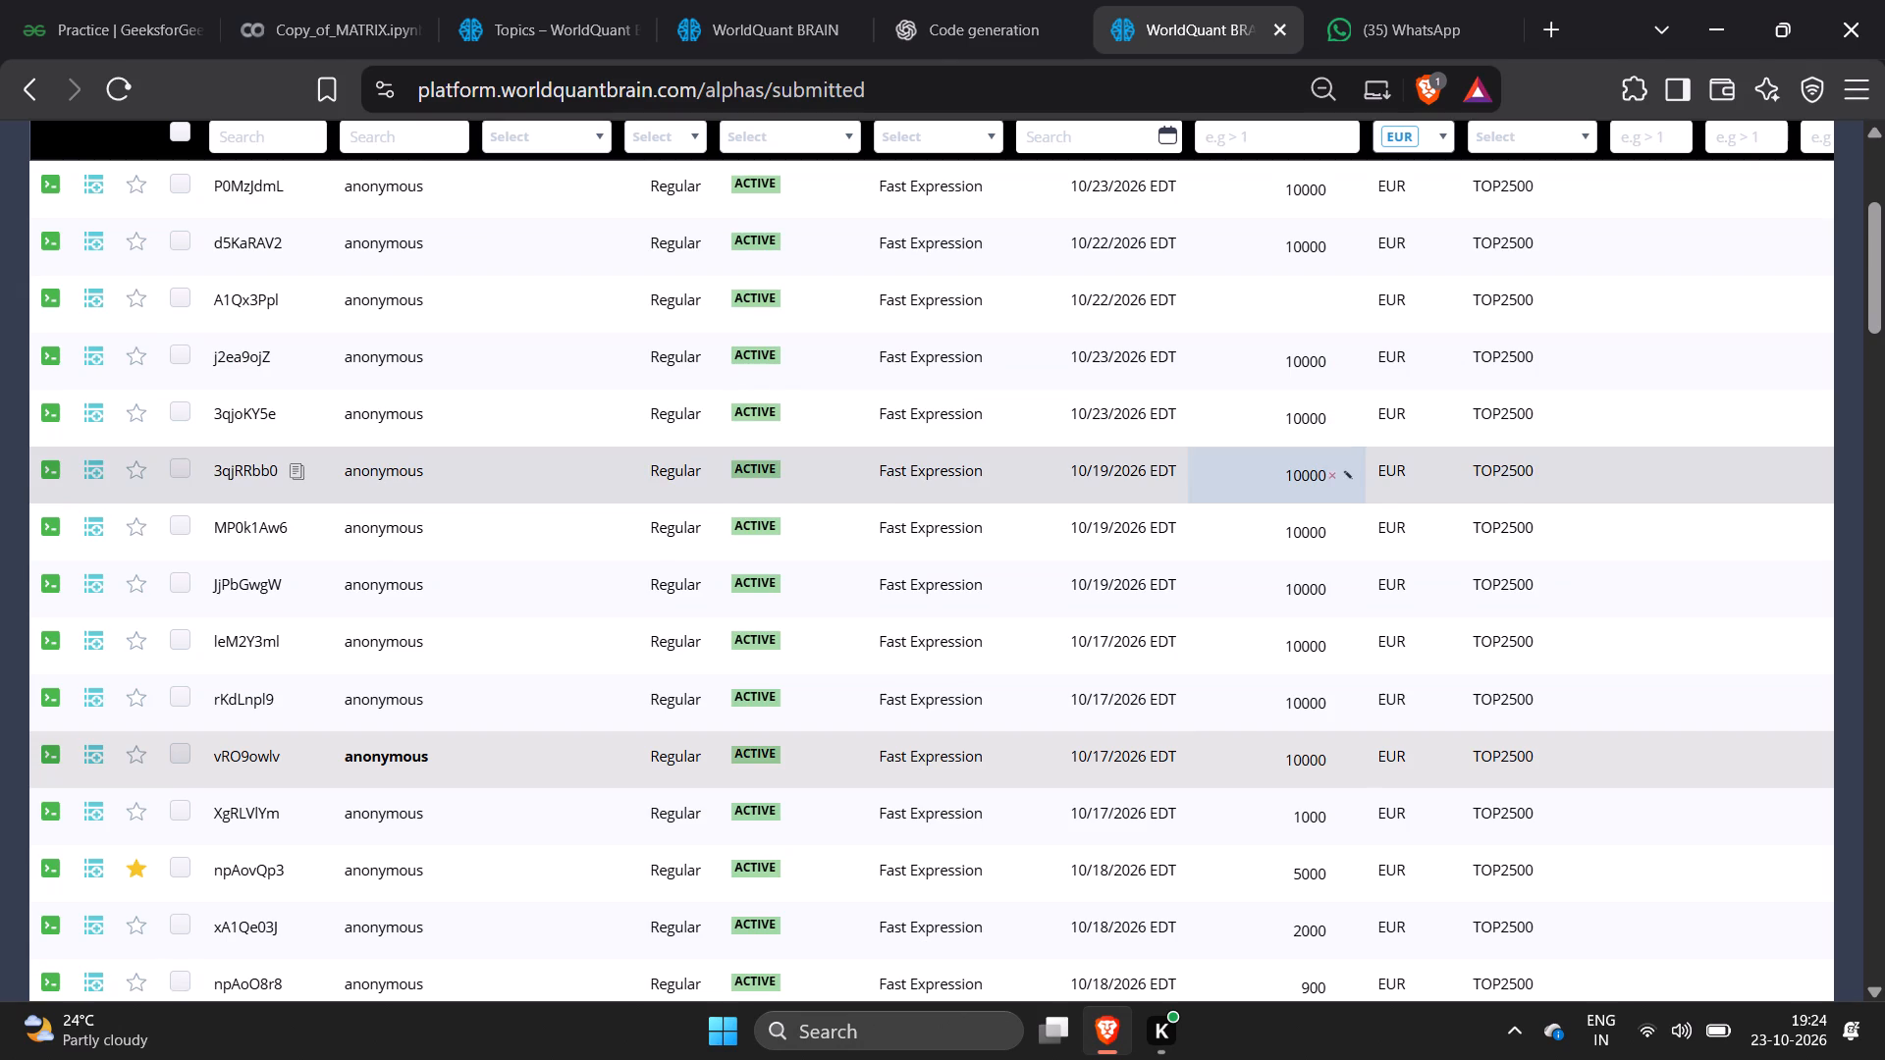
Clear the Osmosis Points of the EUR alphas XgRLVlYm and npAovQp3.
scroll(1315, 760, down, 1)
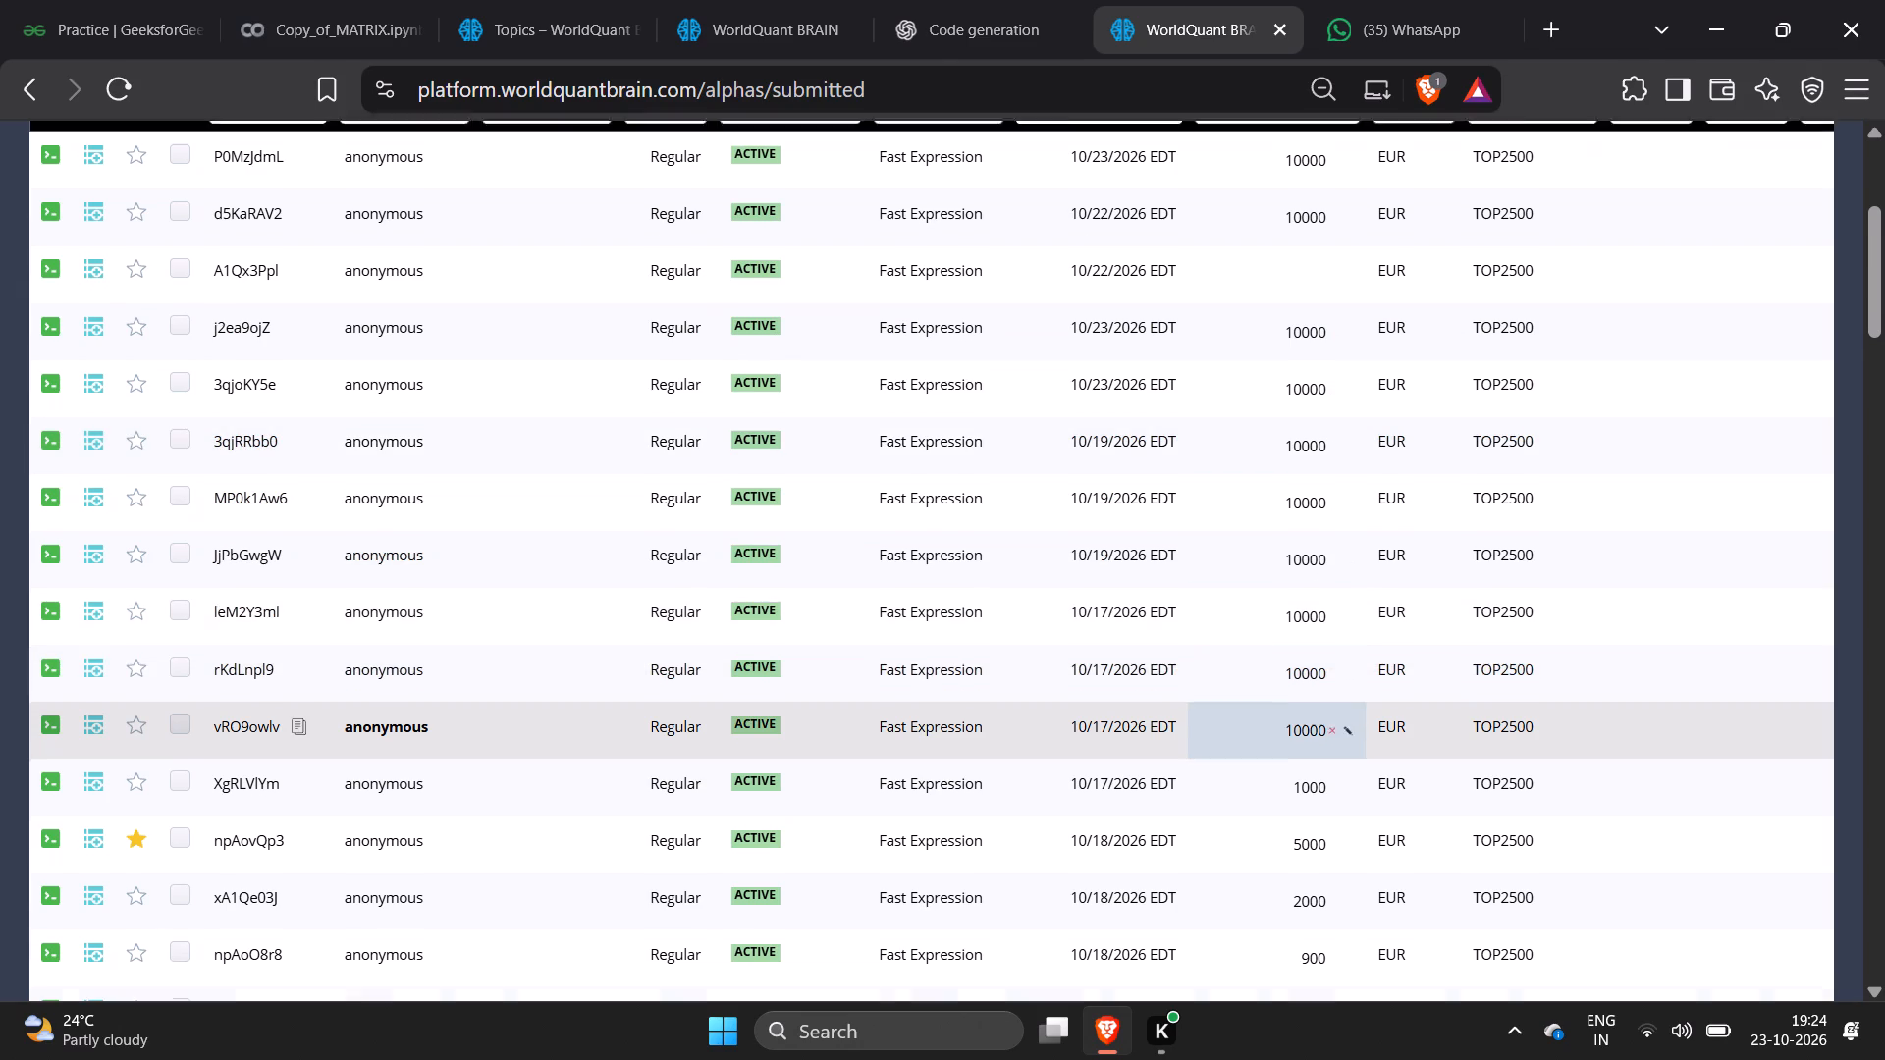
scroll(1315, 760, down, 1)
click(1324, 715)
key(BackSpace)
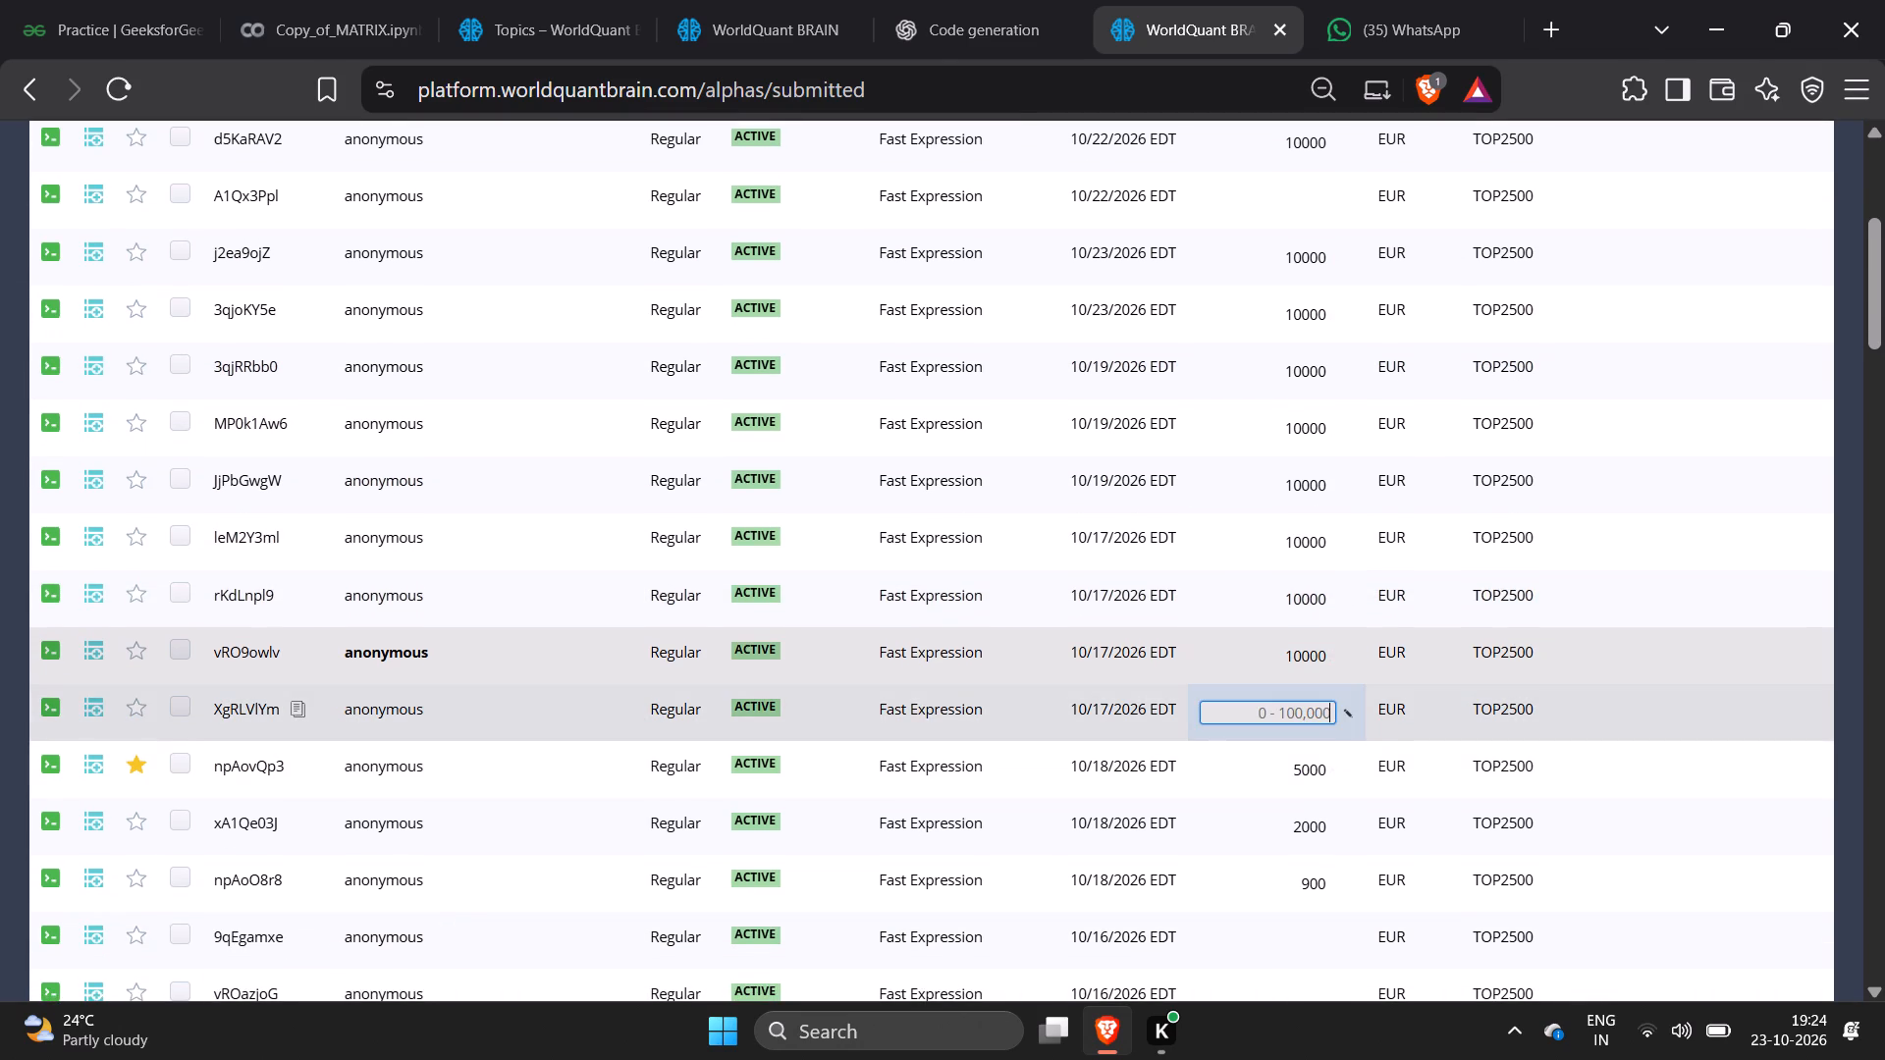
click(1316, 768)
key(BackSpace)
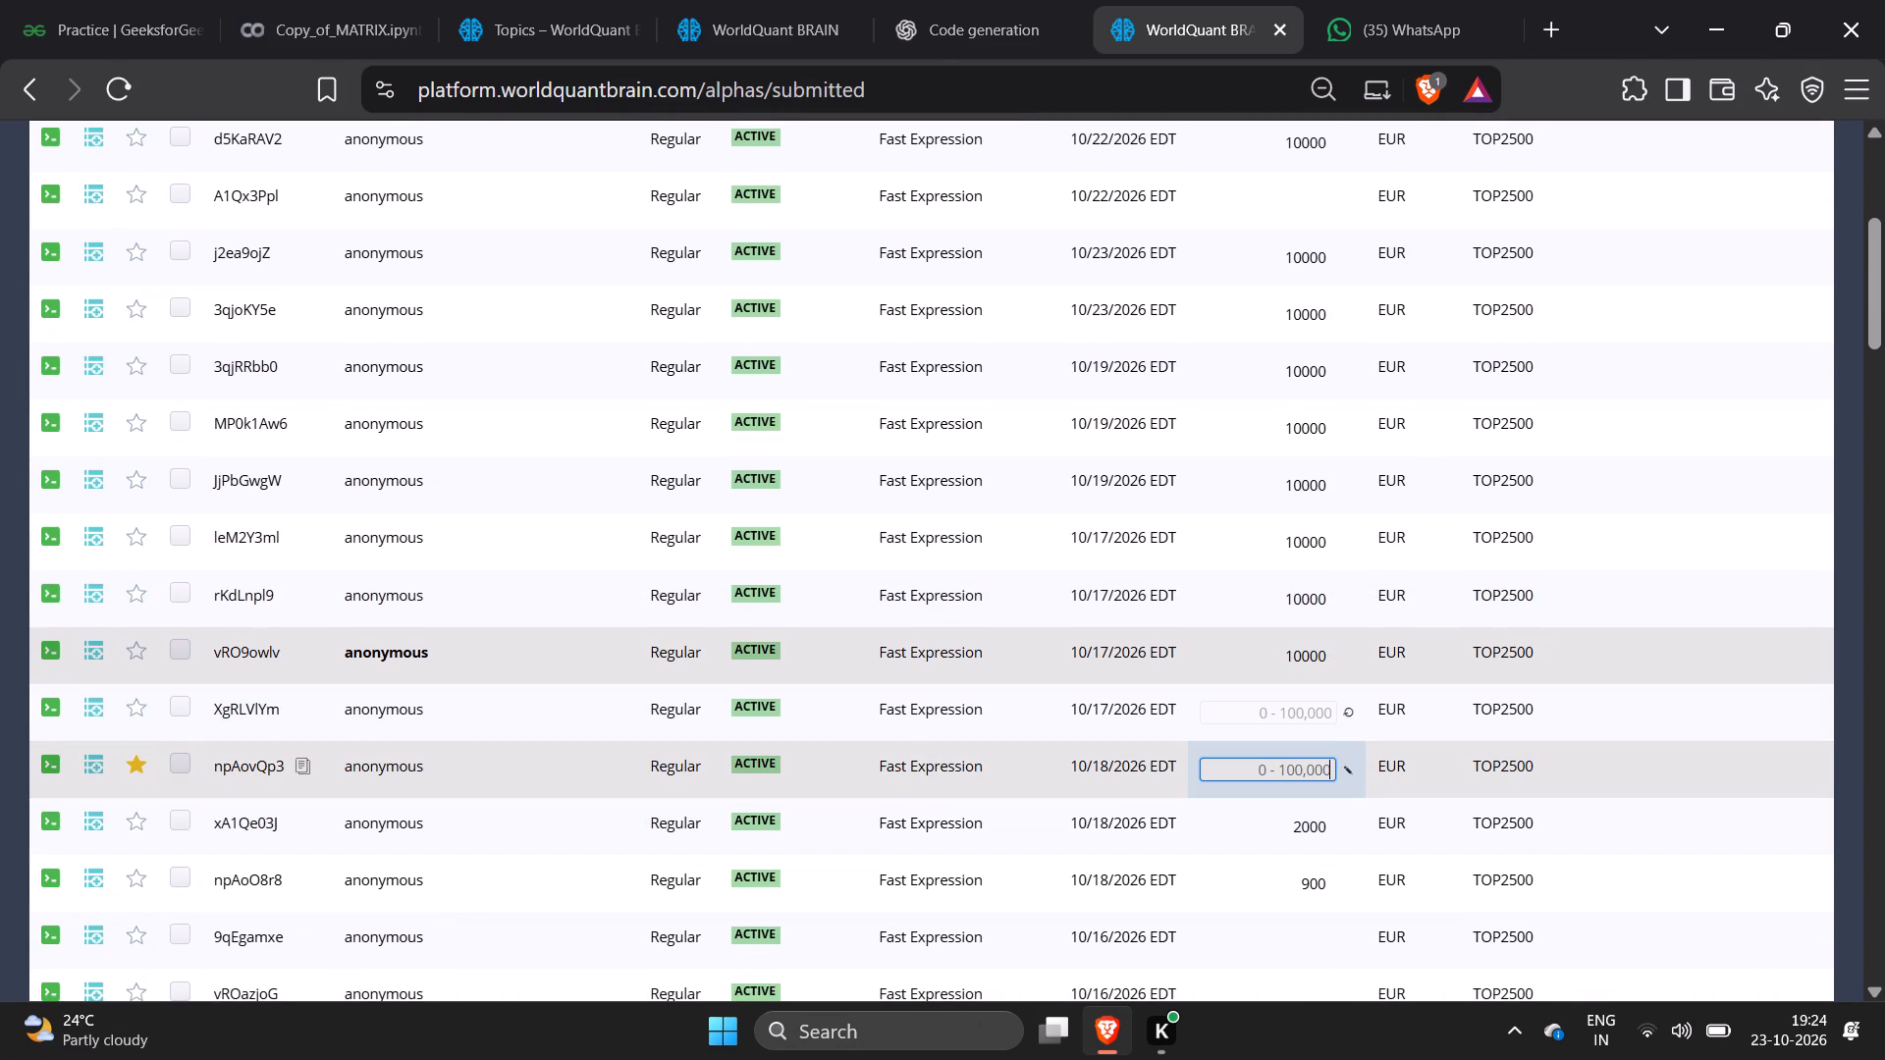
Clear the Osmosis Points of the EUR alphas xA1Qe03J and npAoO8r8.
click(1319, 821)
key(BackSpace)
click(1327, 839)
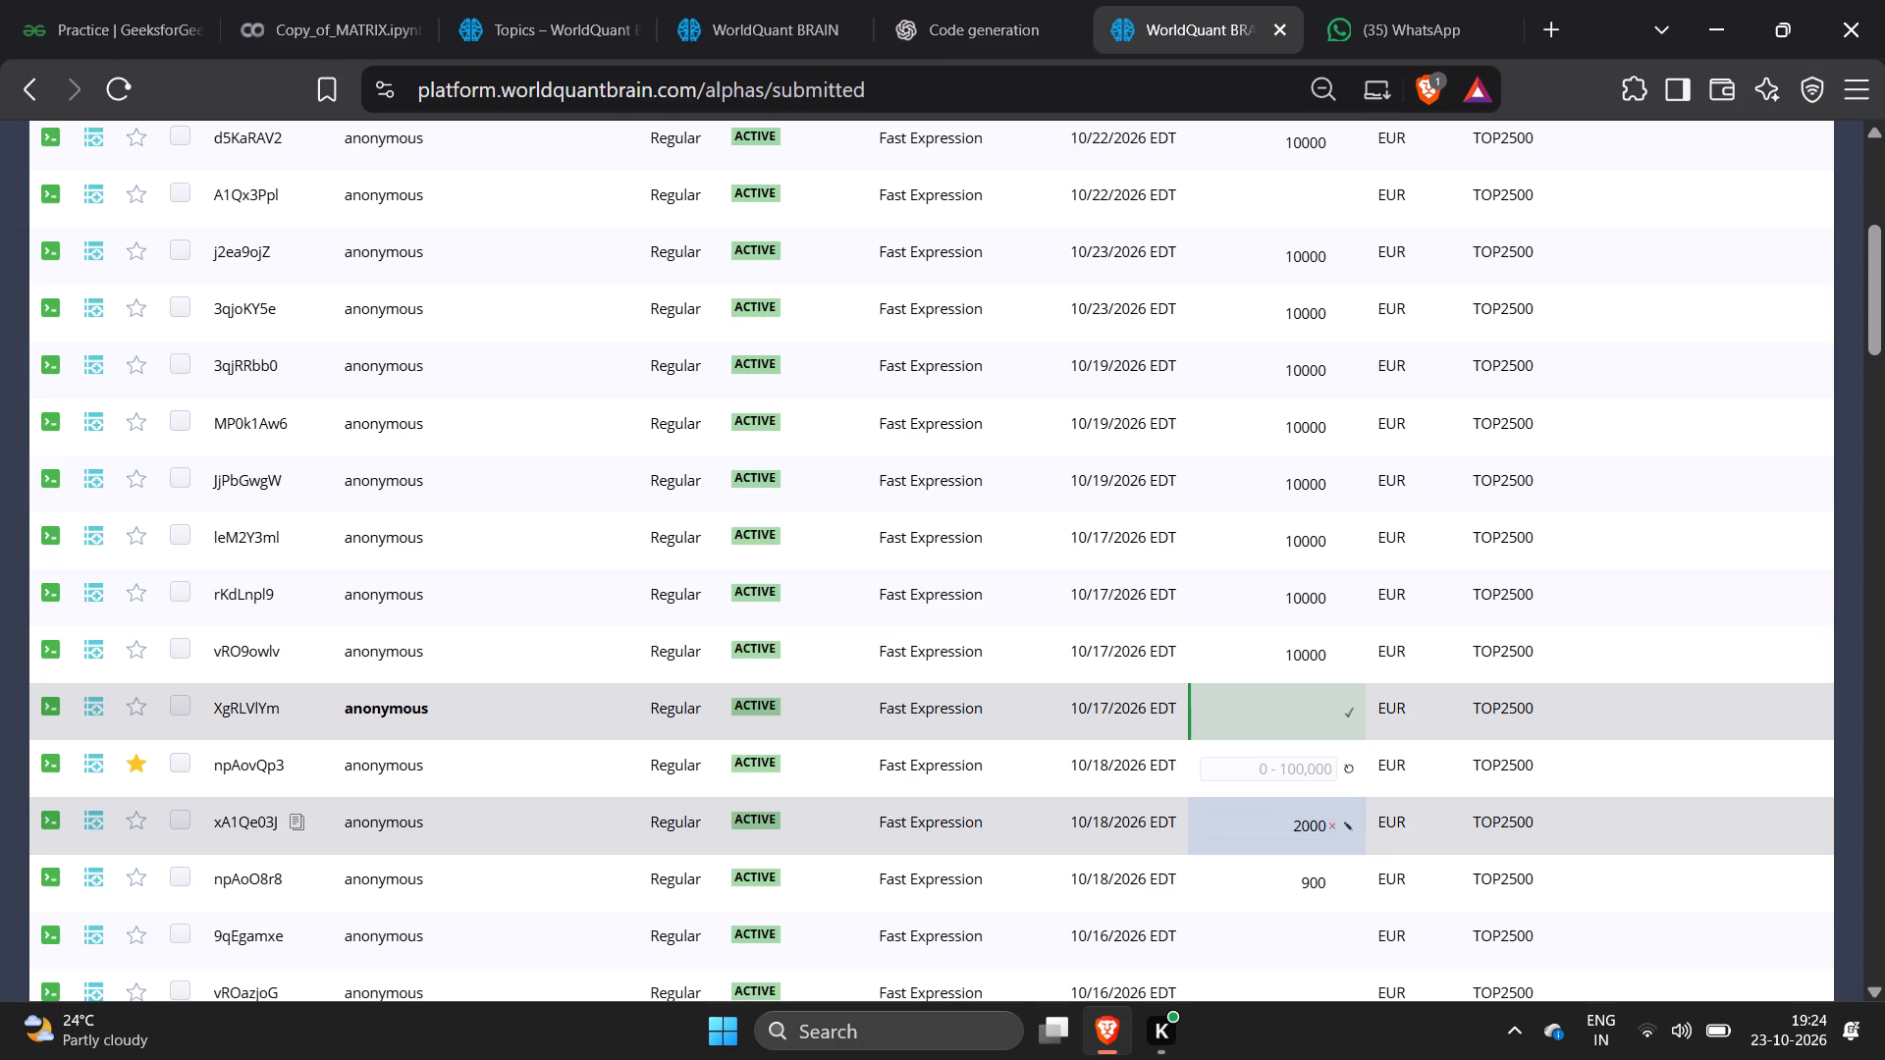
key(BackSpace)
click(1327, 870)
key(BackSpace)
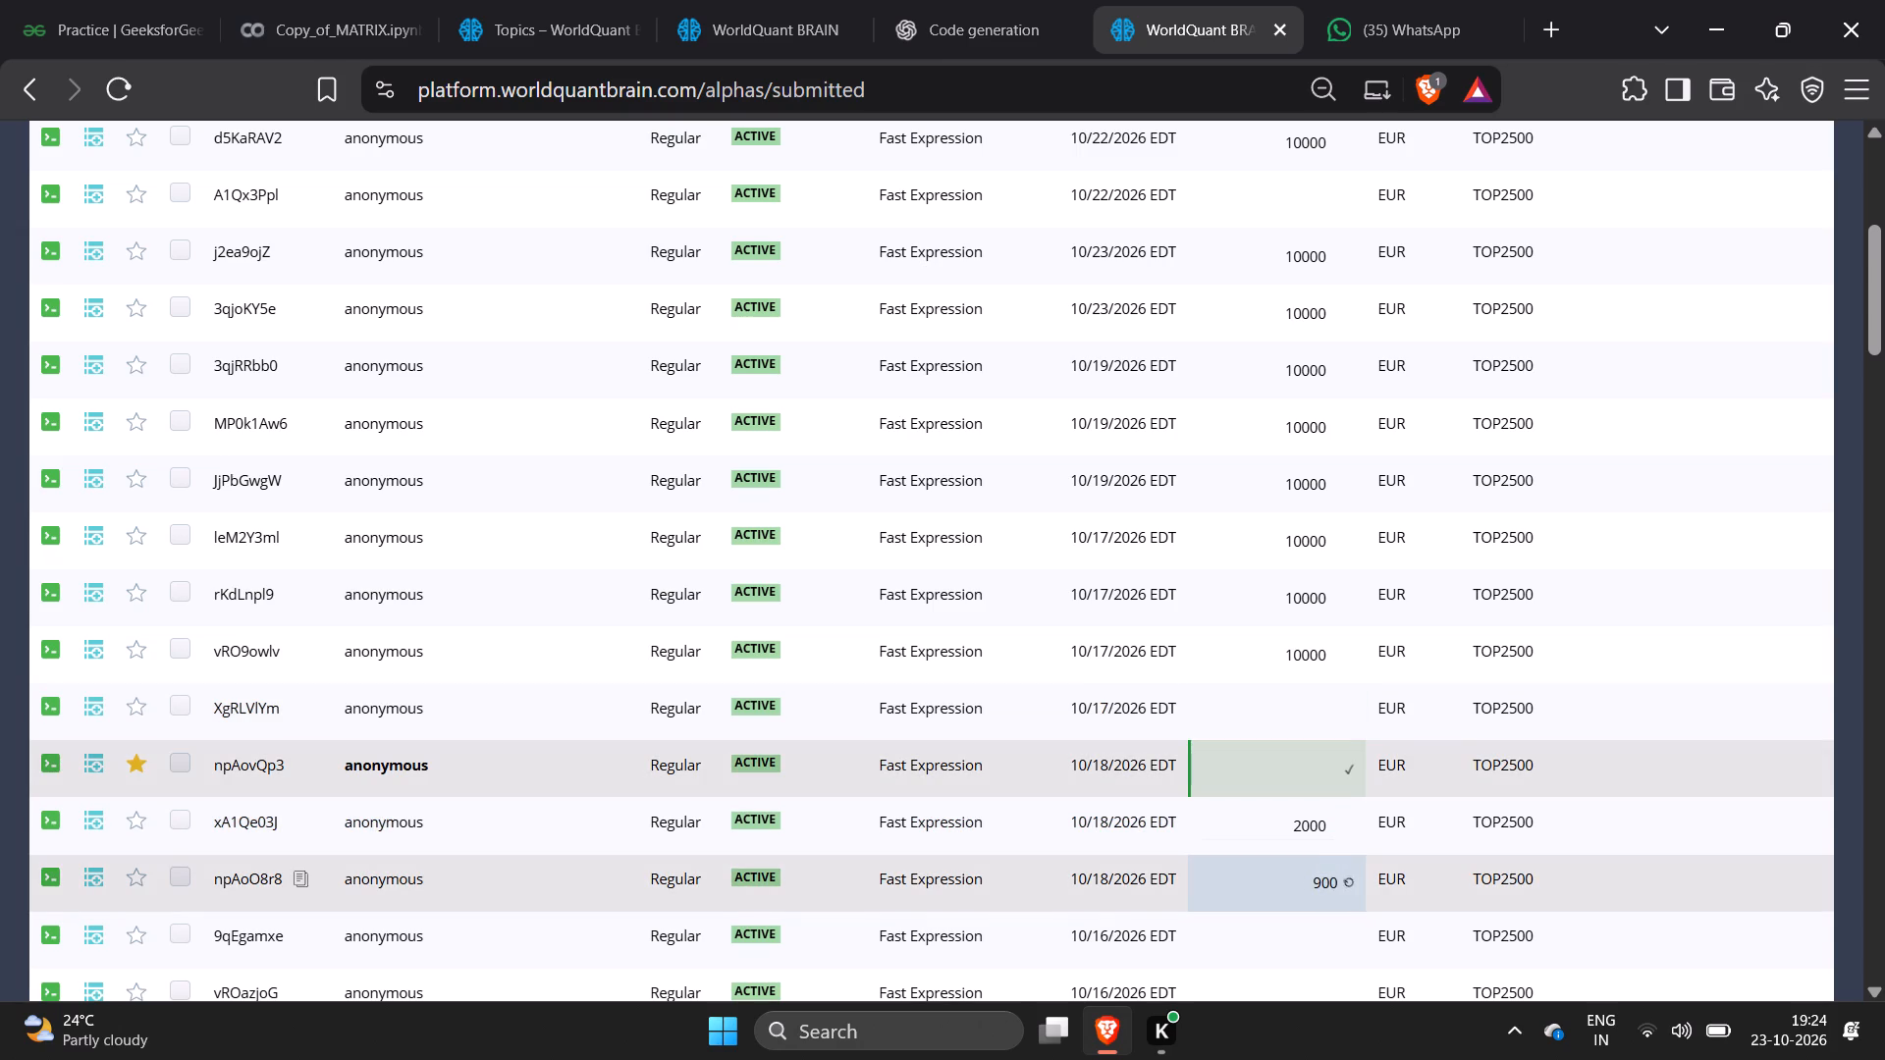
click(1318, 825)
key(BackSpace)
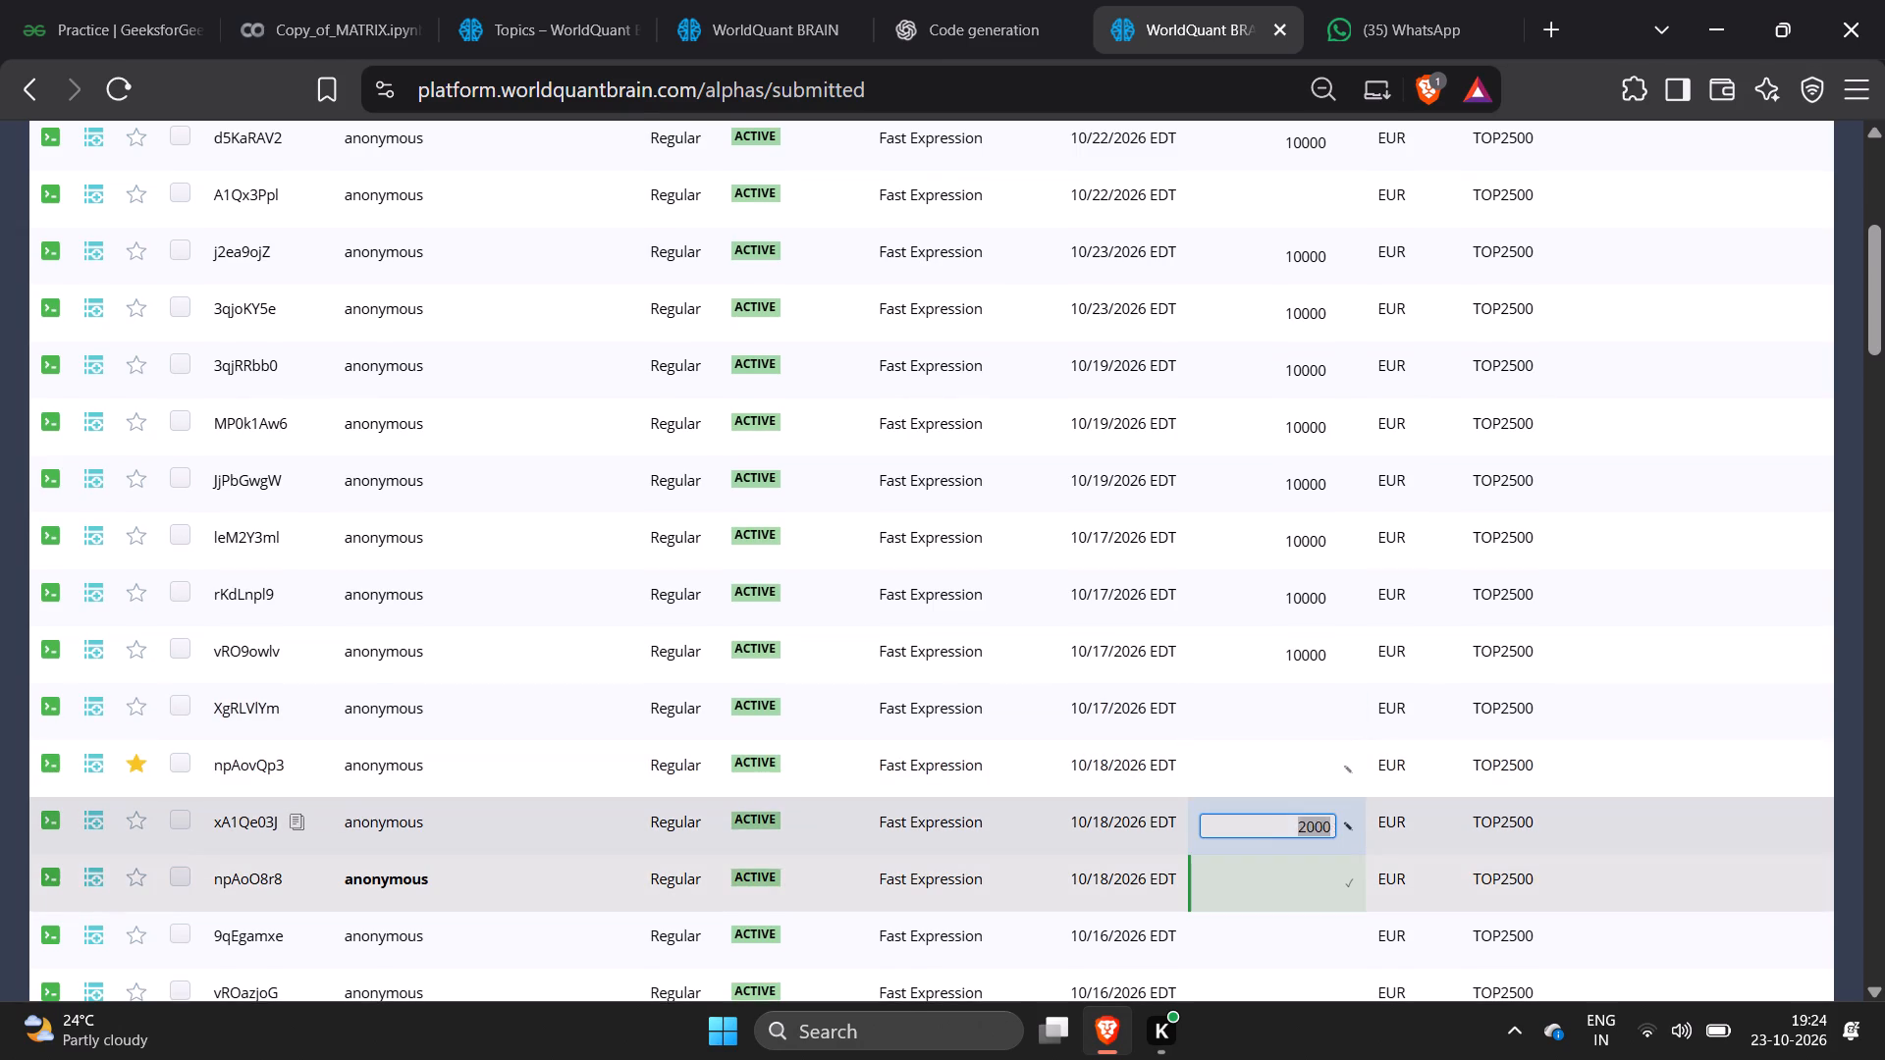
key(BackSpace)
Go back to the Genius page and check the EUR D1 points and alpha count in the Osmosis Allocation table.
scroll(1824, 753, up, 7)
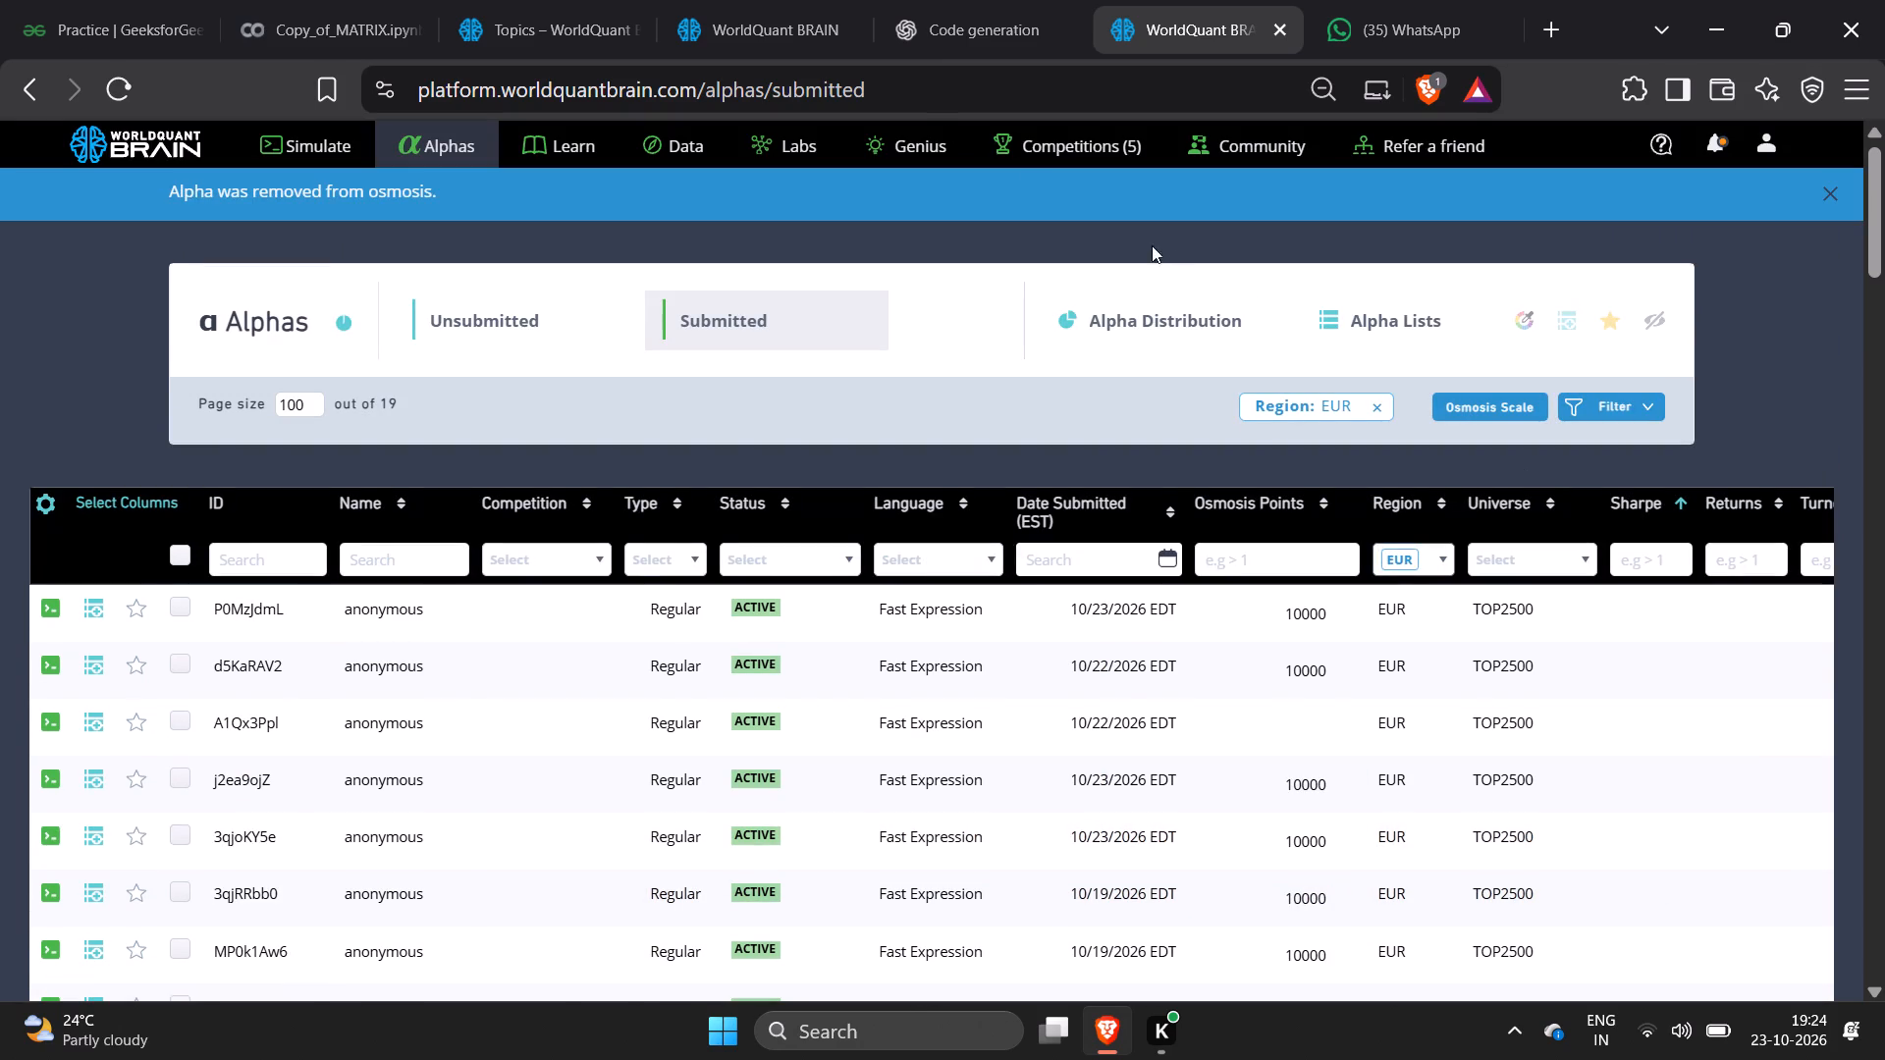
click(933, 135)
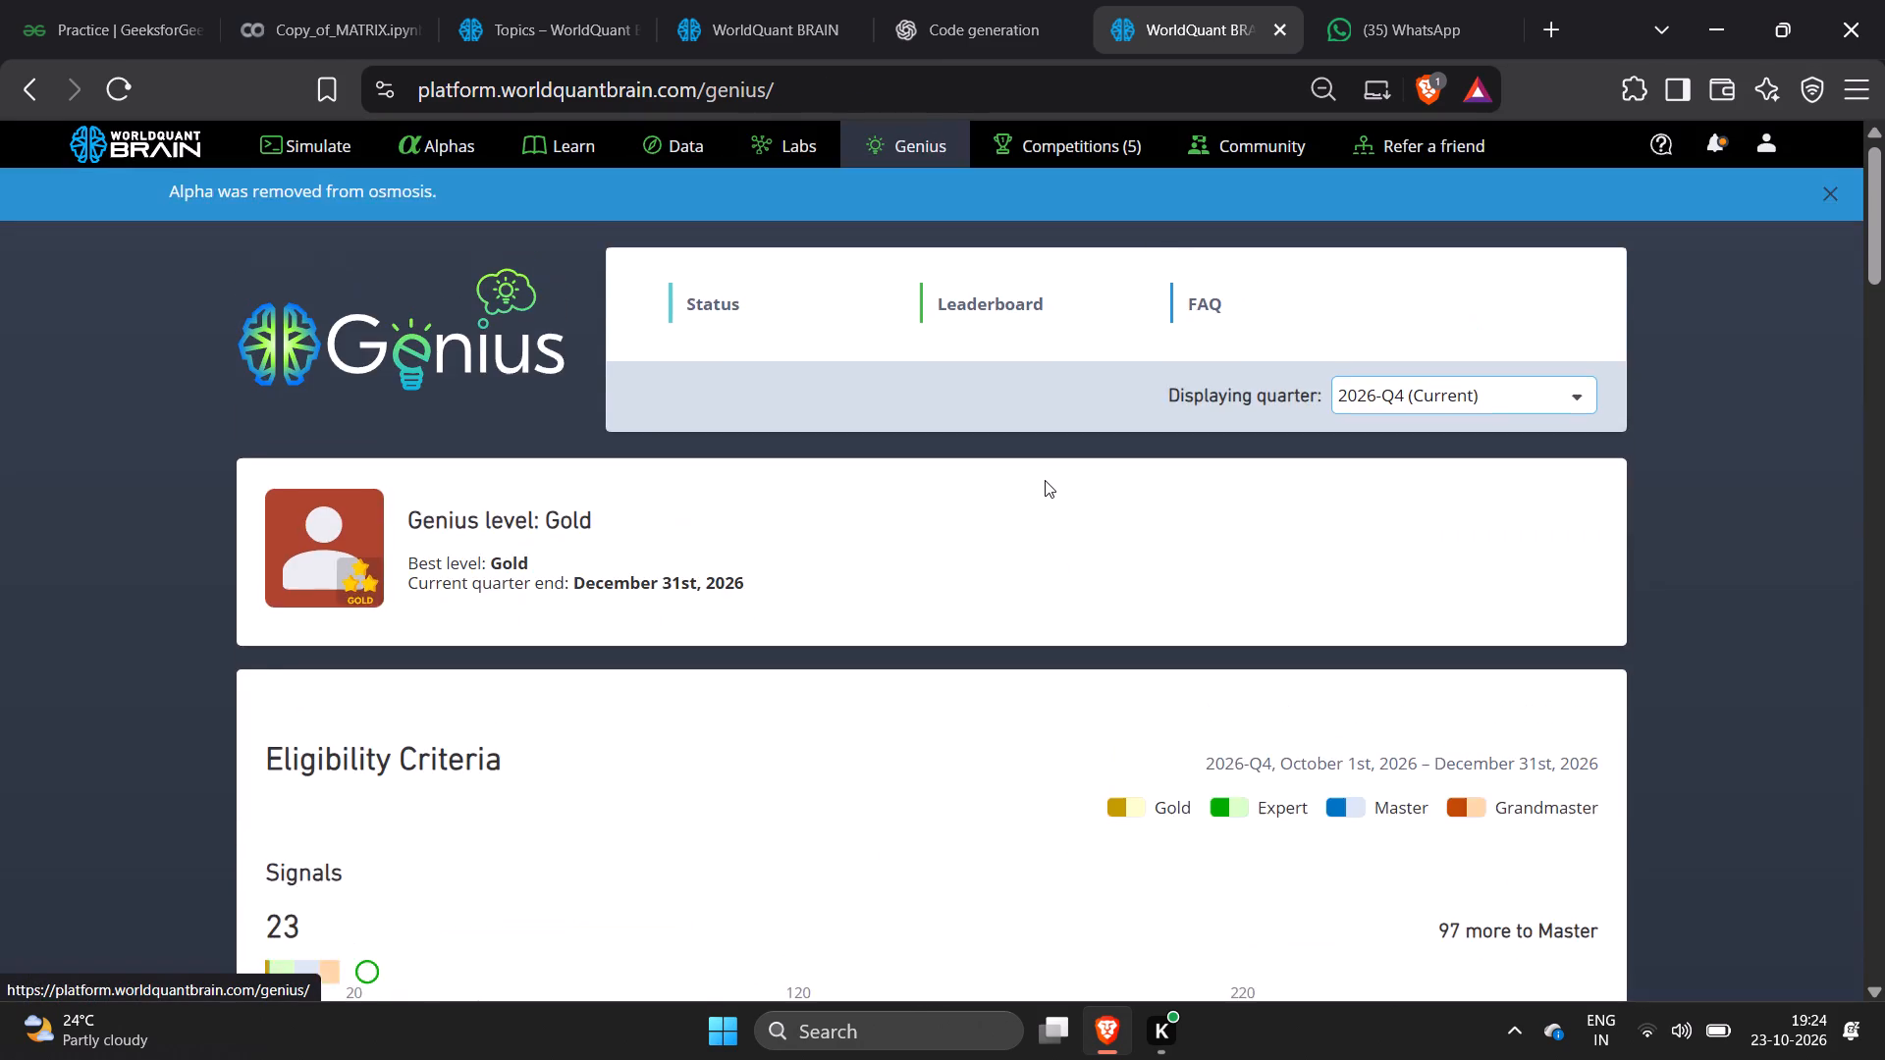
scroll(1045, 480, down, 15)
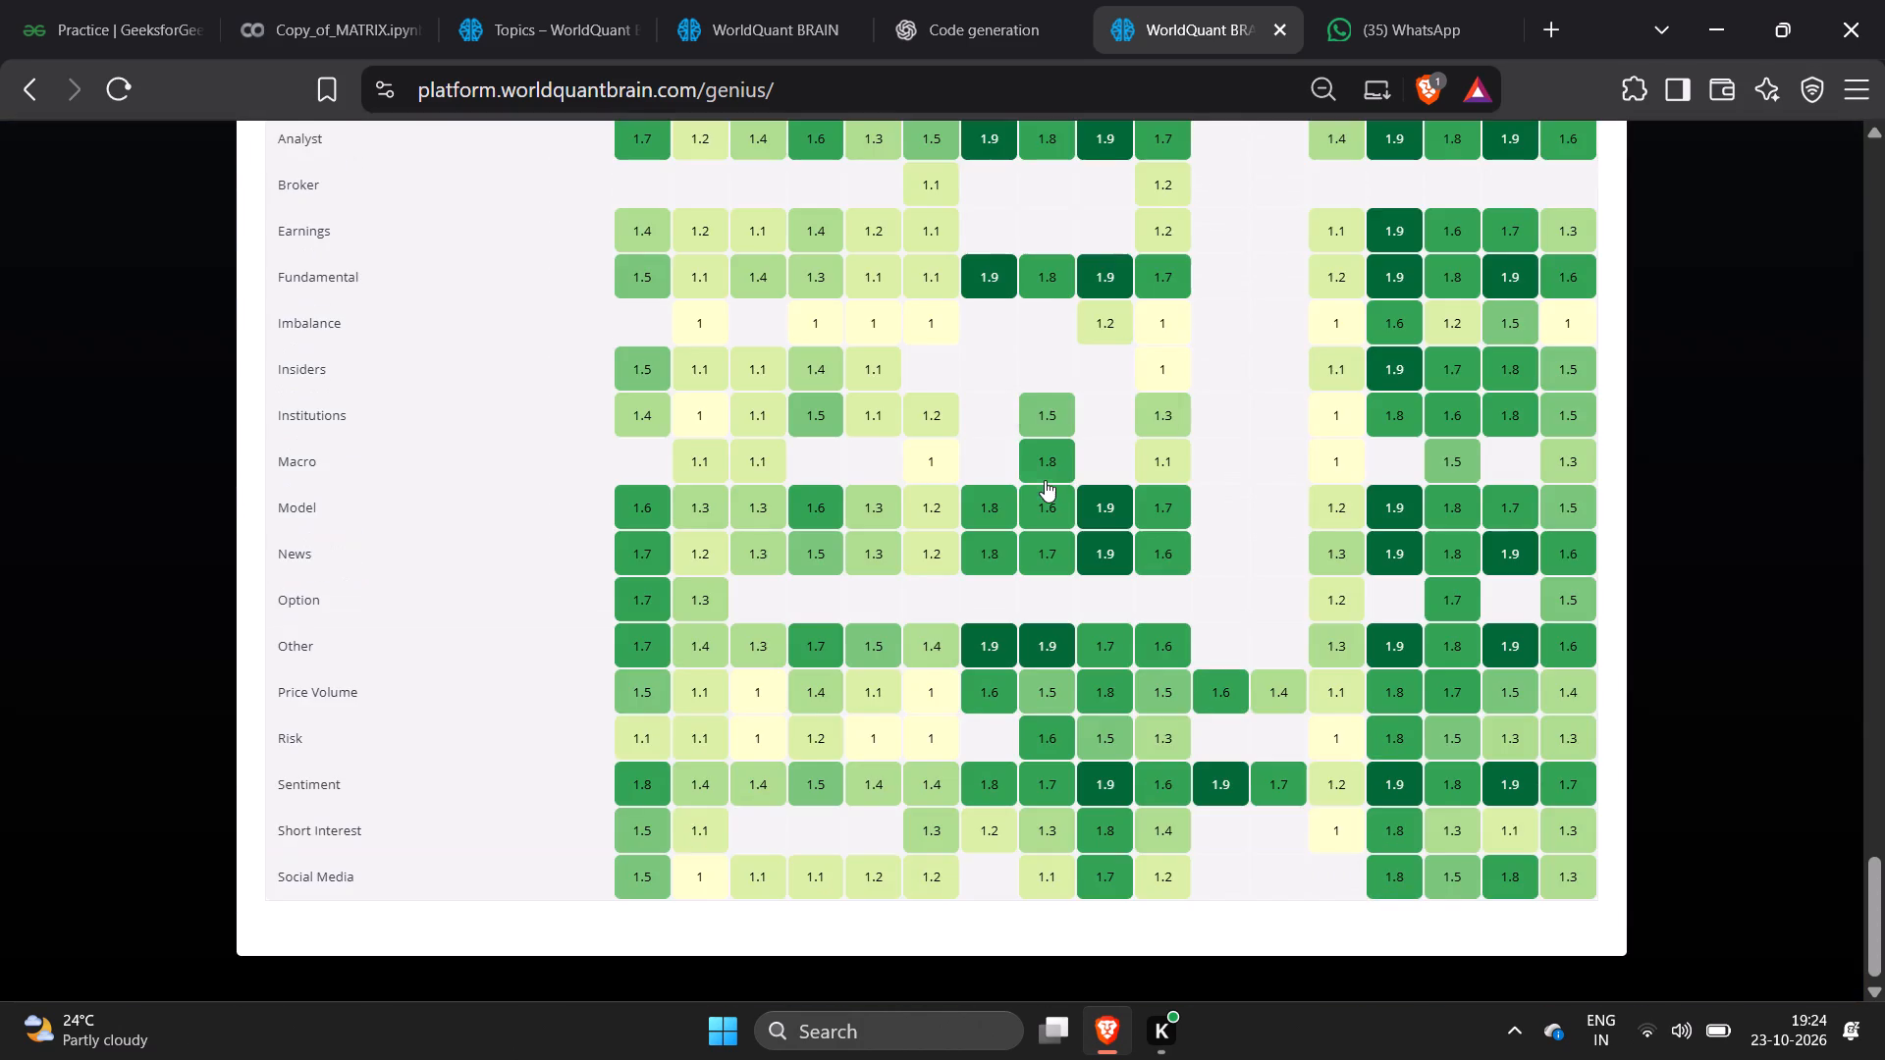
scroll(1045, 480, down, 2)
scroll(1045, 480, up, 8)
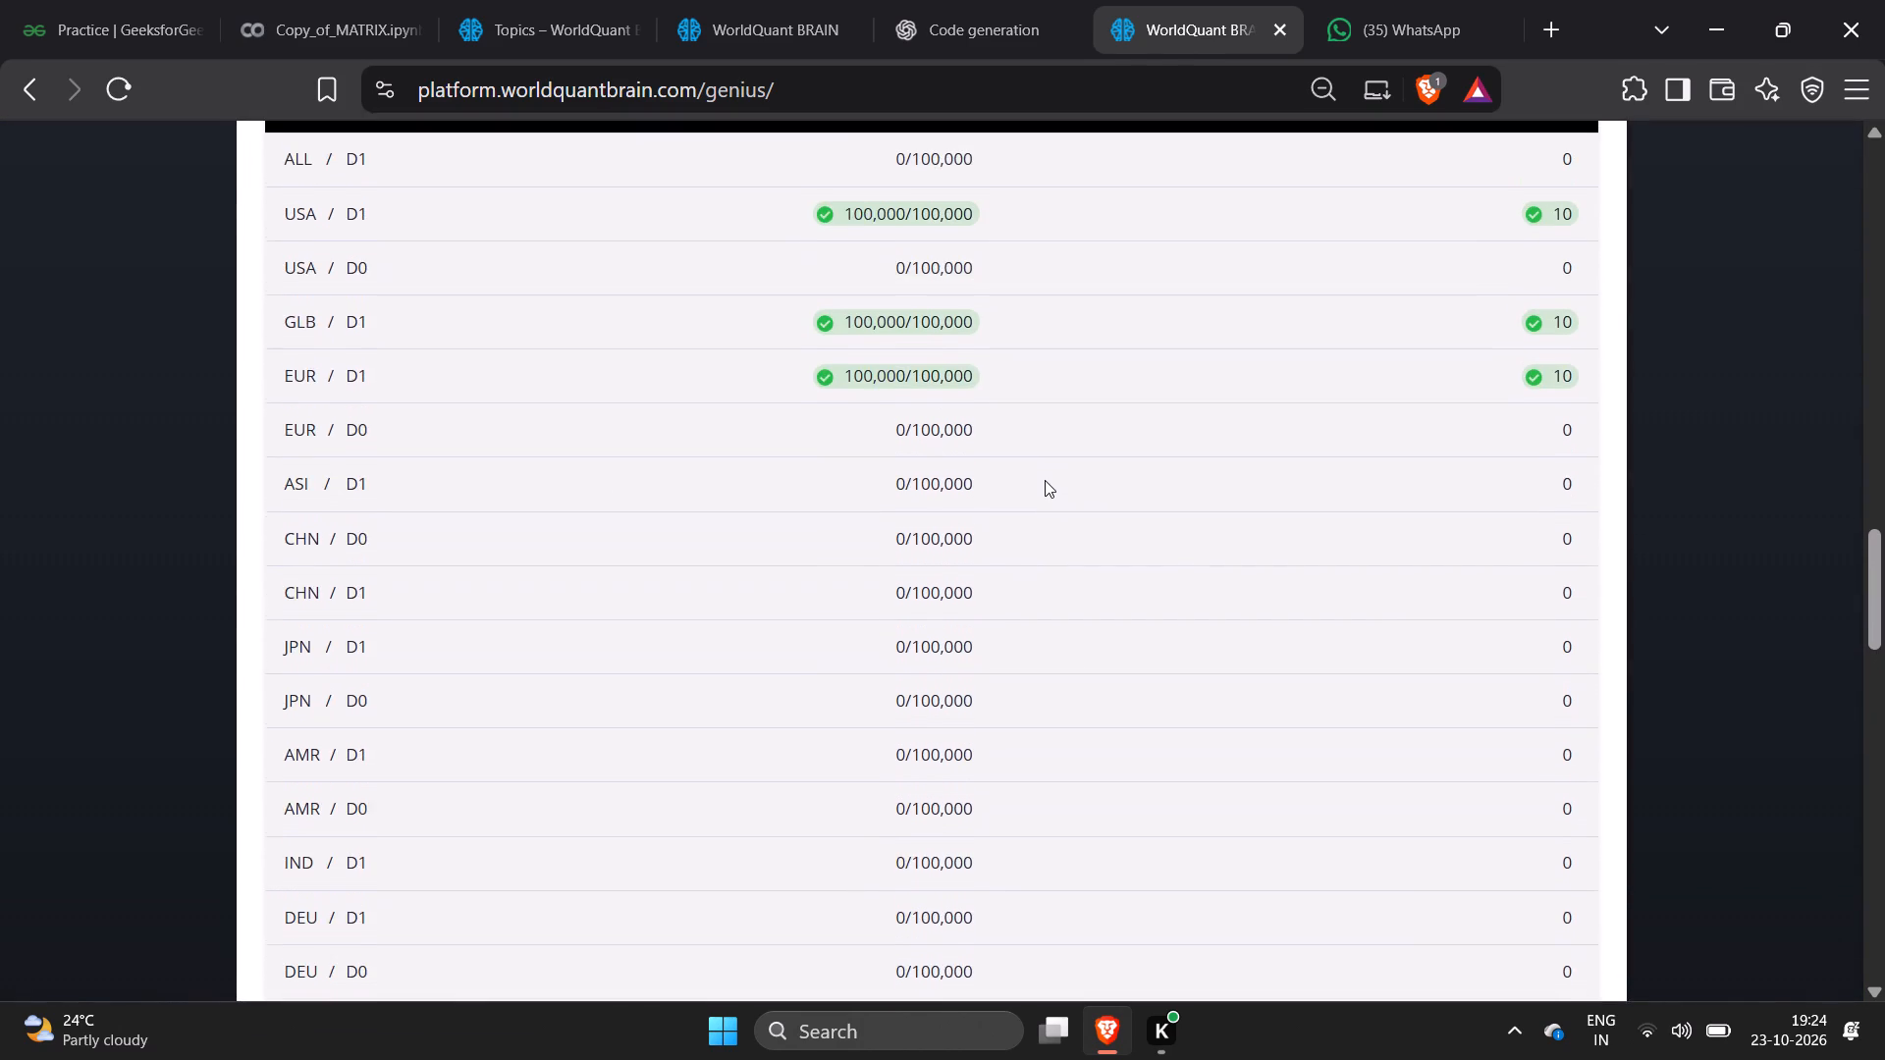
scroll(1045, 480, up, 7)
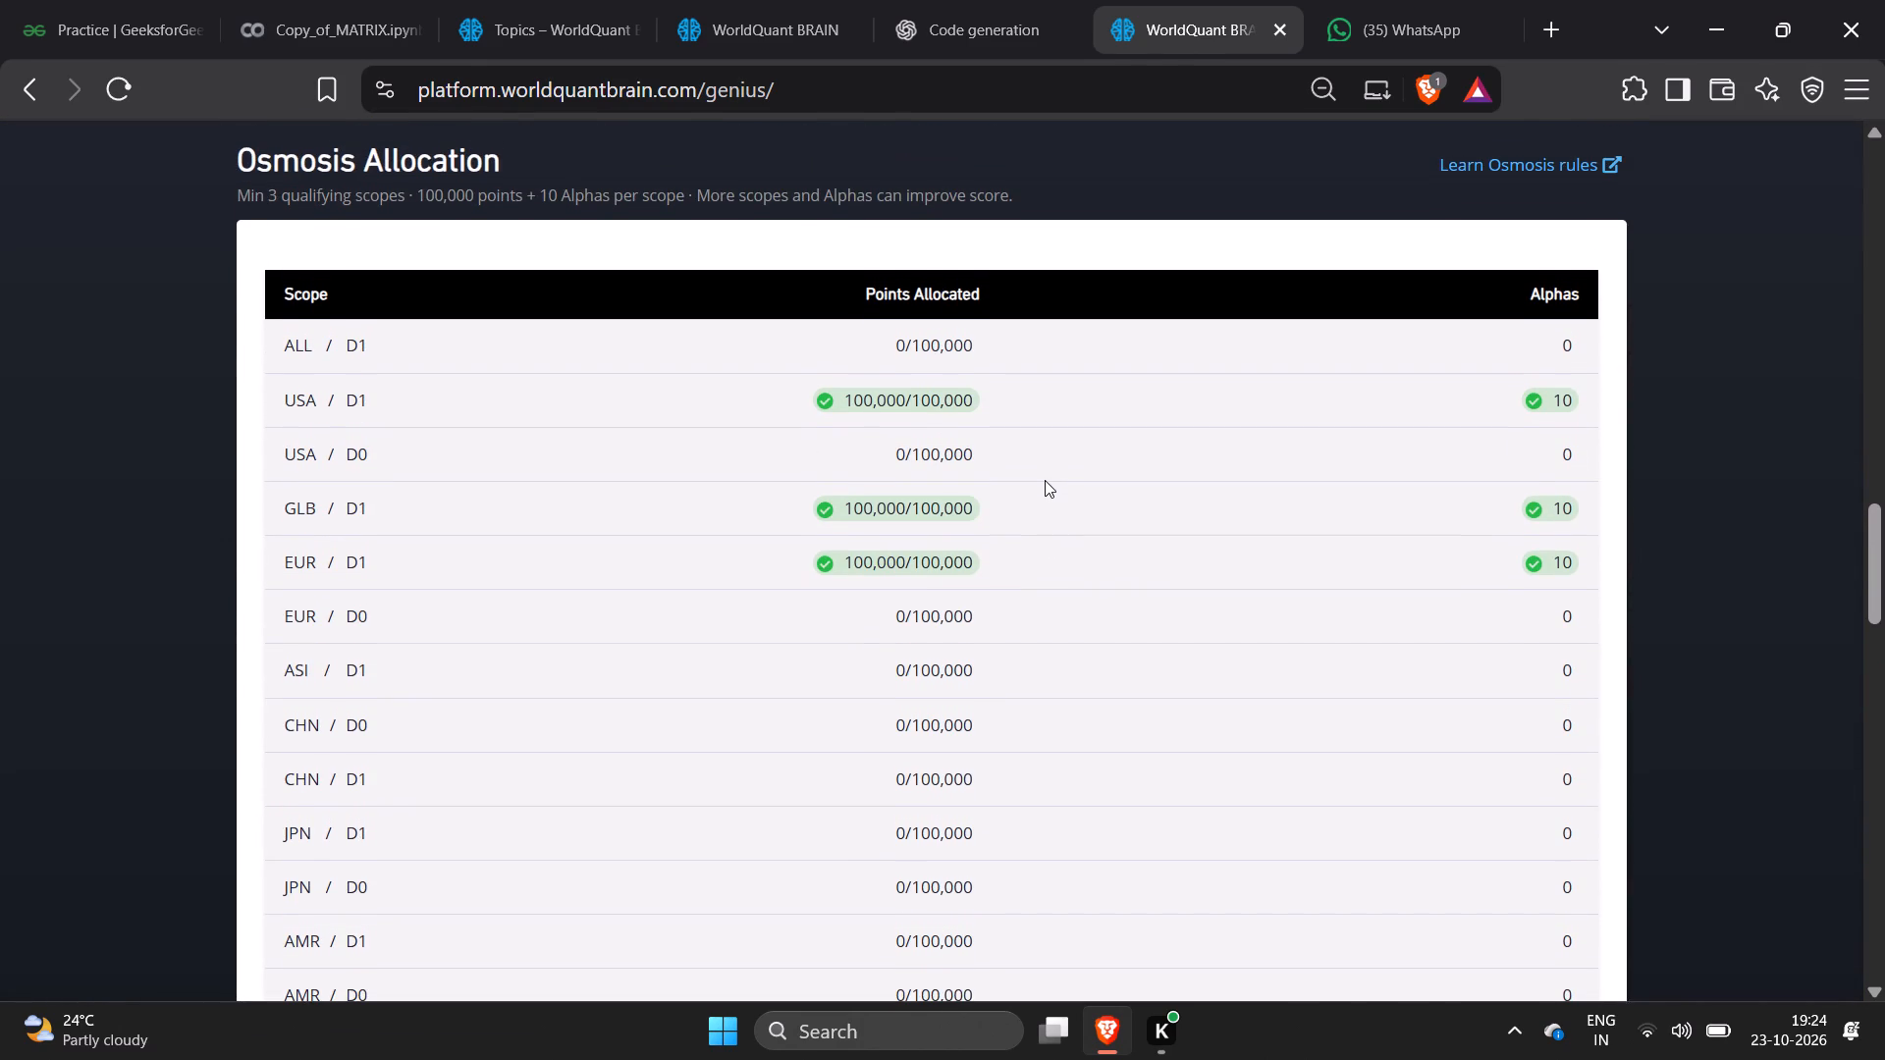
Start a screenshot of the Osmosis Allocation table.
key(Print)
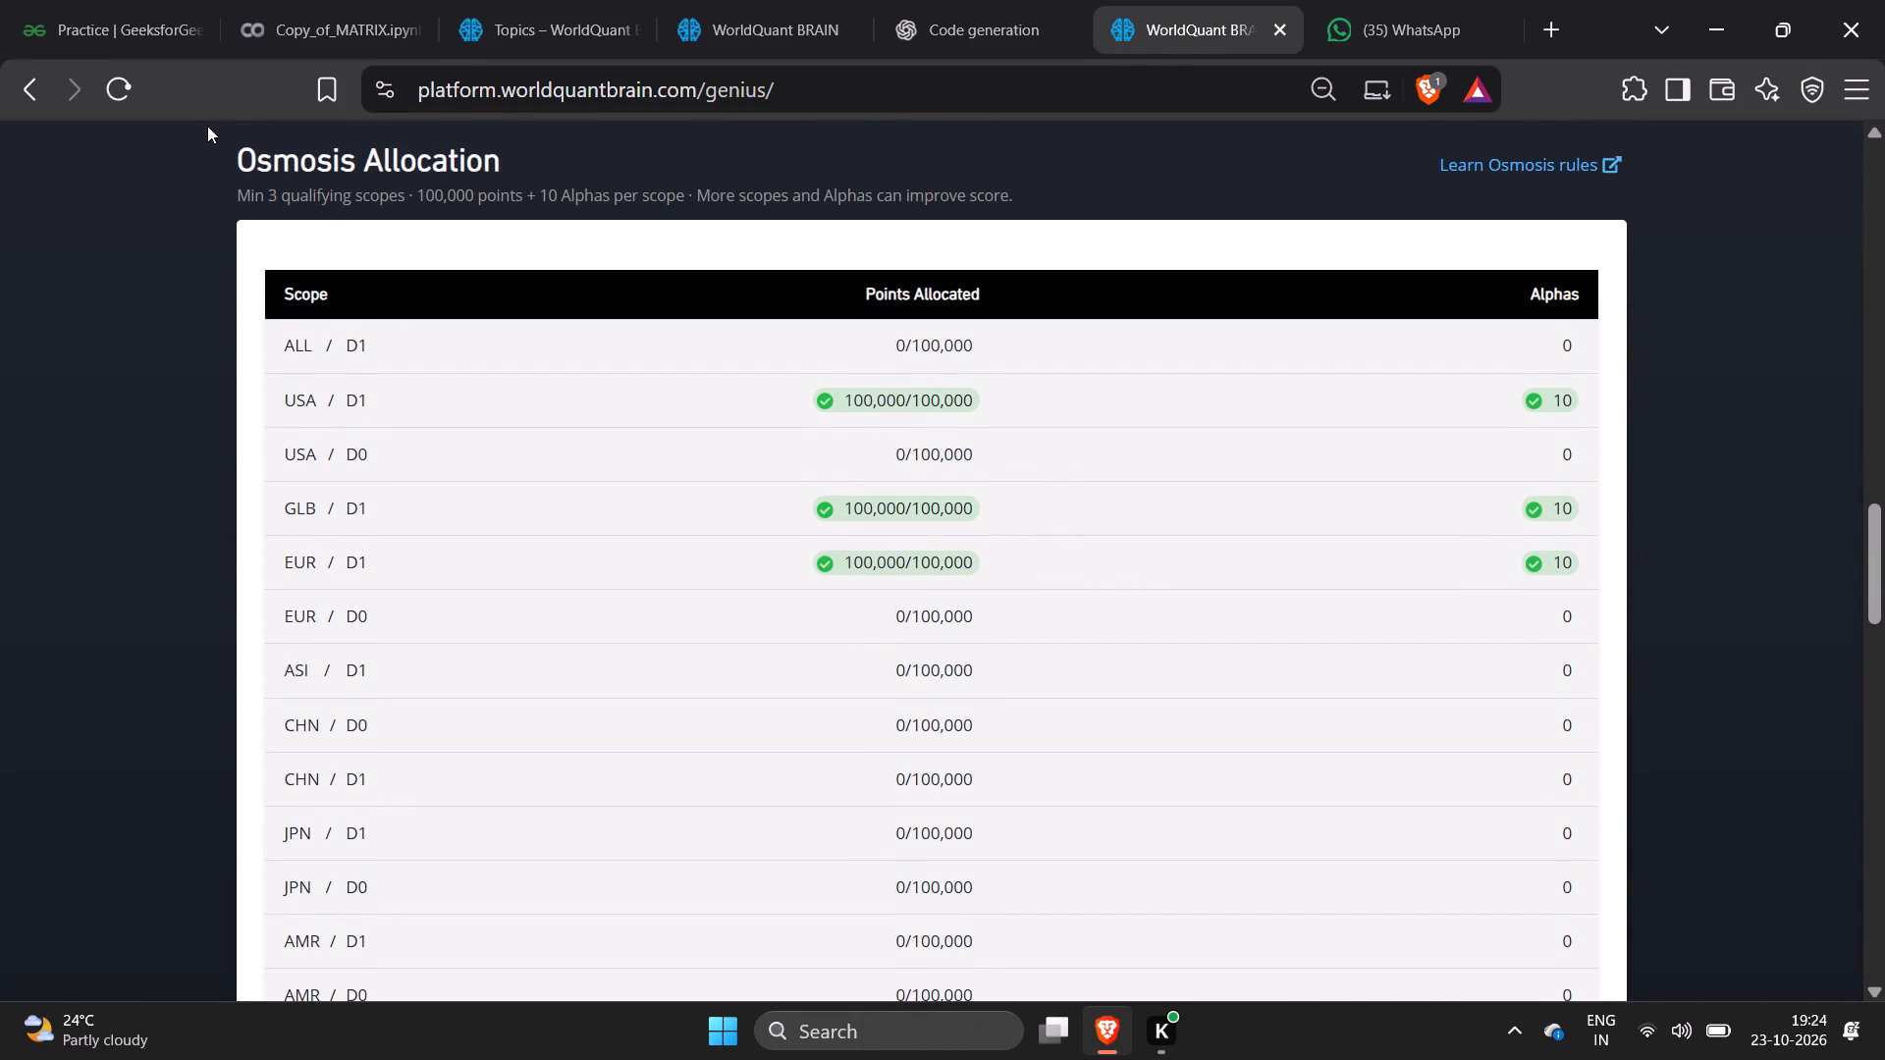
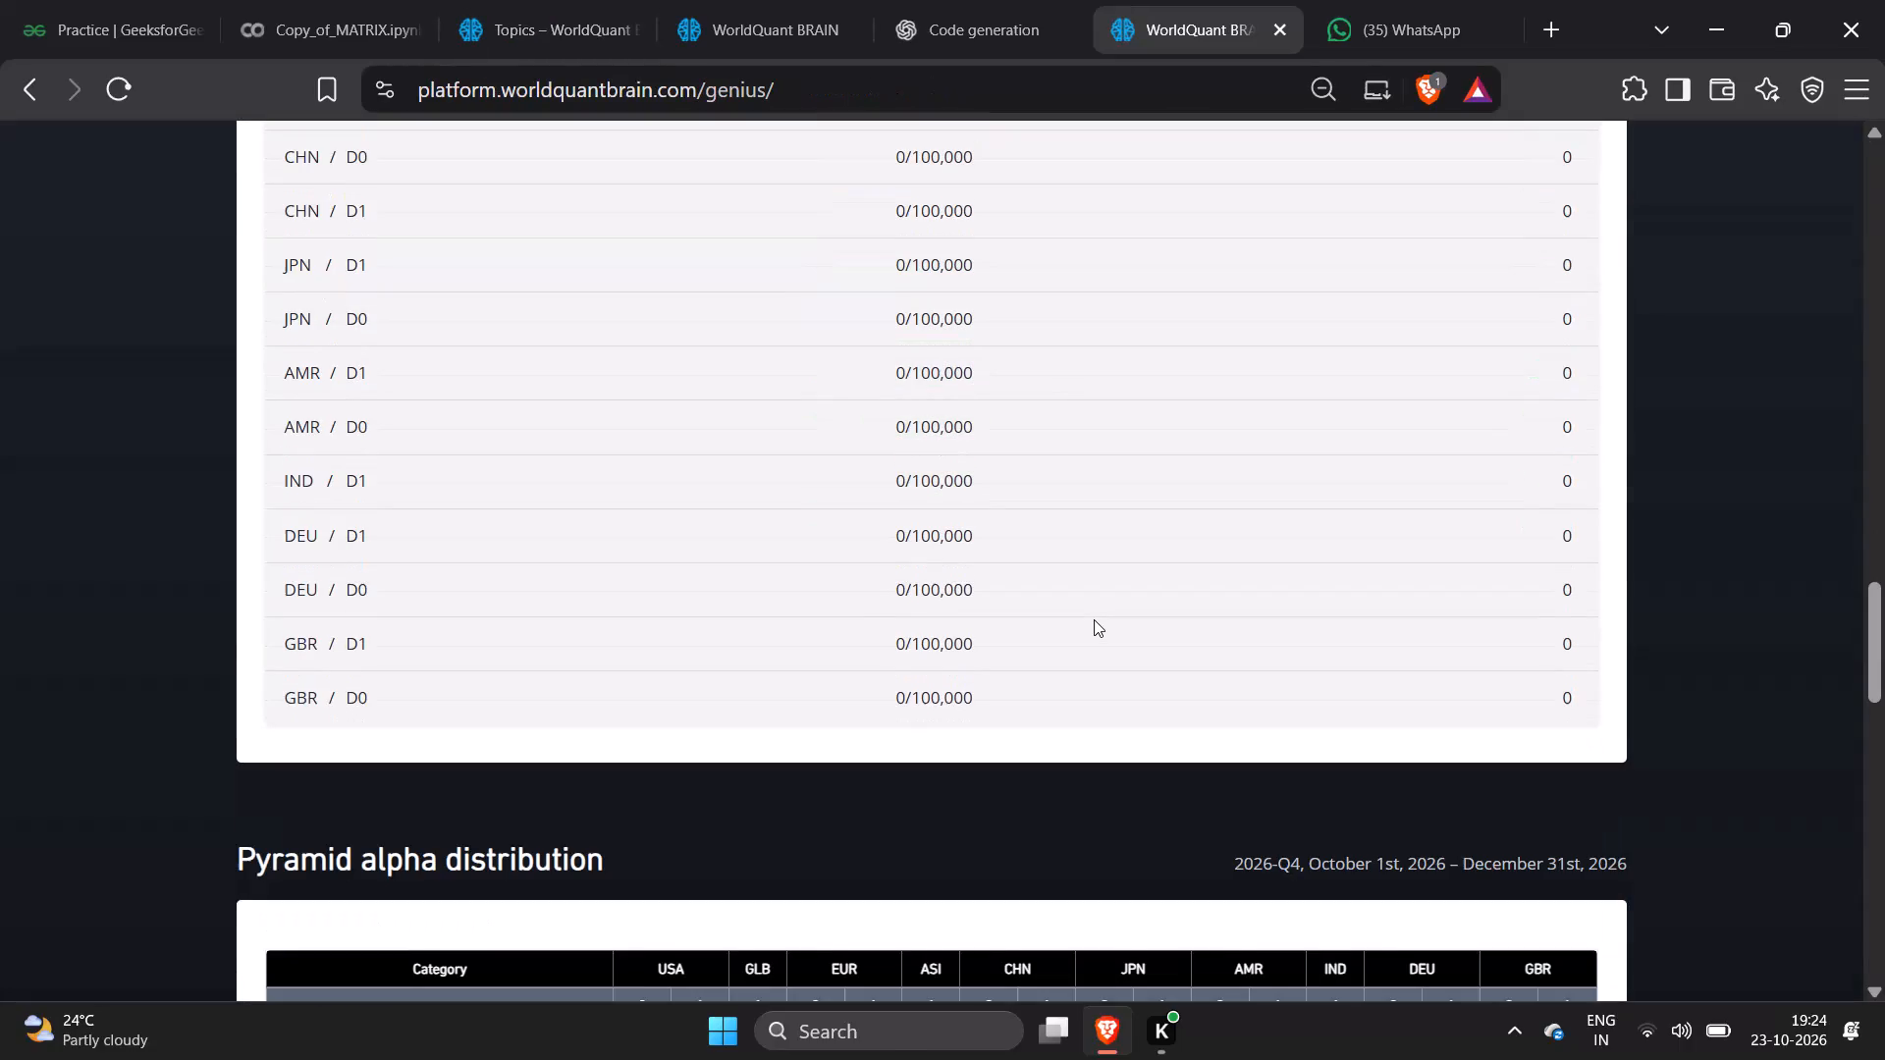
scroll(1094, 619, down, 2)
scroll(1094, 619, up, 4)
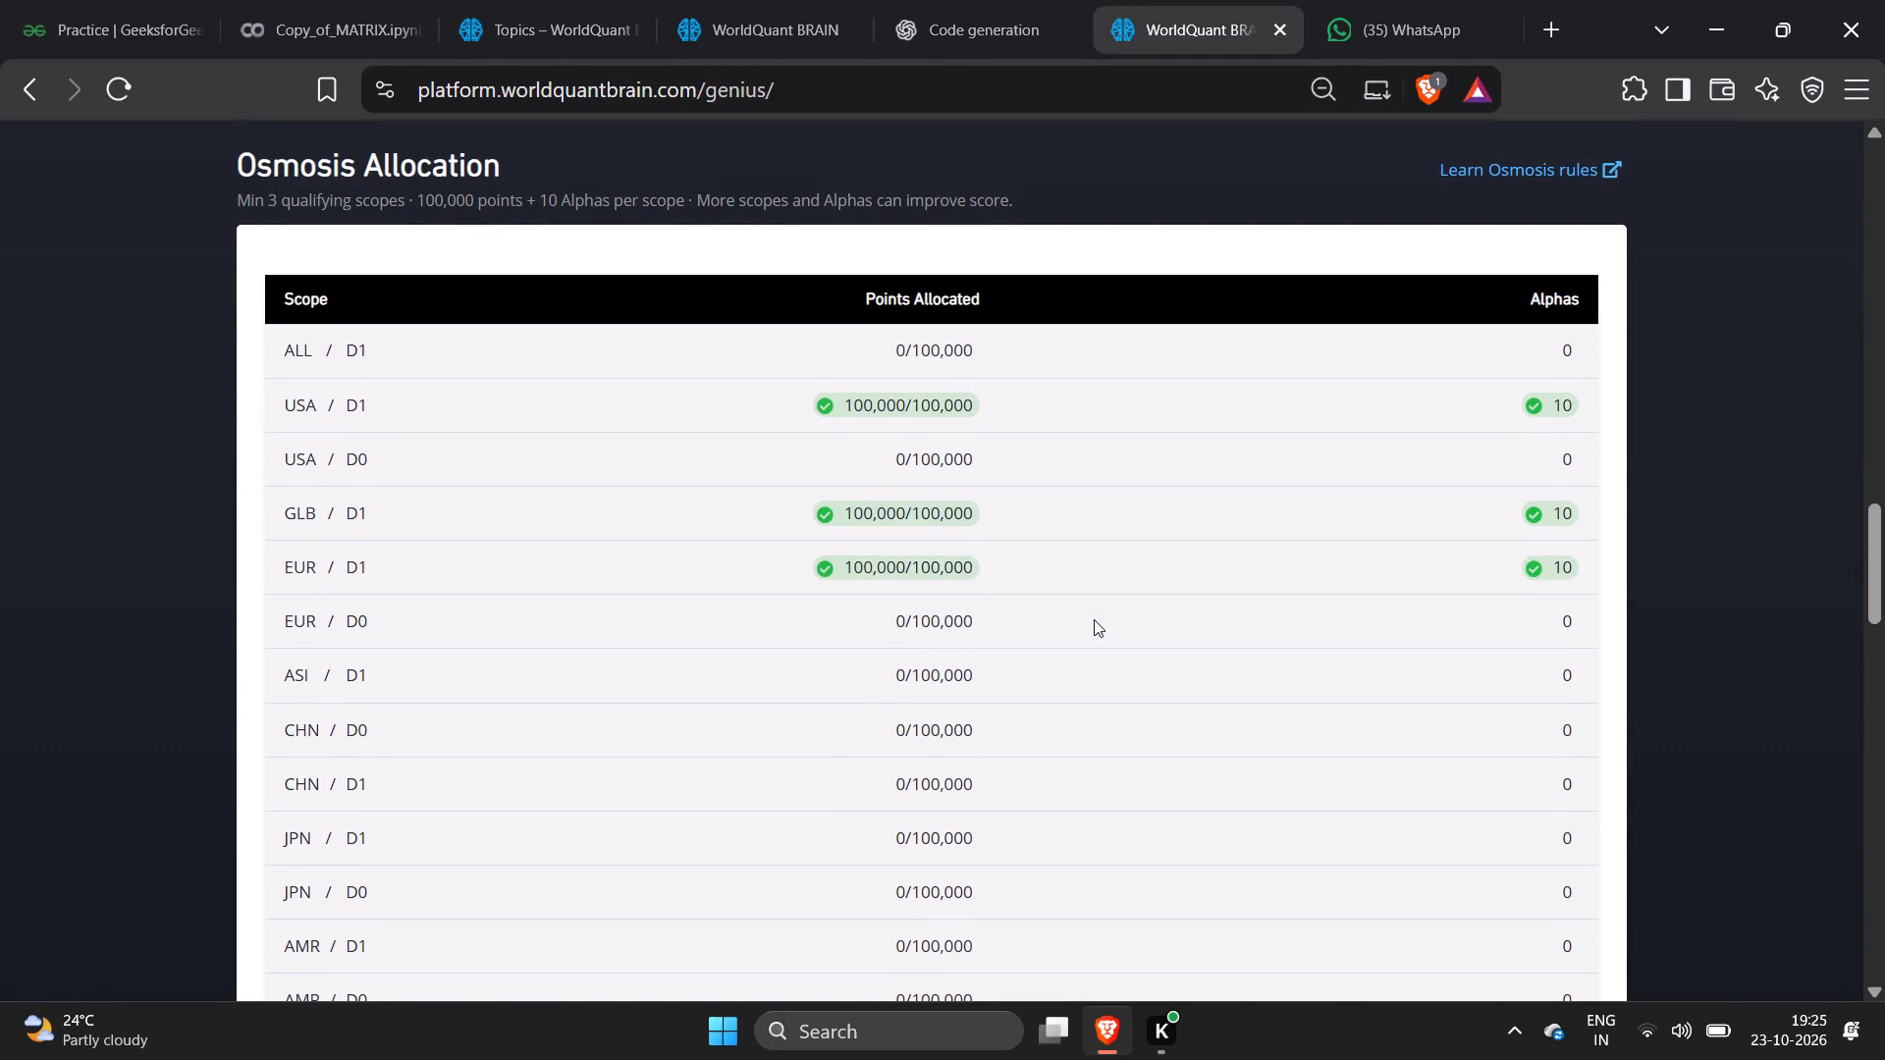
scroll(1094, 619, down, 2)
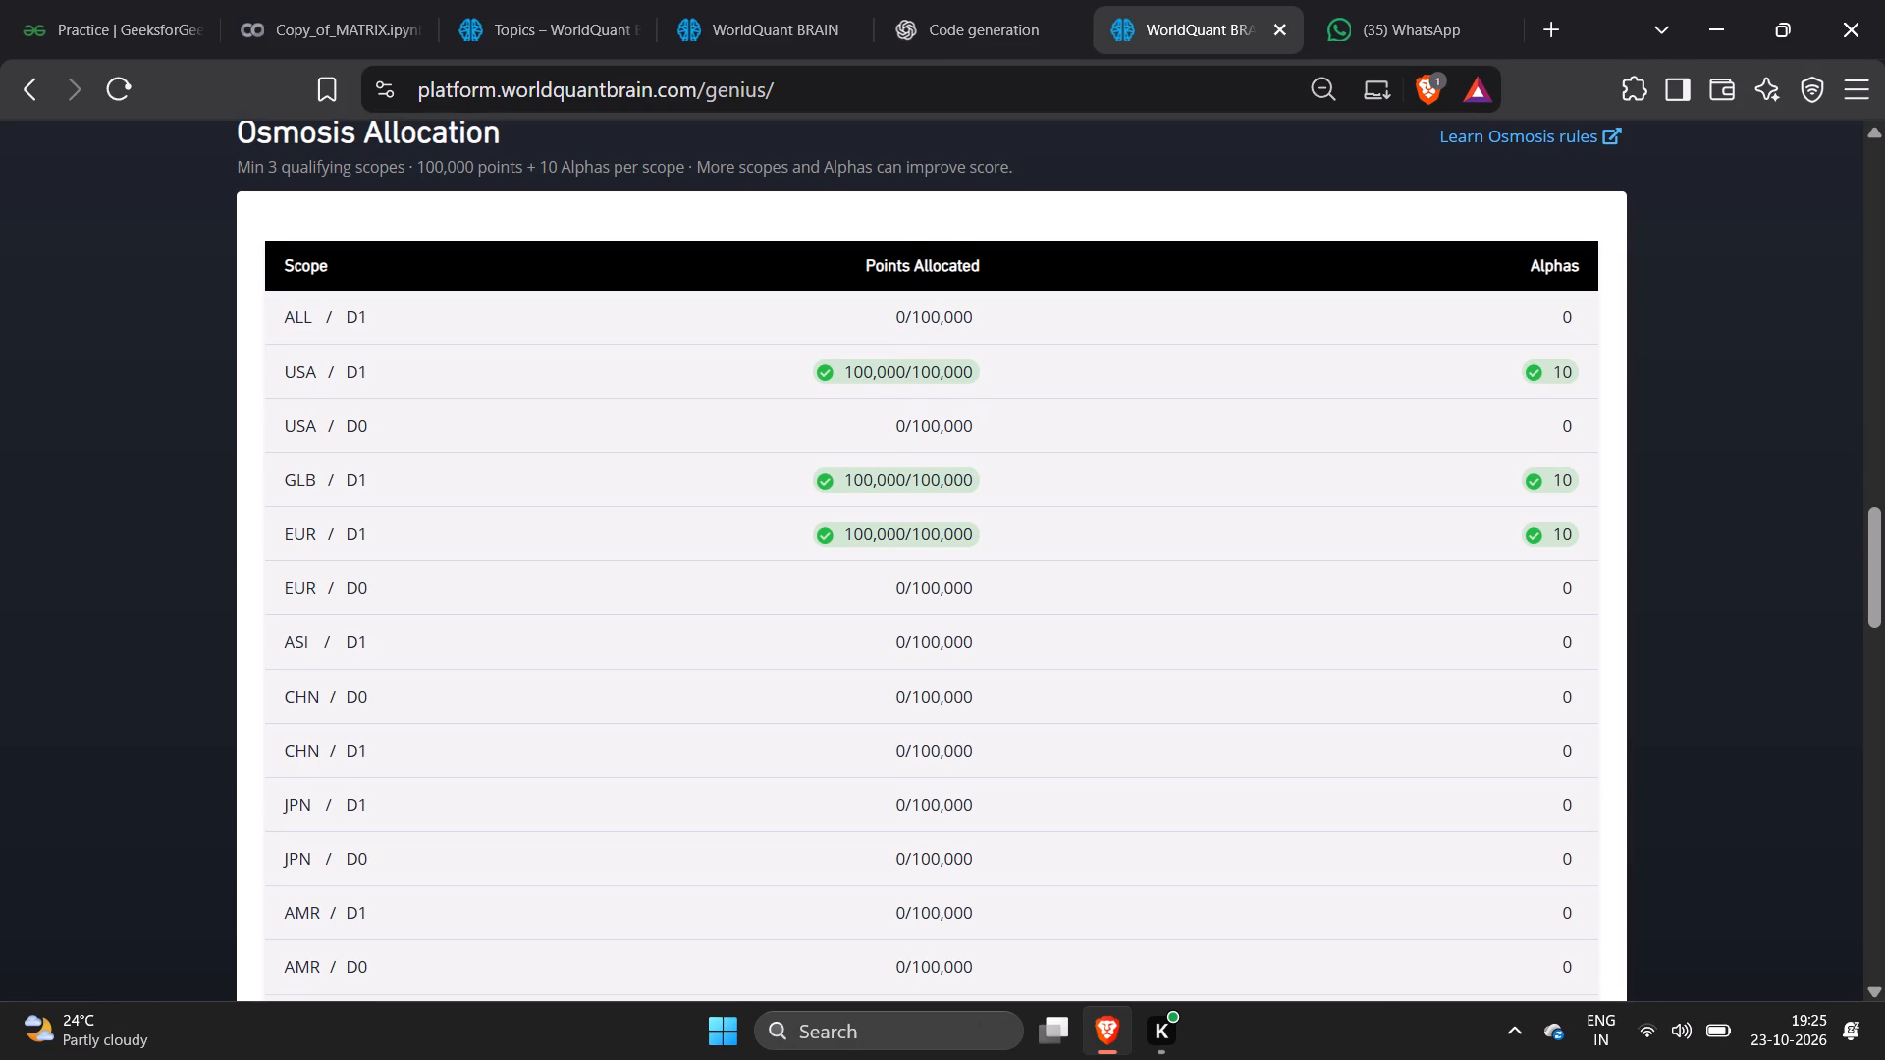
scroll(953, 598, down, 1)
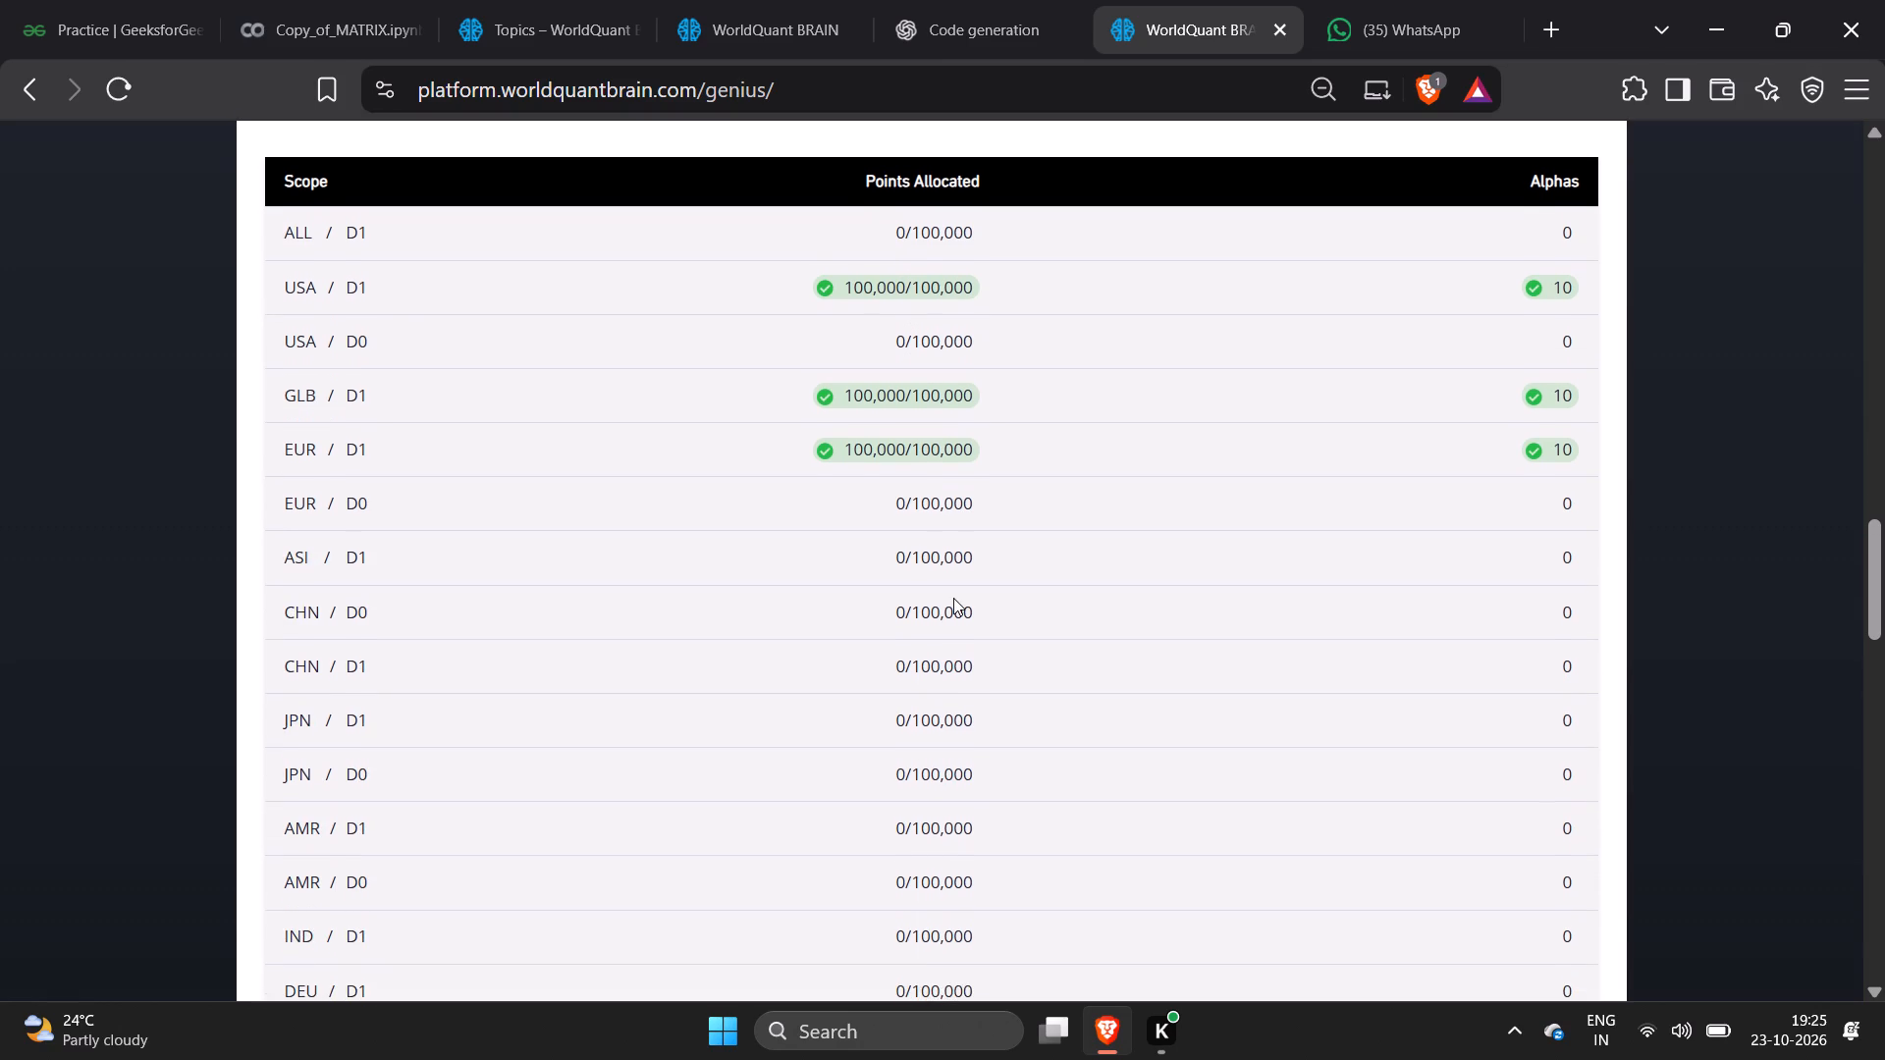
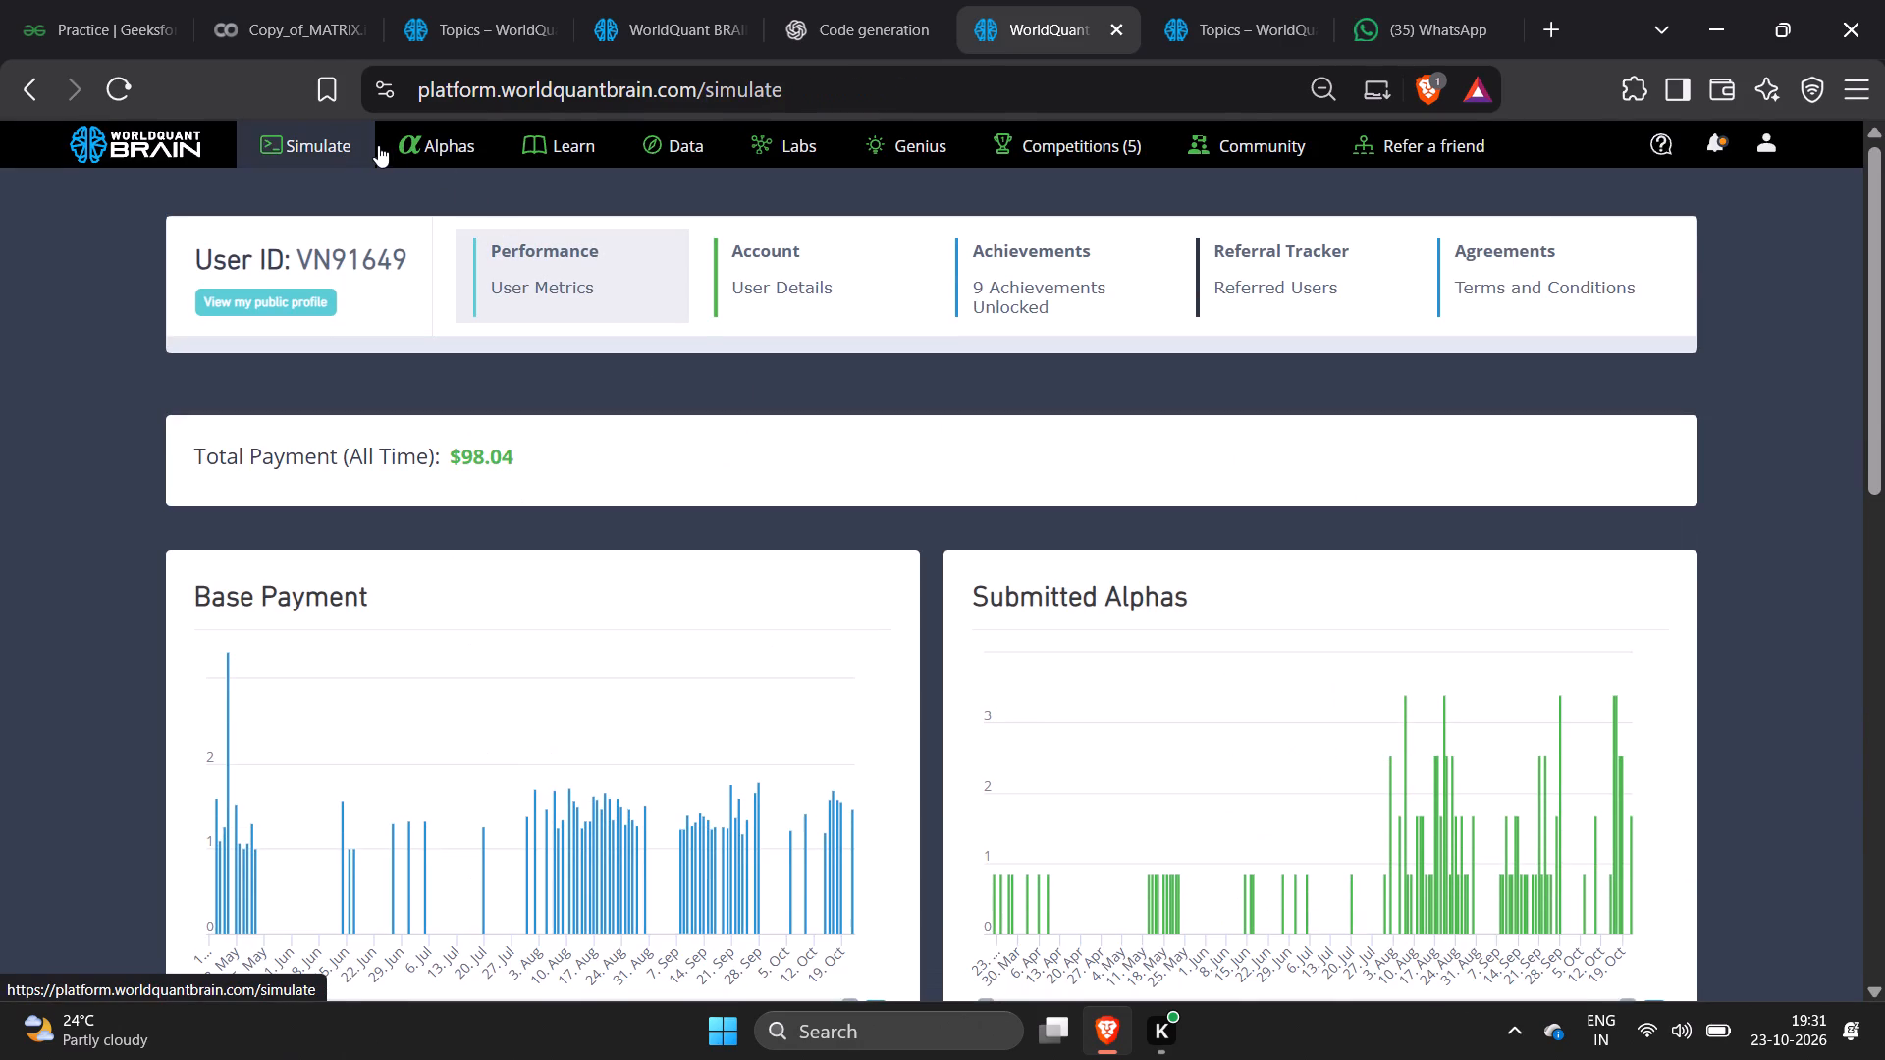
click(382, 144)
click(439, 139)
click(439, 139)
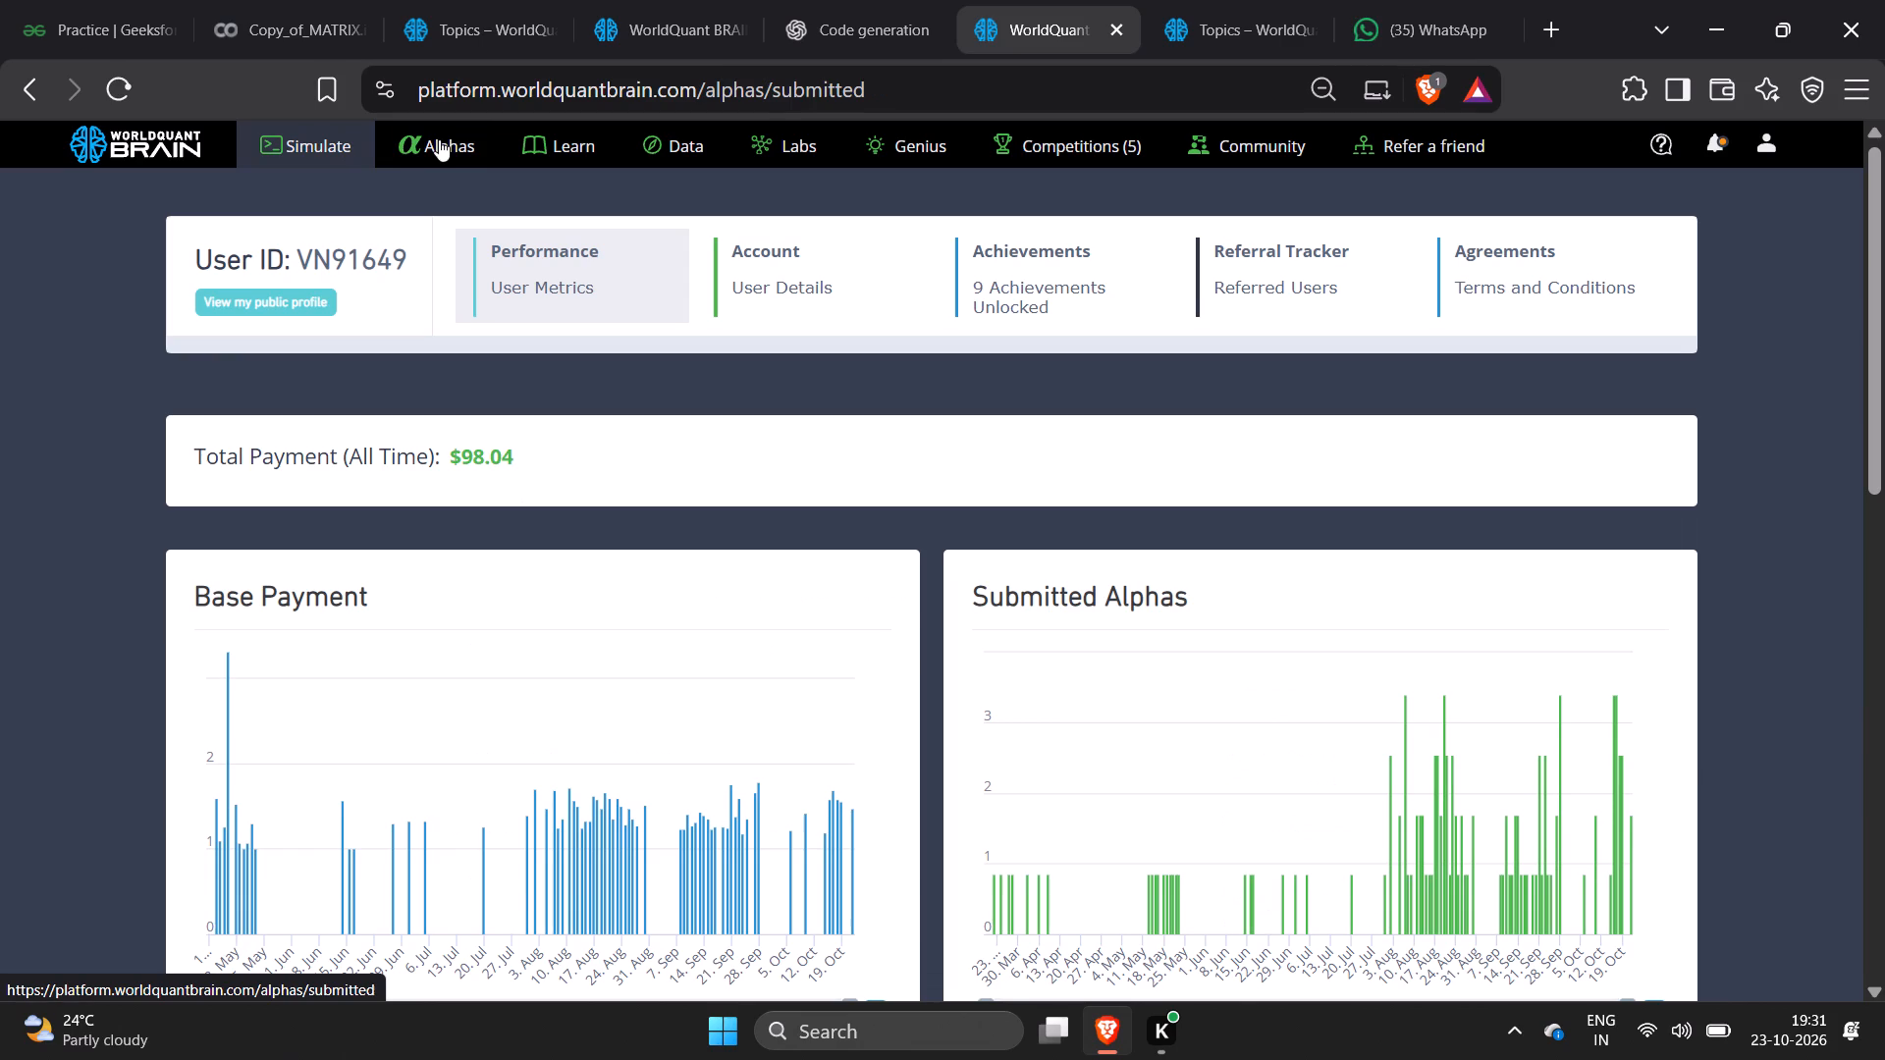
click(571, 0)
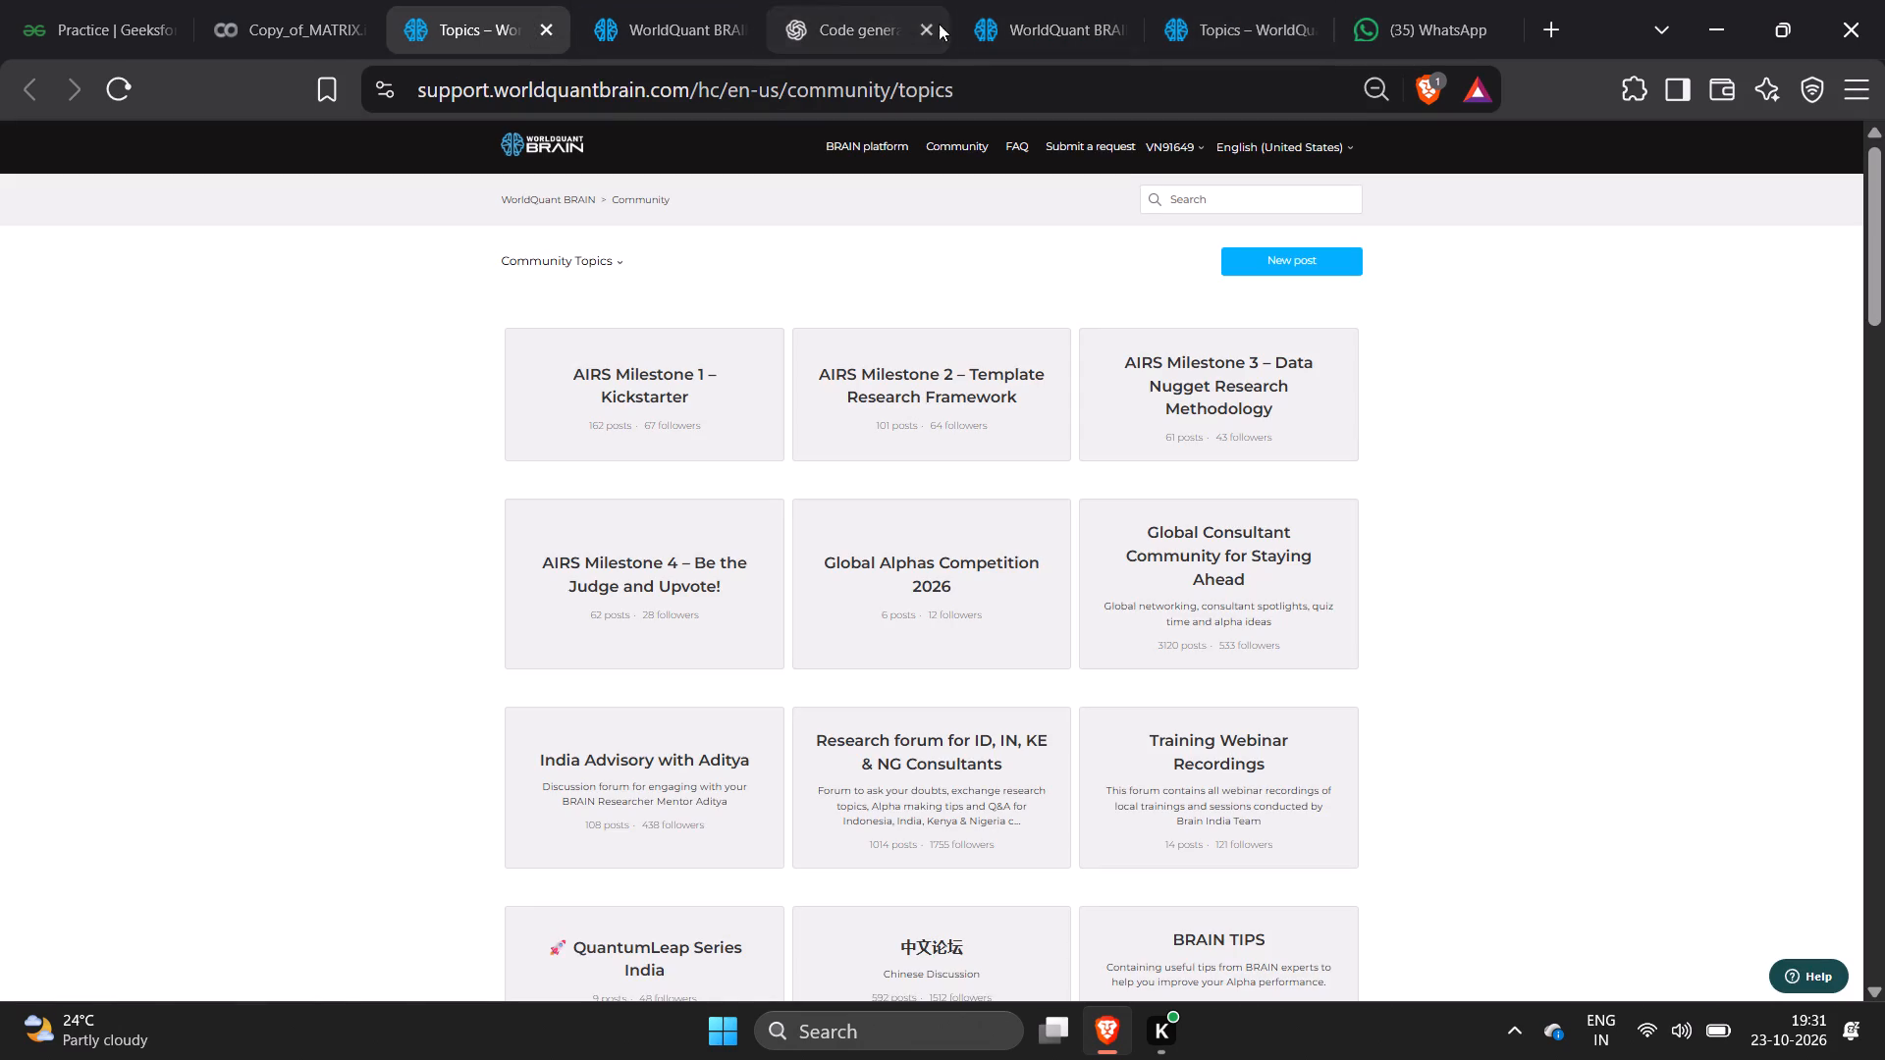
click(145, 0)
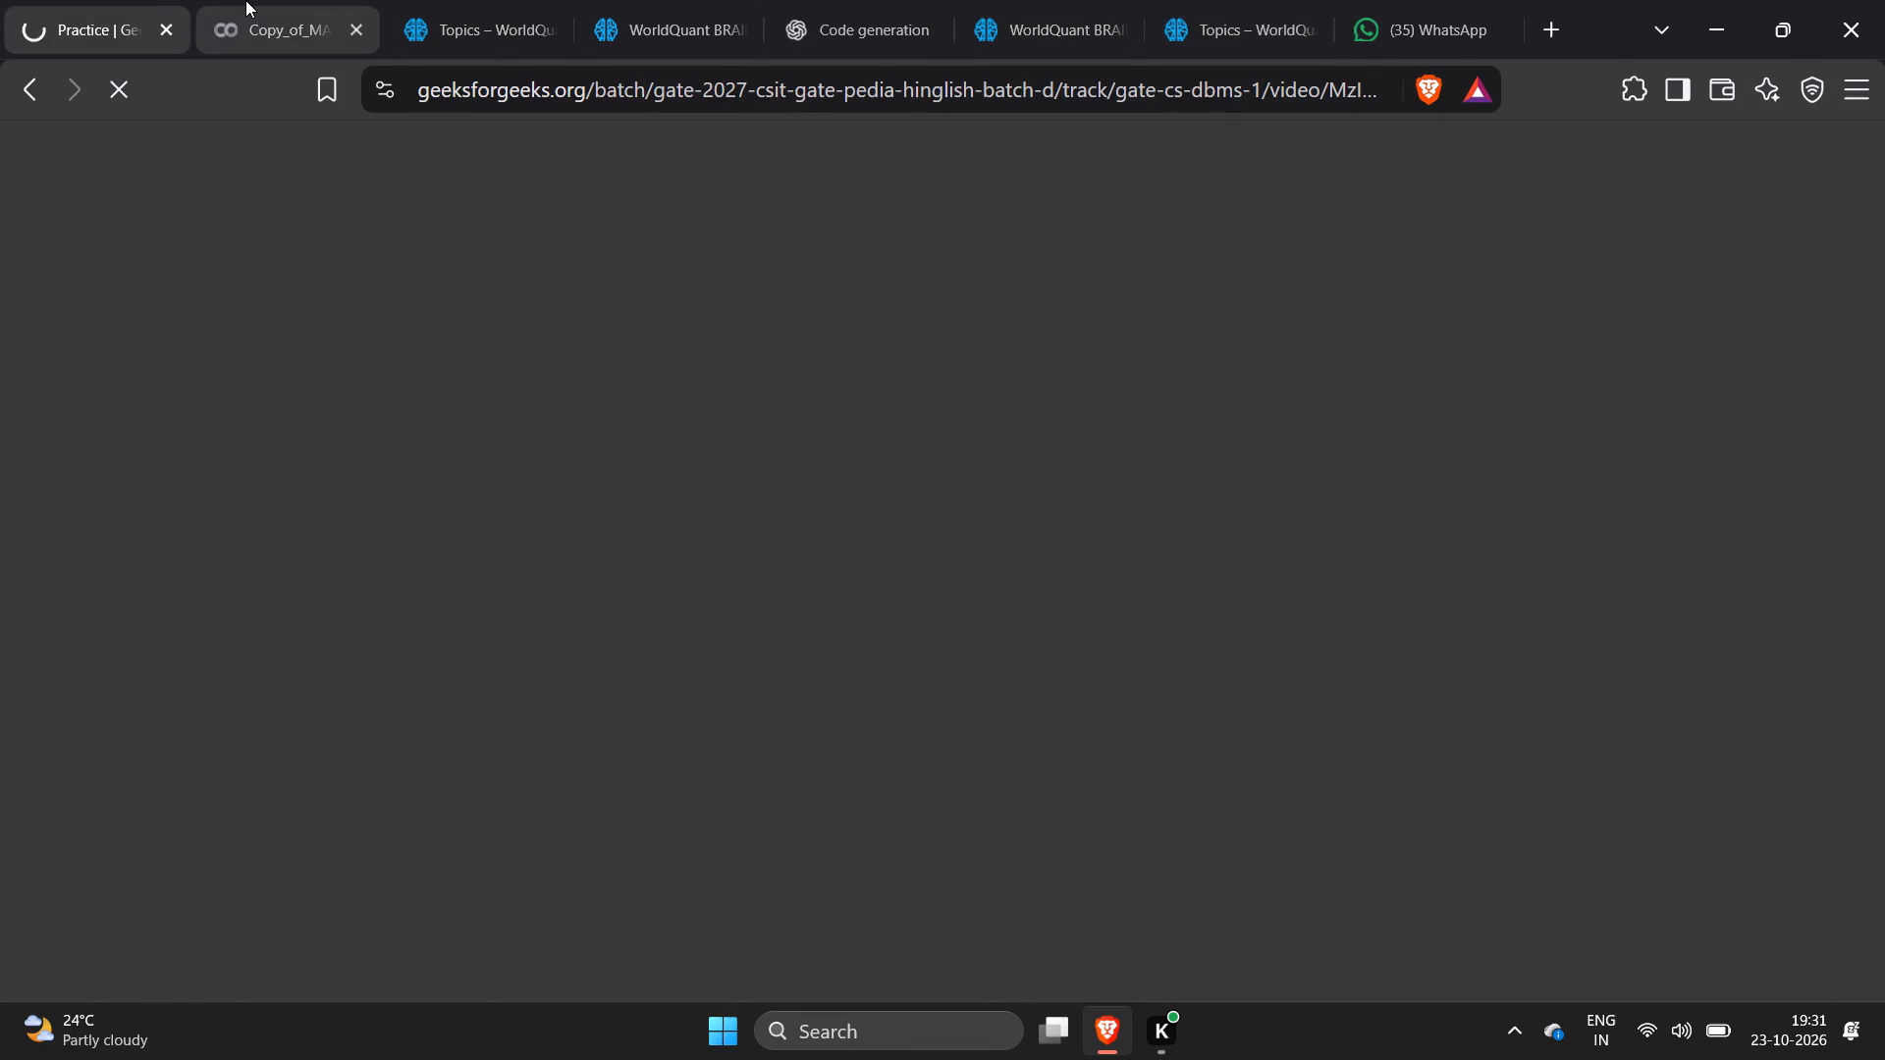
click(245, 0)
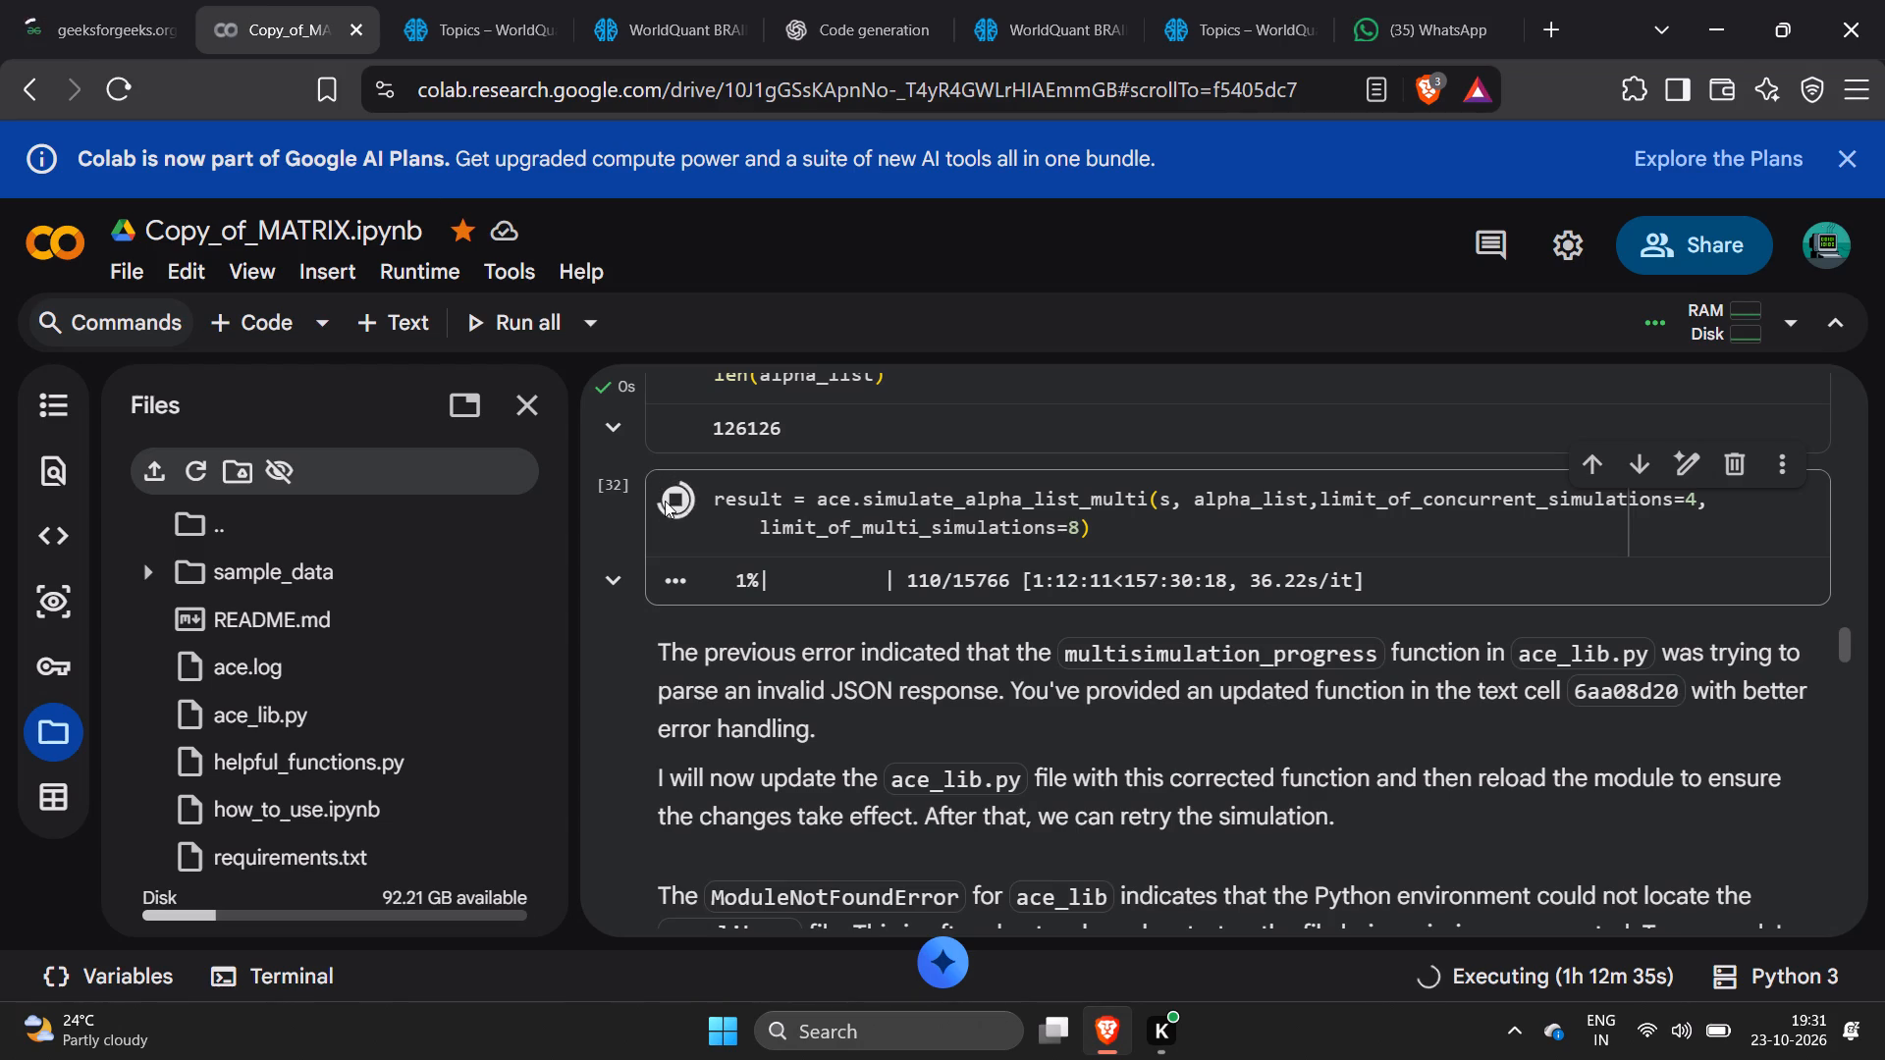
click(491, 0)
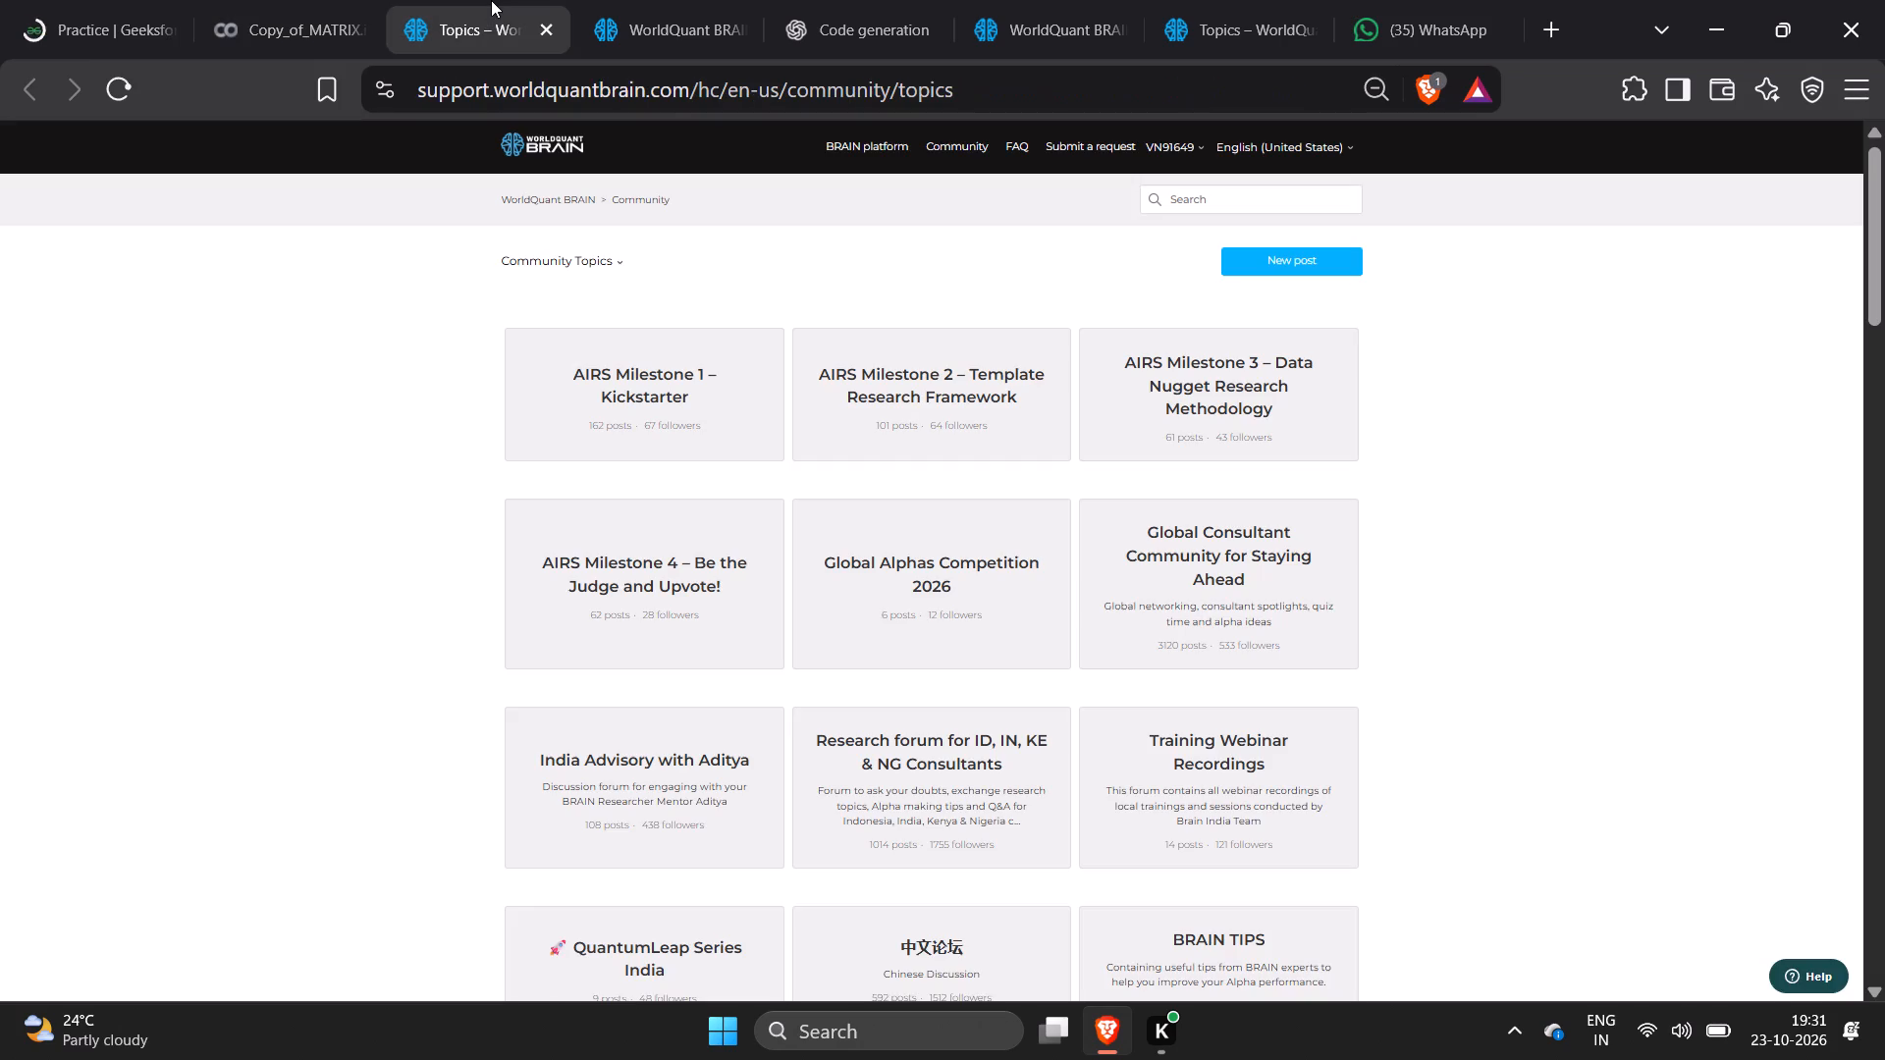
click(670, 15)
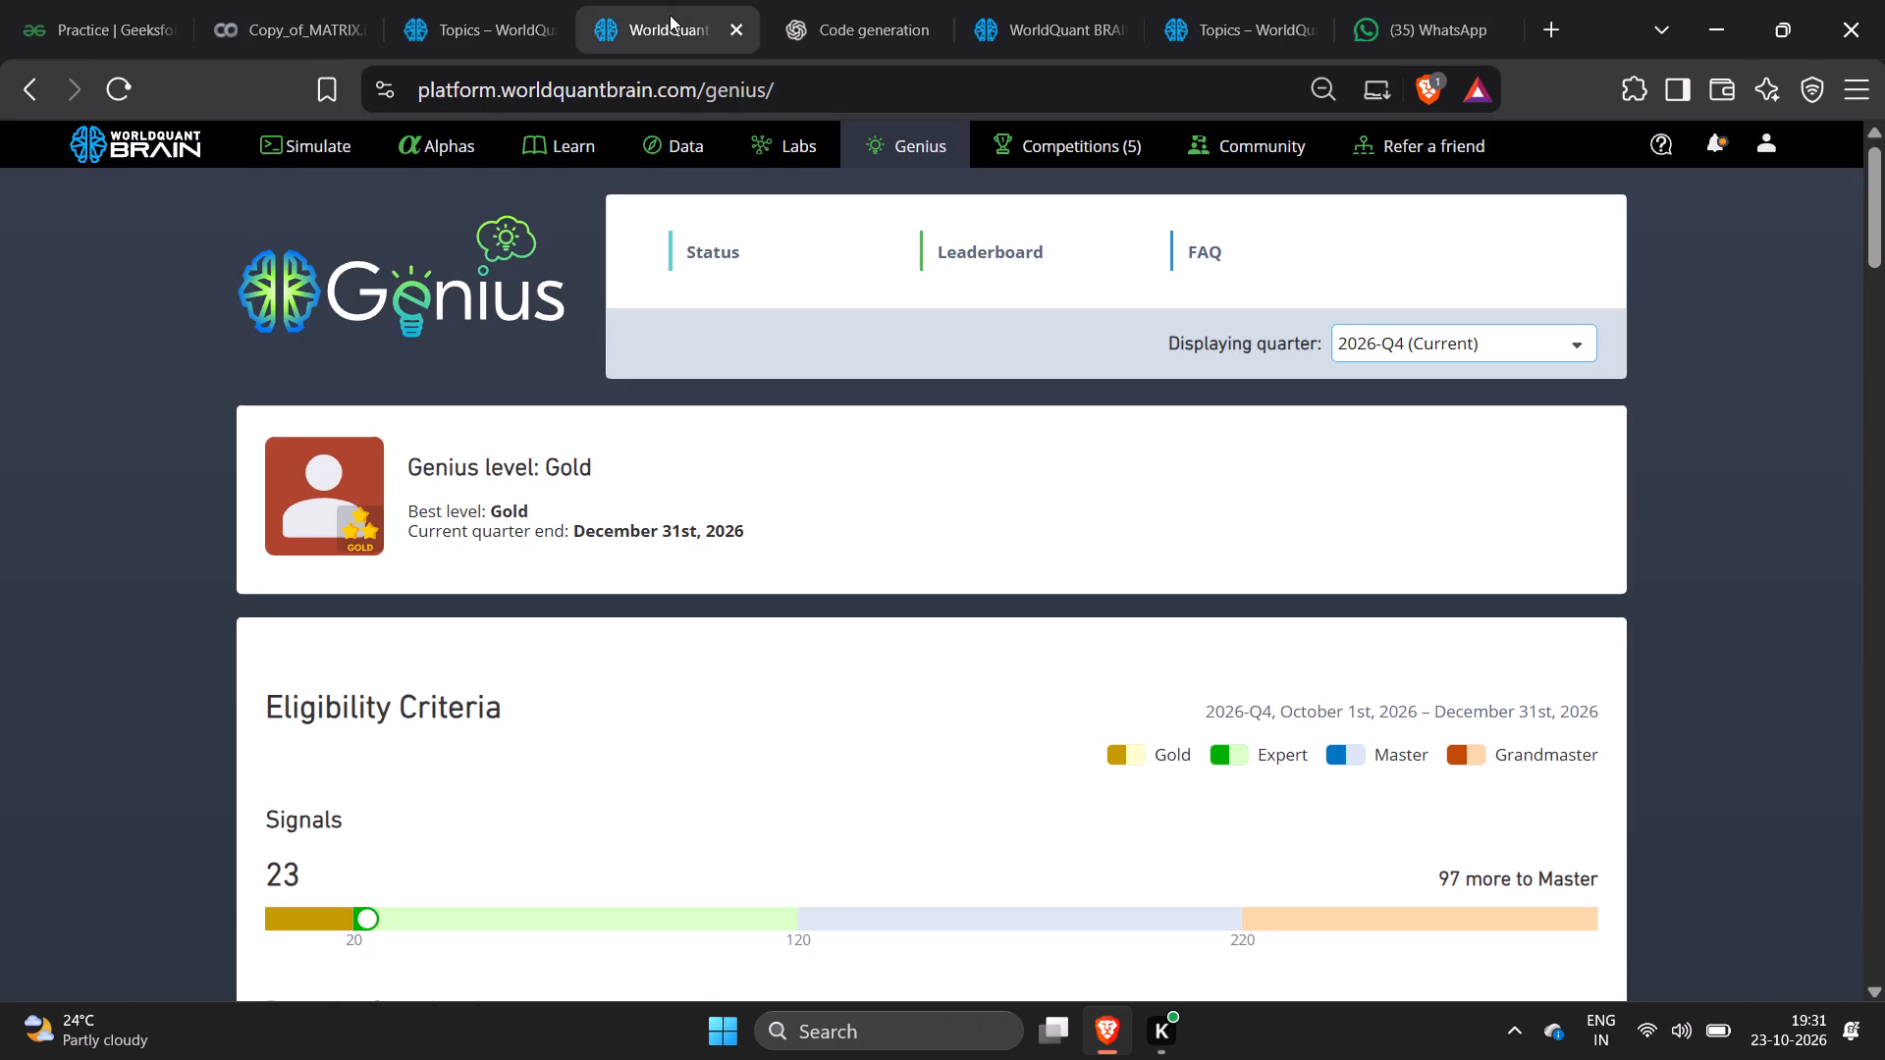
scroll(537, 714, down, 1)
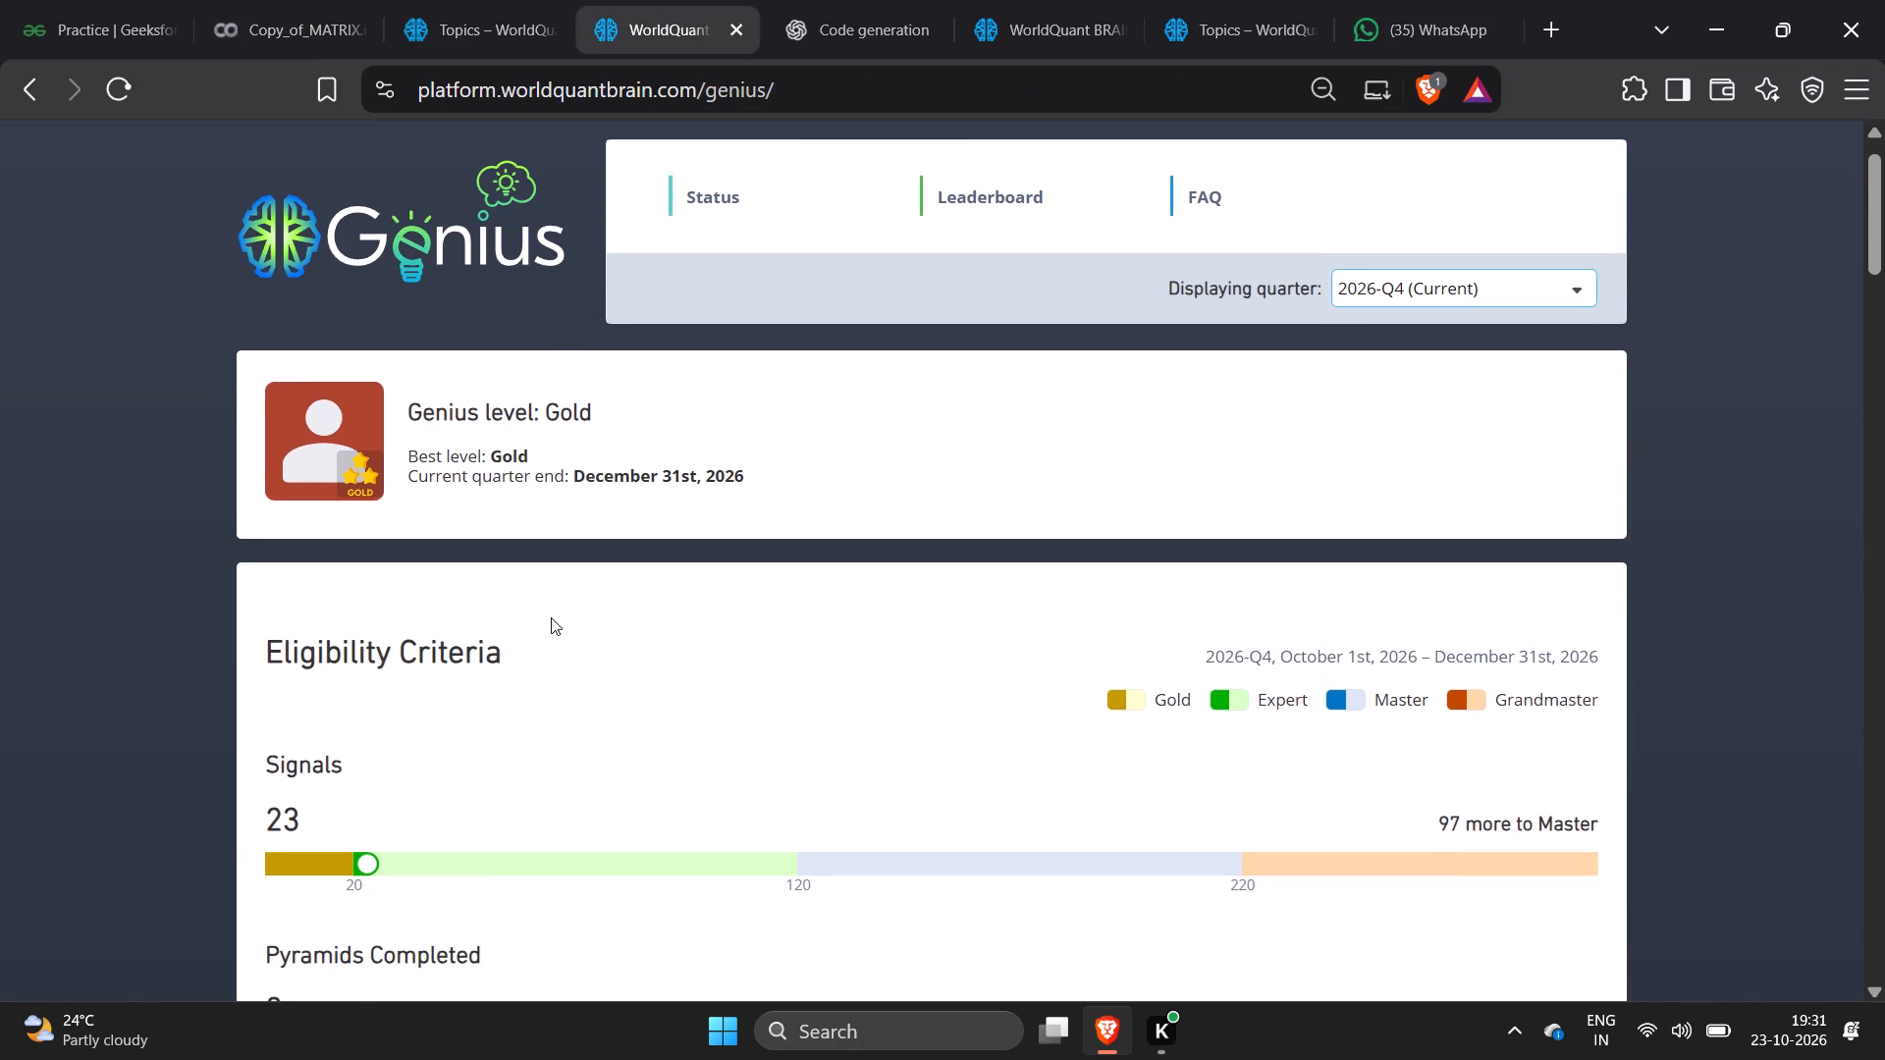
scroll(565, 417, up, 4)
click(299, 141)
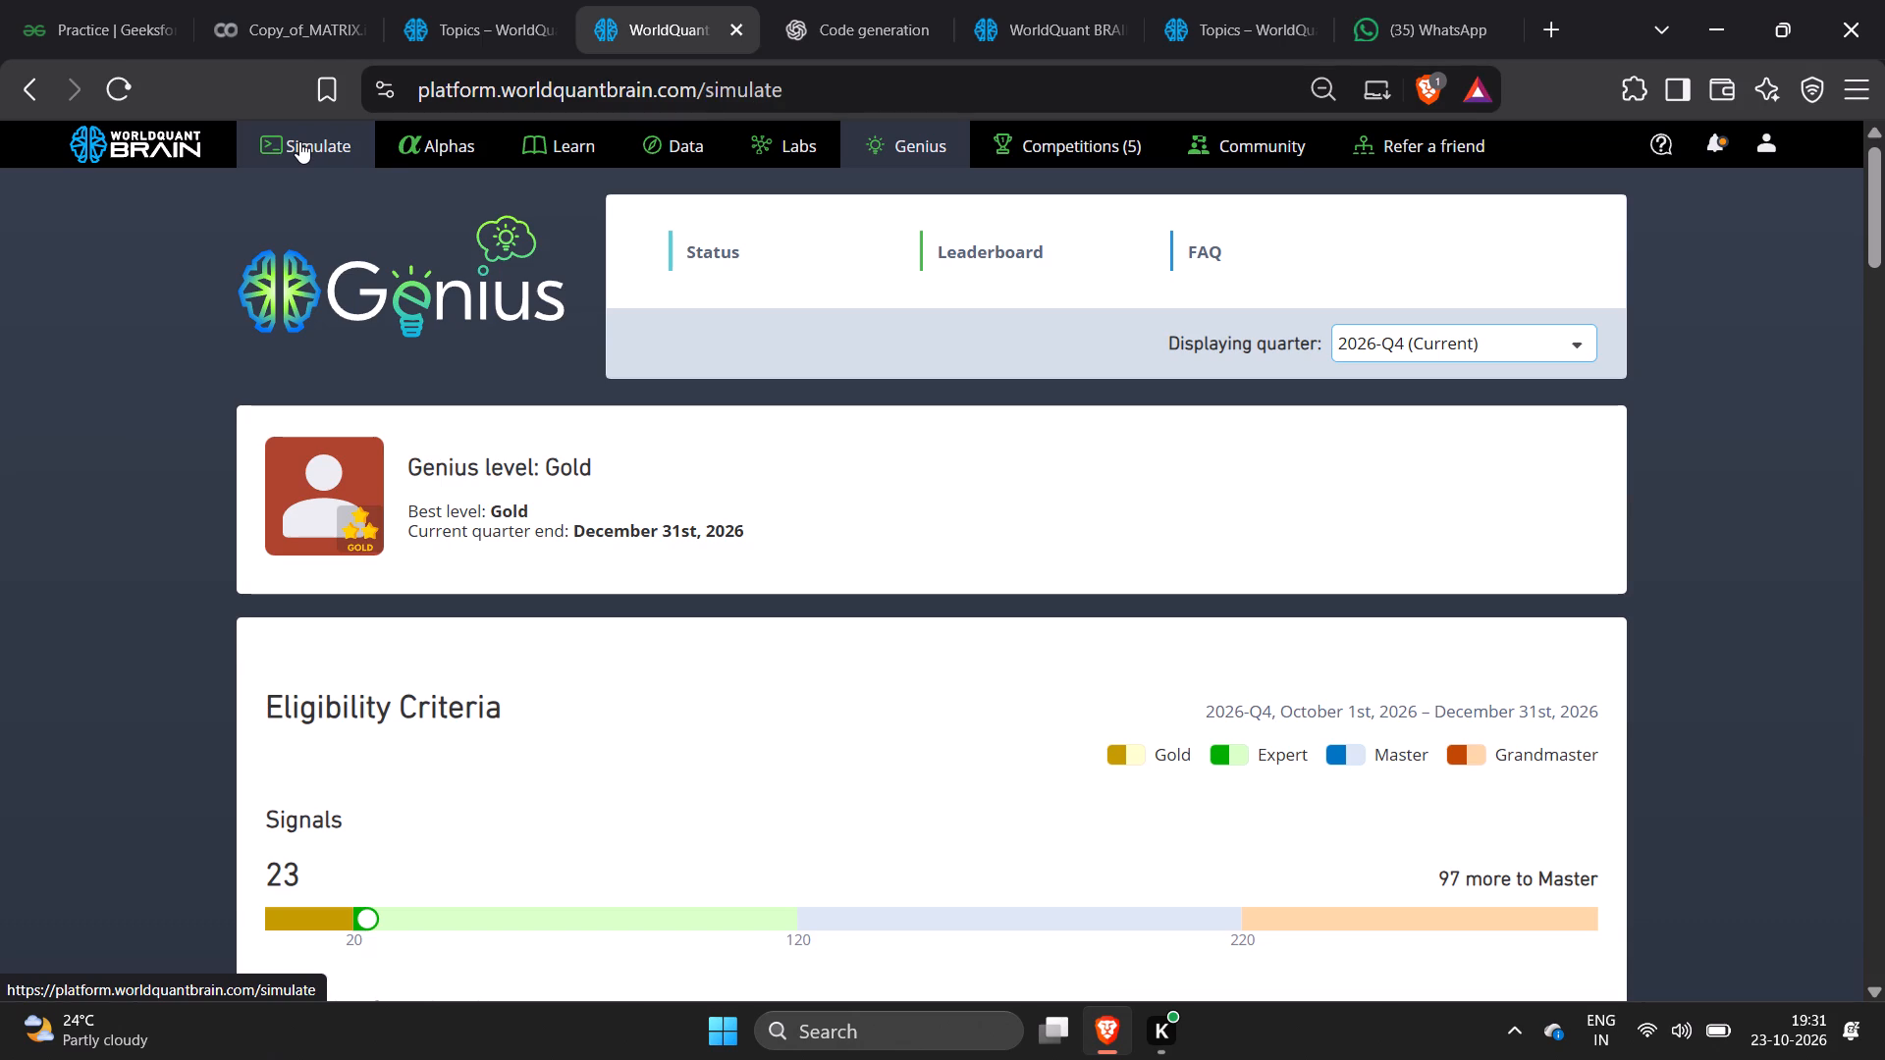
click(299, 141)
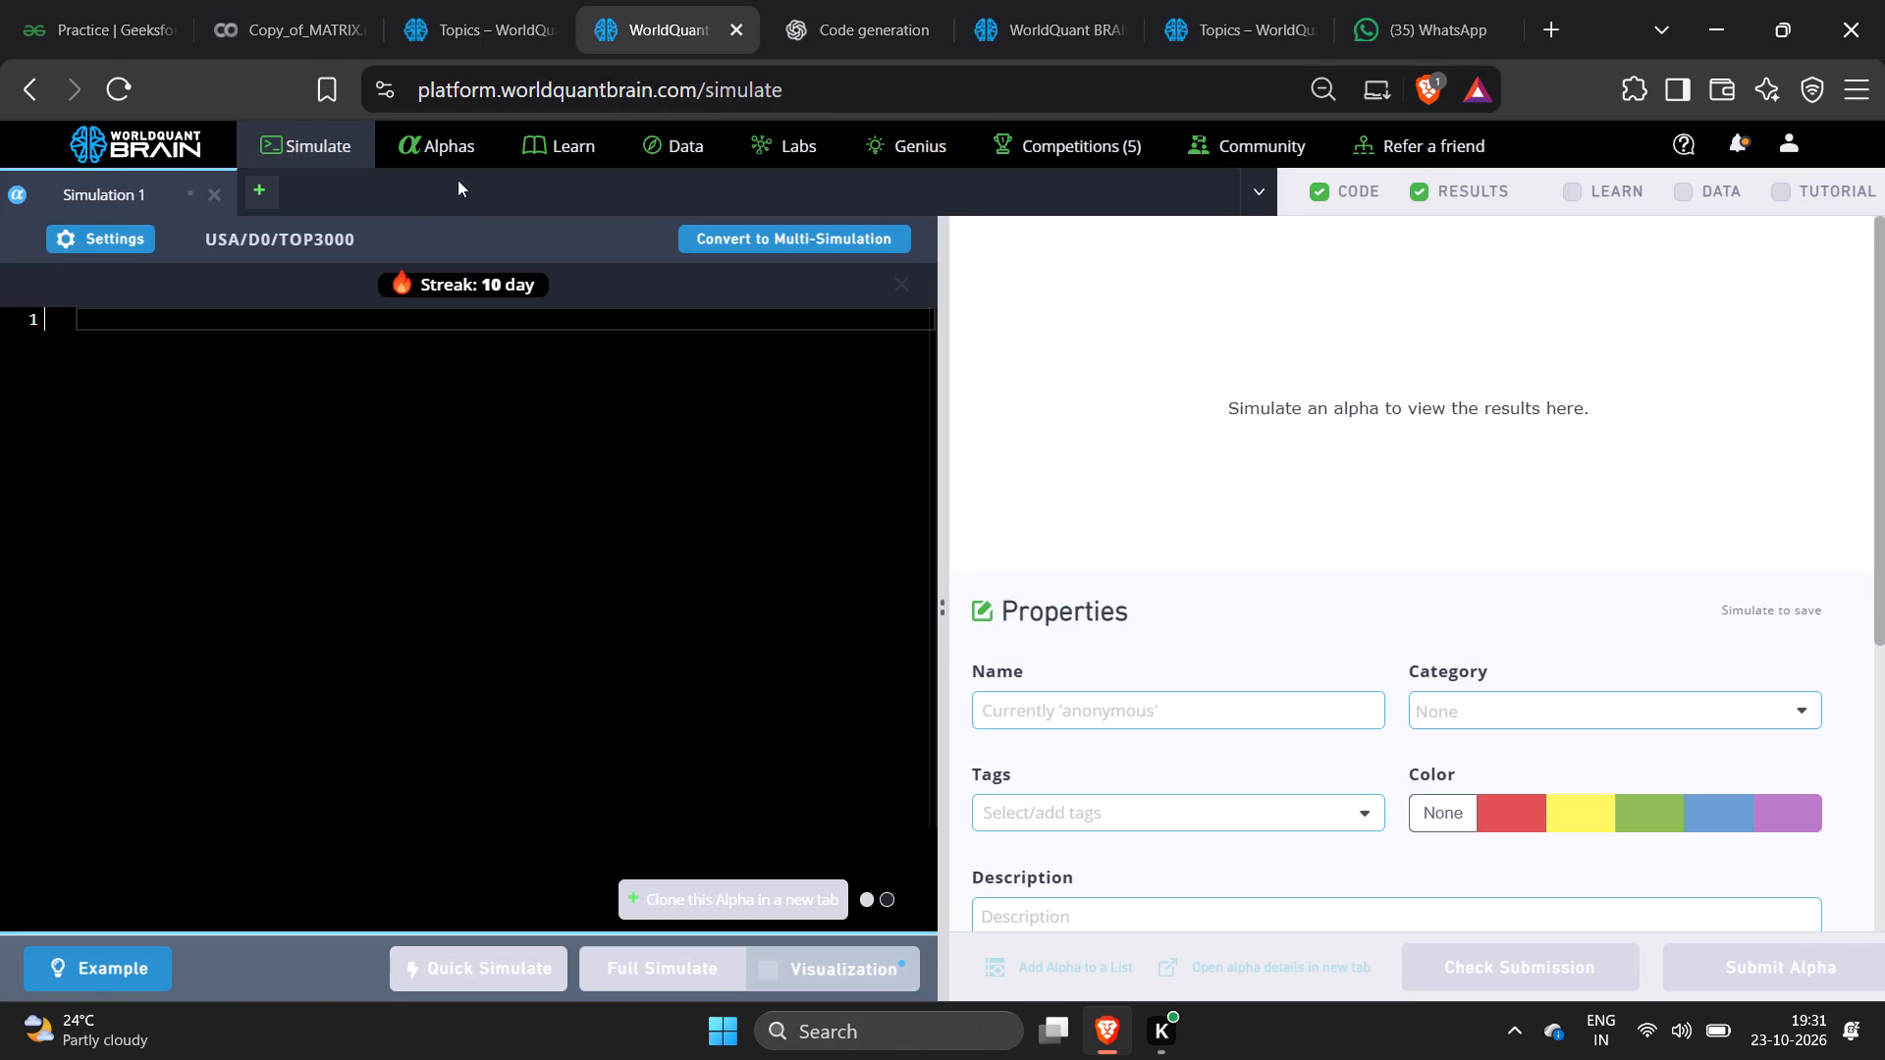
Open the unsubmitted alphas list and filter it to Sharpe >1.
click(415, 157)
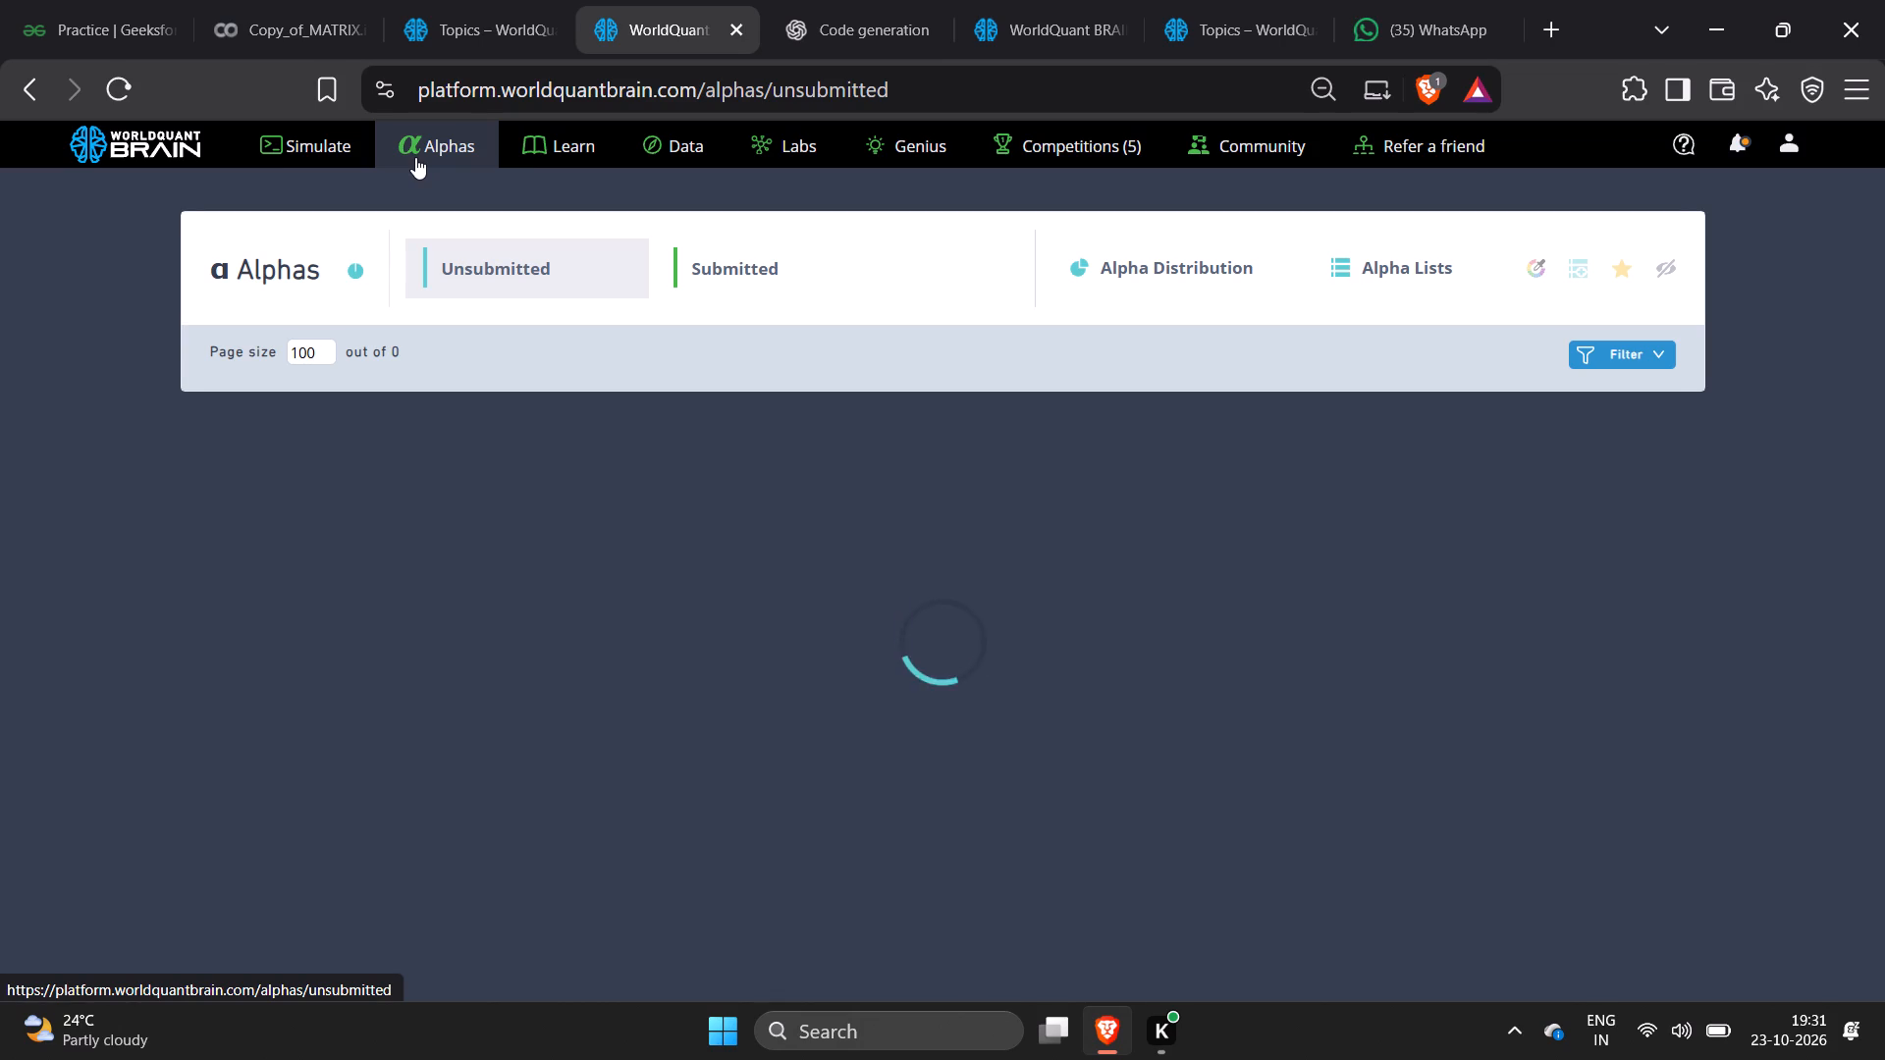
scroll(537, 419, down, 1)
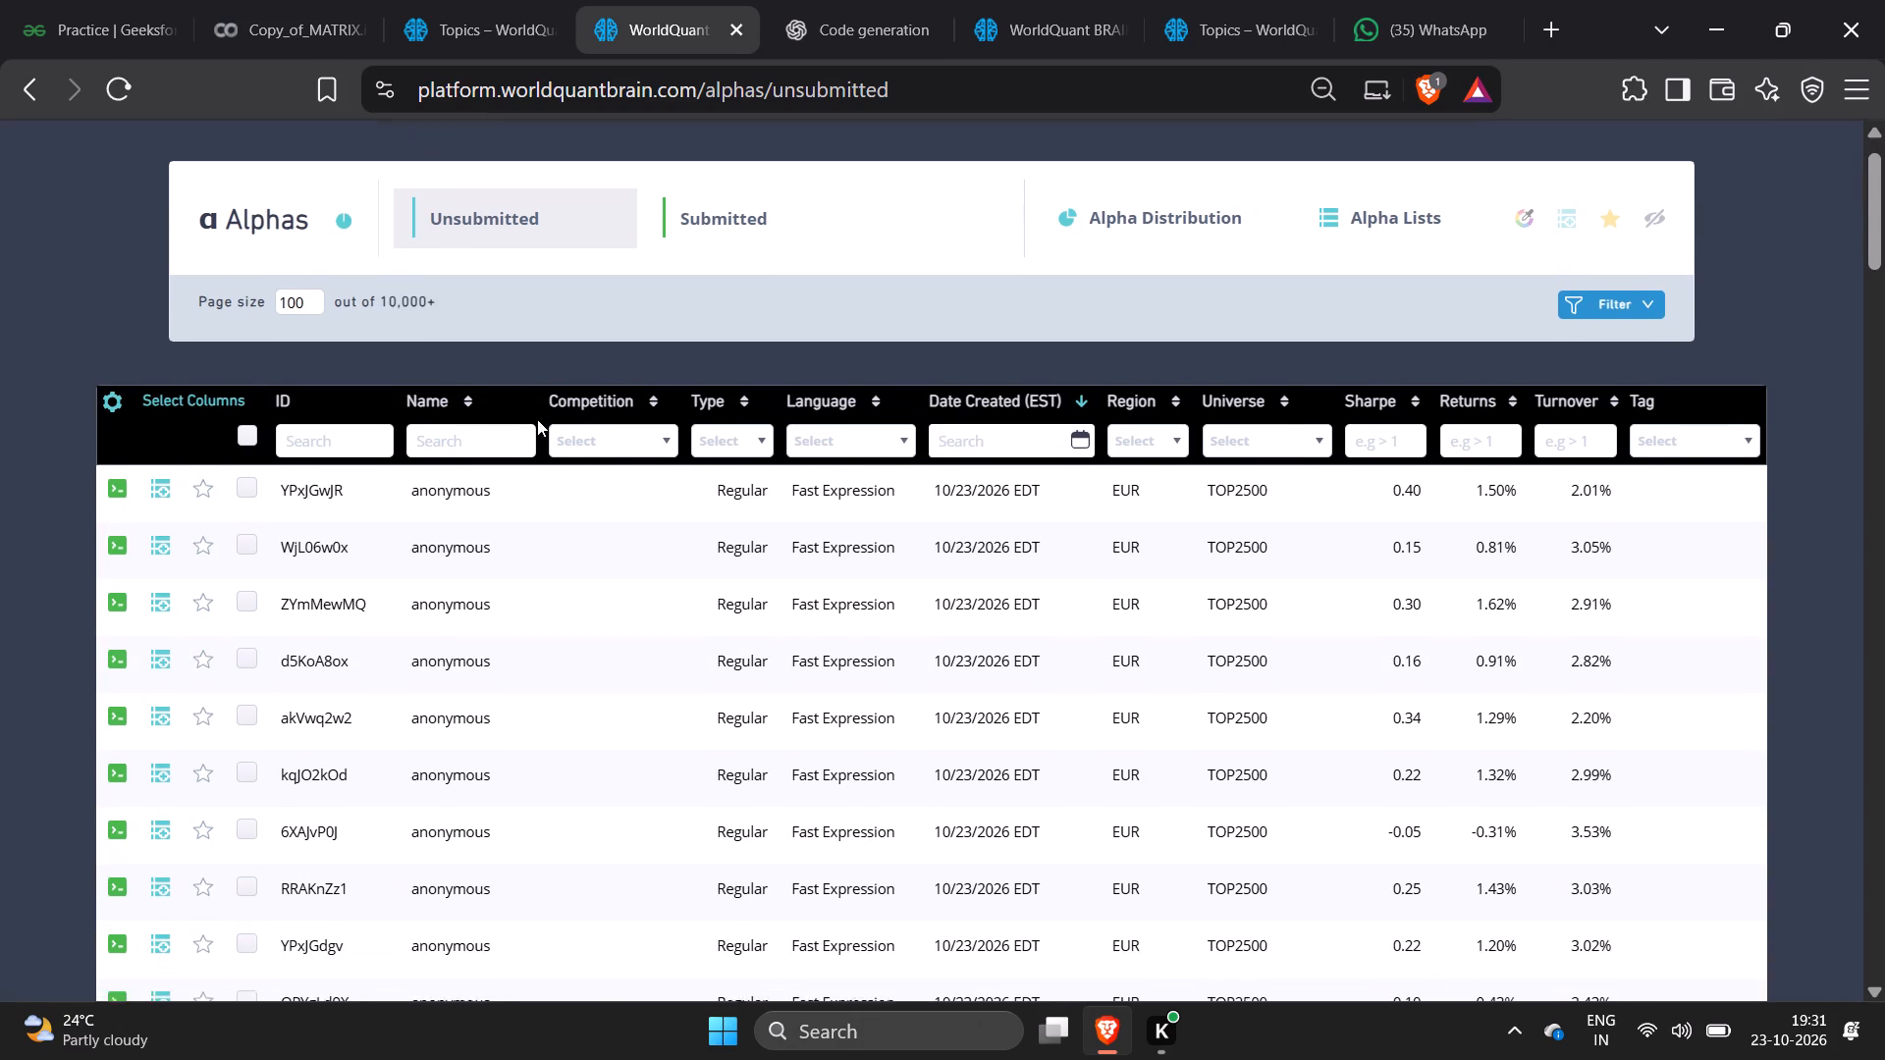
scroll(537, 419, down, 2)
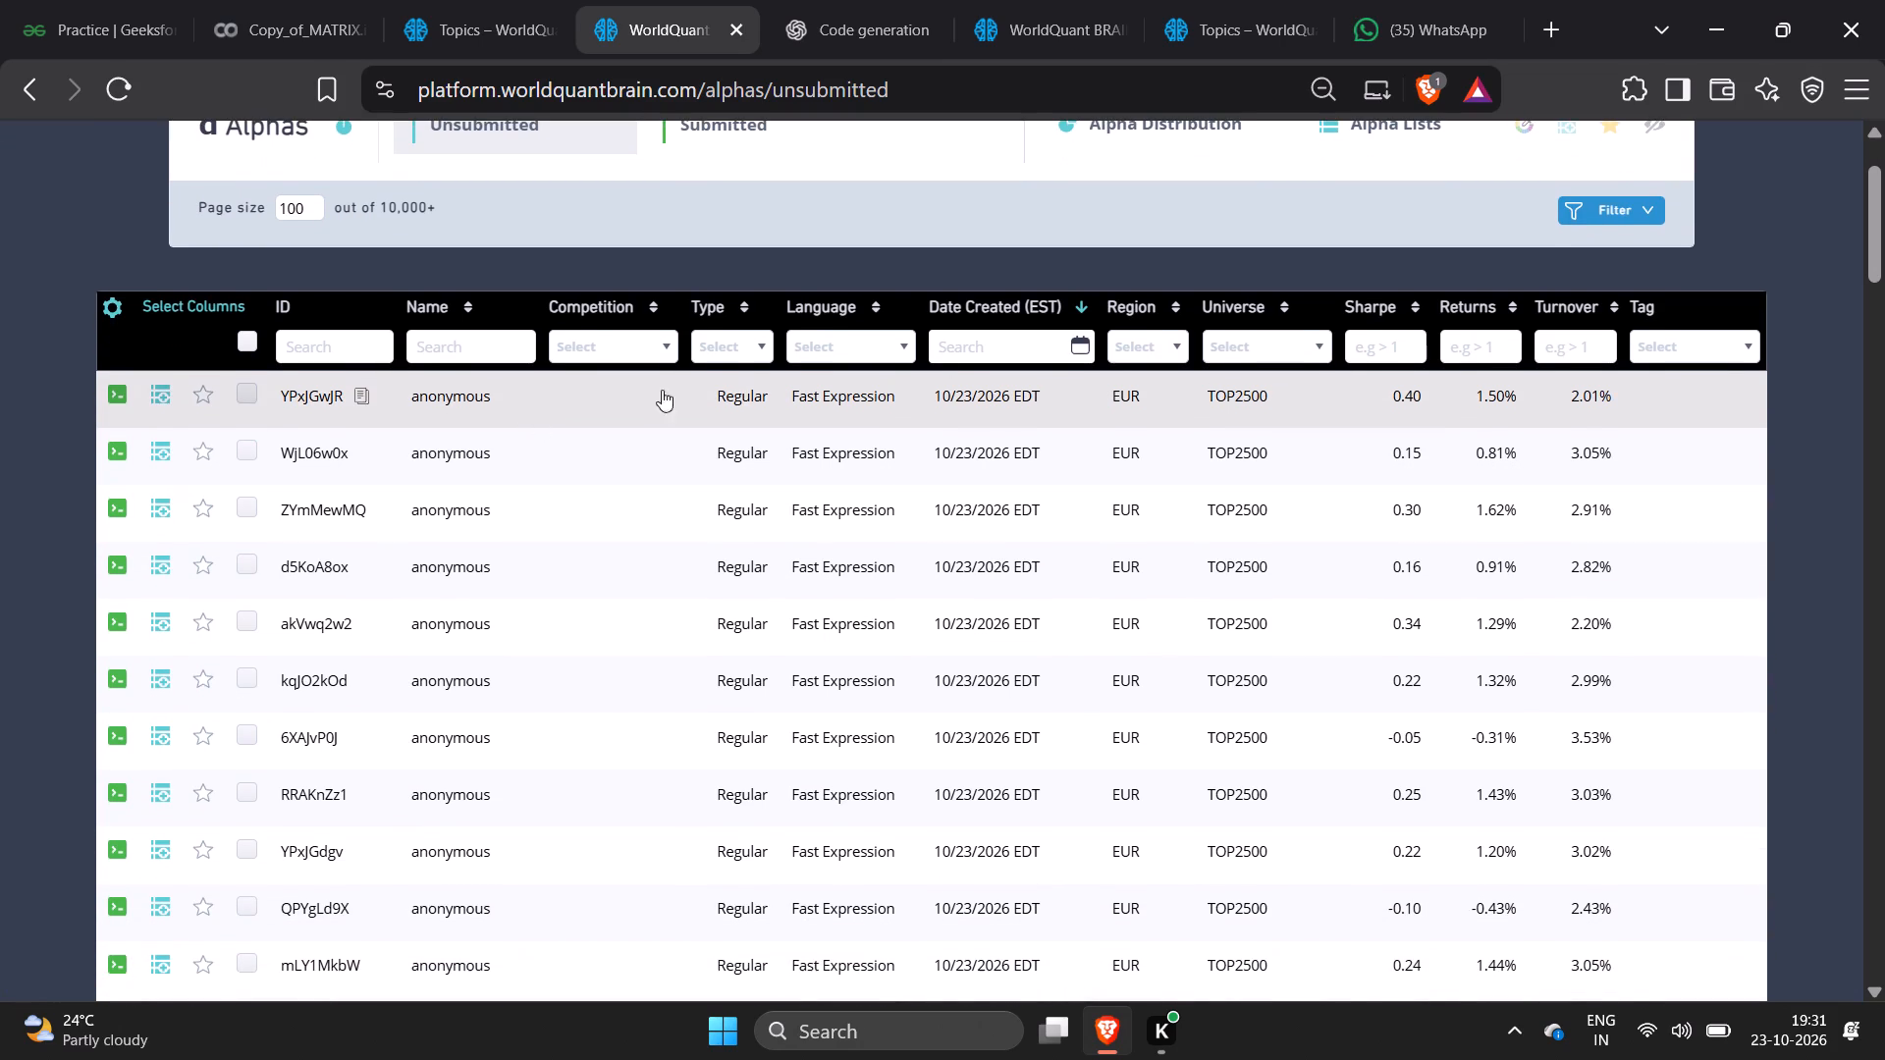
click(1366, 341)
text(.1)
key(BackSpace)
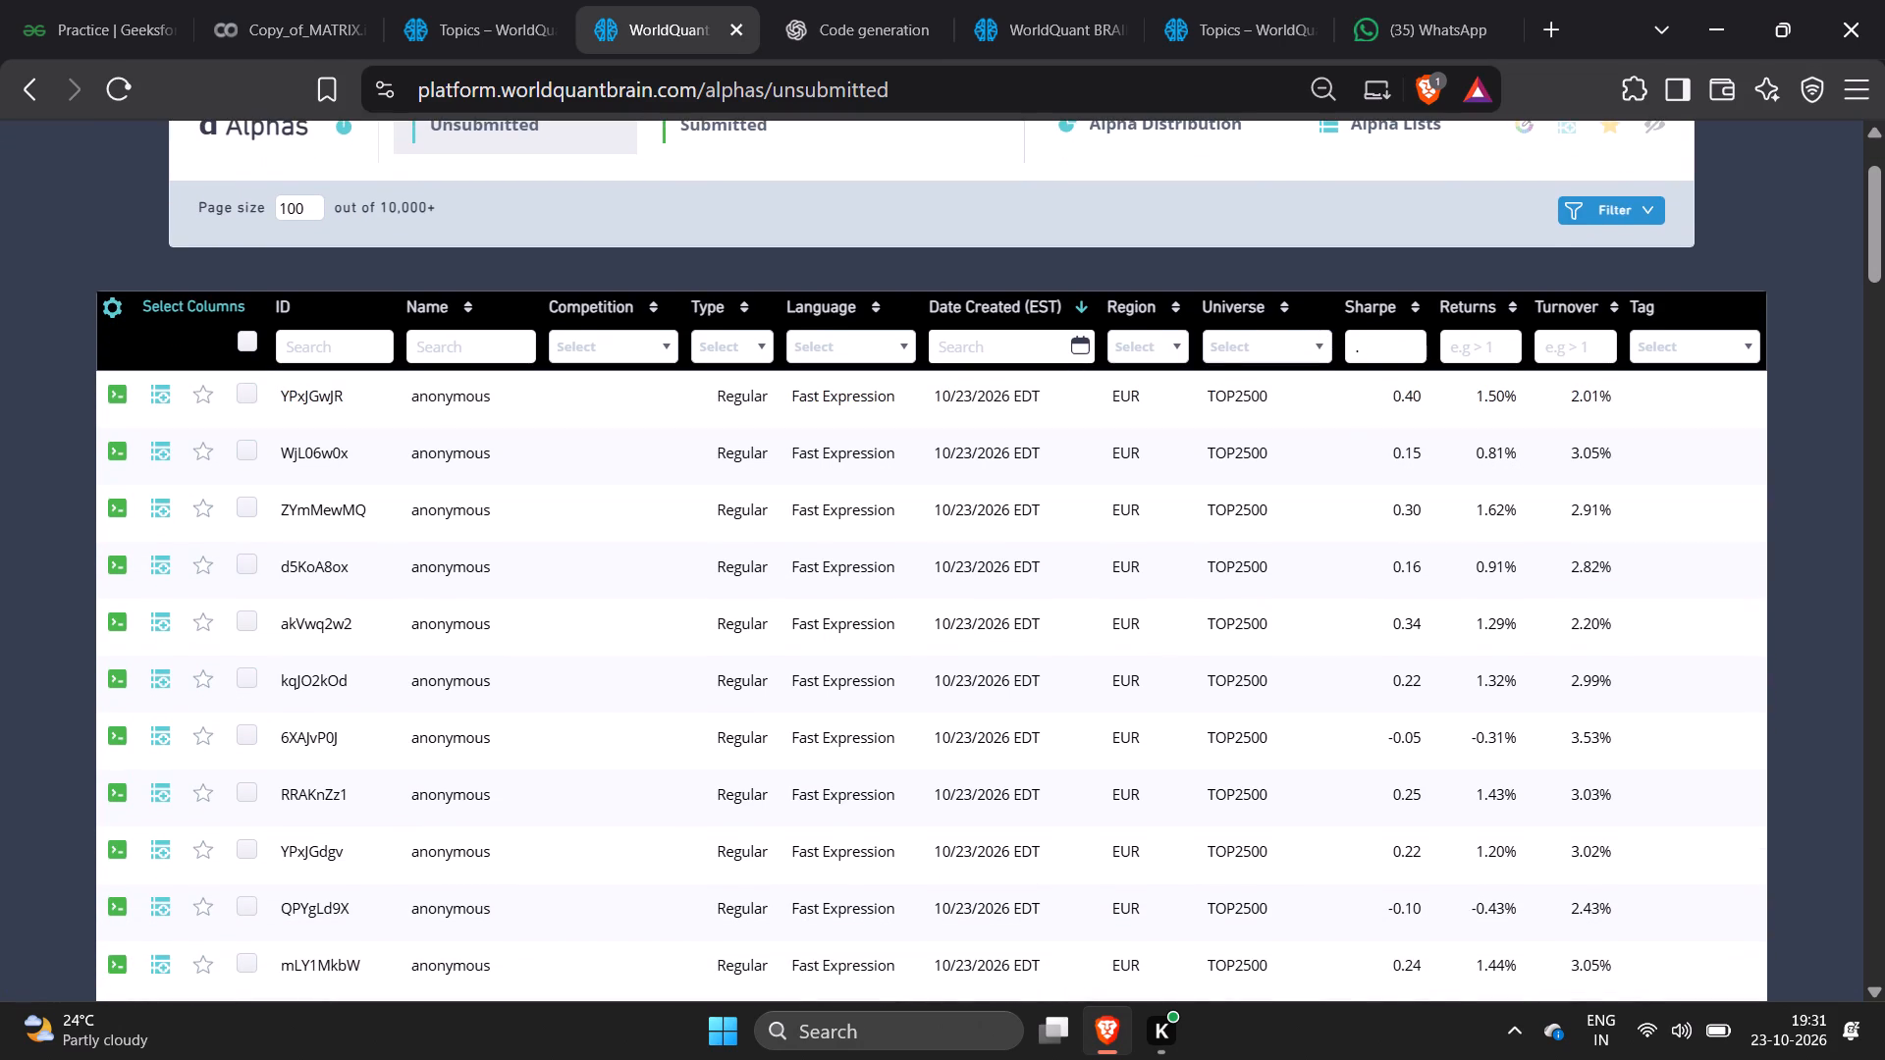
text(>1)
key(BackSpace)
key(BackSpace)
key(BackSpace)
key(BackSpace)
key(BackSpace)
key(BackSpace)
text(>1)
key(Return)
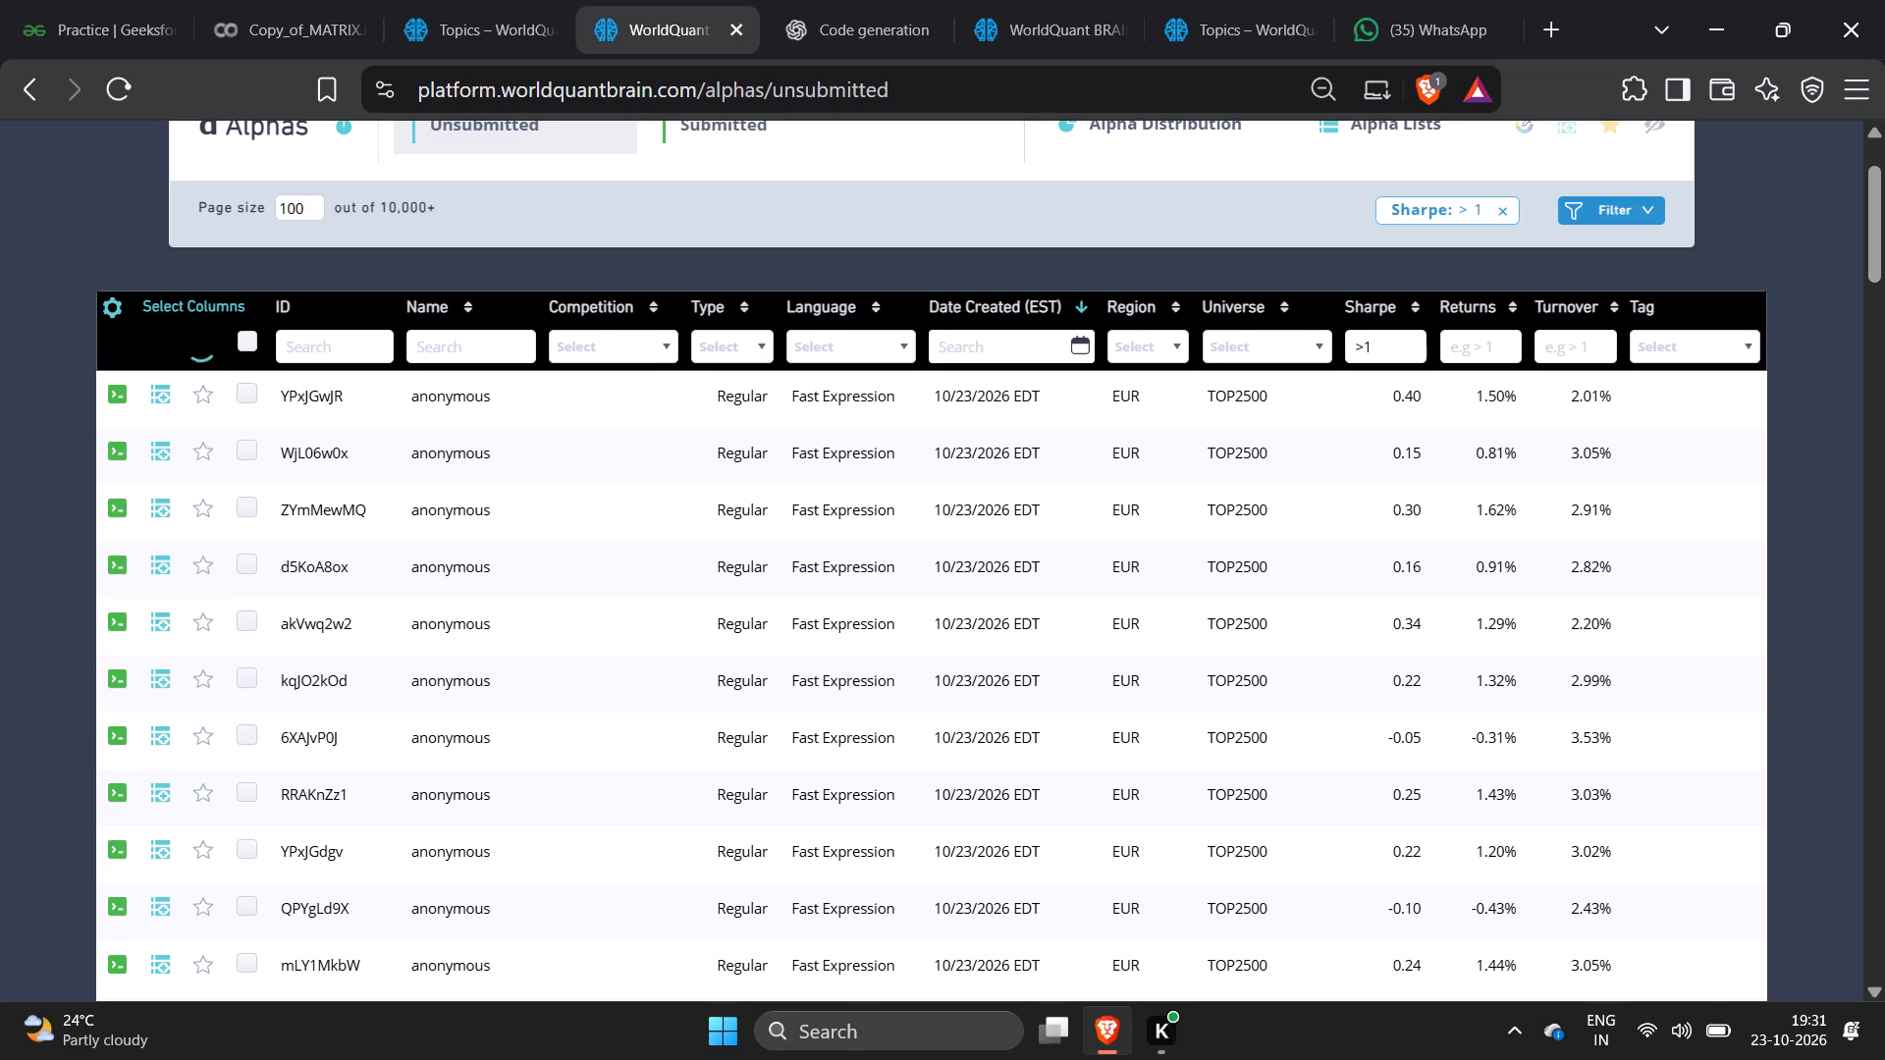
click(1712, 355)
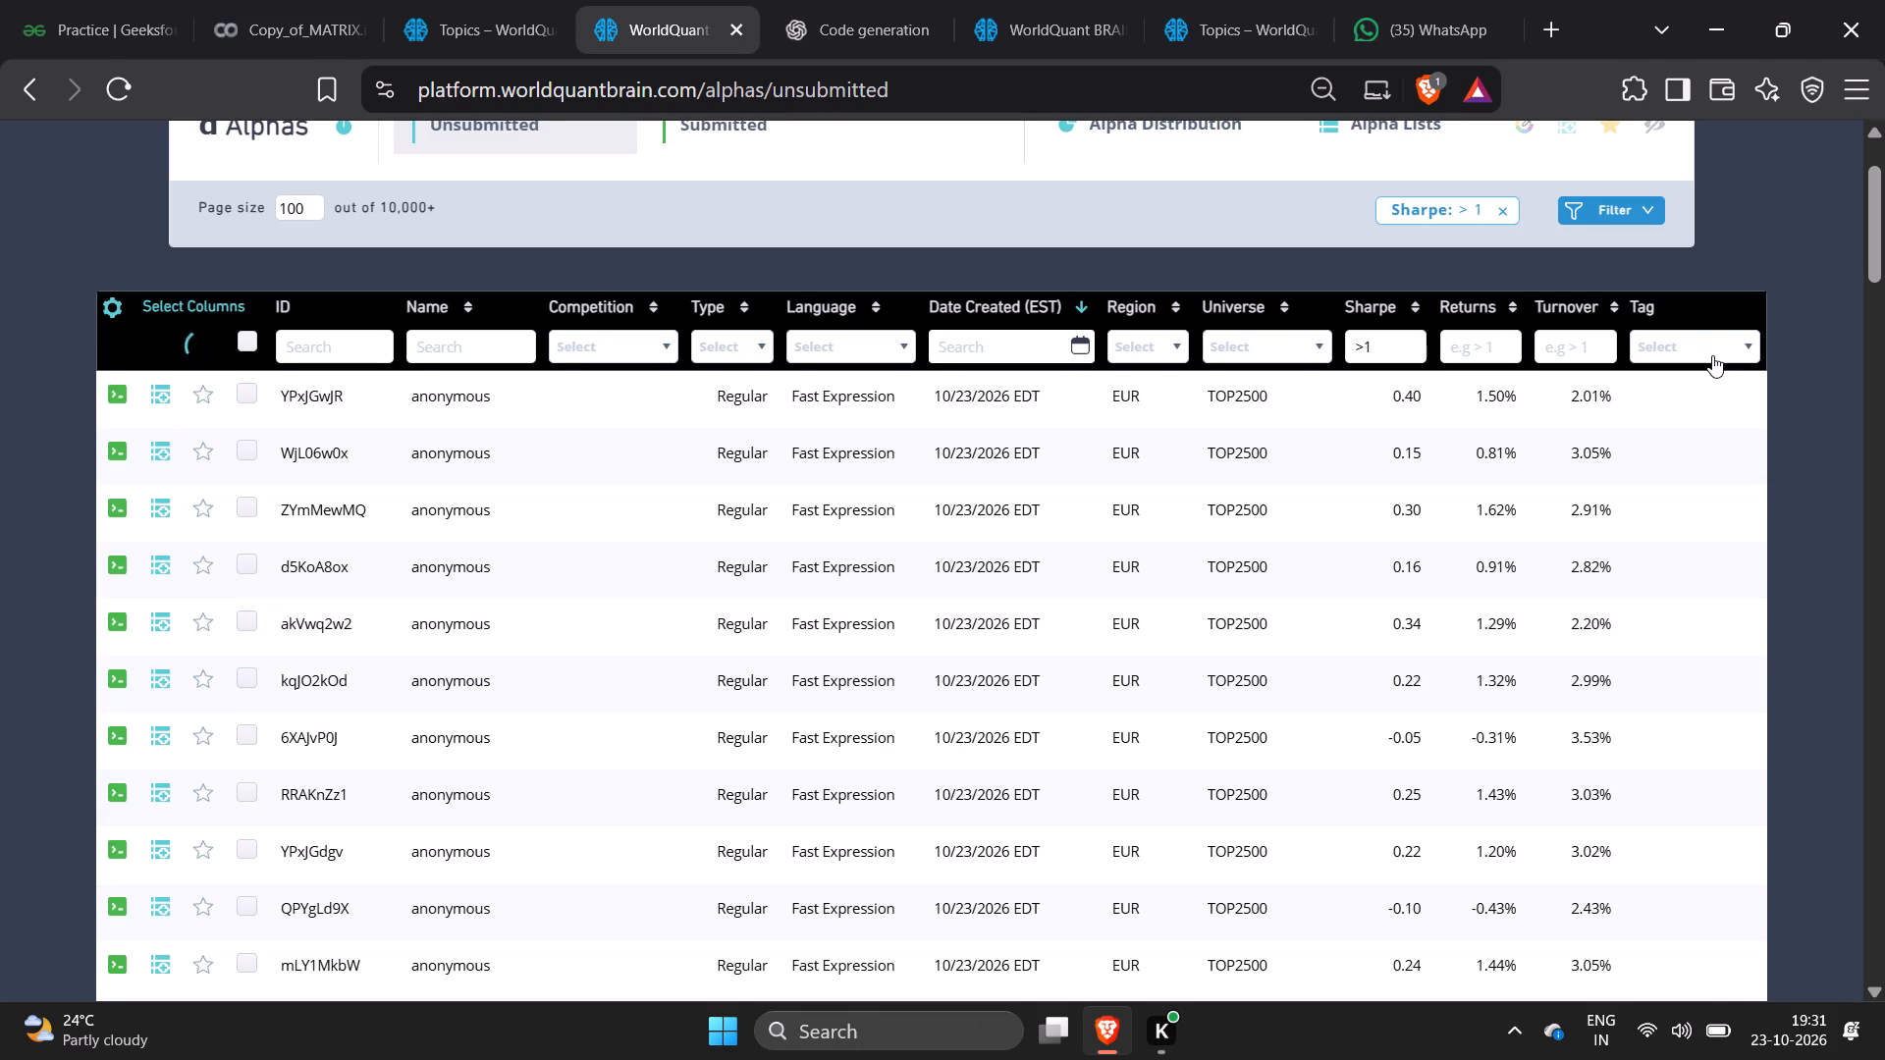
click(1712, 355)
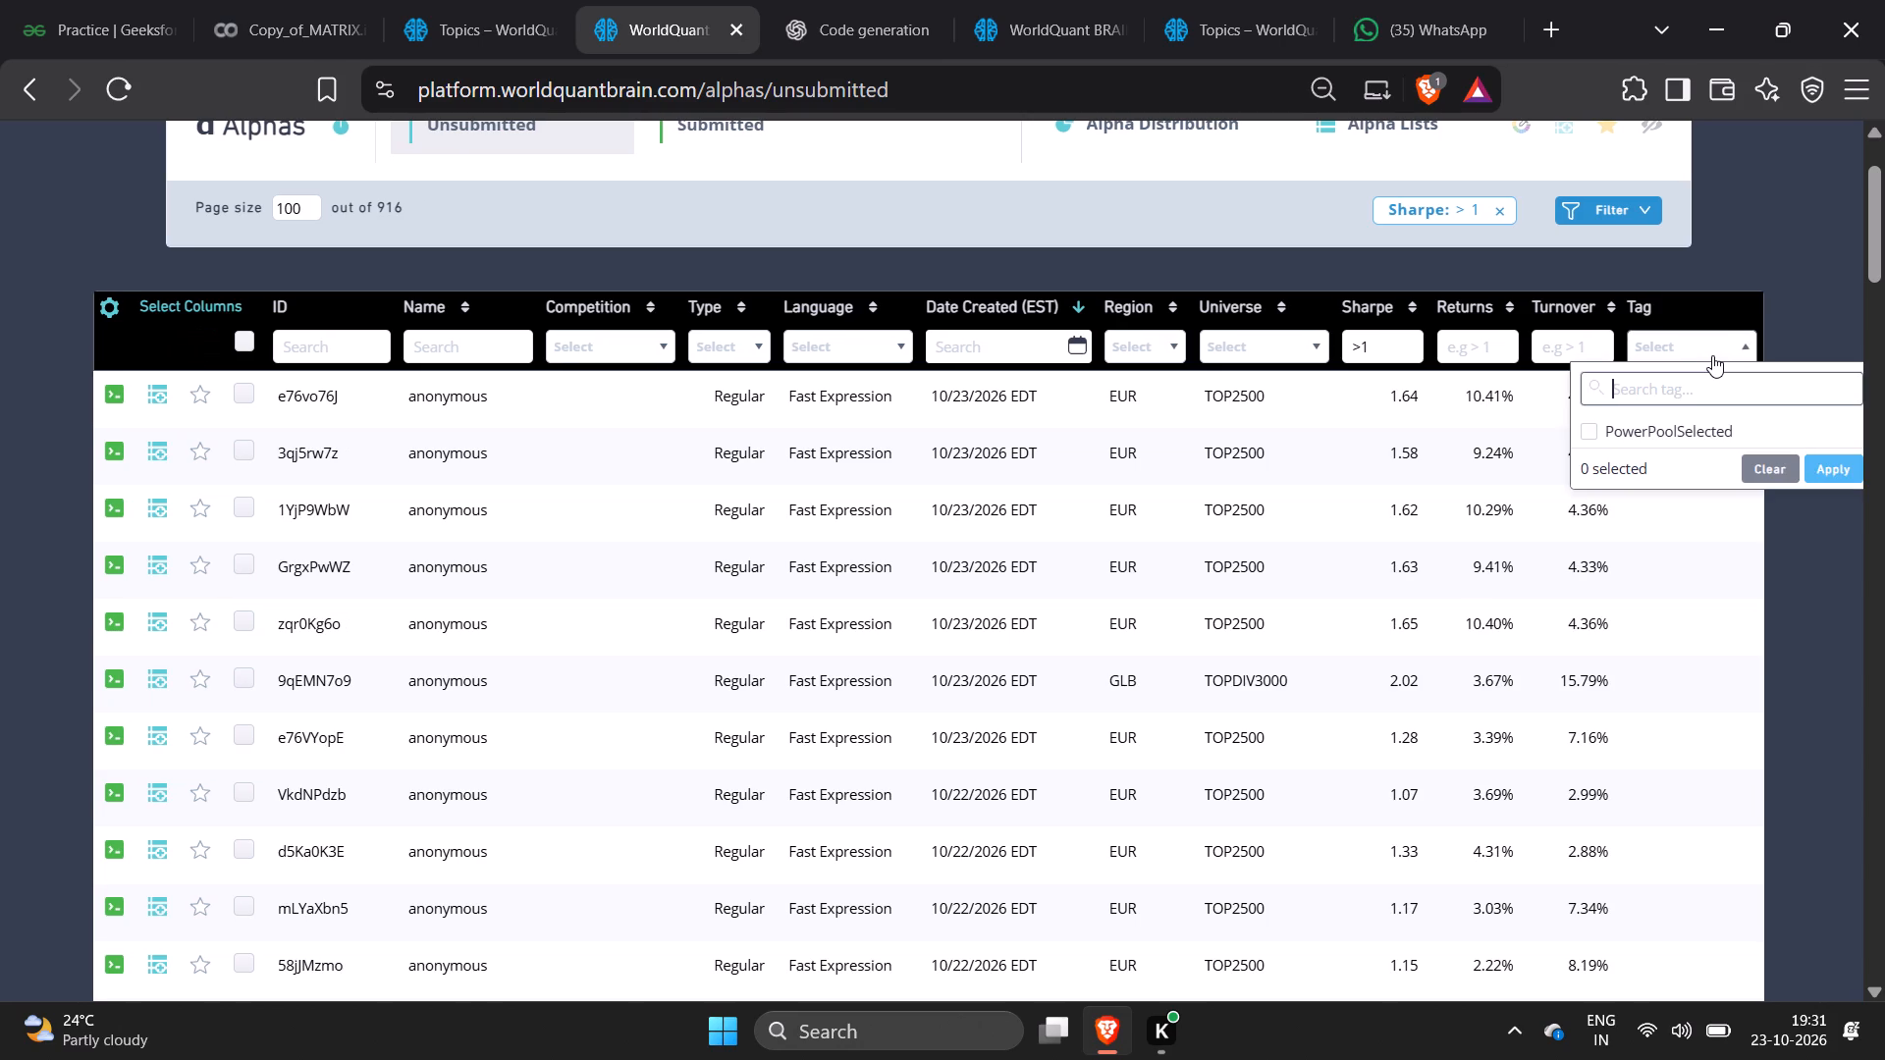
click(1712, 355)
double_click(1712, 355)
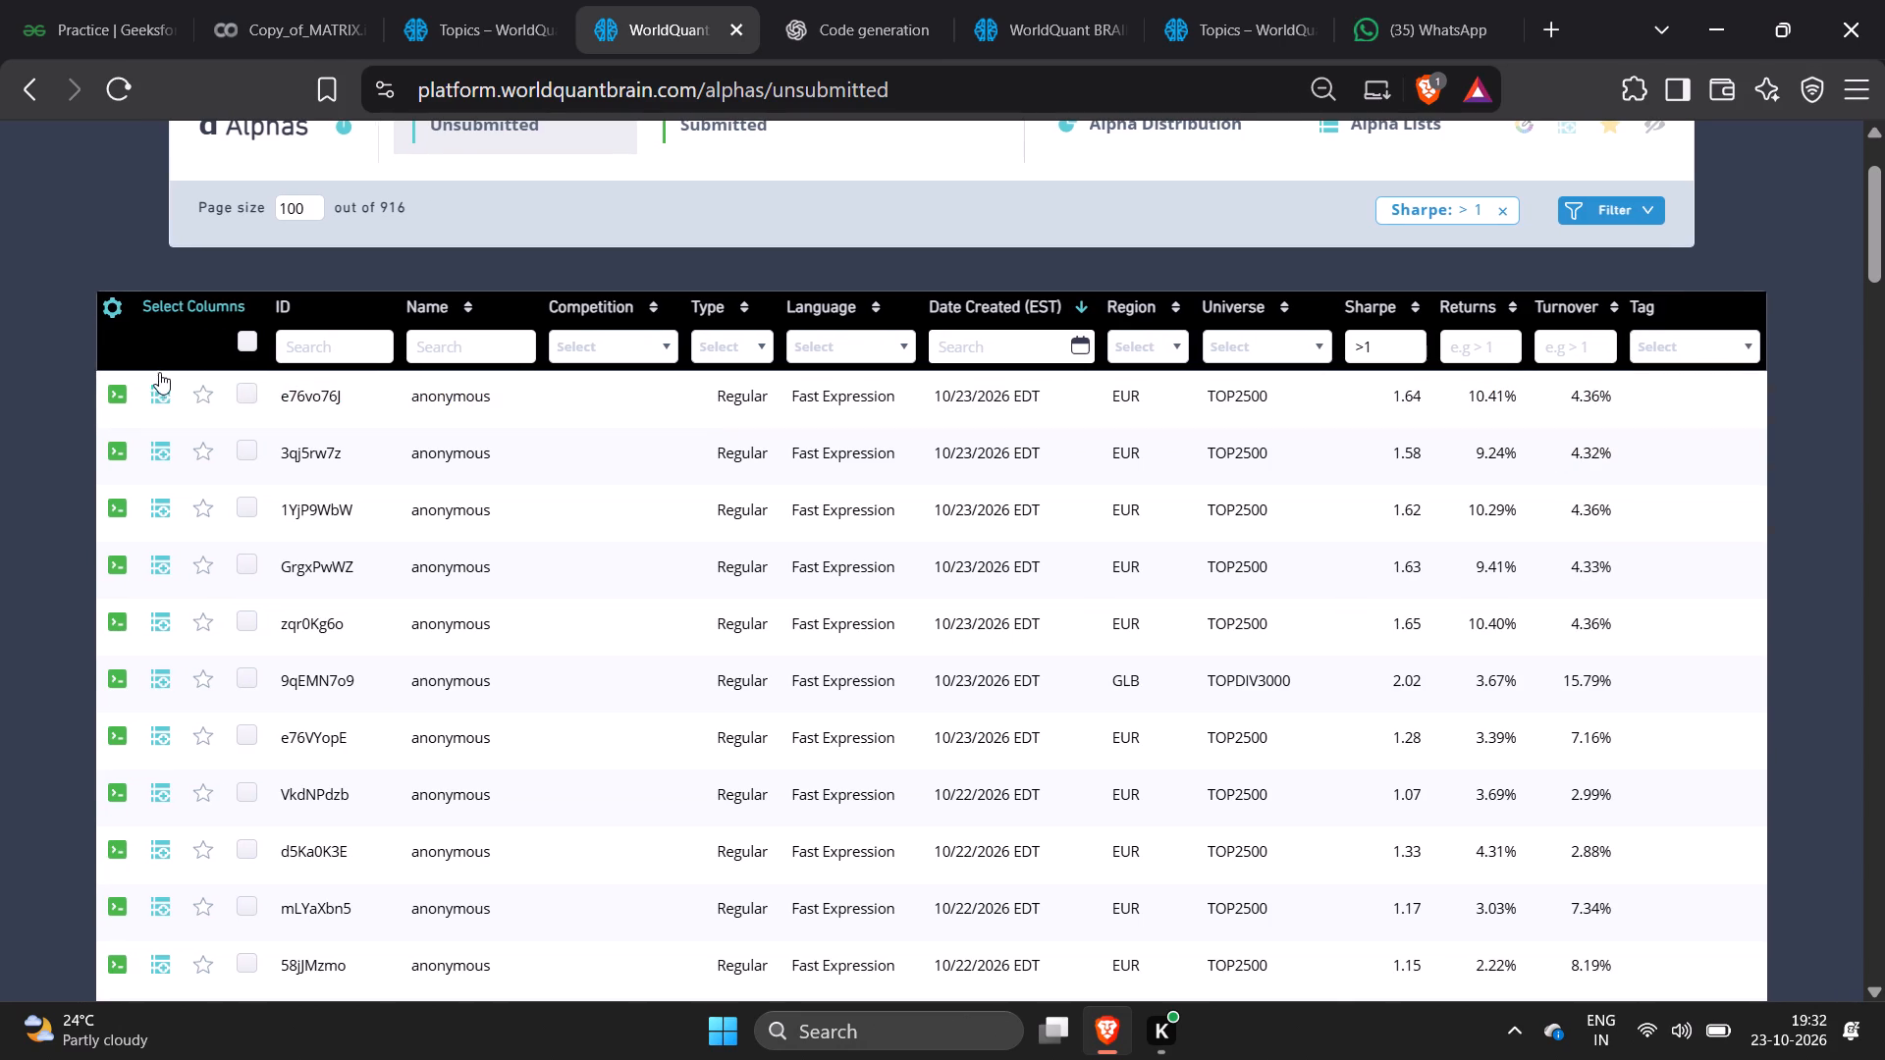
Mark the unsubmitted EUR alpha e76vo76J as a favourite.
click(210, 390)
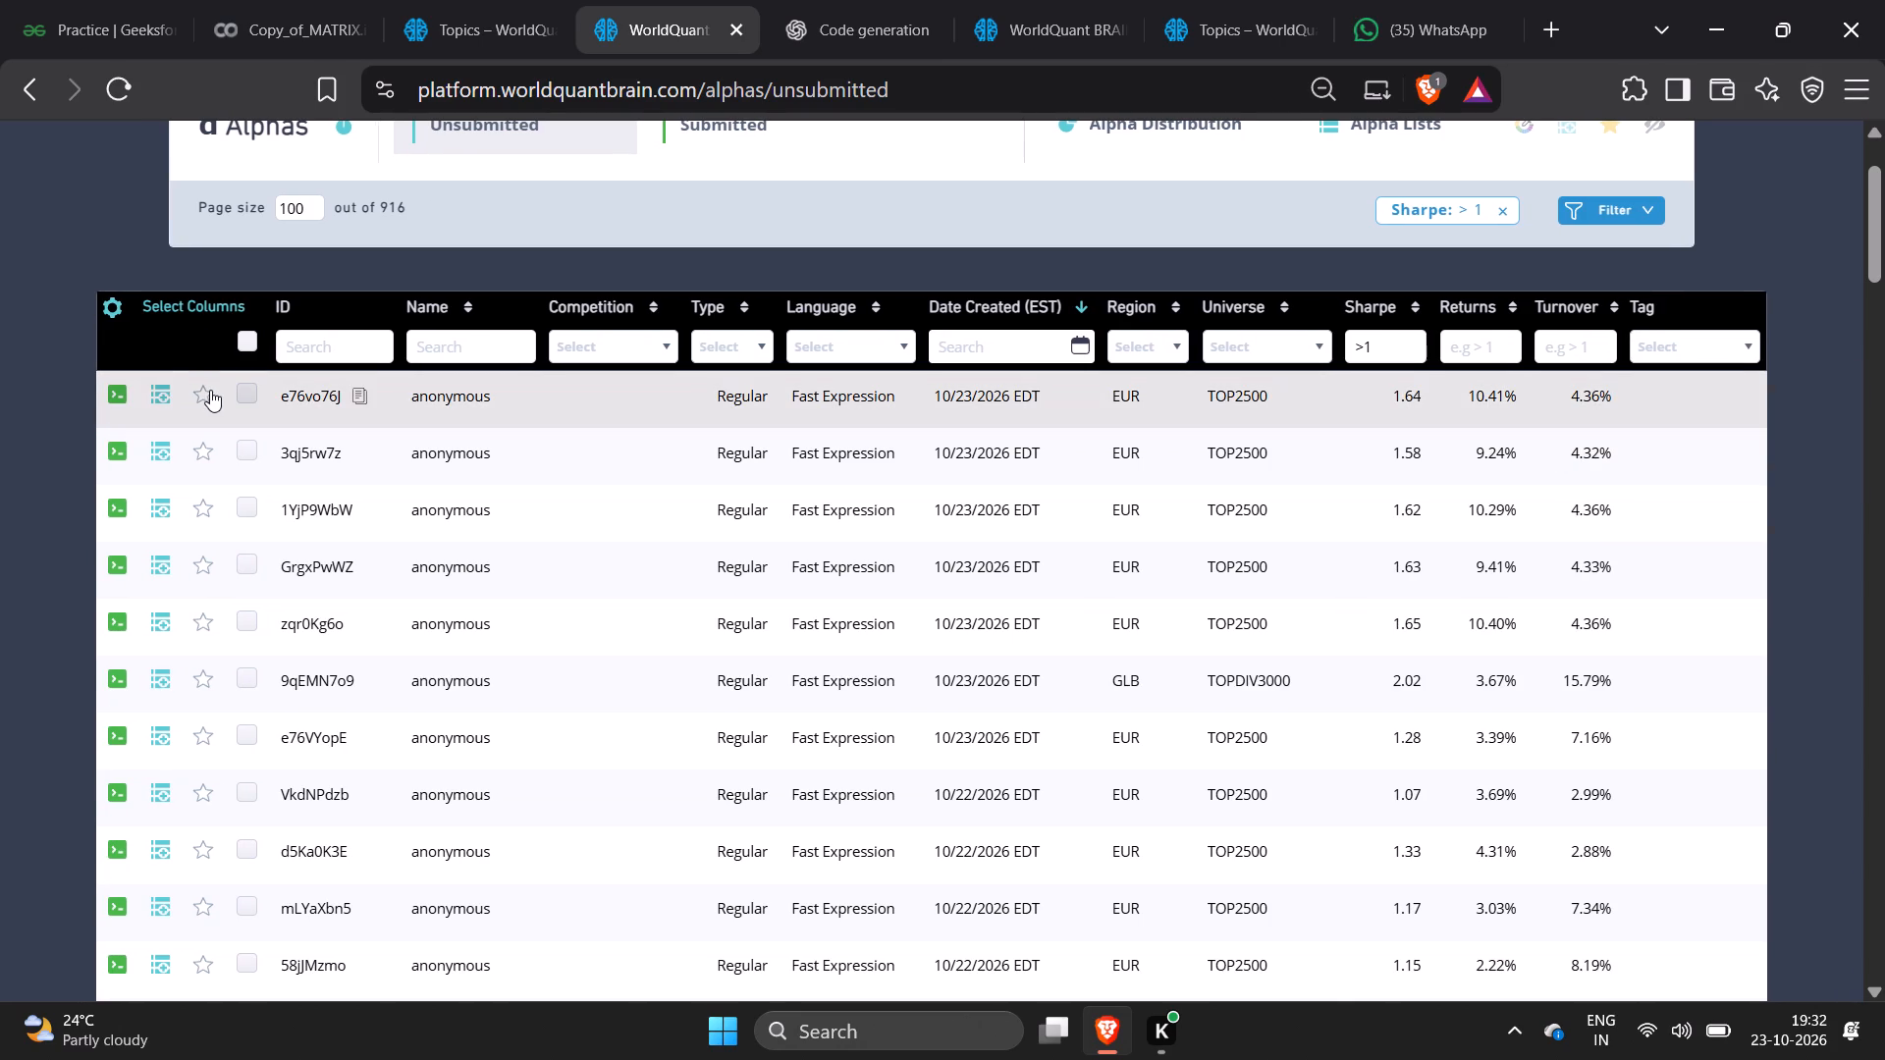
Open the submitted alphas list and review the alphas' Osmosis Points, regions and universes.
scroll(392, 563, right, 1)
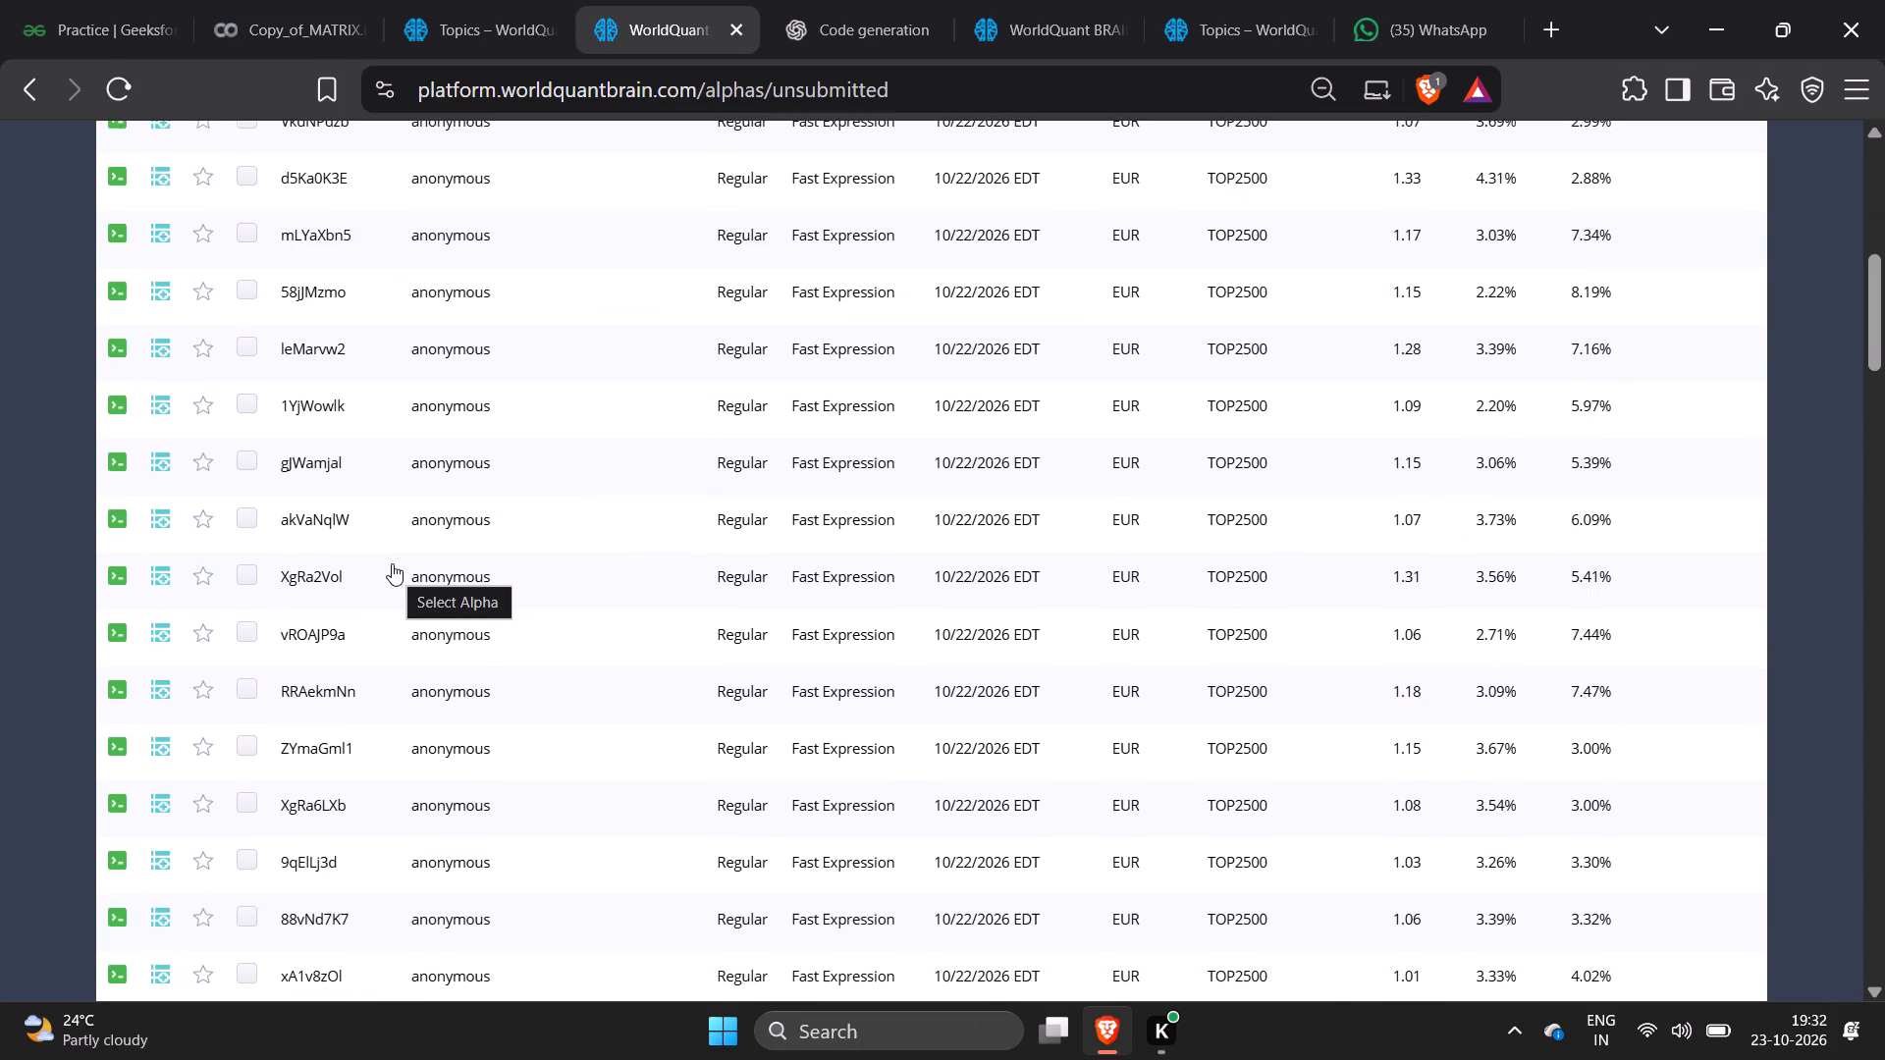
scroll(392, 563, right, 1)
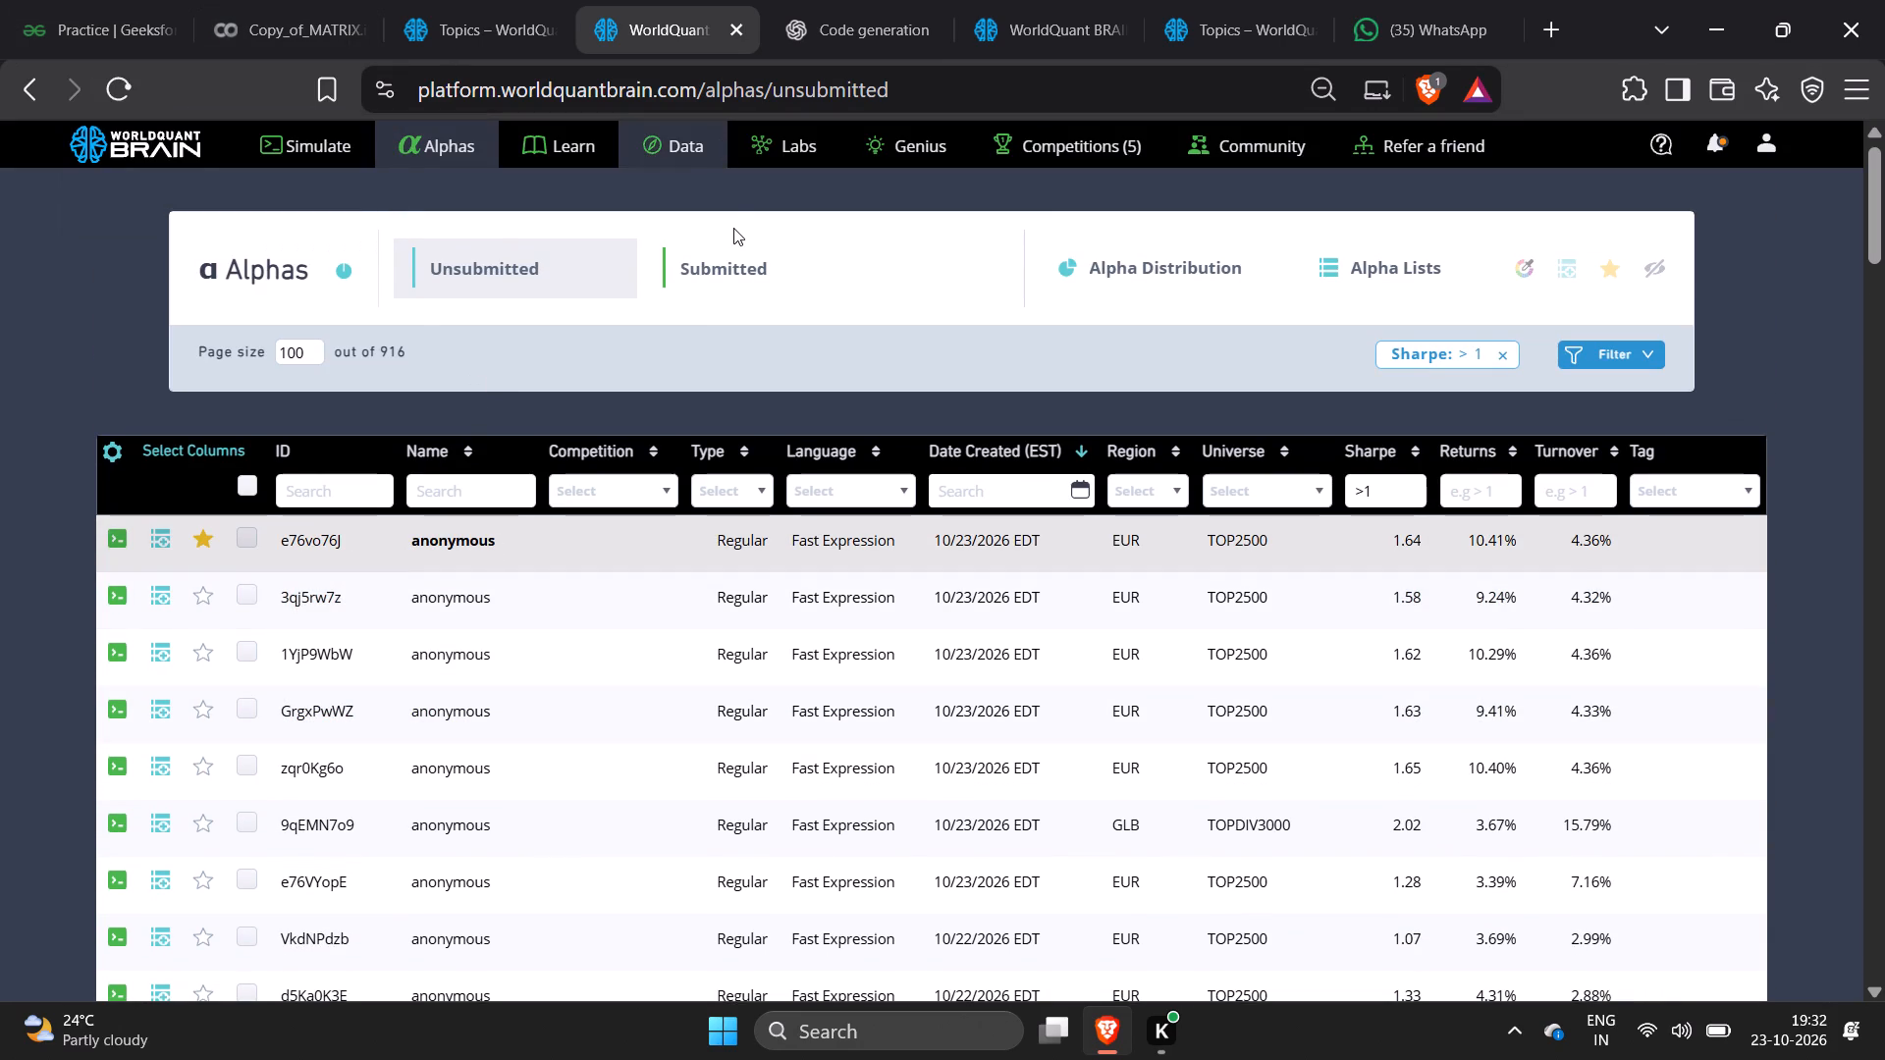
click(741, 270)
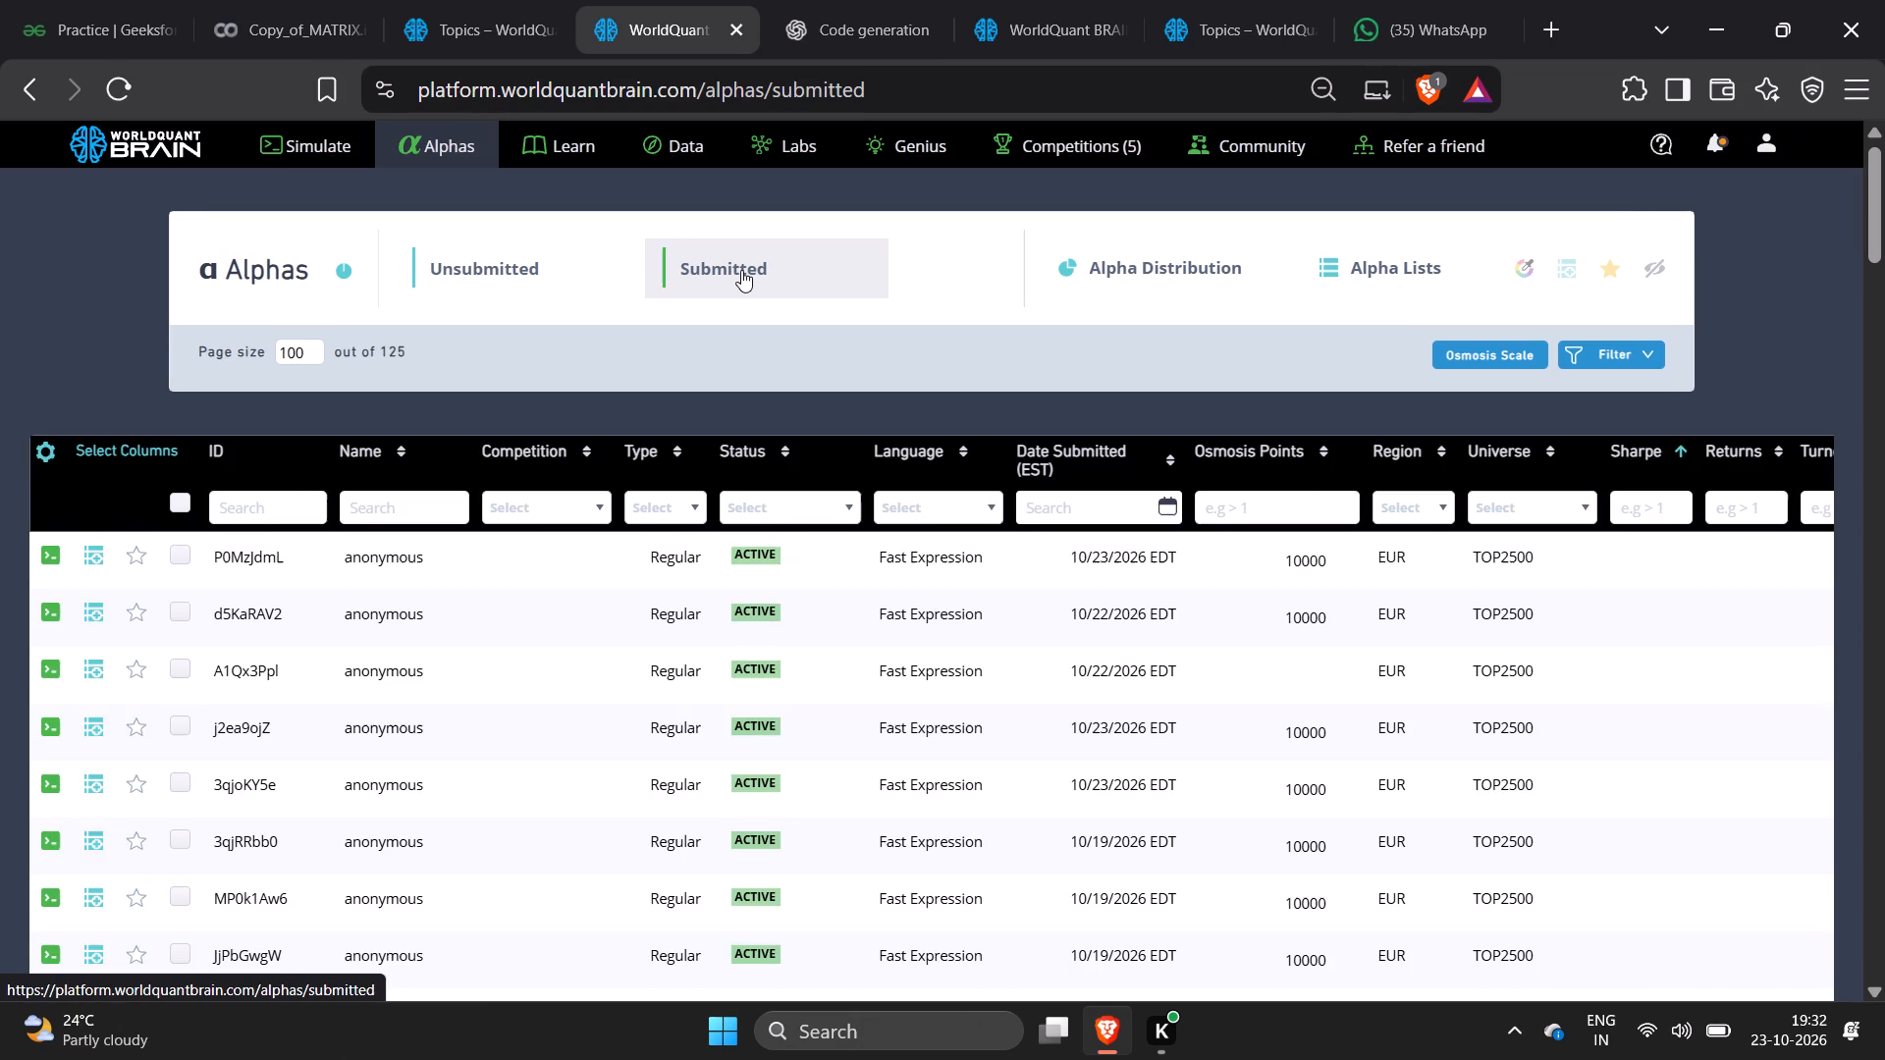
scroll(821, 464, down, 2)
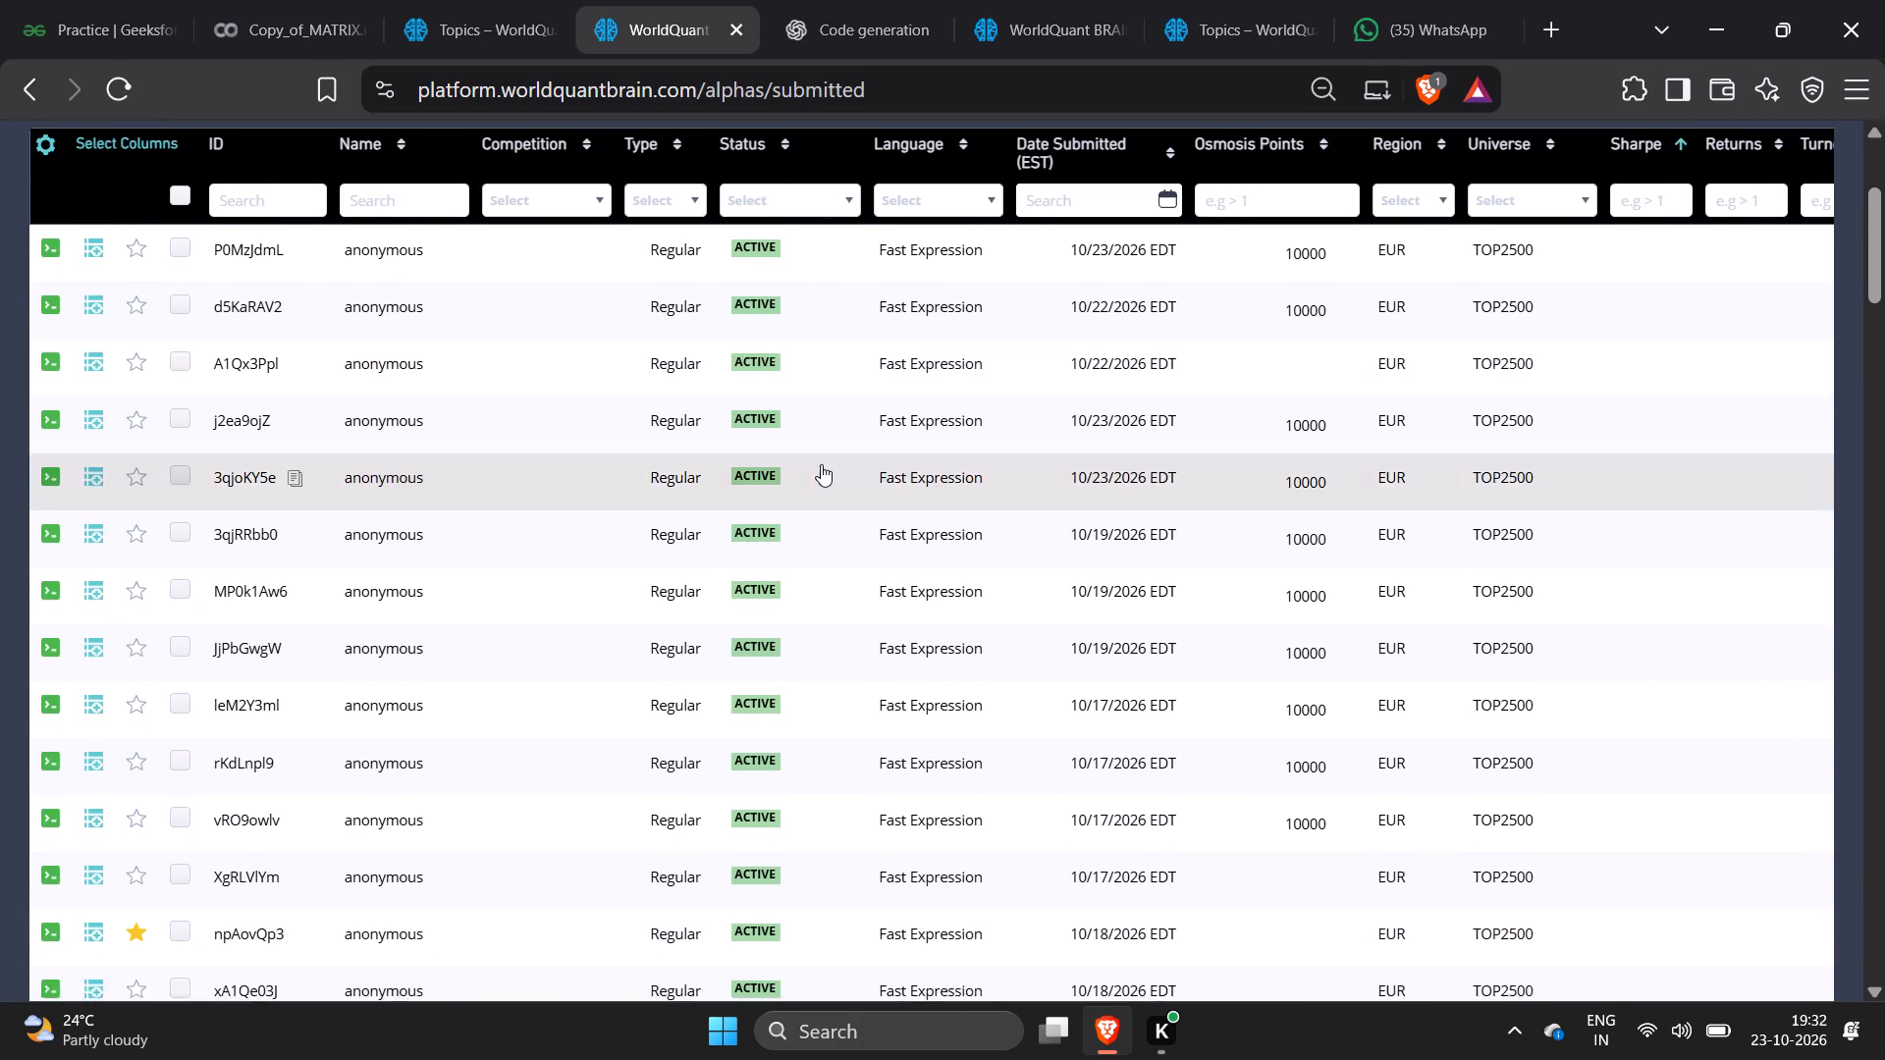
scroll(821, 464, down, 1)
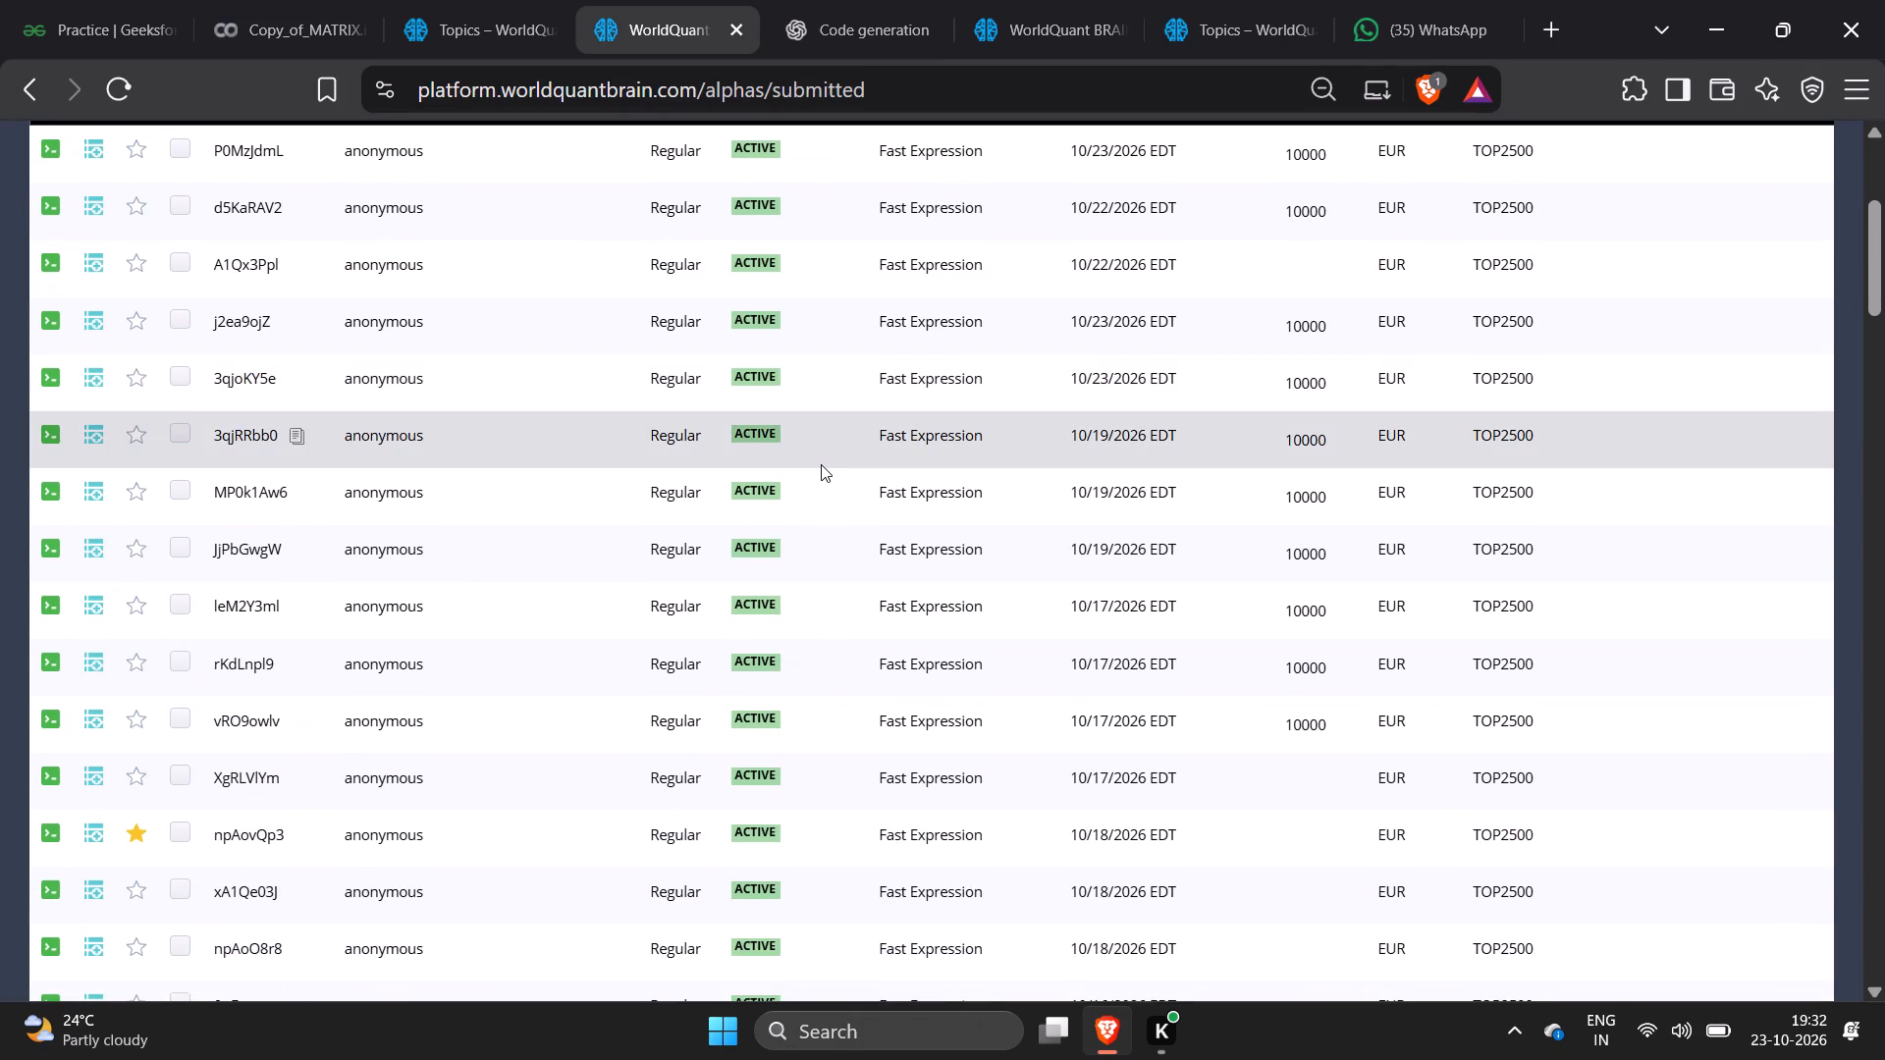
scroll(821, 464, down, 1)
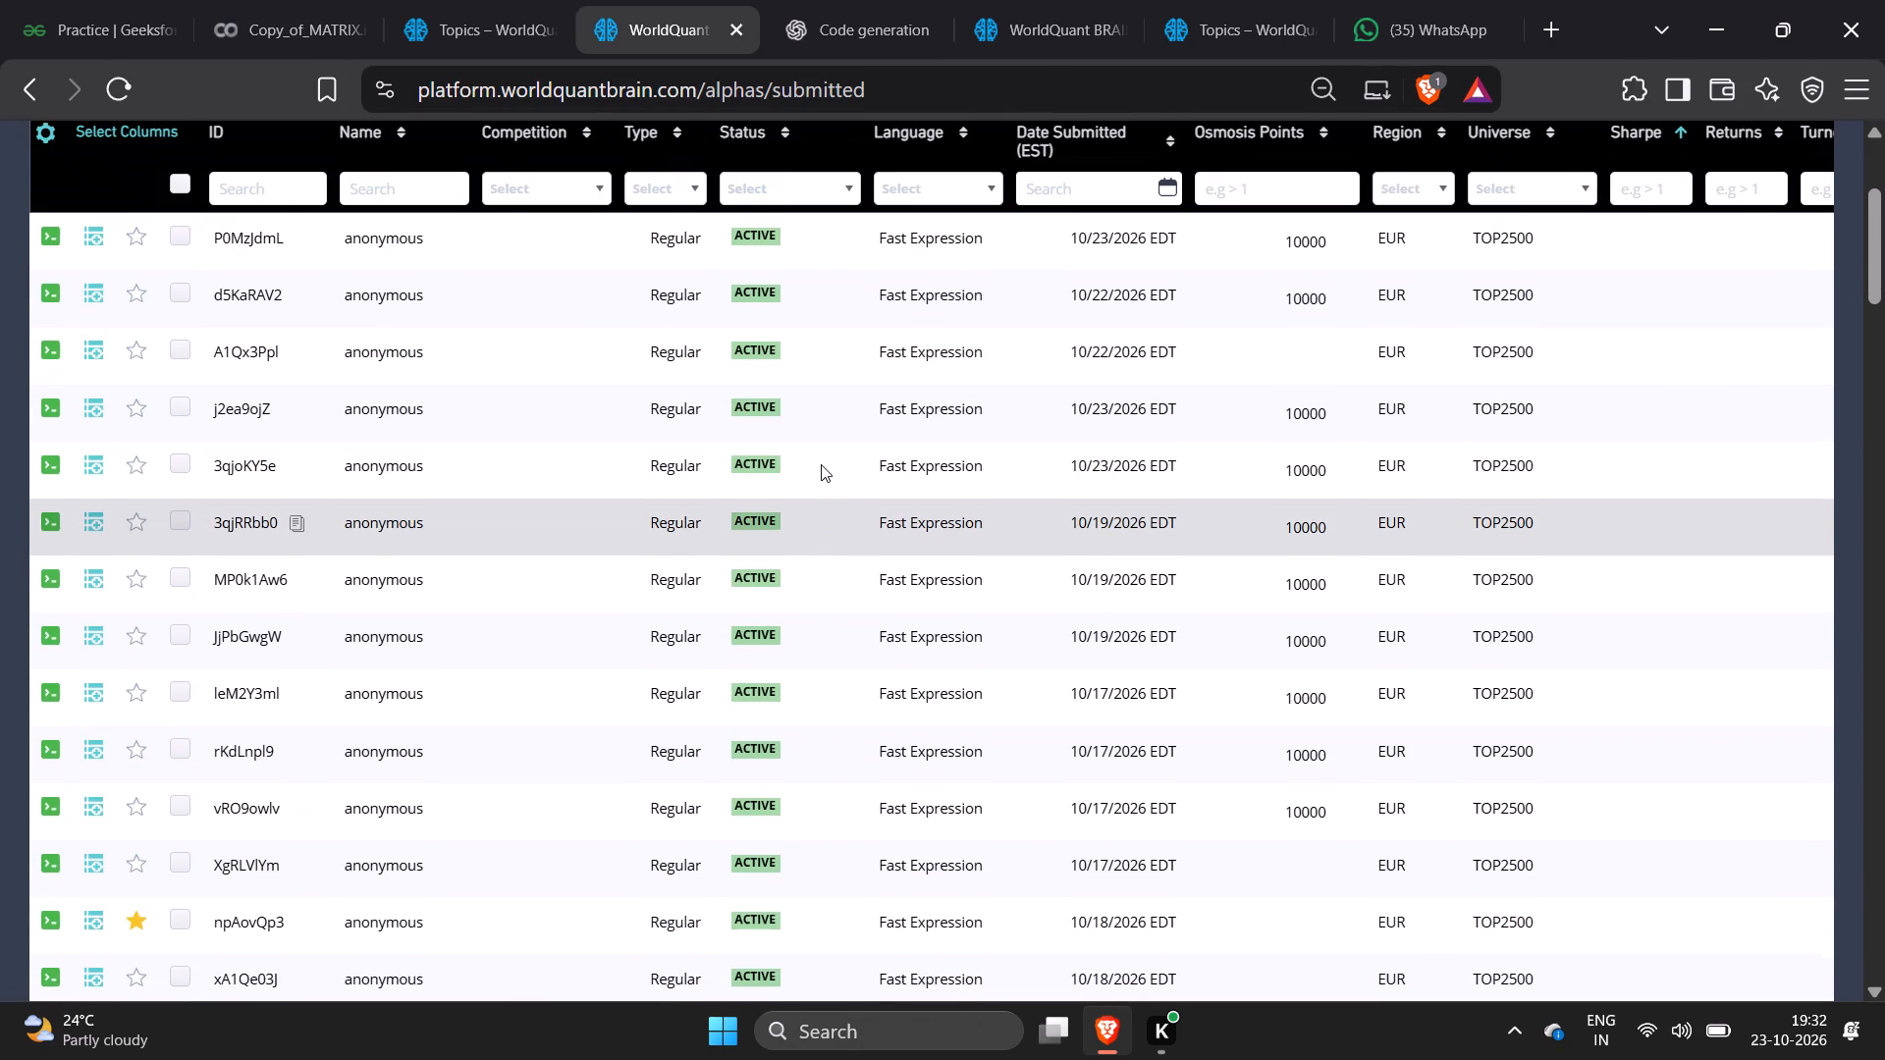
scroll(821, 464, down, 1)
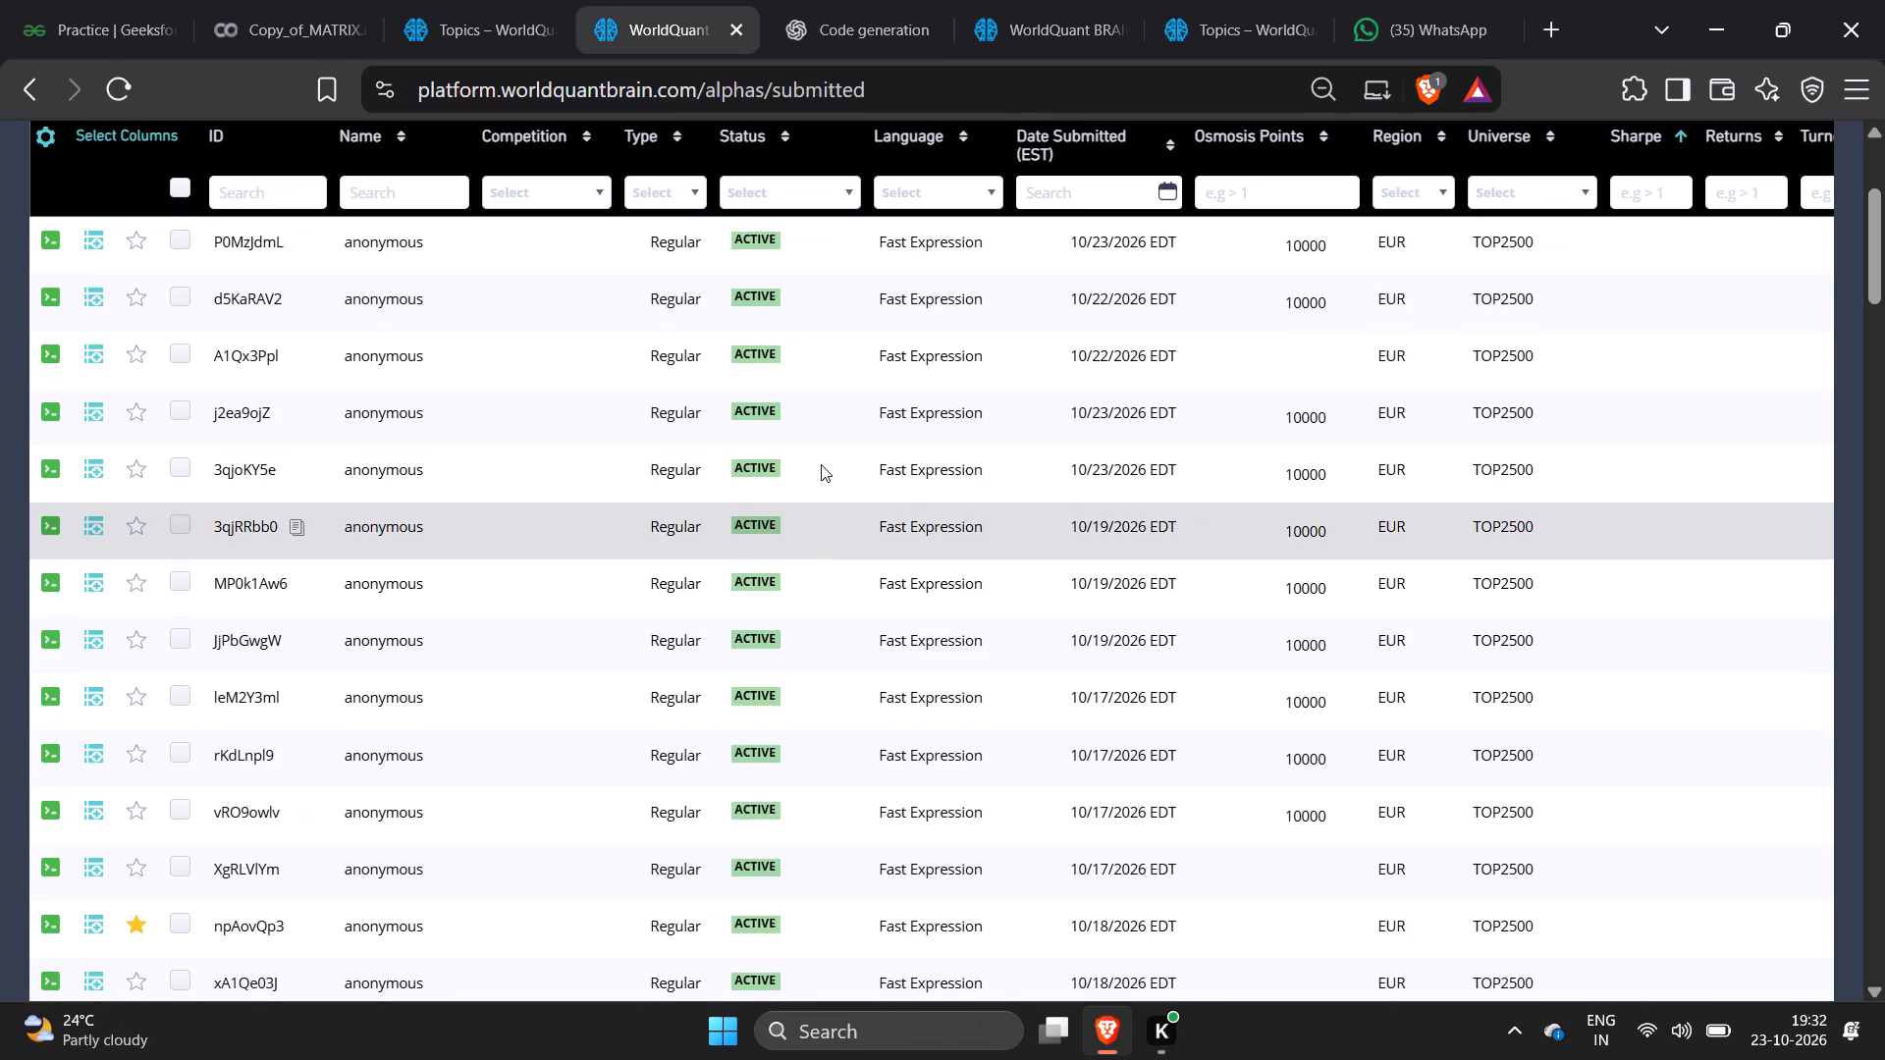
scroll(821, 464, down, 4)
scroll(821, 464, up, 5)
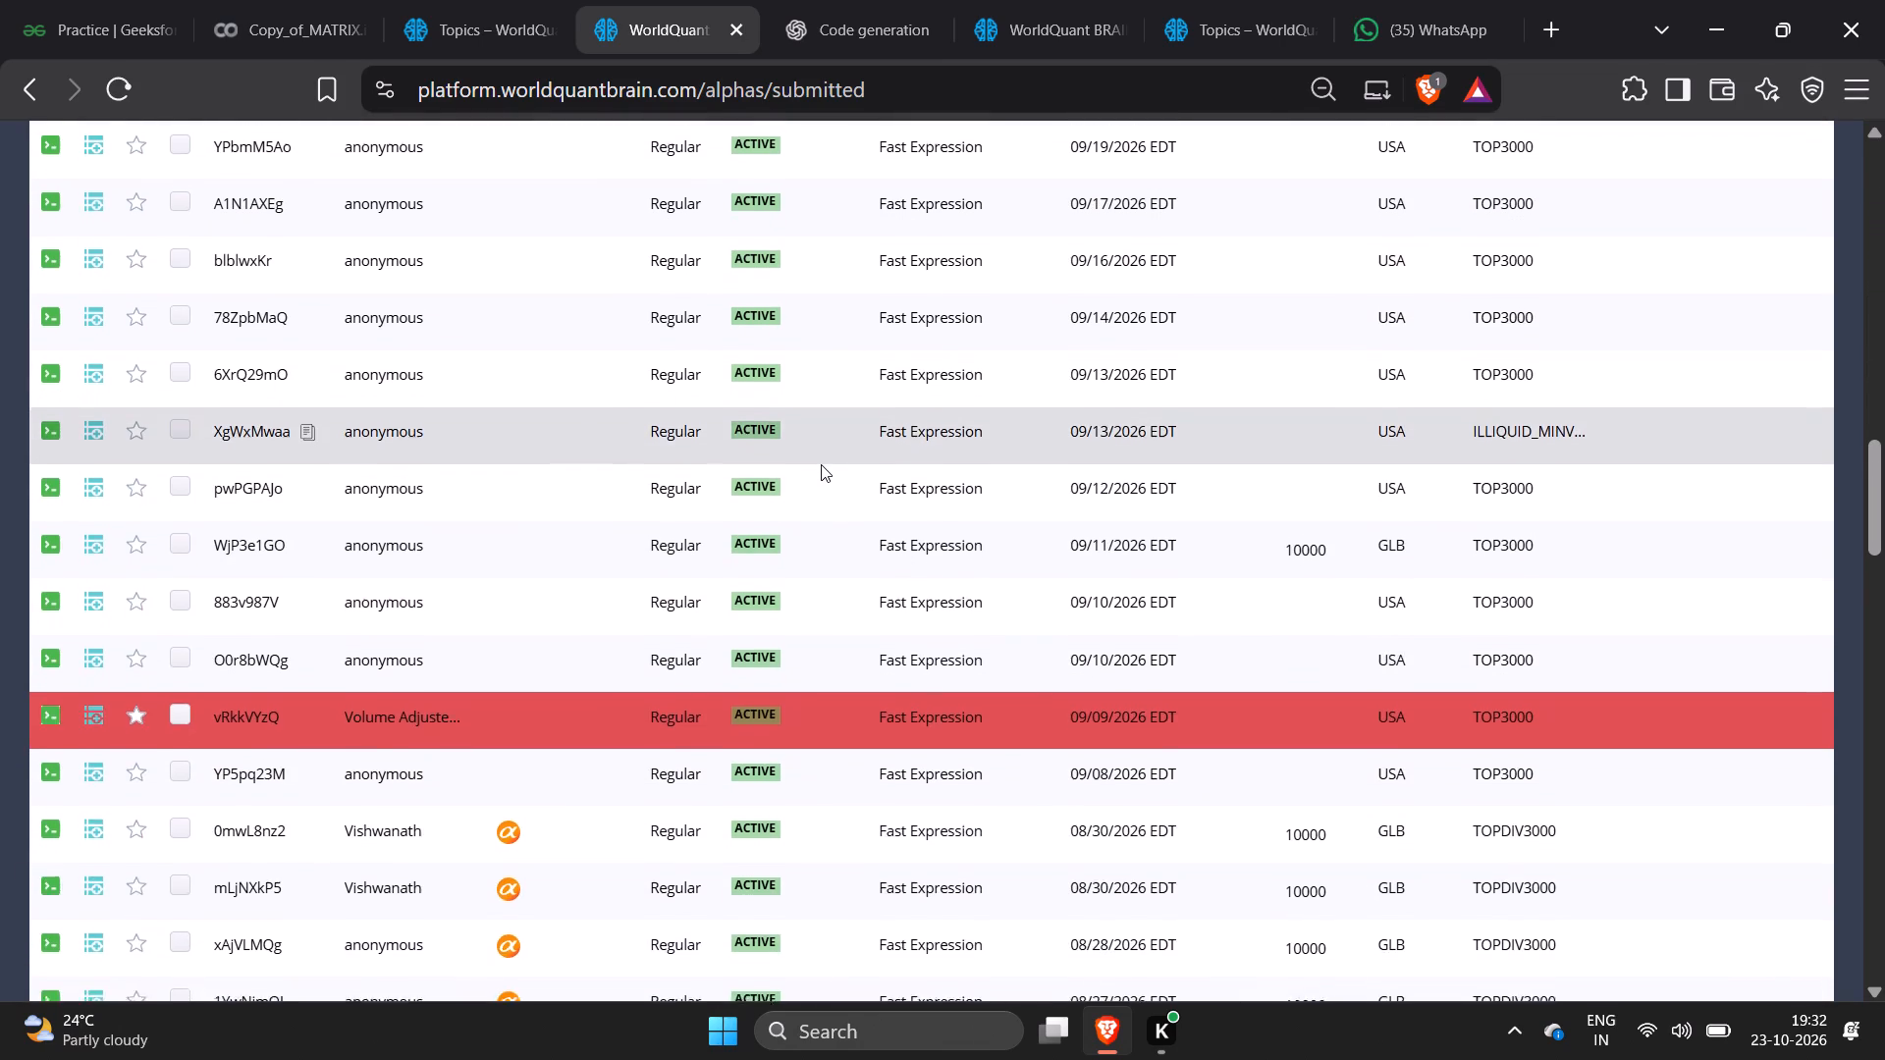
scroll(821, 464, up, 11)
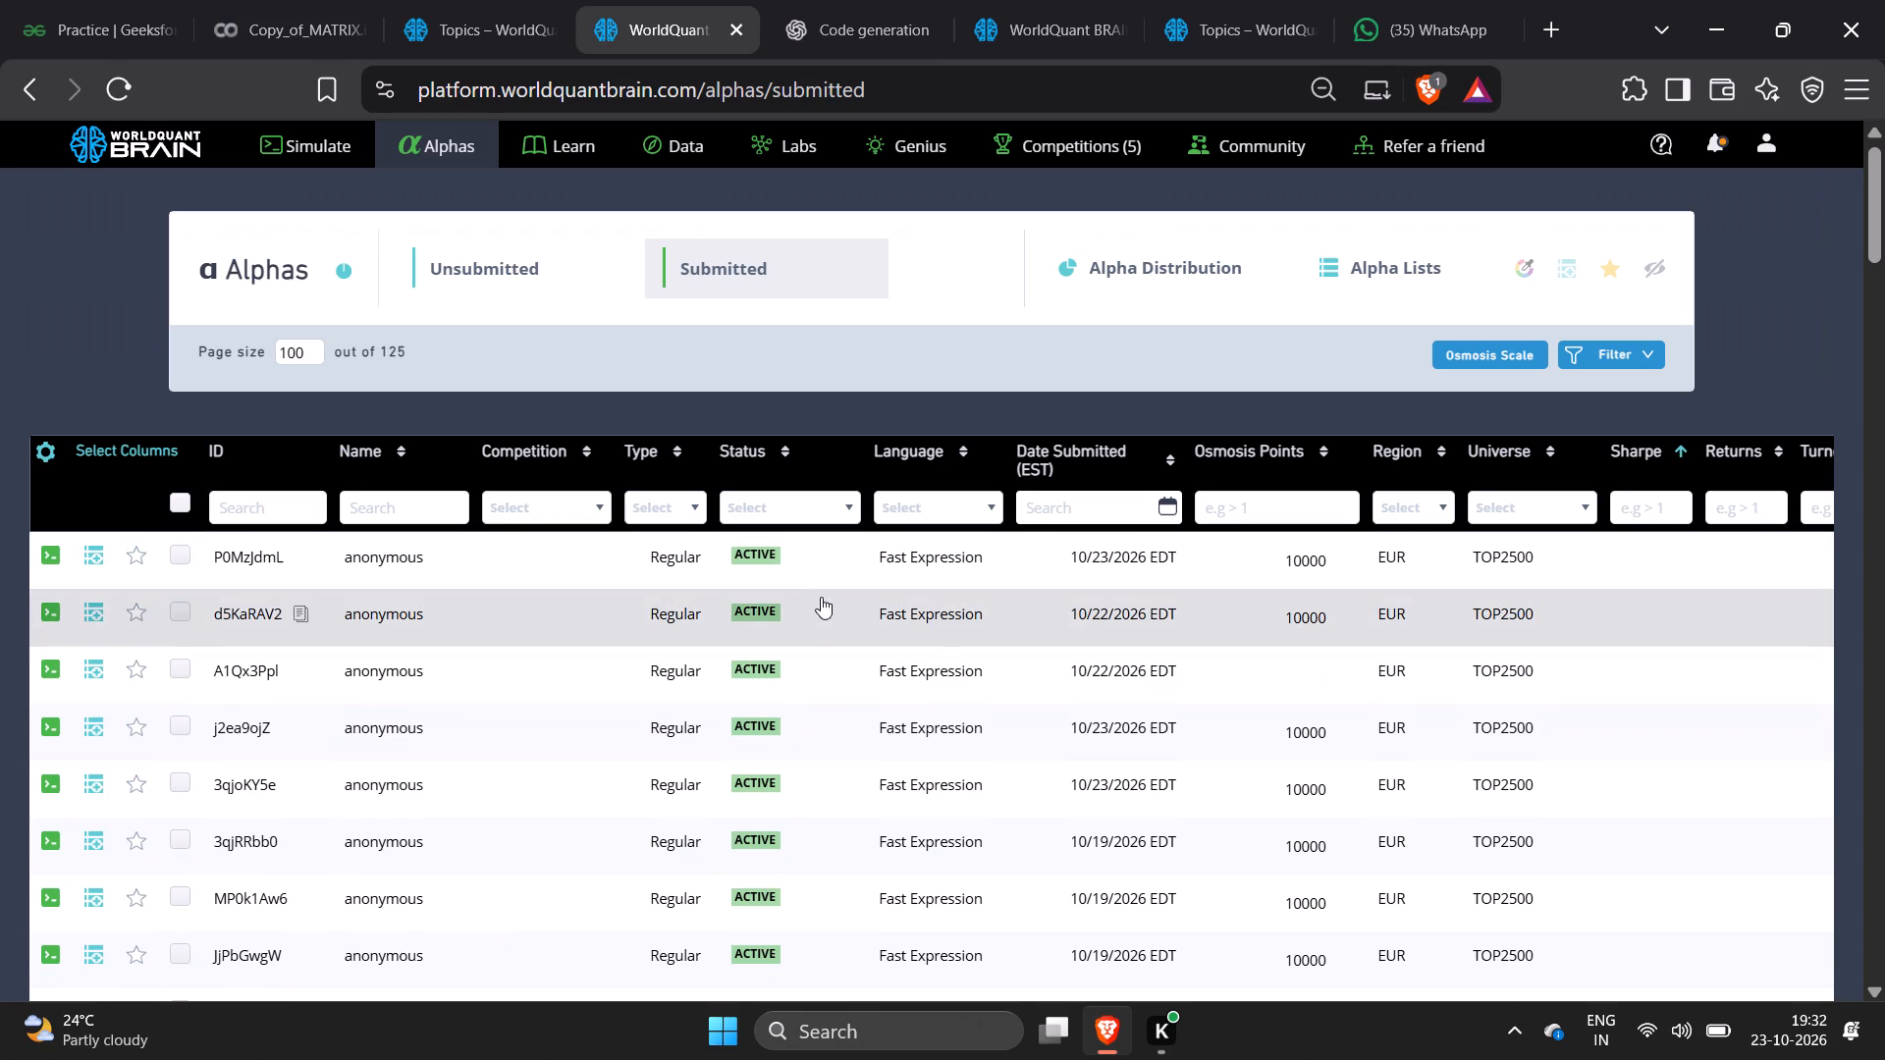
Filter the submitted alphas by type Super.
click(696, 496)
scroll(722, 654, down, 2)
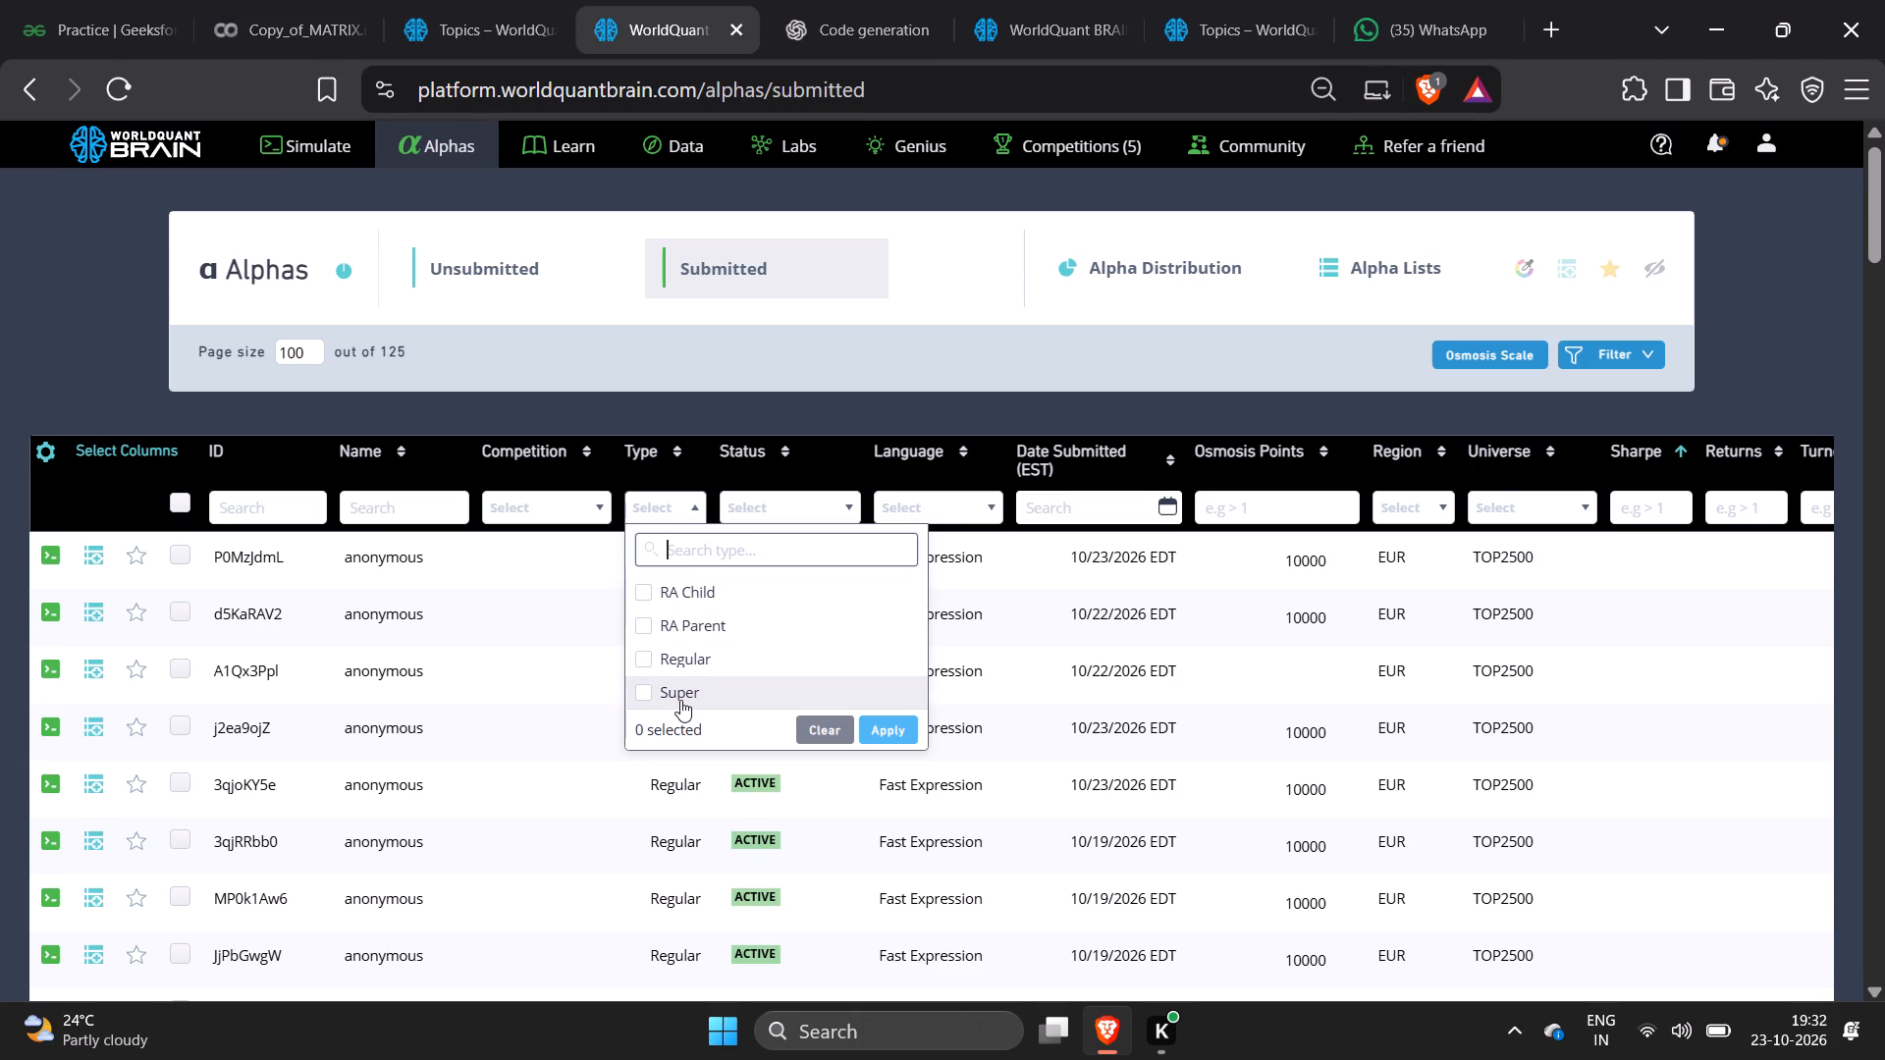
click(680, 700)
click(894, 723)
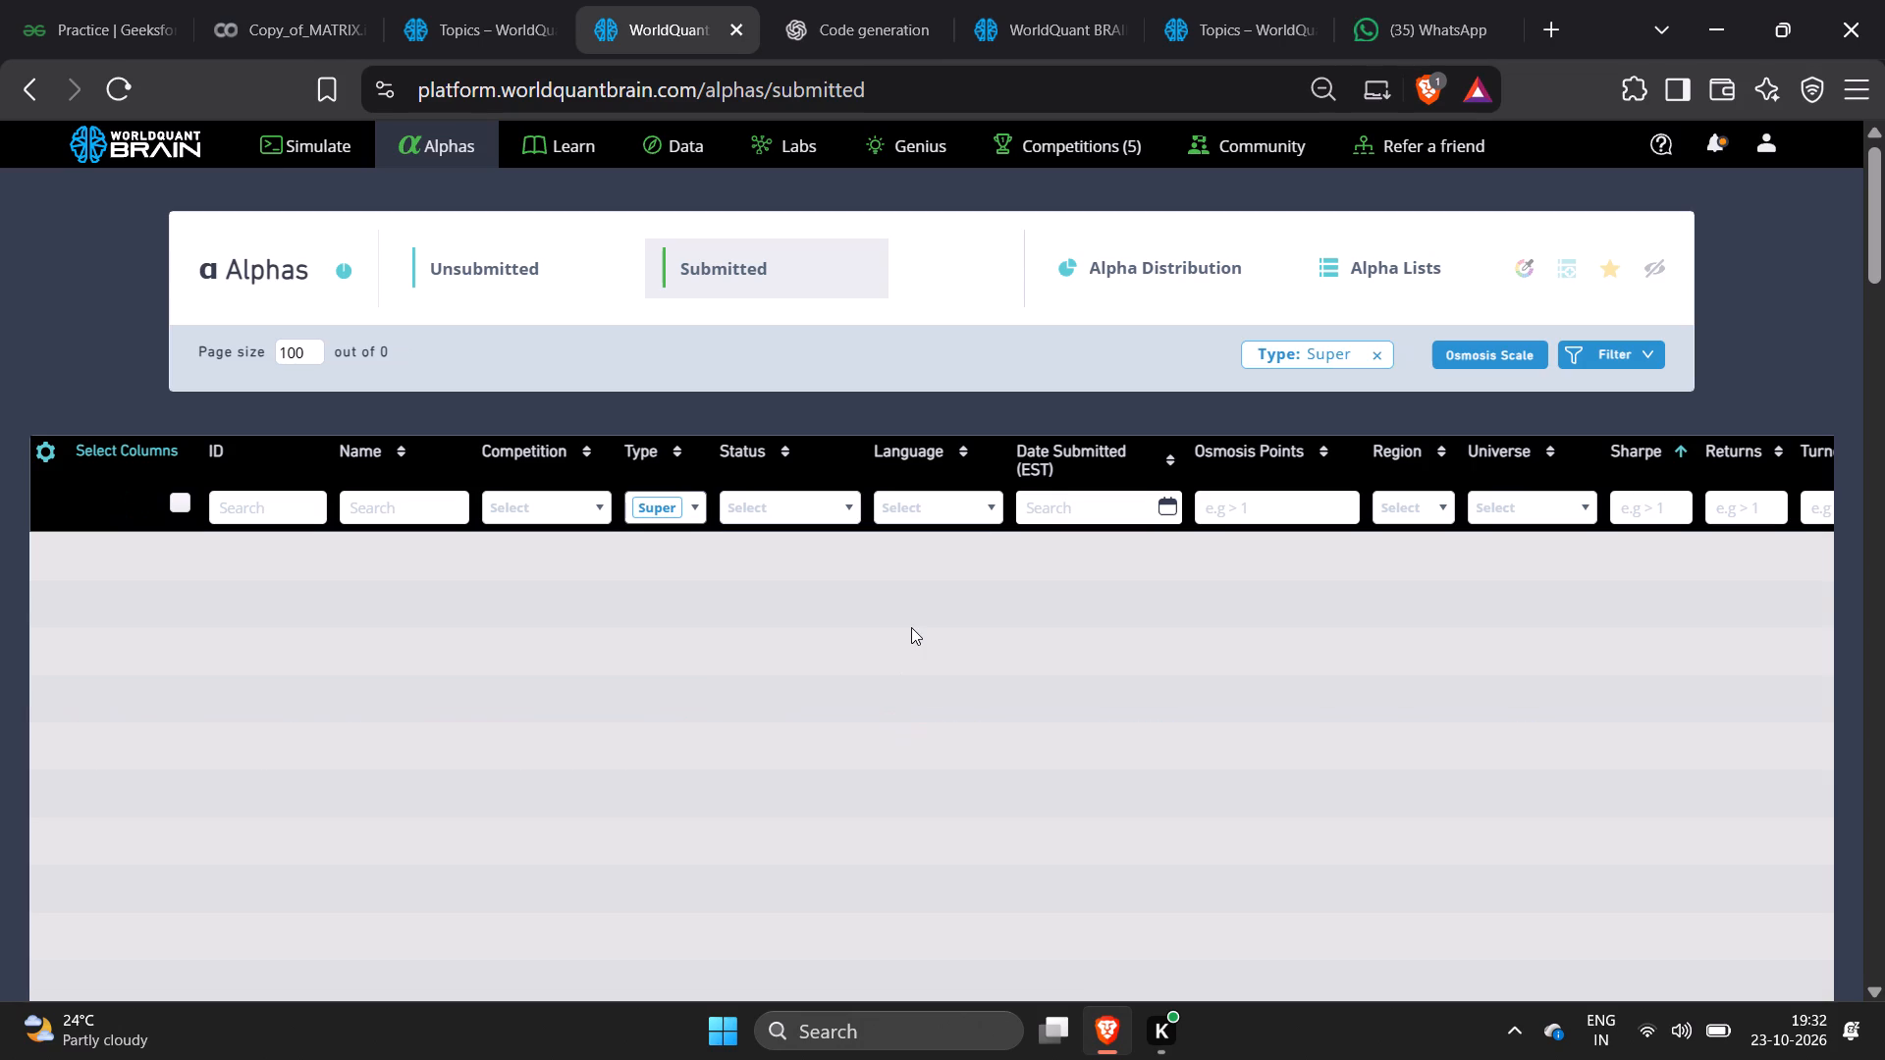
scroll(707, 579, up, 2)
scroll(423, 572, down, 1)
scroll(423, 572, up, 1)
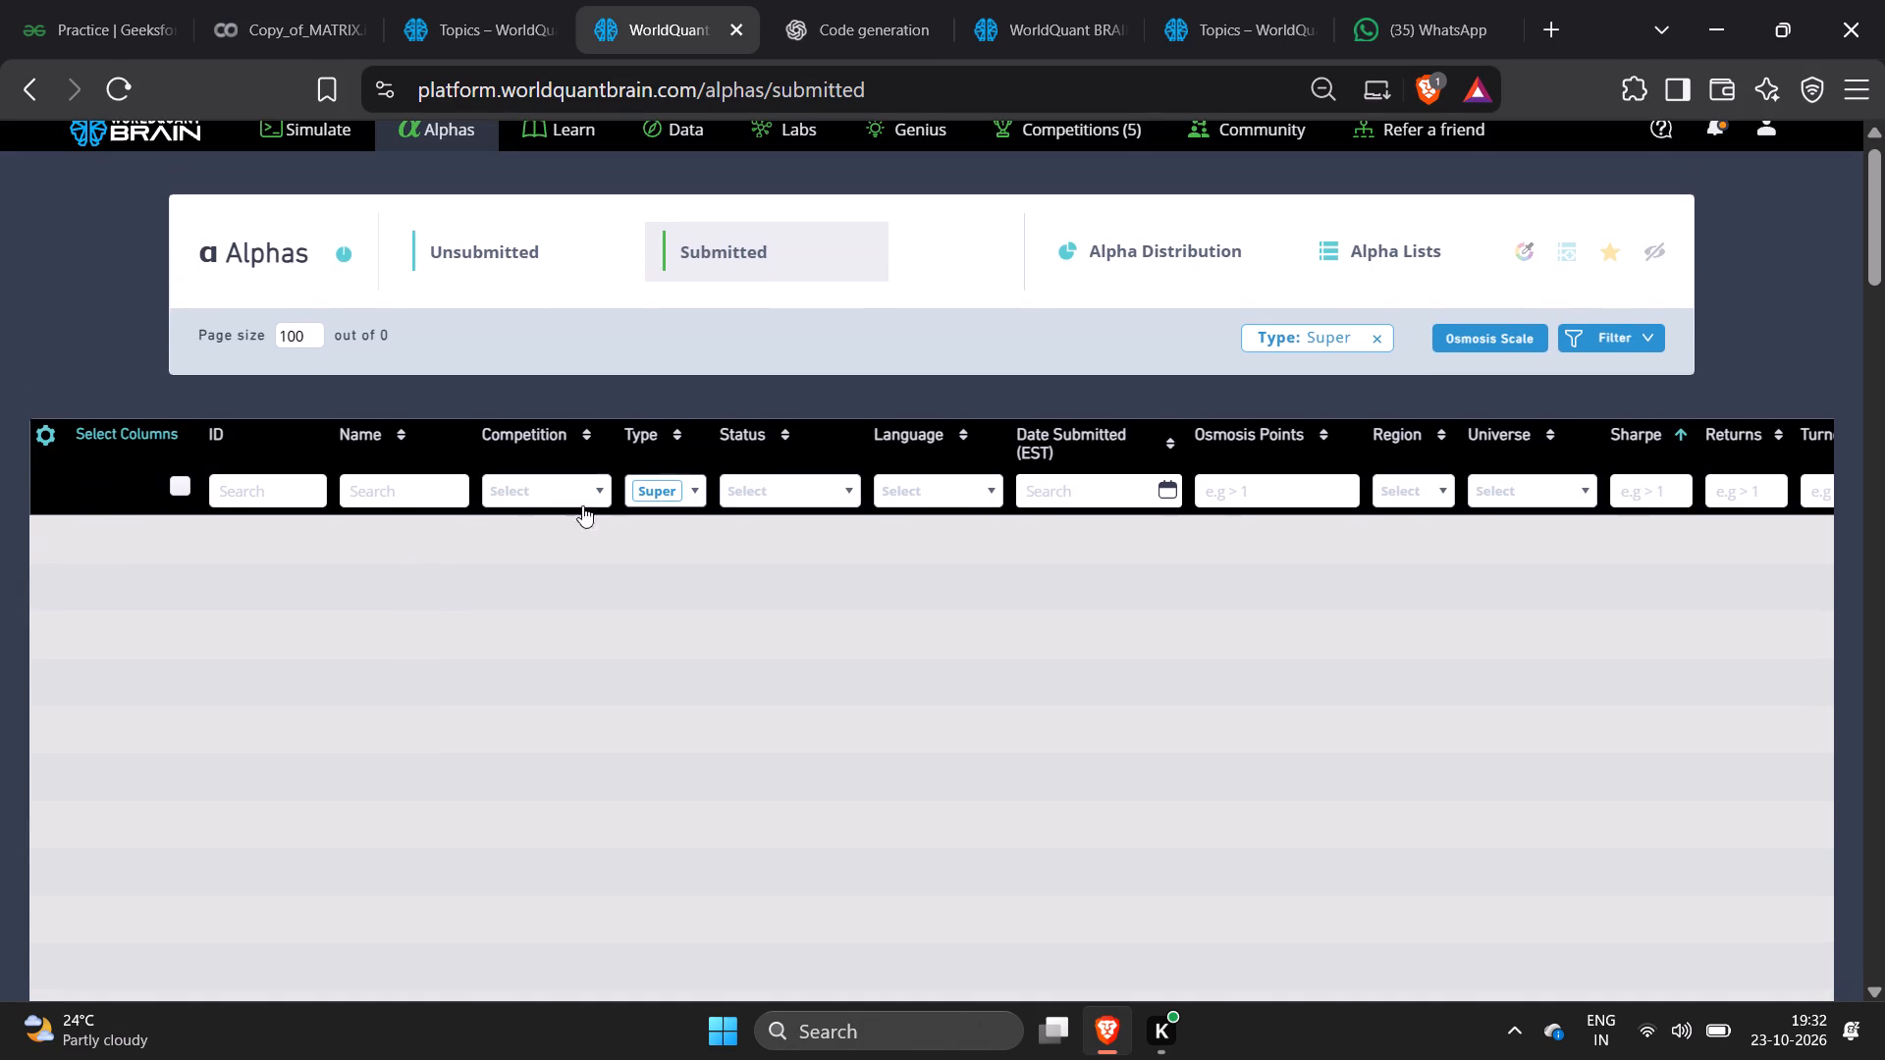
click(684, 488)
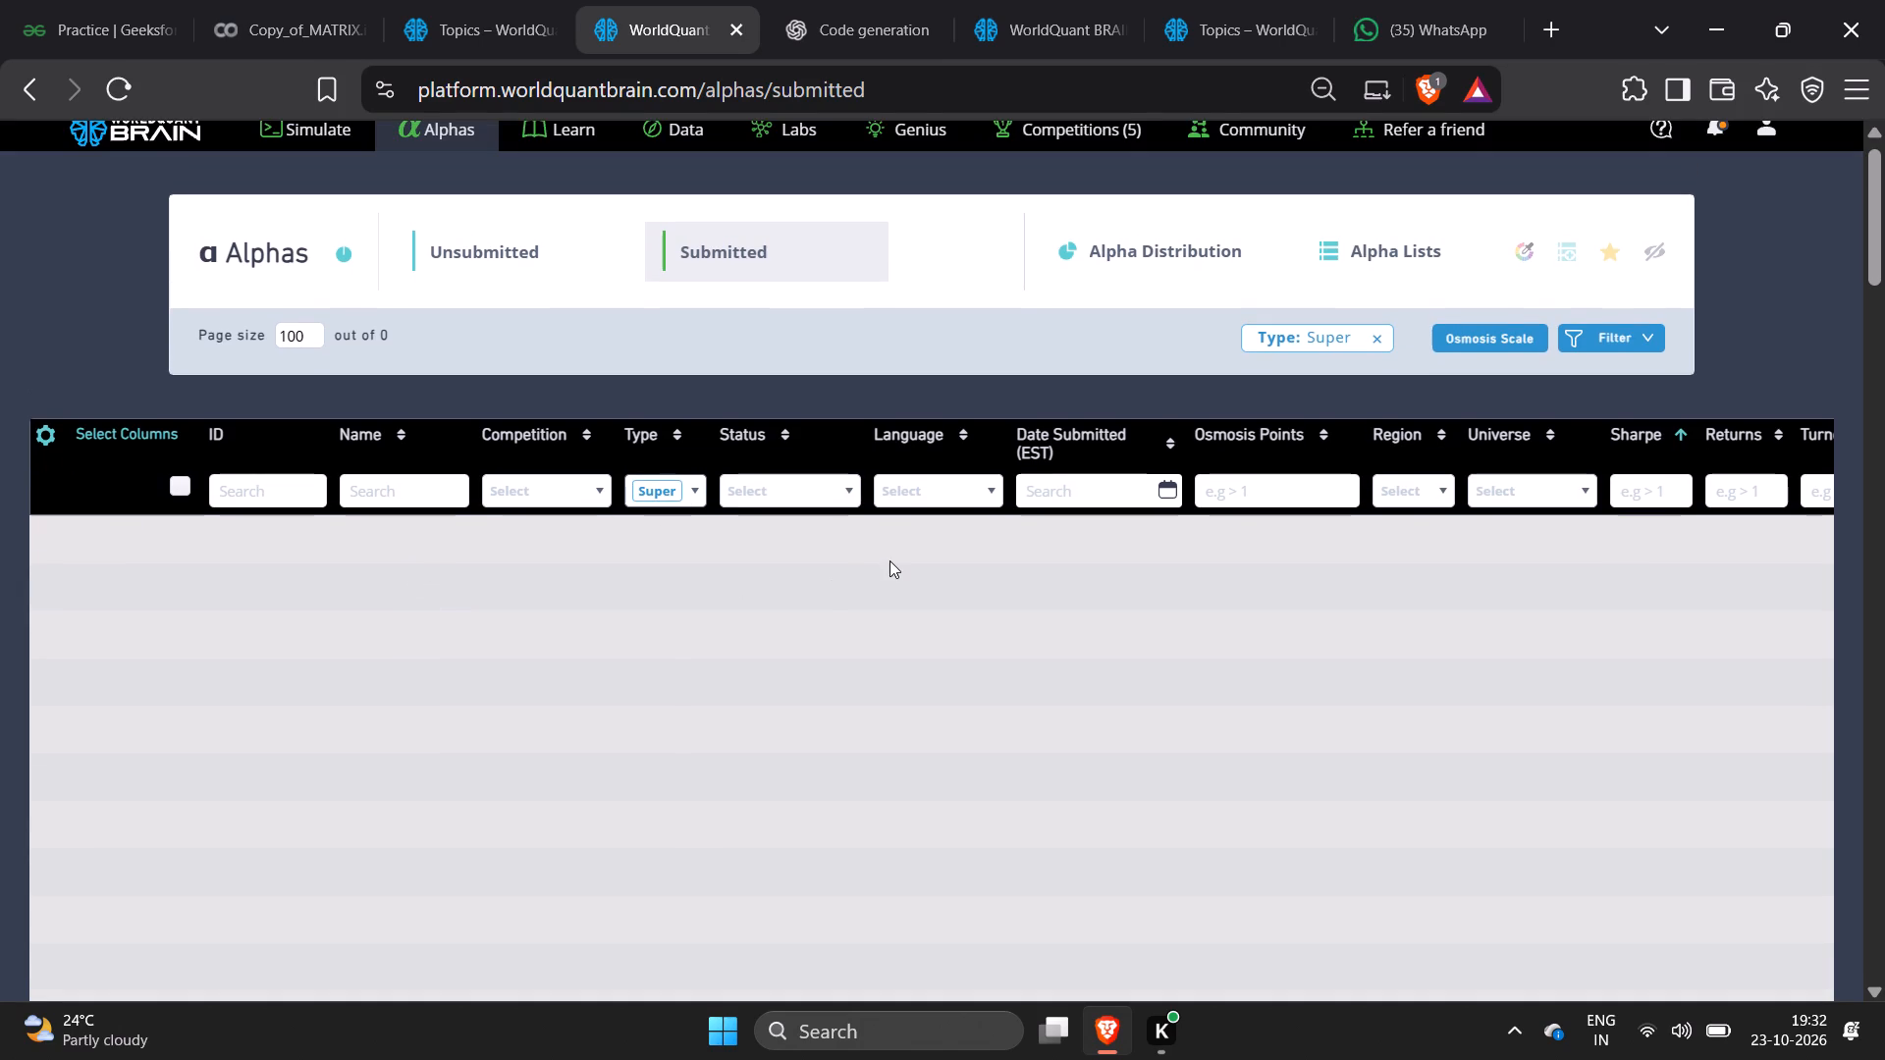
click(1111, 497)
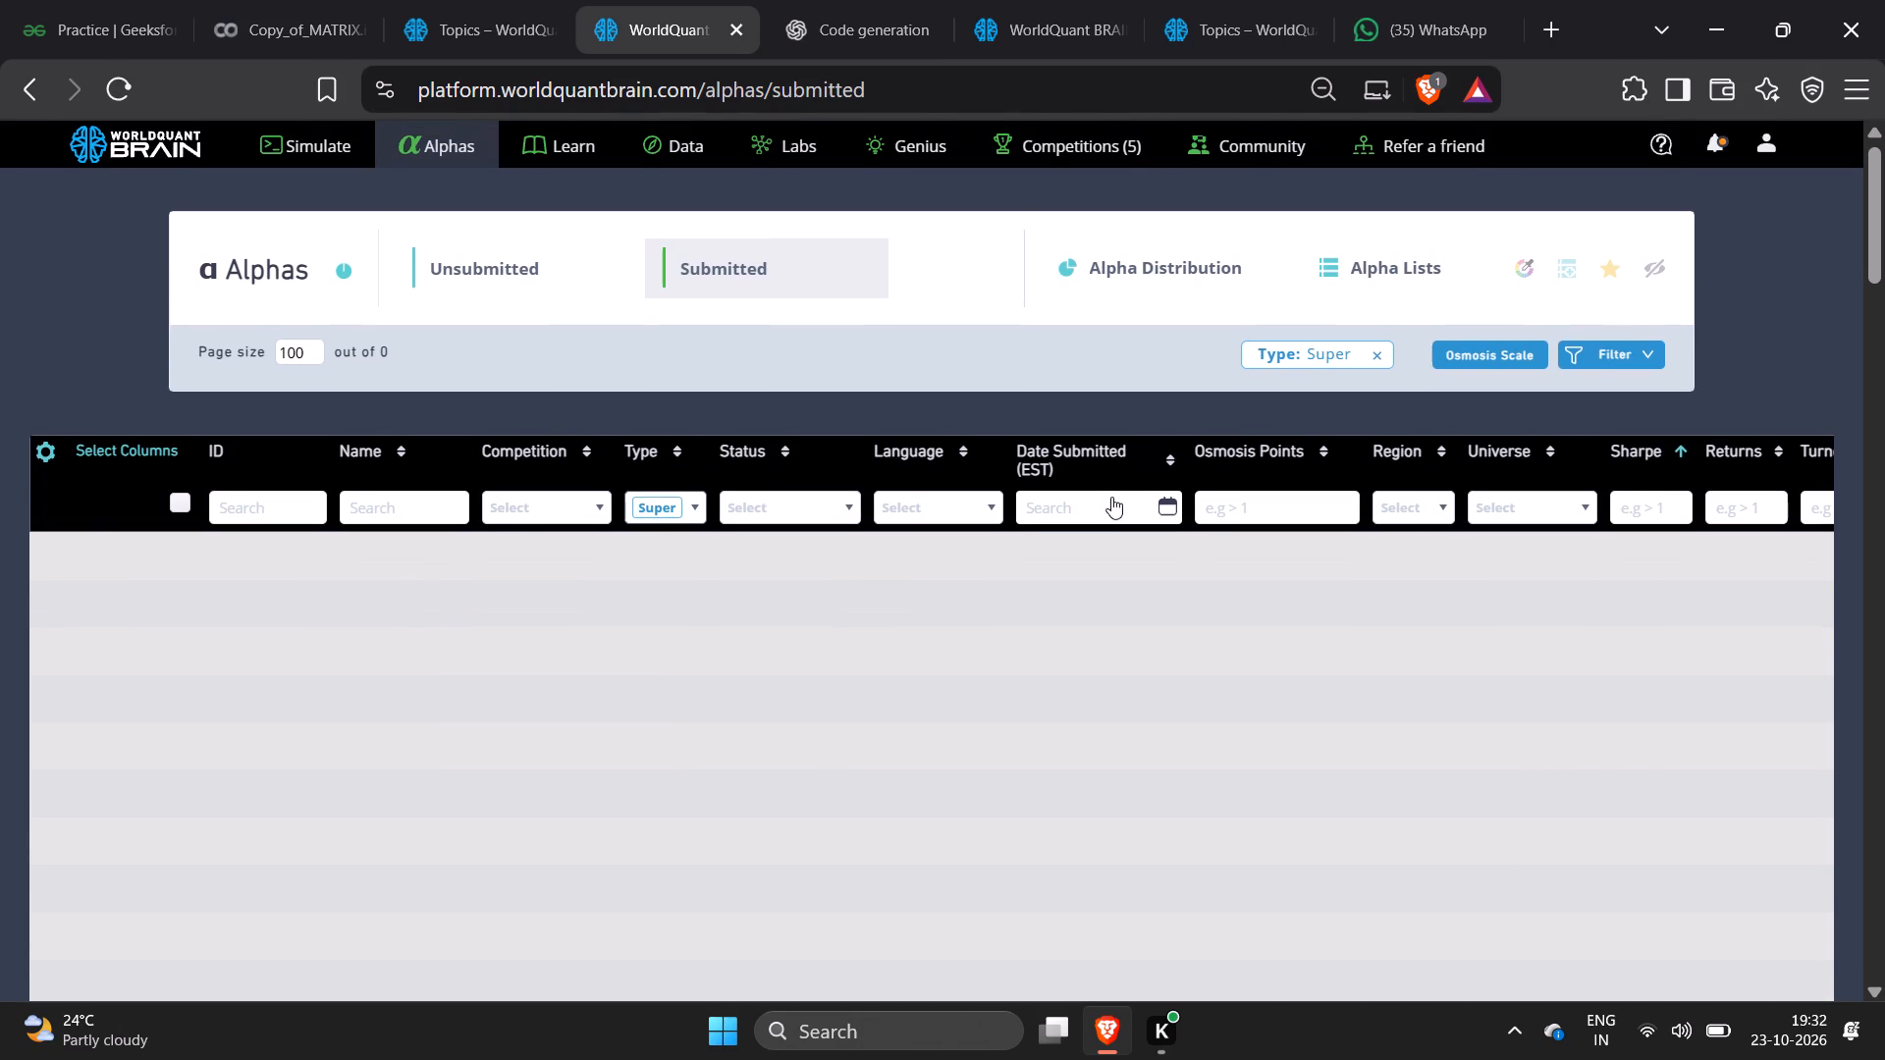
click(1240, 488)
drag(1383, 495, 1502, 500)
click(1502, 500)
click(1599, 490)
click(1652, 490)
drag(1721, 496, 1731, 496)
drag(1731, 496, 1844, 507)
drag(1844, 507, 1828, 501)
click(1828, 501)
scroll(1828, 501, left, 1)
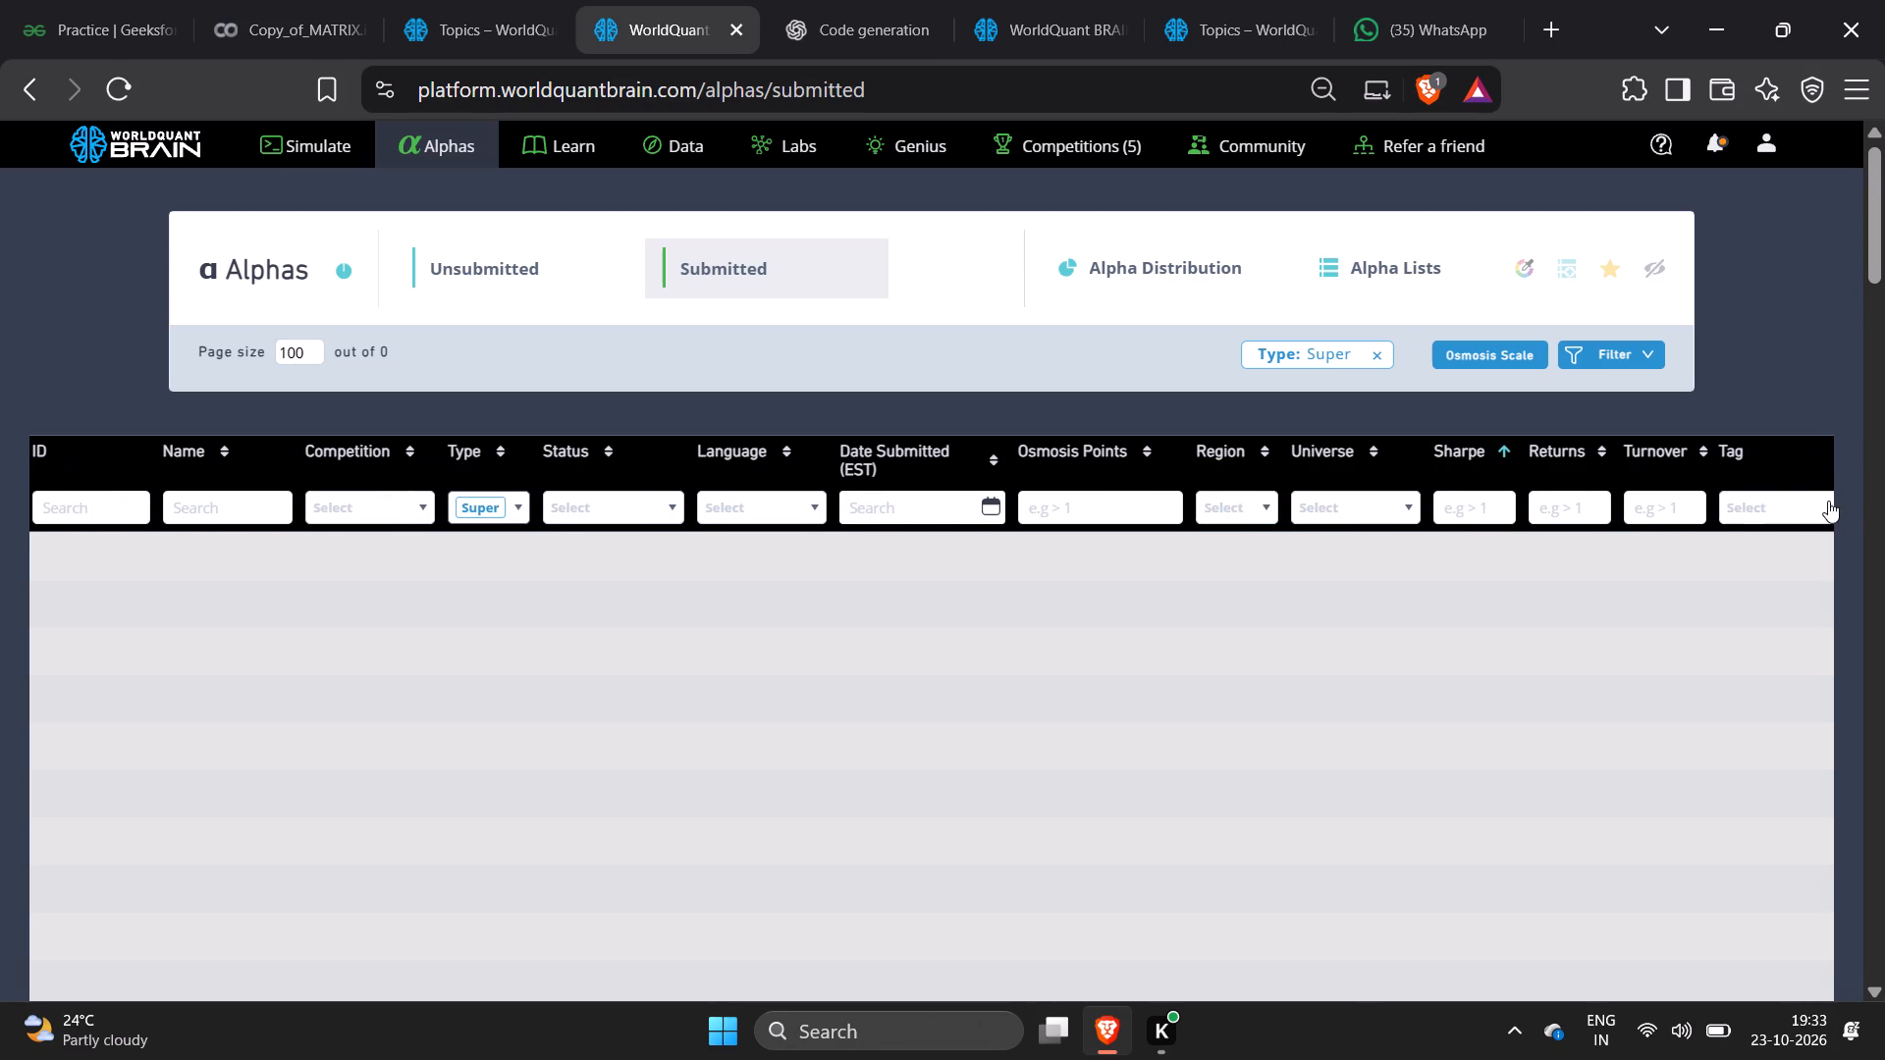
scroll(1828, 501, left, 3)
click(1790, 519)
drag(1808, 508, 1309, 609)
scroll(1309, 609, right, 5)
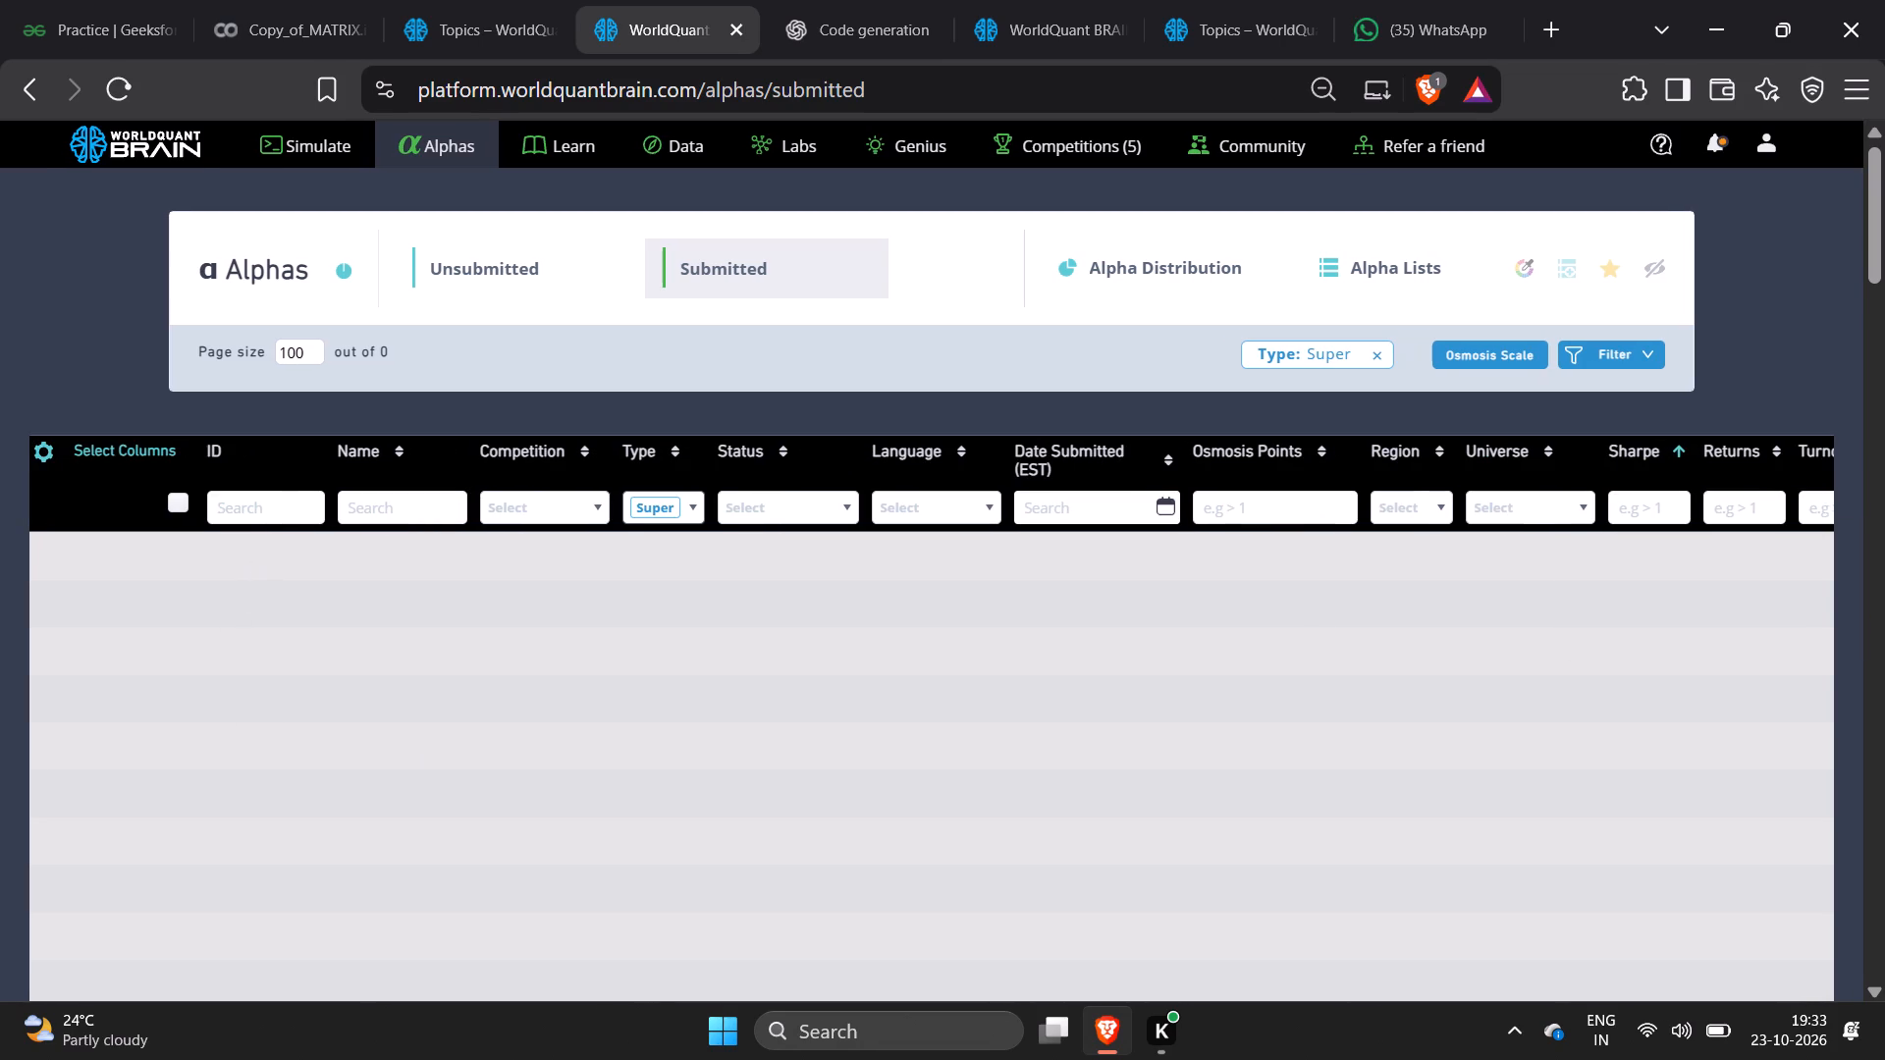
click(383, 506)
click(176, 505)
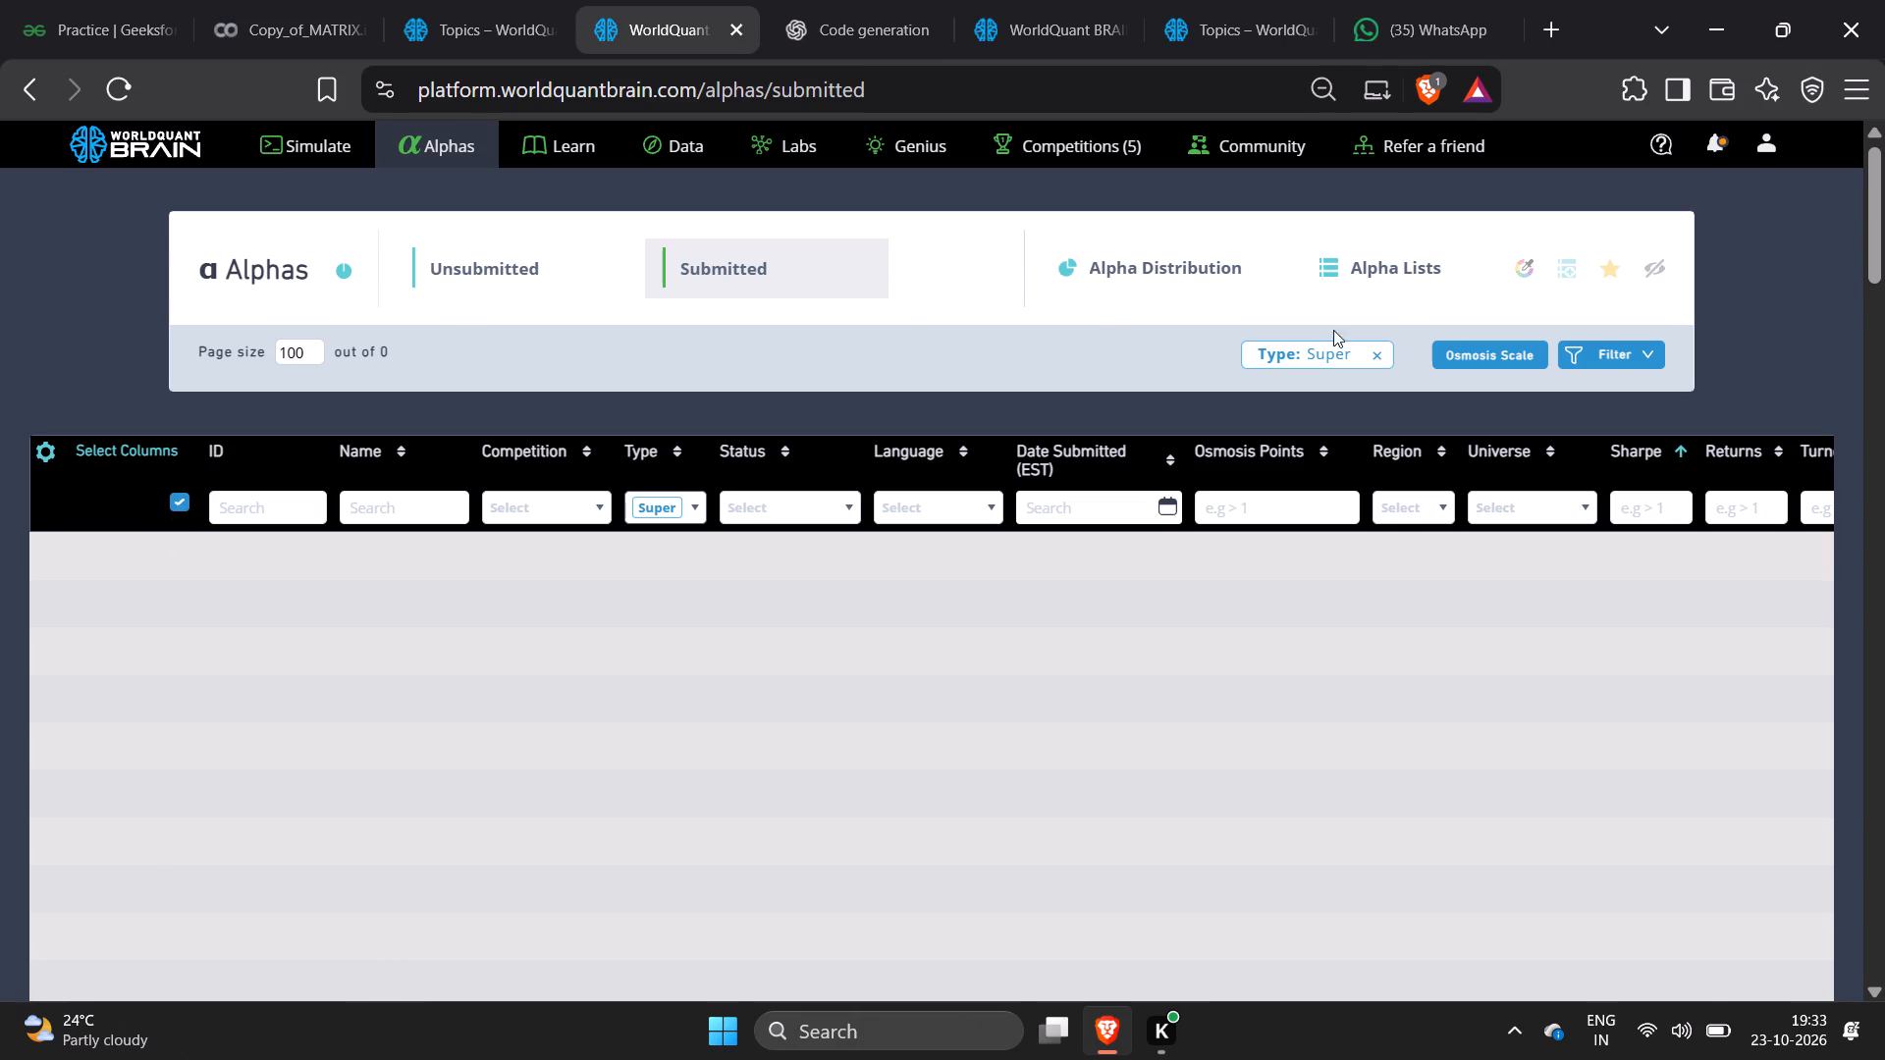
Remove the type Super filter from the submitted alphas list.
click(1378, 356)
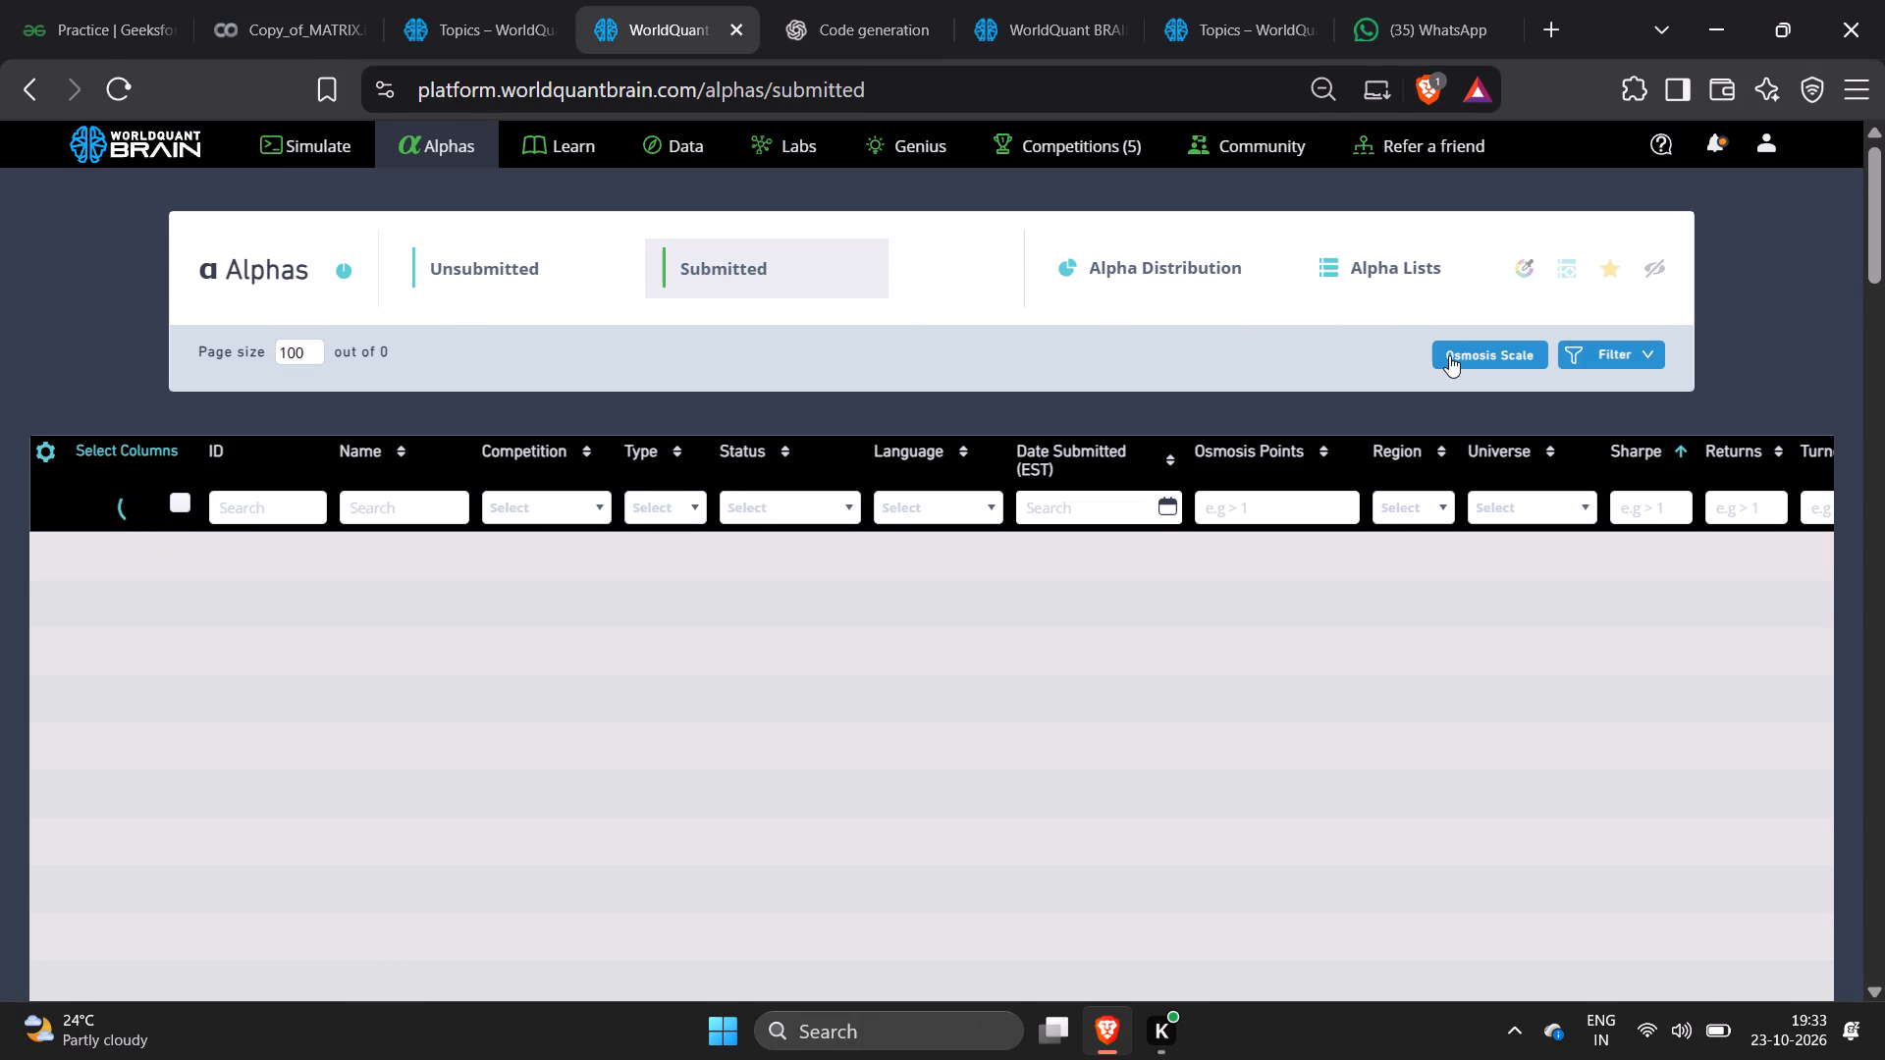
Scale the Osmosis Points of all eligible scopes, USA / D1 and GLB / D1, to 100,000.
click(1449, 355)
scroll(1091, 557, down, 1)
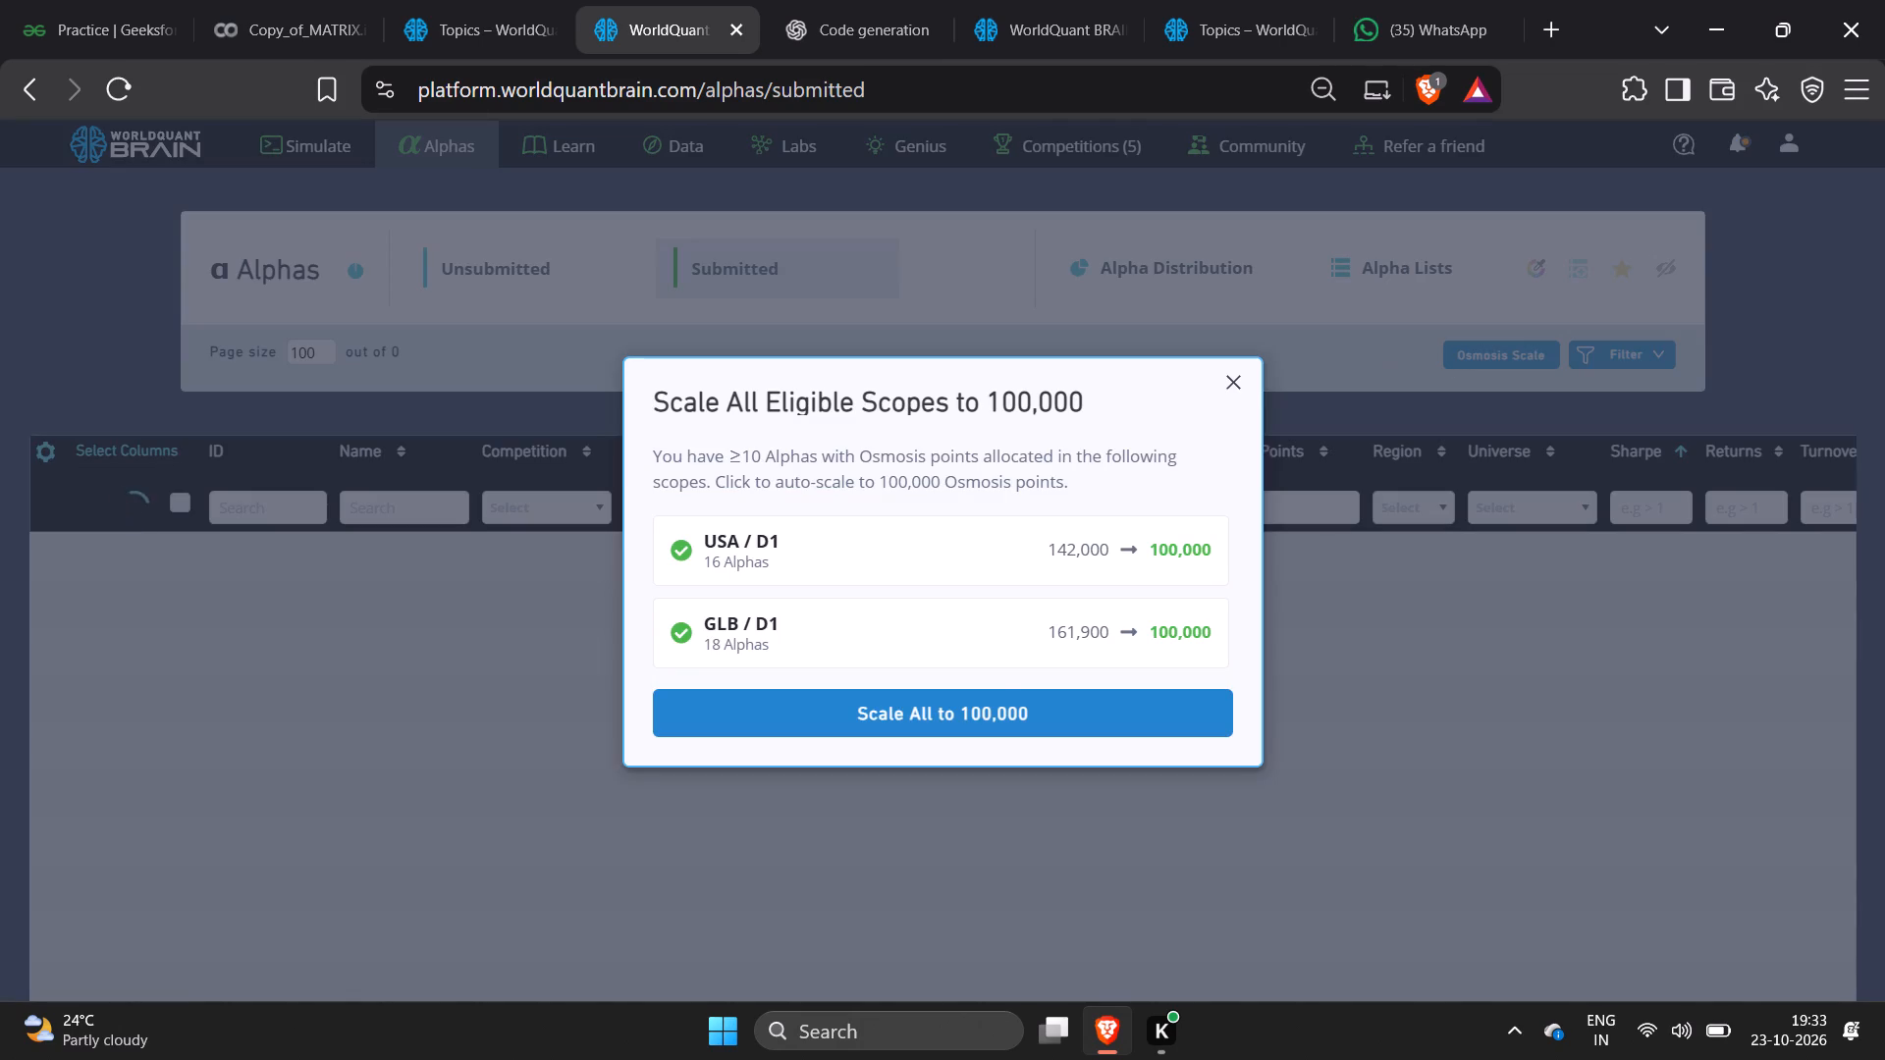
click(994, 719)
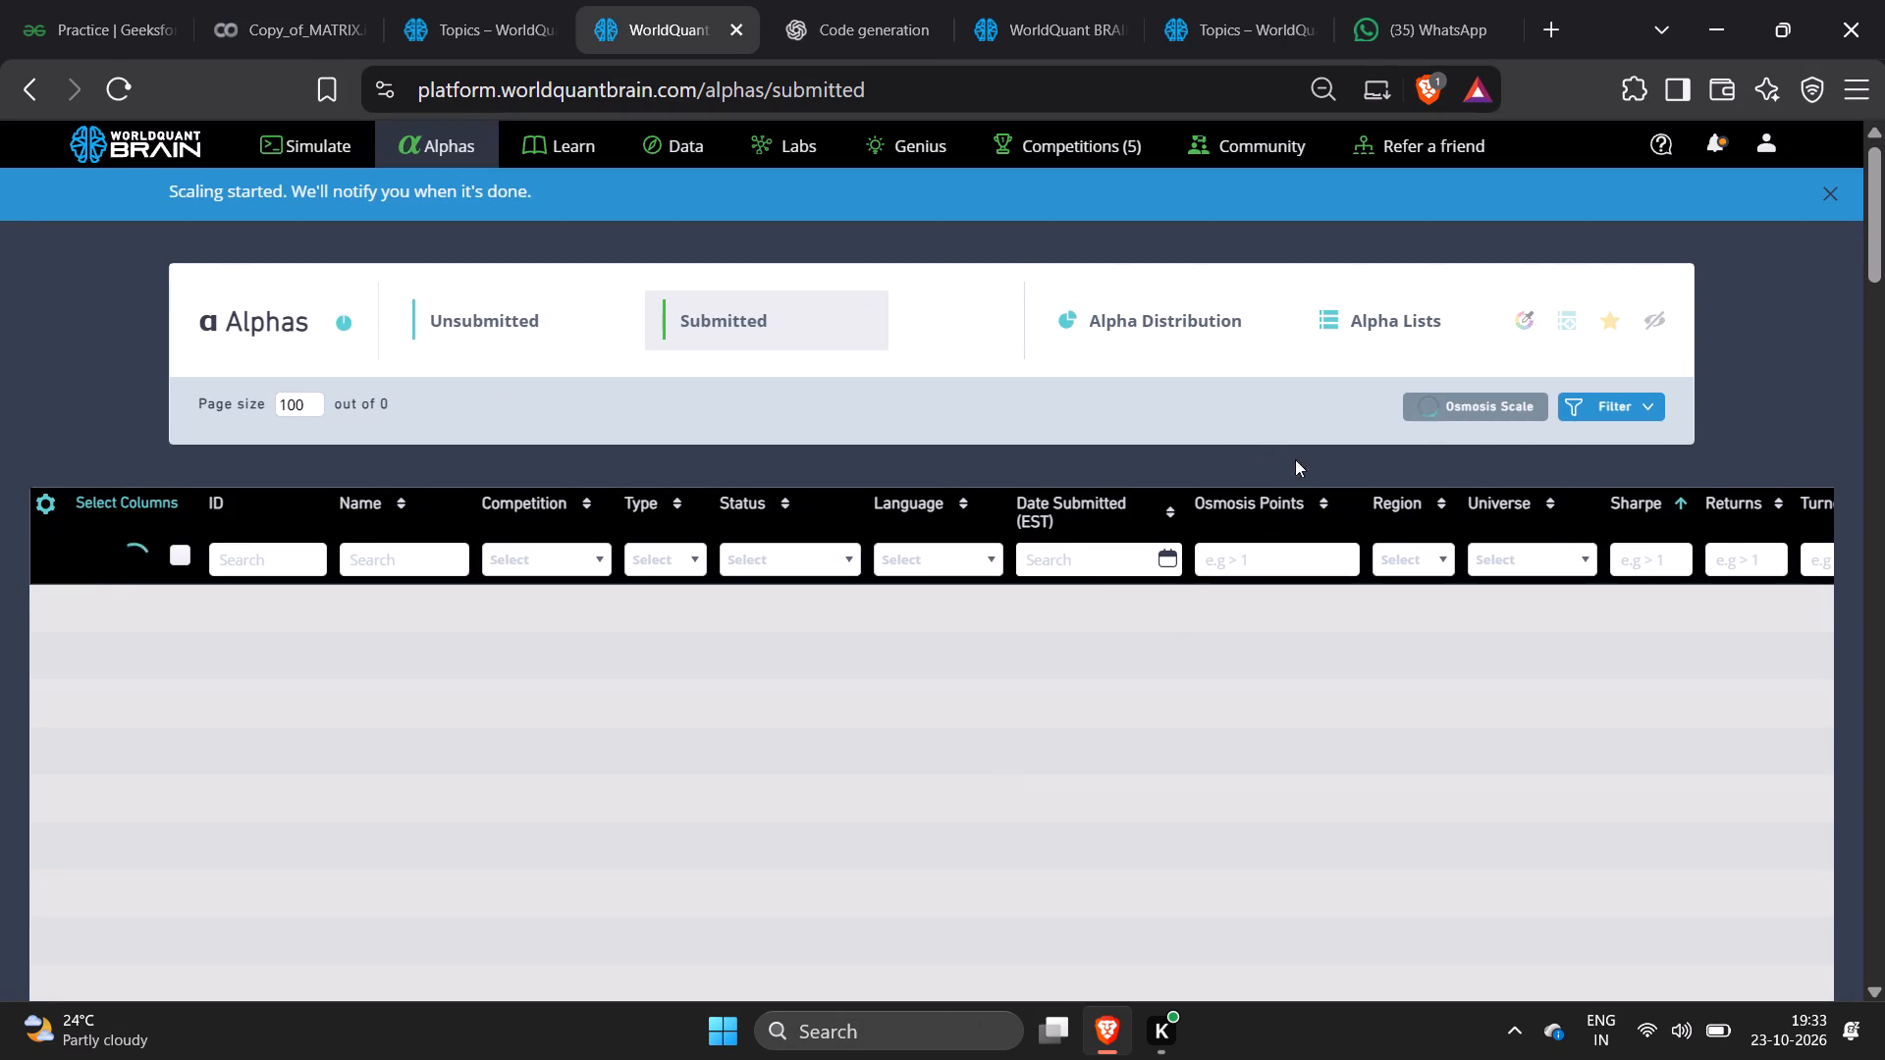
Check the Osmosis Points allocated across the submitted EUR, USA and GLB alphas.
scroll(1307, 455, down, 1)
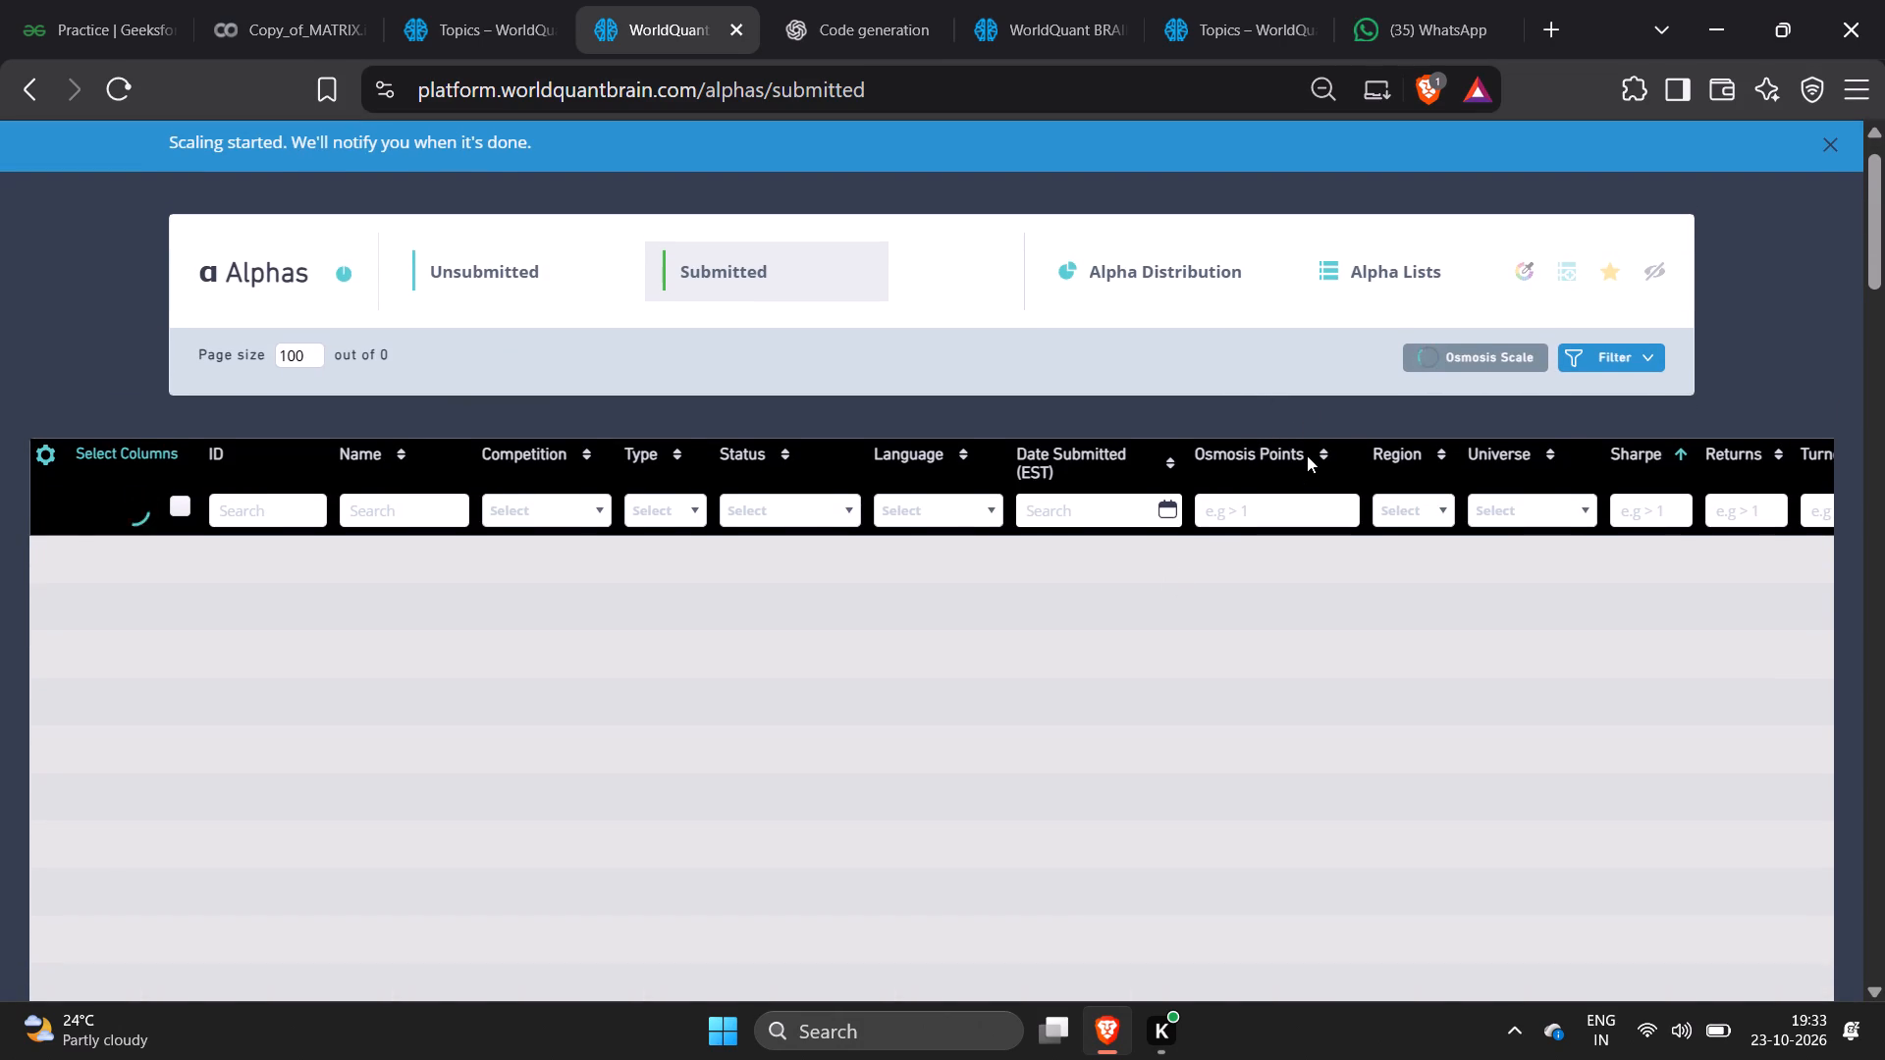
scroll(1307, 455, down, 8)
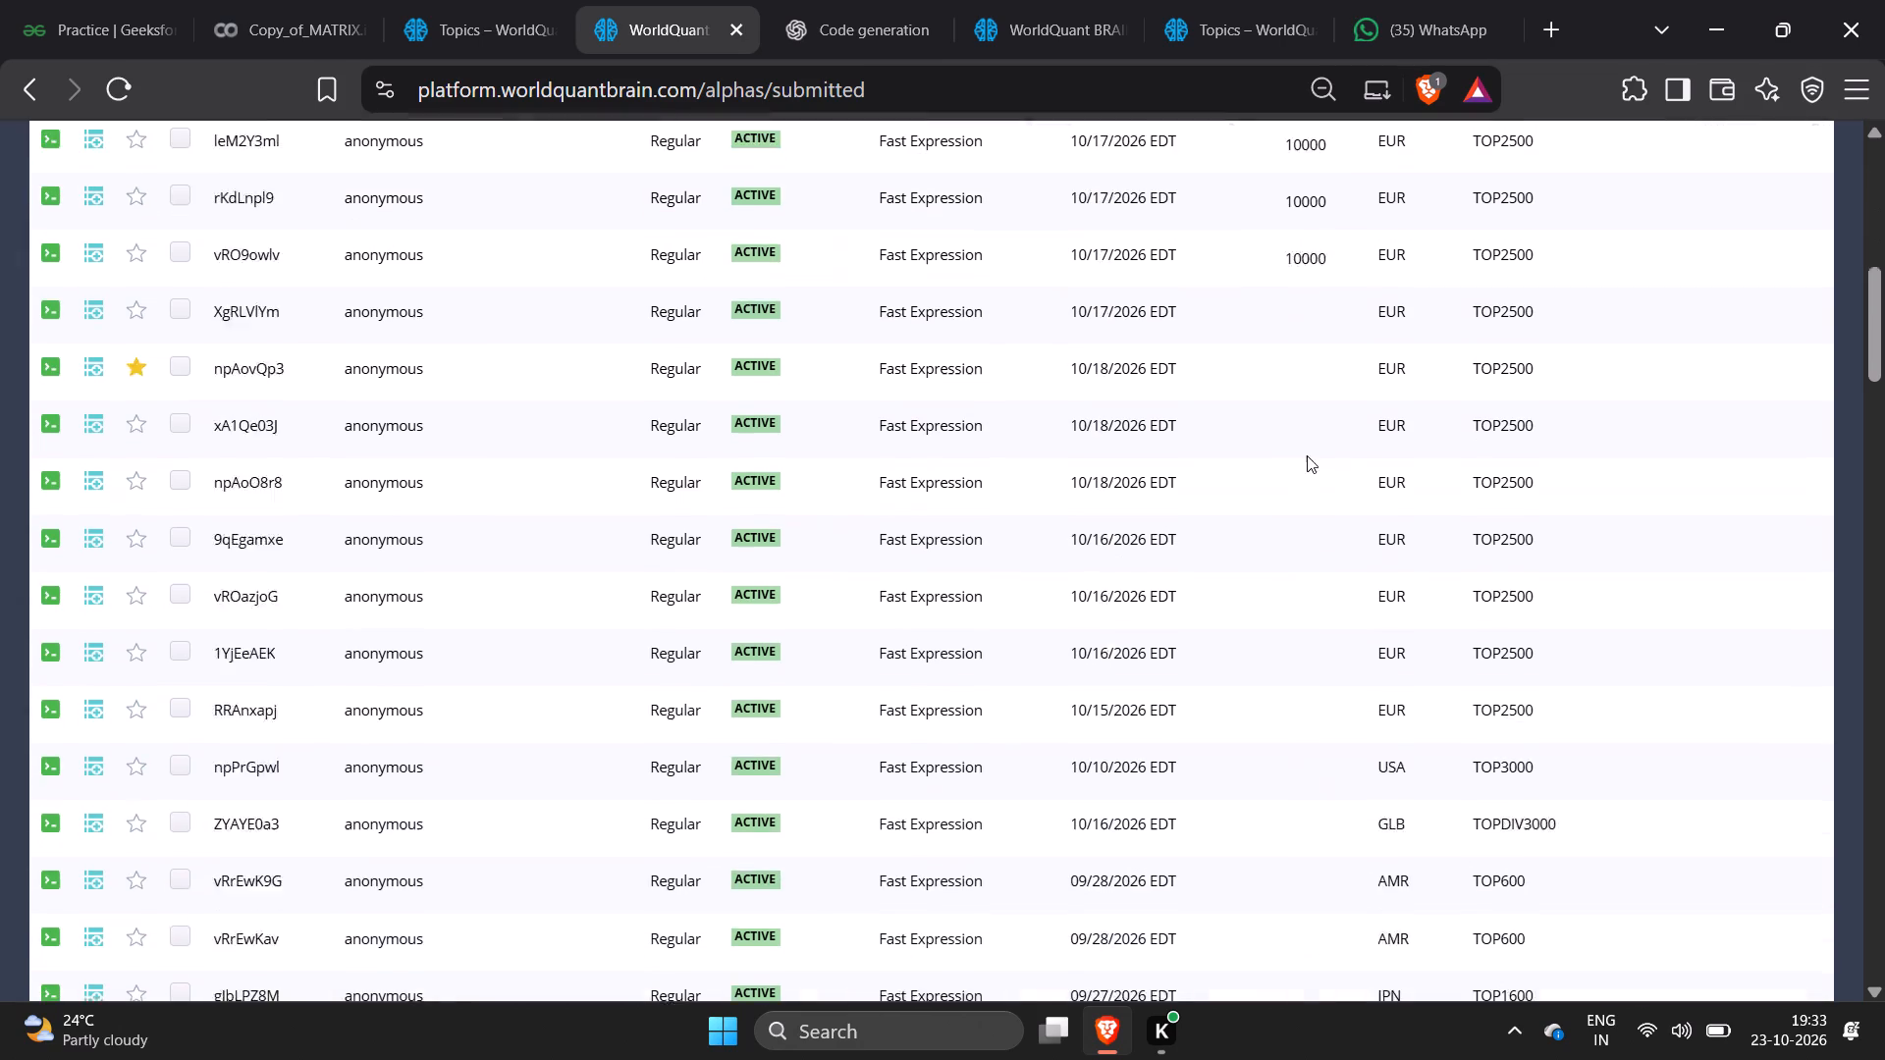
scroll(1307, 455, down, 7)
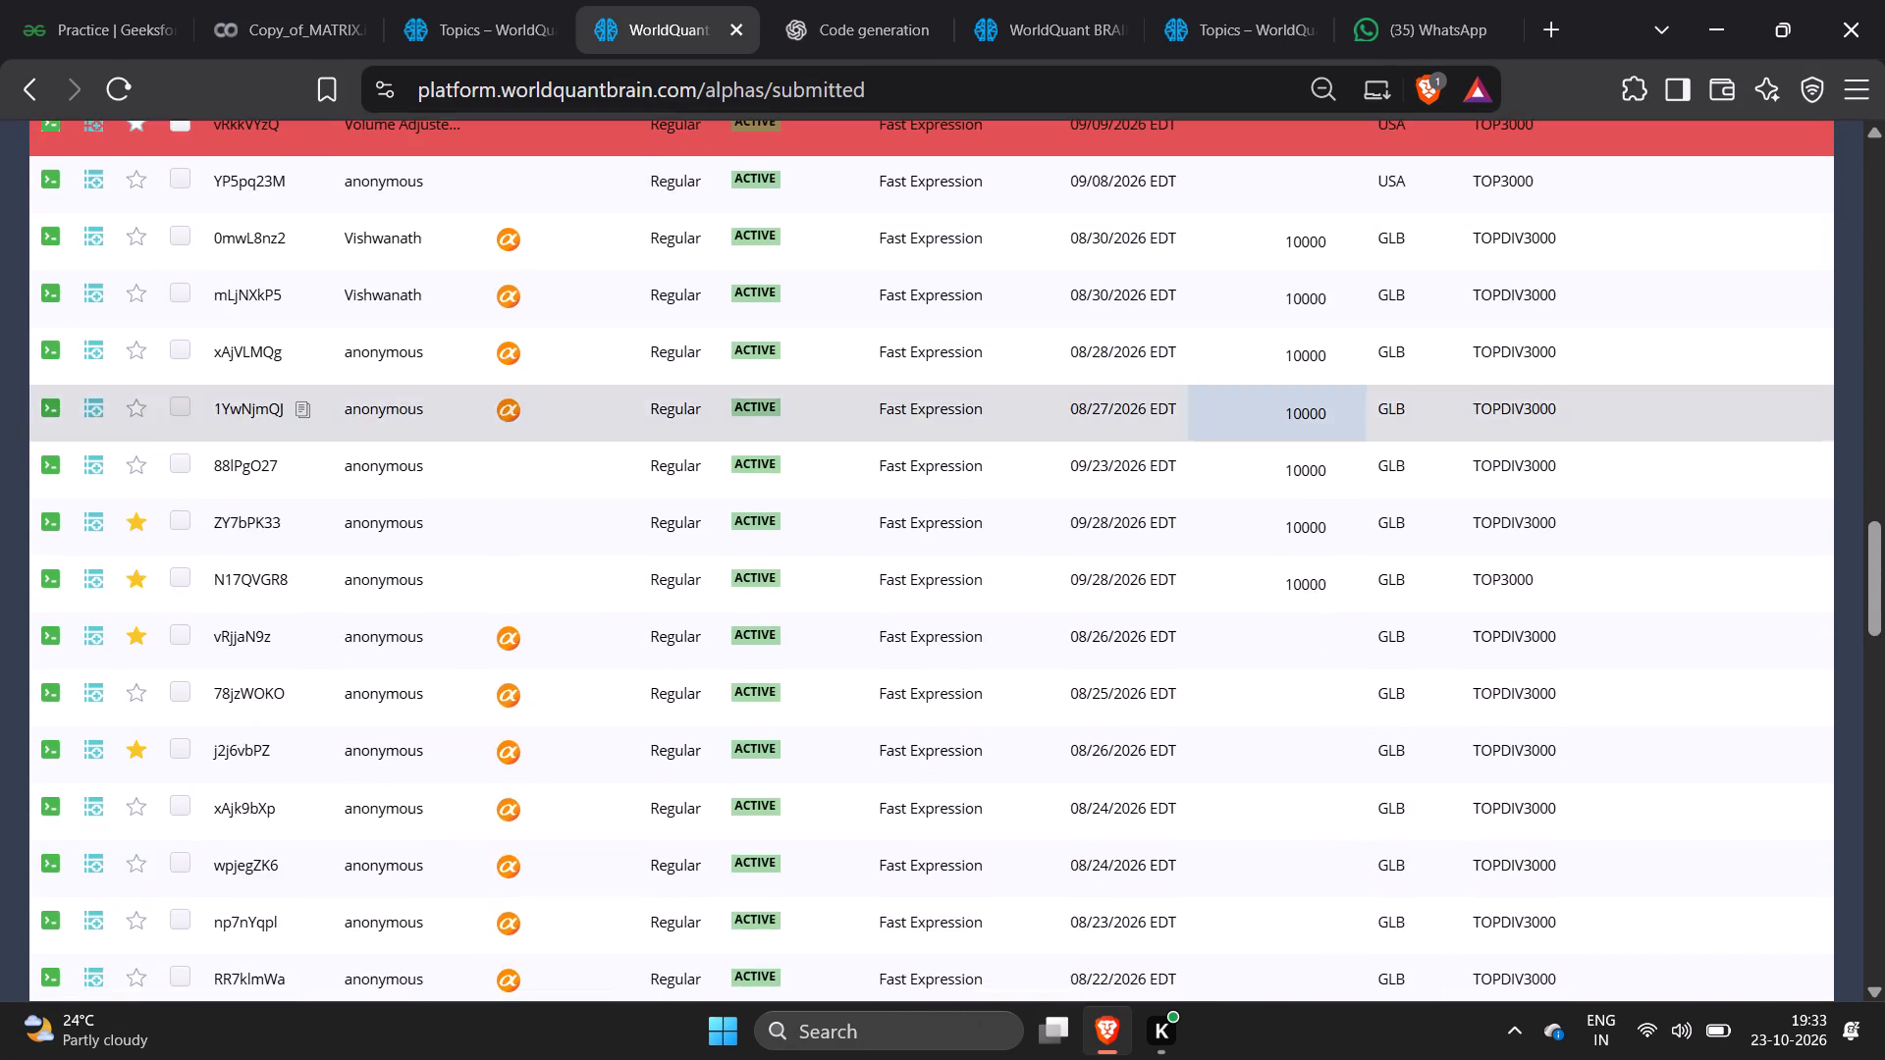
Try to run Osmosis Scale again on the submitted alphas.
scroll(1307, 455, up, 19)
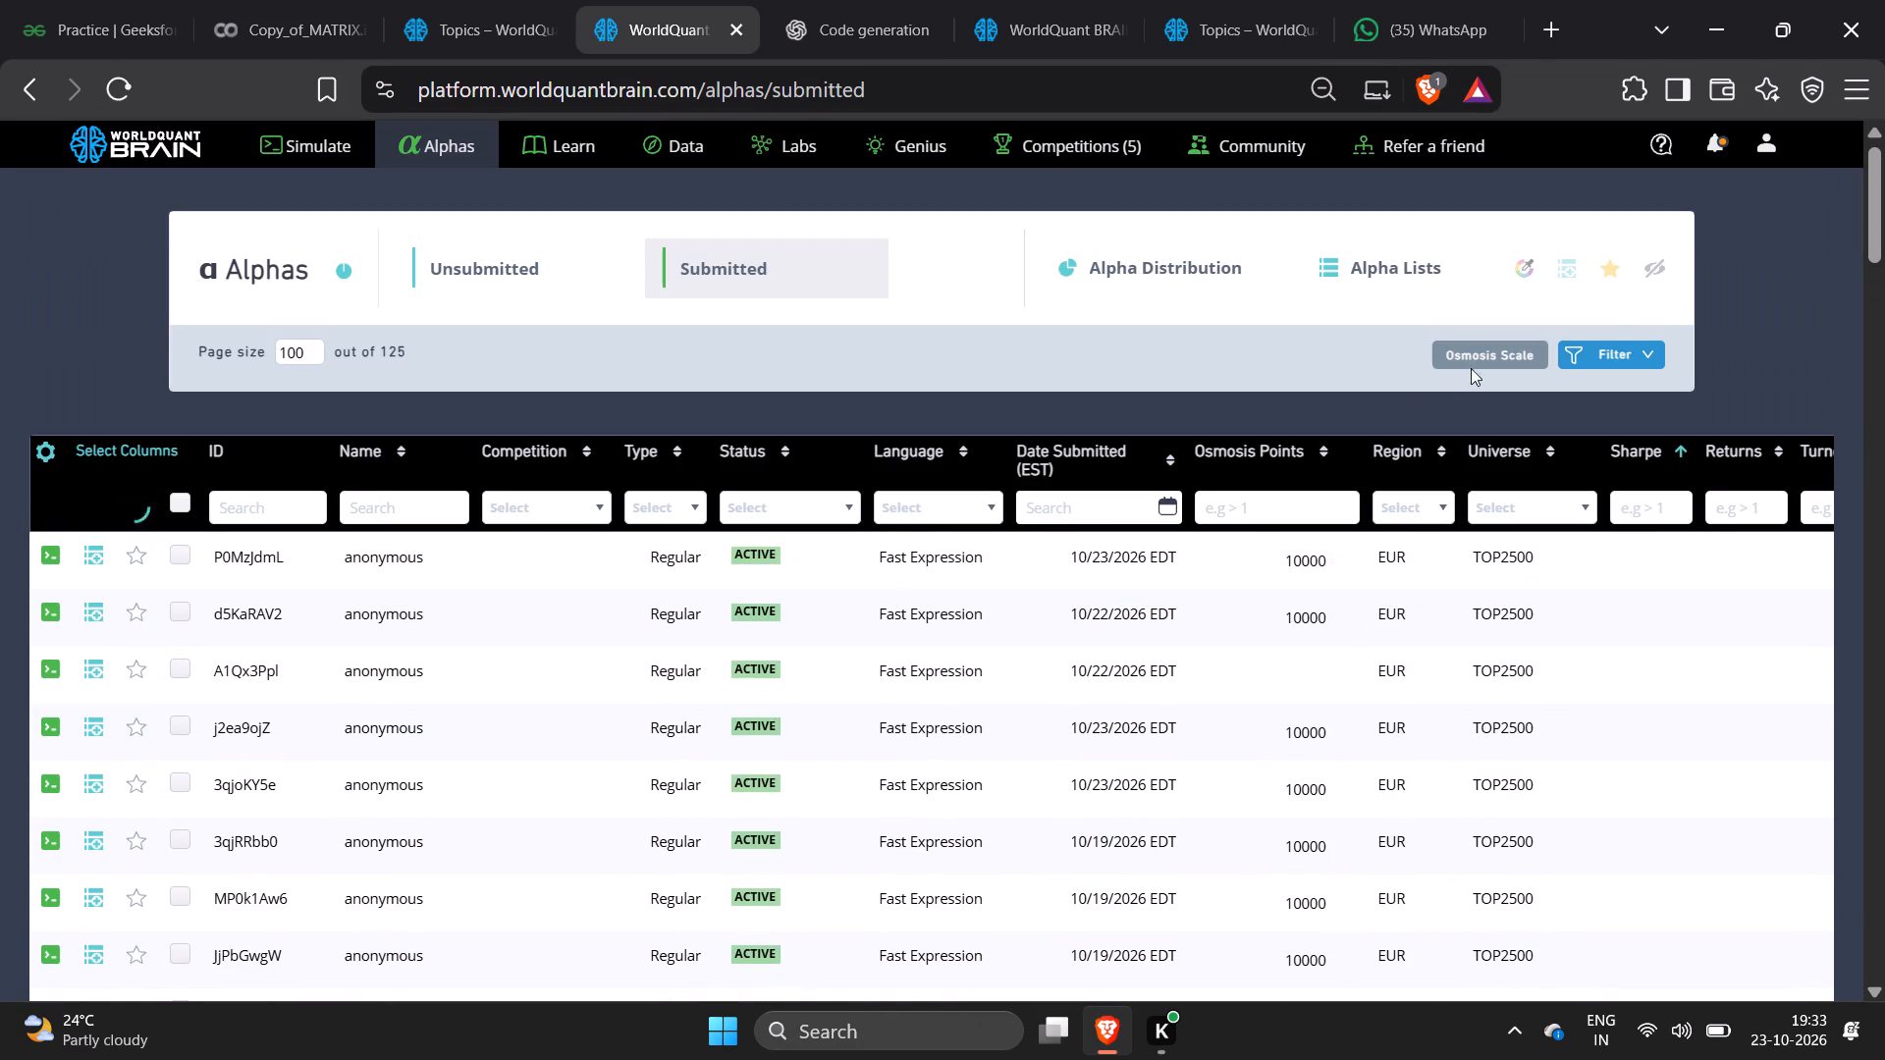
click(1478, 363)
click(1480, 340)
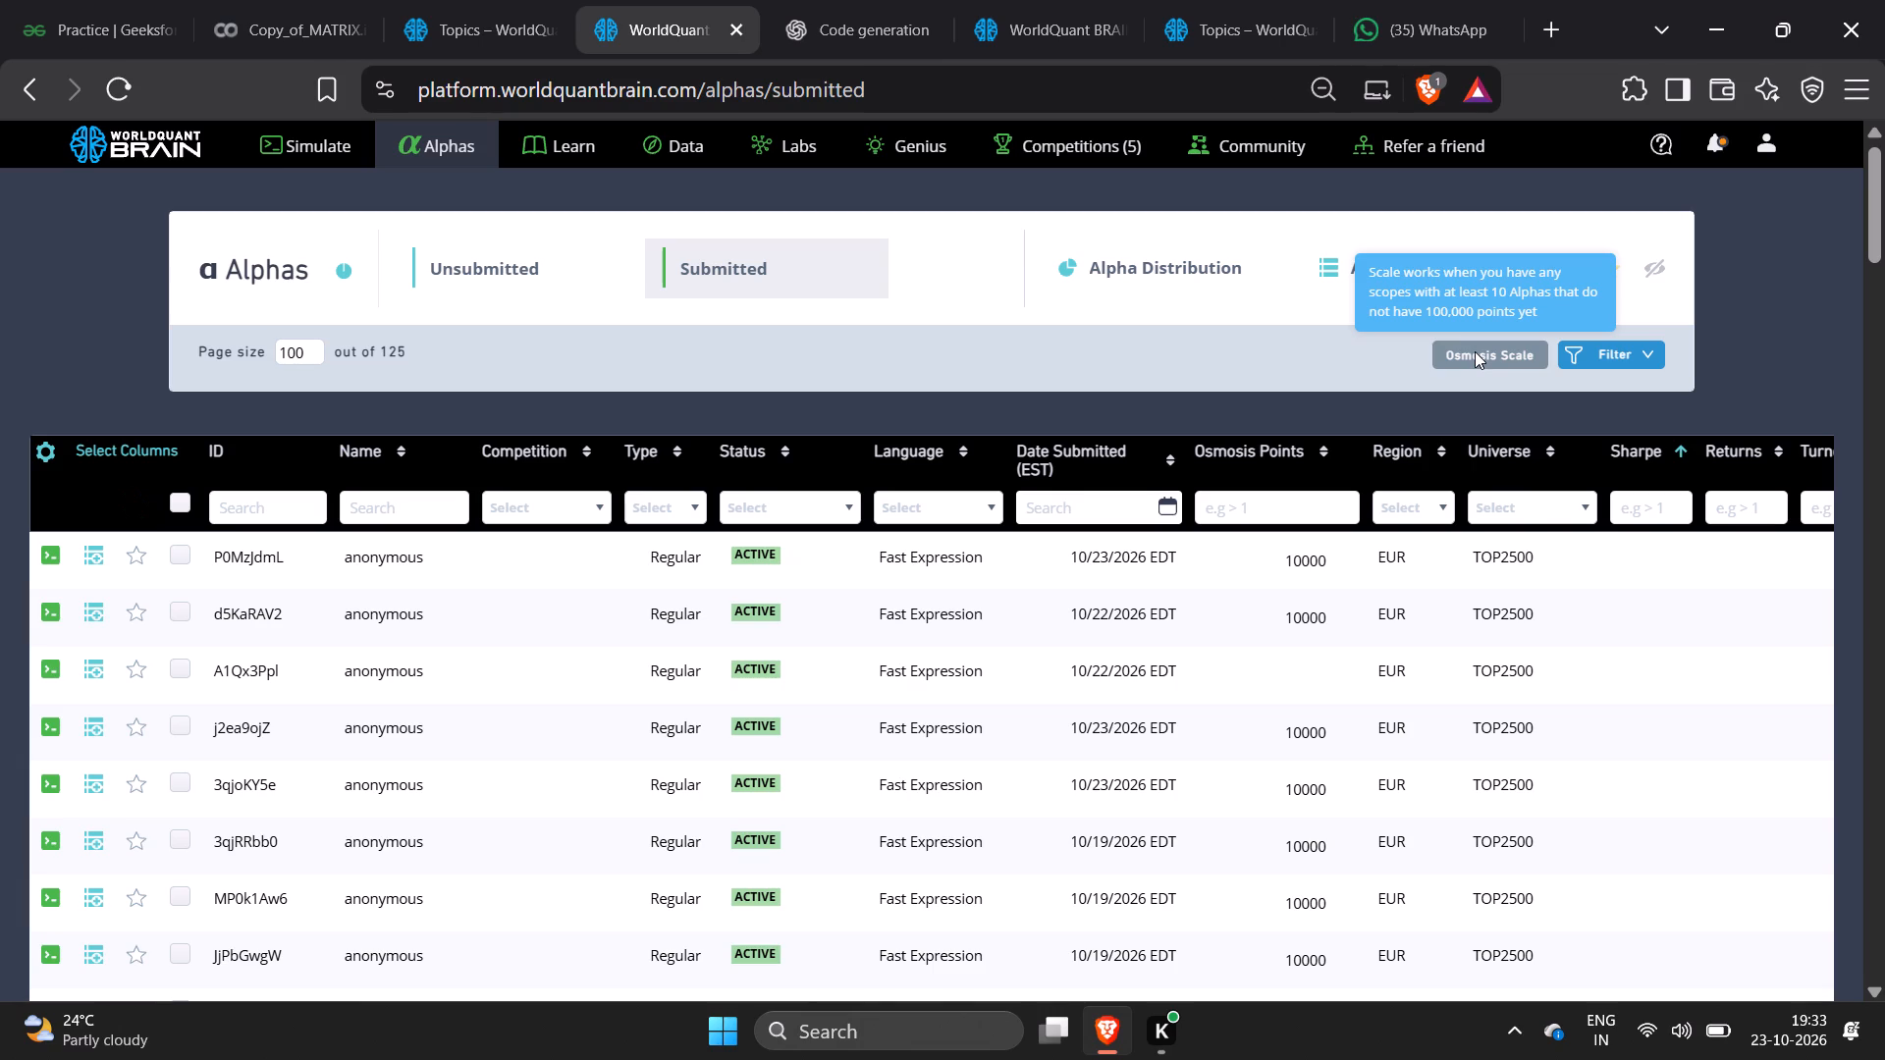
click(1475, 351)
Review the submitted alphas list again, comparing Osmosis Points by region and universe.
scroll(1498, 349, down, 1)
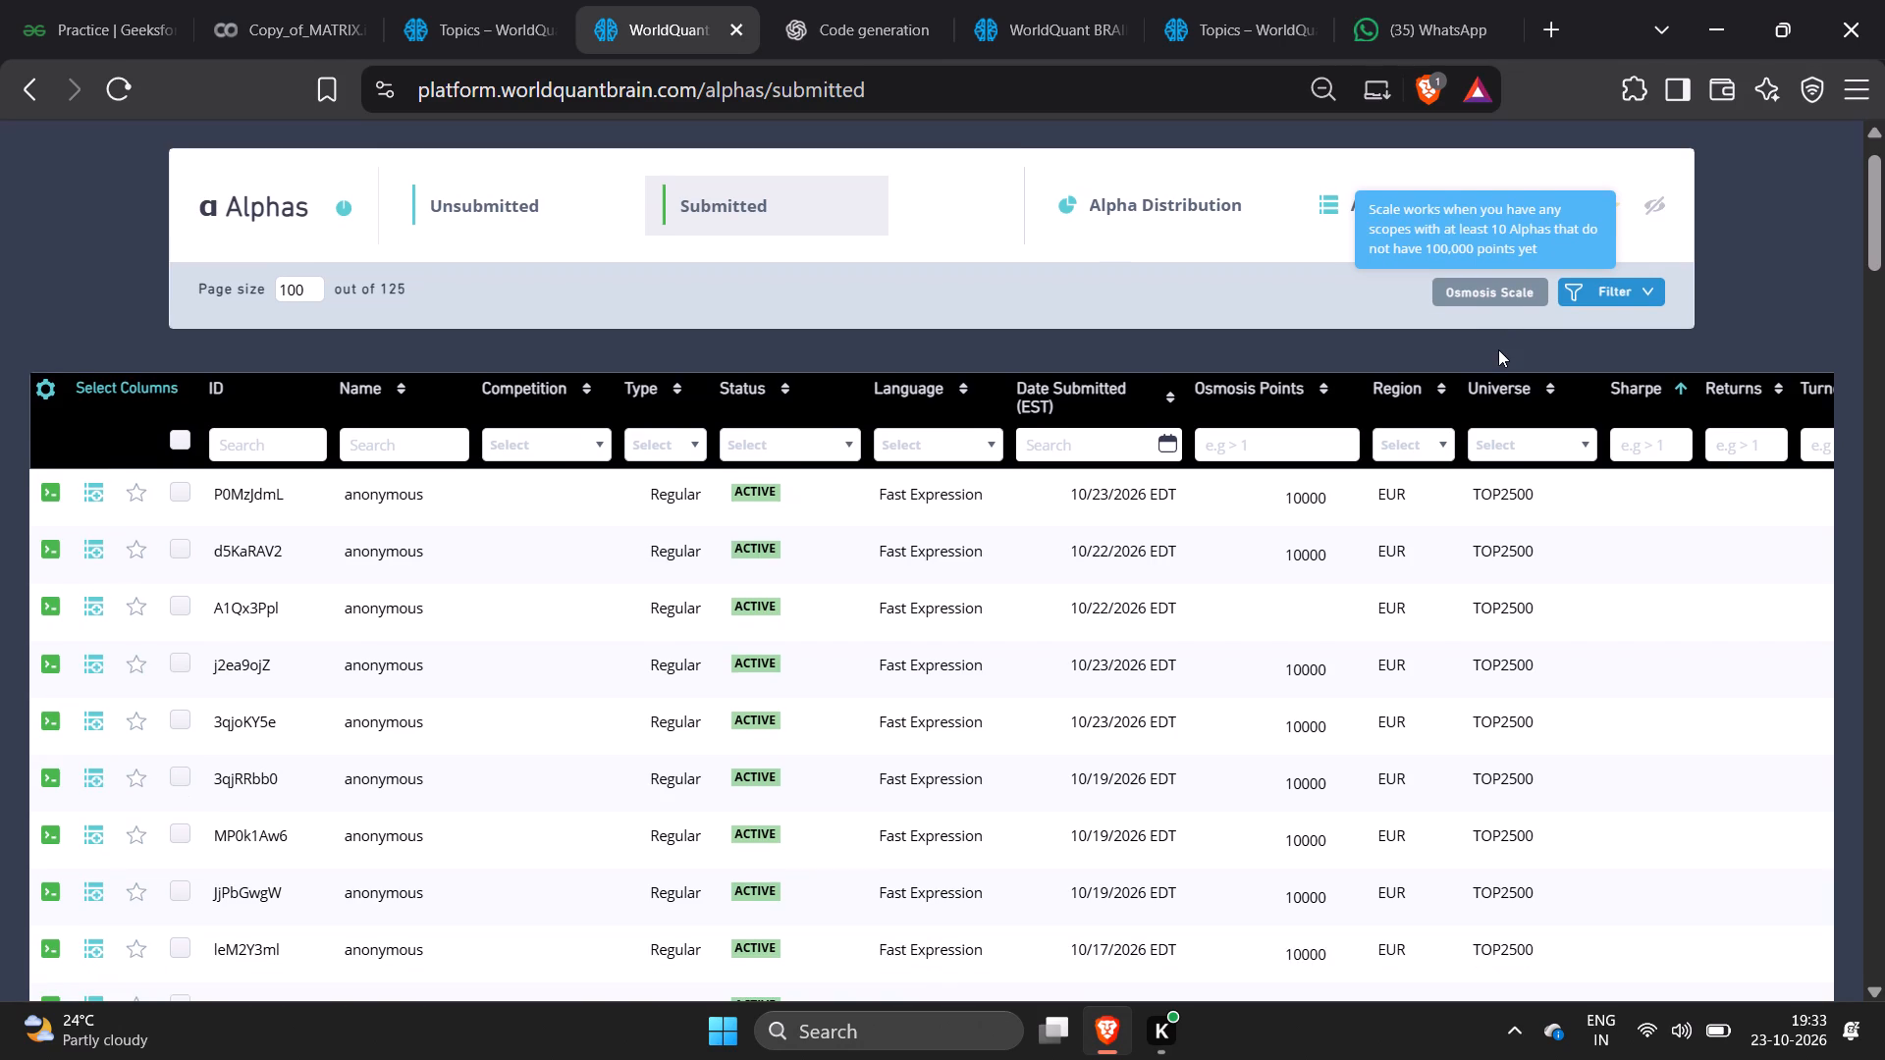
scroll(1498, 349, down, 9)
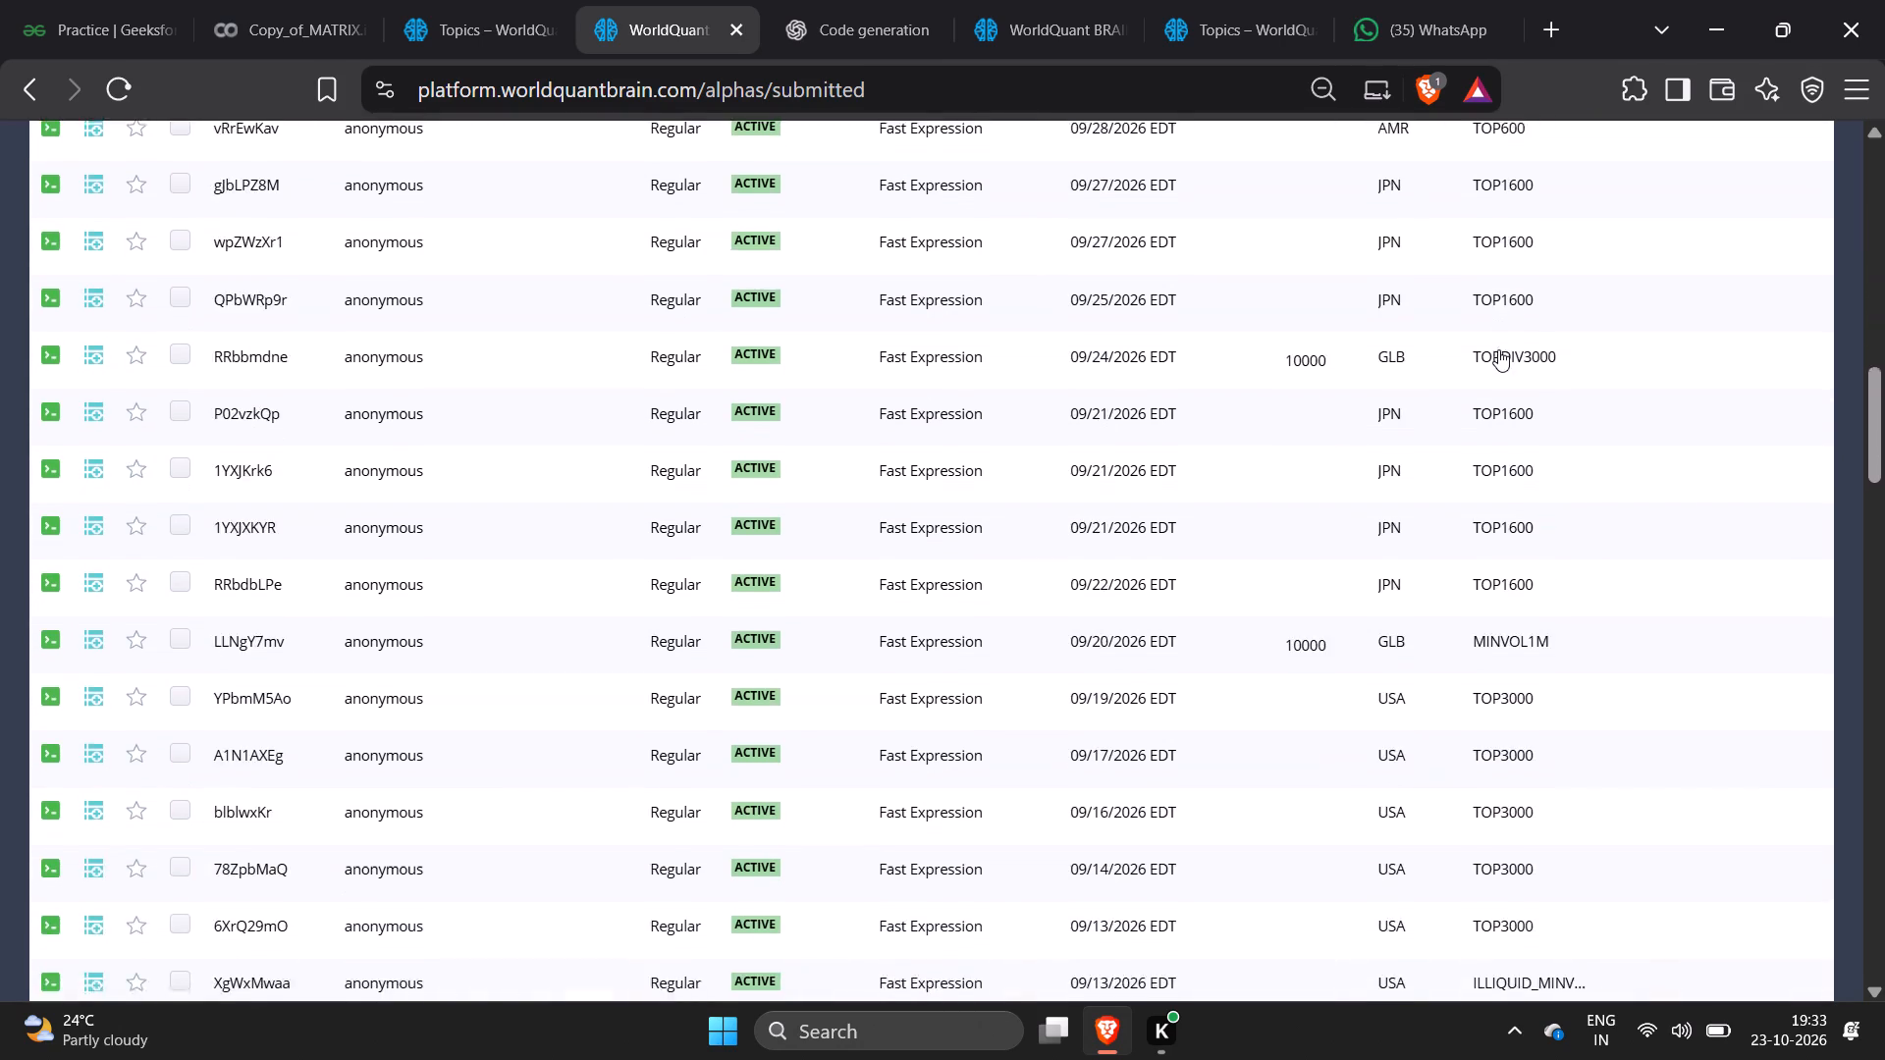
scroll(1498, 349, down, 10)
scroll(1498, 349, up, 14)
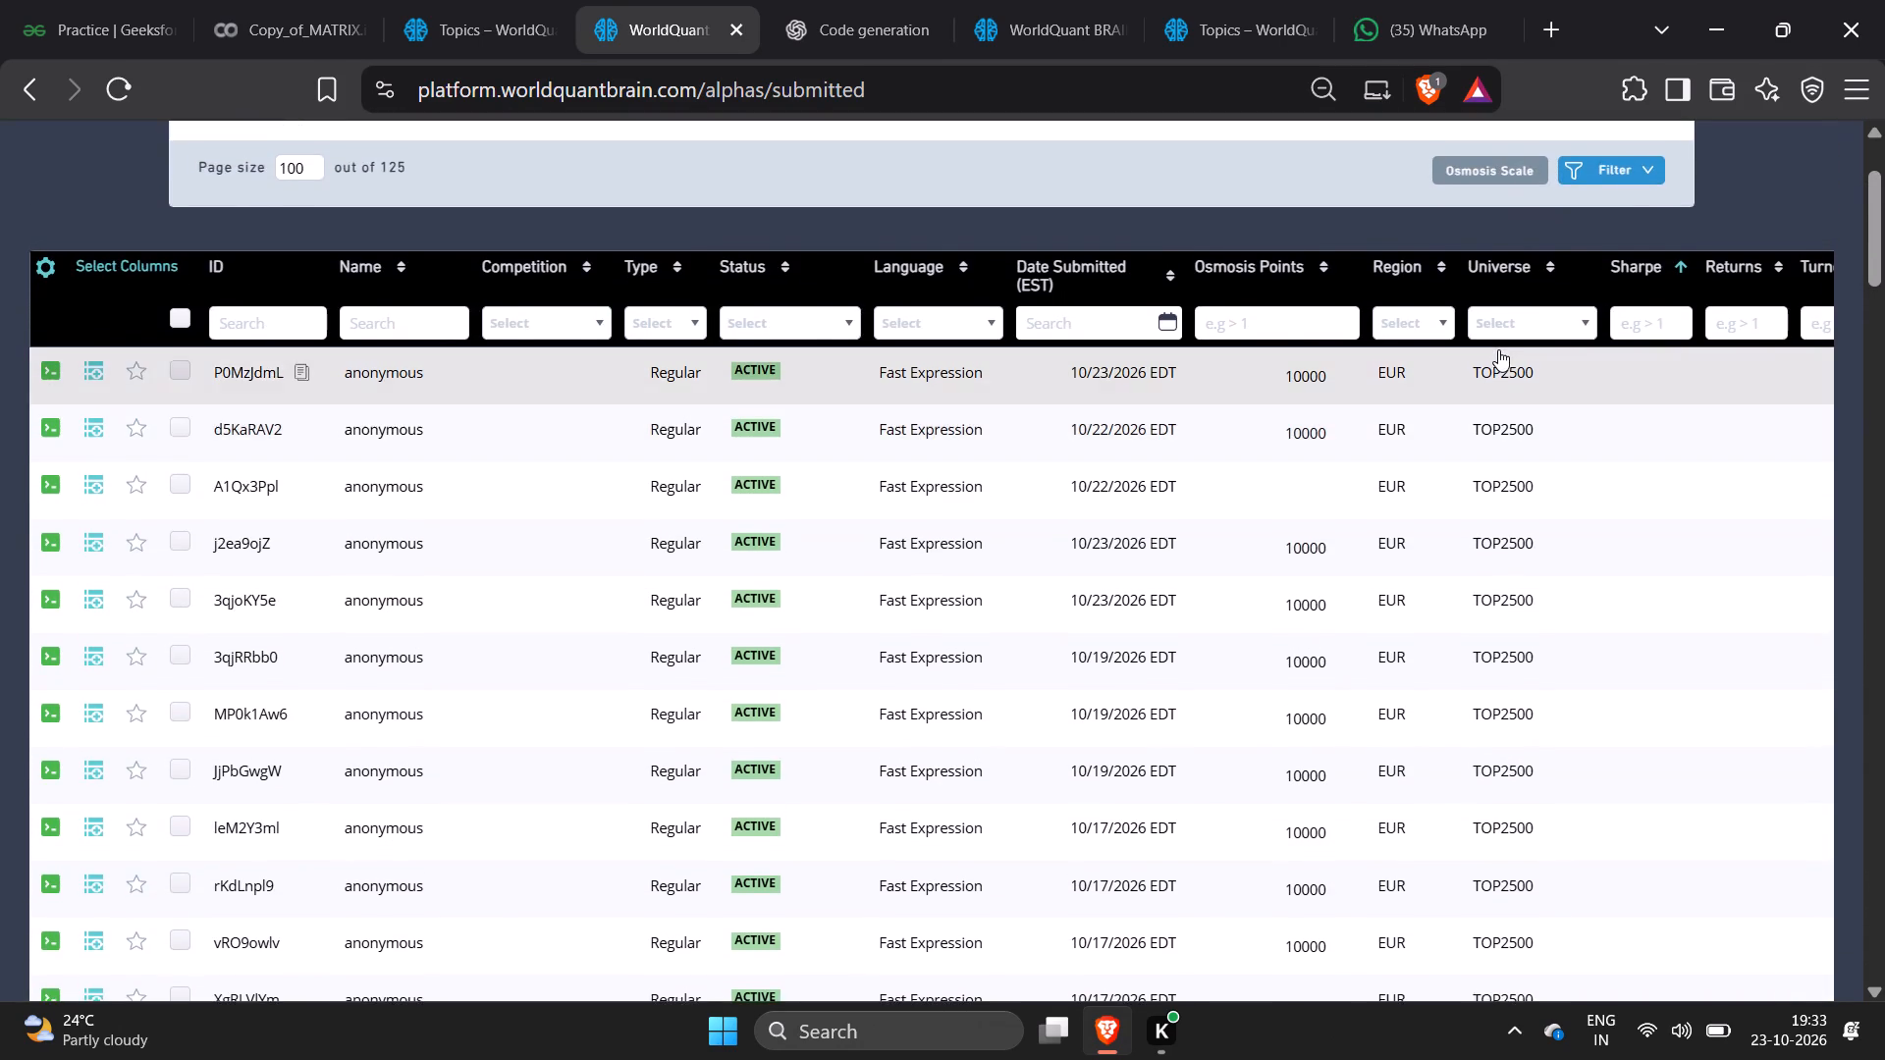
scroll(1498, 349, down, 16)
scroll(1498, 349, up, 8)
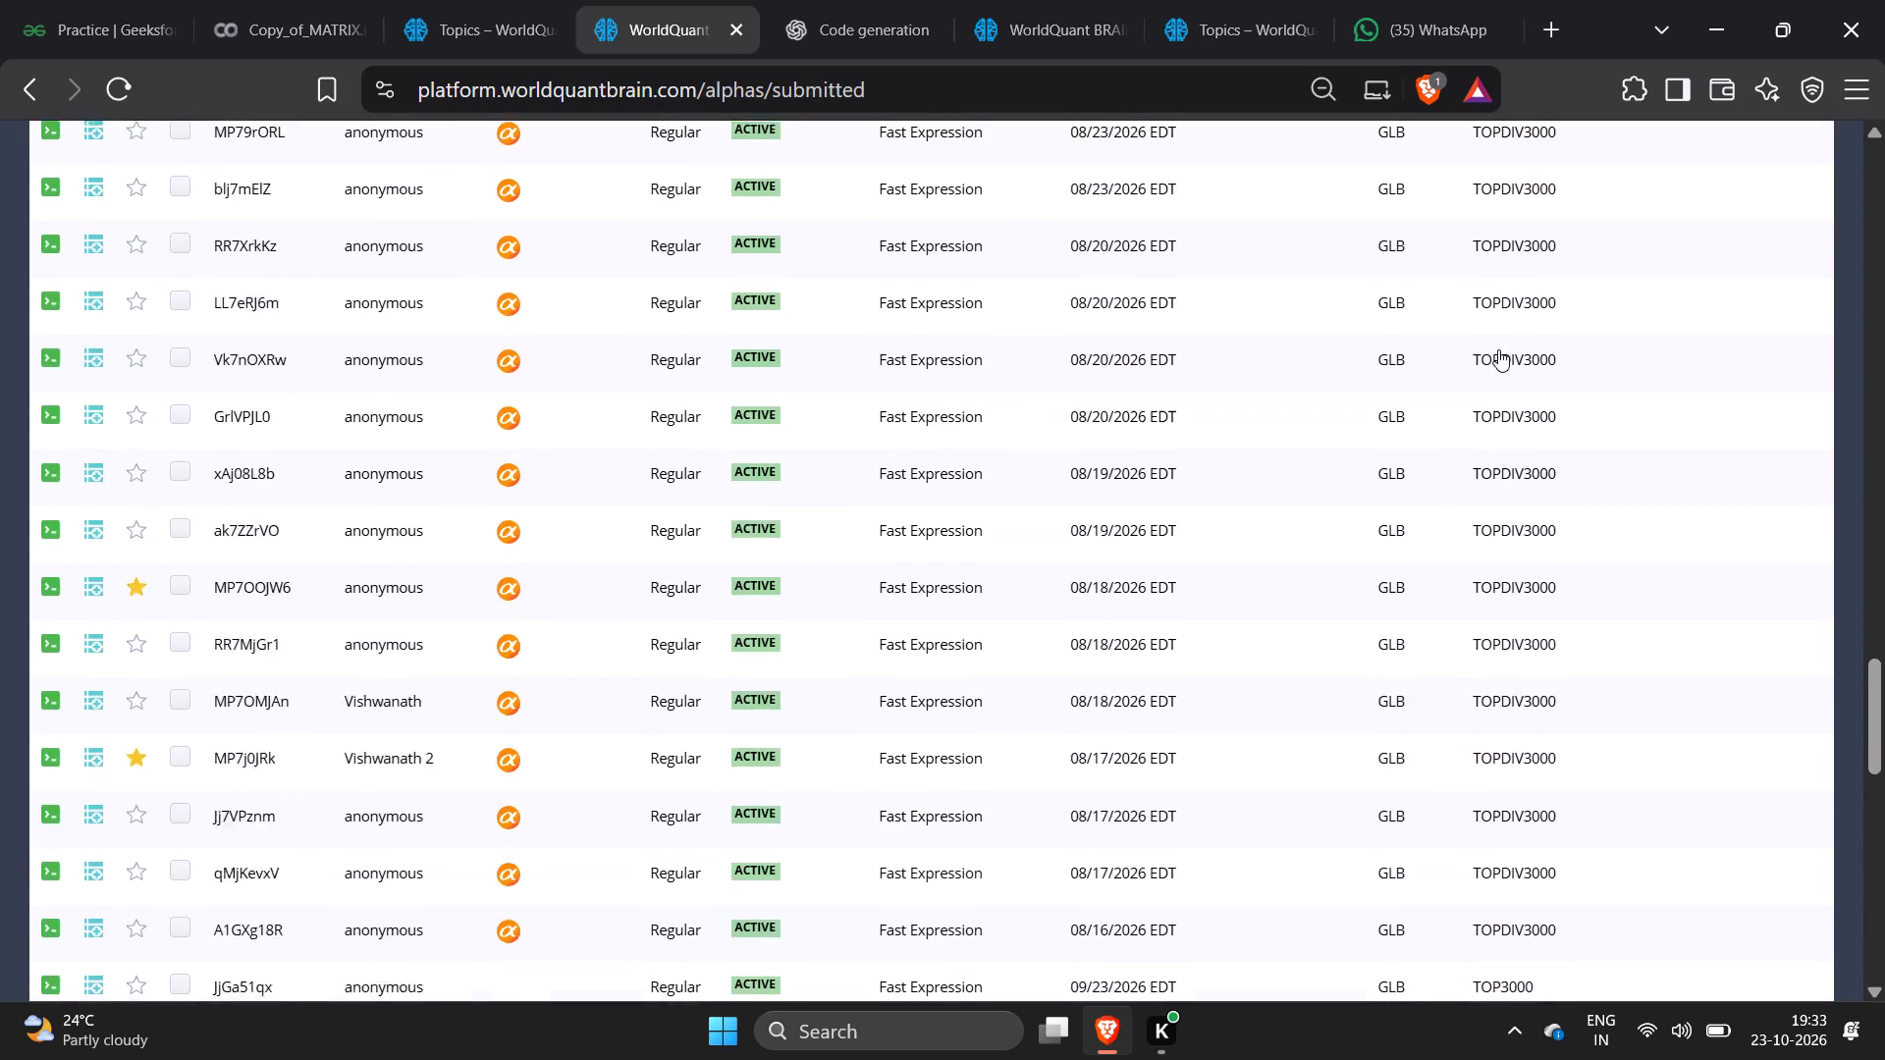
scroll(1498, 349, up, 10)
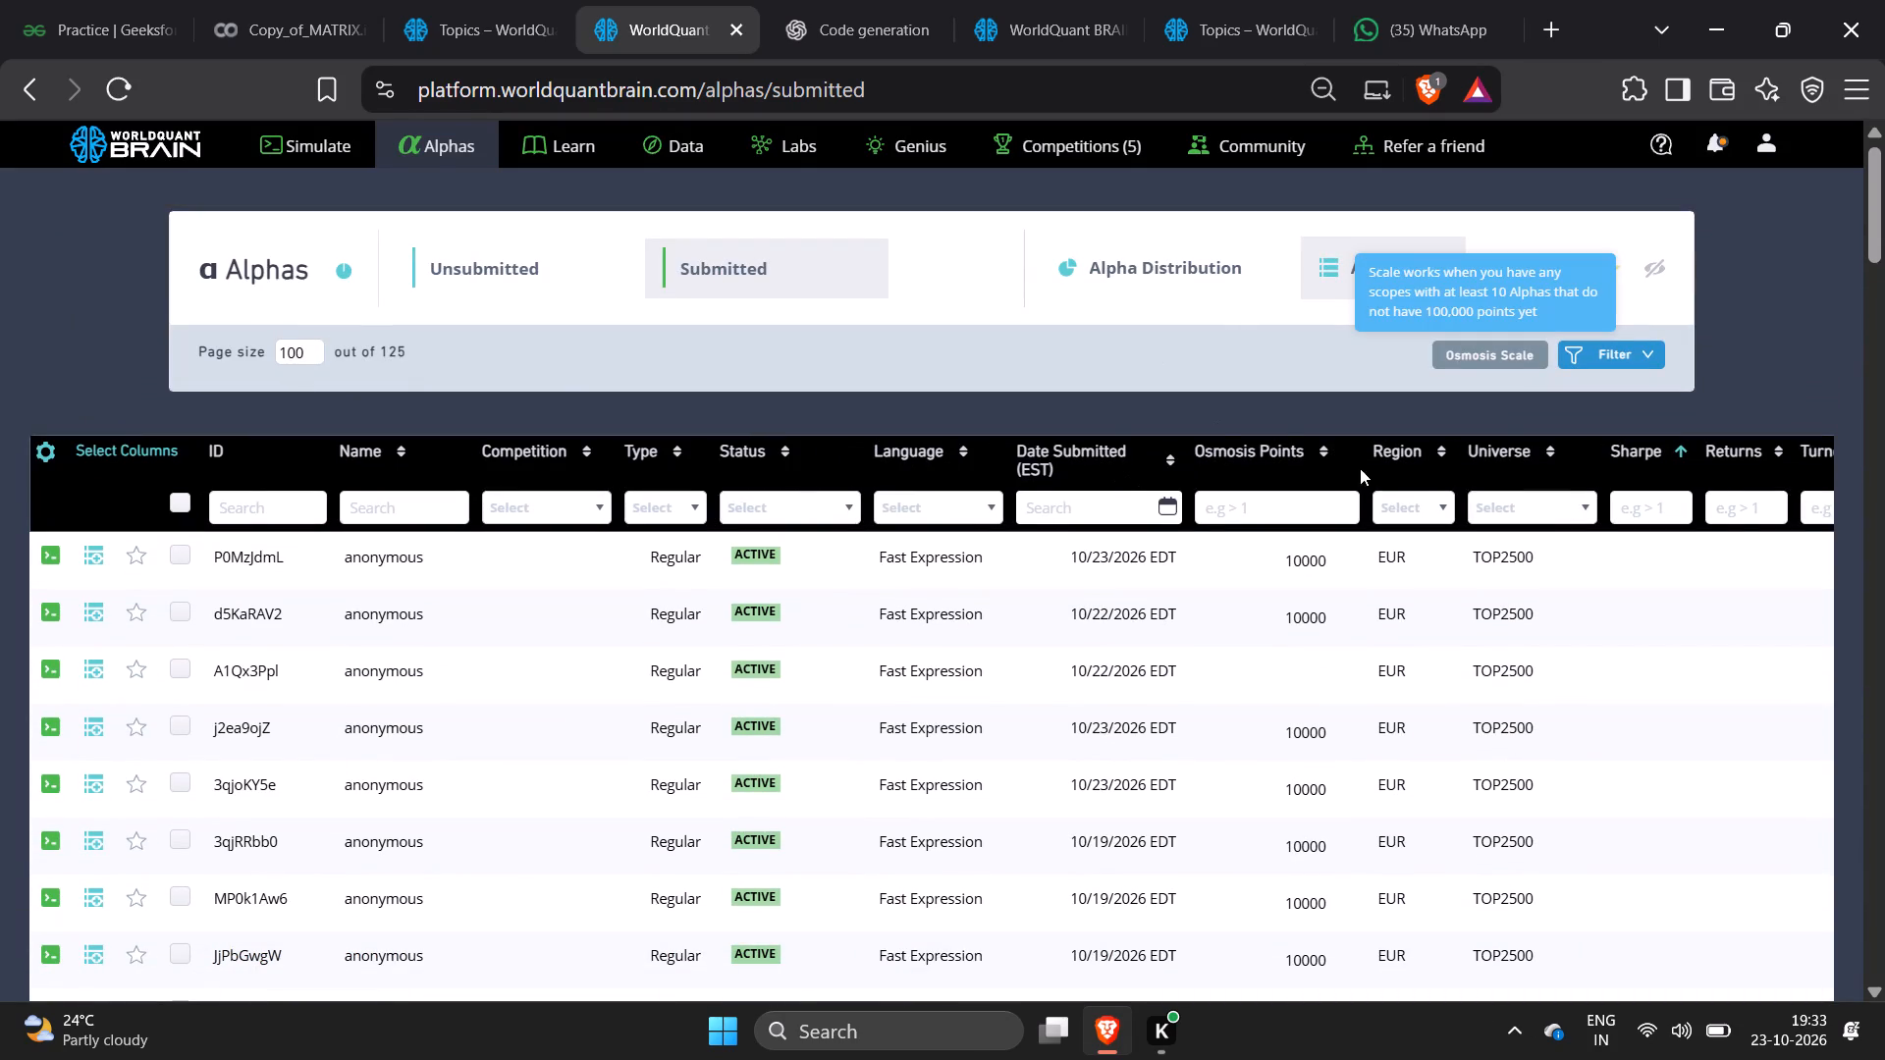
Open the full list of message announcements from the notifications.
click(1716, 136)
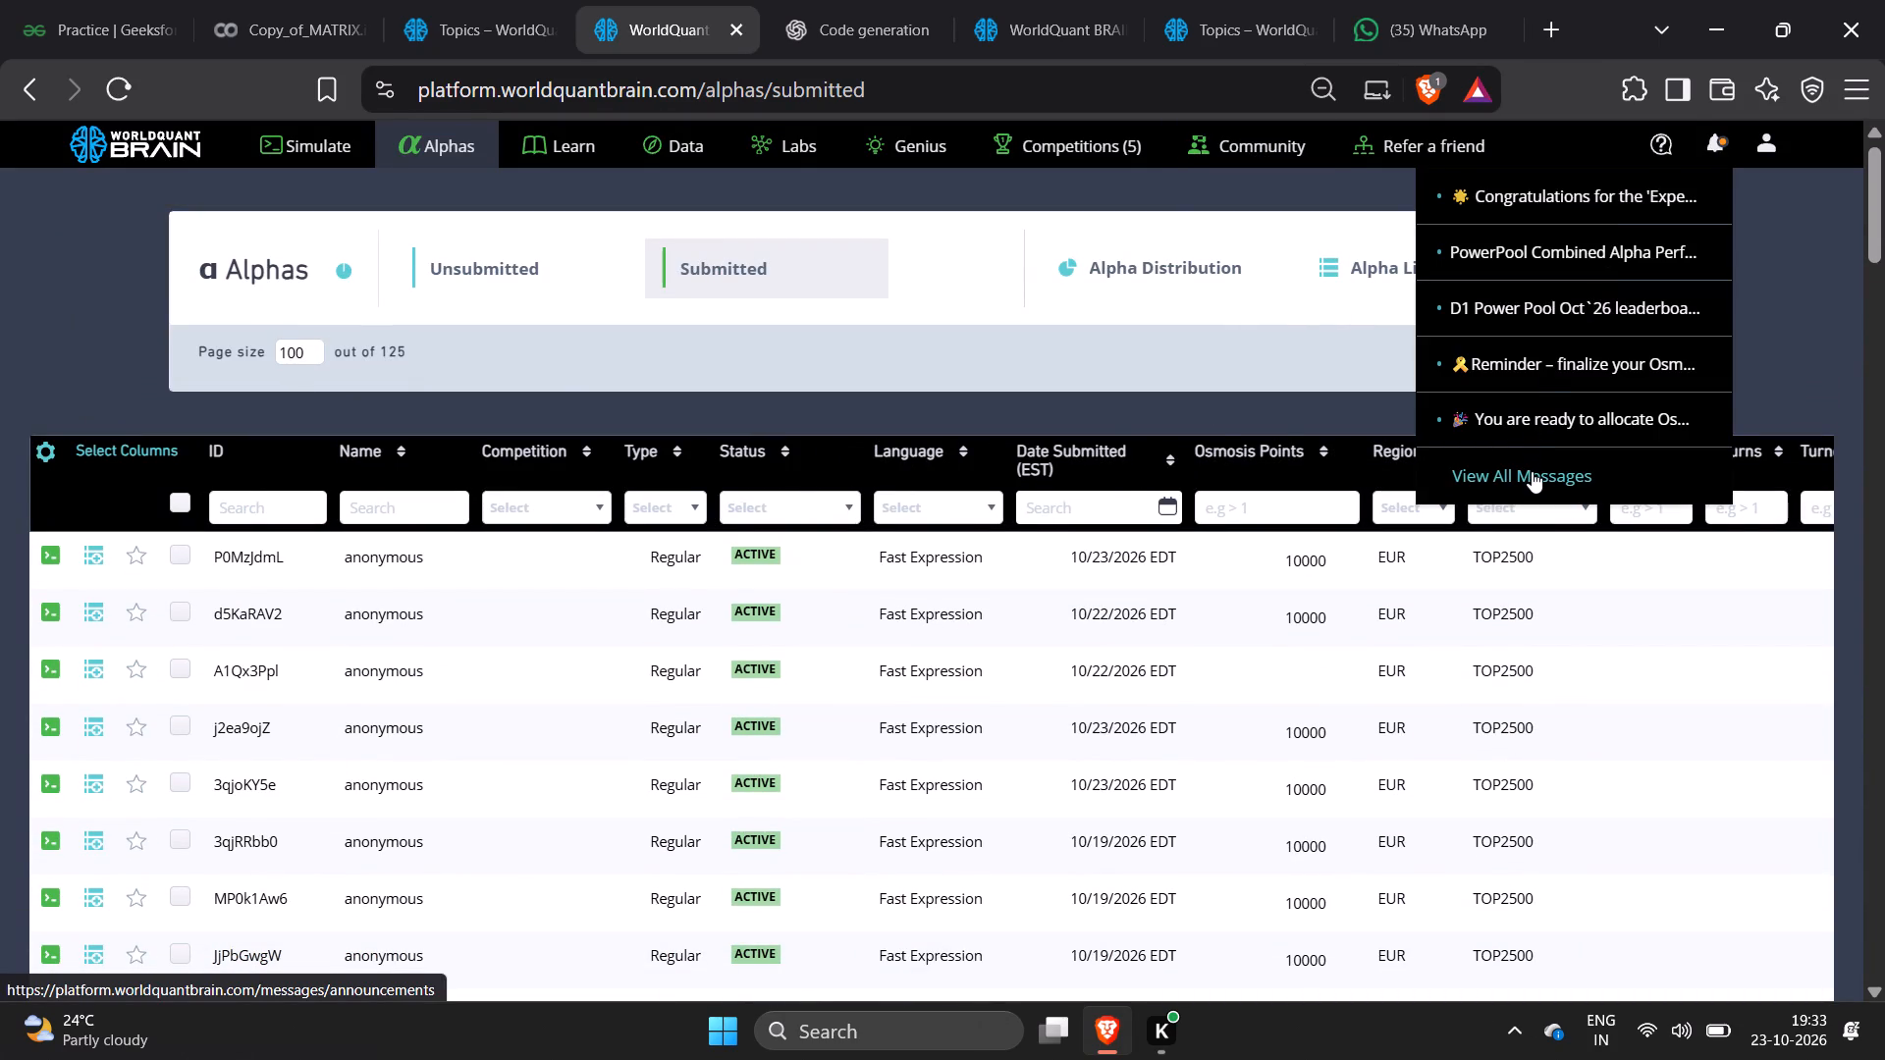
click(1532, 471)
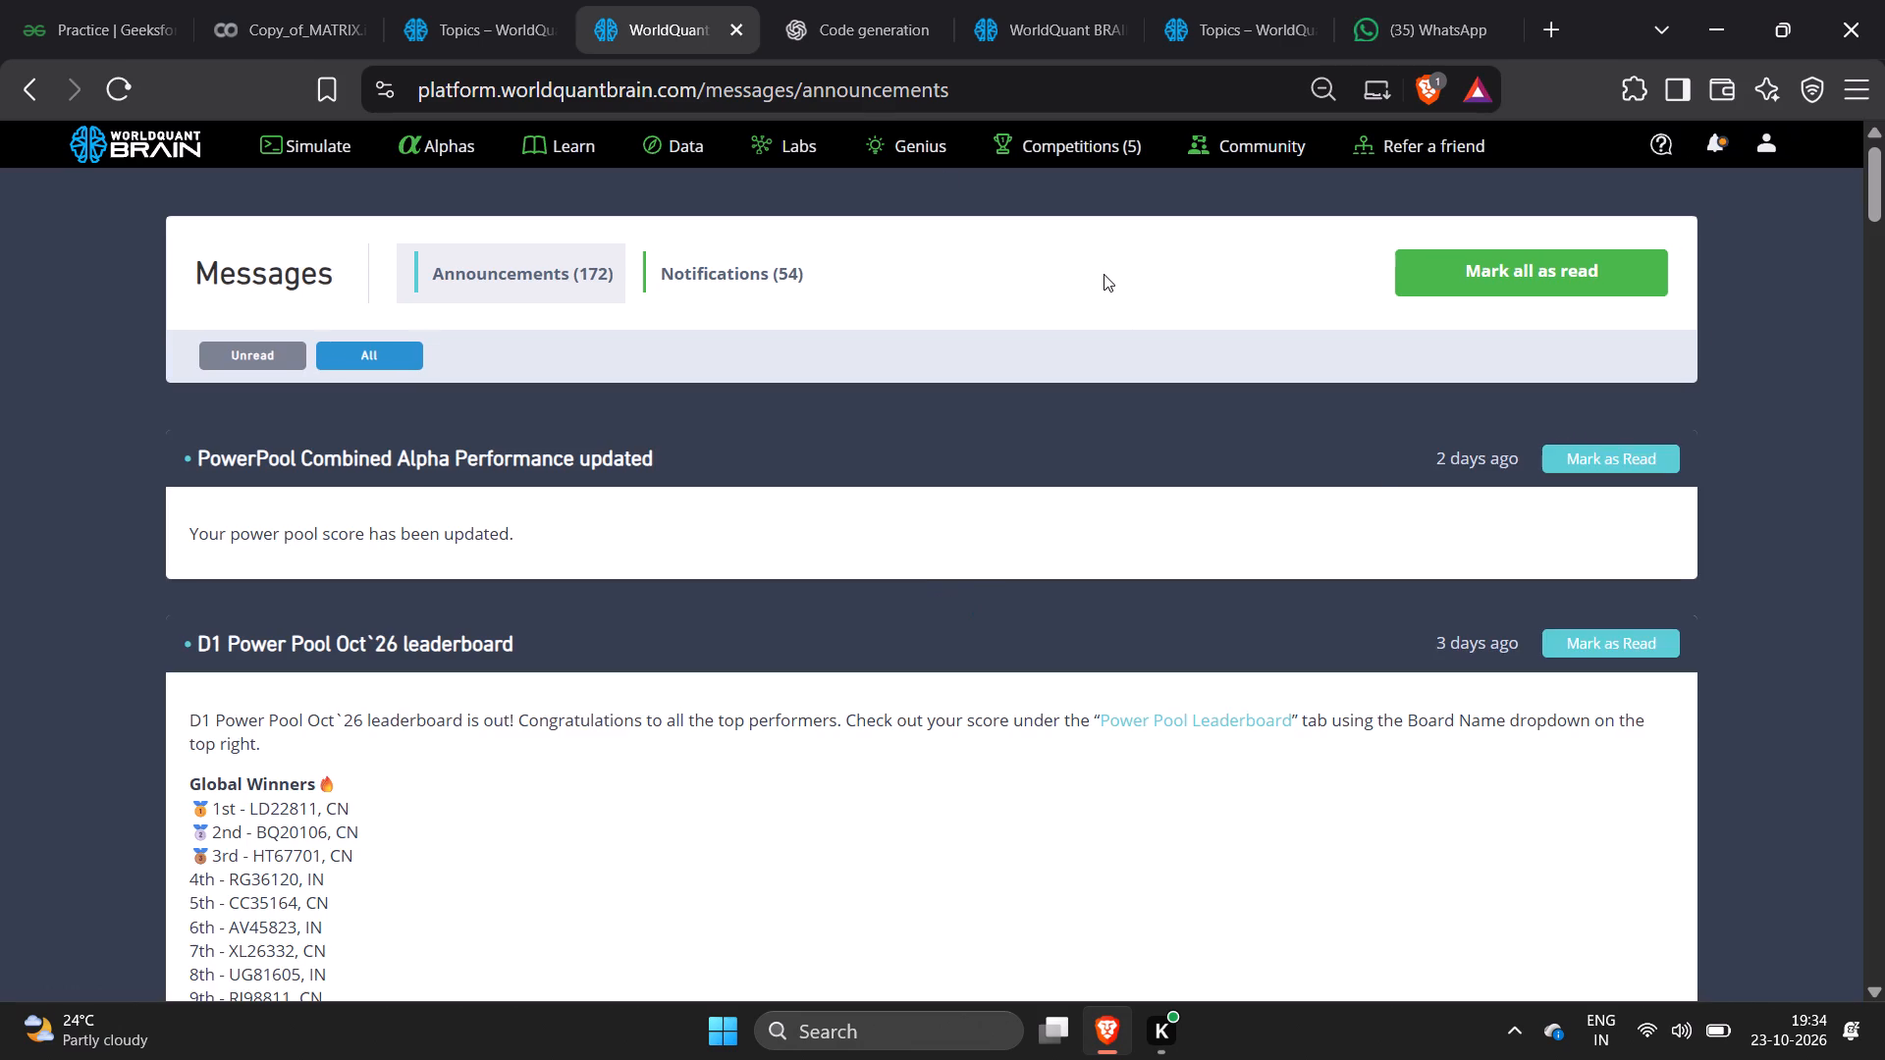